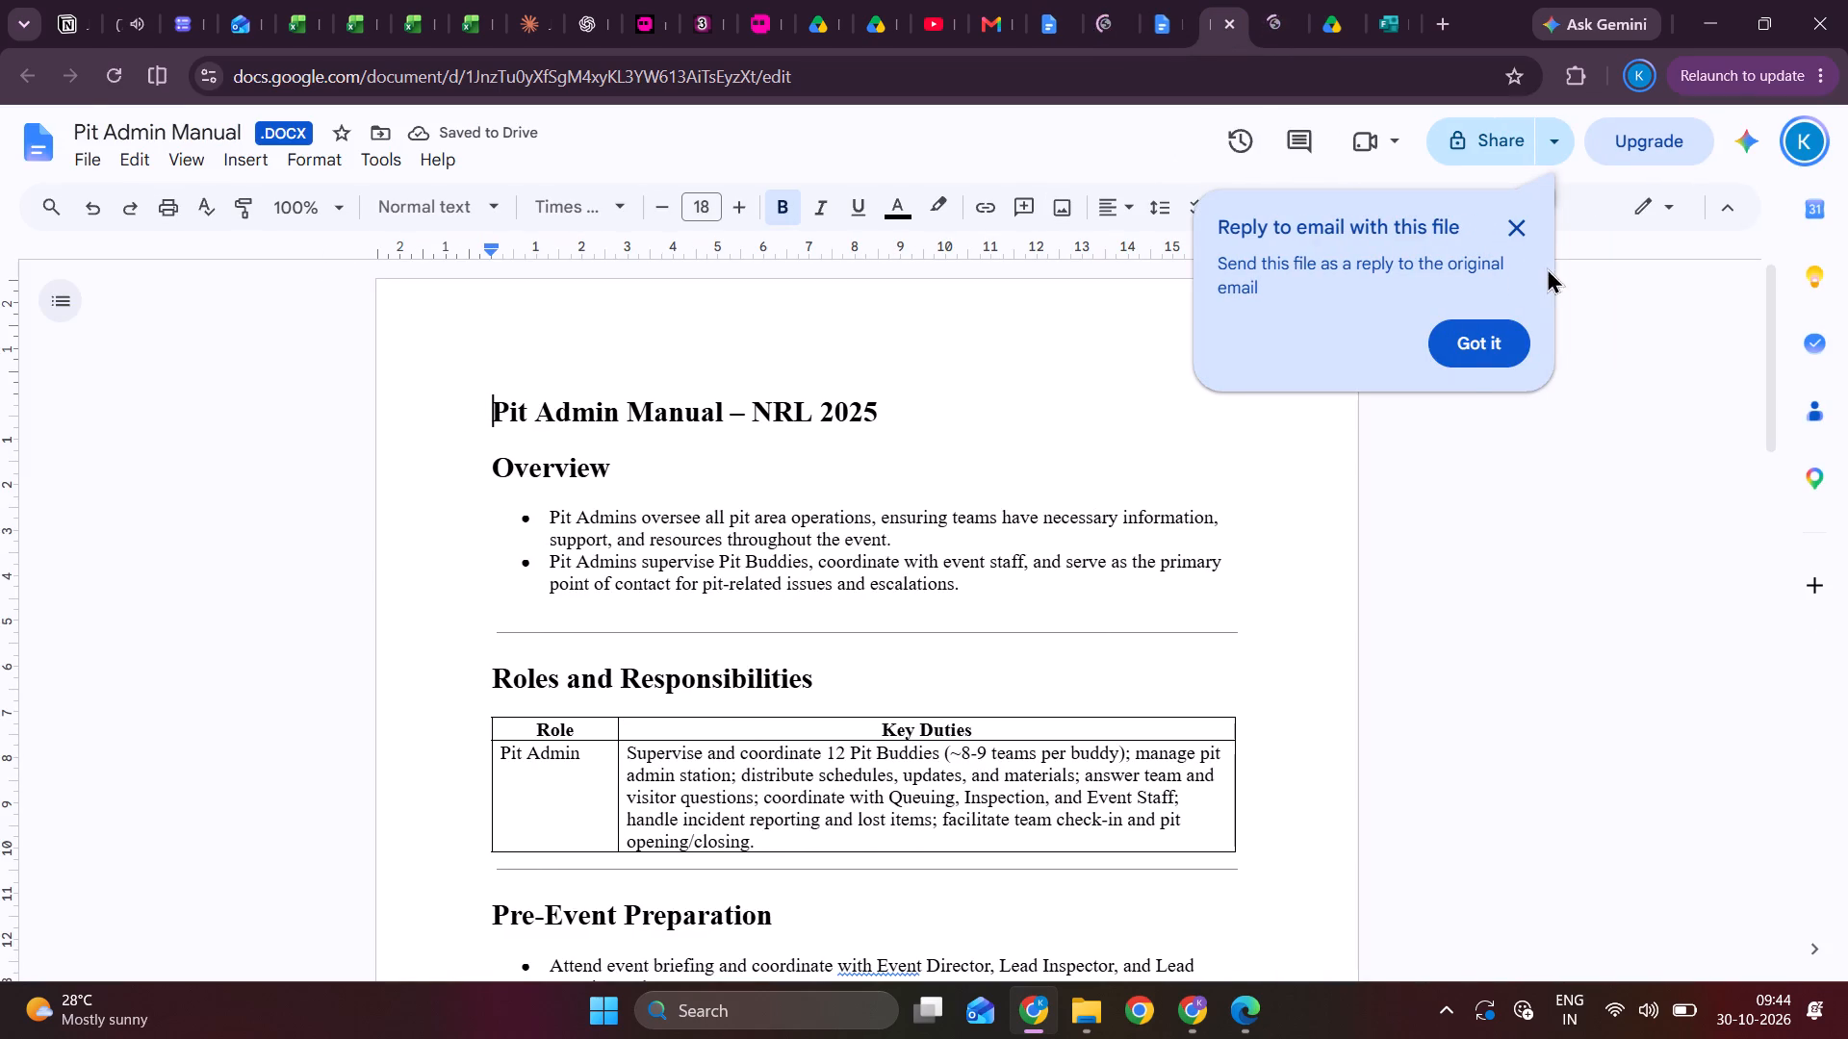
Dismiss the "Reply to email with this file" tip in the Pit Admin Manual.
click(1514, 230)
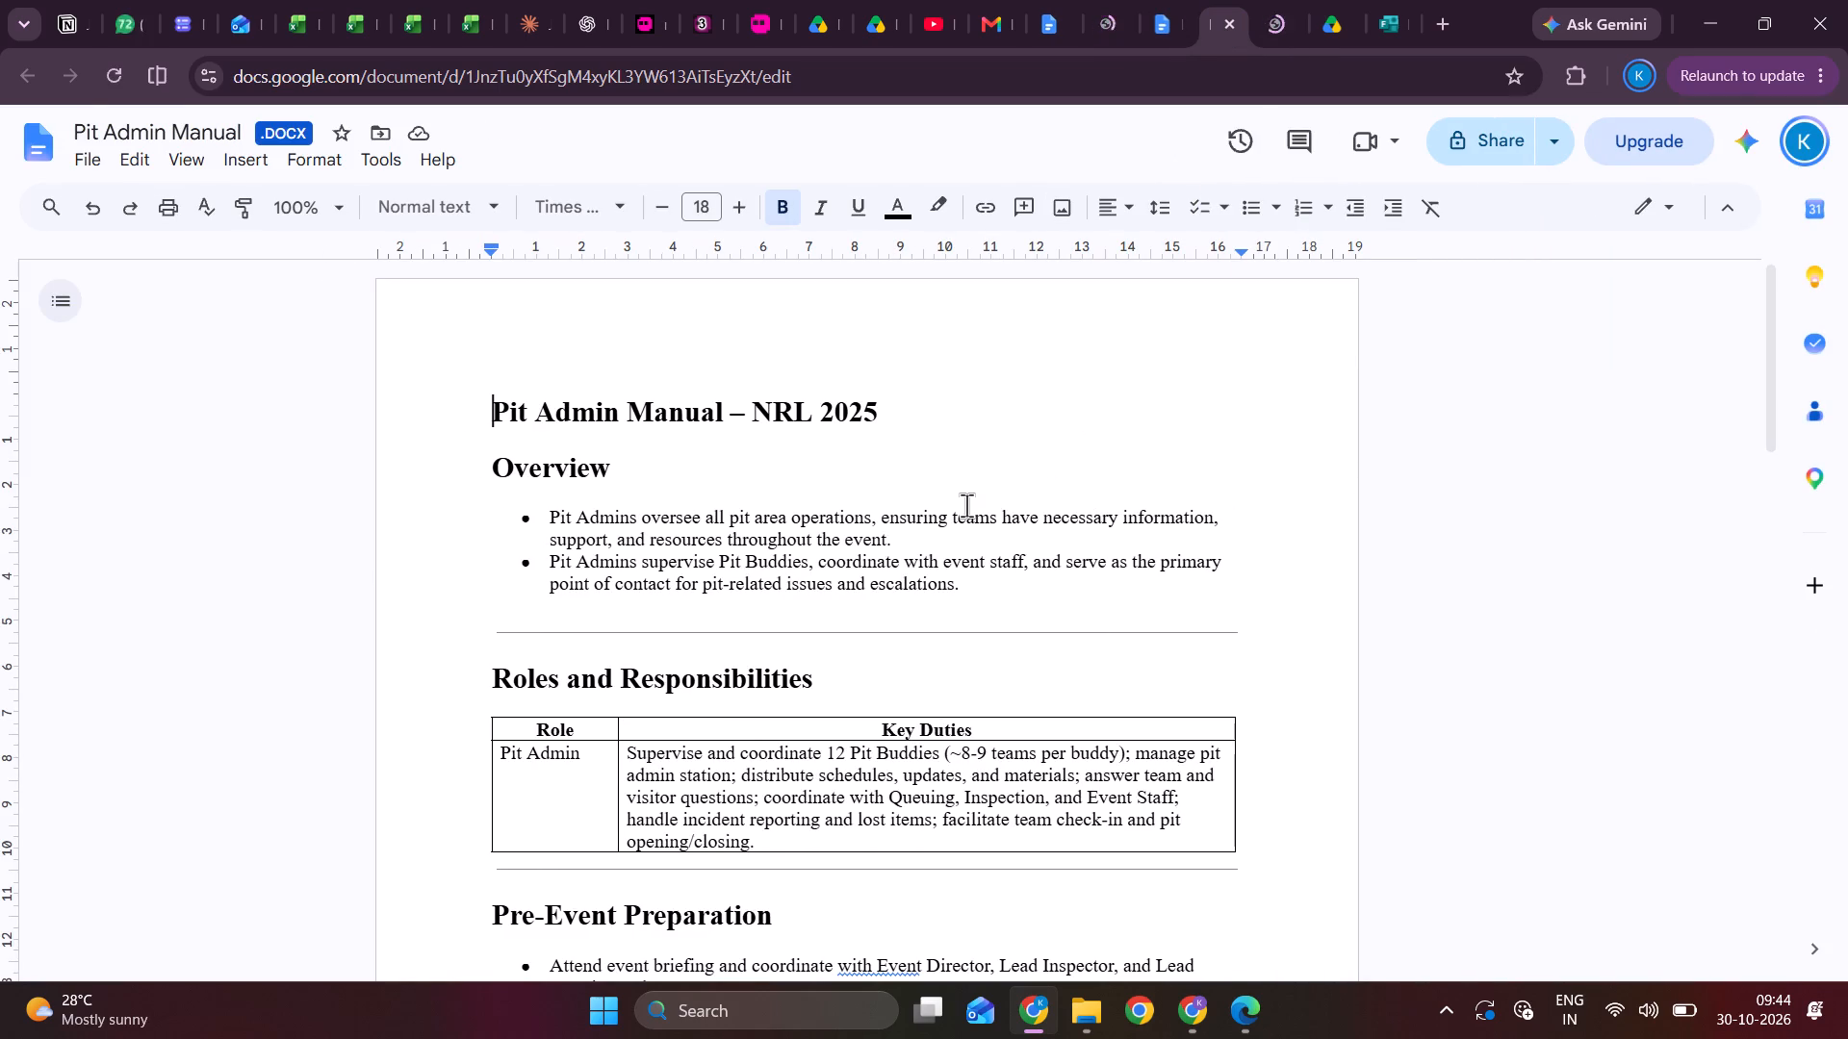
Switch to the Lead Queuing Volunteer Manual and skim the whole document, ending back at its title.
click(1270, 37)
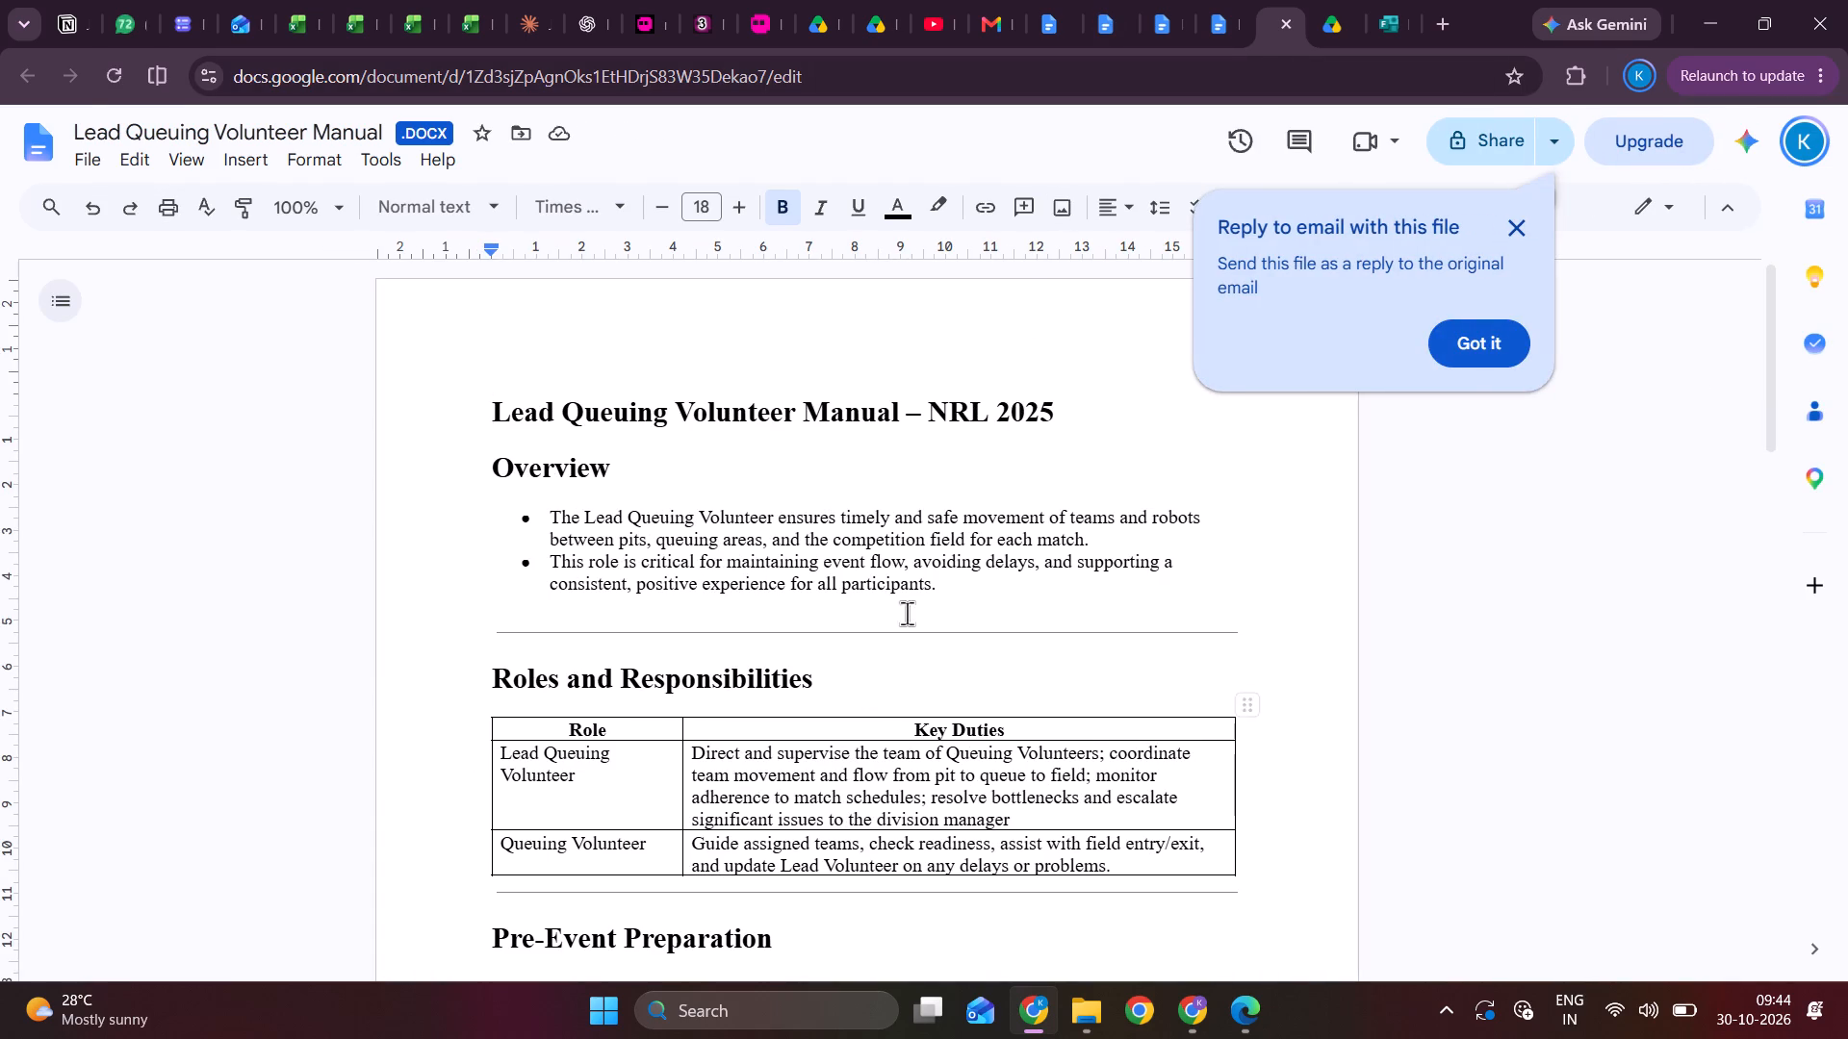
click(1211, 587)
scroll(1178, 597, down, 1)
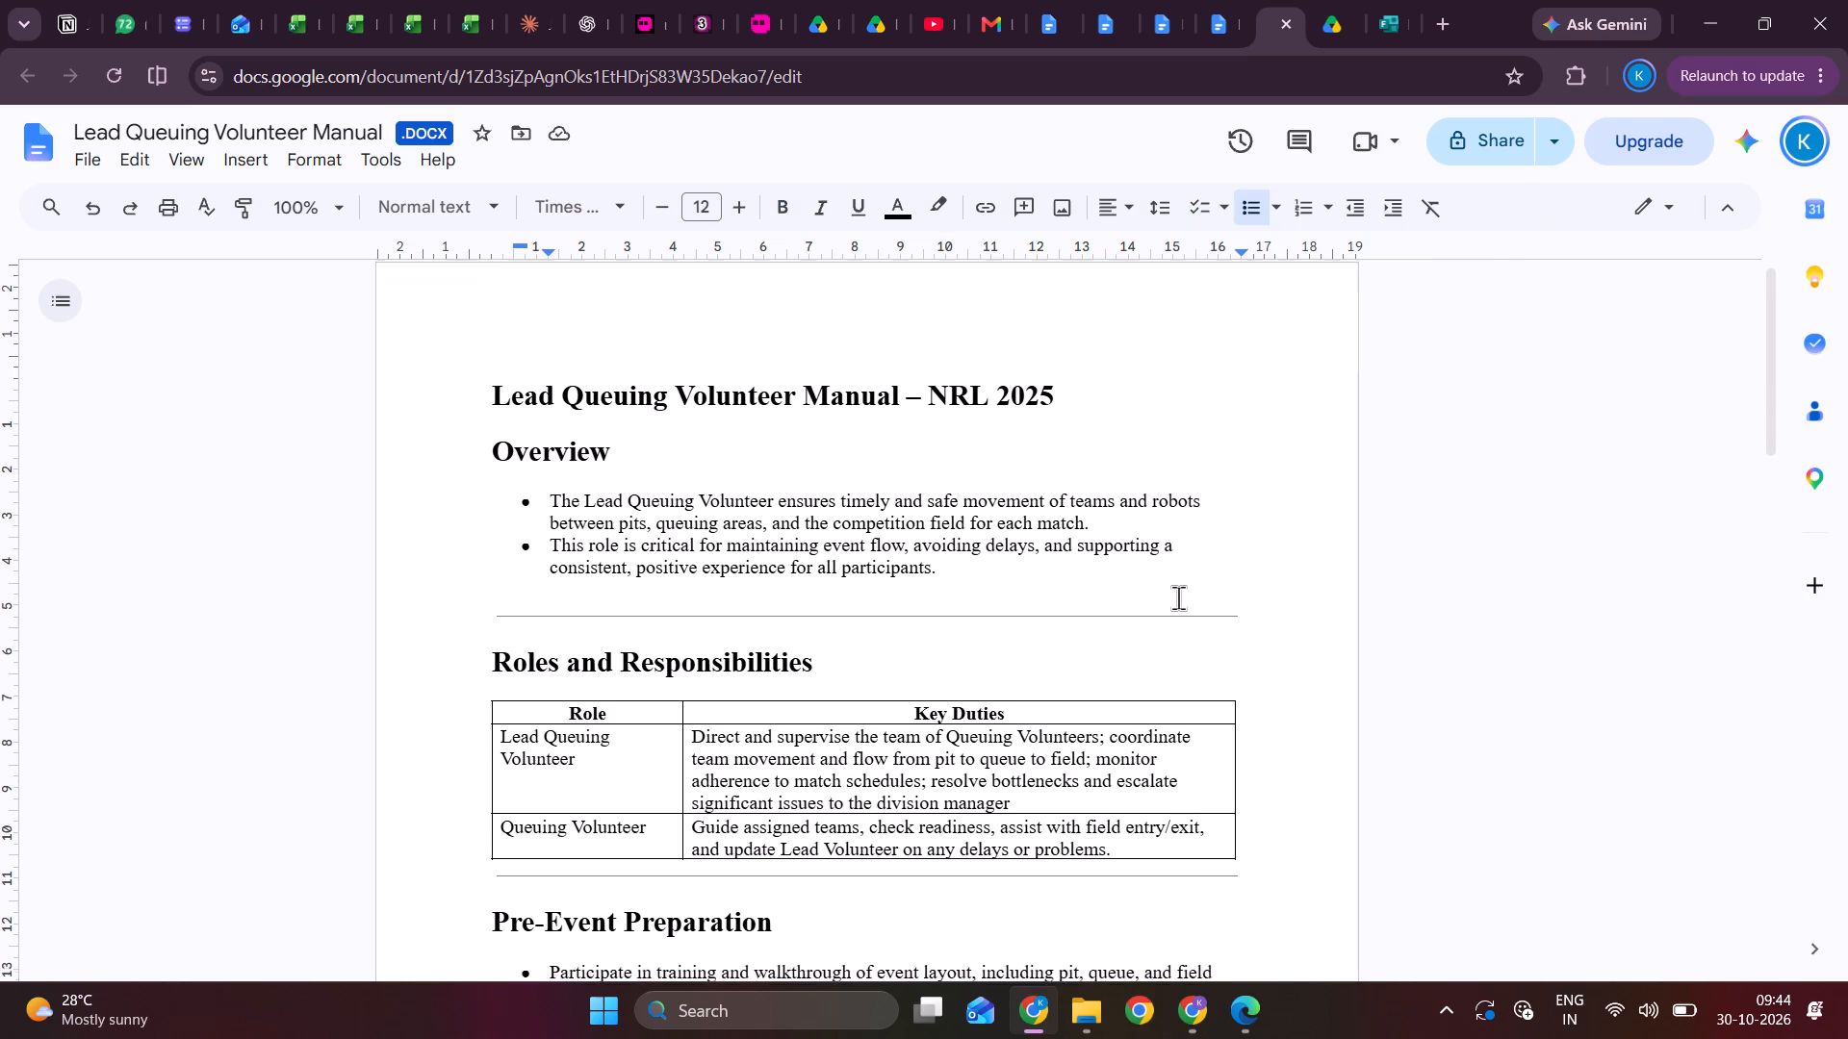
scroll(1178, 597, down, 3)
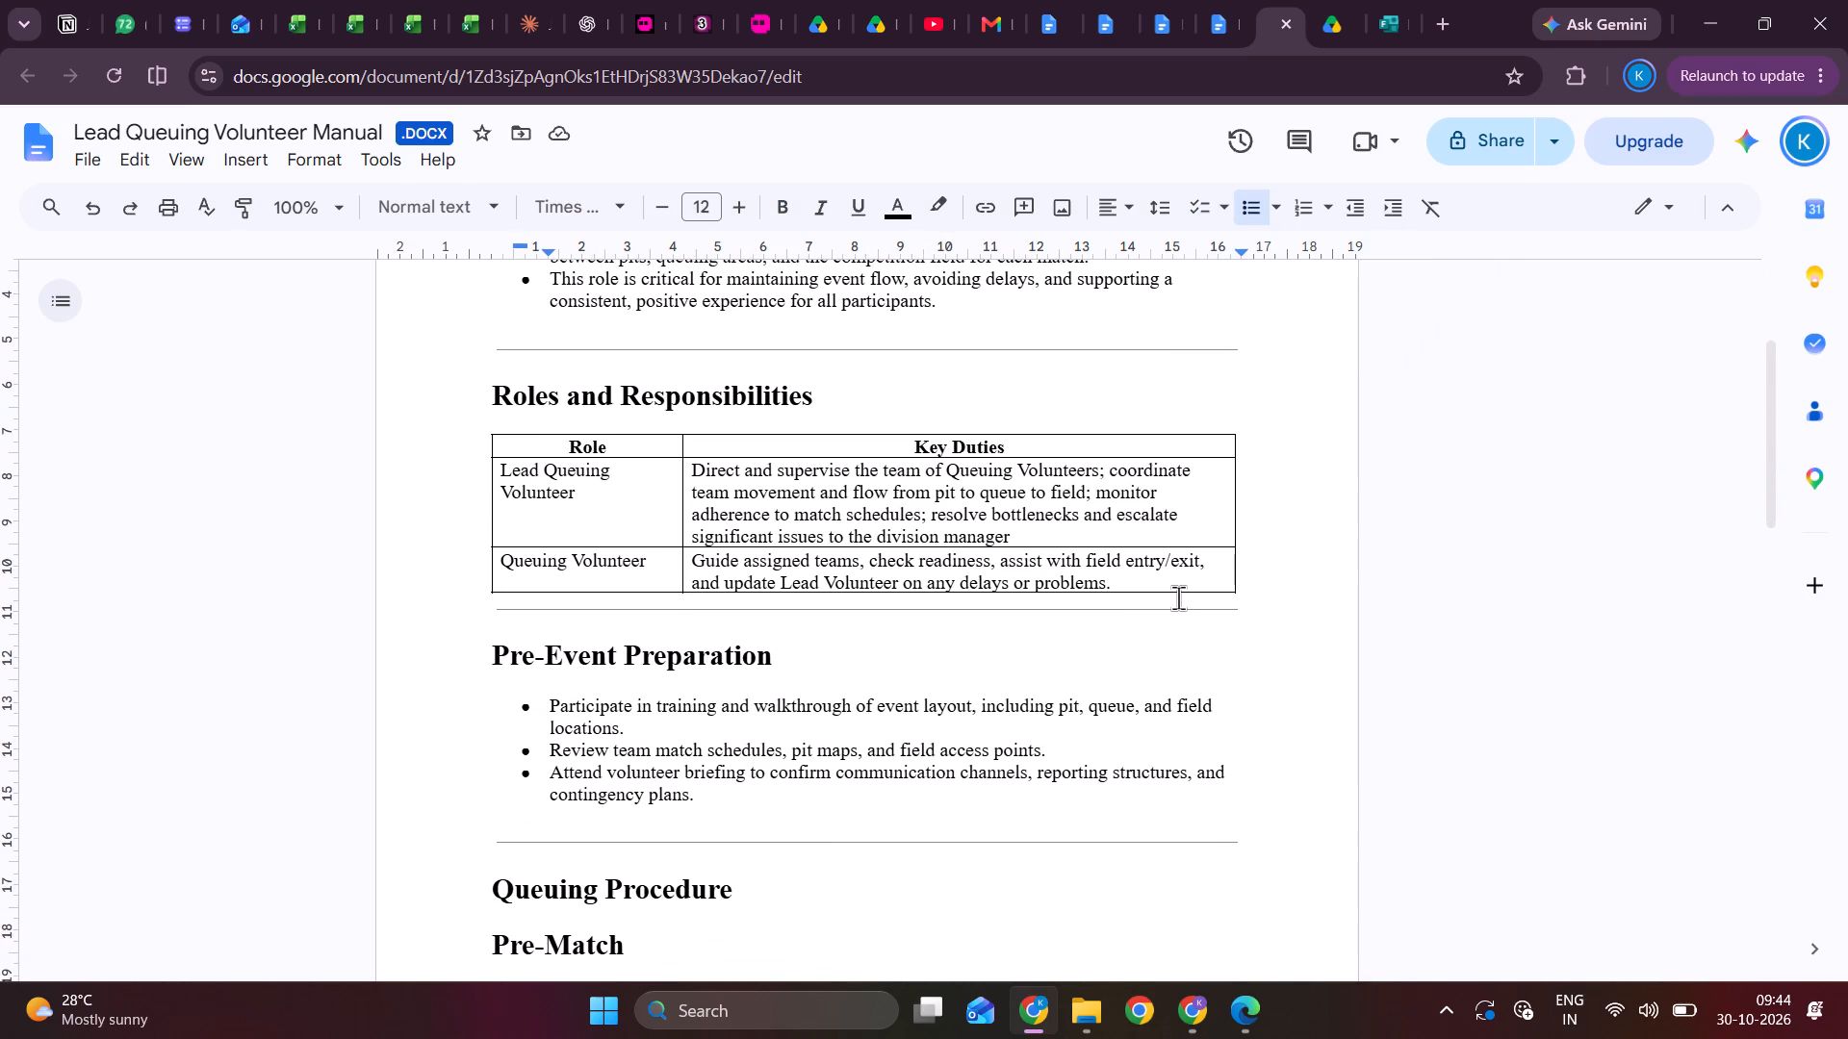
scroll(1178, 597, down, 1)
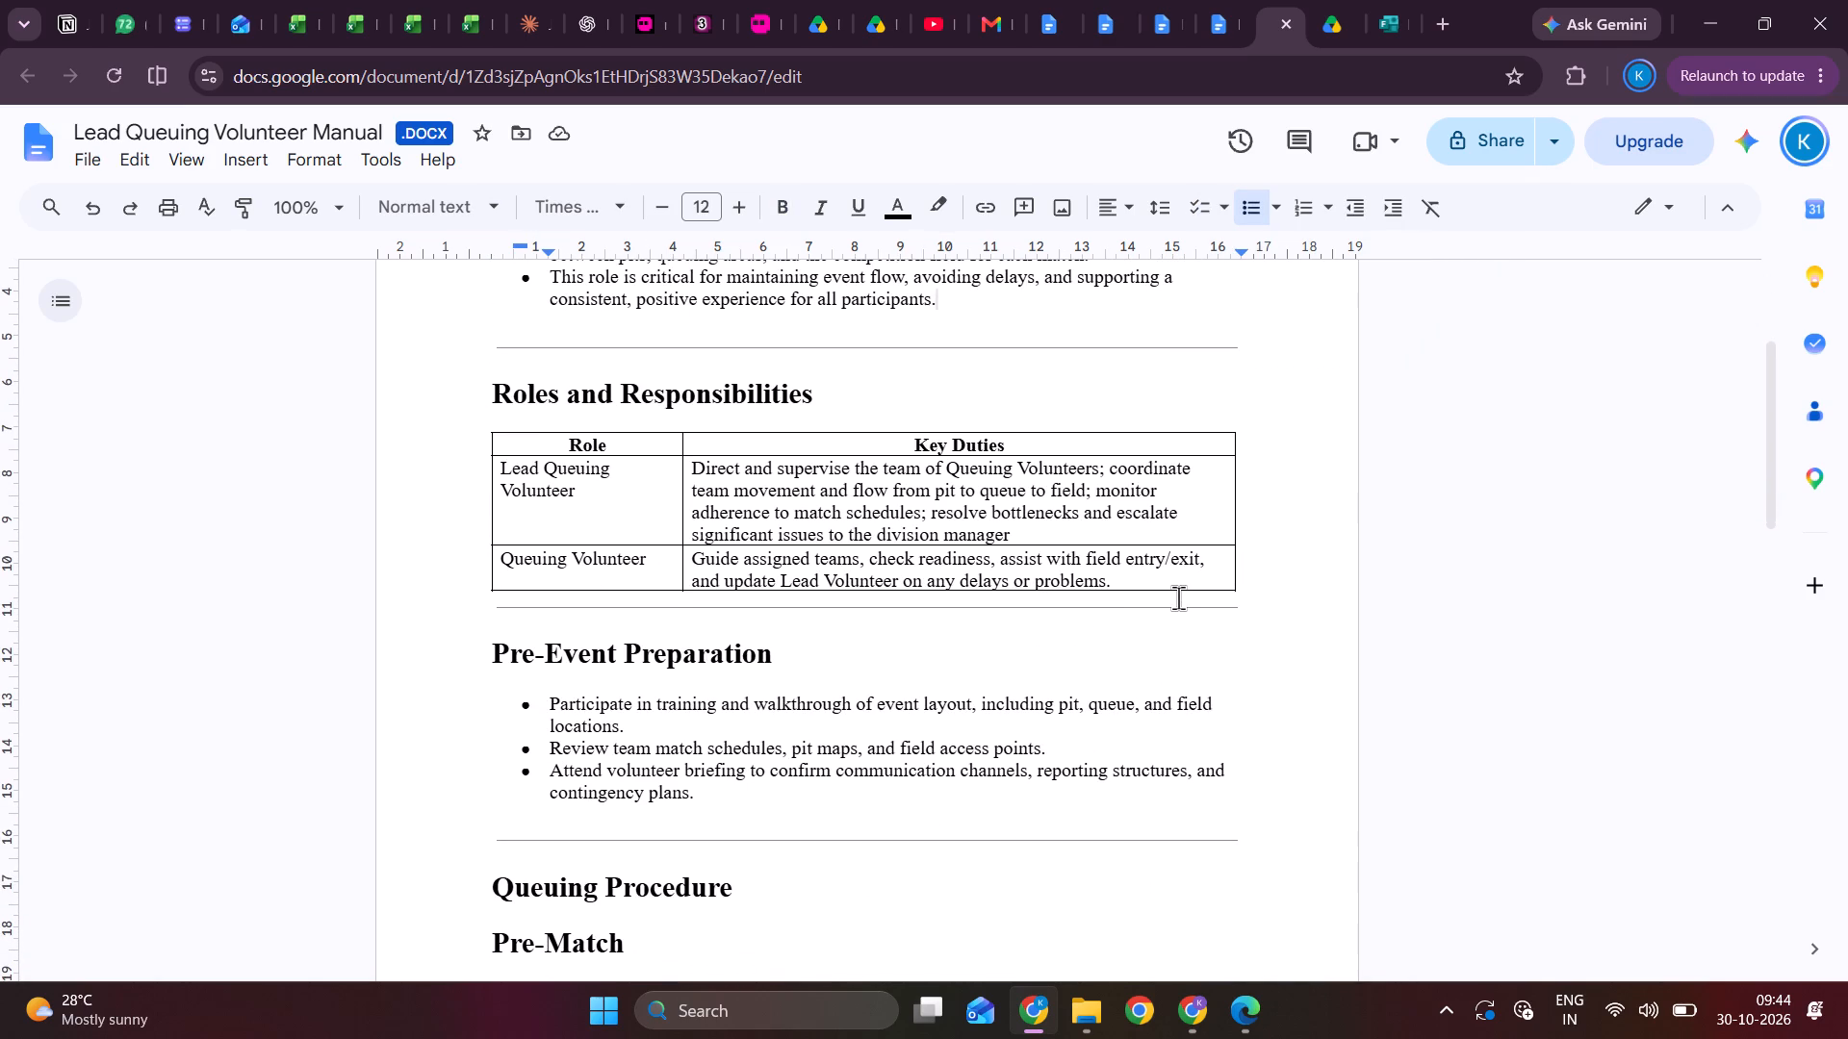
scroll(799, 893, down, 3)
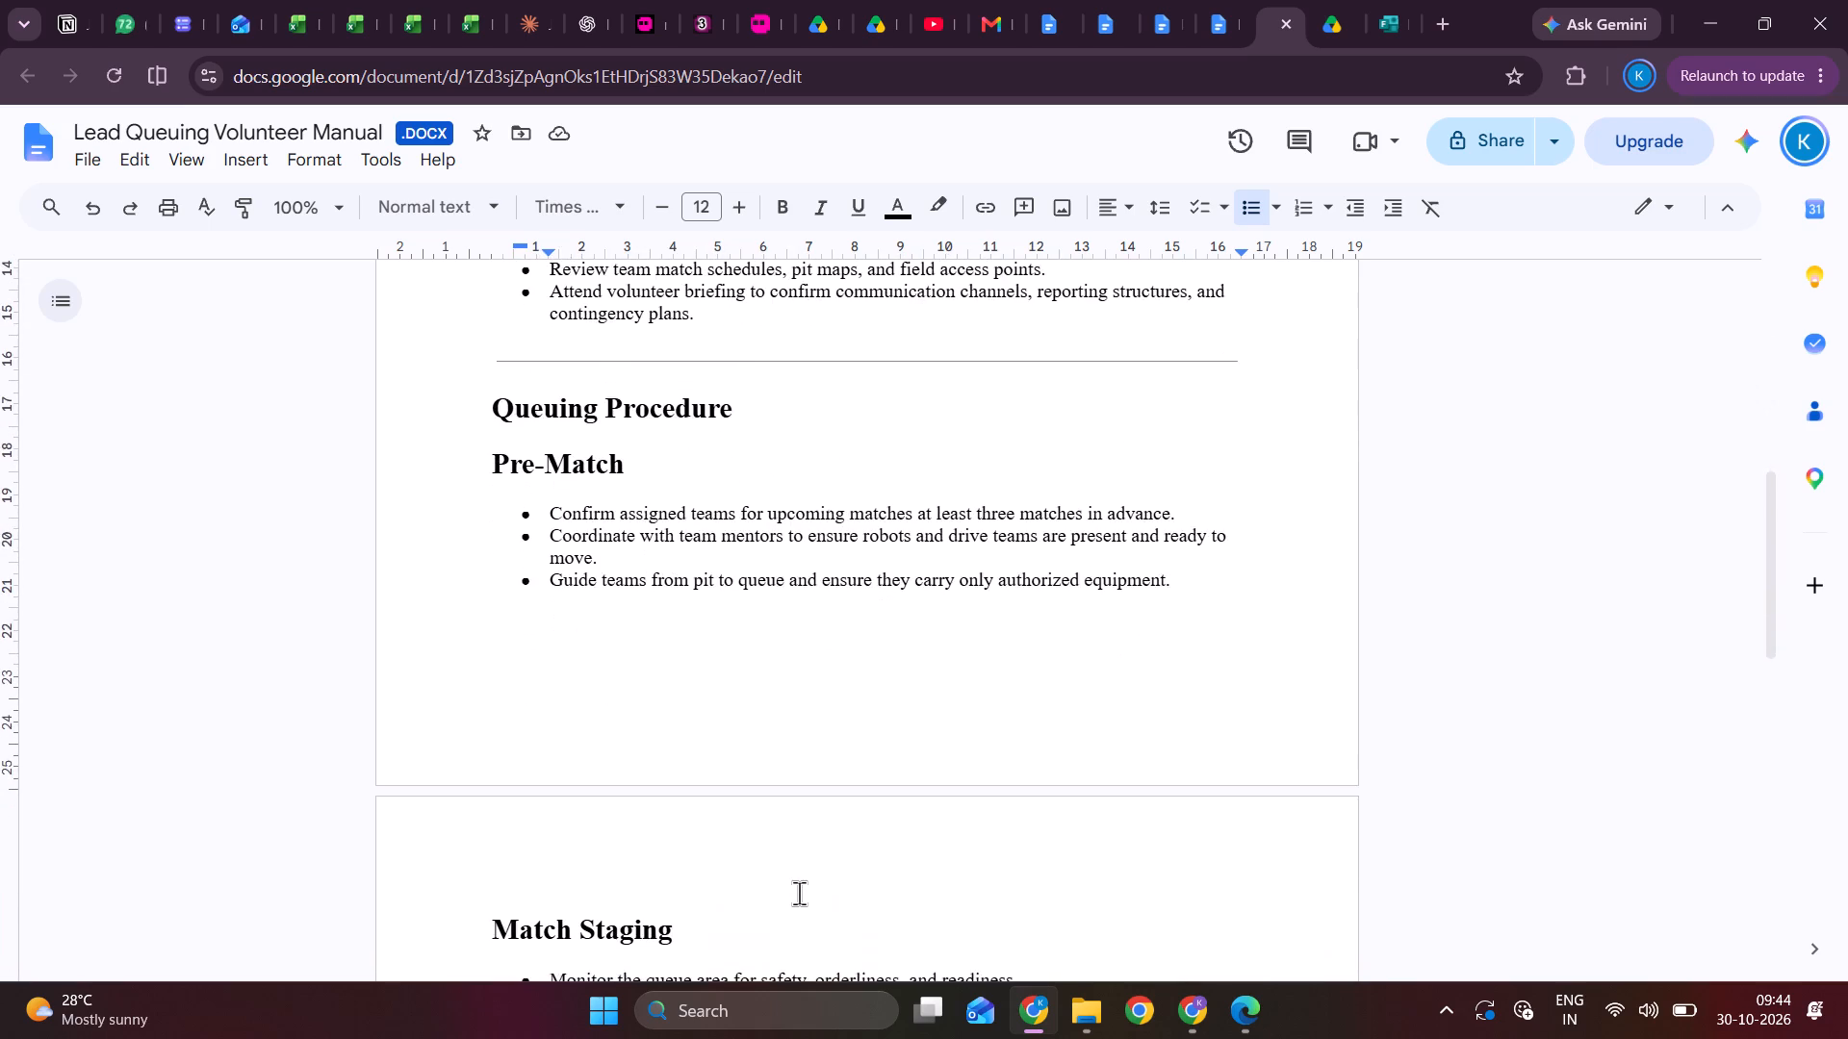
scroll(799, 893, down, 3)
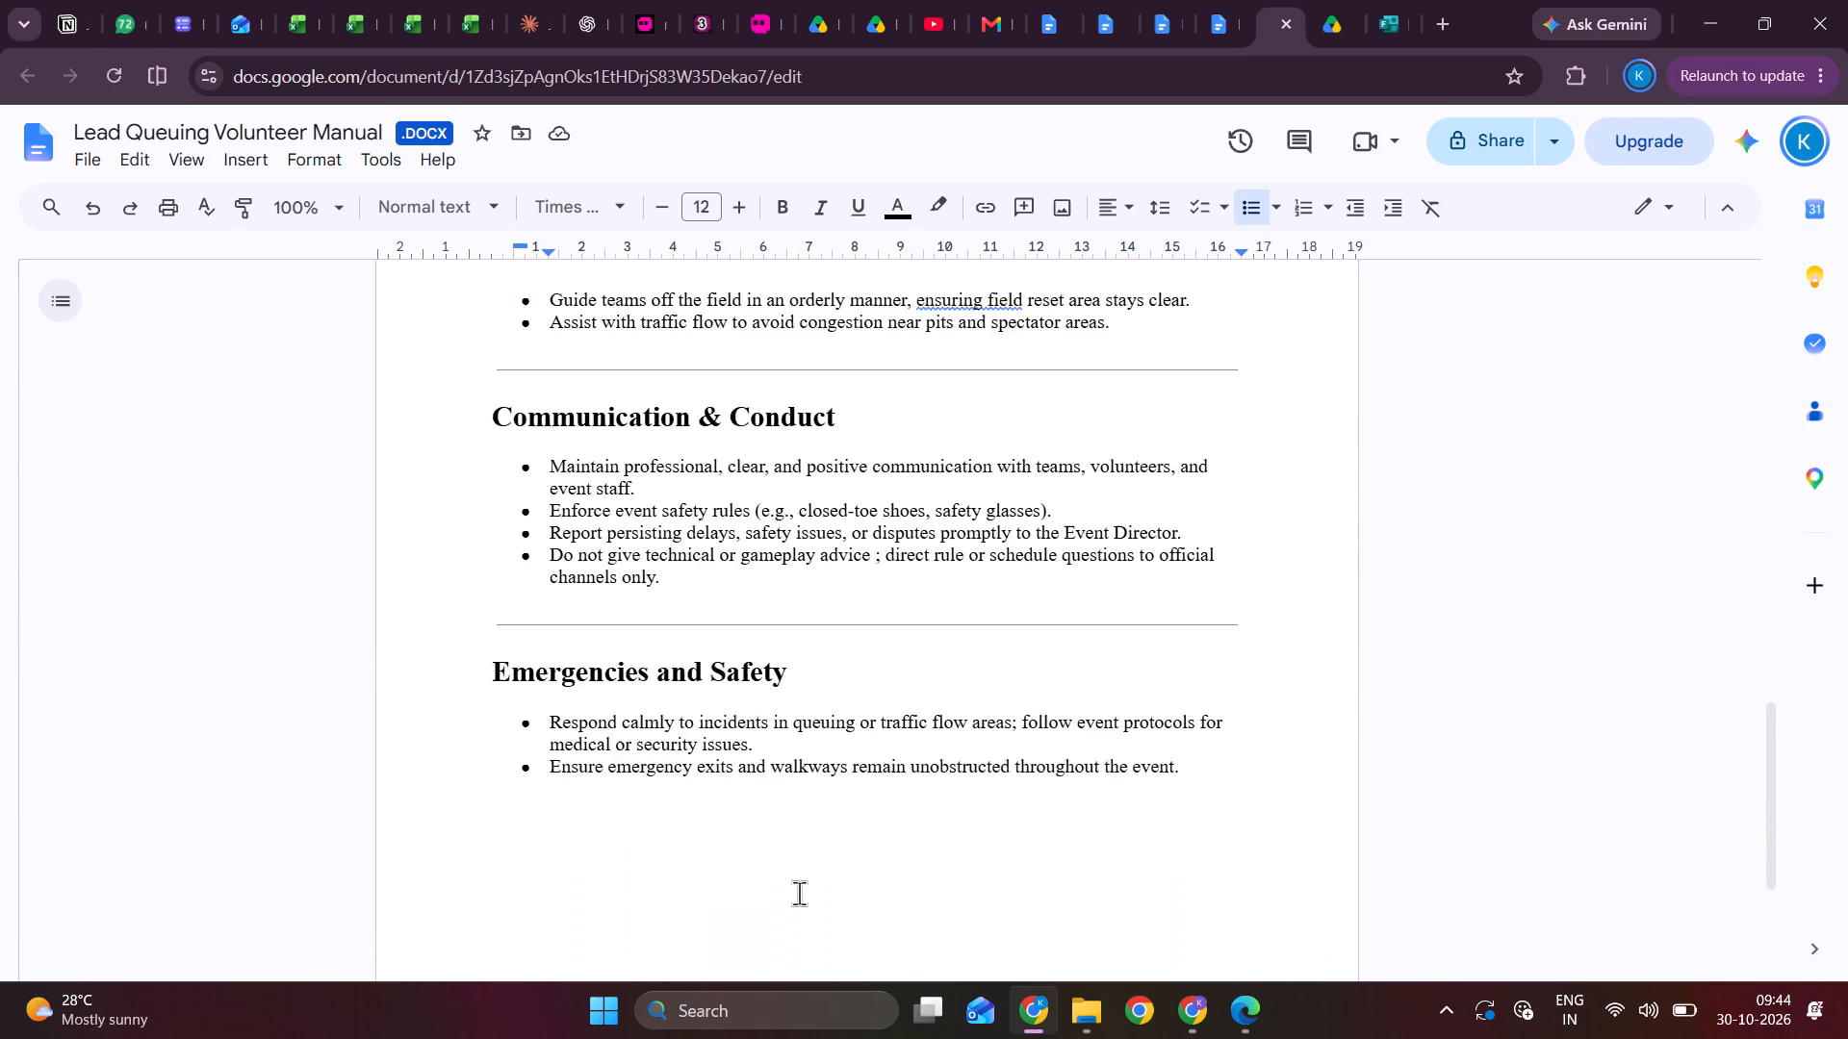
scroll(799, 893, down, 1)
scroll(799, 893, up, 10)
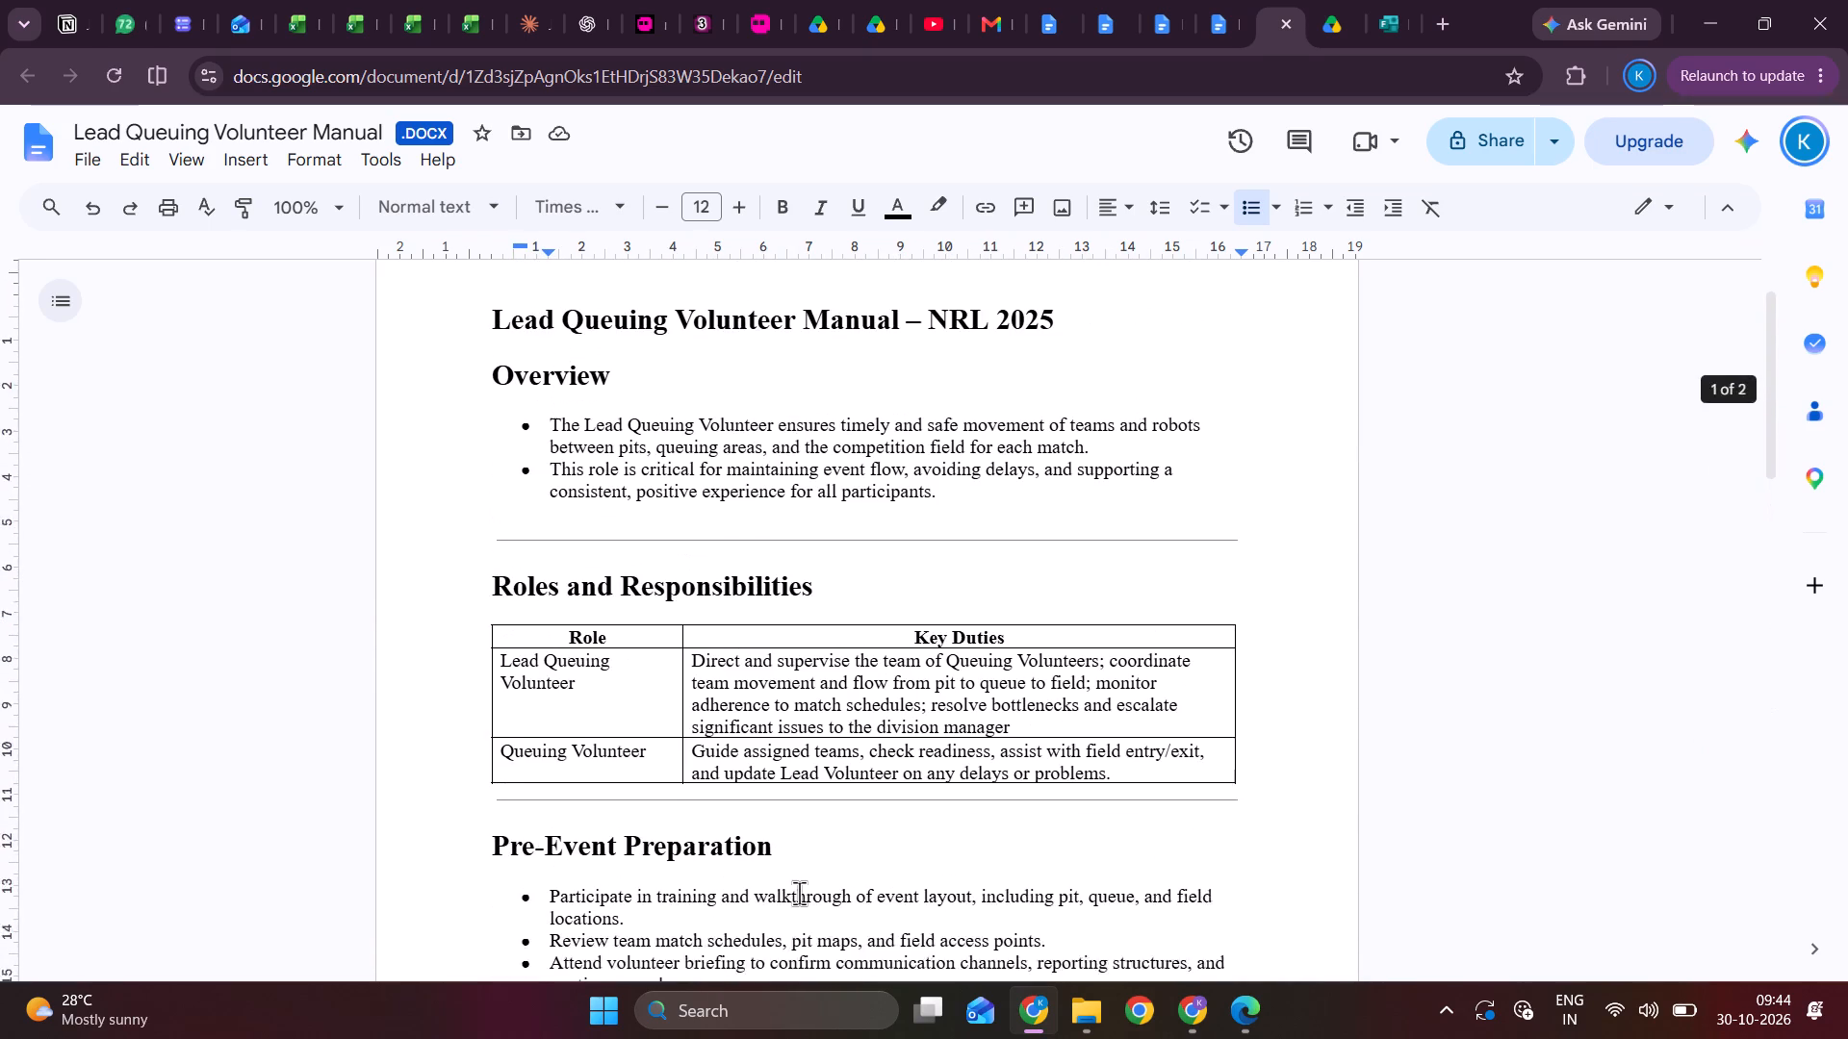
scroll(799, 893, up, 1)
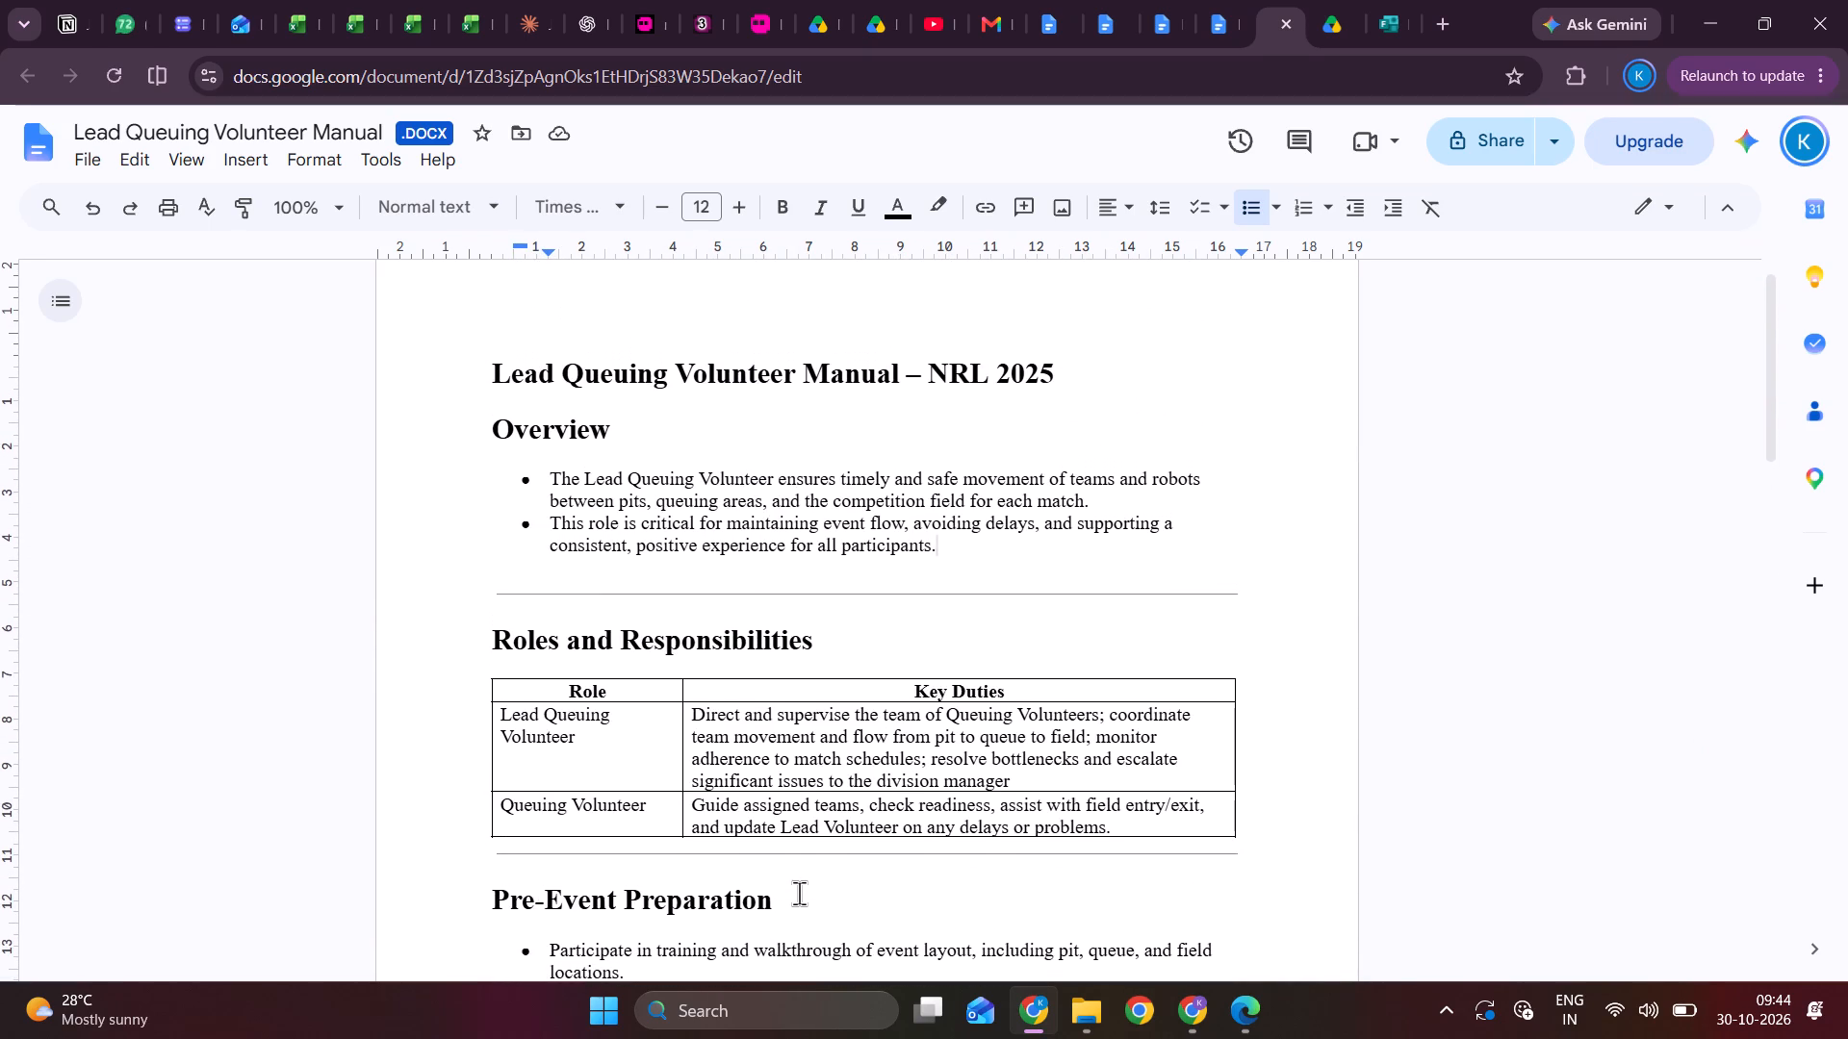
Read the manual's Roles and Responsibilities, Pre-Event Preparation and Pre-Match queuing procedure sections.
scroll(799, 893, down, 1)
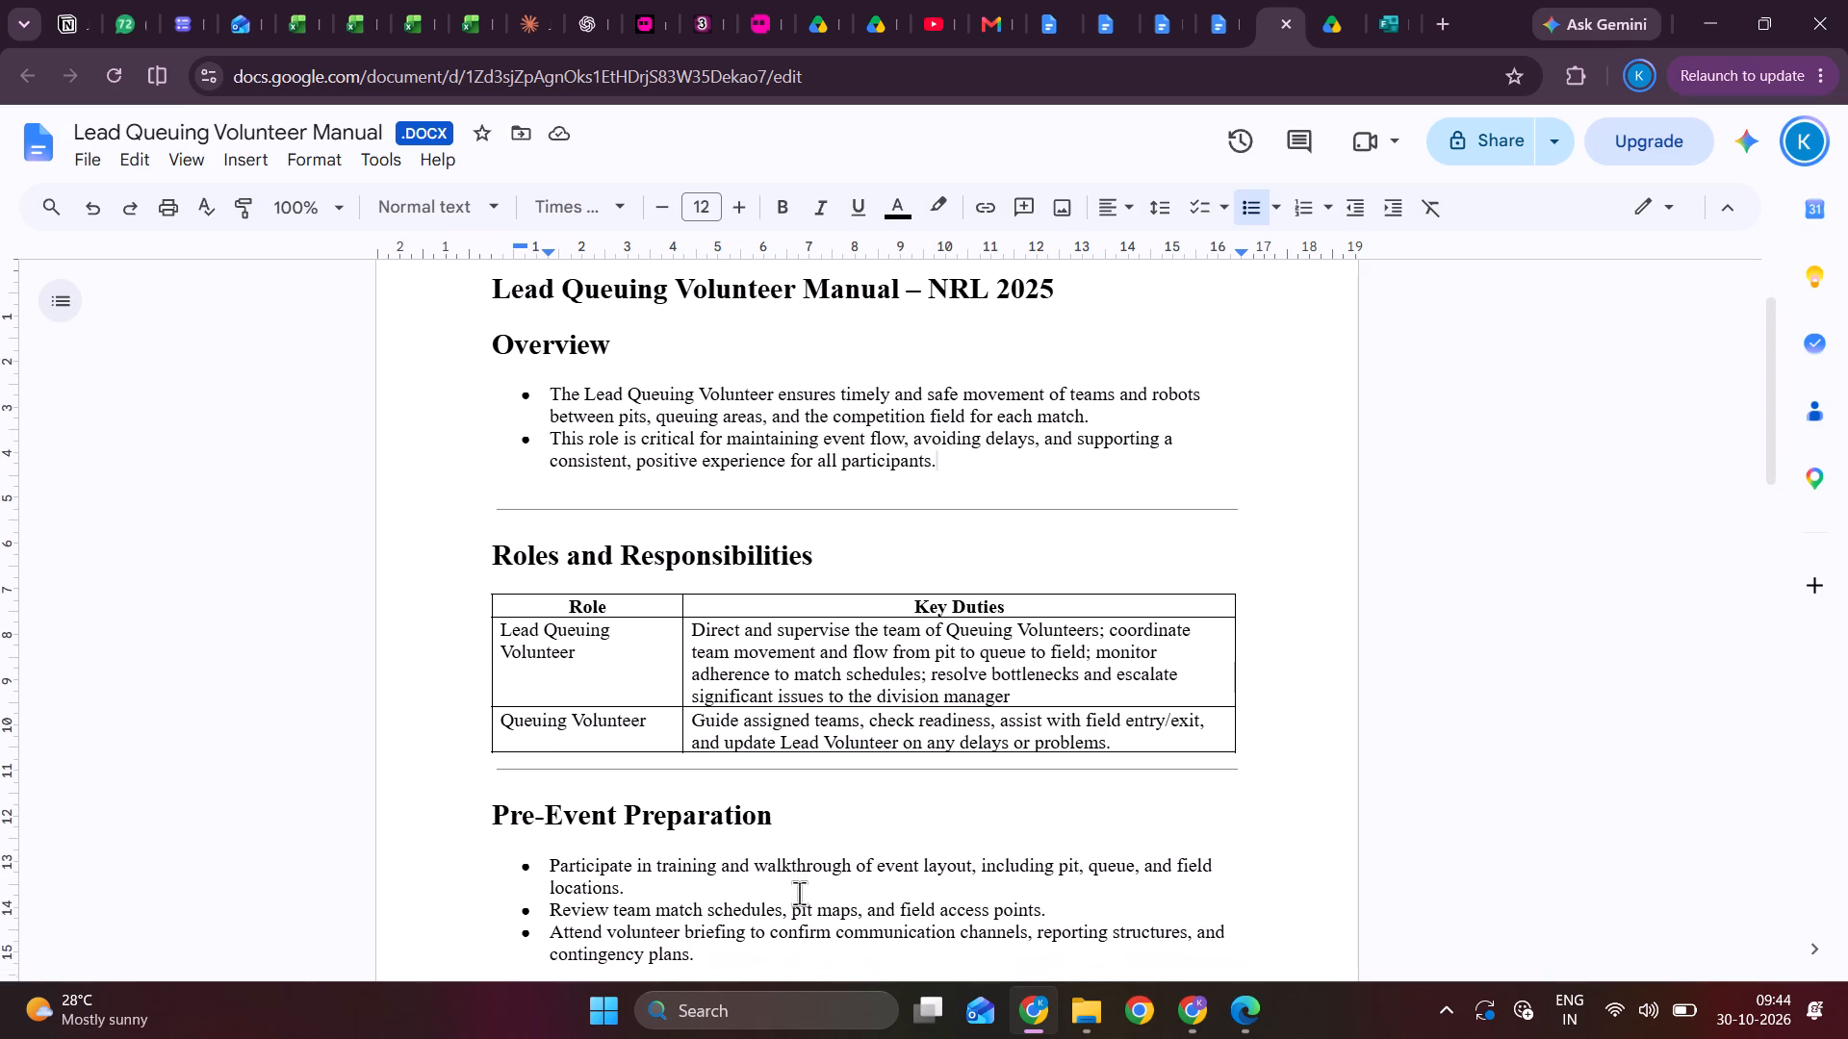
scroll(799, 893, down, 4)
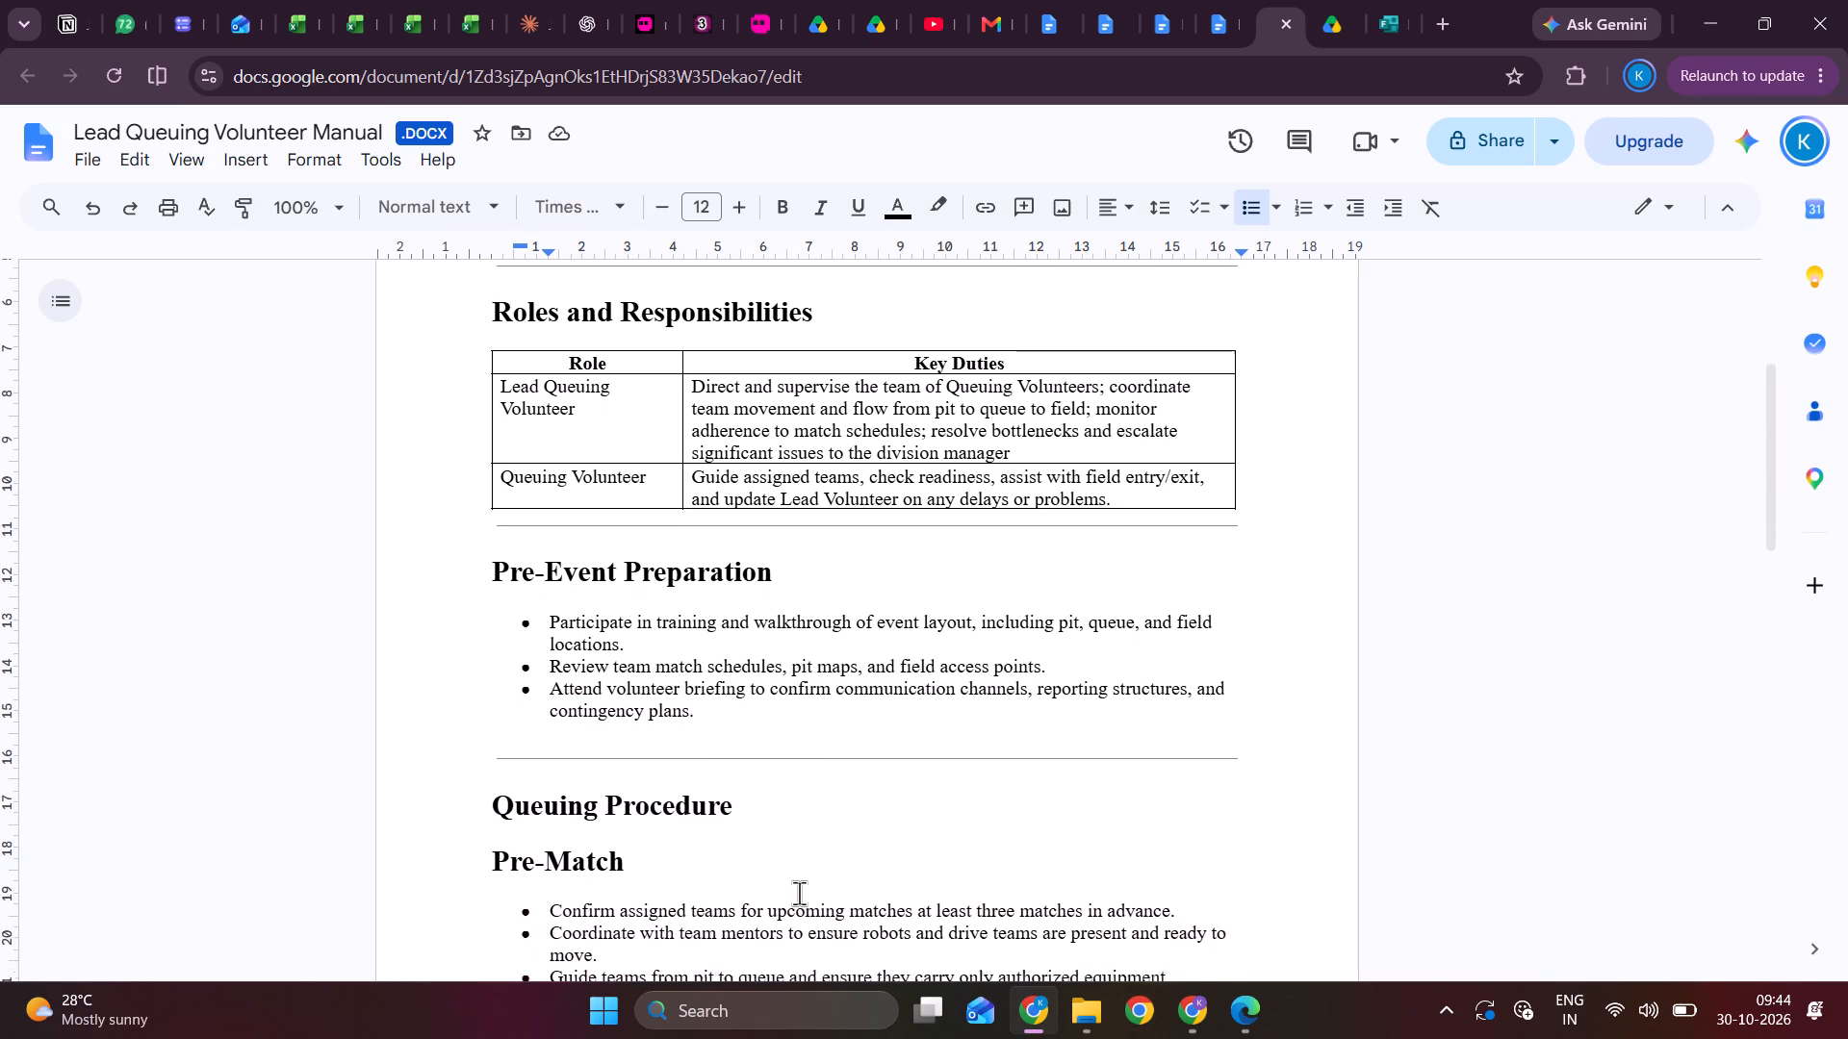
scroll(799, 893, down, 2)
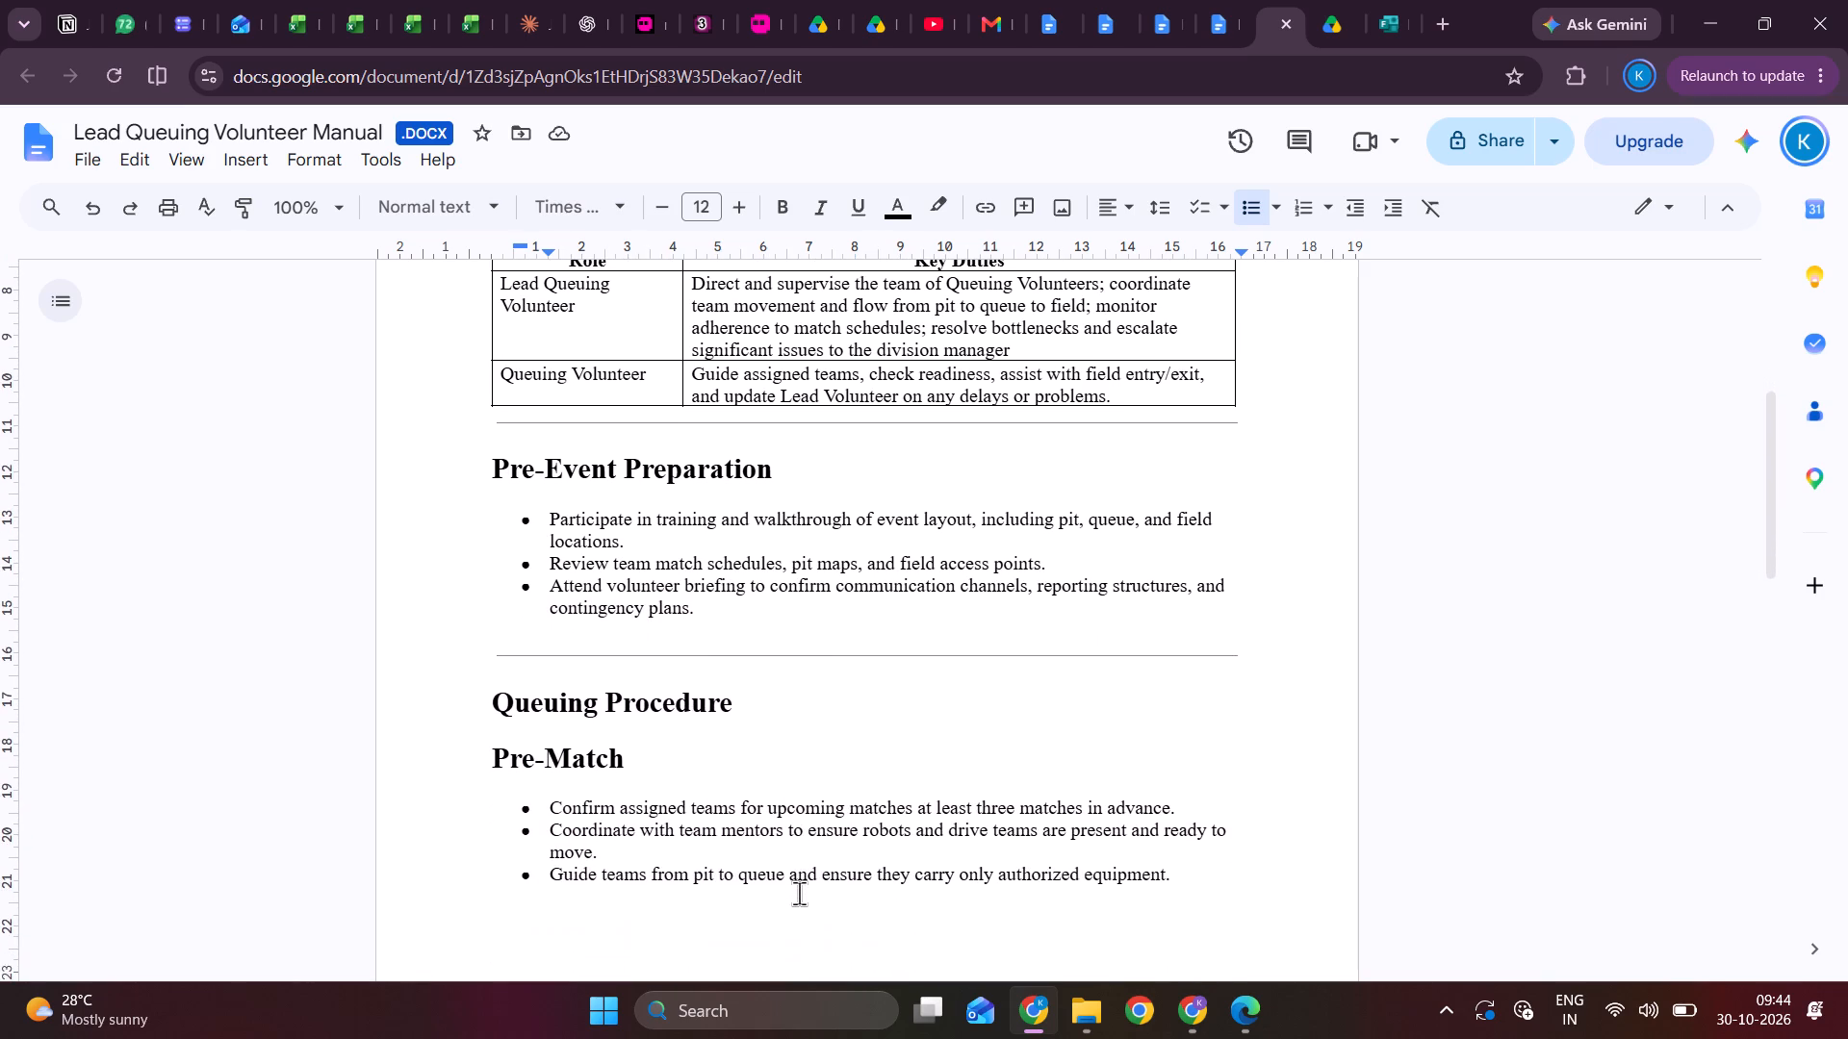
scroll(799, 893, down, 3)
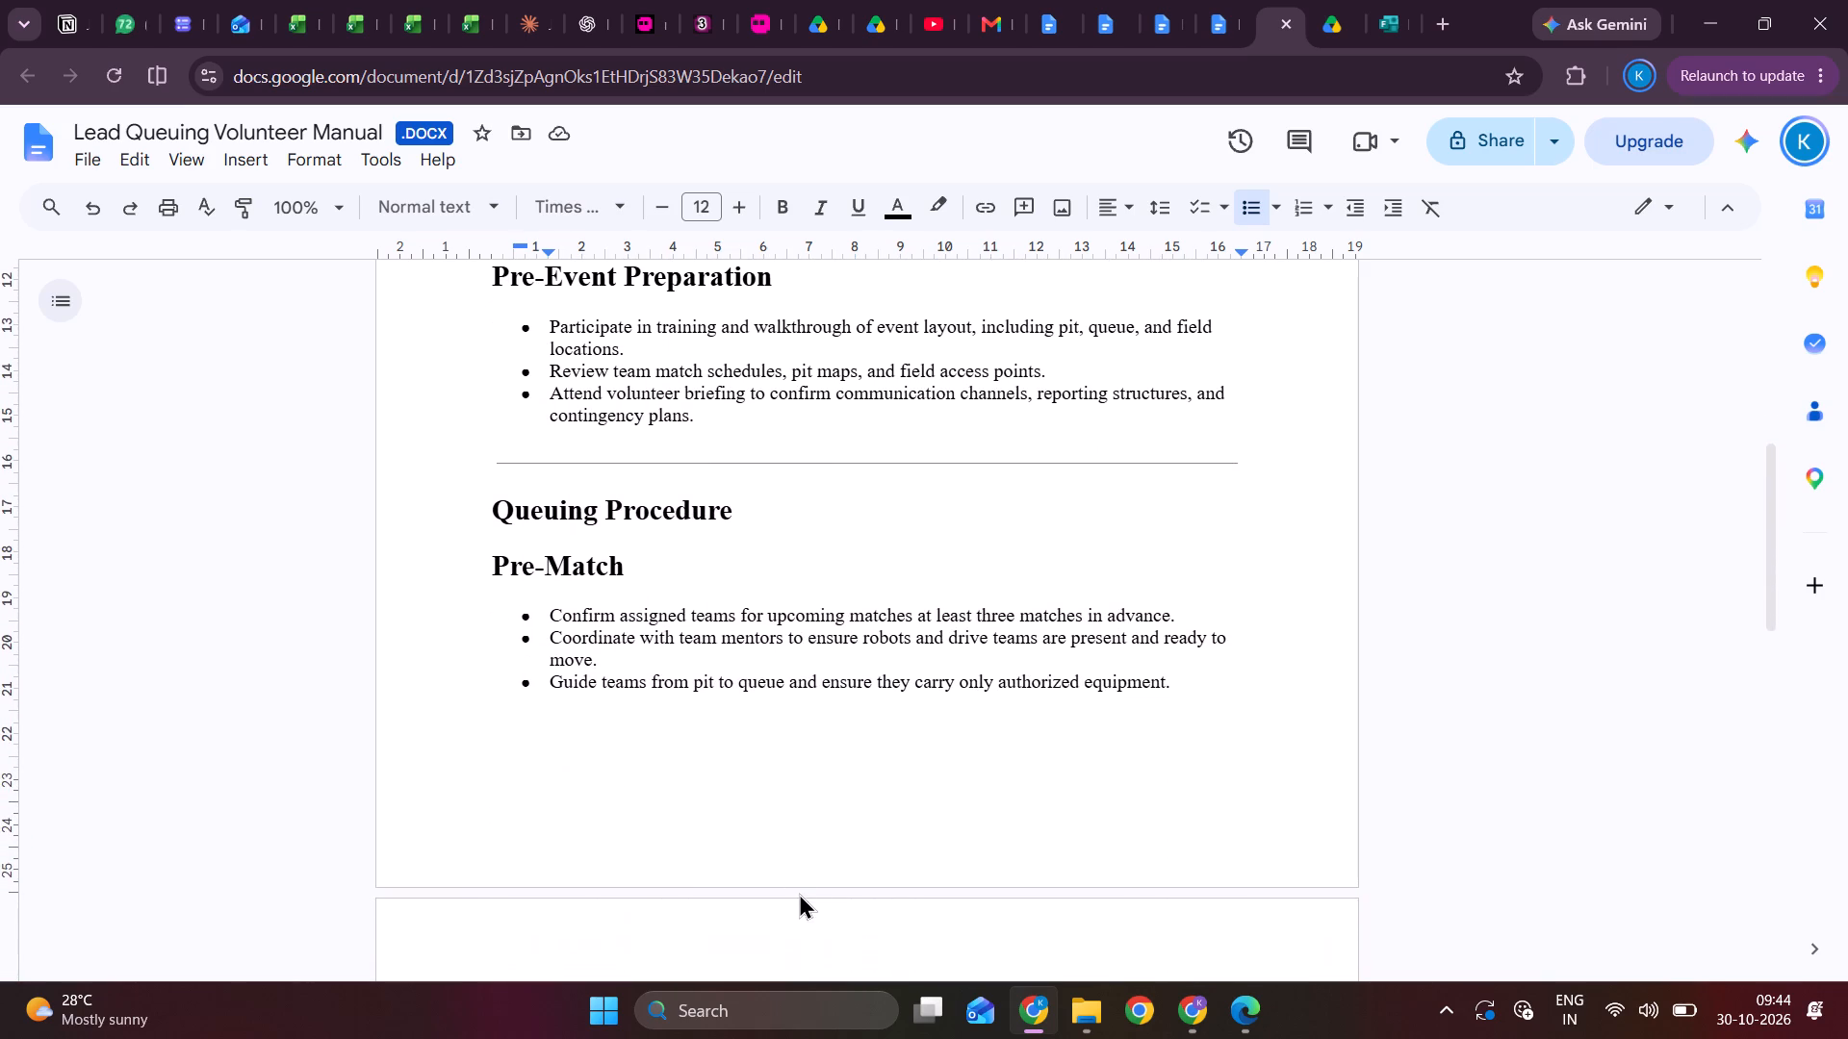
scroll(799, 893, down, 1)
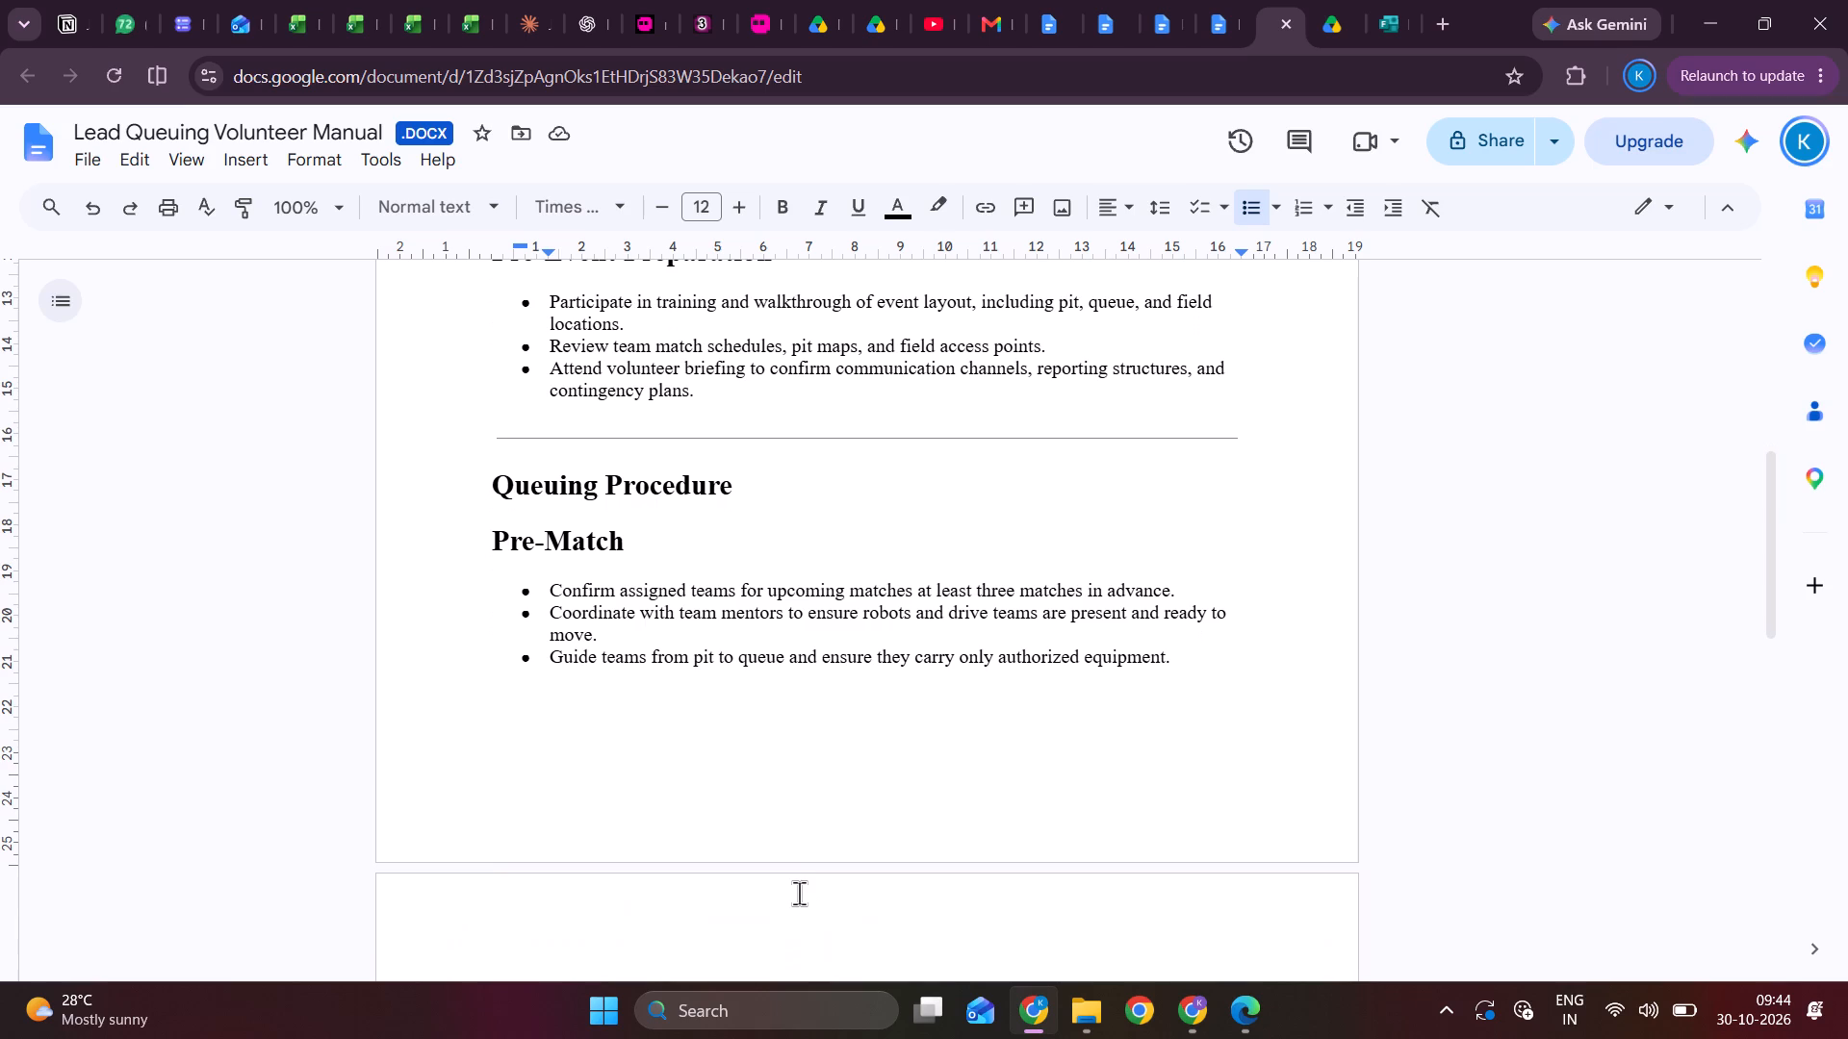
scroll(799, 893, down, 1)
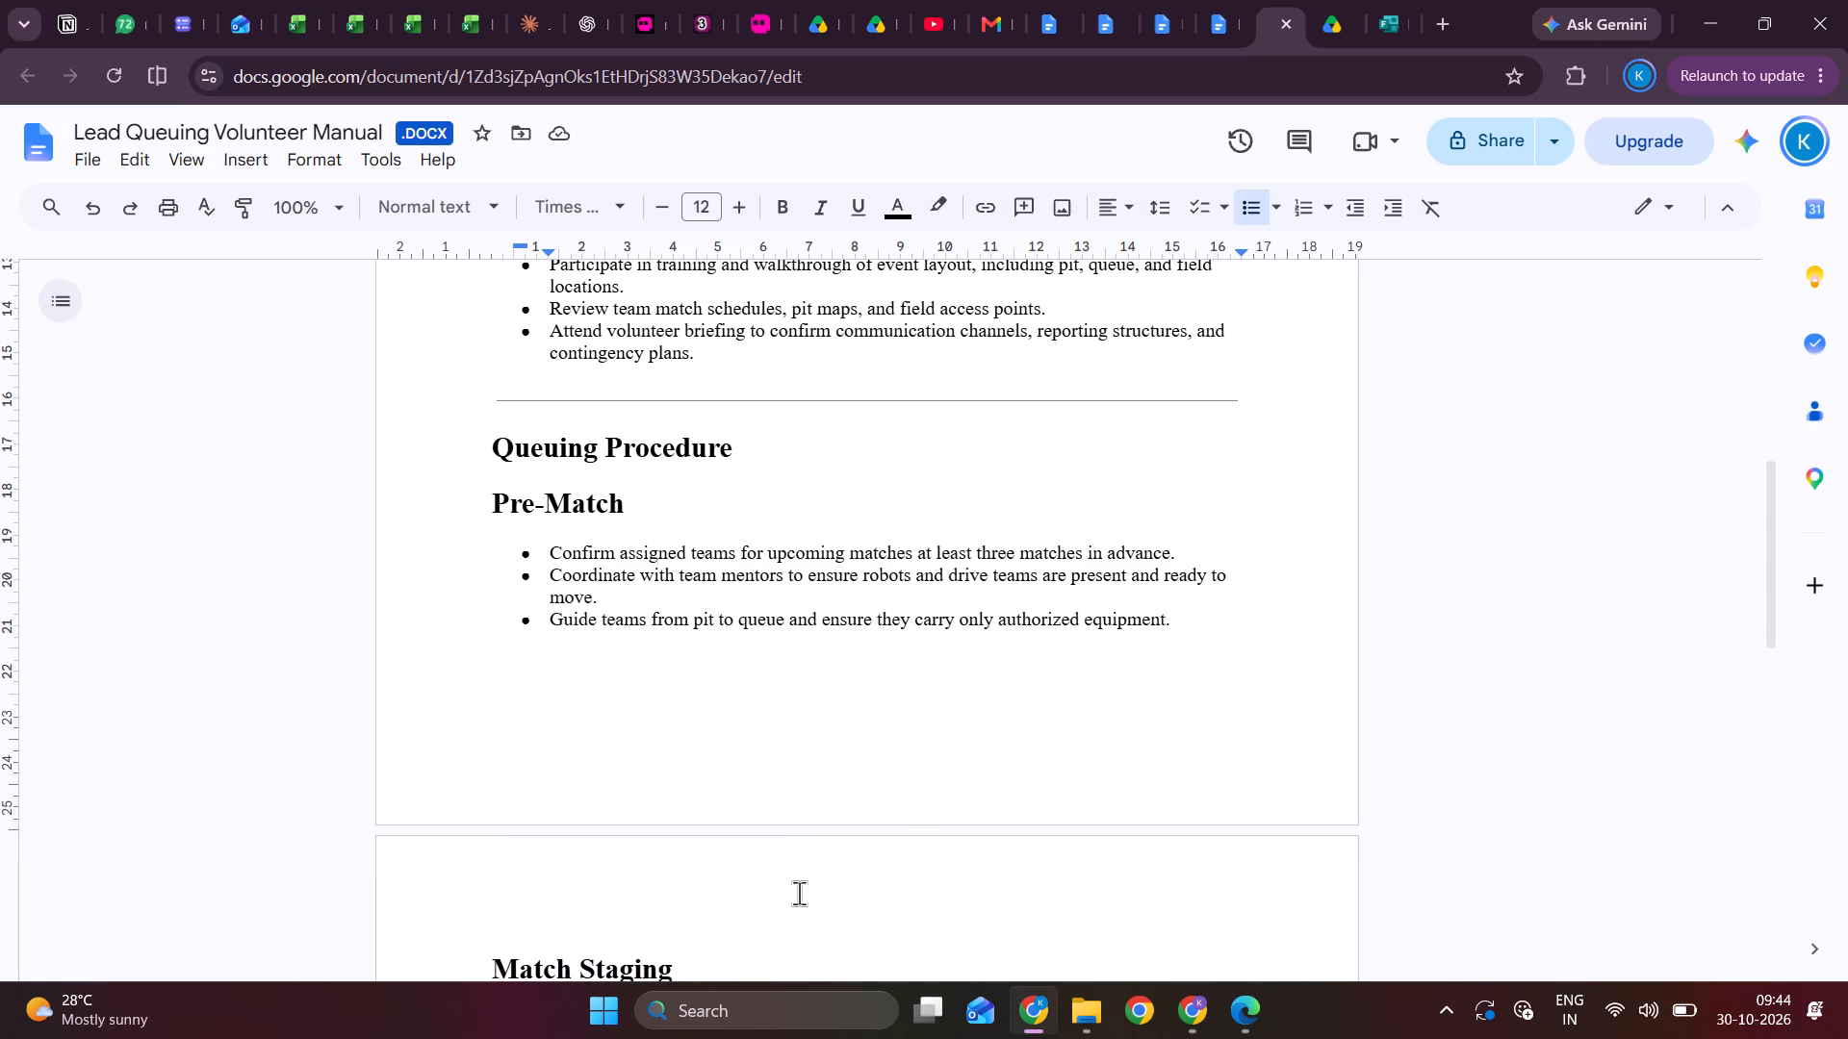
scroll(799, 893, down, 2)
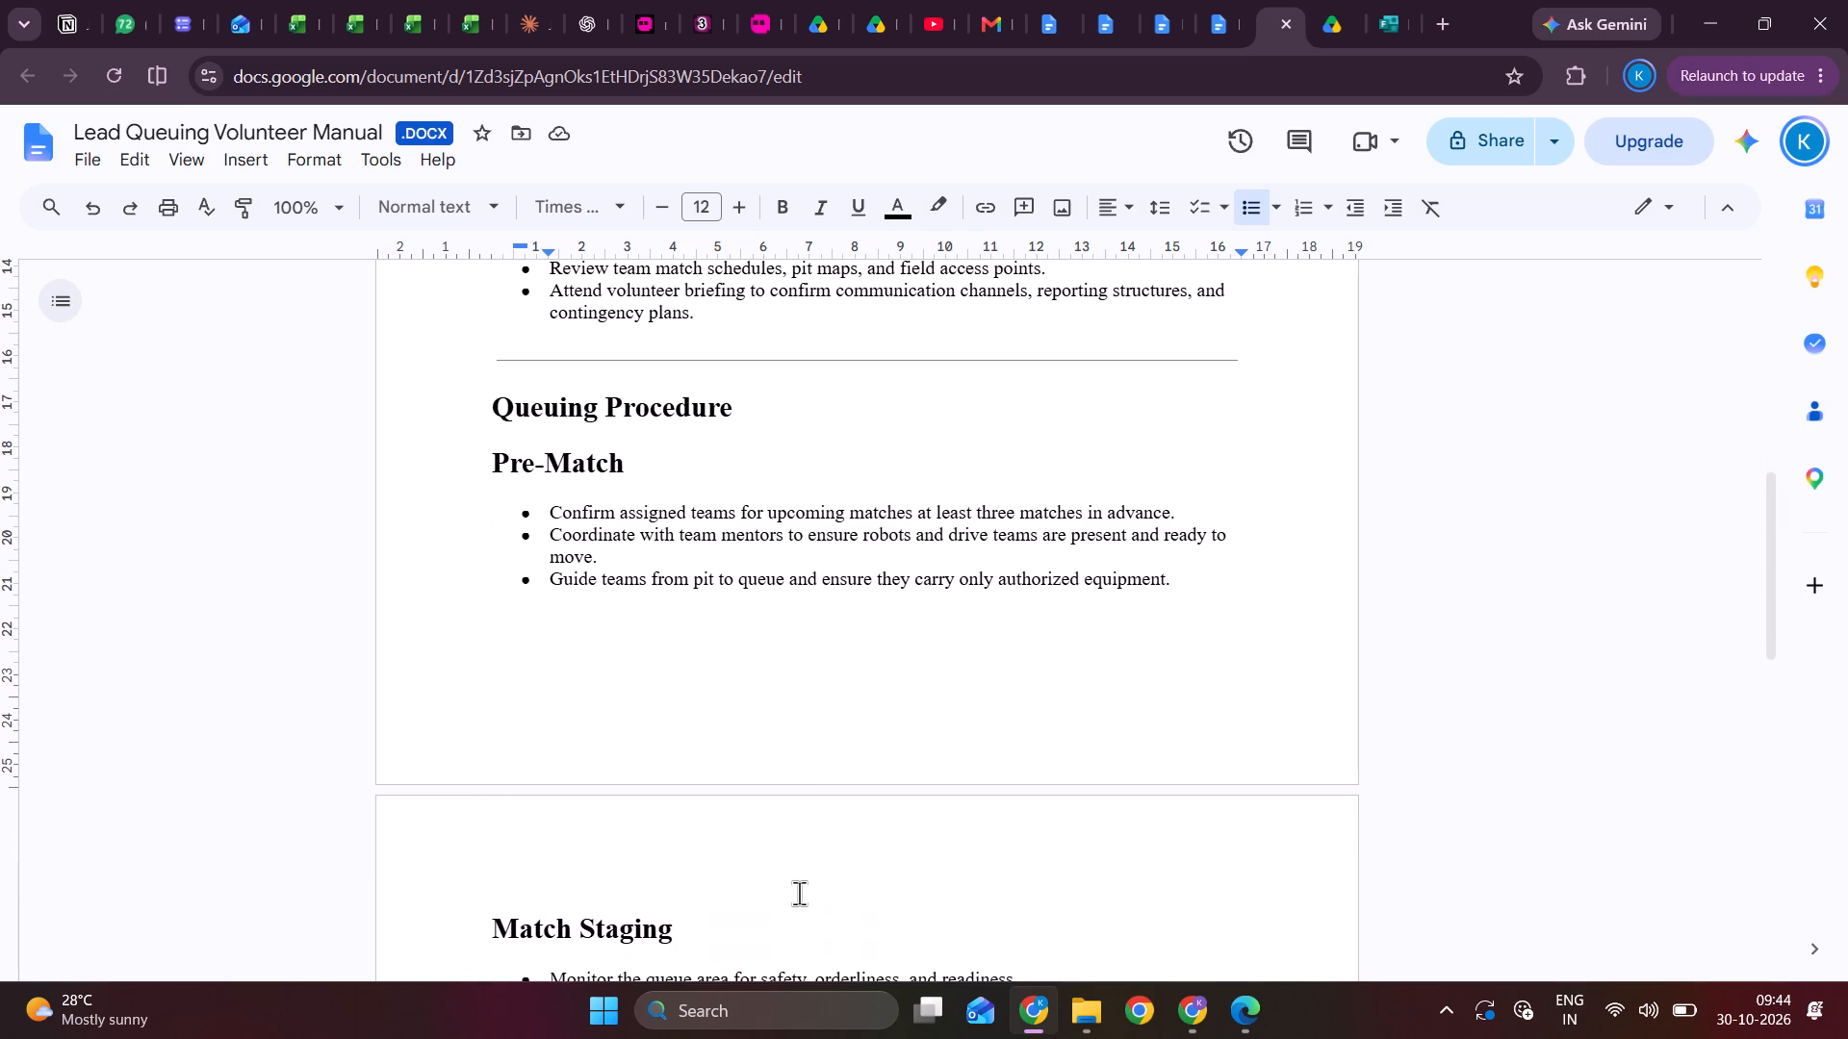
scroll(799, 893, down, 2)
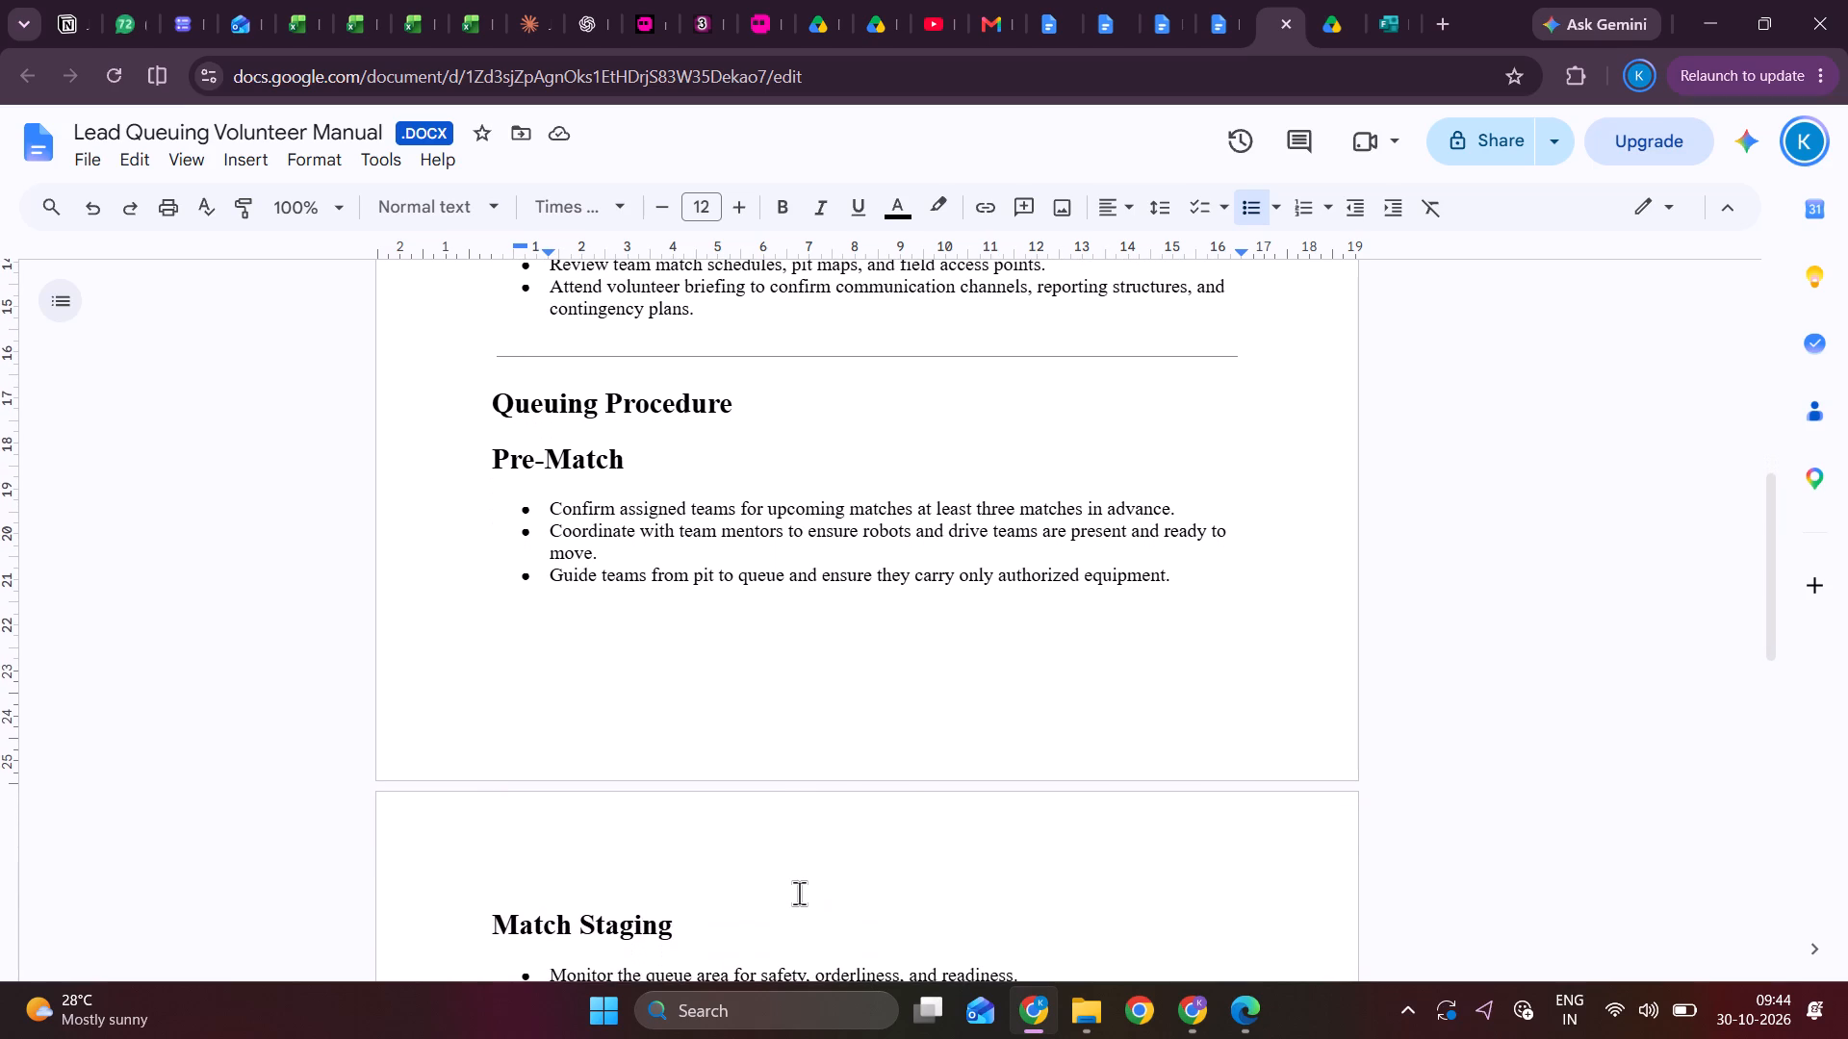
scroll(799, 893, down, 2)
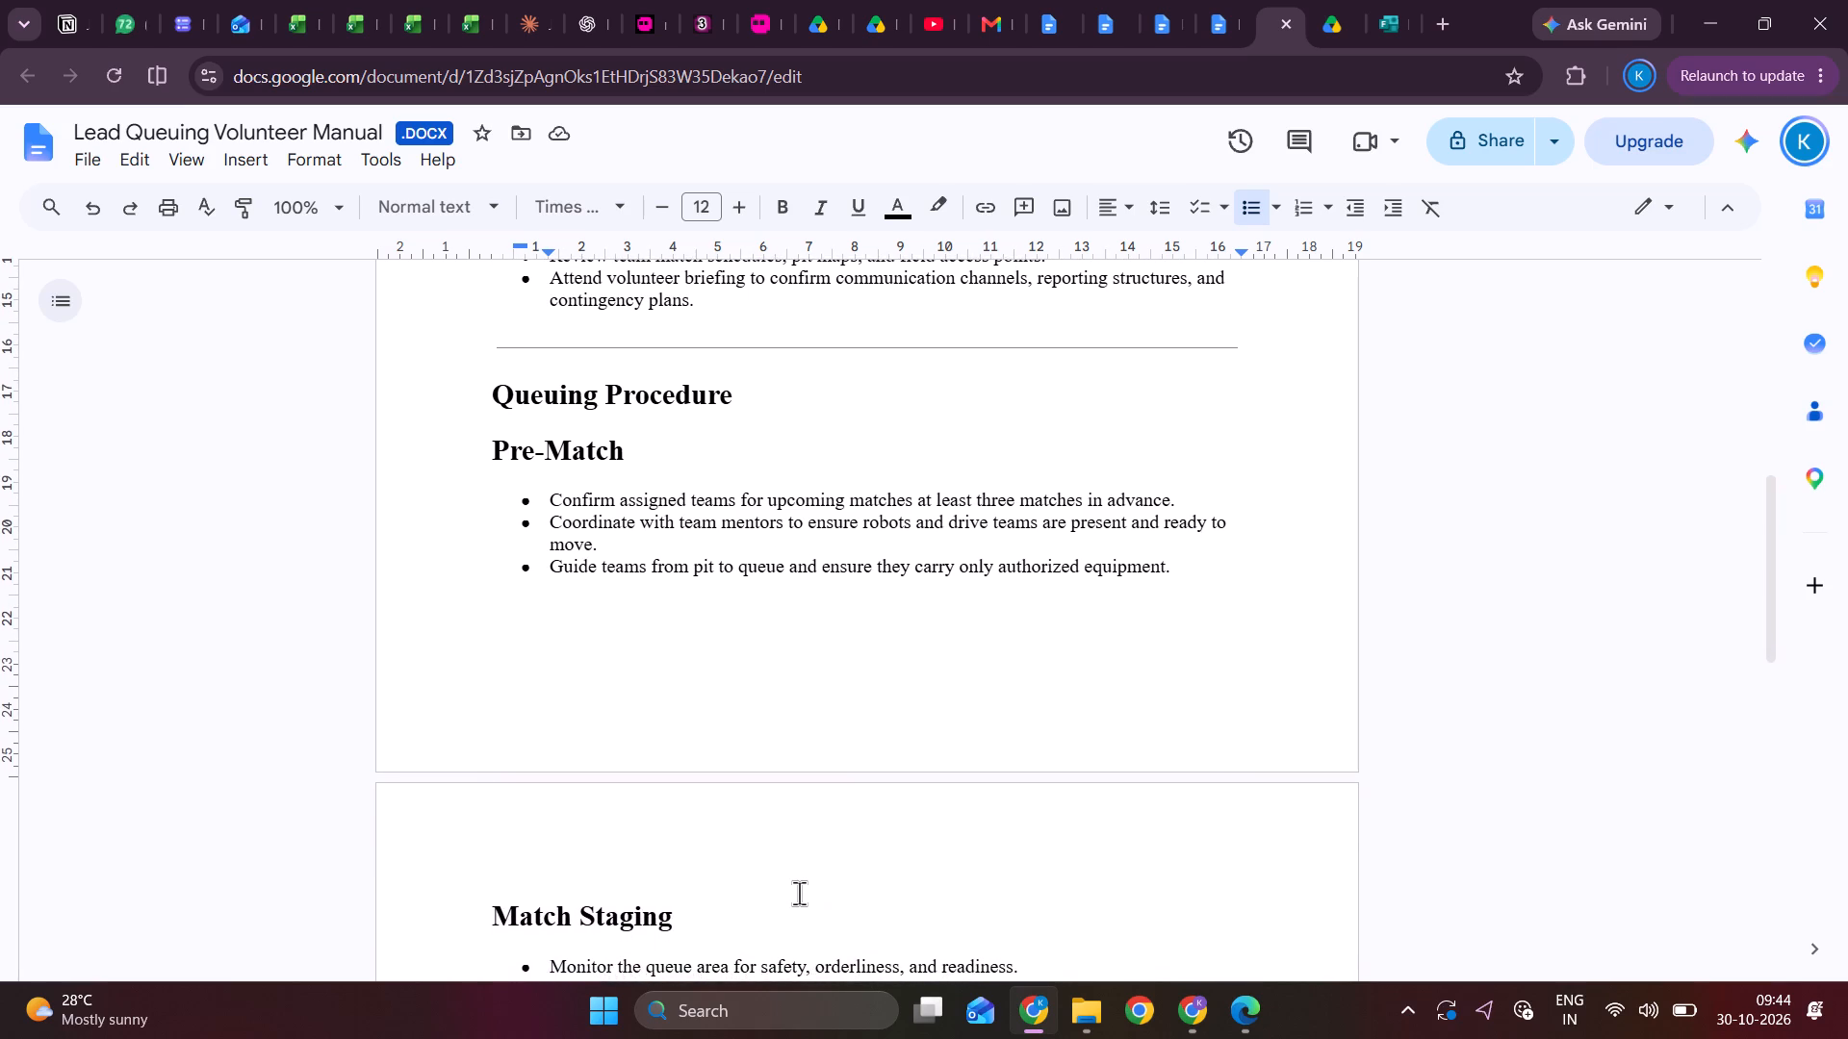
scroll(799, 893, down, 2)
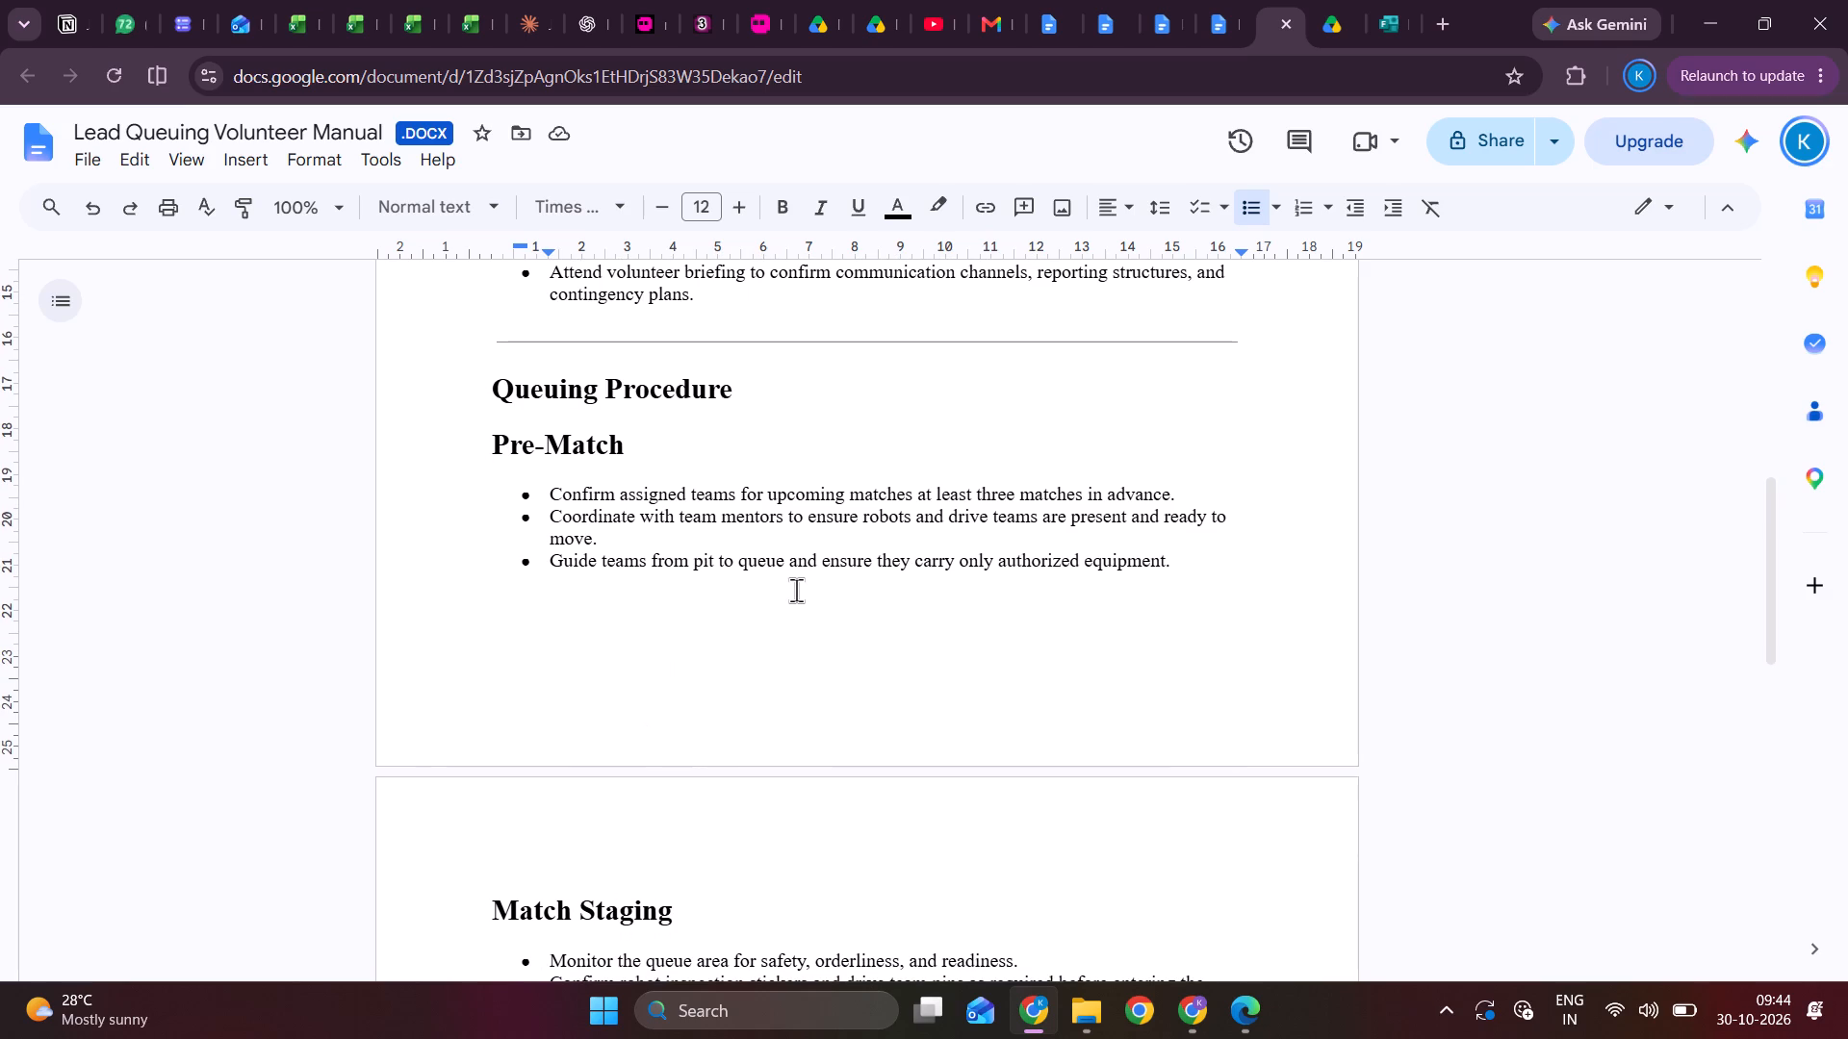
Read the Match Staging and Post-Match sections, highlighting each section's bullet points in turn.
scroll(796, 590, down, 2)
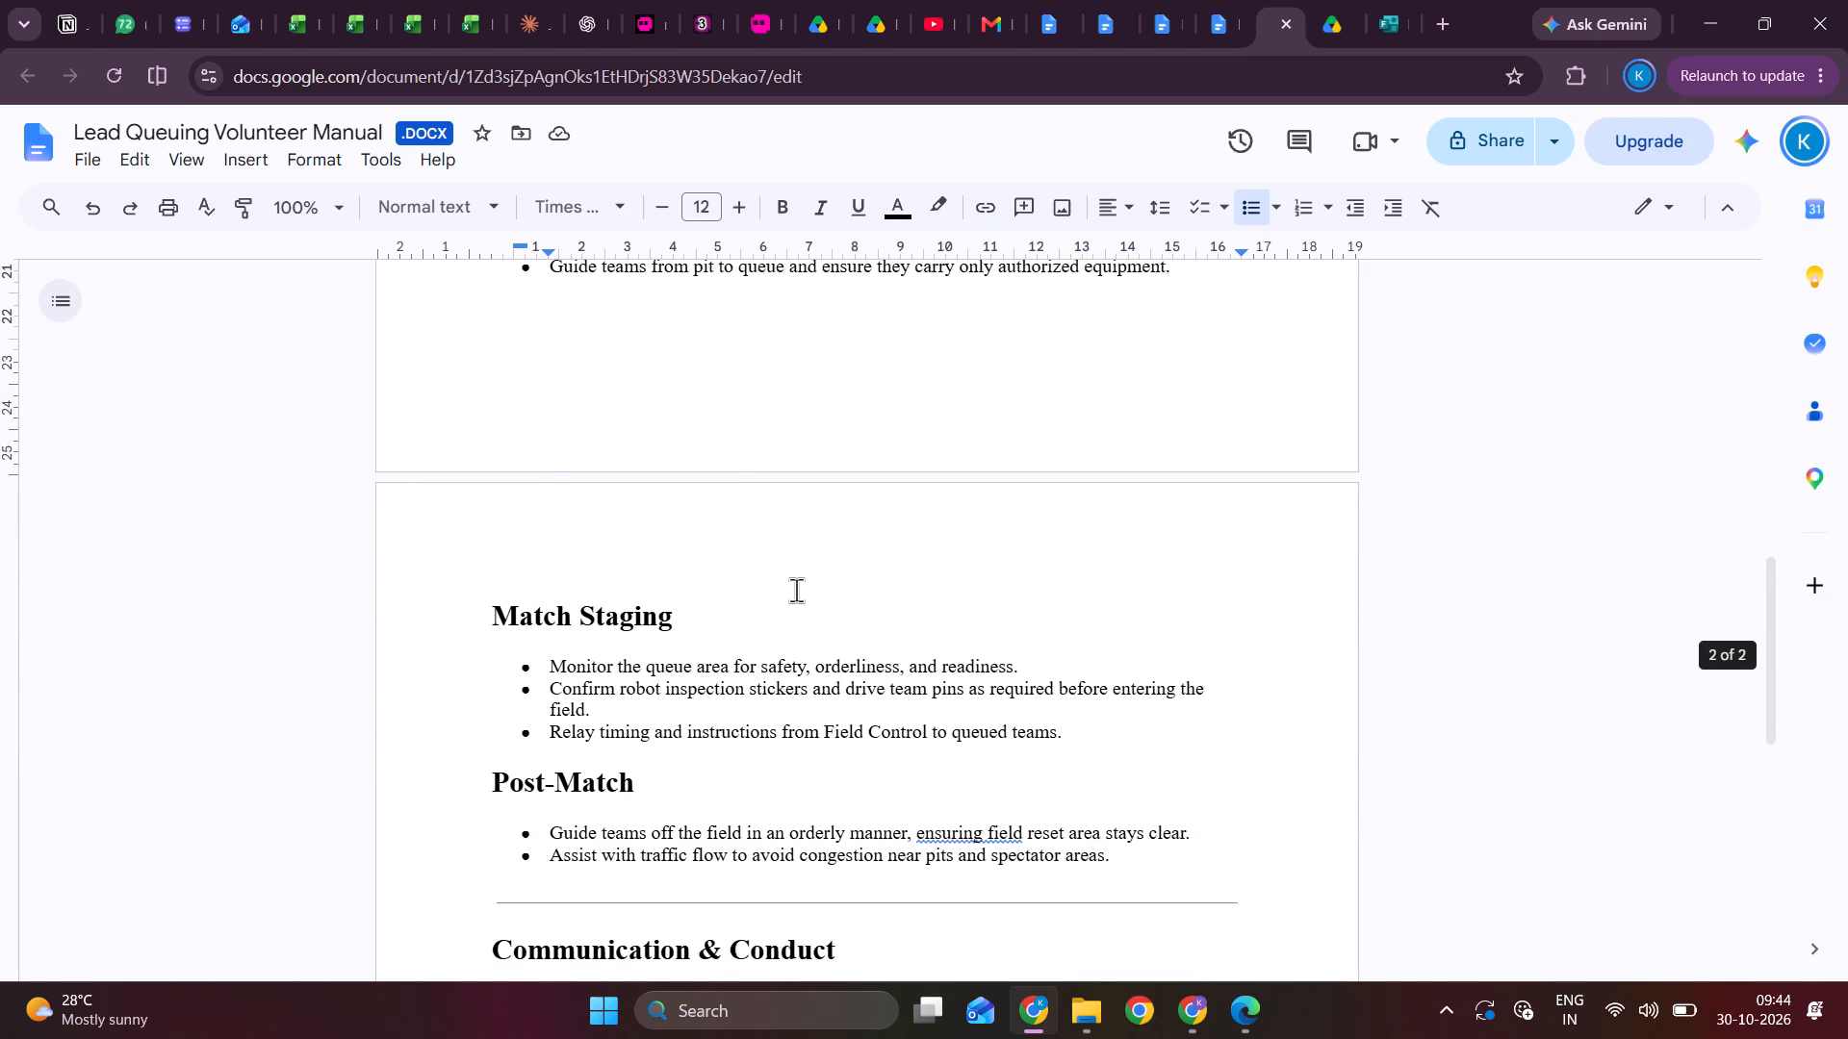
scroll(796, 590, down, 2)
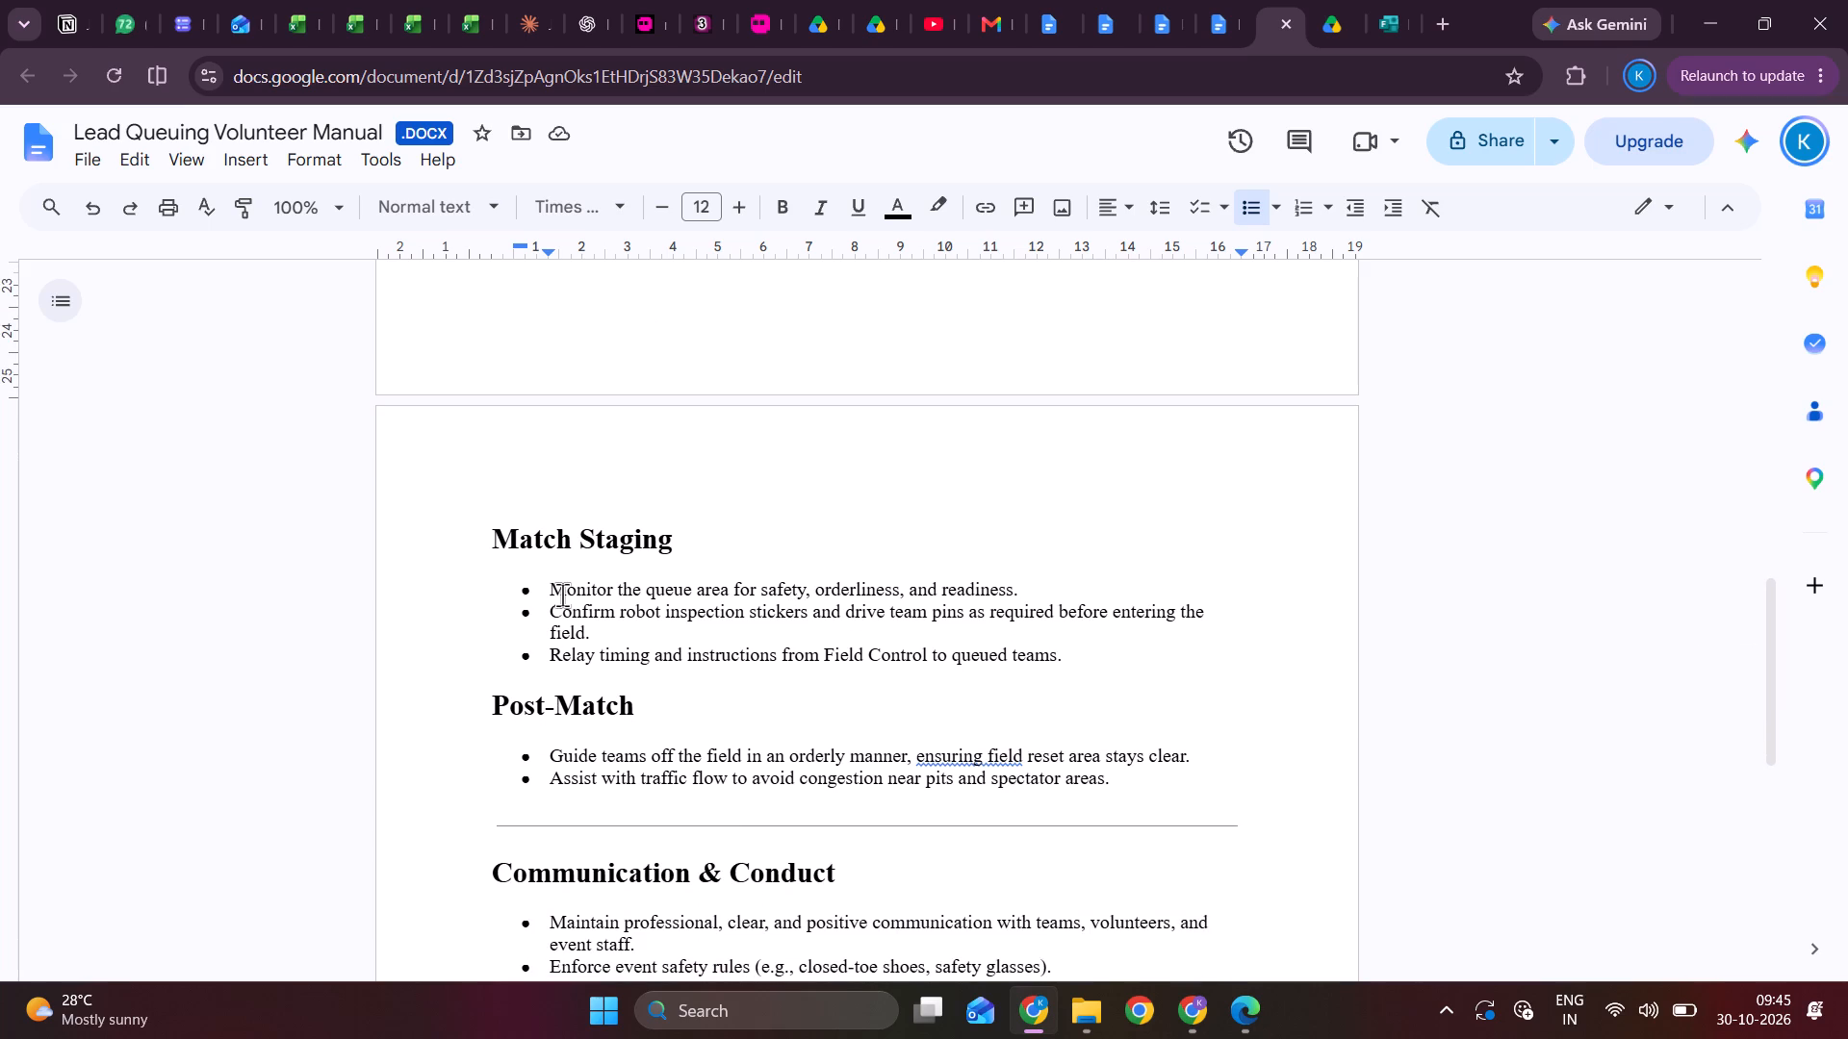
drag(554, 595, 1094, 625)
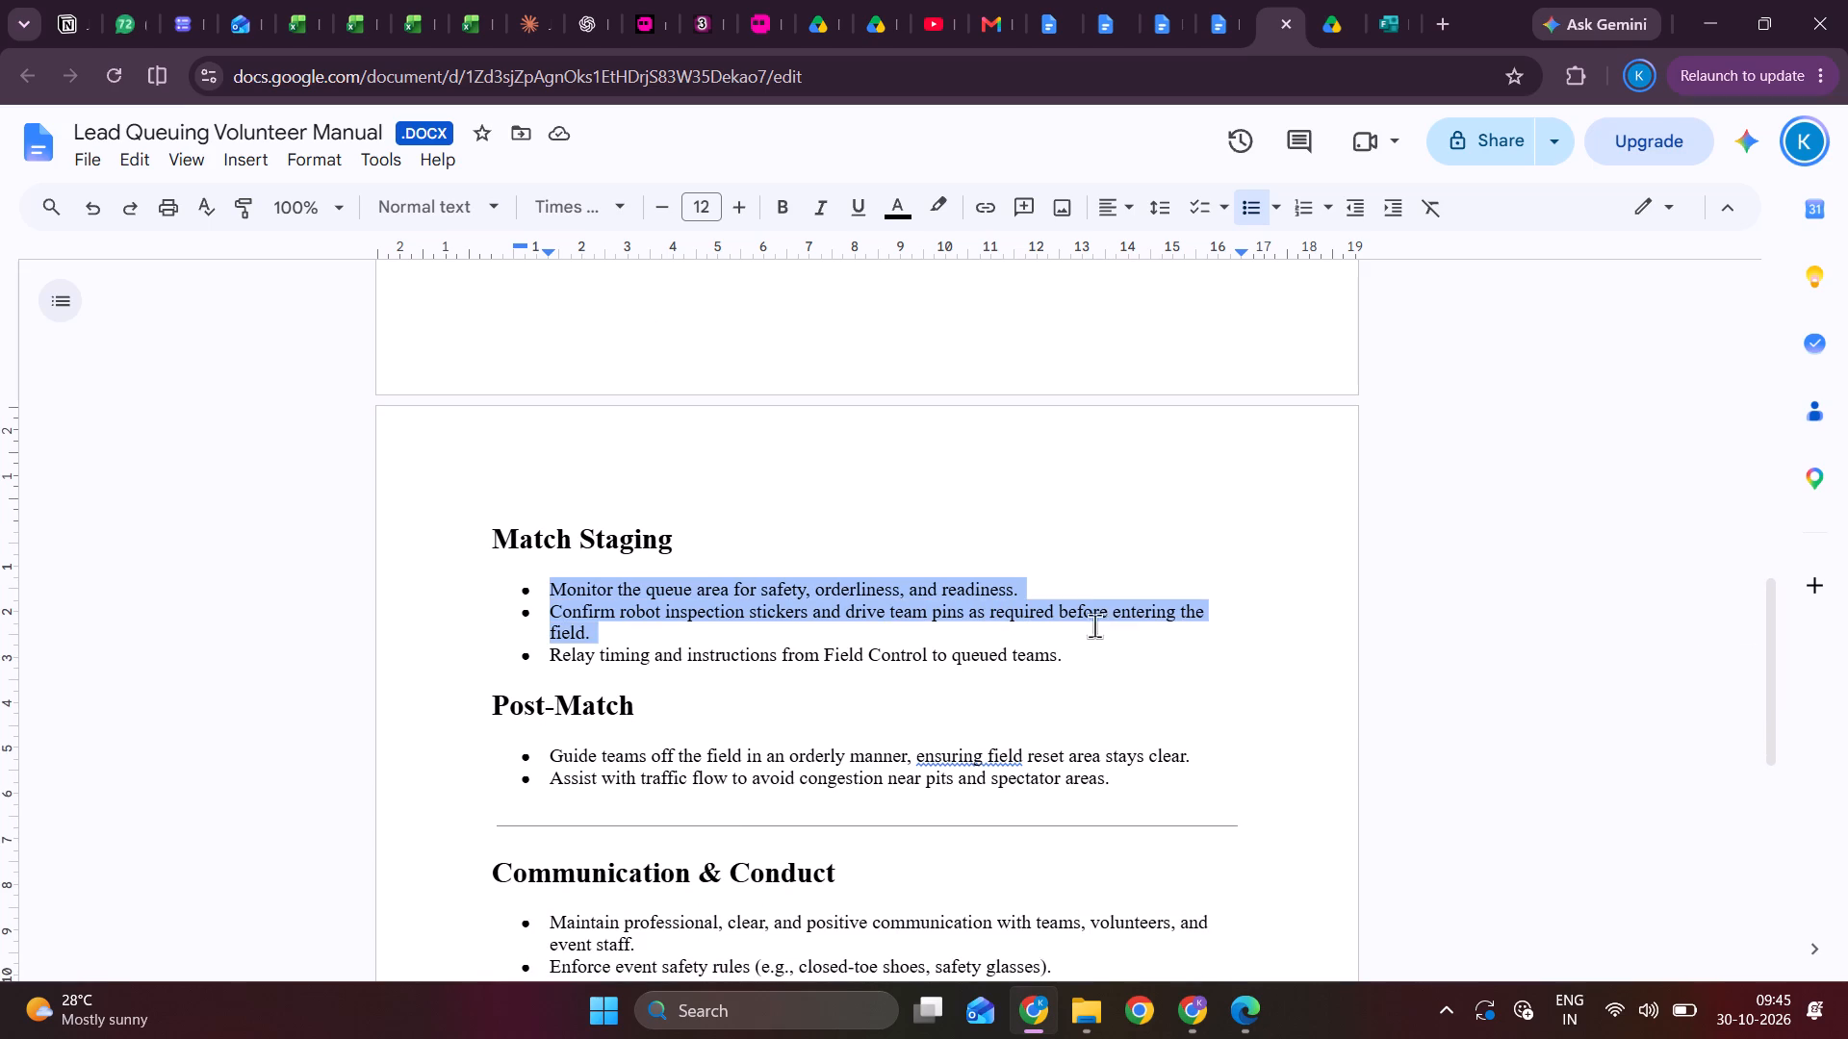
drag(1094, 625, 1125, 646)
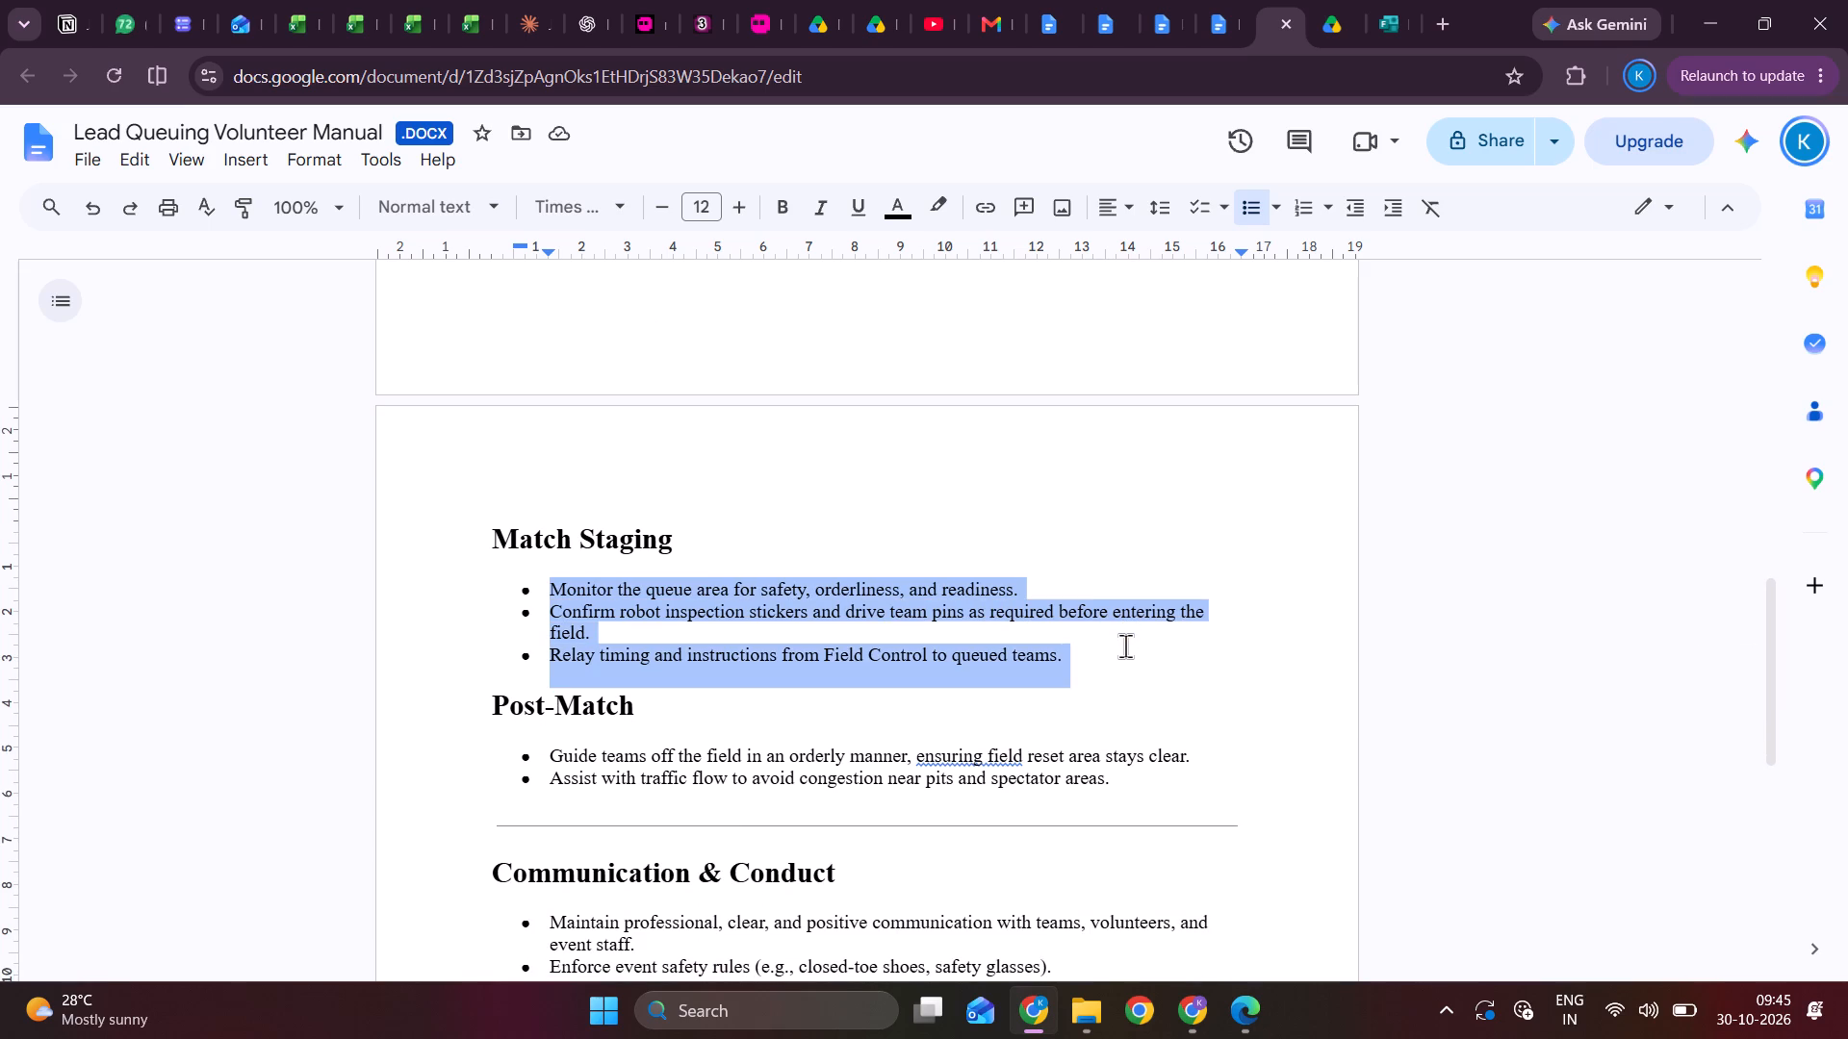
drag(1125, 646, 1125, 645)
drag(555, 756, 1123, 784)
Read the Communication & Conduct and Emergencies and Safety sections through to the end of the manual.
scroll(896, 738, down, 2)
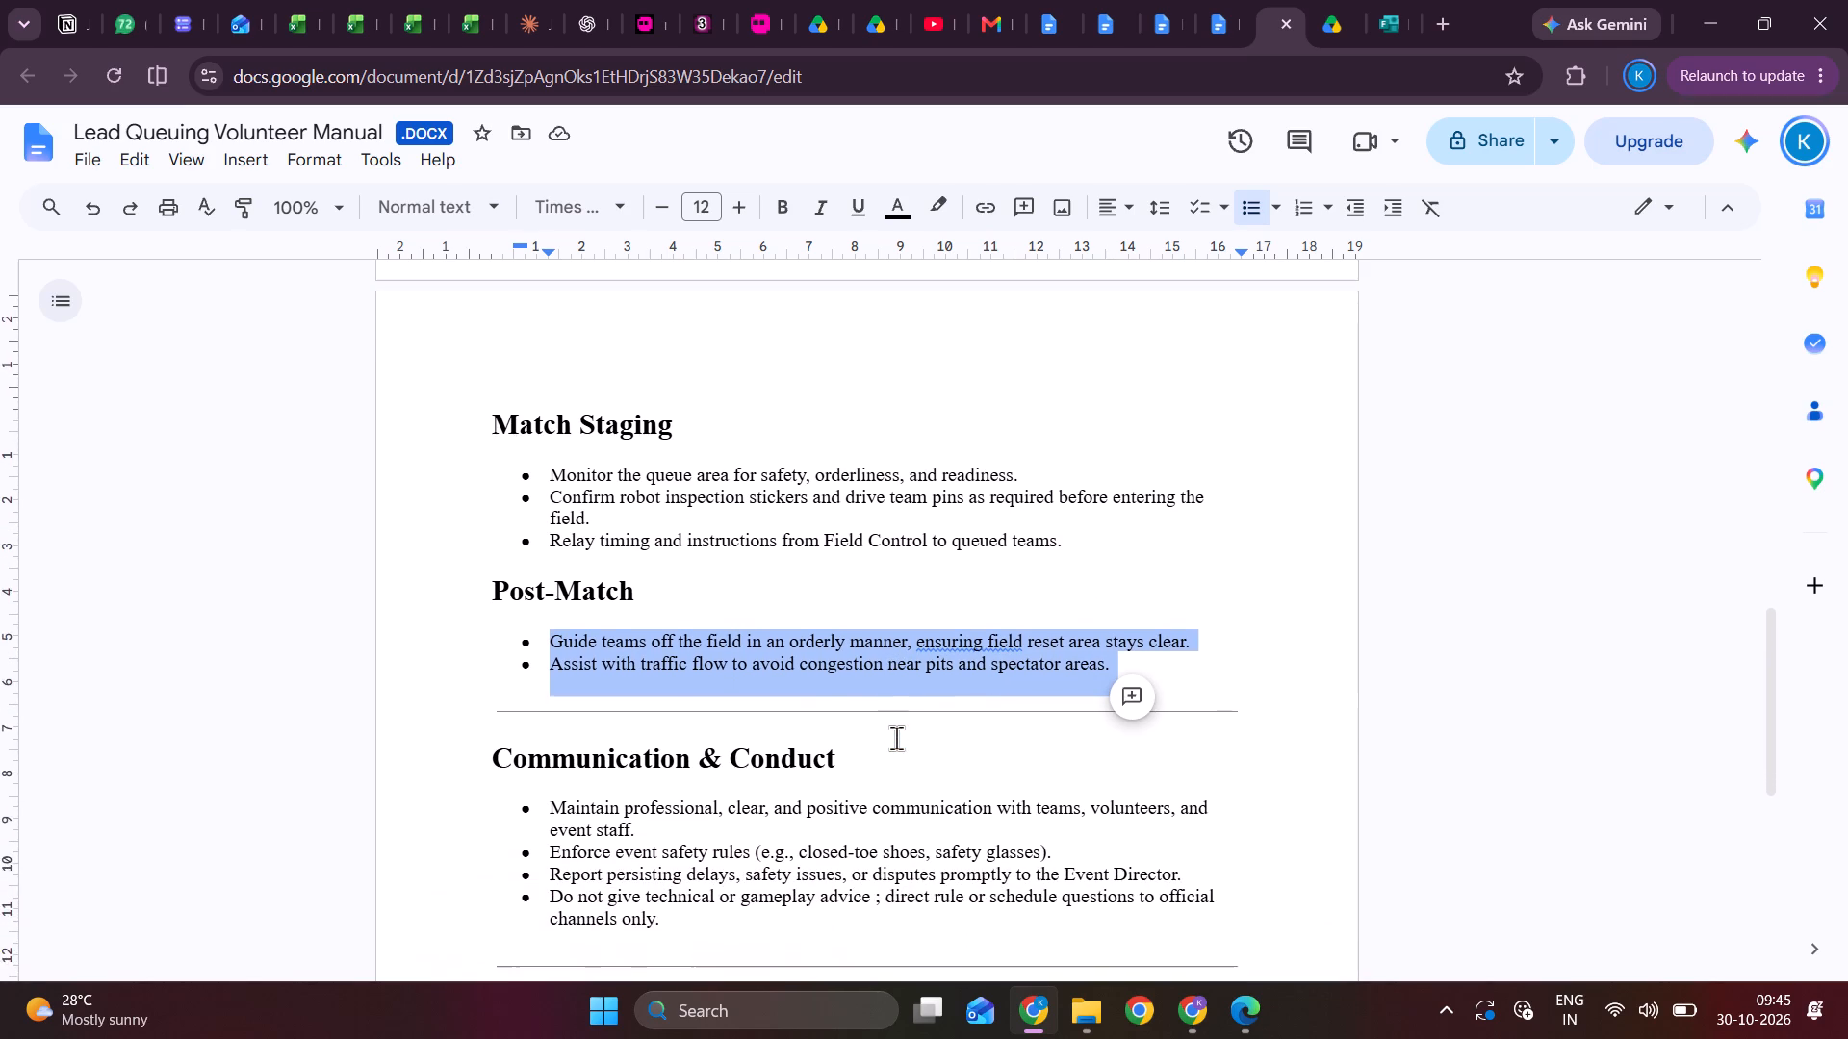
scroll(896, 738, down, 3)
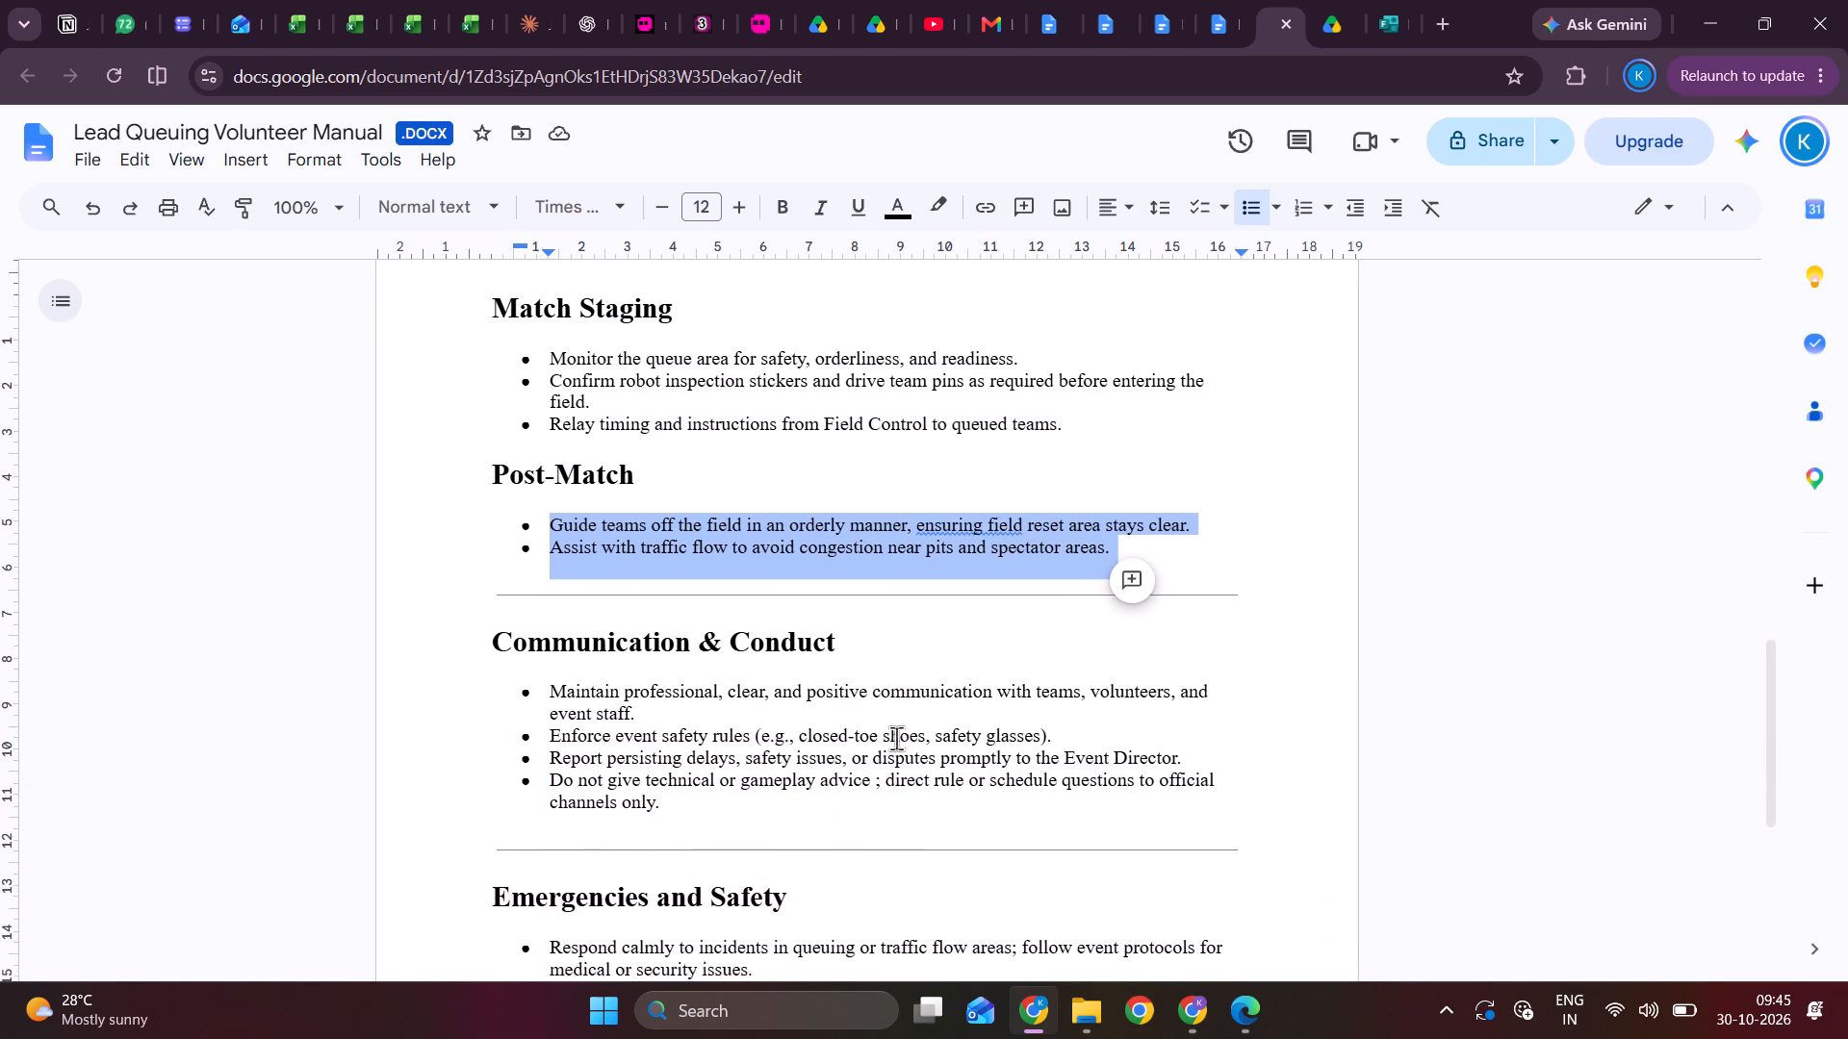
scroll(896, 738, down, 3)
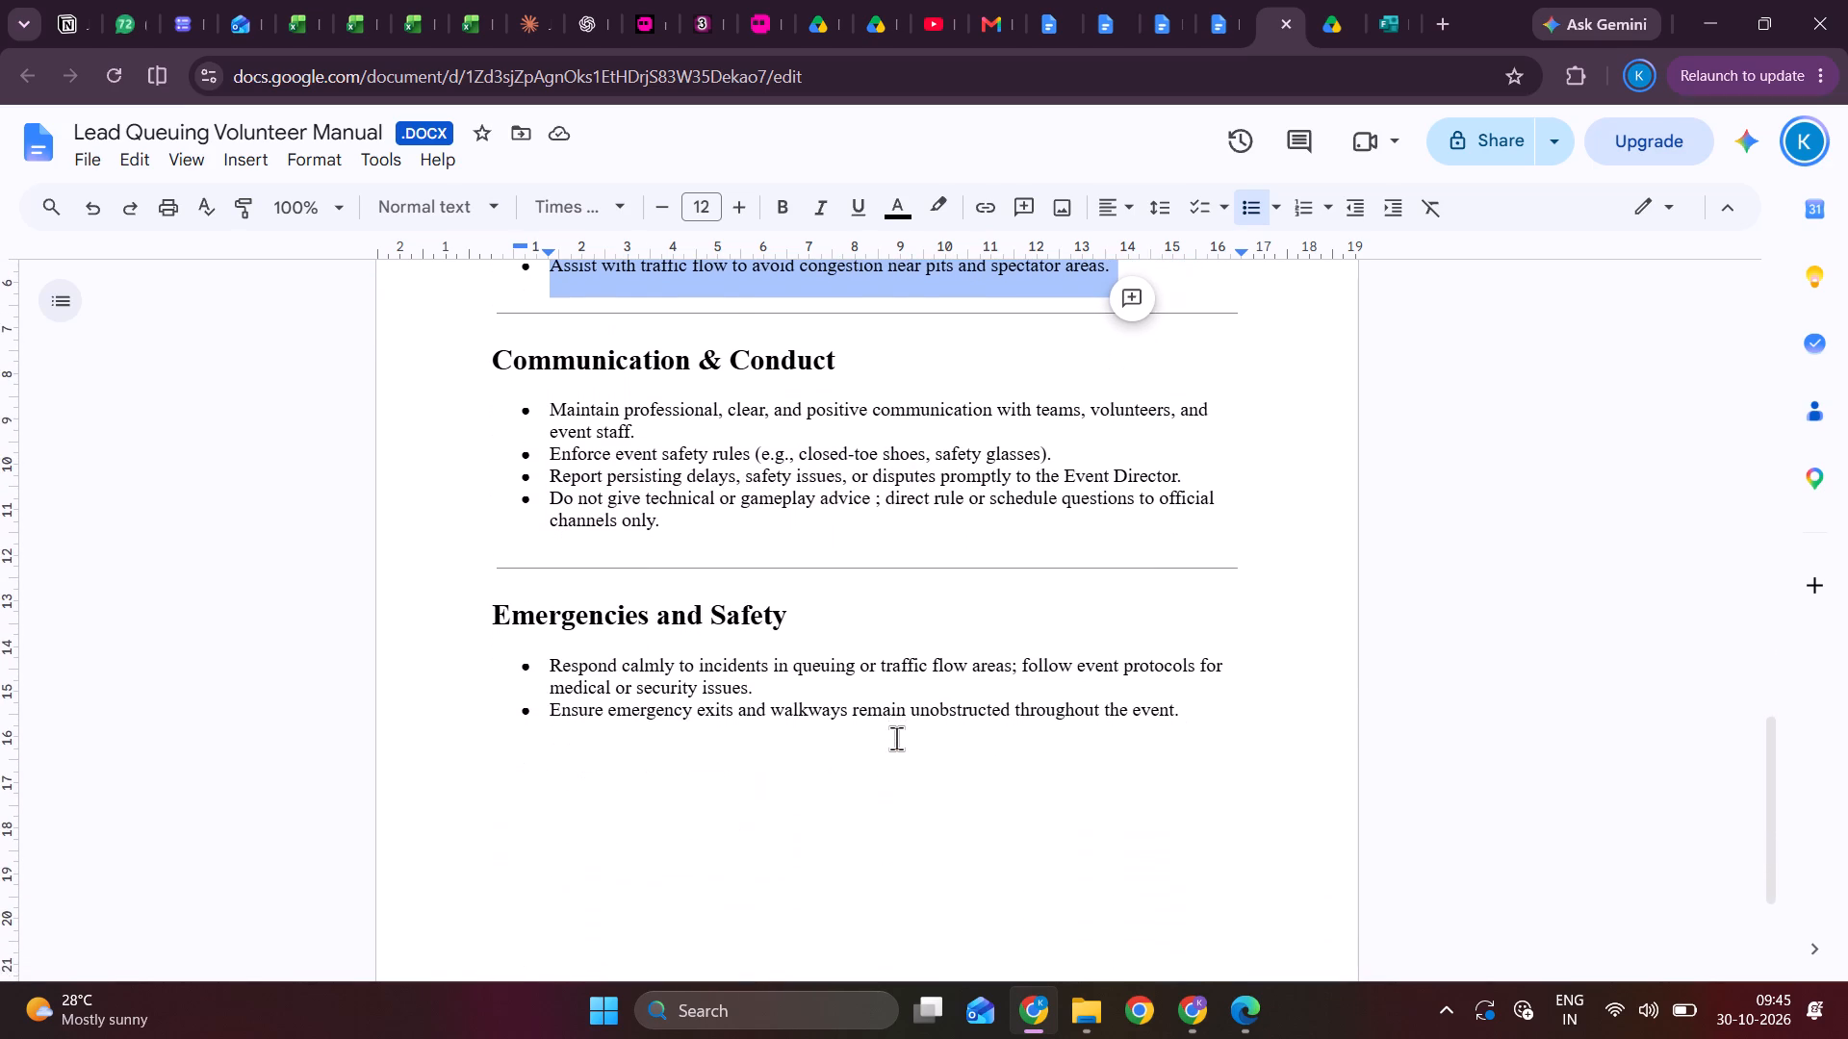
scroll(896, 738, down, 3)
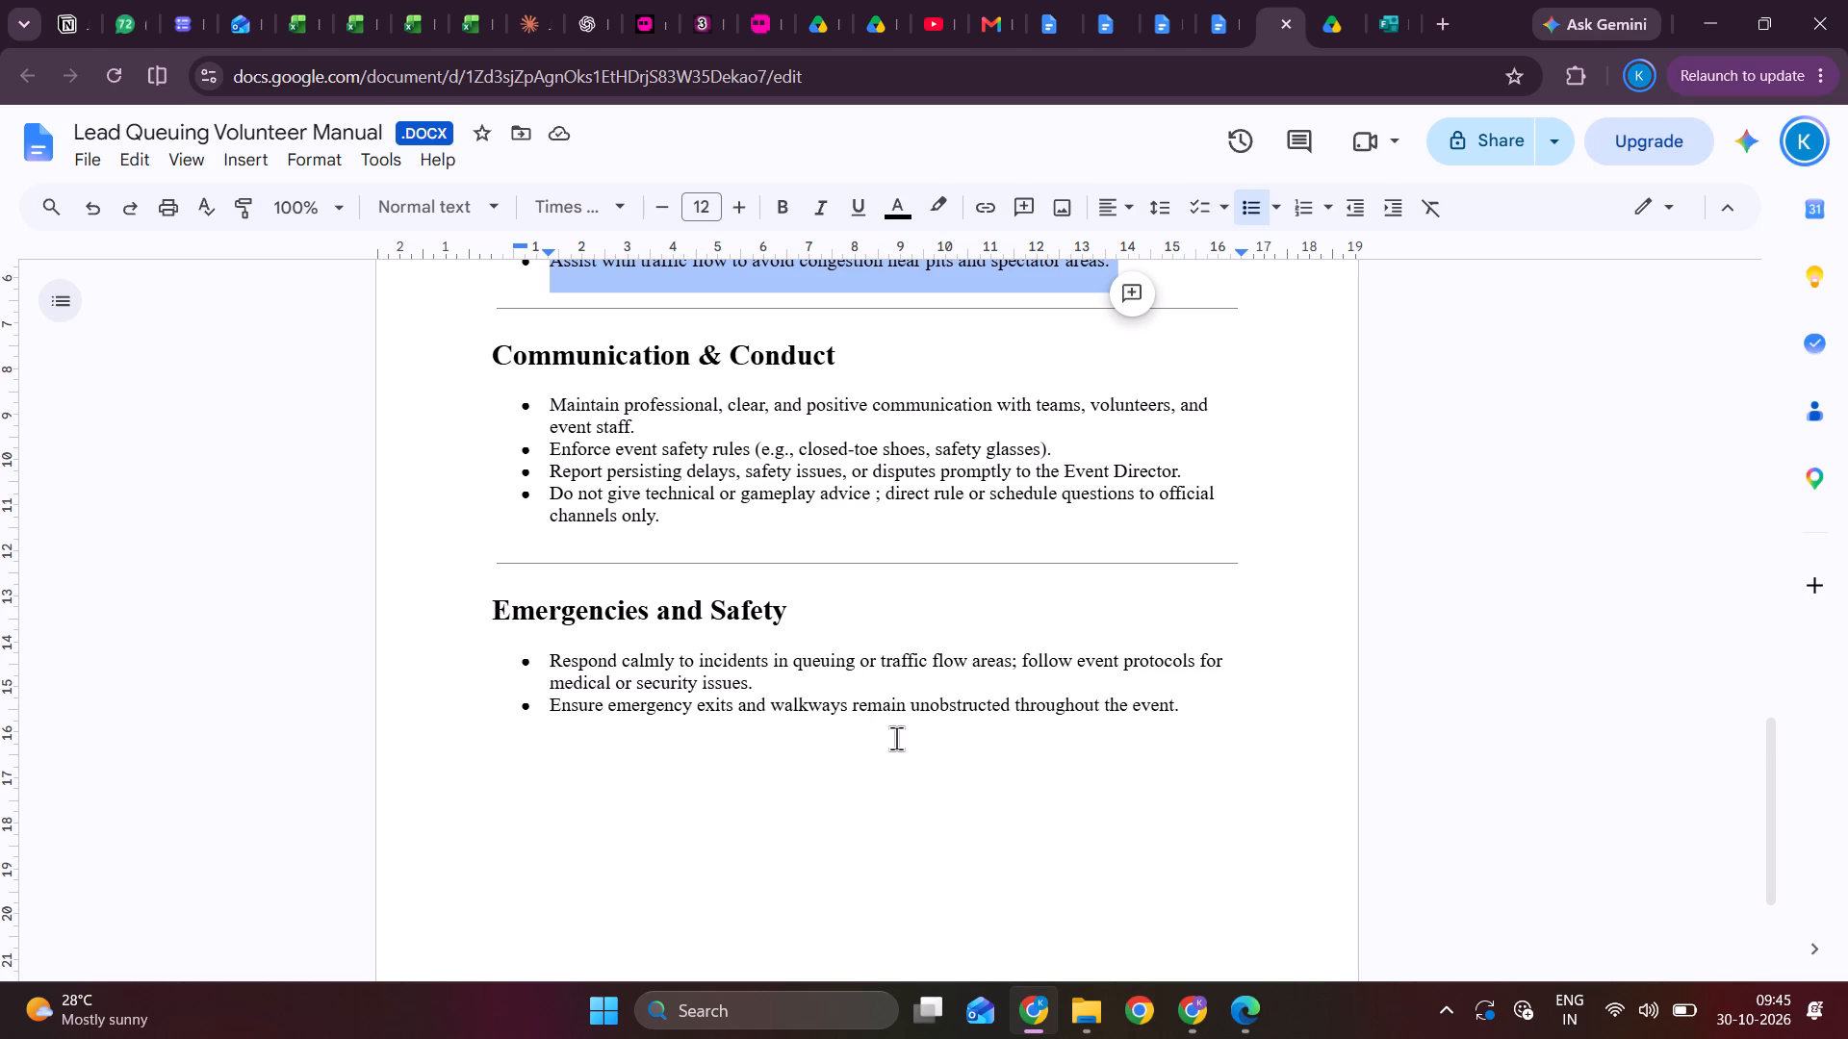
scroll(896, 738, down, 2)
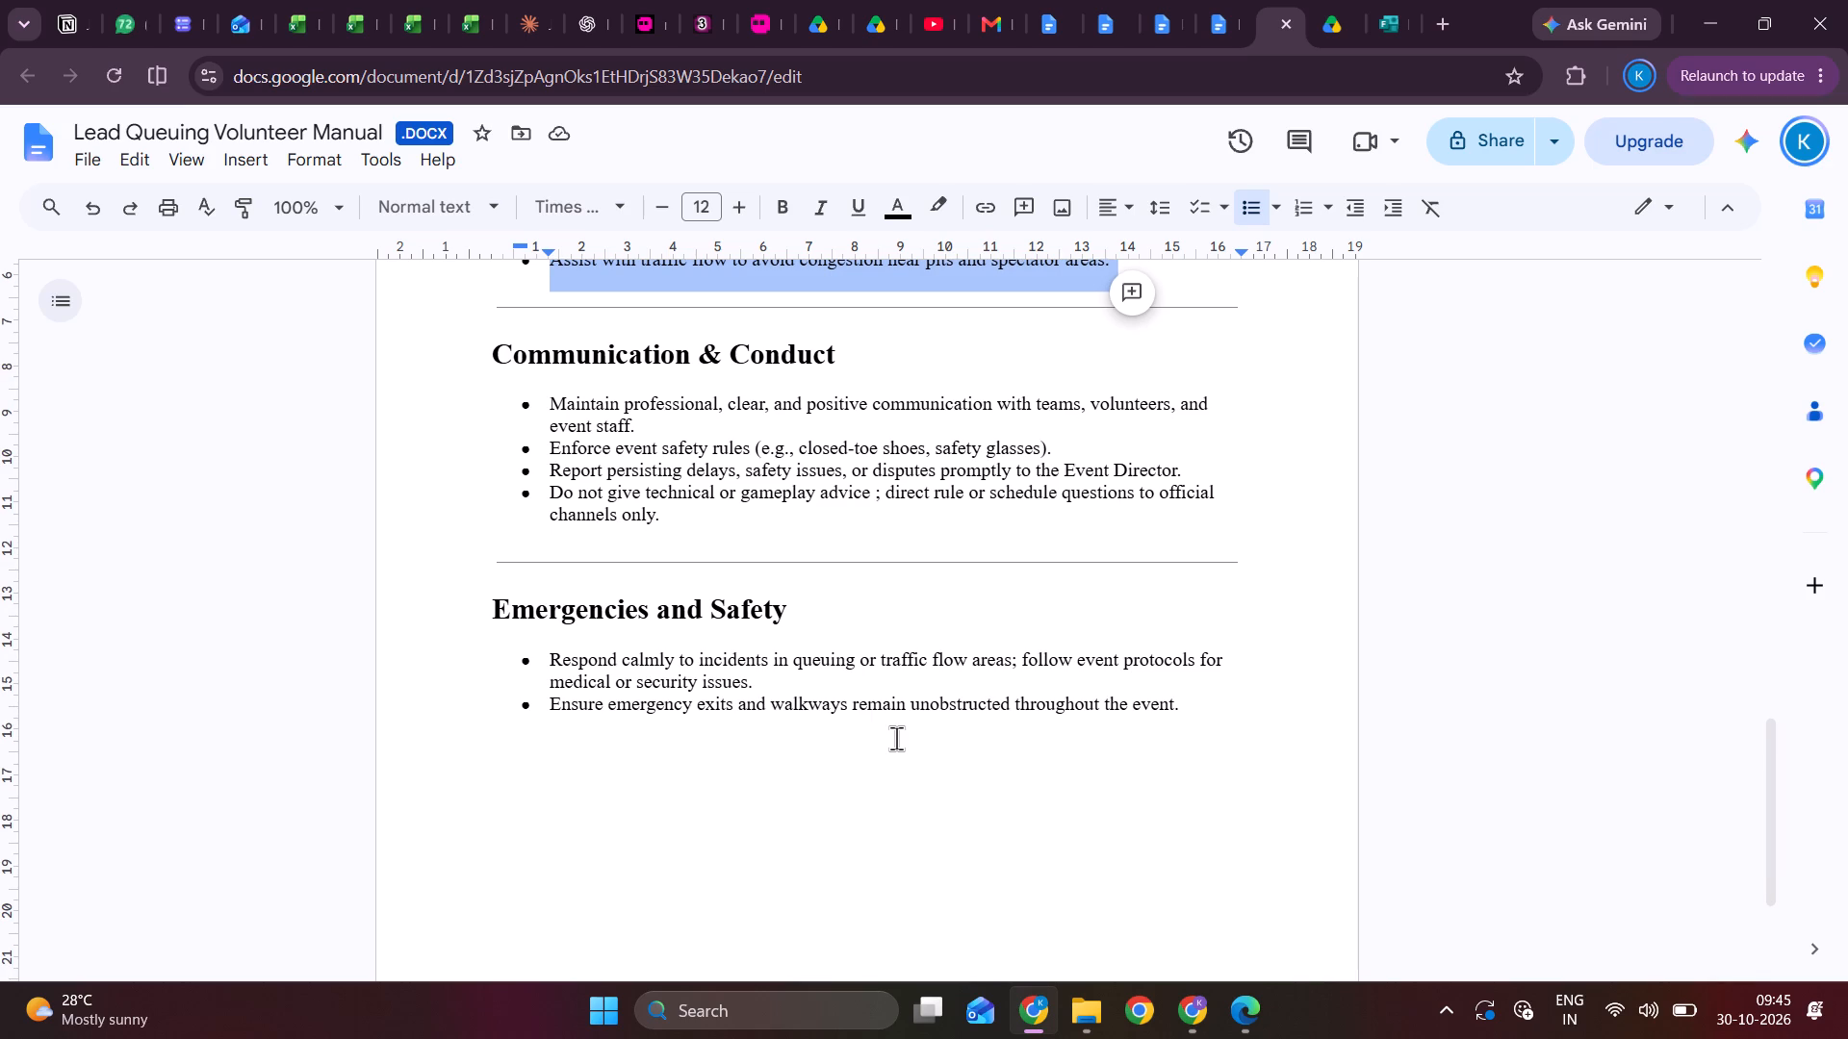
scroll(896, 738, down, 7)
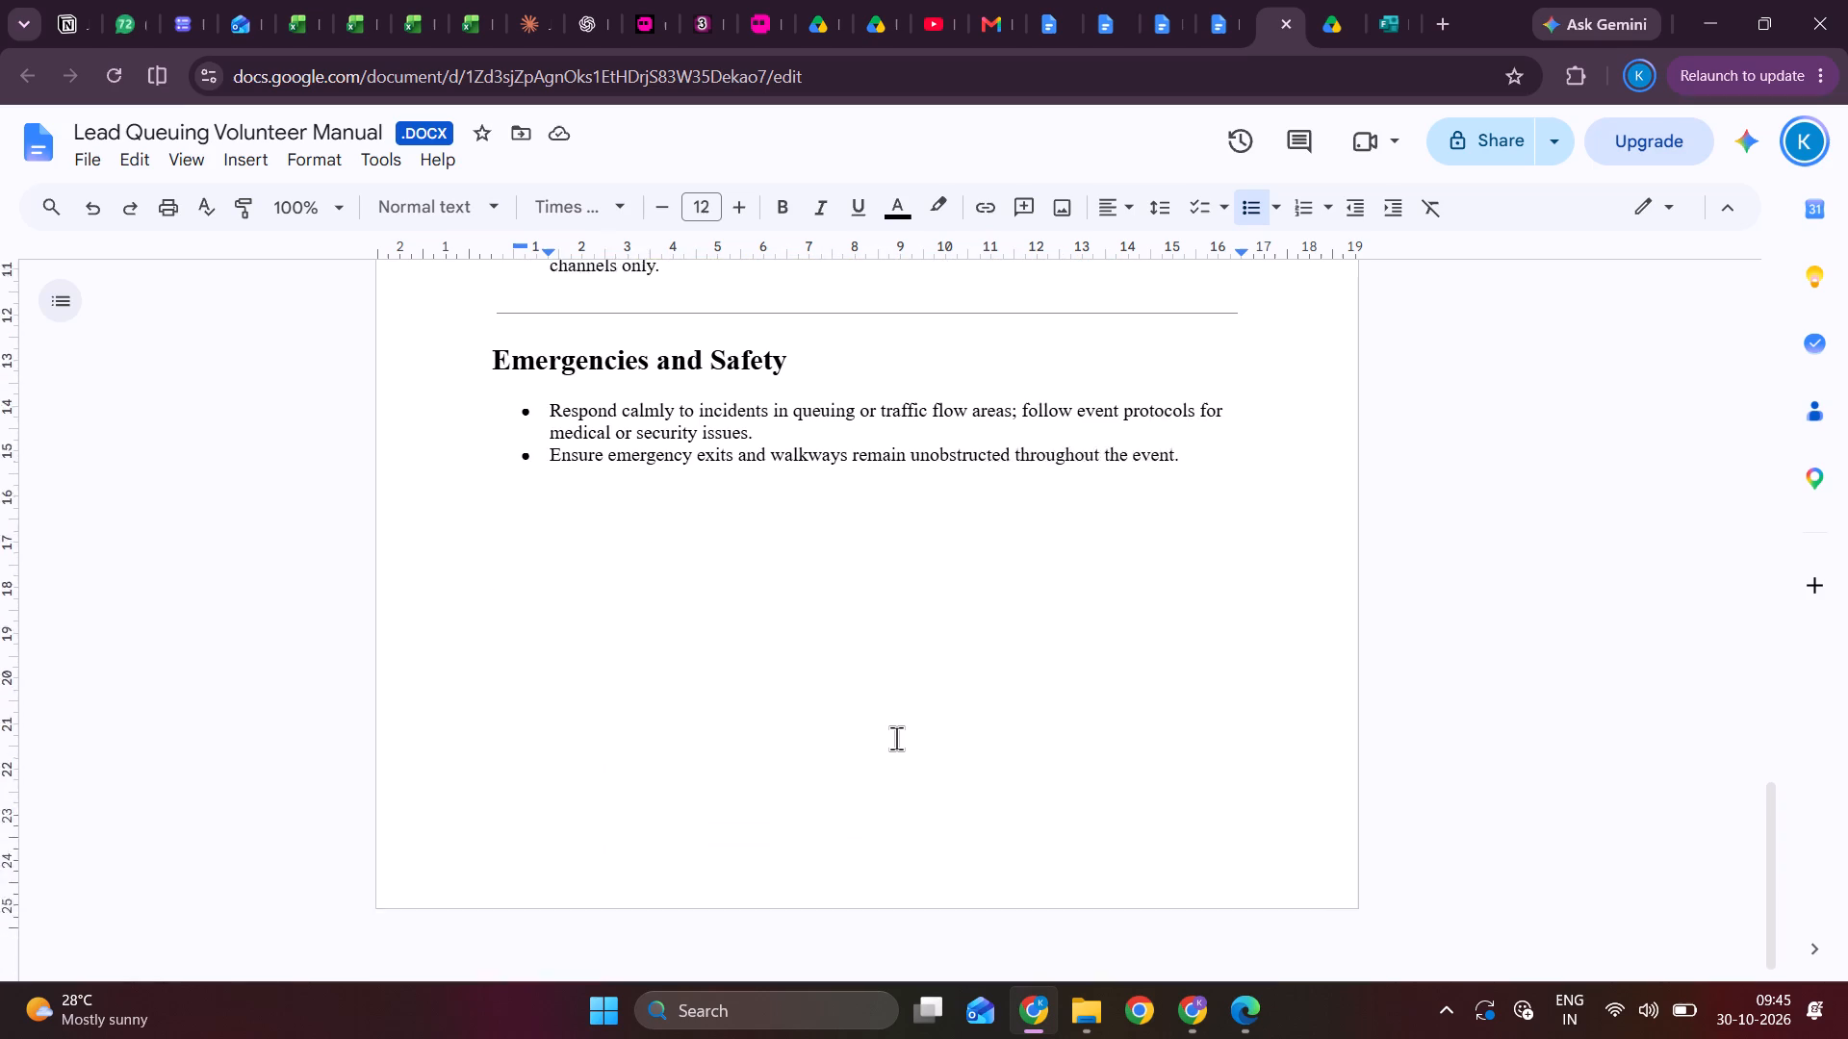
scroll(896, 738, down, 3)
scroll(896, 738, up, 2)
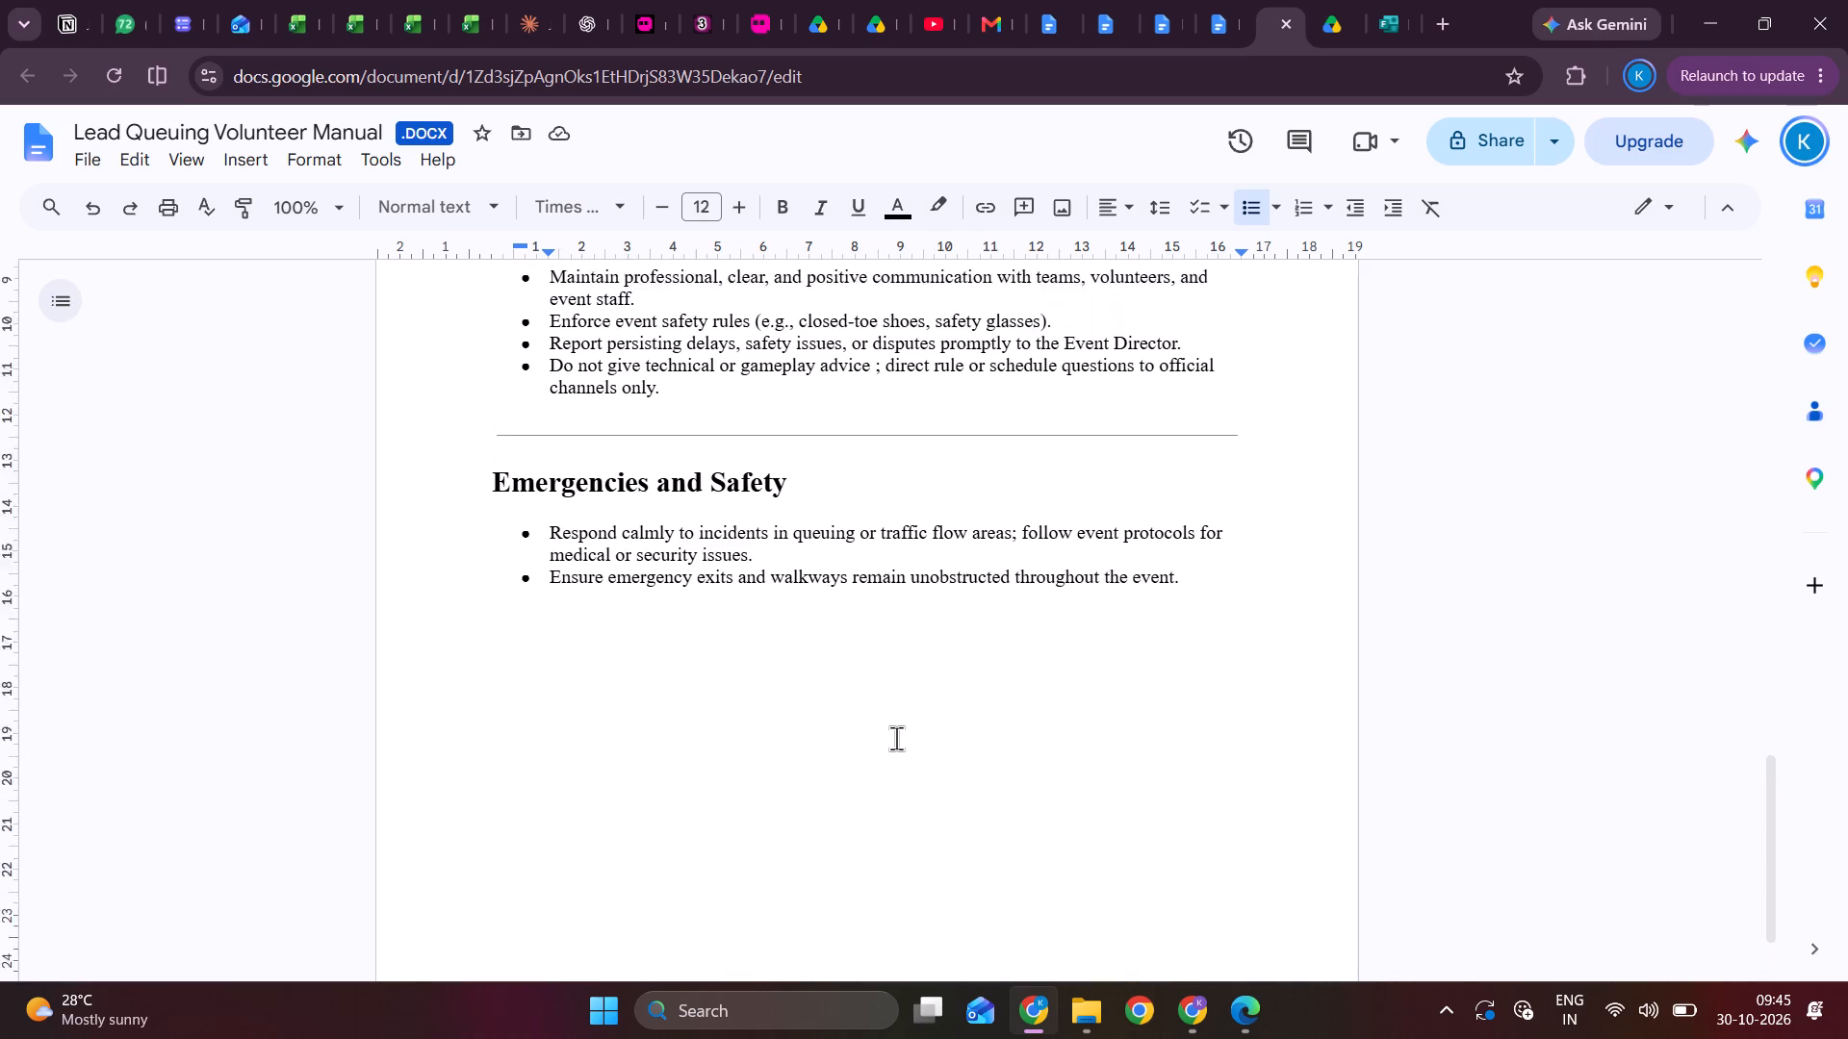
scroll(896, 738, up, 1)
click(911, 718)
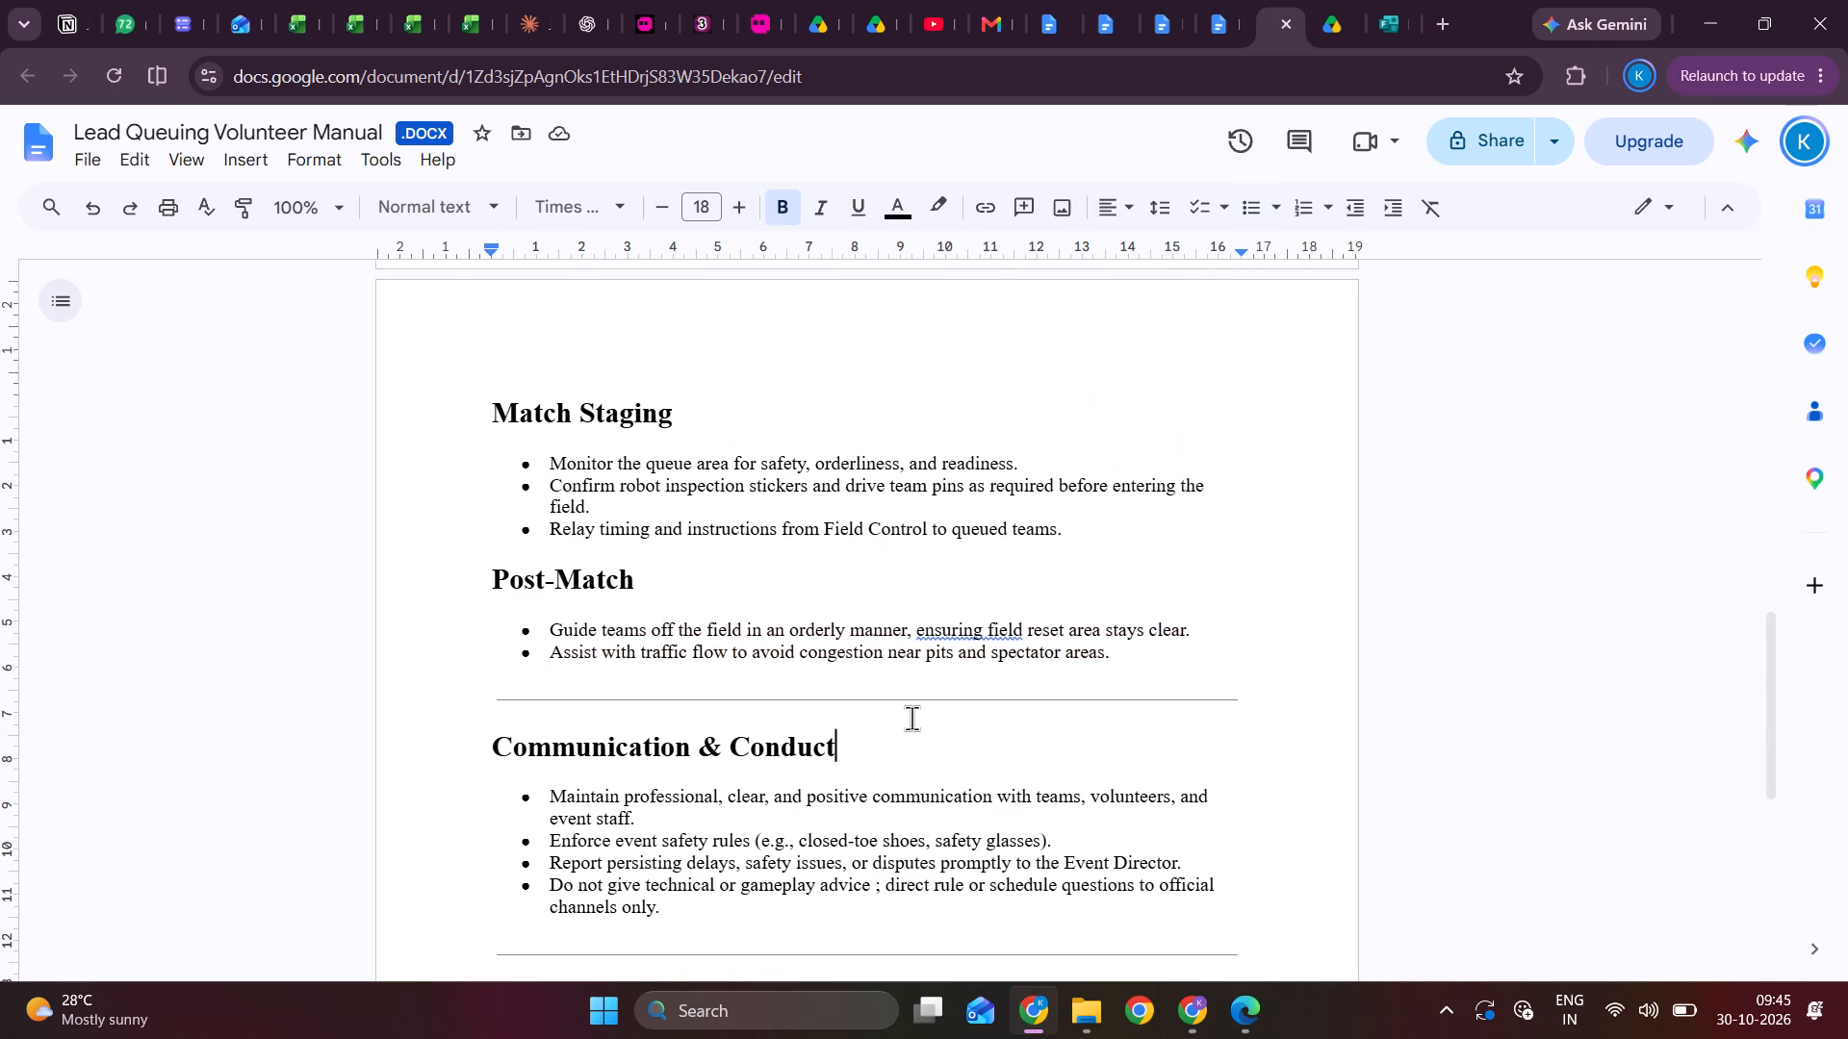
Reread the Post-Match, Communication & Conduct, and Emergencies and Safety sections of the Lead Queuing Volunteer Manual.
scroll(962, 731, down, 2)
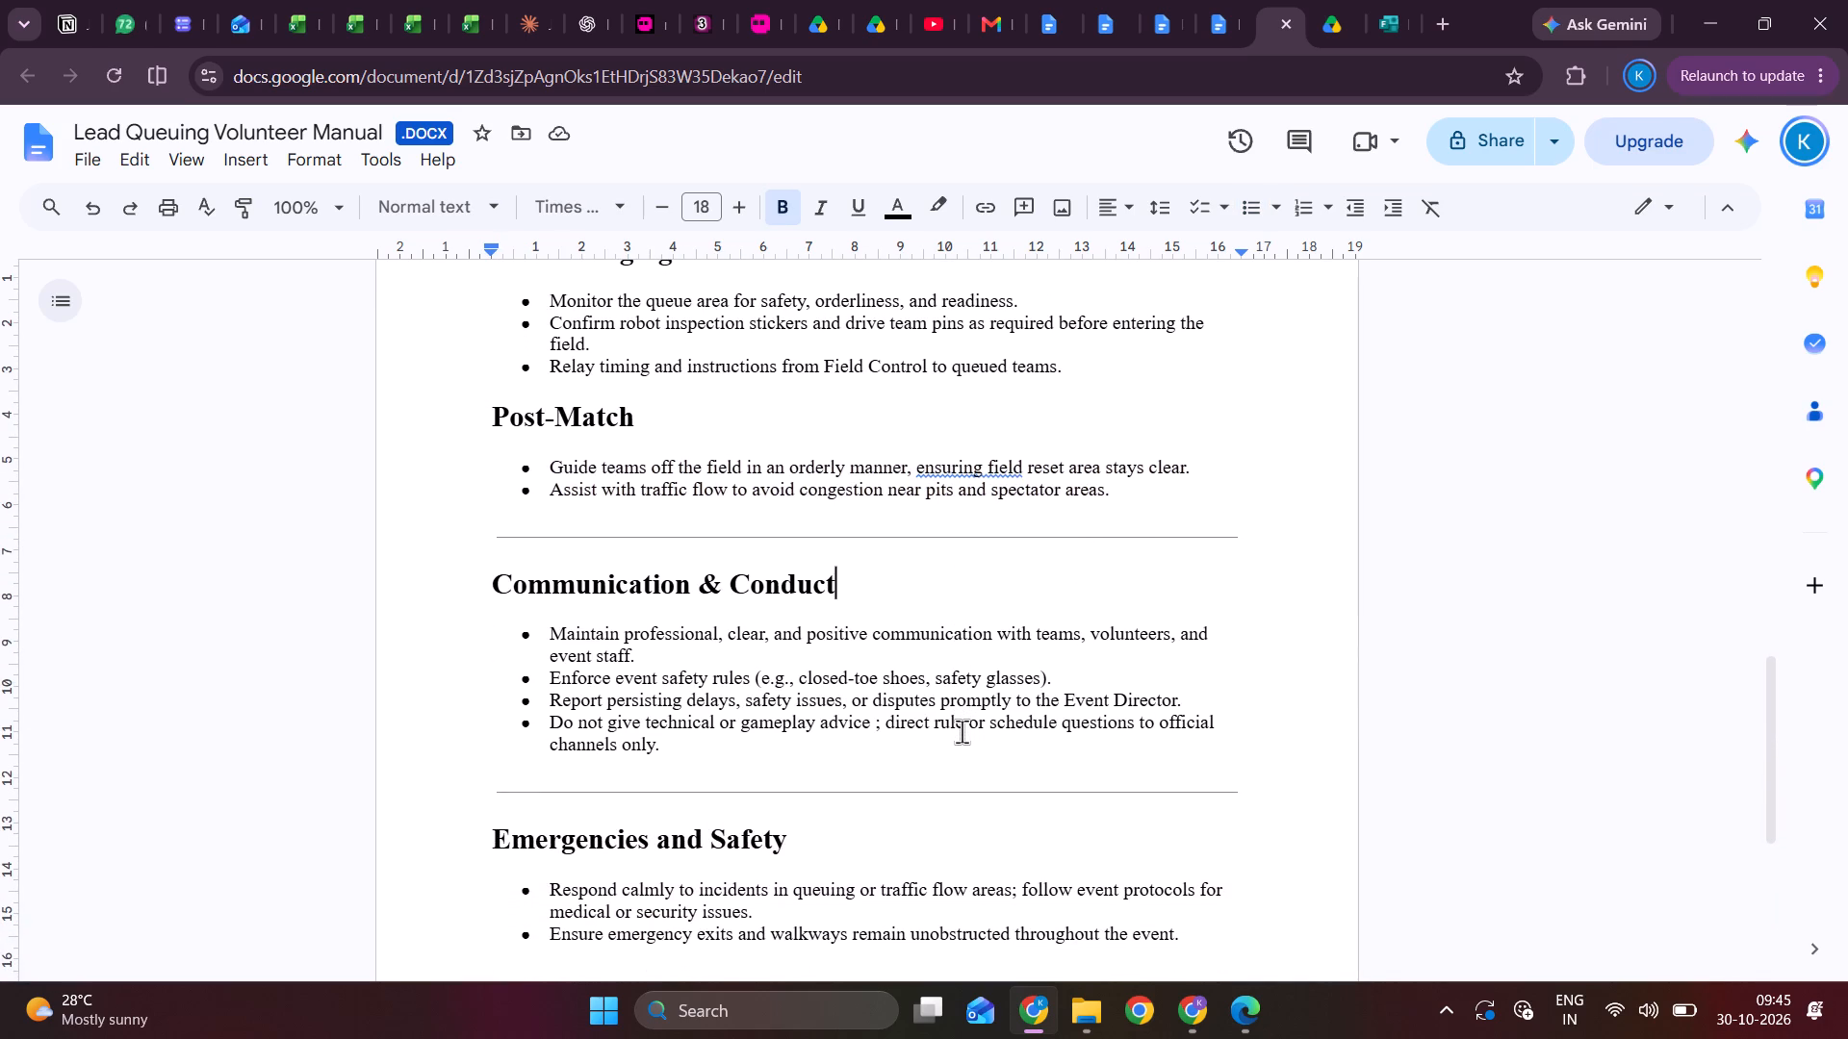
scroll(962, 731, down, 1)
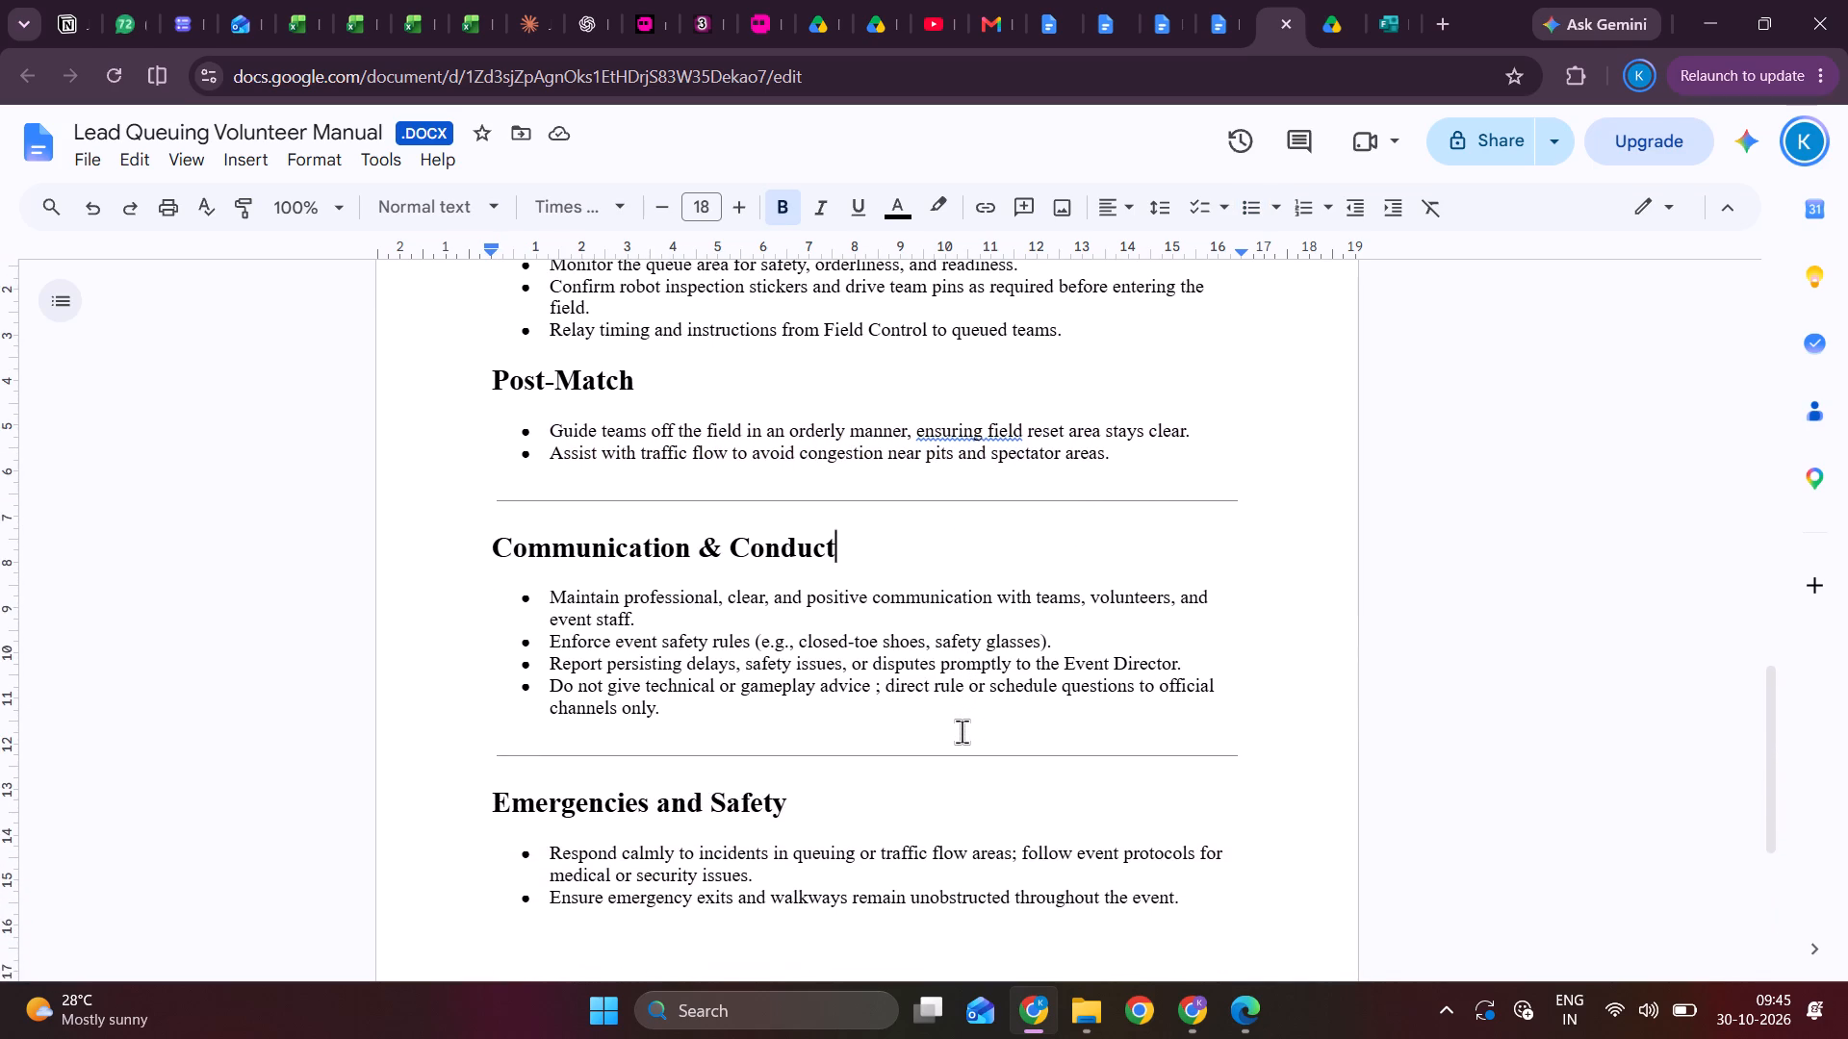
scroll(962, 731, down, 1)
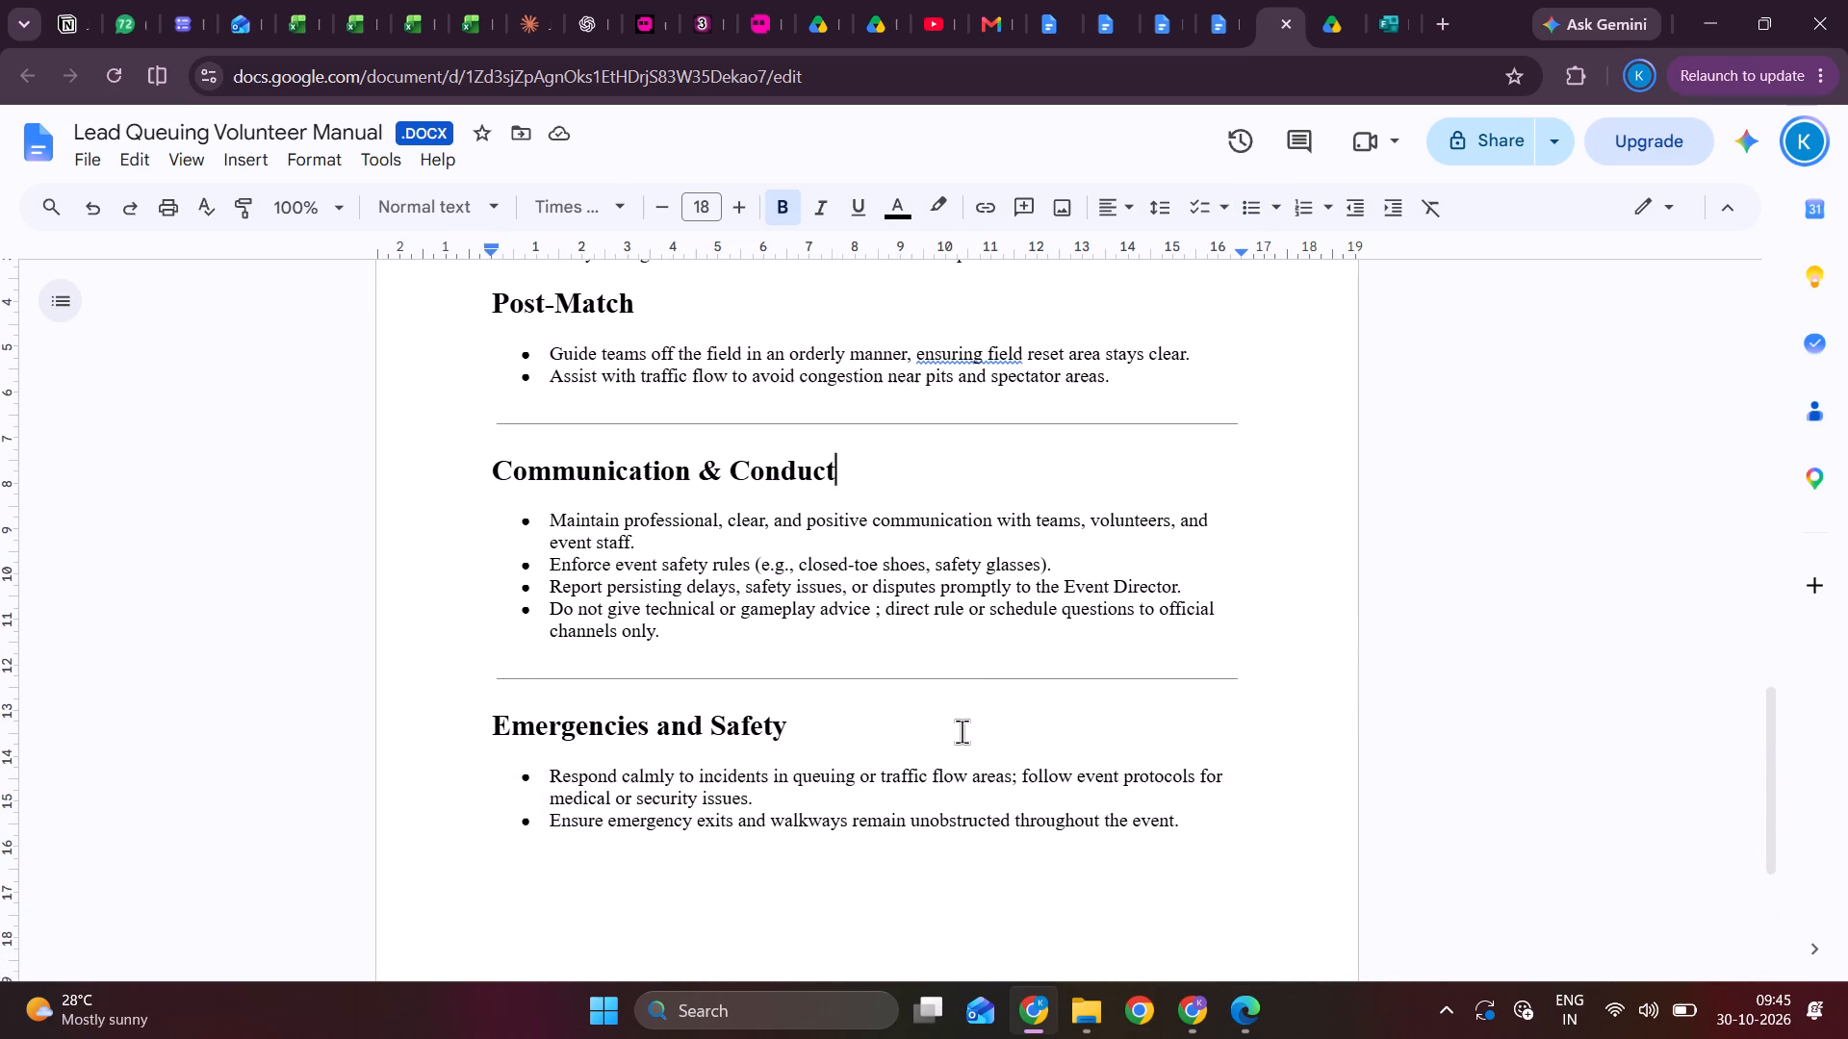
scroll(962, 731, down, 3)
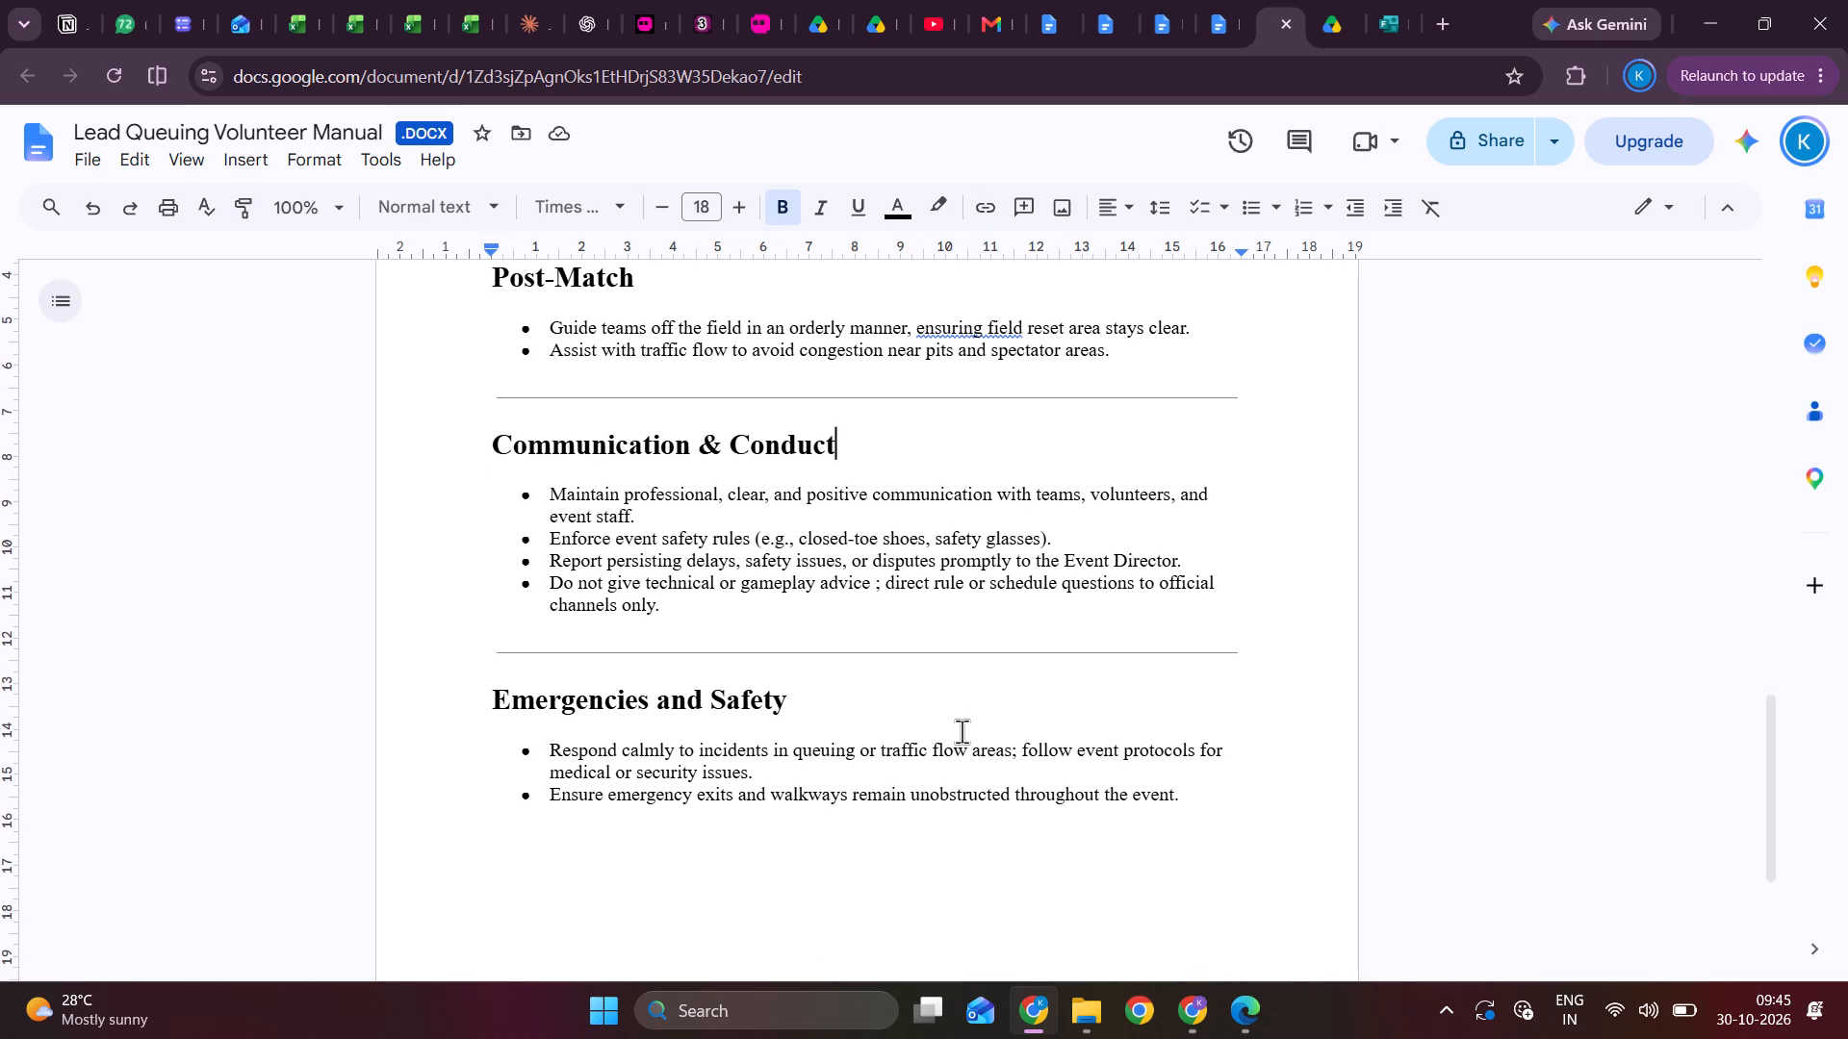
scroll(962, 731, down, 1)
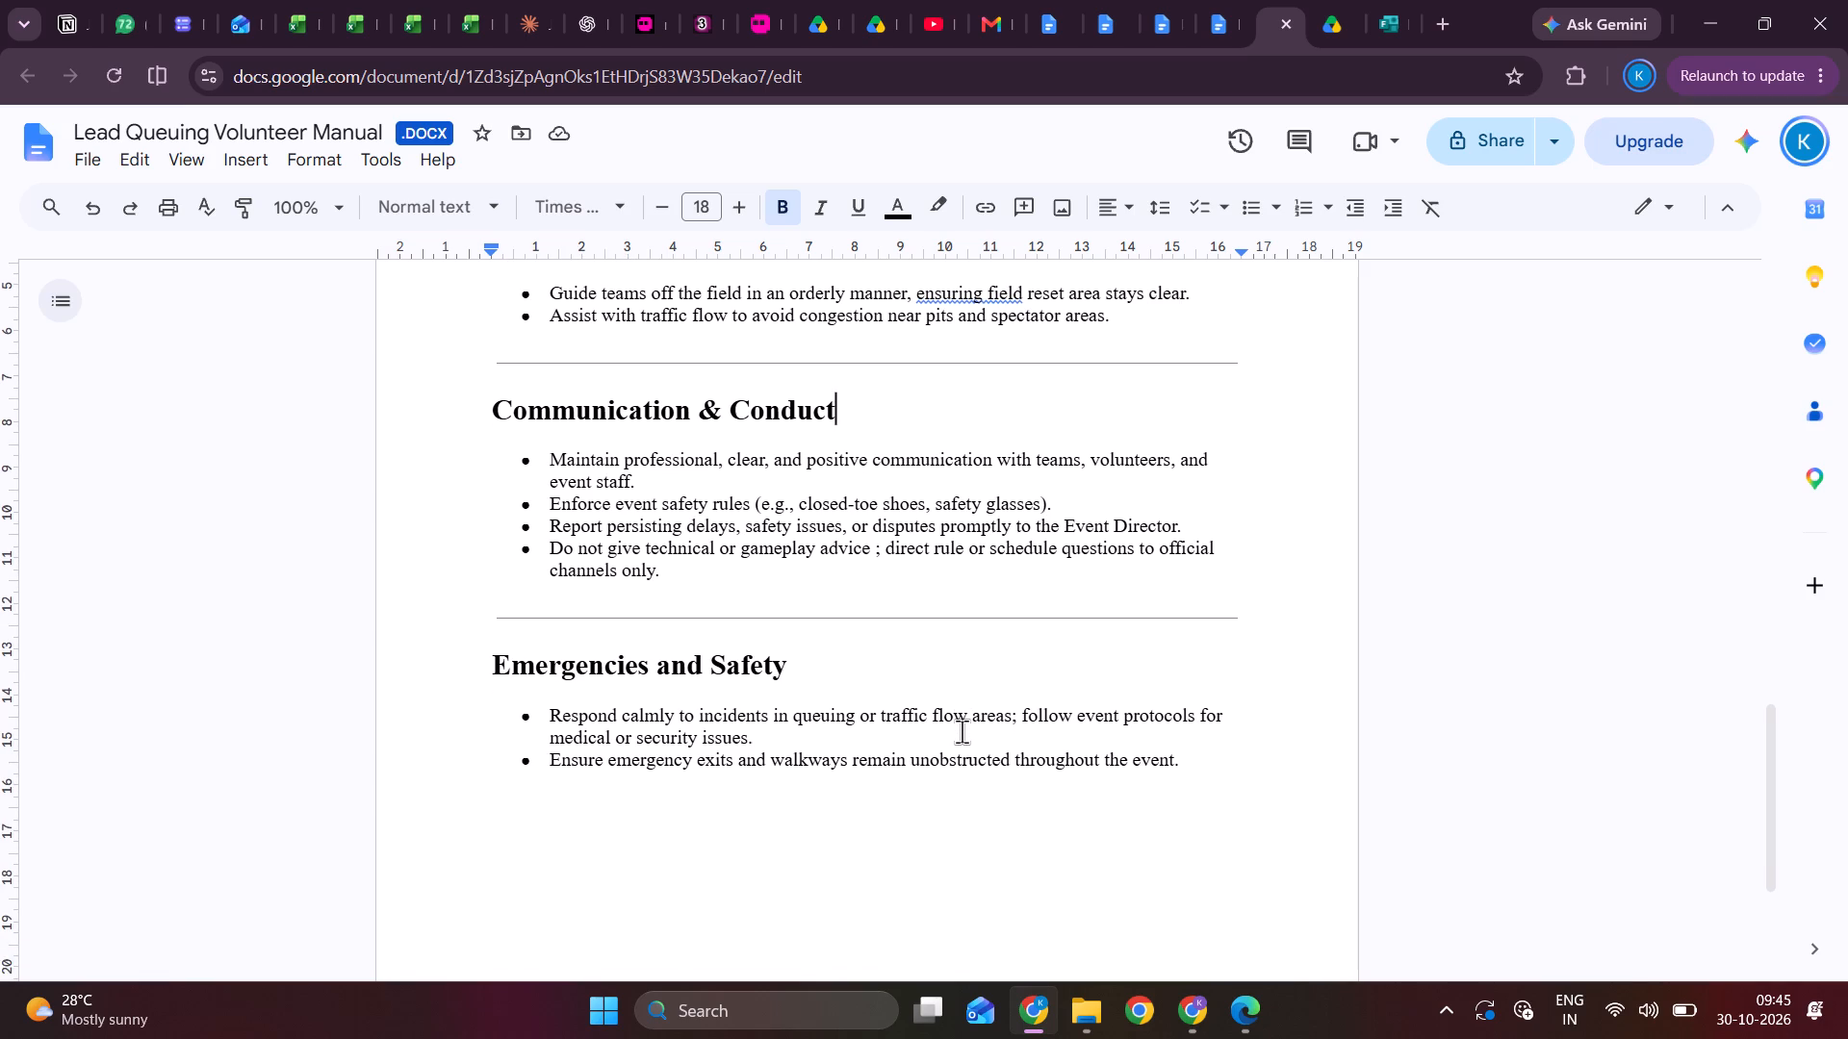
scroll(939, 667, up, 1)
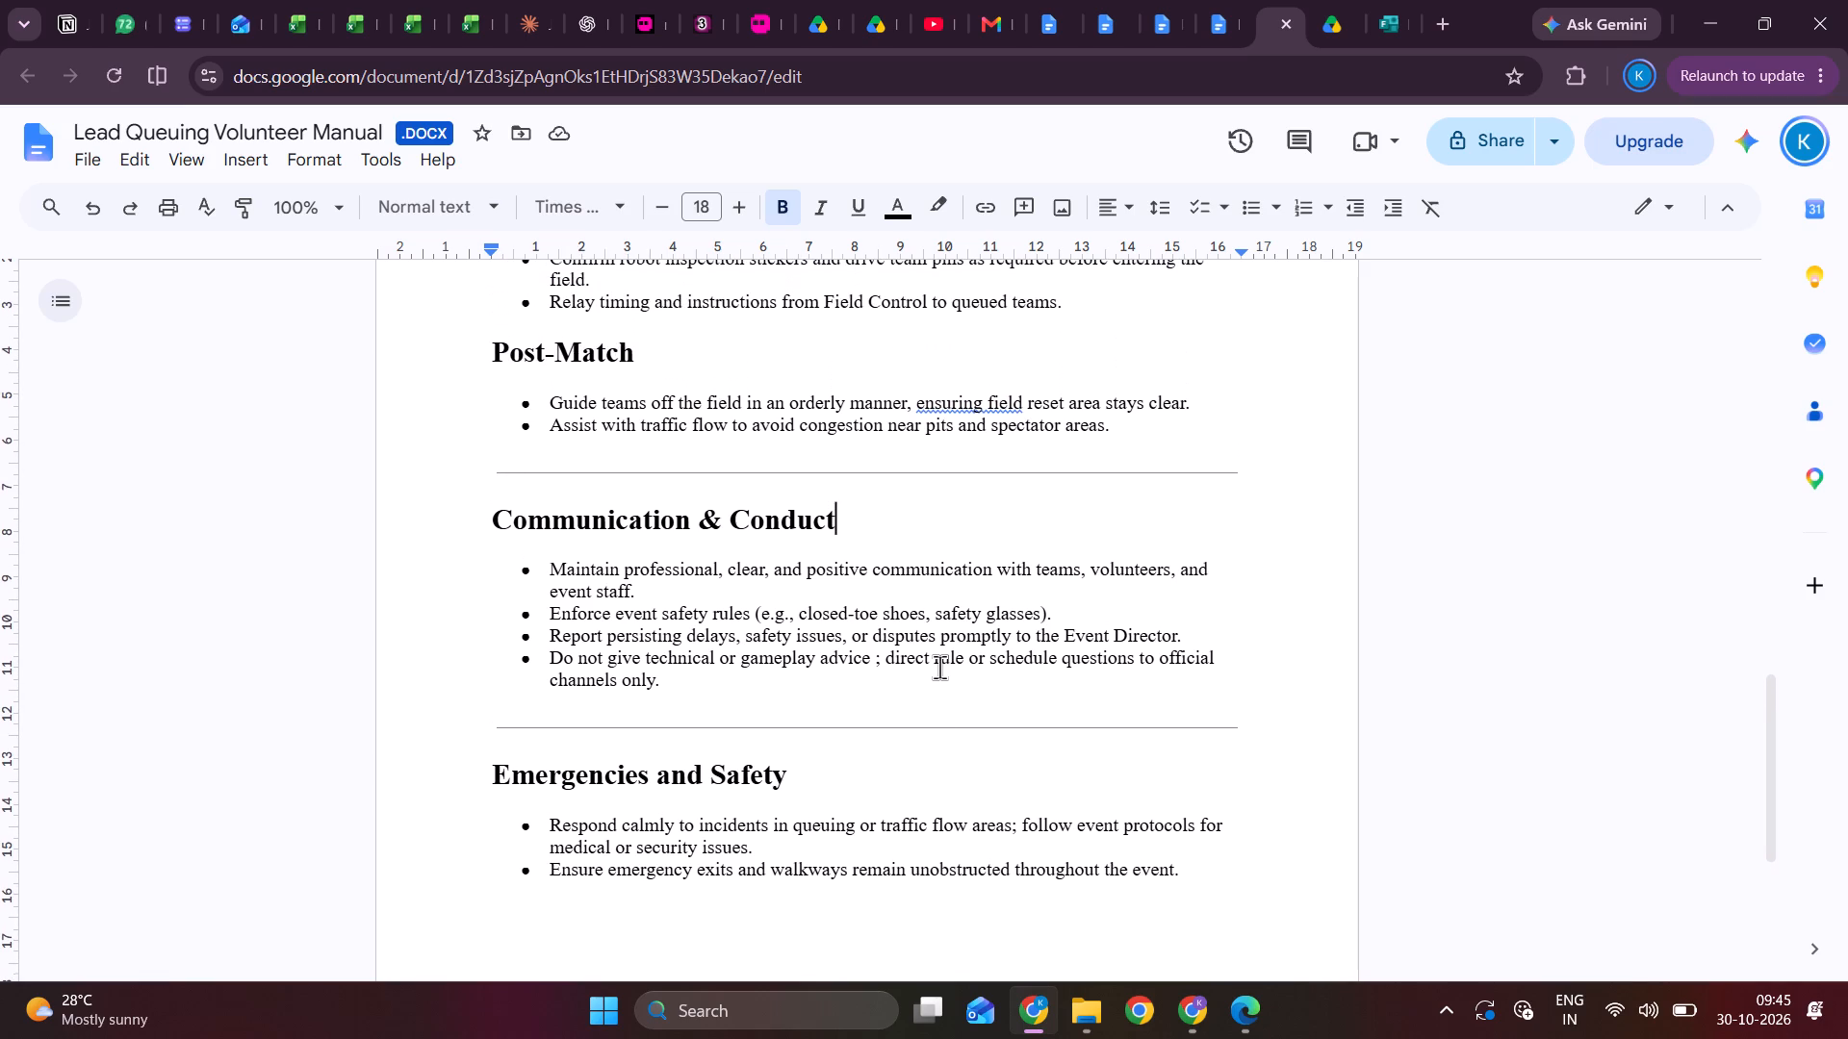
scroll(939, 667, up, 2)
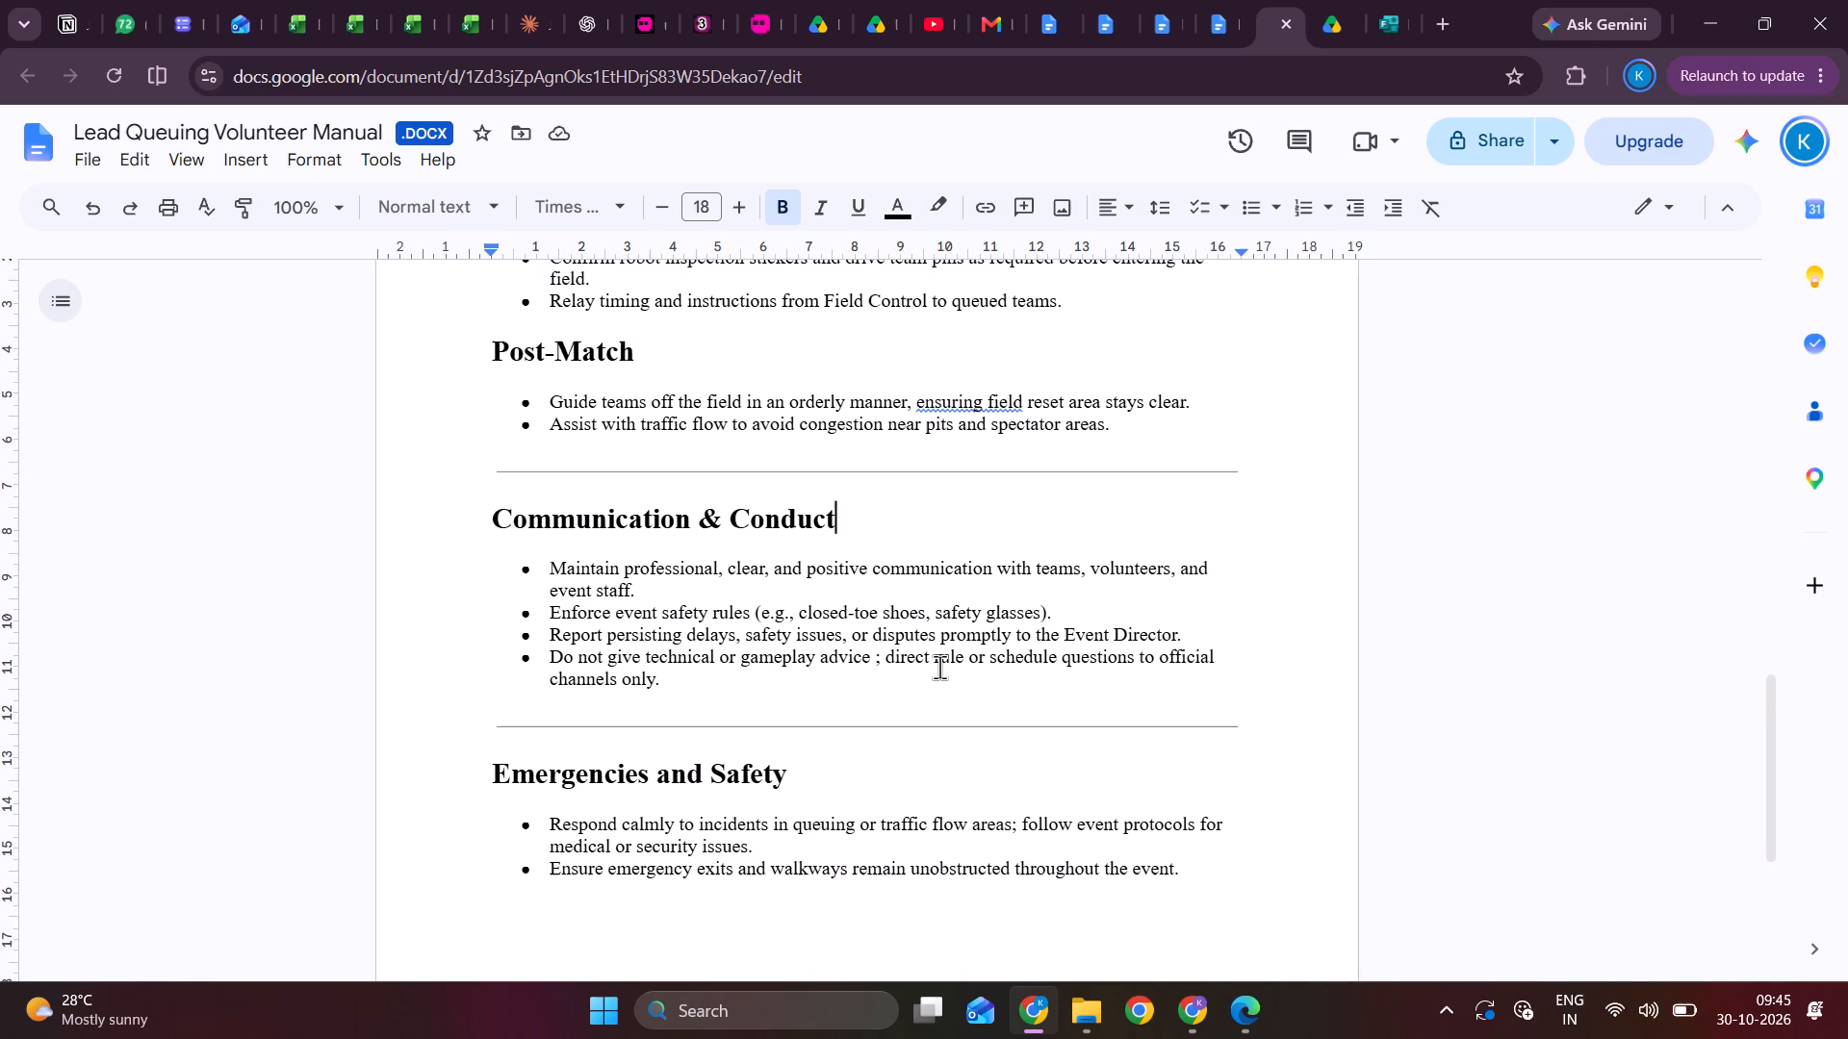
scroll(939, 667, up, 5)
scroll(939, 667, down, 1)
scroll(939, 667, up, 1)
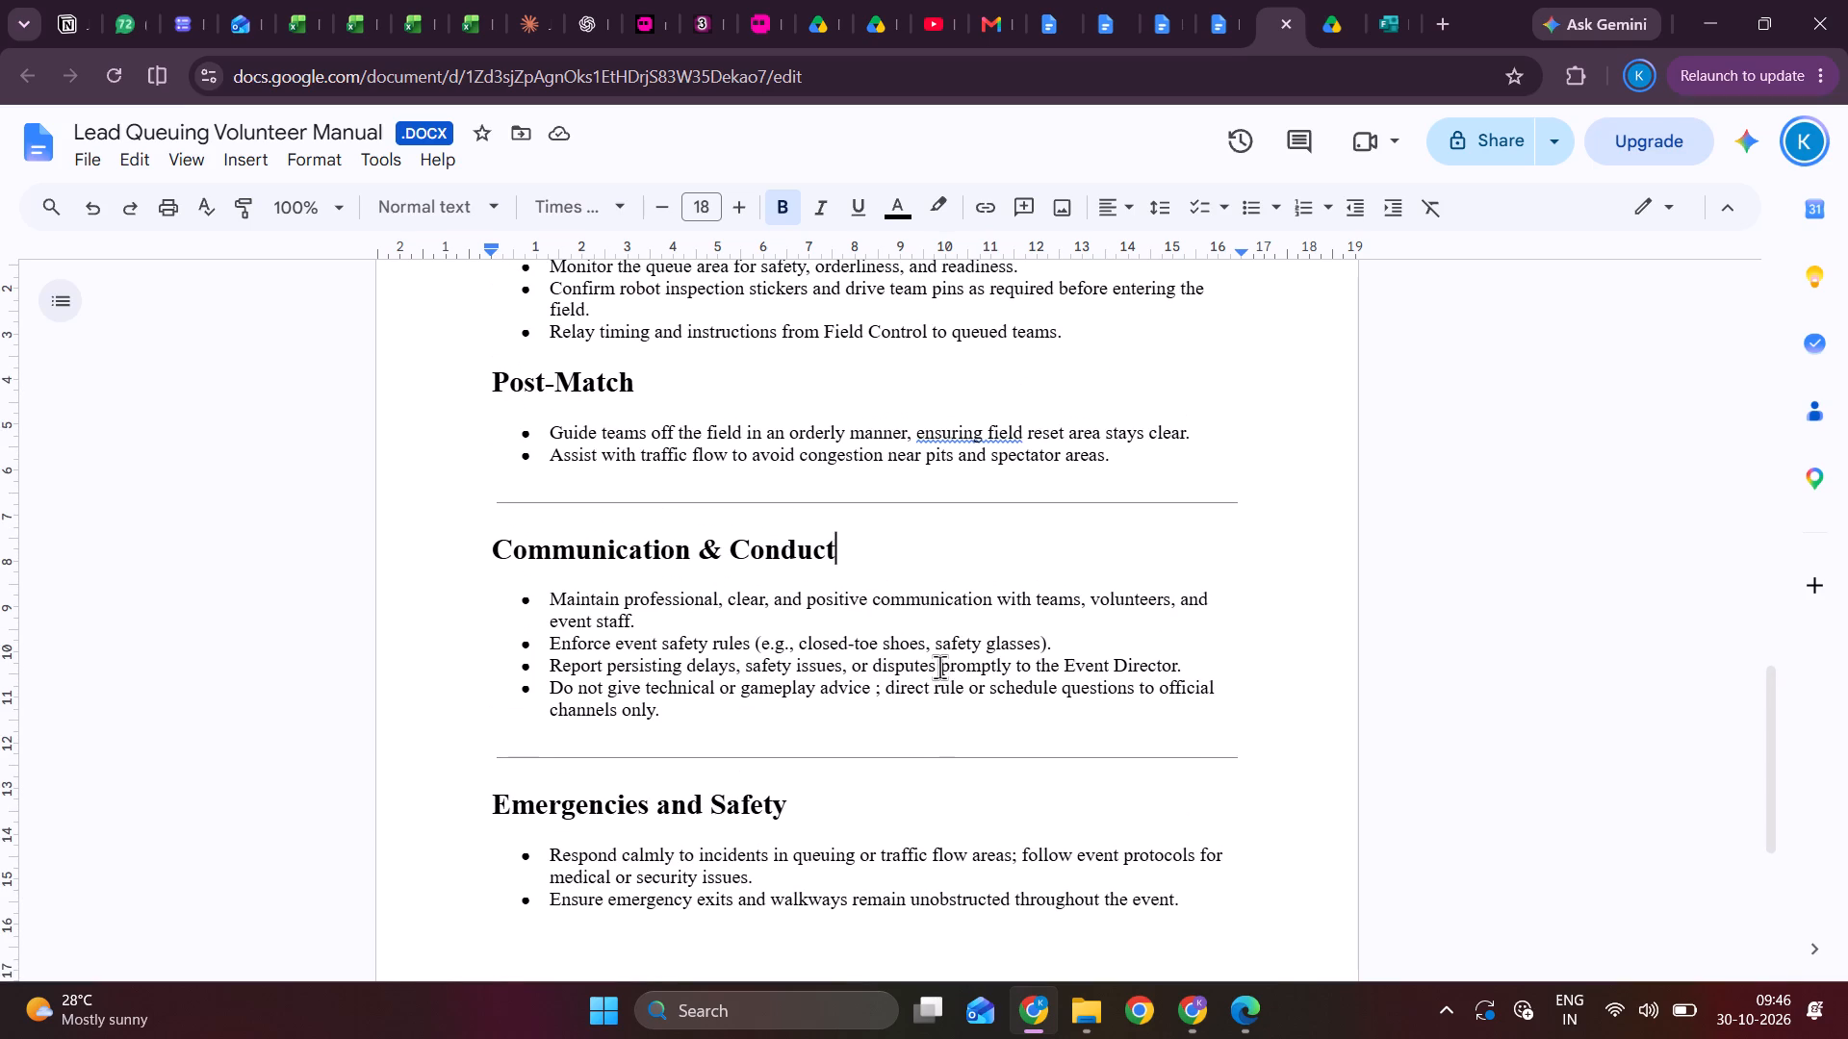
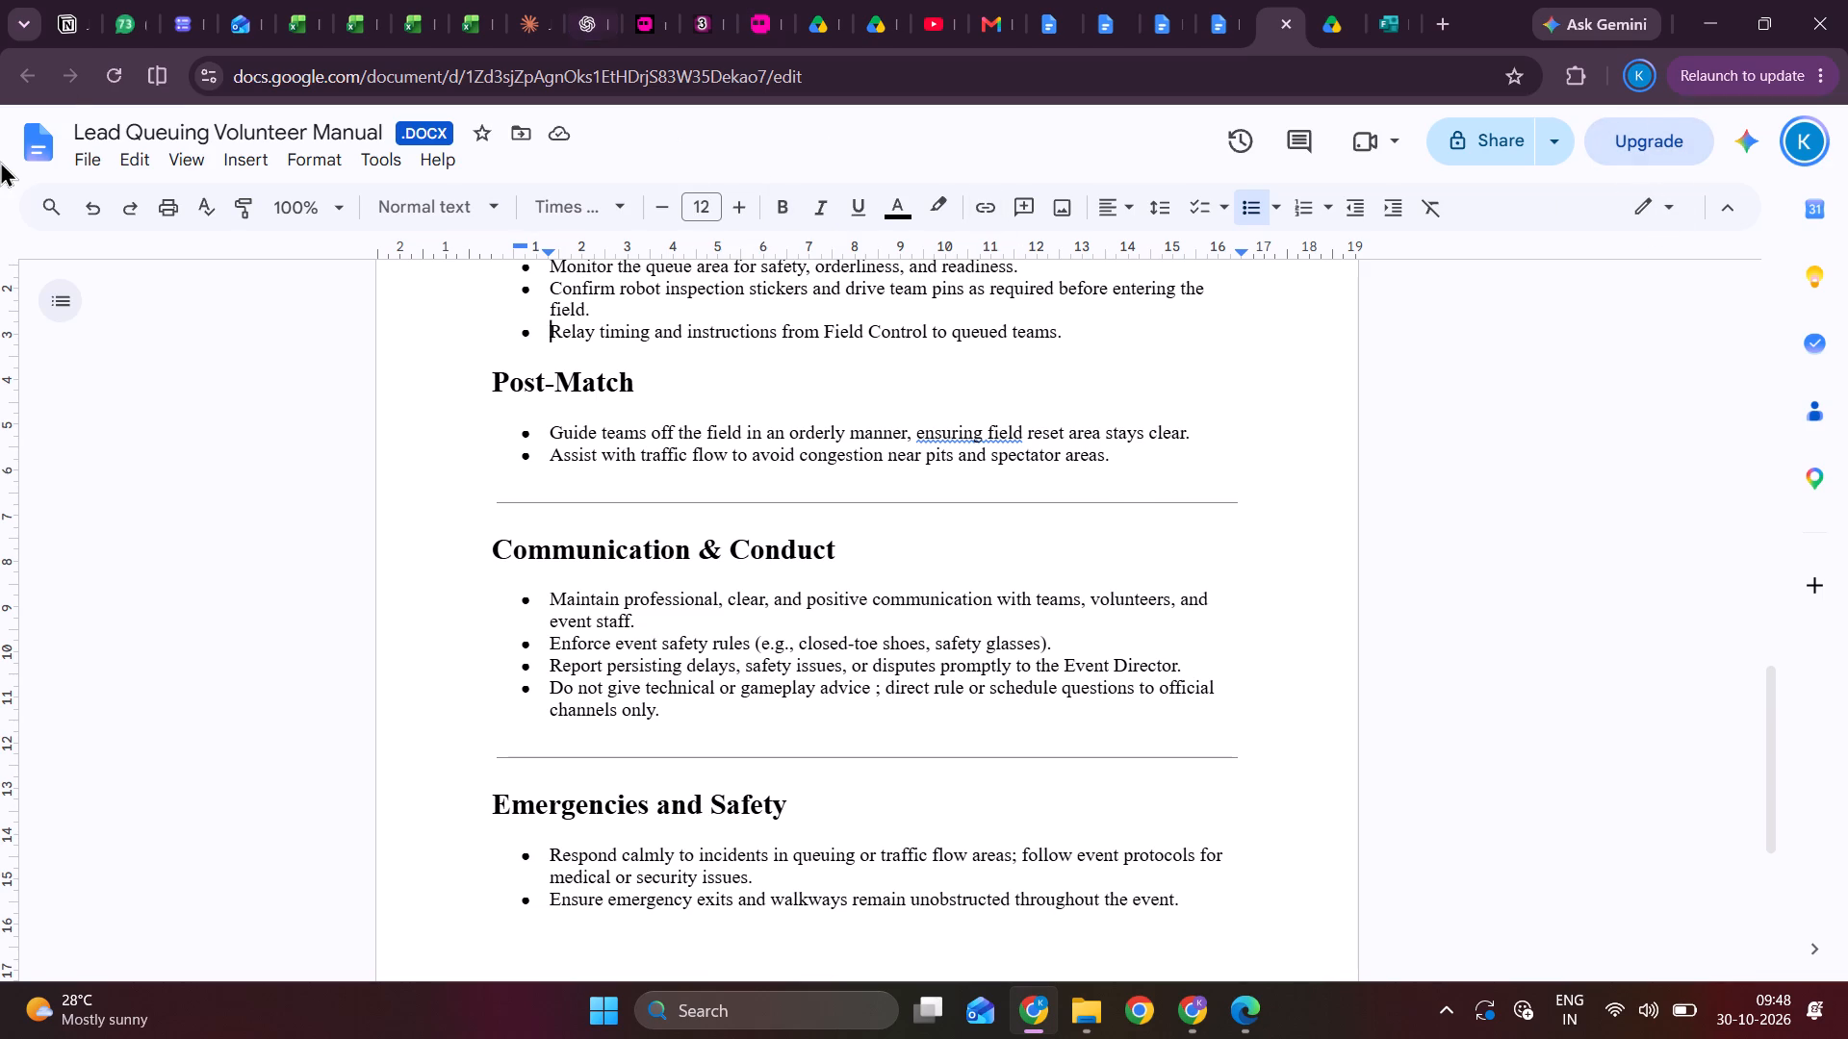
In File Explorer, create a folder named "Volunteers Brochure" inside the NRL Logistics folder and open it.
double_click(1086, 1001)
scroll(651, 506, up, 7)
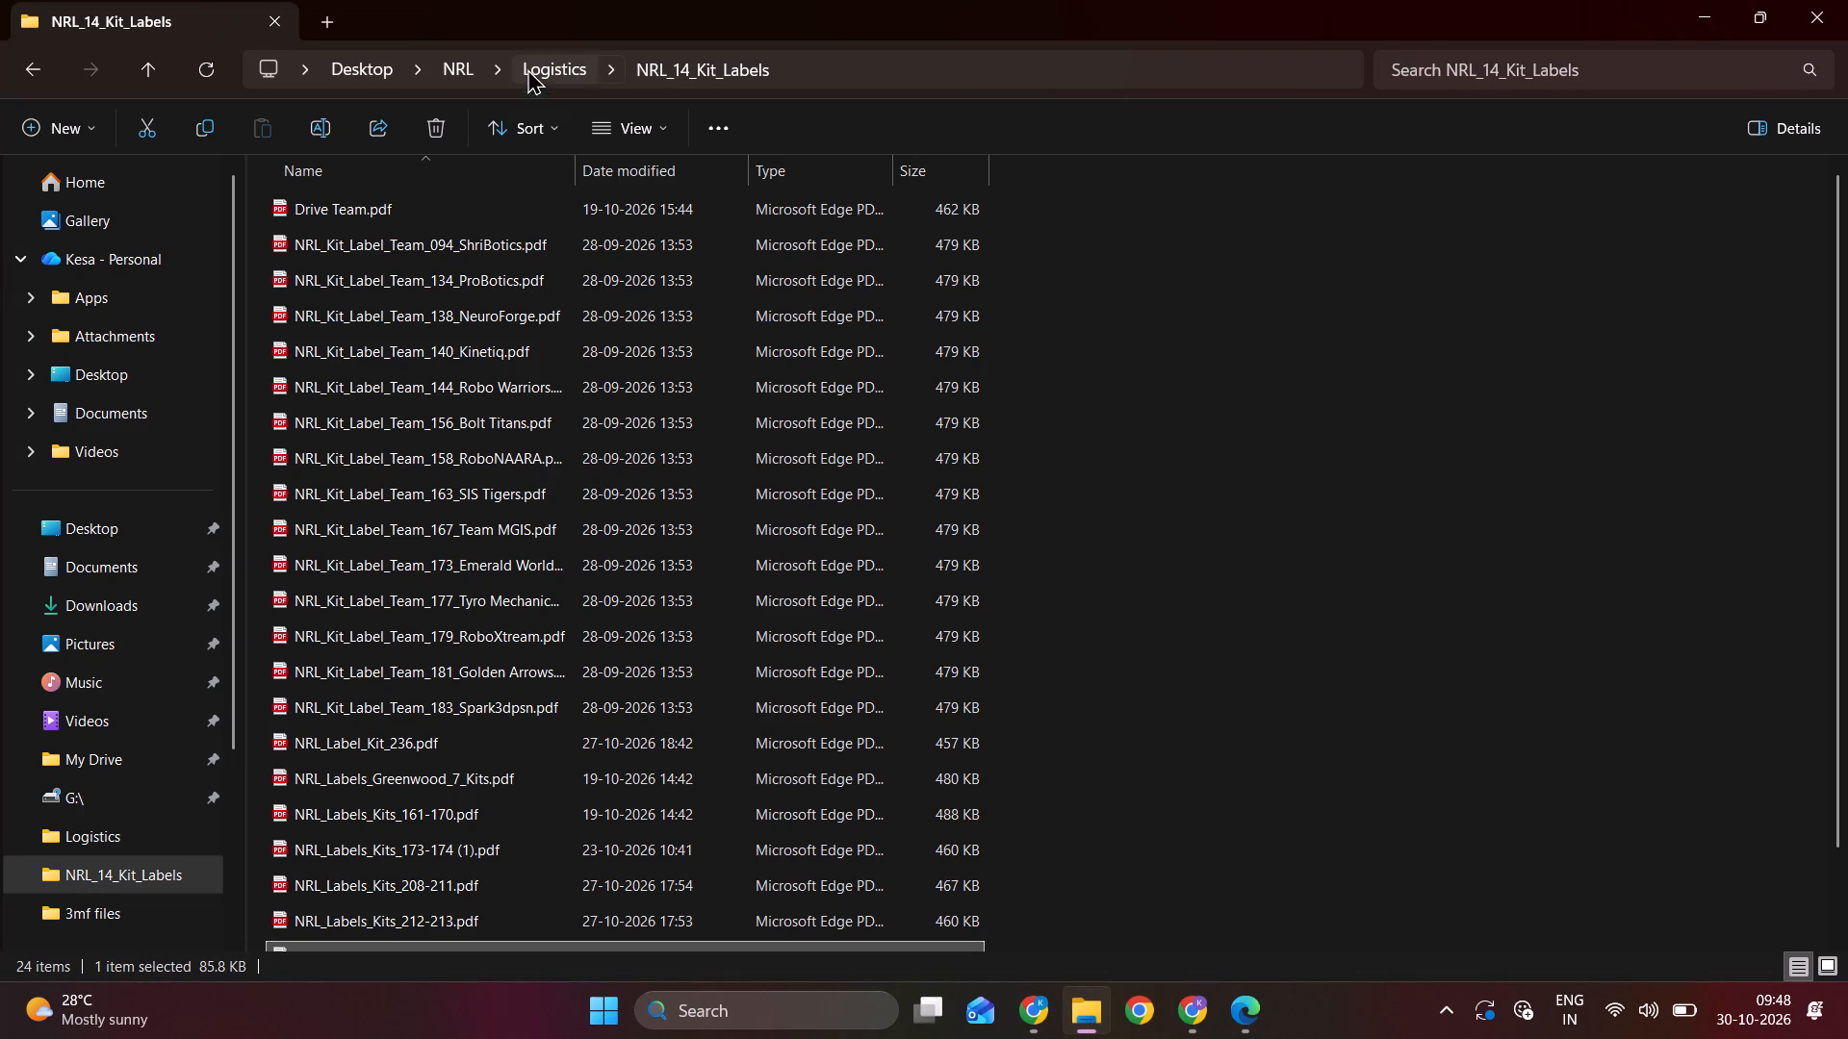
click(528, 70)
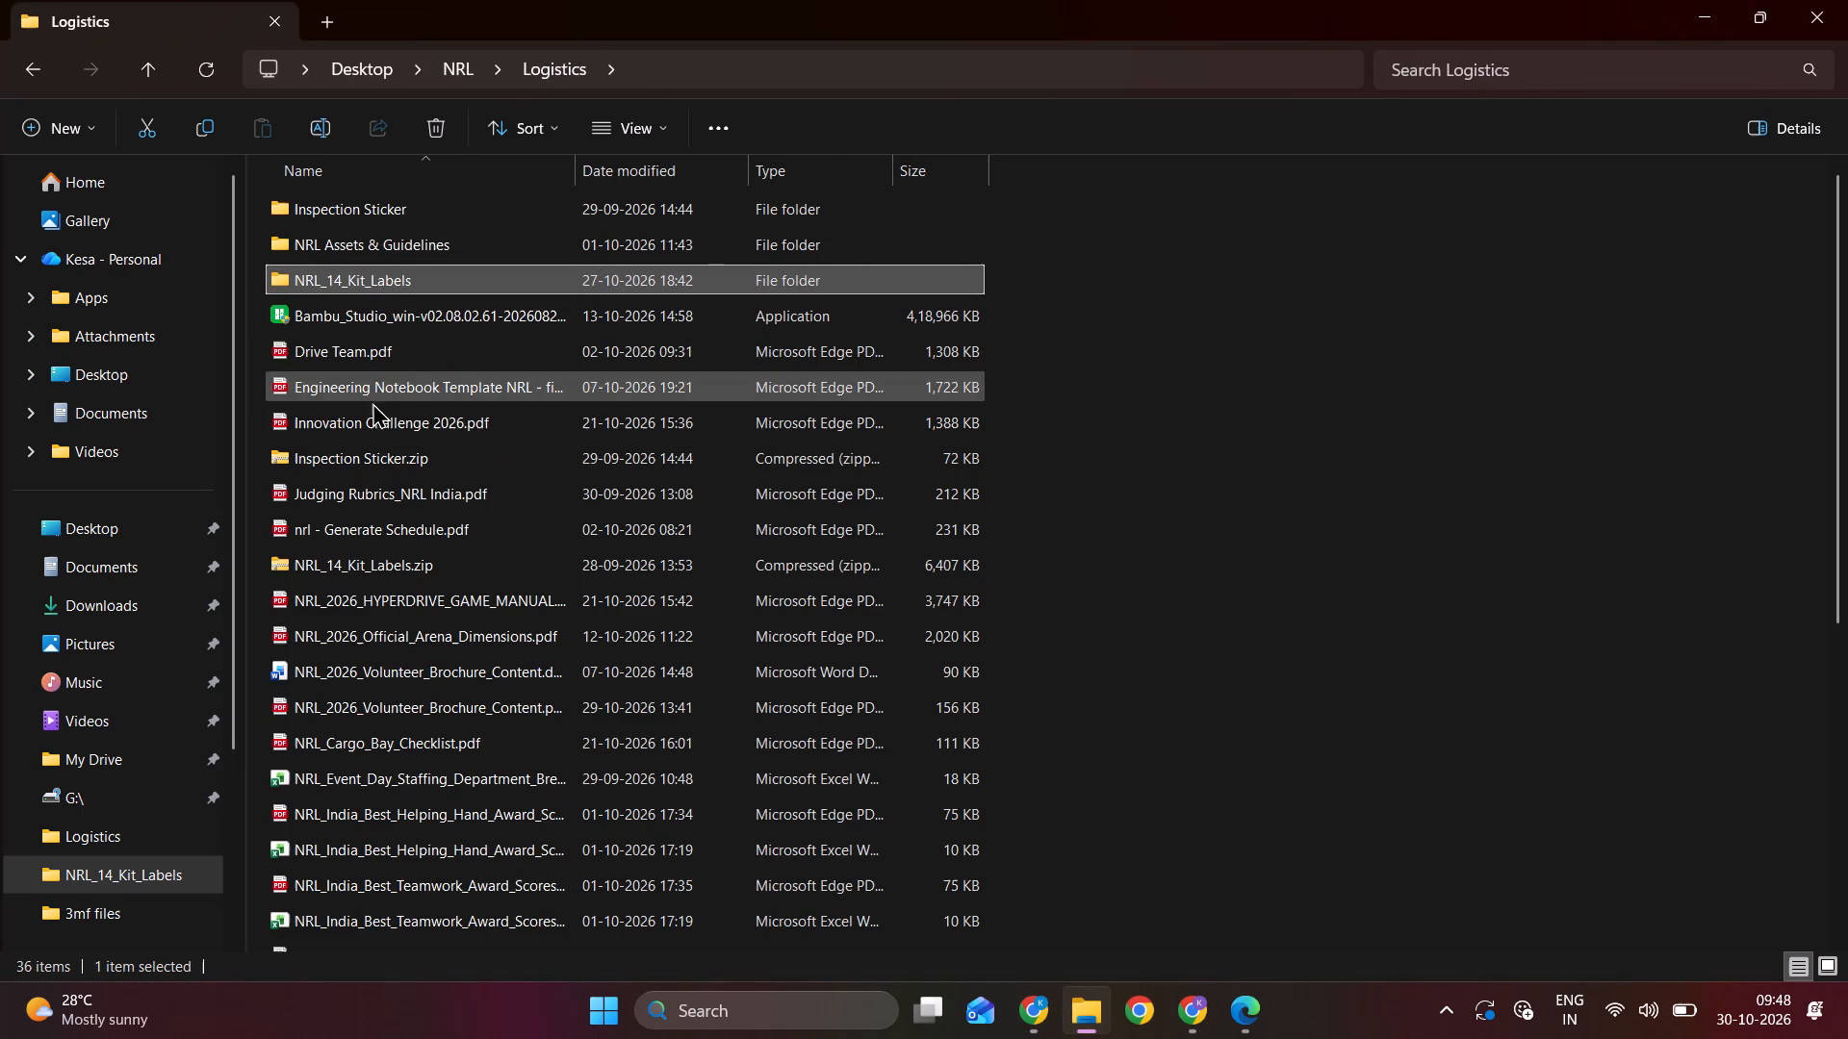
click(45, 125)
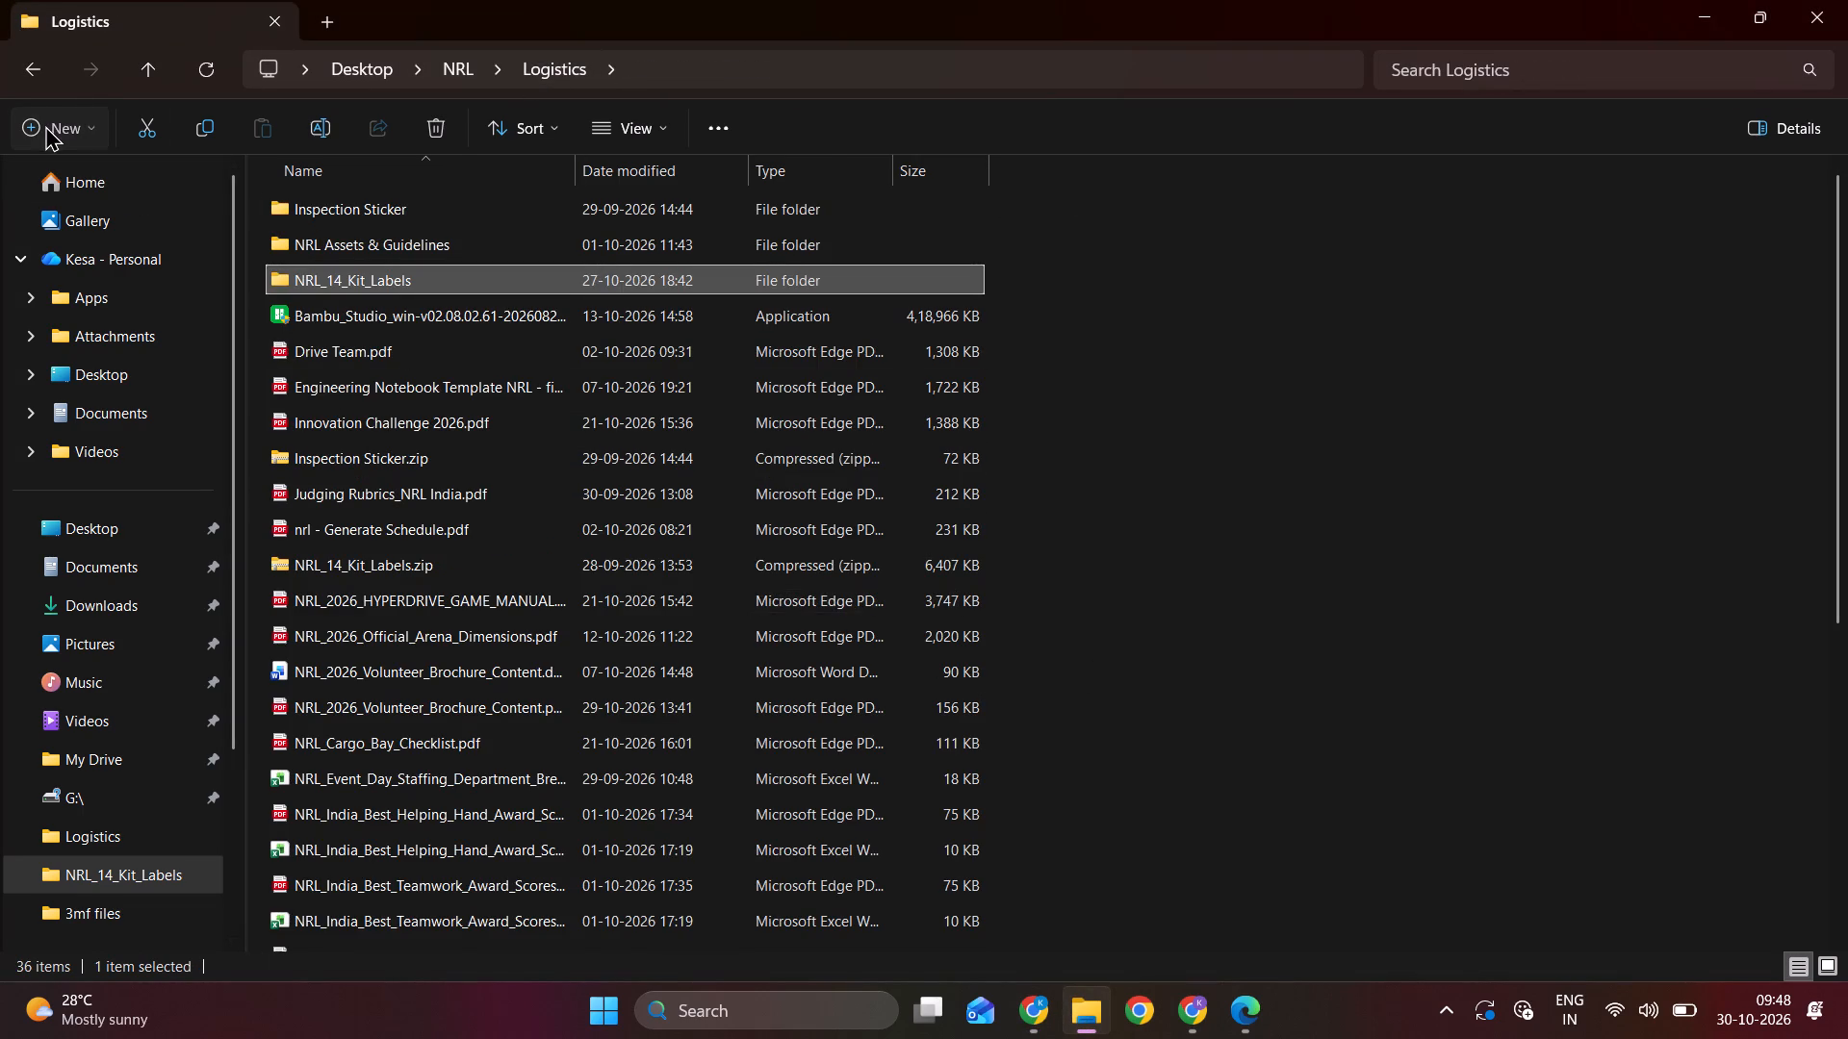
click(200, 189)
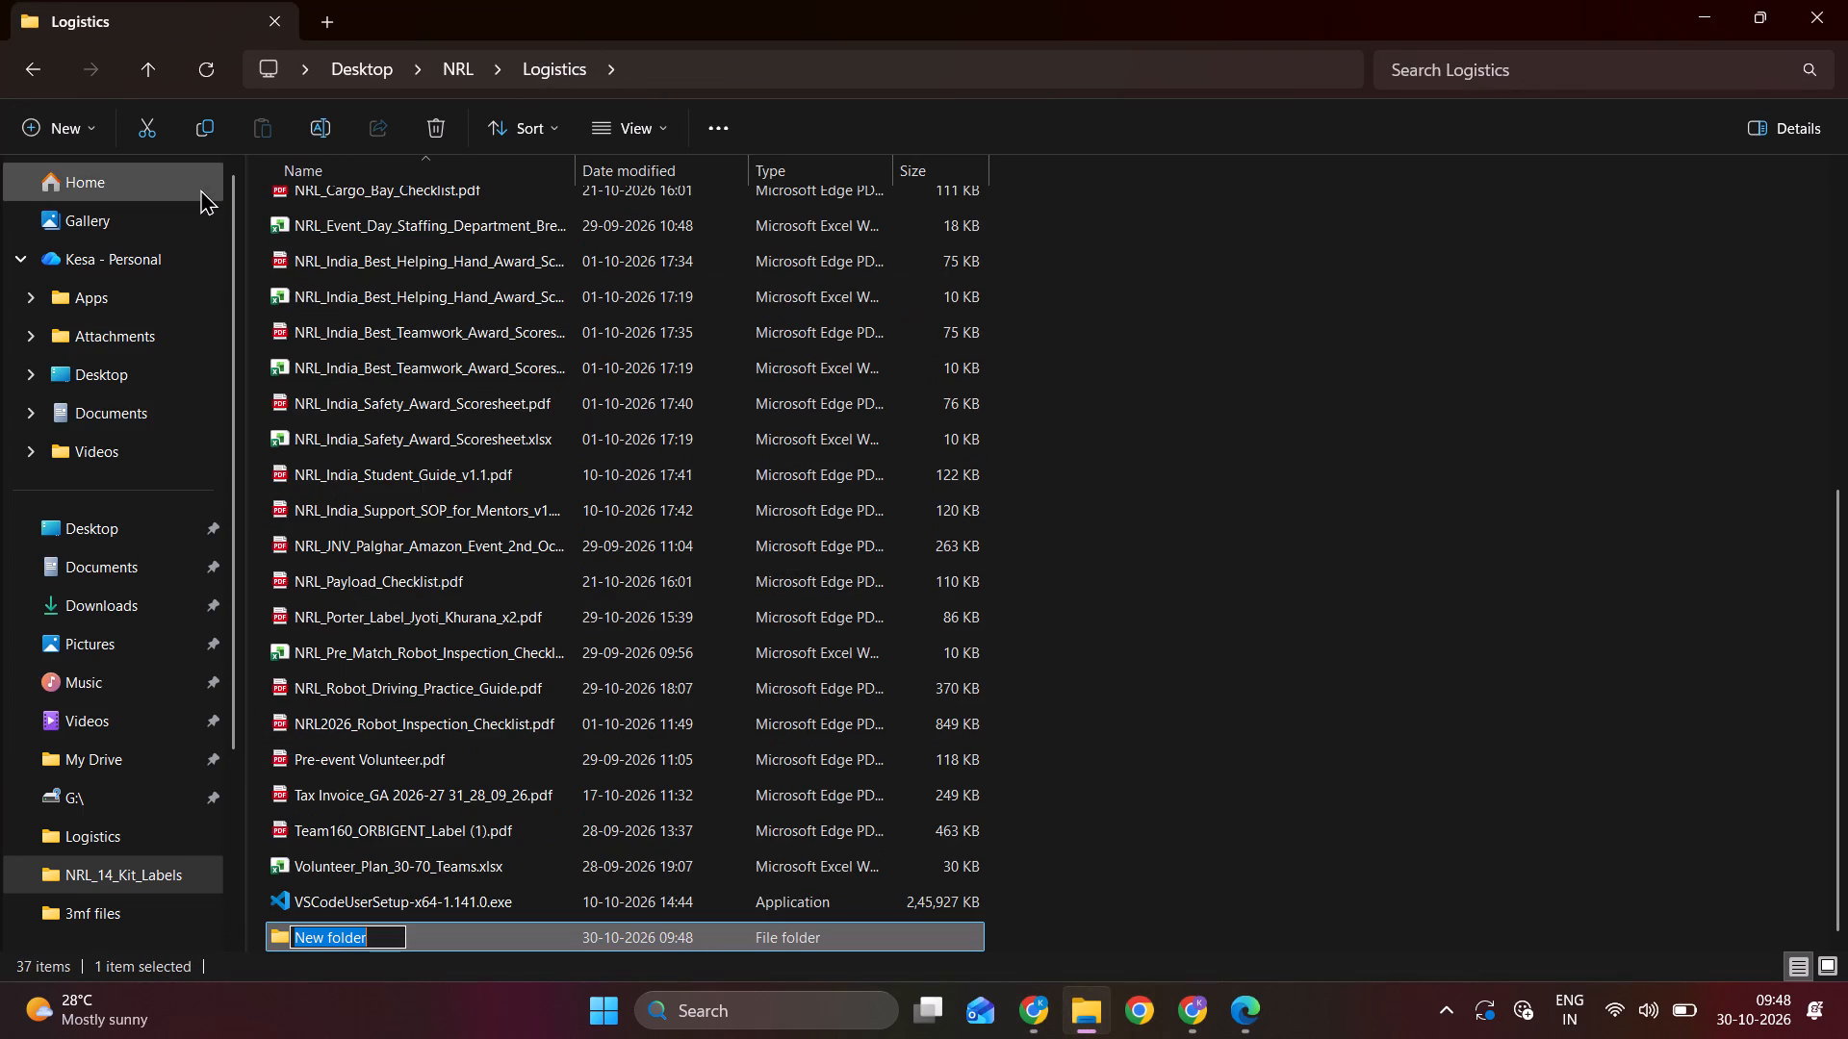
text(olunteers brochure)
key(BackSpace)
key(BackSpace)
key(BackSpace)
key(BackSpace)
key(BackSpace)
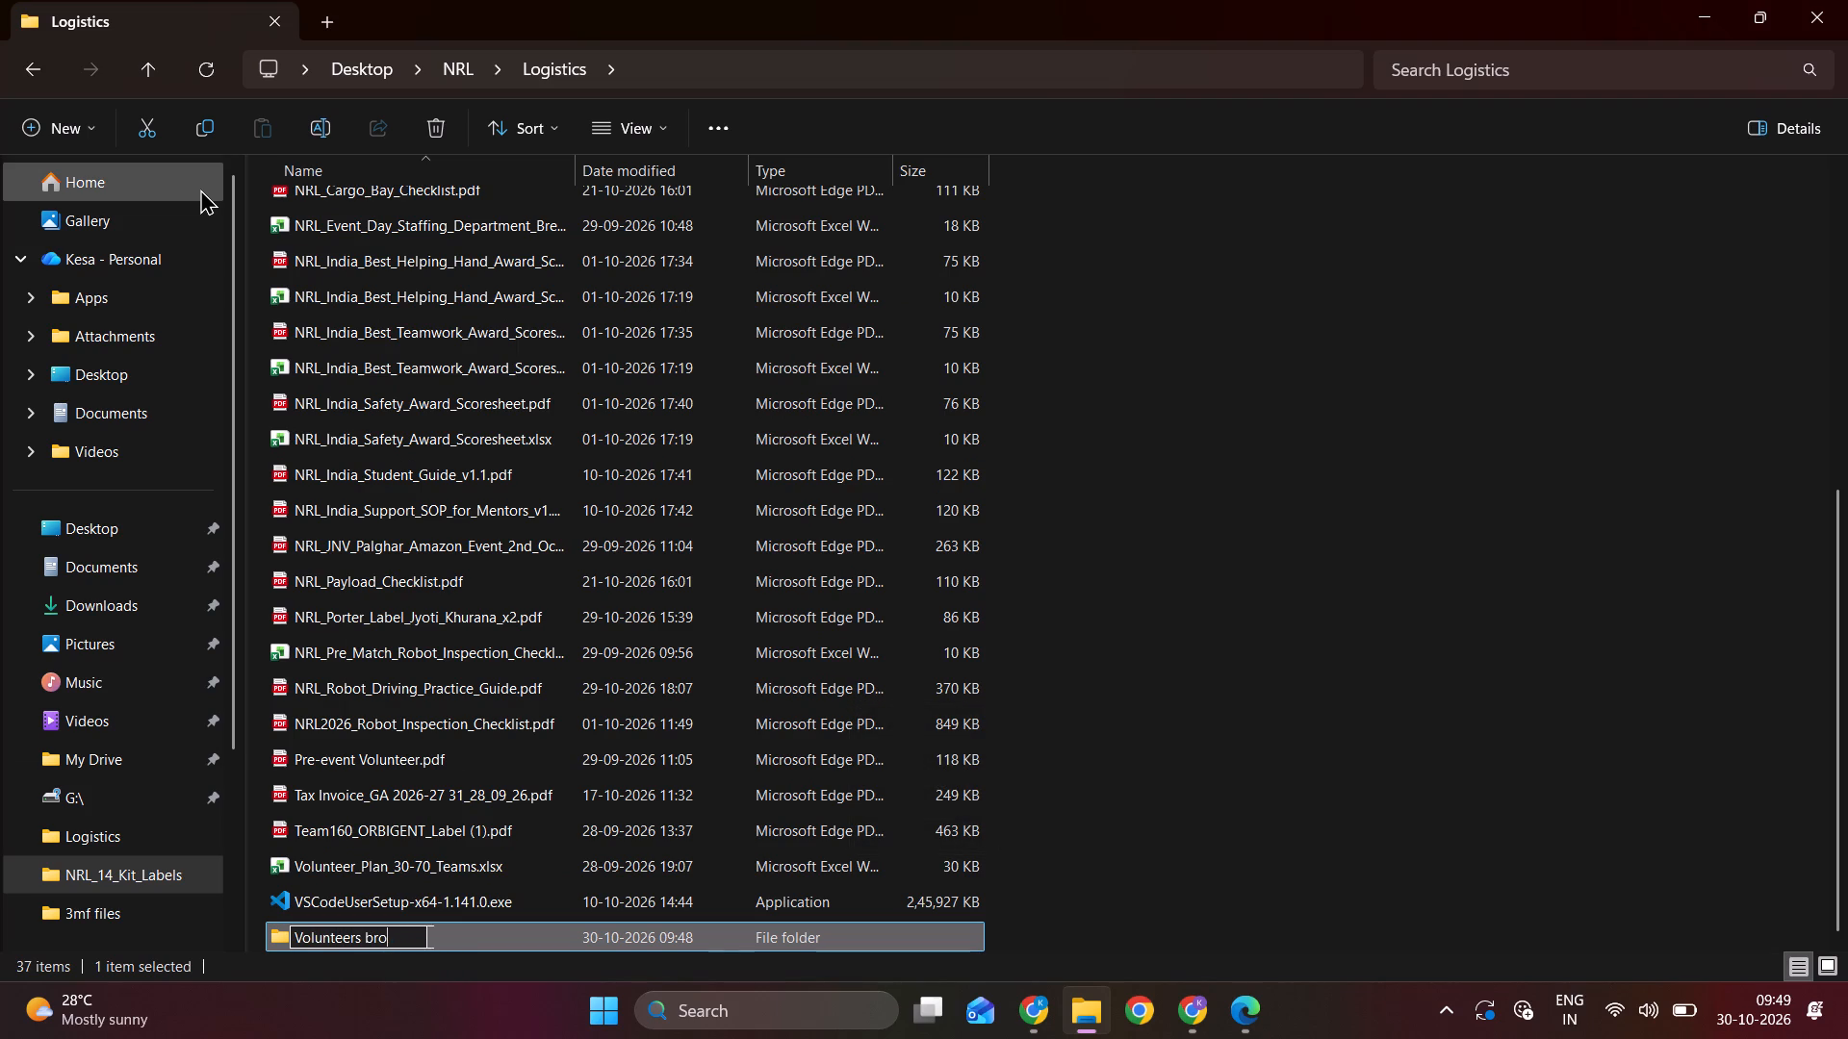
key(BackSpace)
key(BackSpace)
text(rochure)
key(Return)
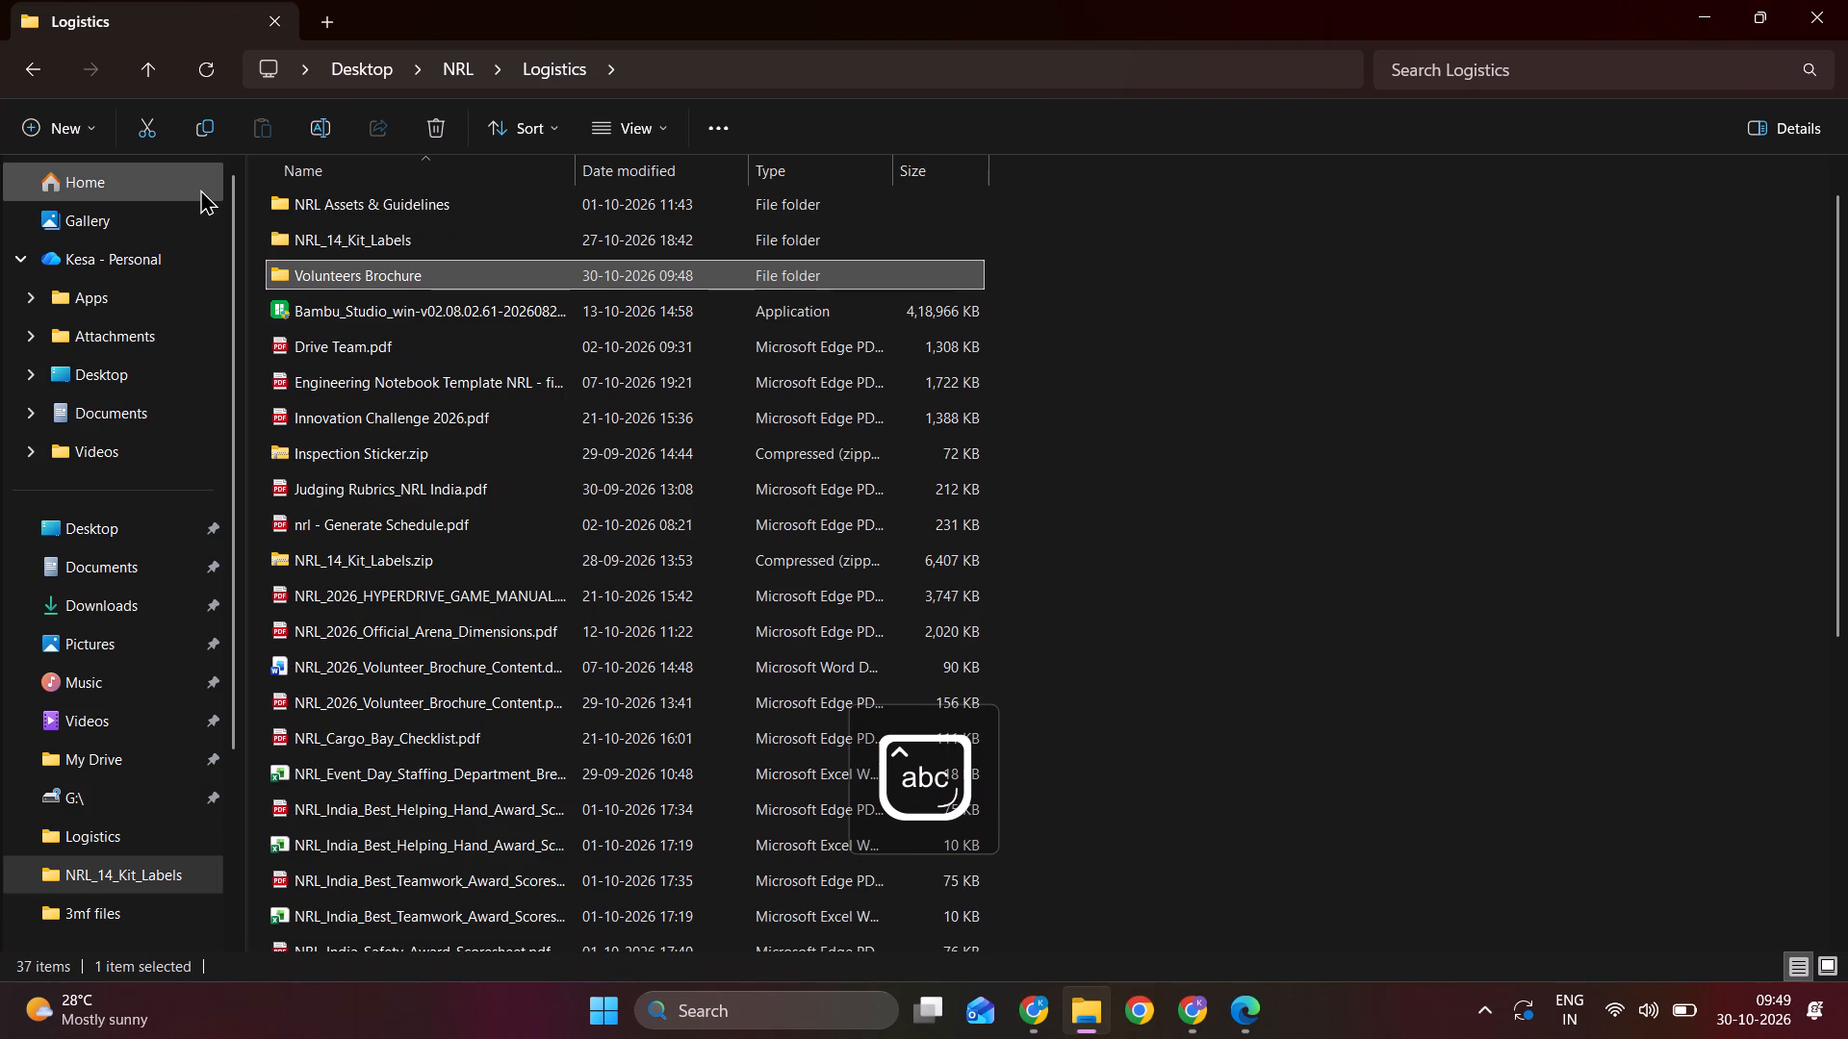
double_click(377, 270)
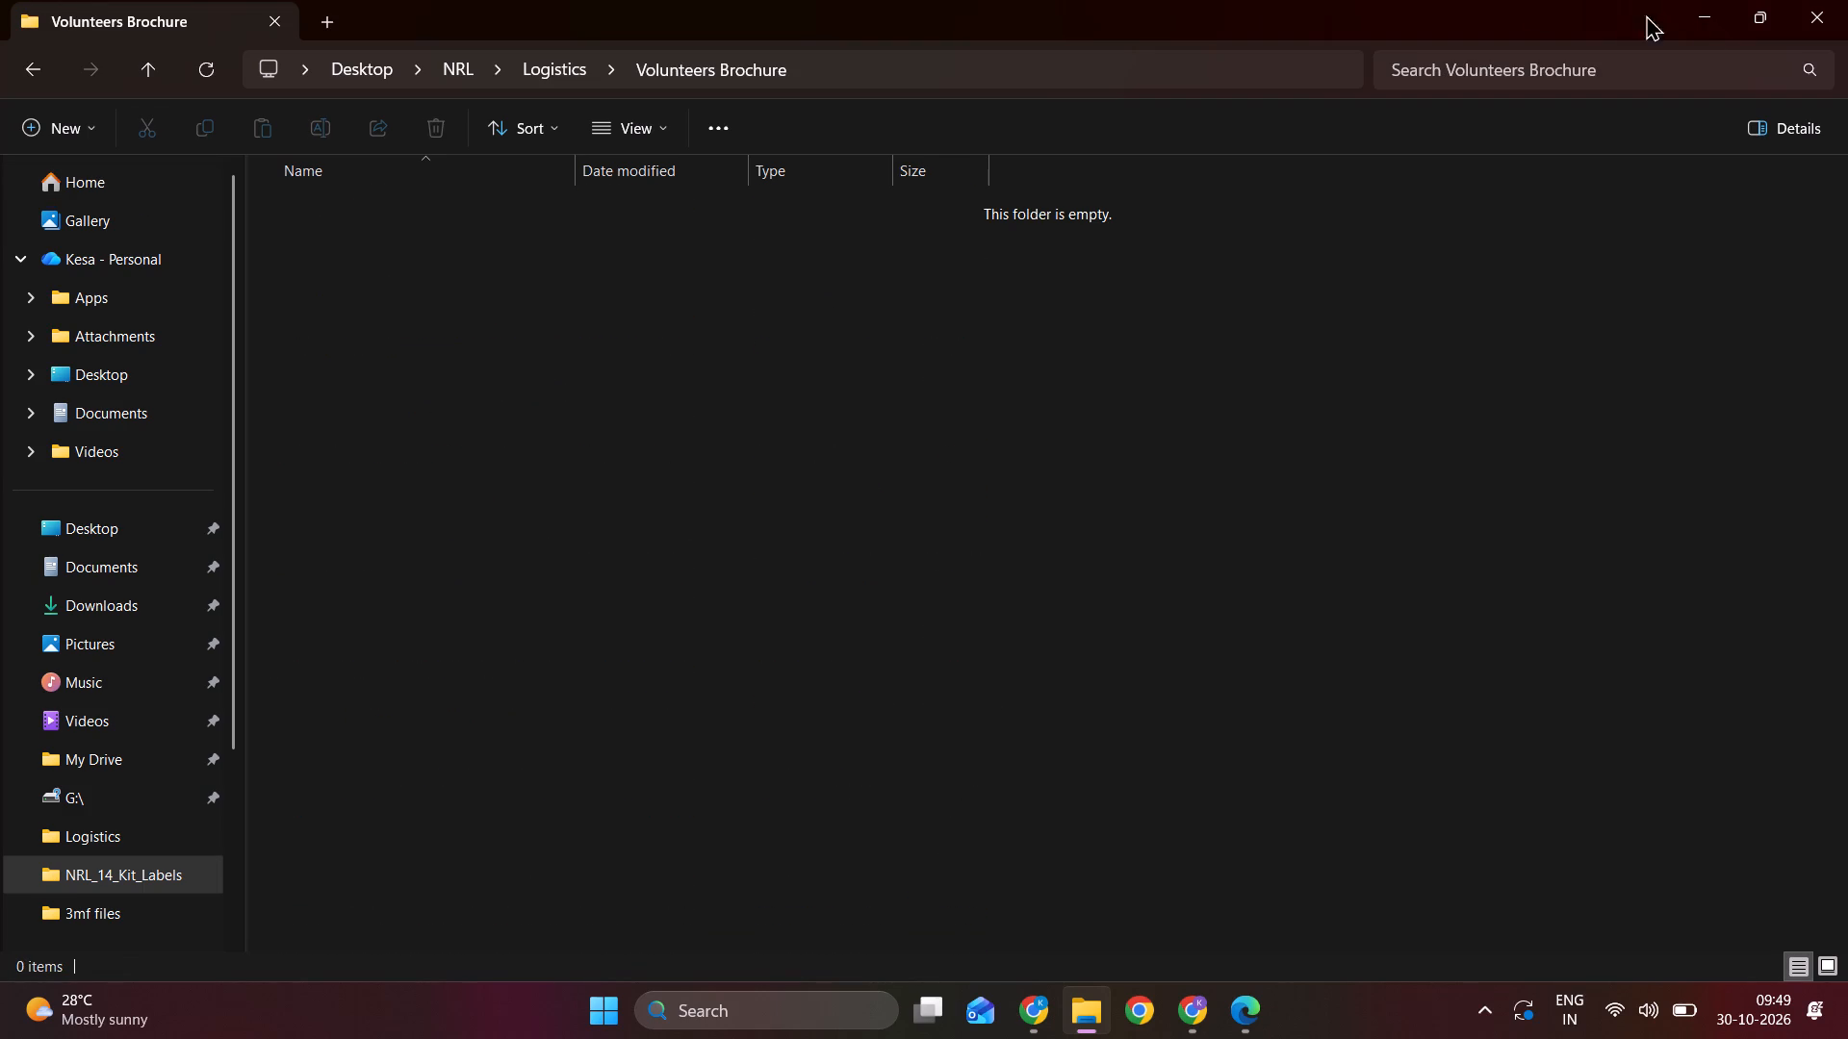
Return to the Lead Queuing Volunteer Manual in Chrome and reread its Overview and Roles and Responsibilities sections.
click(1031, 1015)
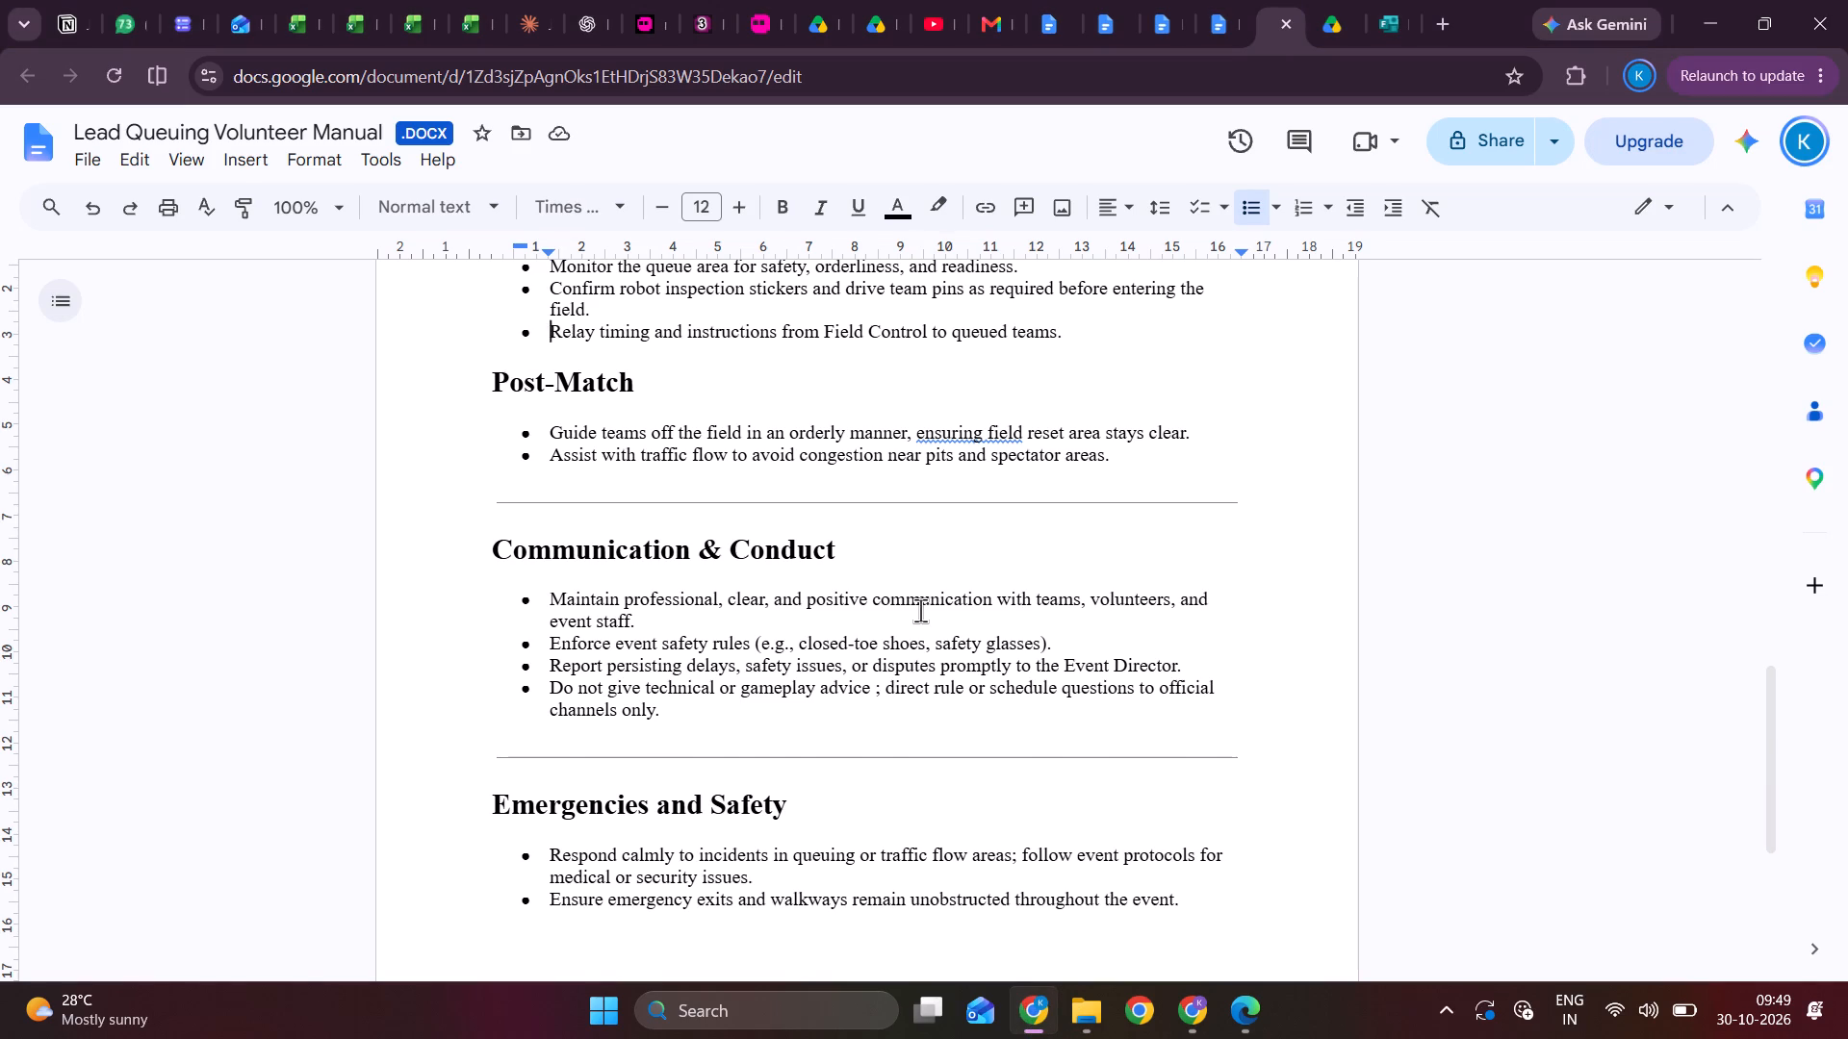
scroll(920, 610, up, 9)
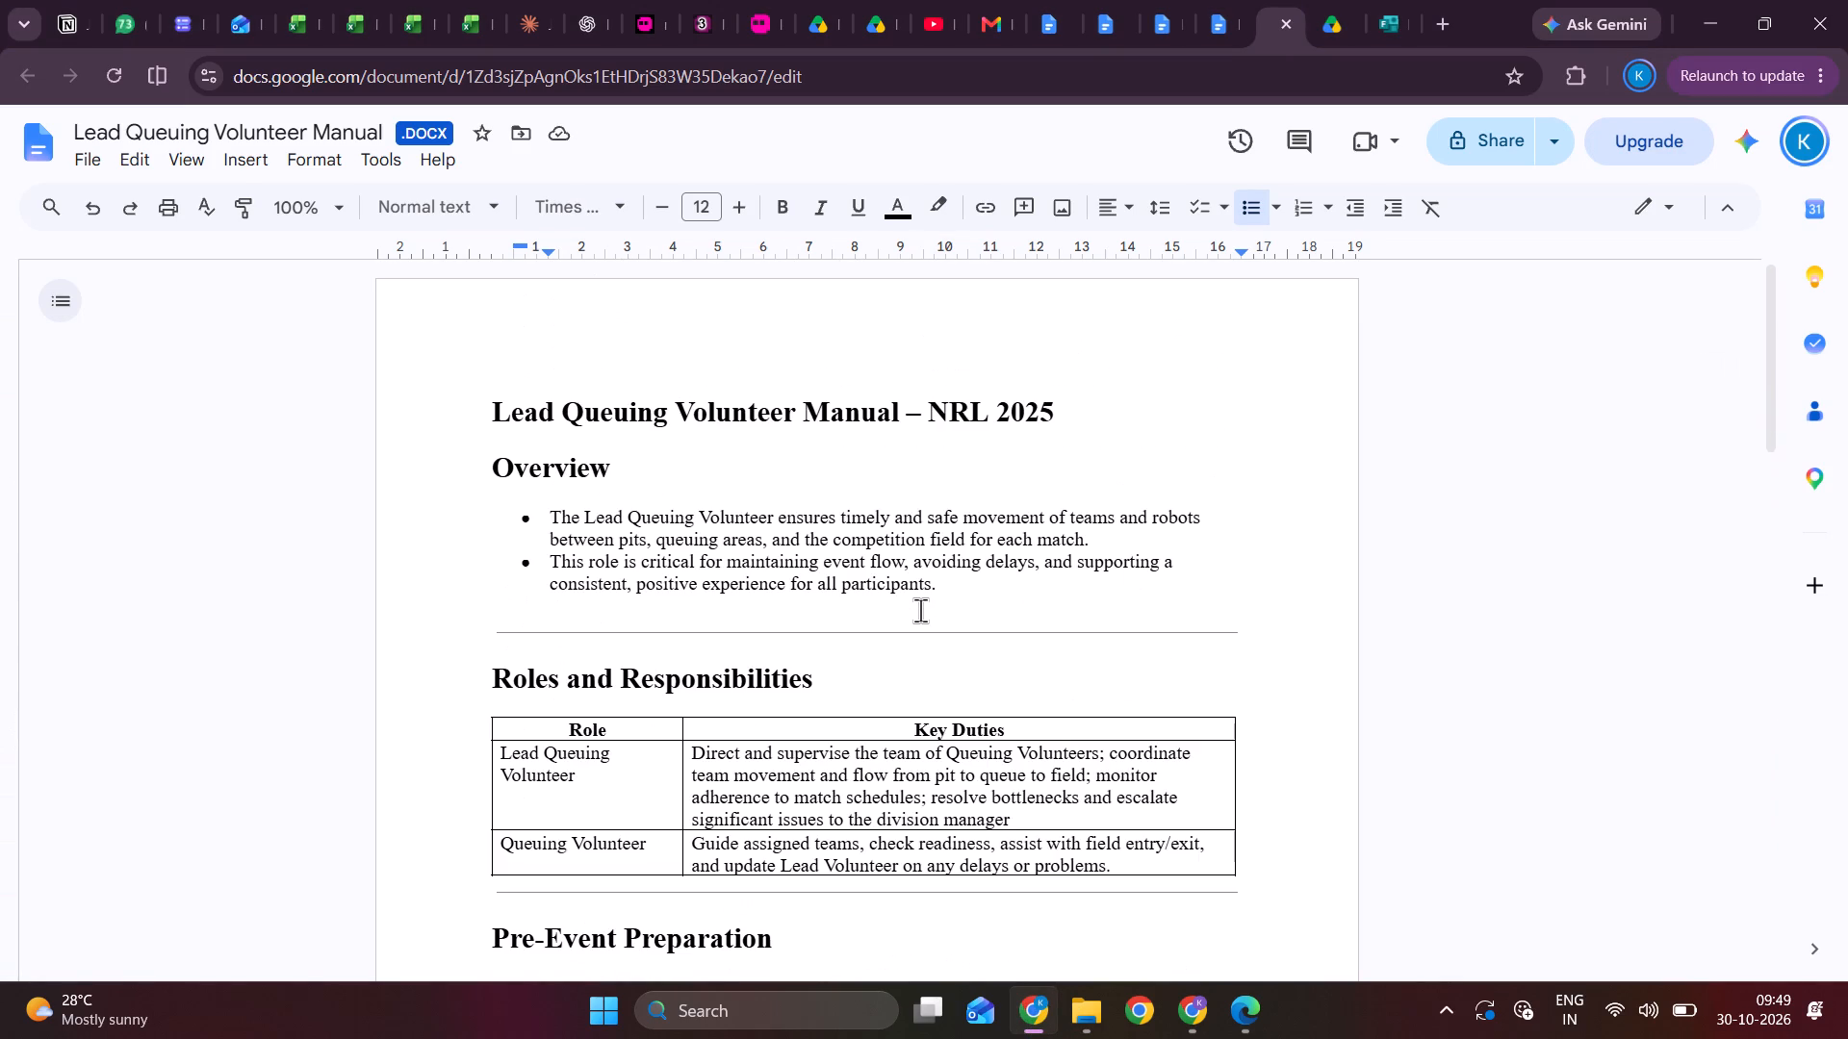
scroll(920, 610, up, 3)
click(654, 457)
scroll(654, 457, down, 2)
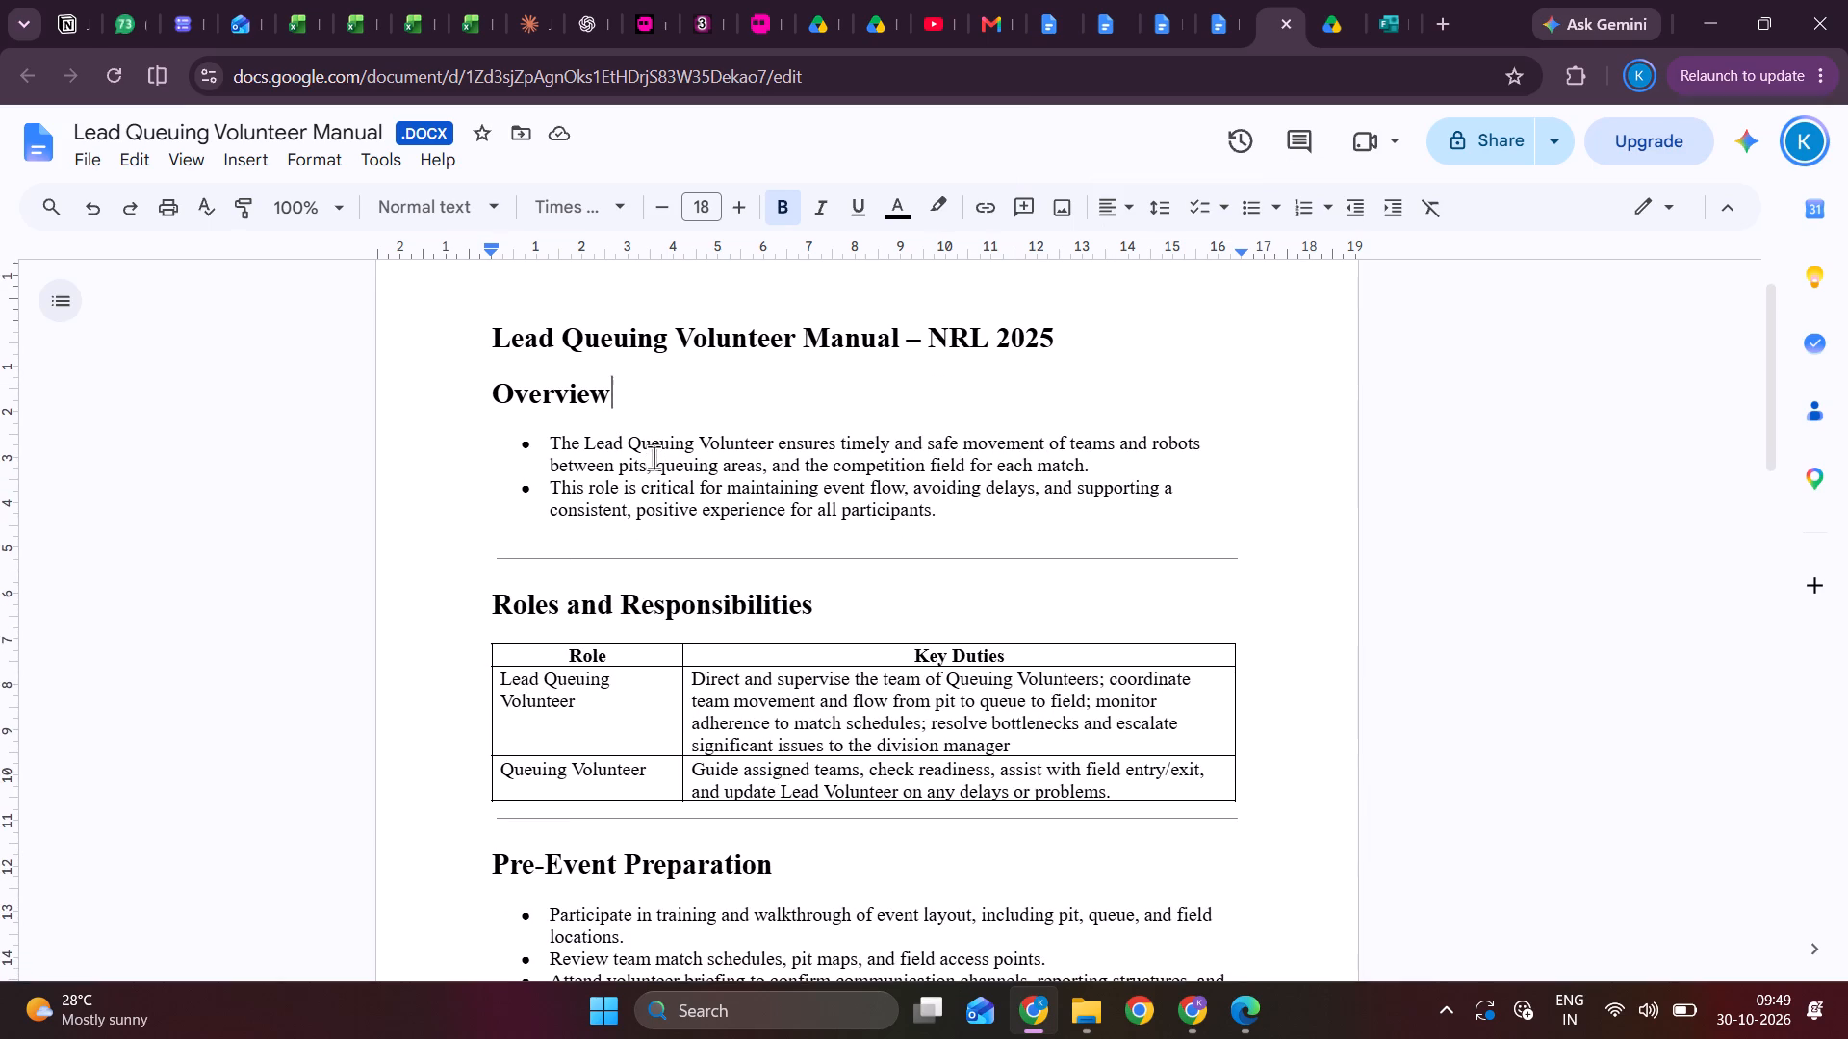
scroll(654, 457, down, 1)
click(706, 483)
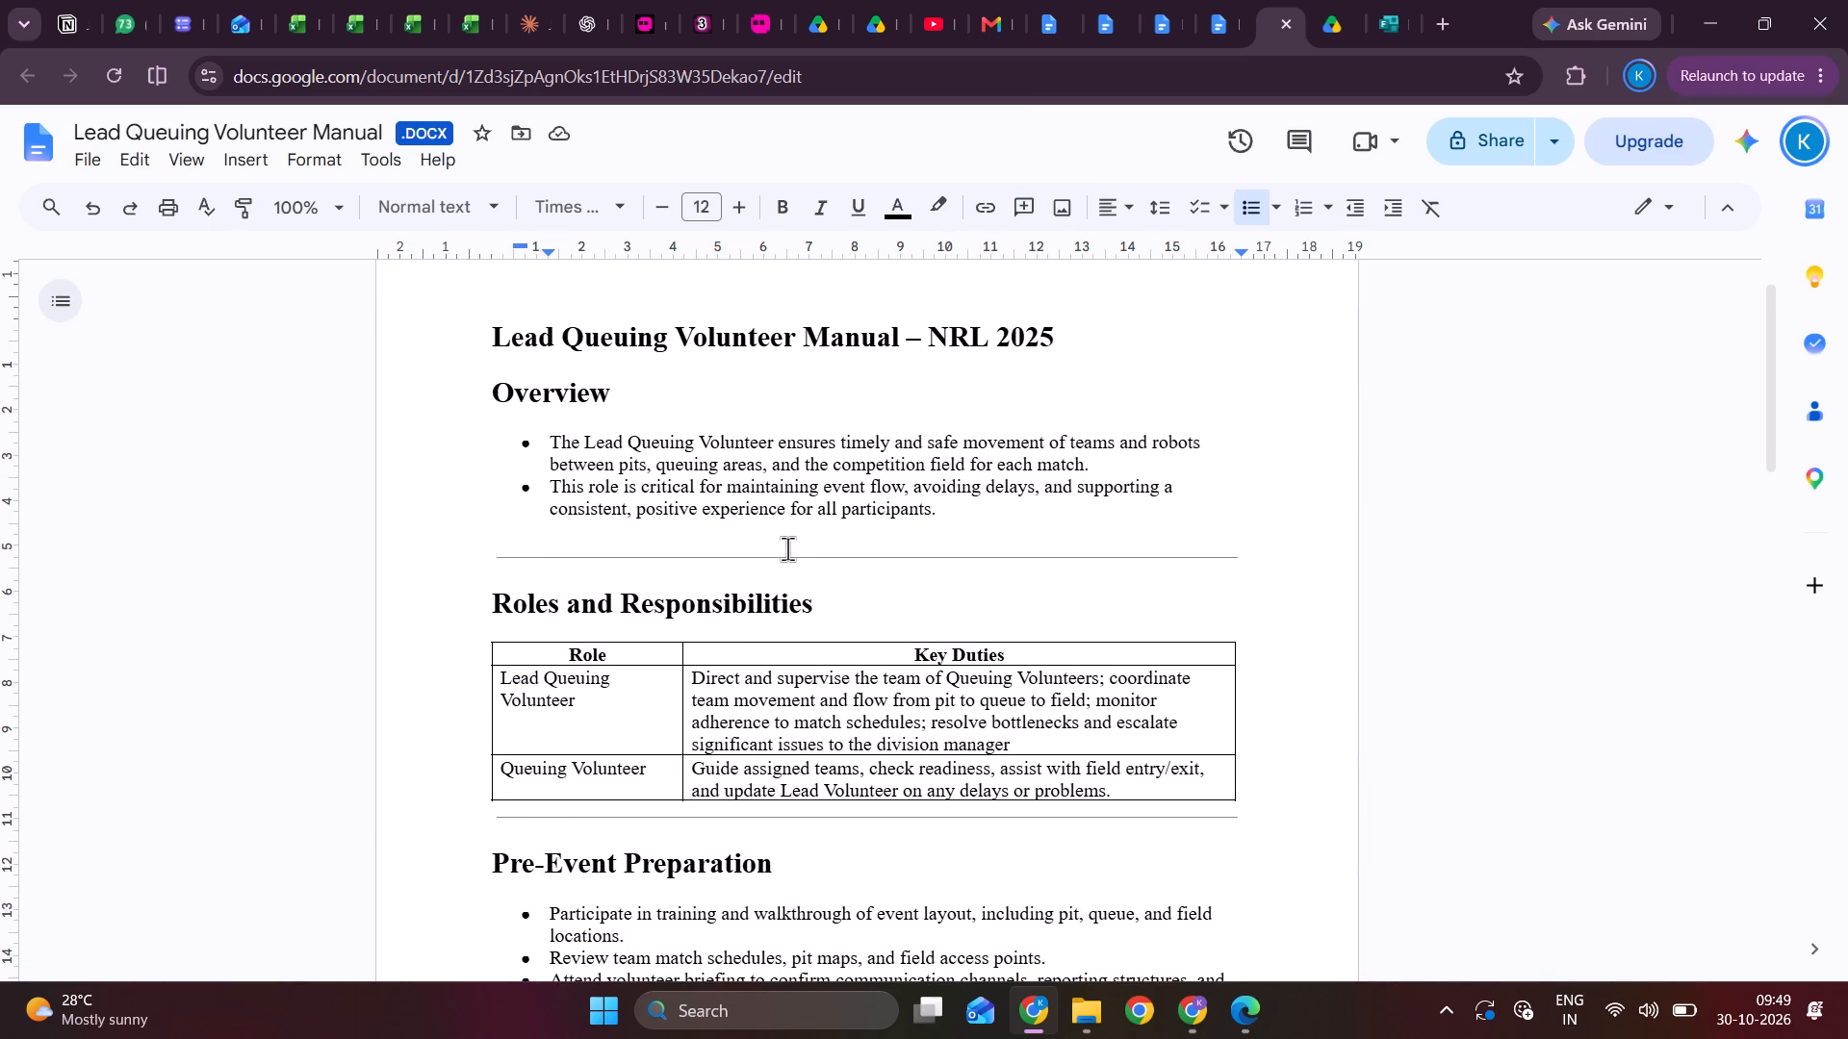
scroll(787, 548, down, 2)
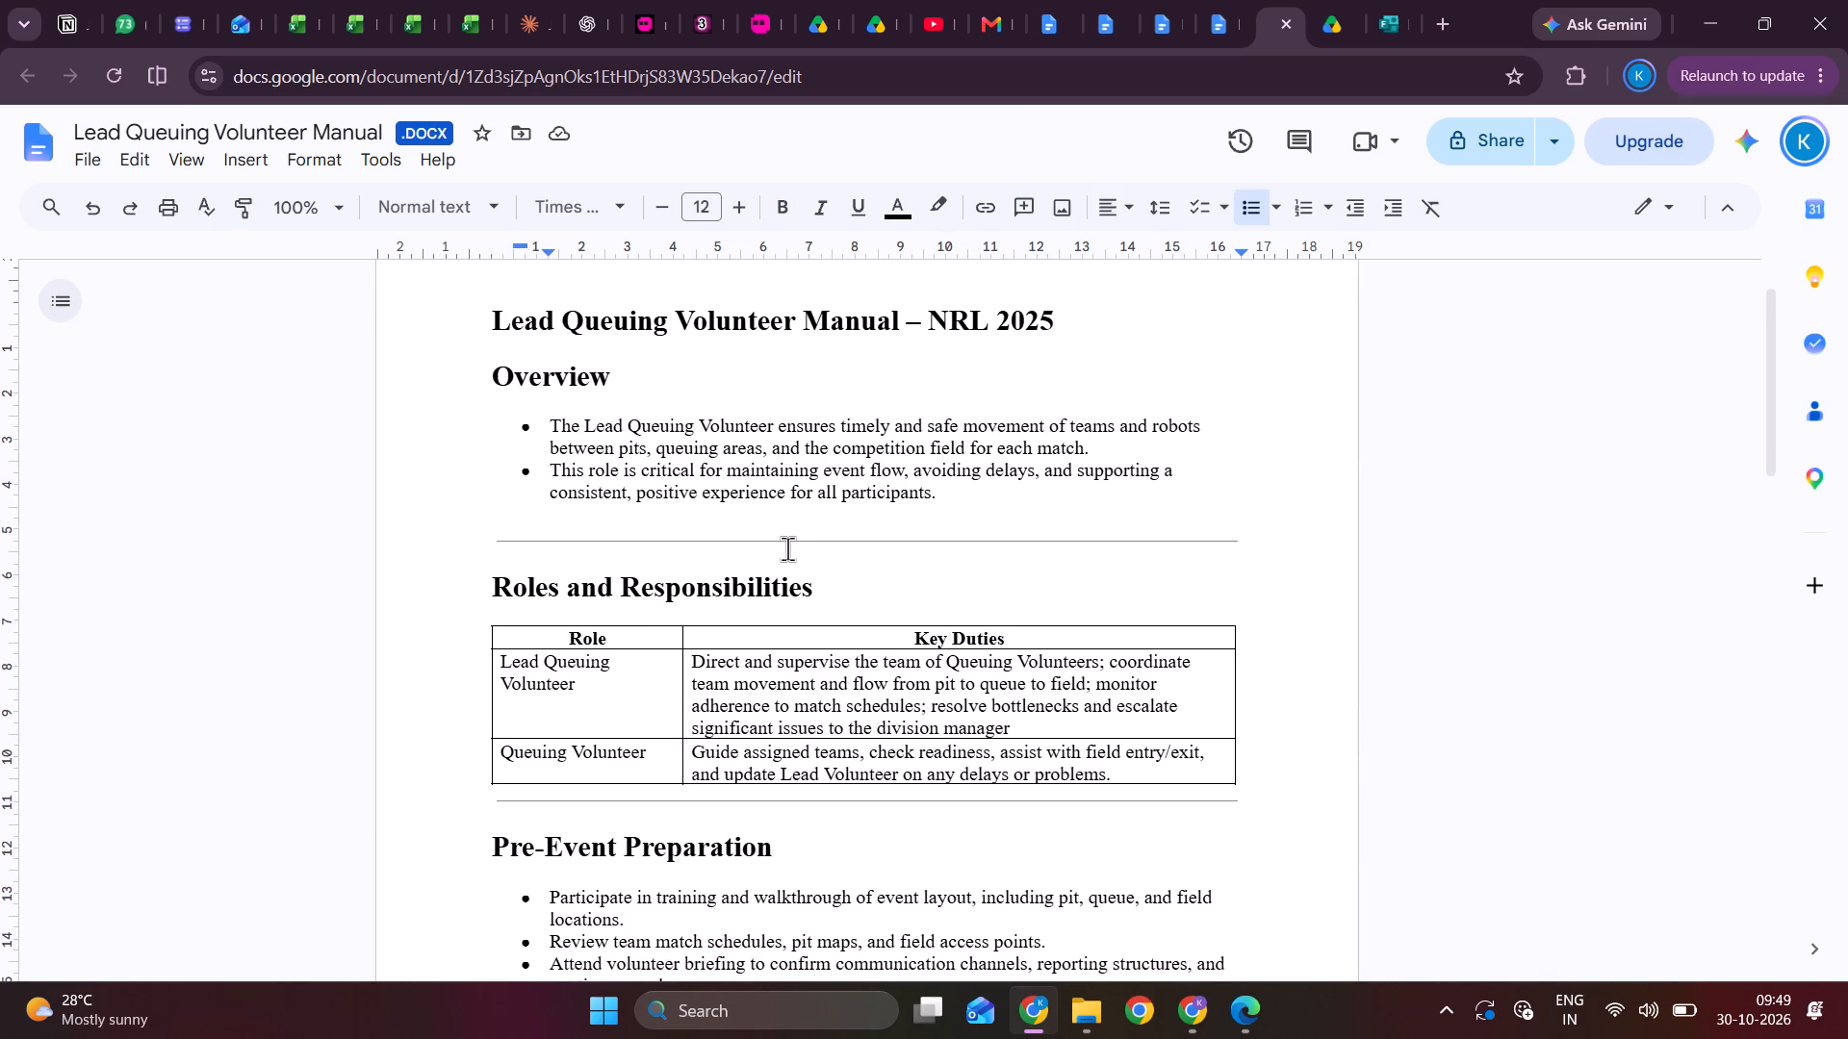
scroll(787, 548, down, 1)
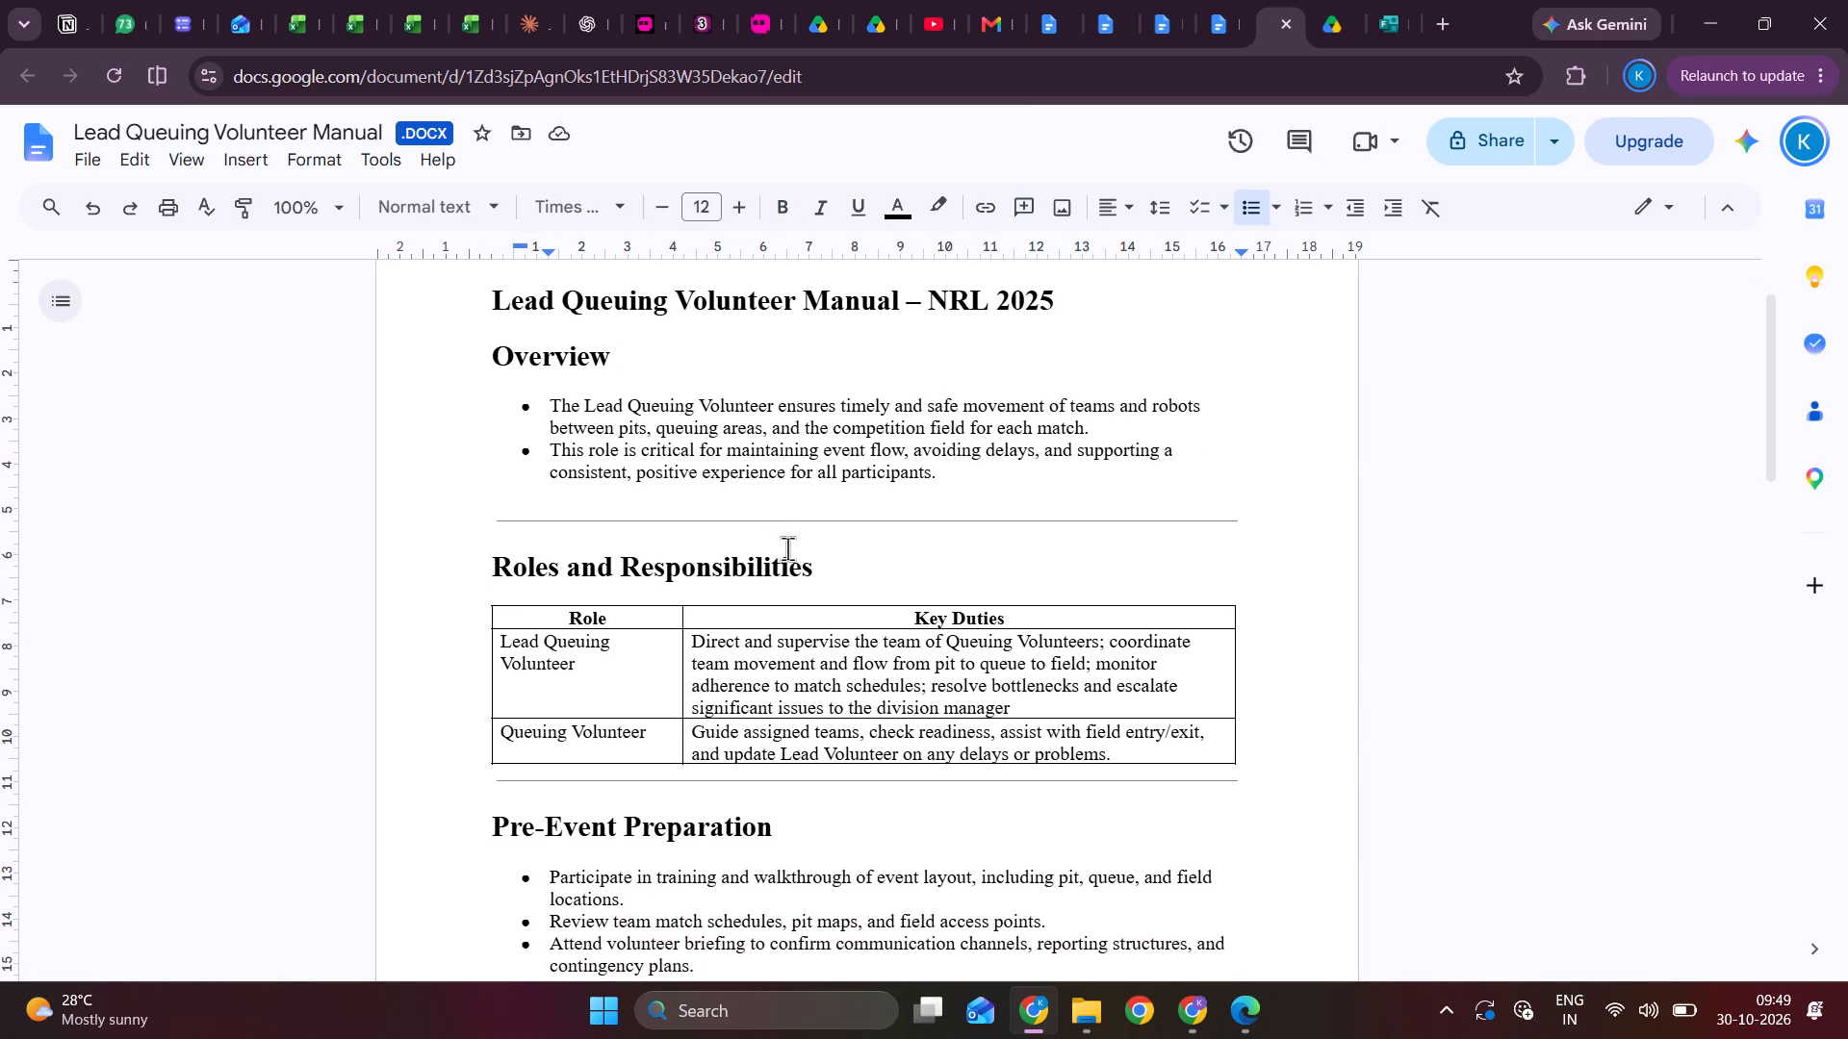
scroll(787, 548, down, 1)
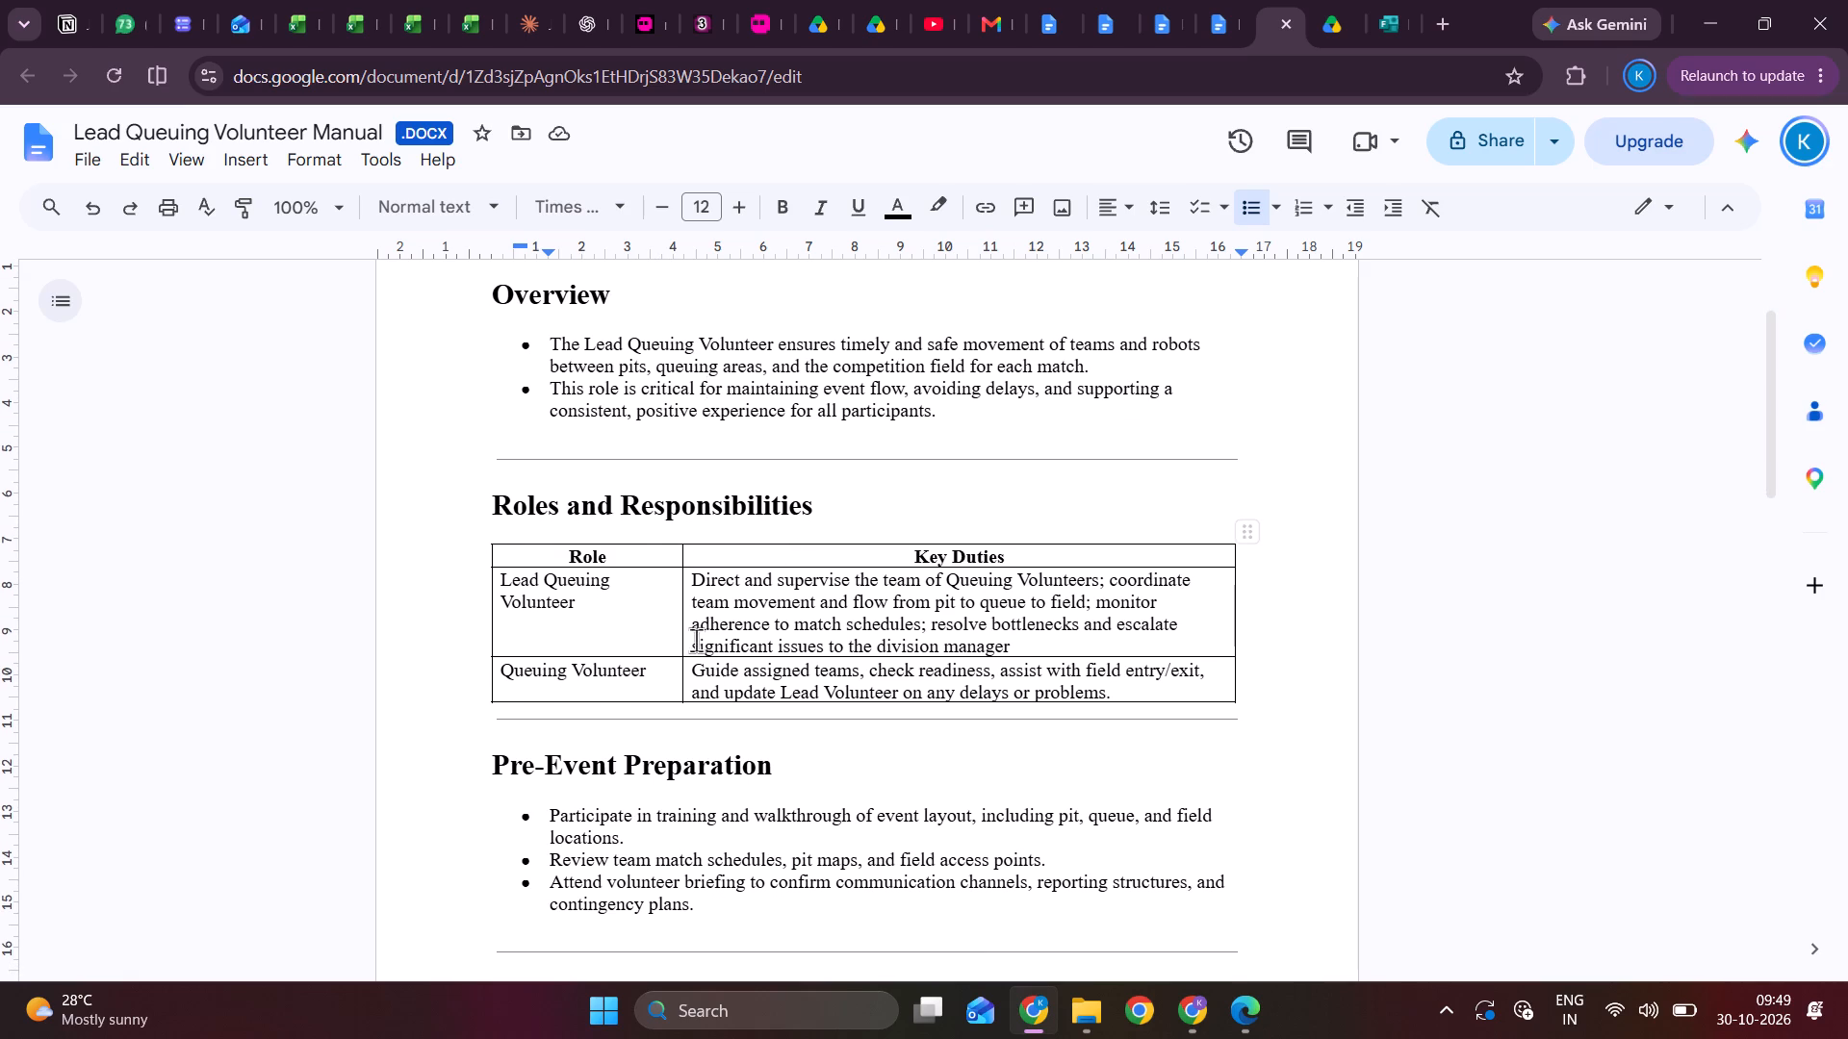
scroll(782, 884, up, 2)
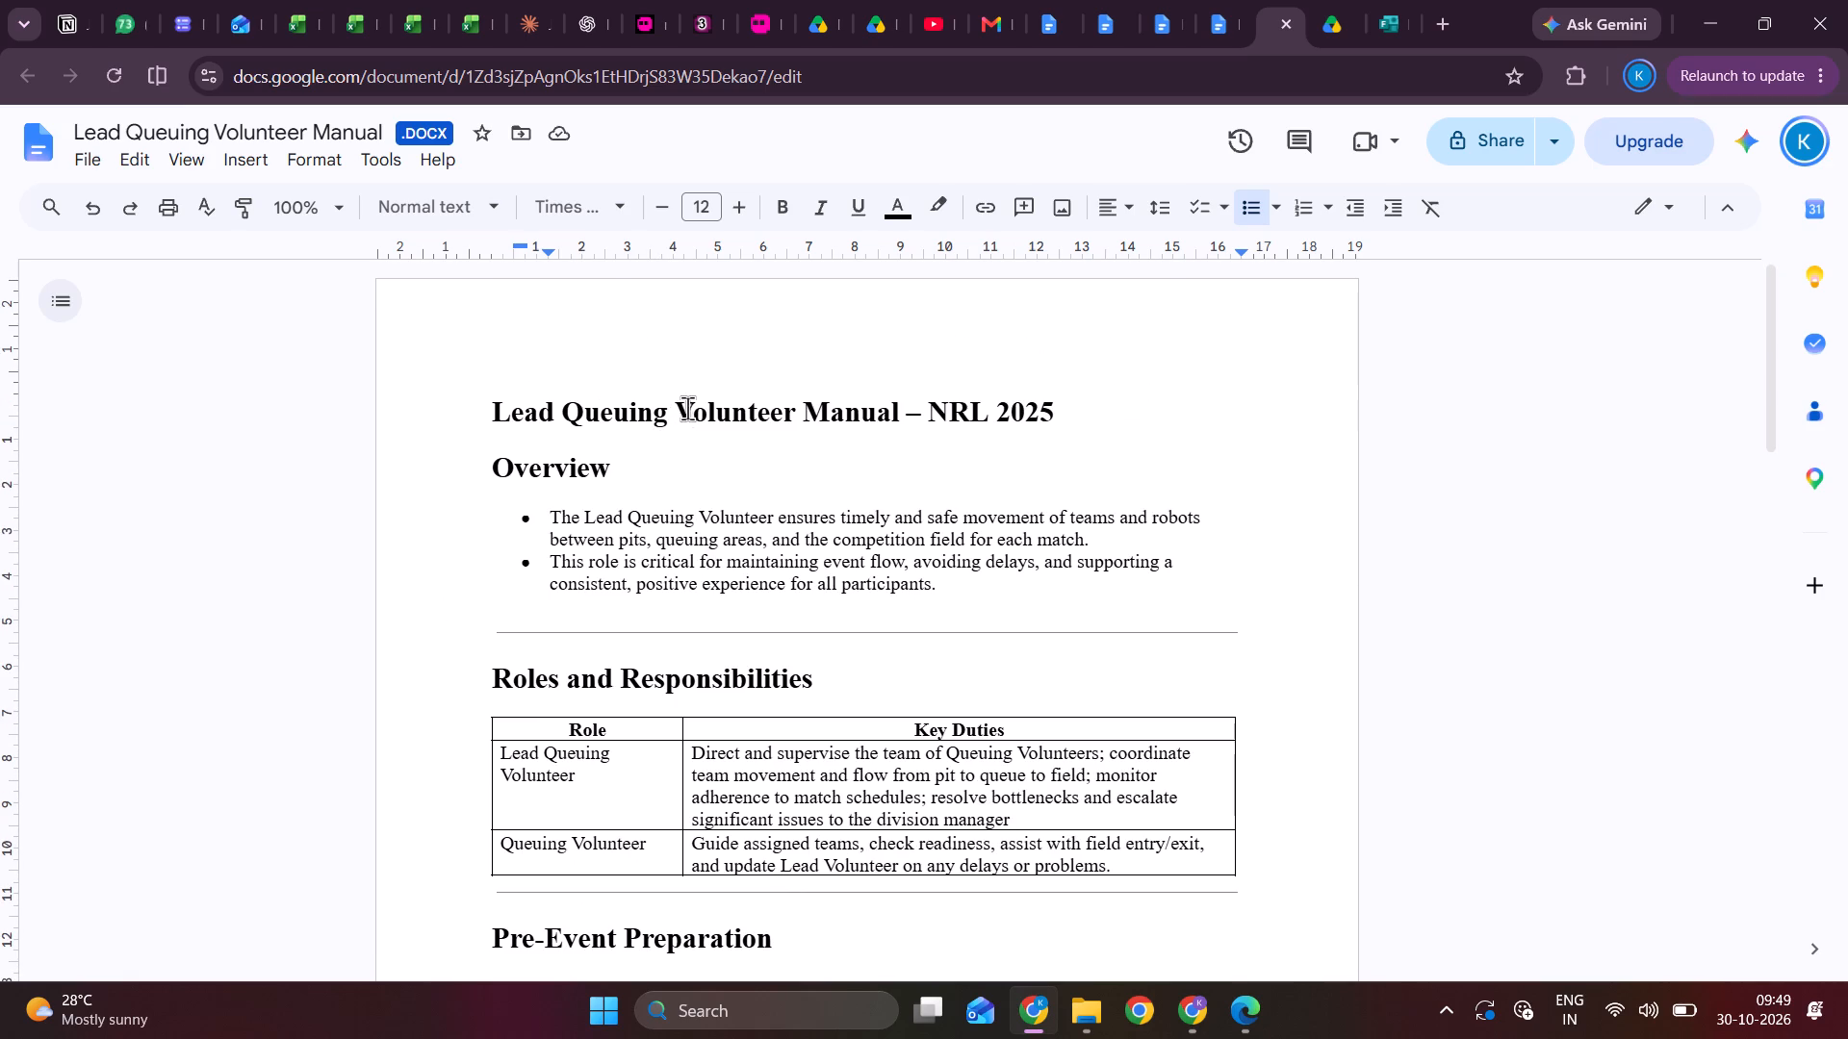
Delete the word "Lead" from the start of the manual's title heading.
click(563, 410)
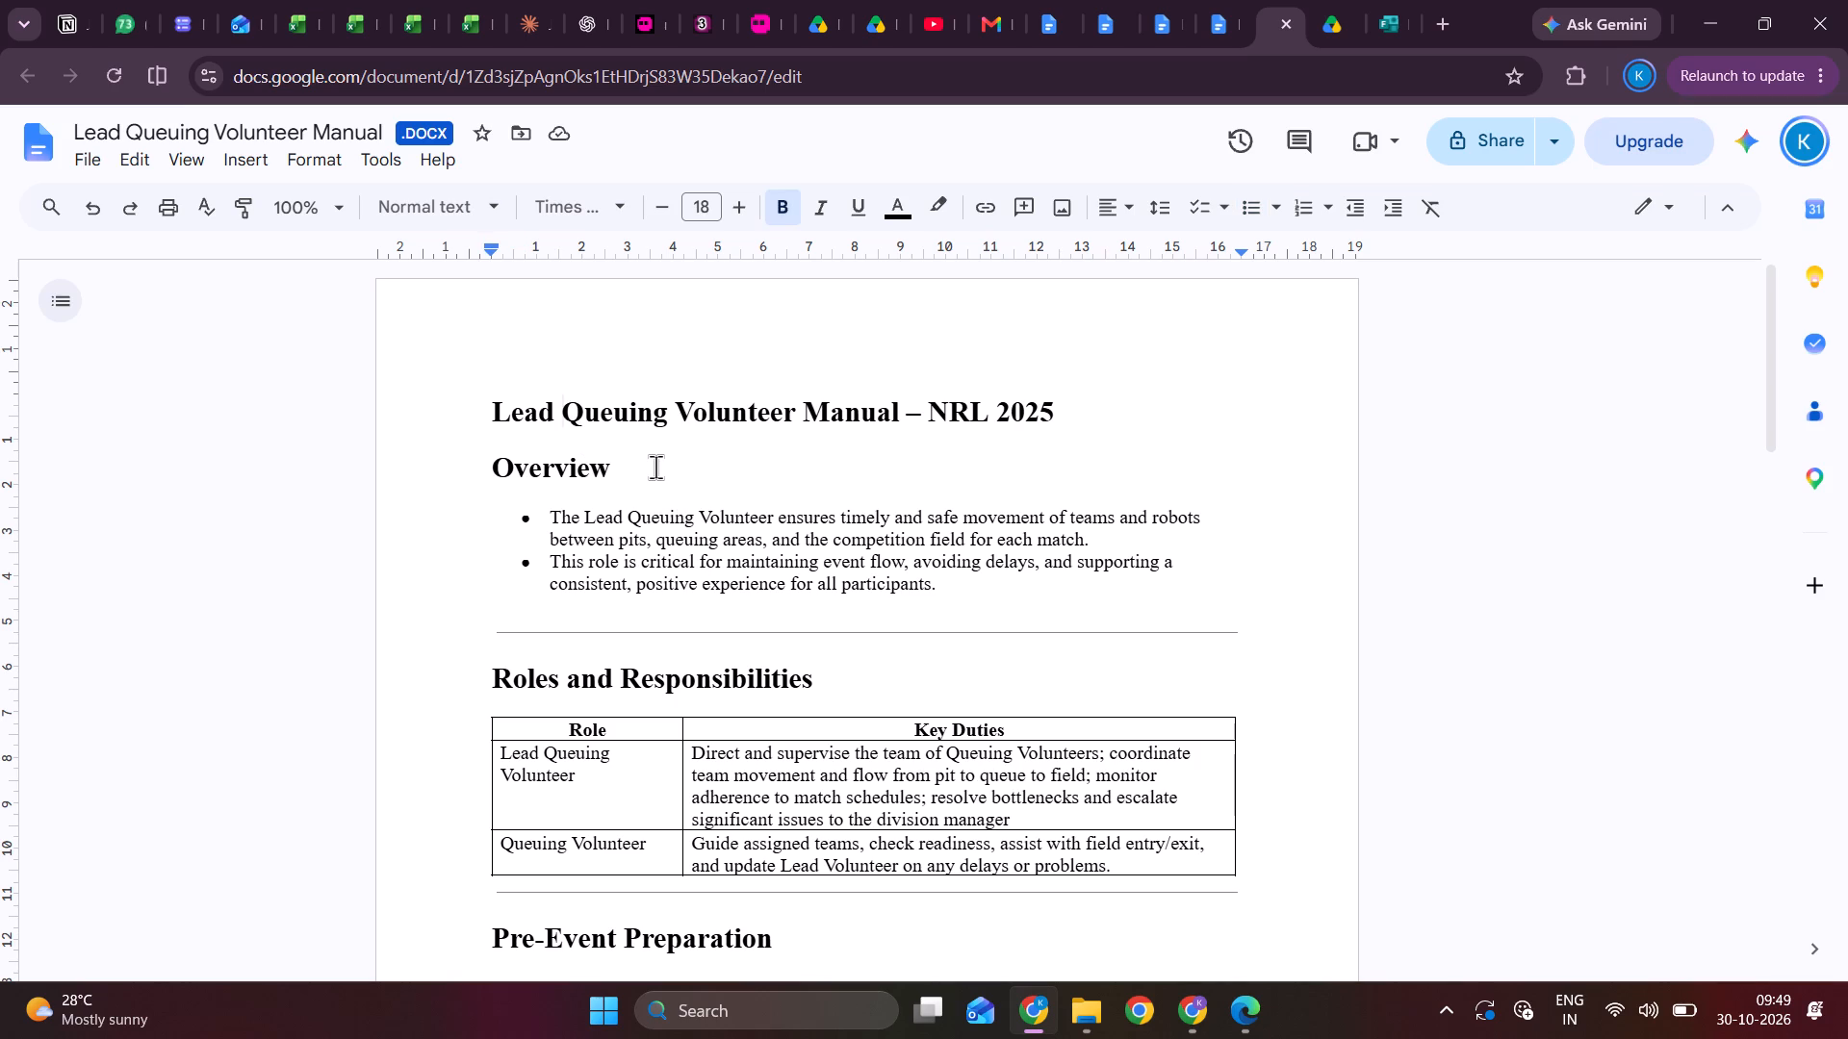
key(BackSpace)
key(BackSpace)
key(BackSpace)
key(BackSpace)
key(BackSpace)
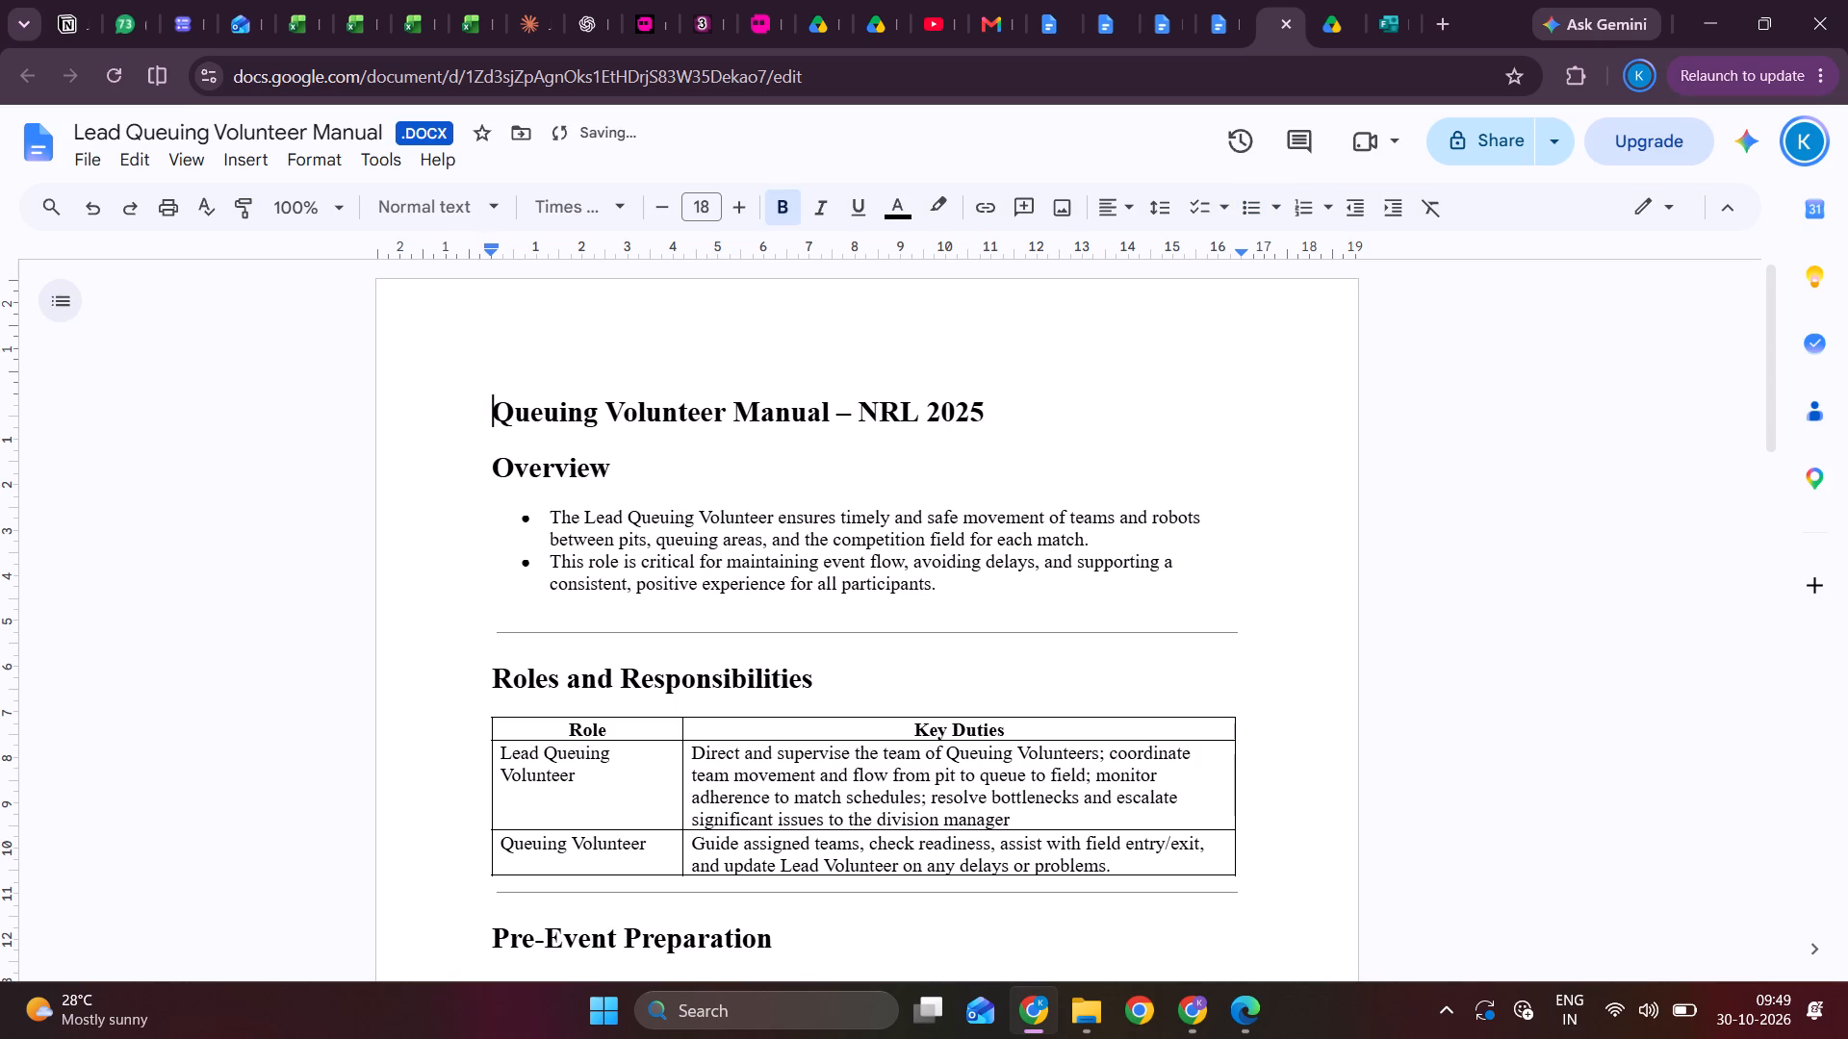
Insert "And Lead" before "Manual" in the title heading so it reads "Queuing Volunteer And Lead Manual".
key(Right)
key(Right)
key(Right)
key(Right)
key(Right)
key(Right)
key(Right)
key(Right)
key(Right)
key(Right)
key(Right)
key(Right)
key(Right)
key(Right)
key(Right)
key(Right)
key(Right)
key(Right)
text(and)
key(space)
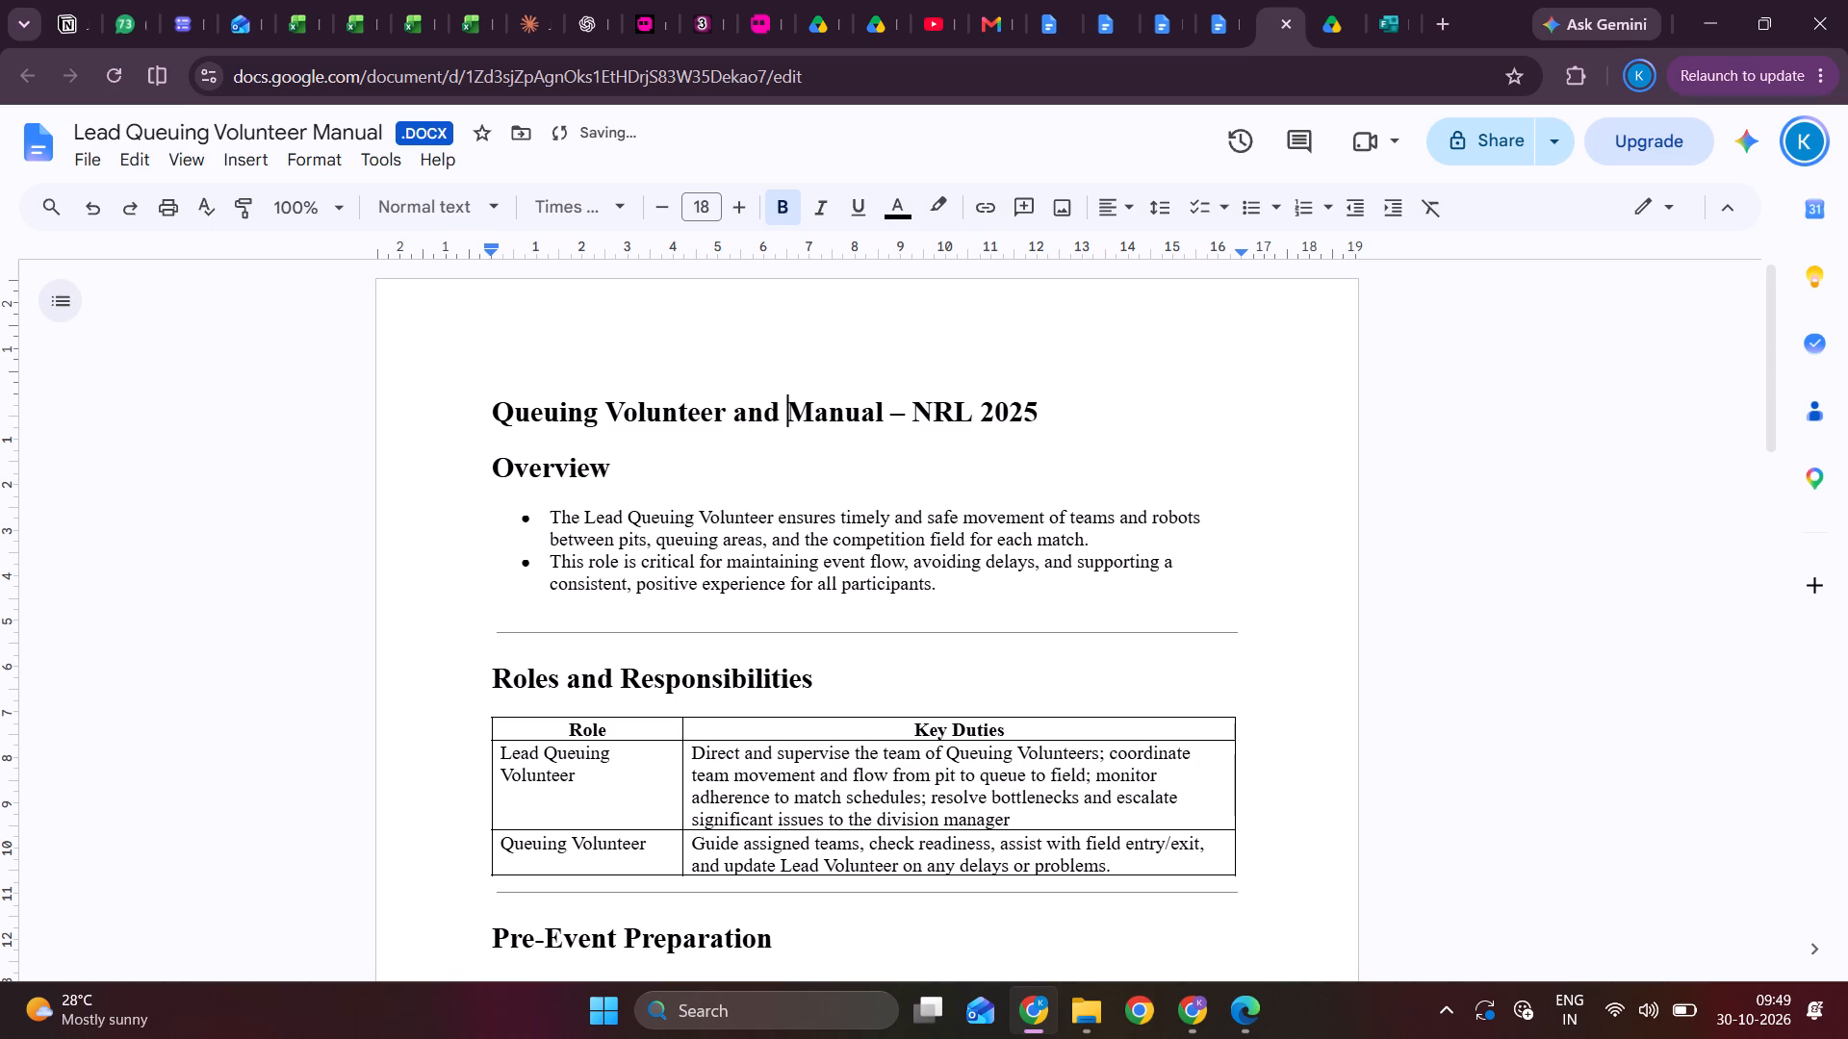
key(BackSpace)
key(BackSpace)
key(BackSpace)
key(BackSpace)
key(a)
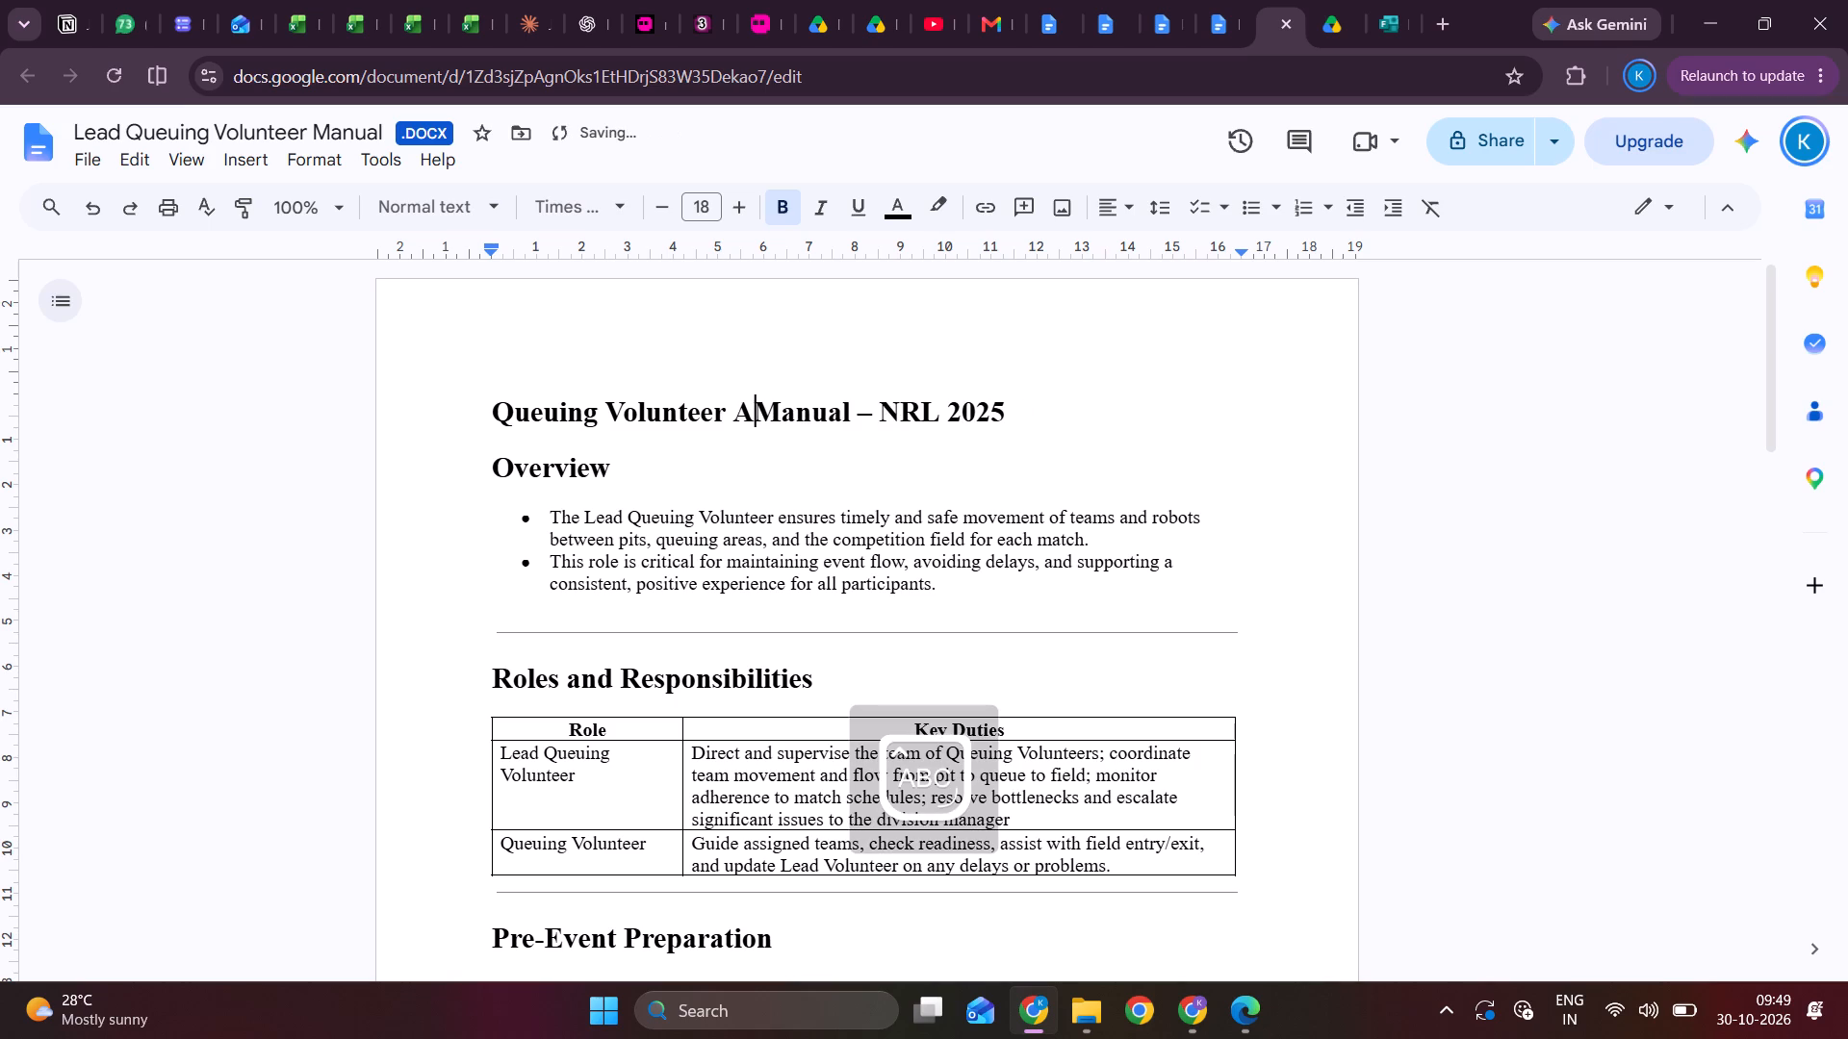
key(BackSpace)
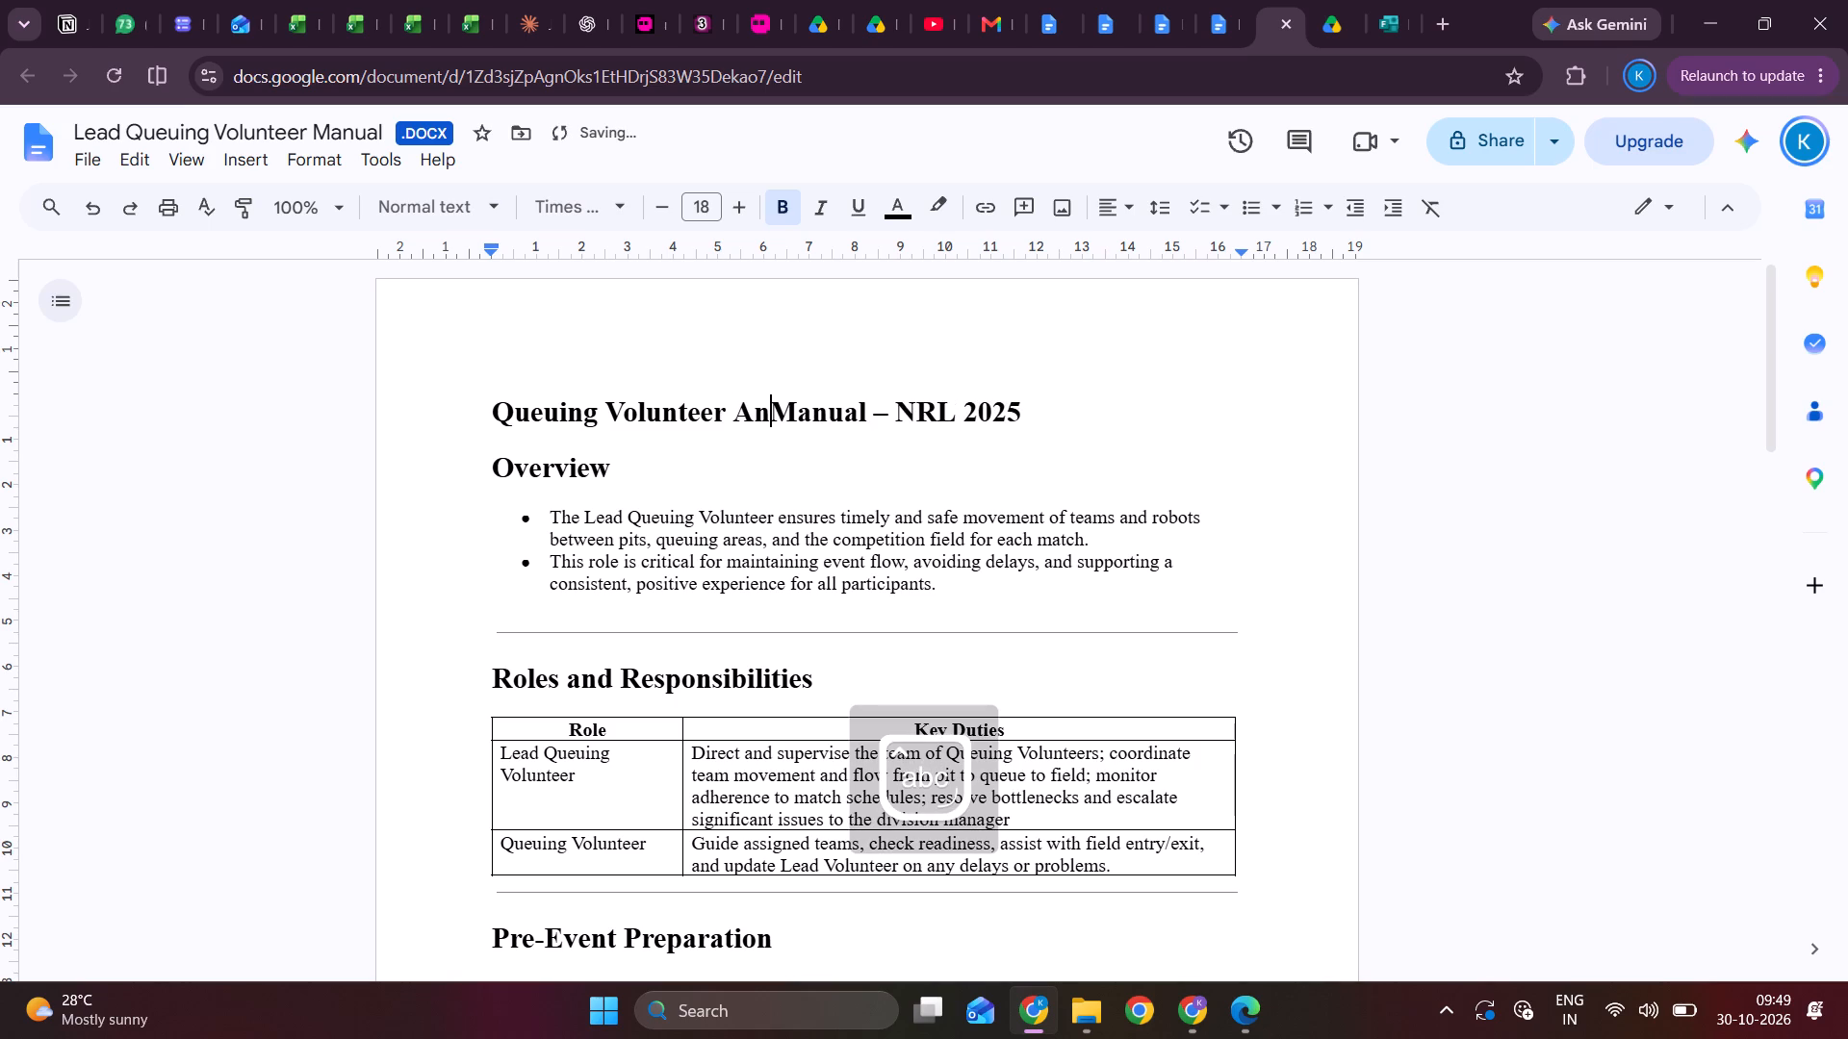
text(ead)
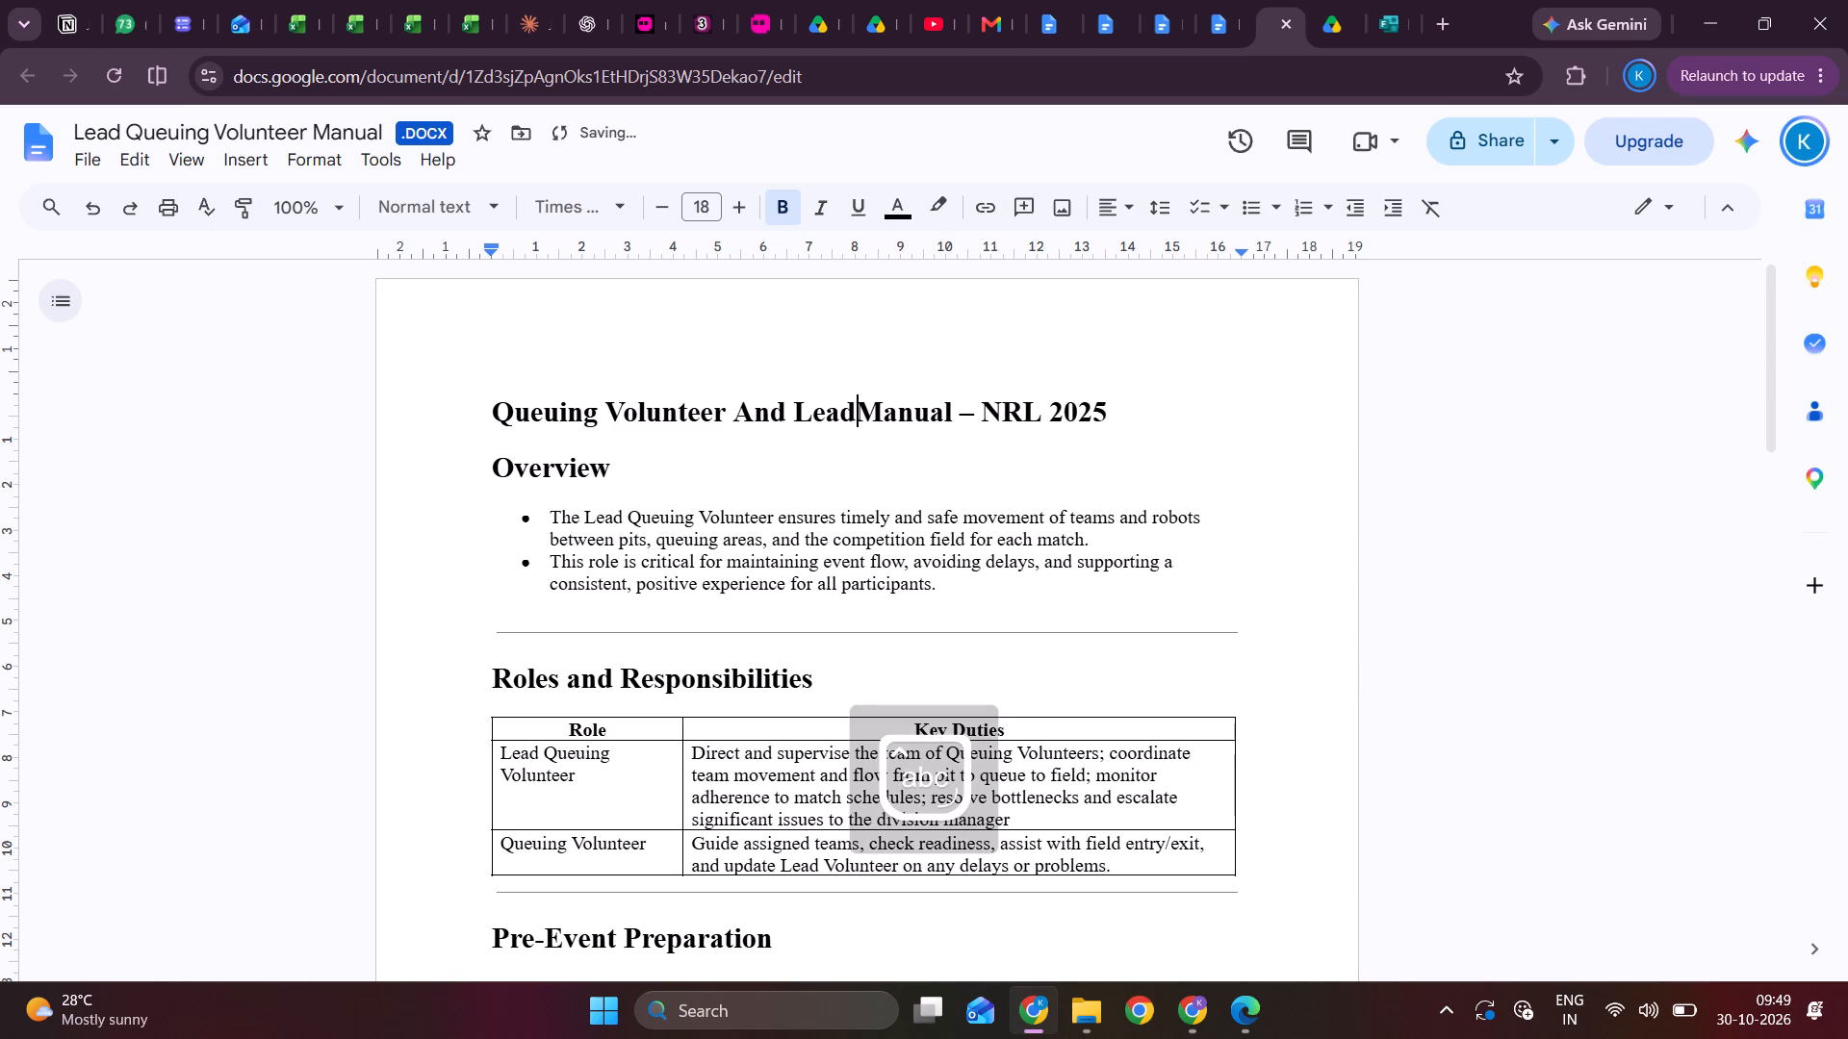
key(space)
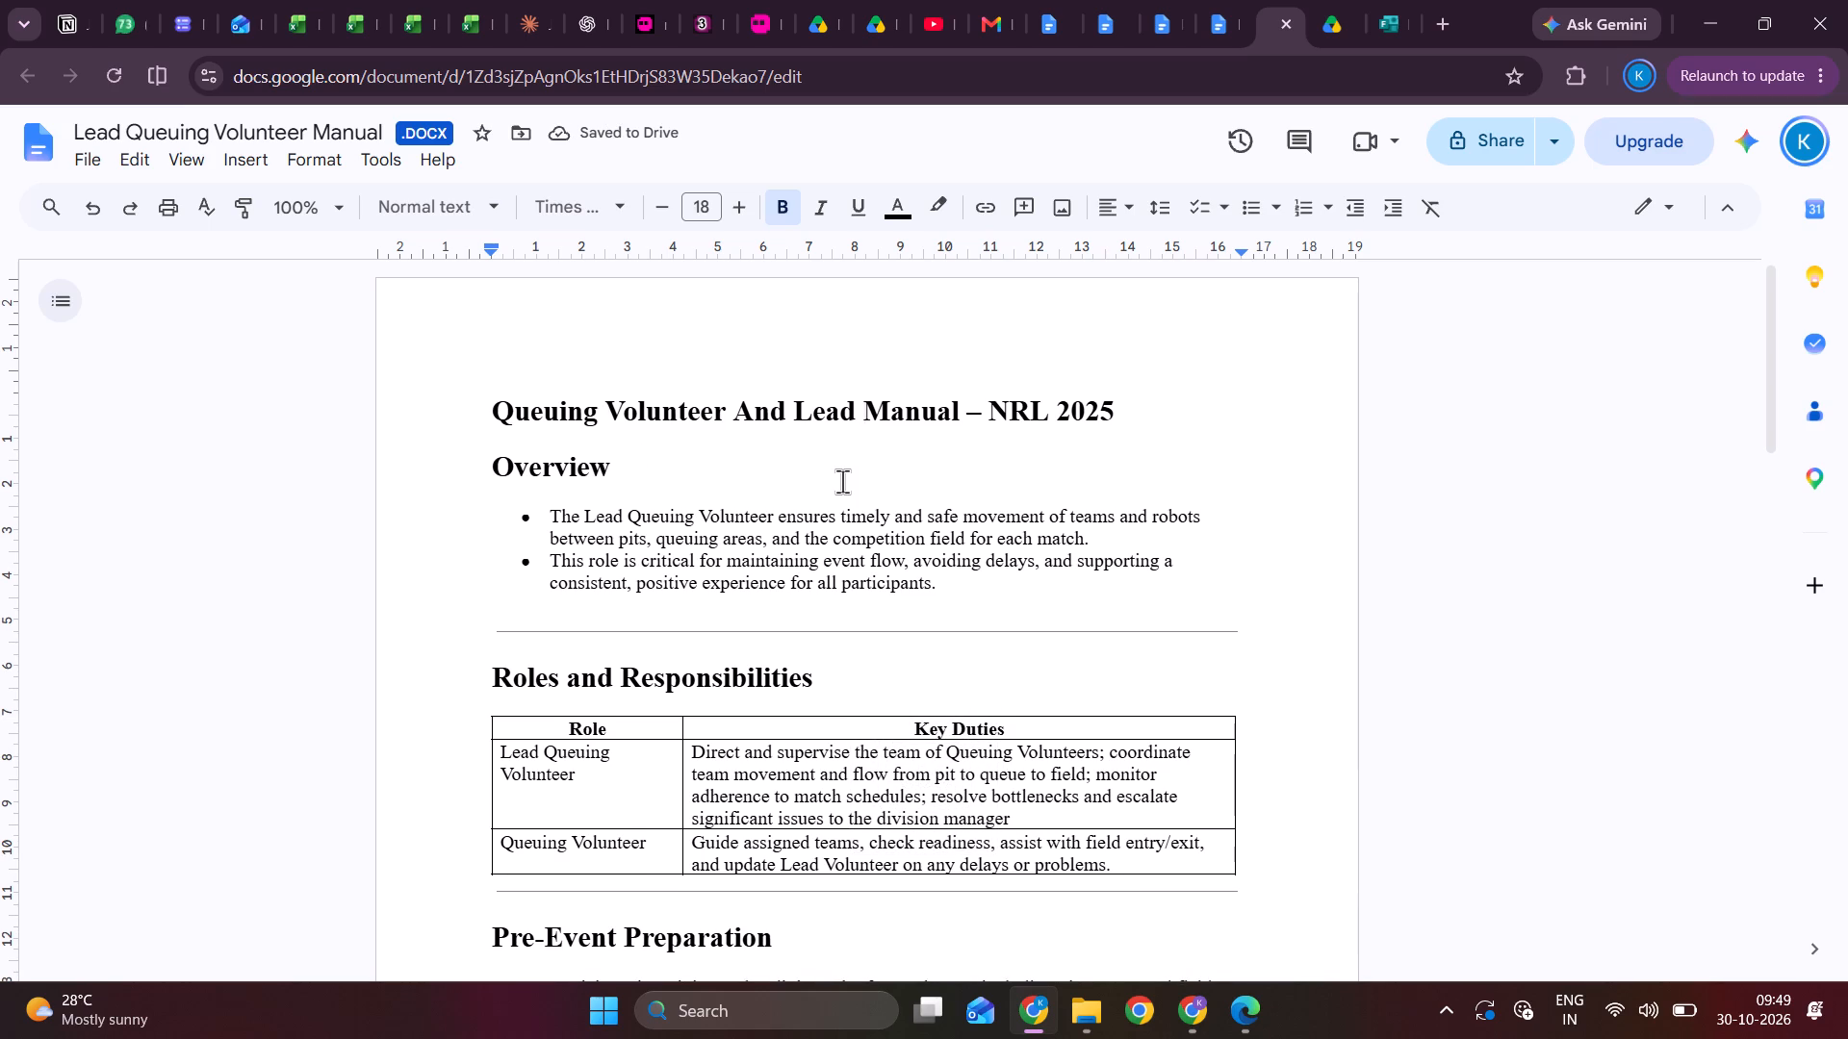
Update the year in the manual's title heading to 2026.
click(1148, 390)
key(BackSpace)
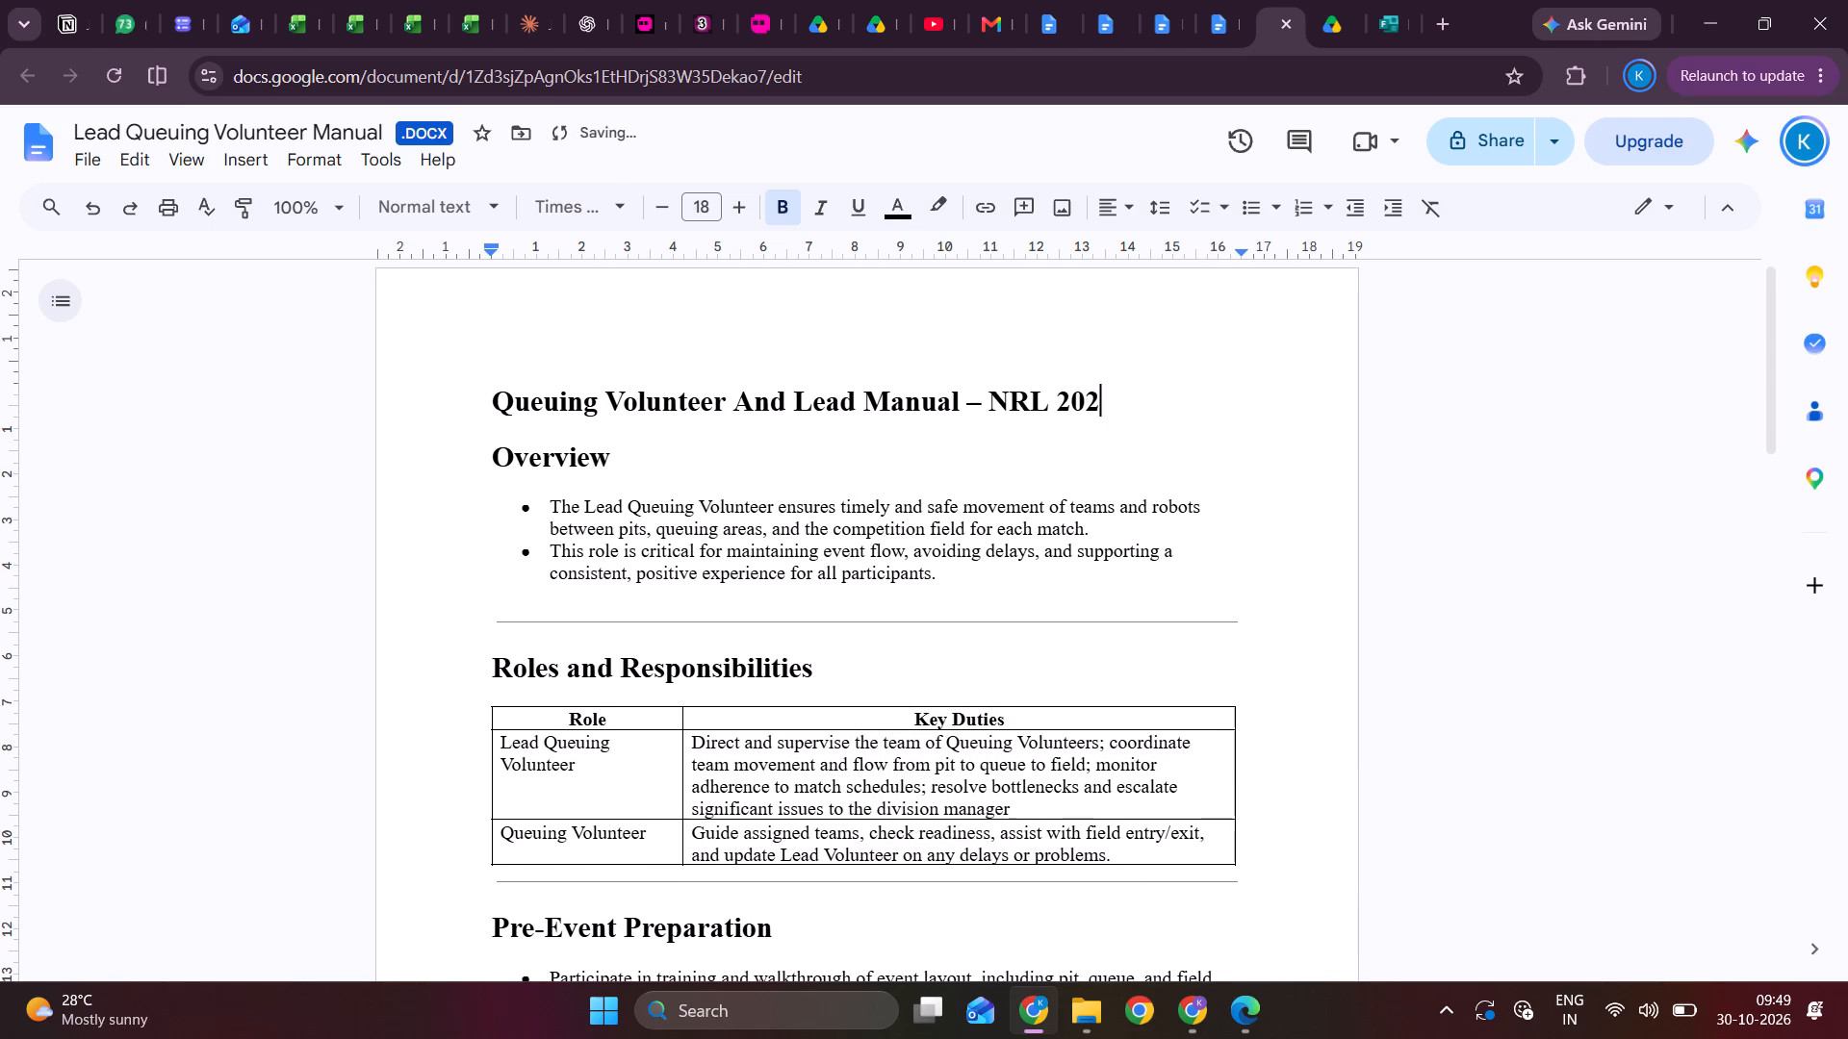
key(6)
click(916, 574)
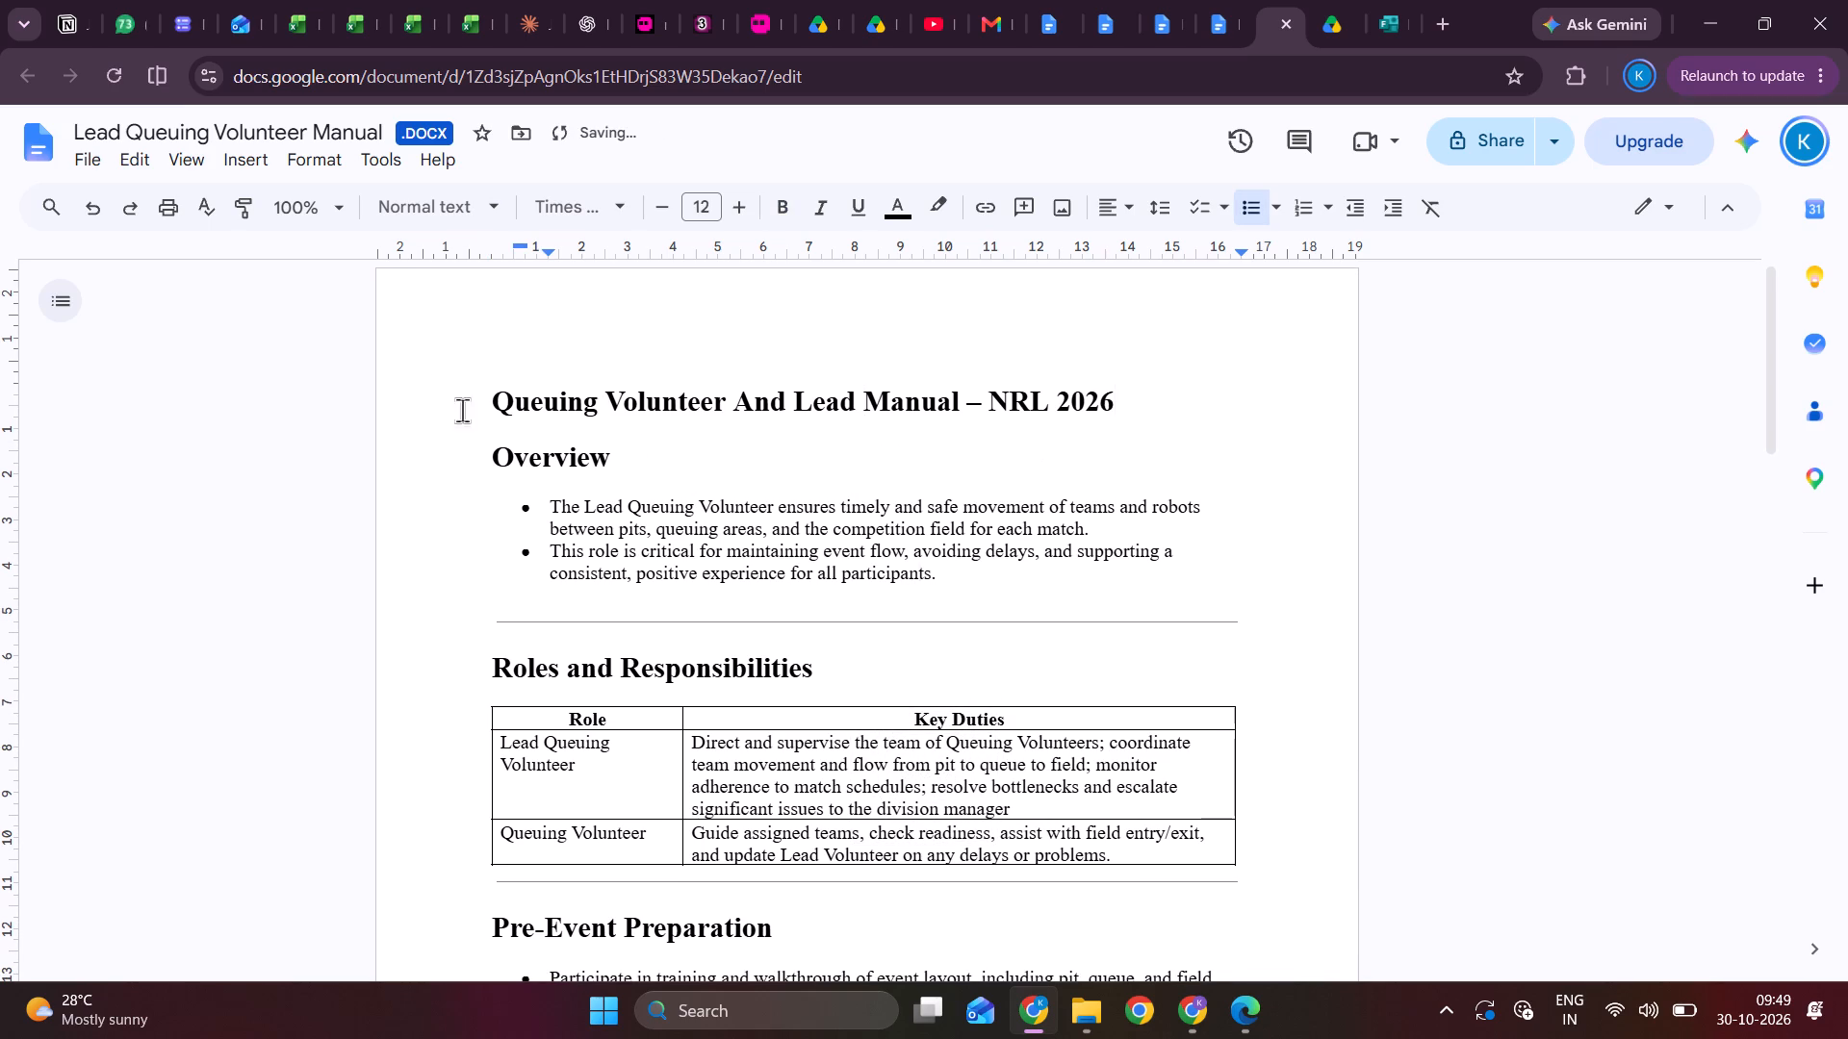
Read through the manual from the Overview to the Pre-Match queuing procedure section.
scroll(556, 569, down, 1)
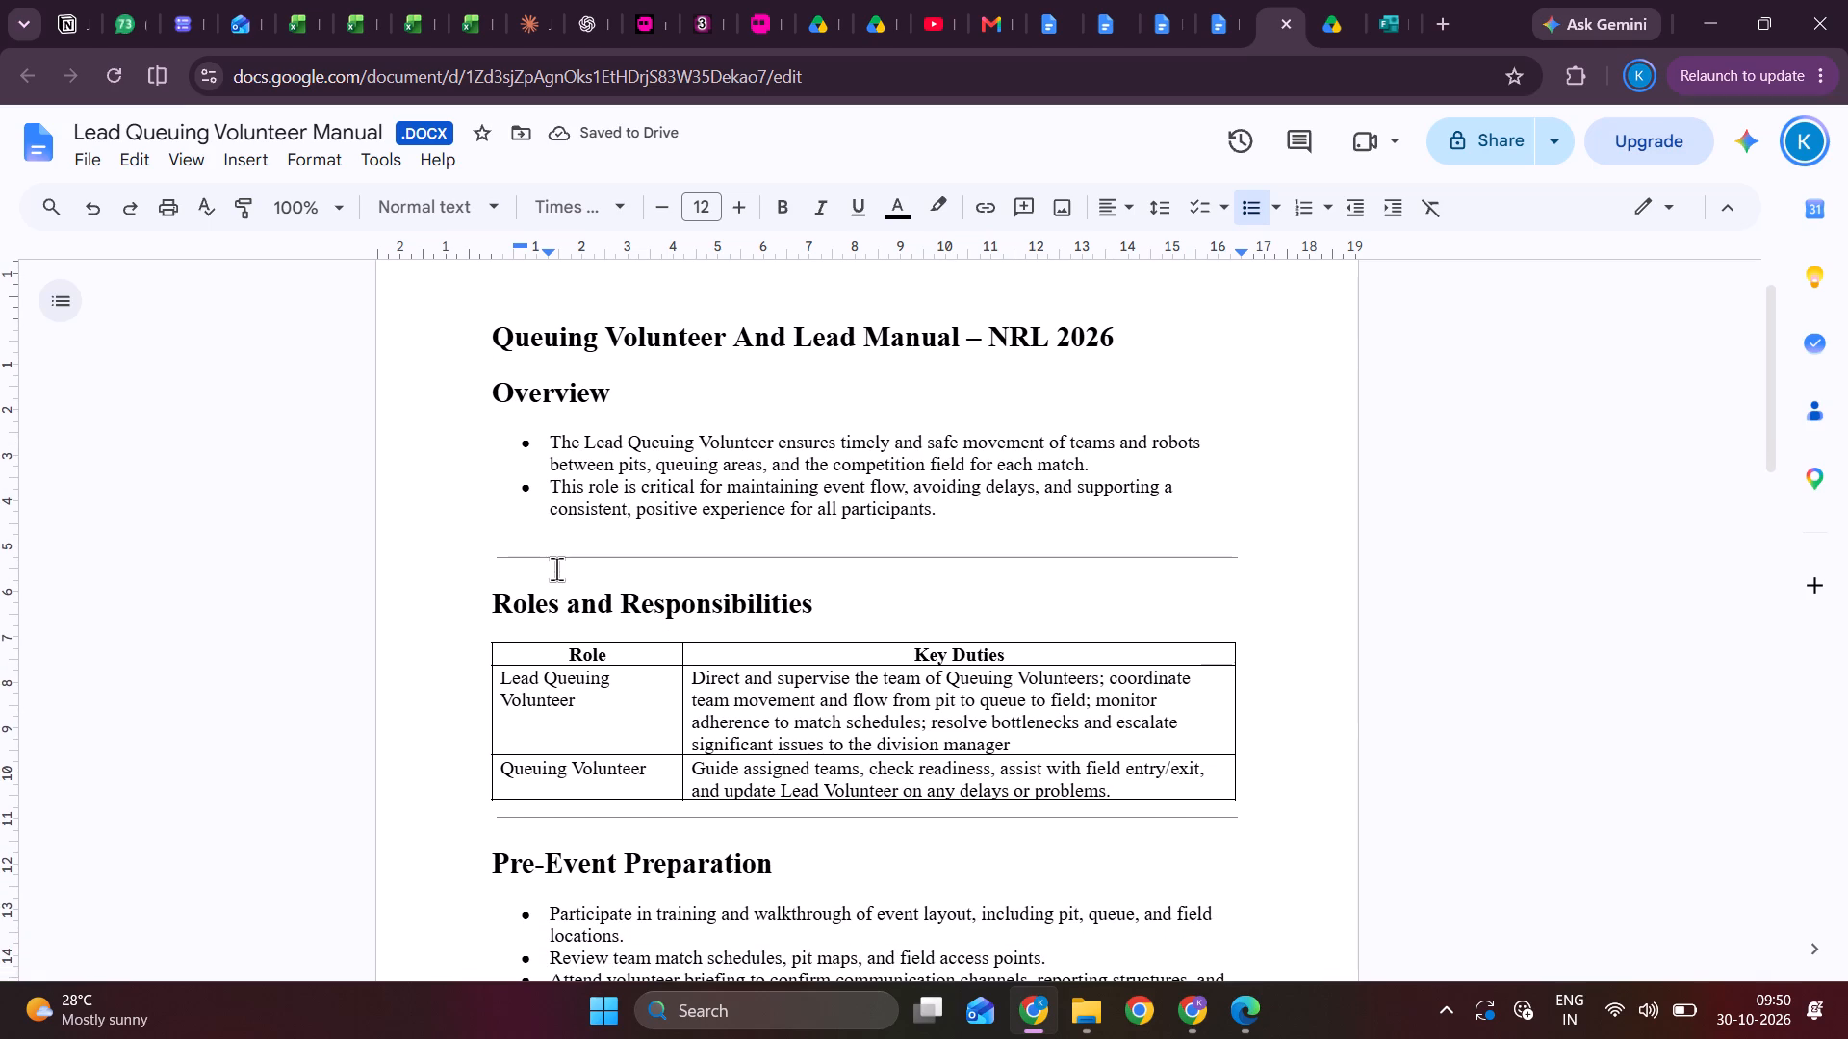
scroll(998, 570, down, 1)
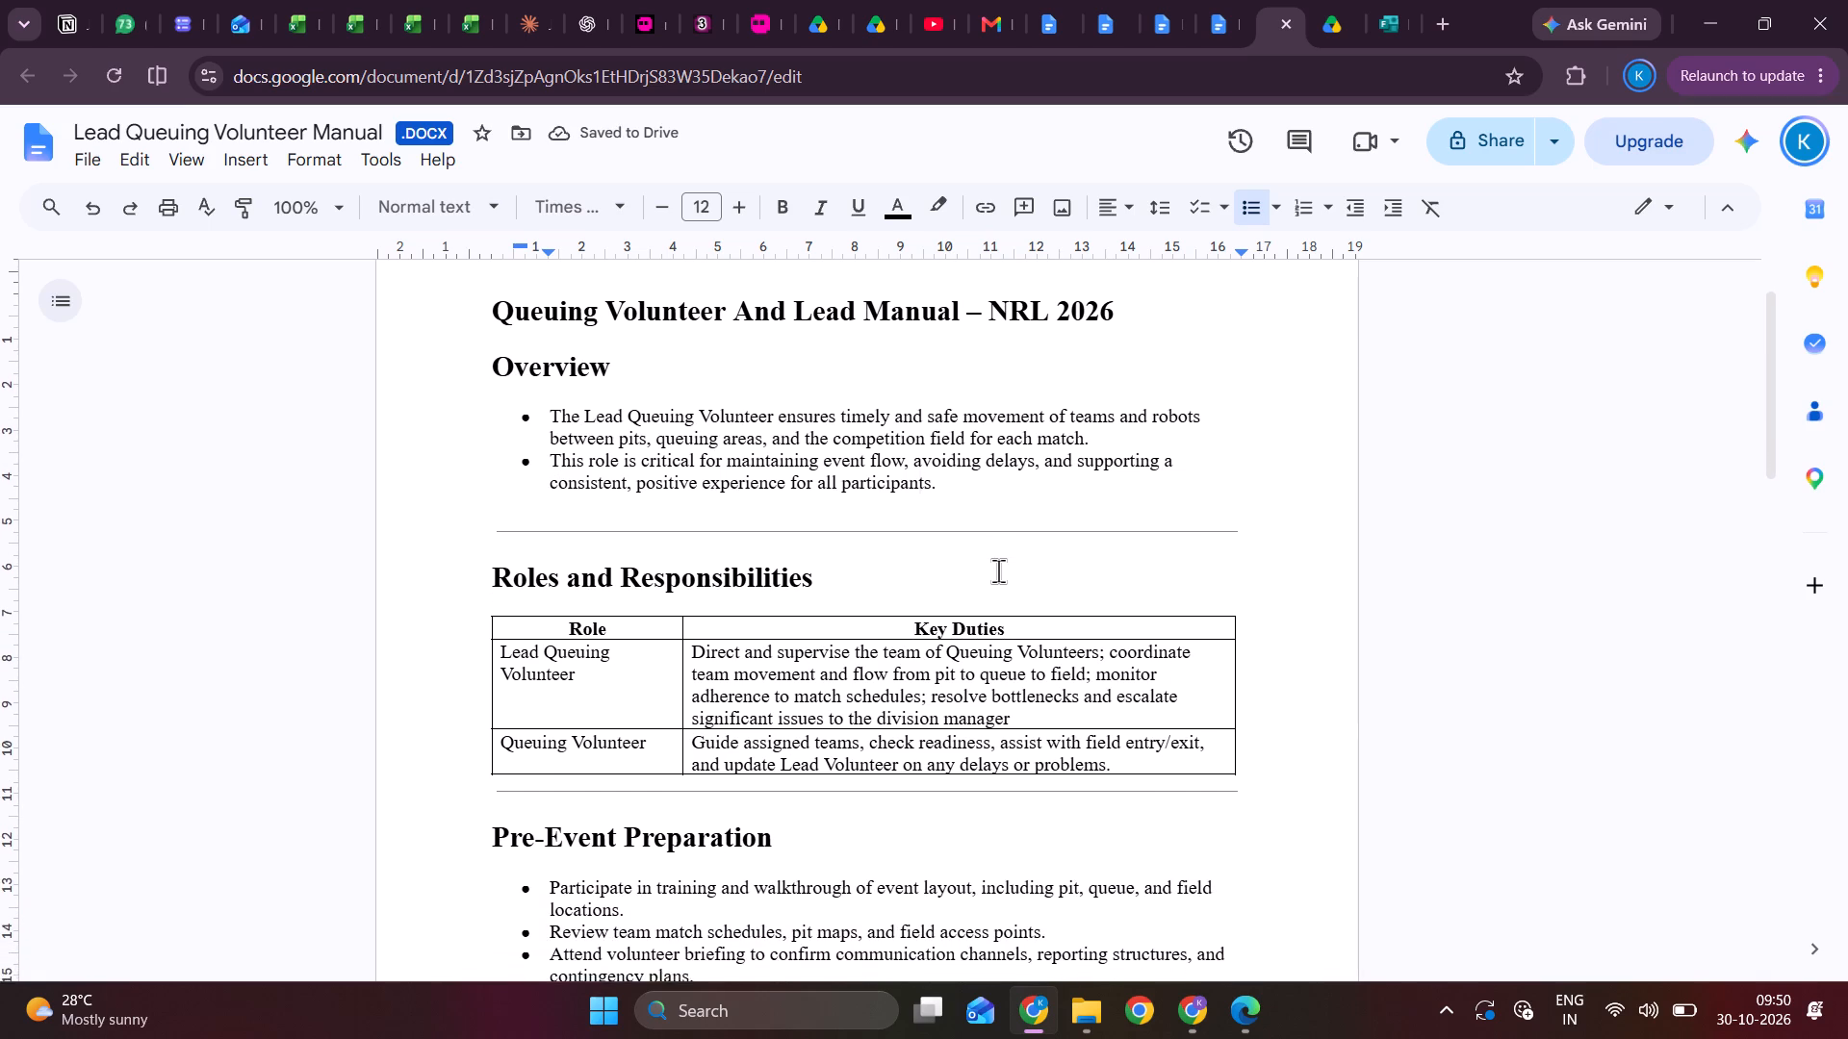
scroll(998, 570, down, 1)
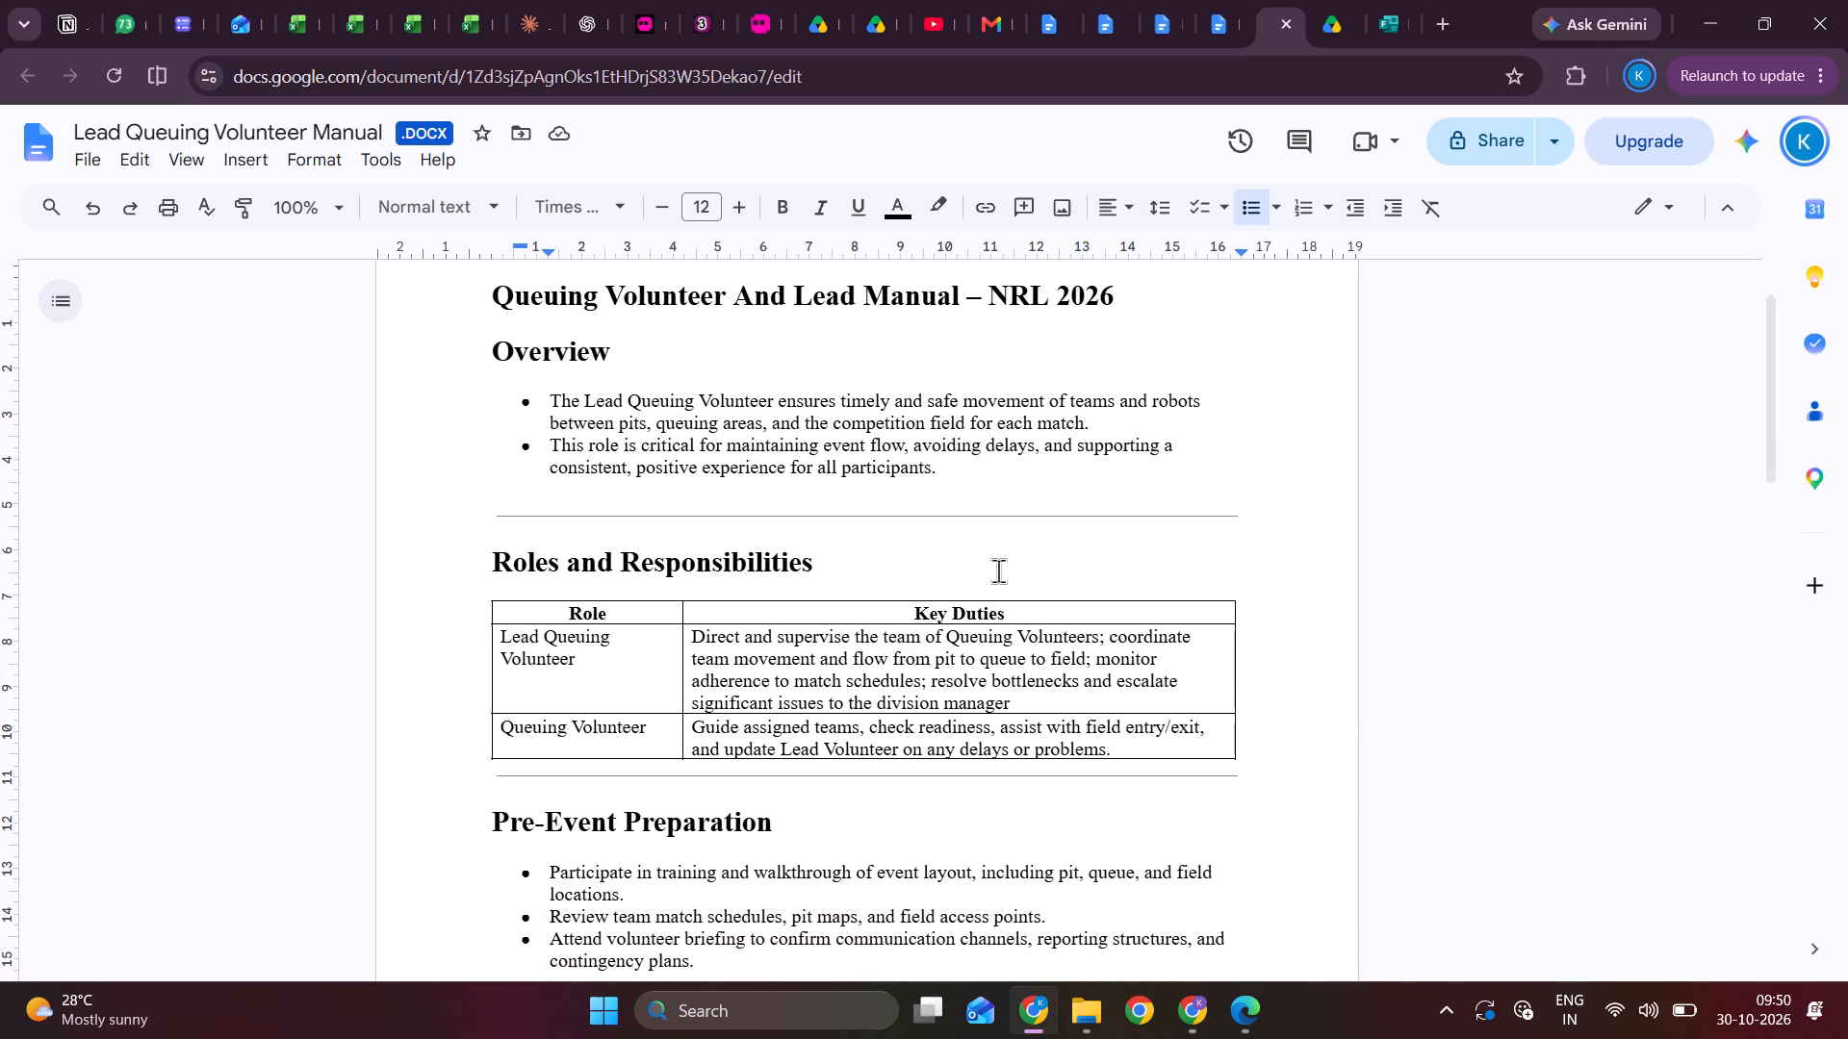
scroll(998, 570, down, 1)
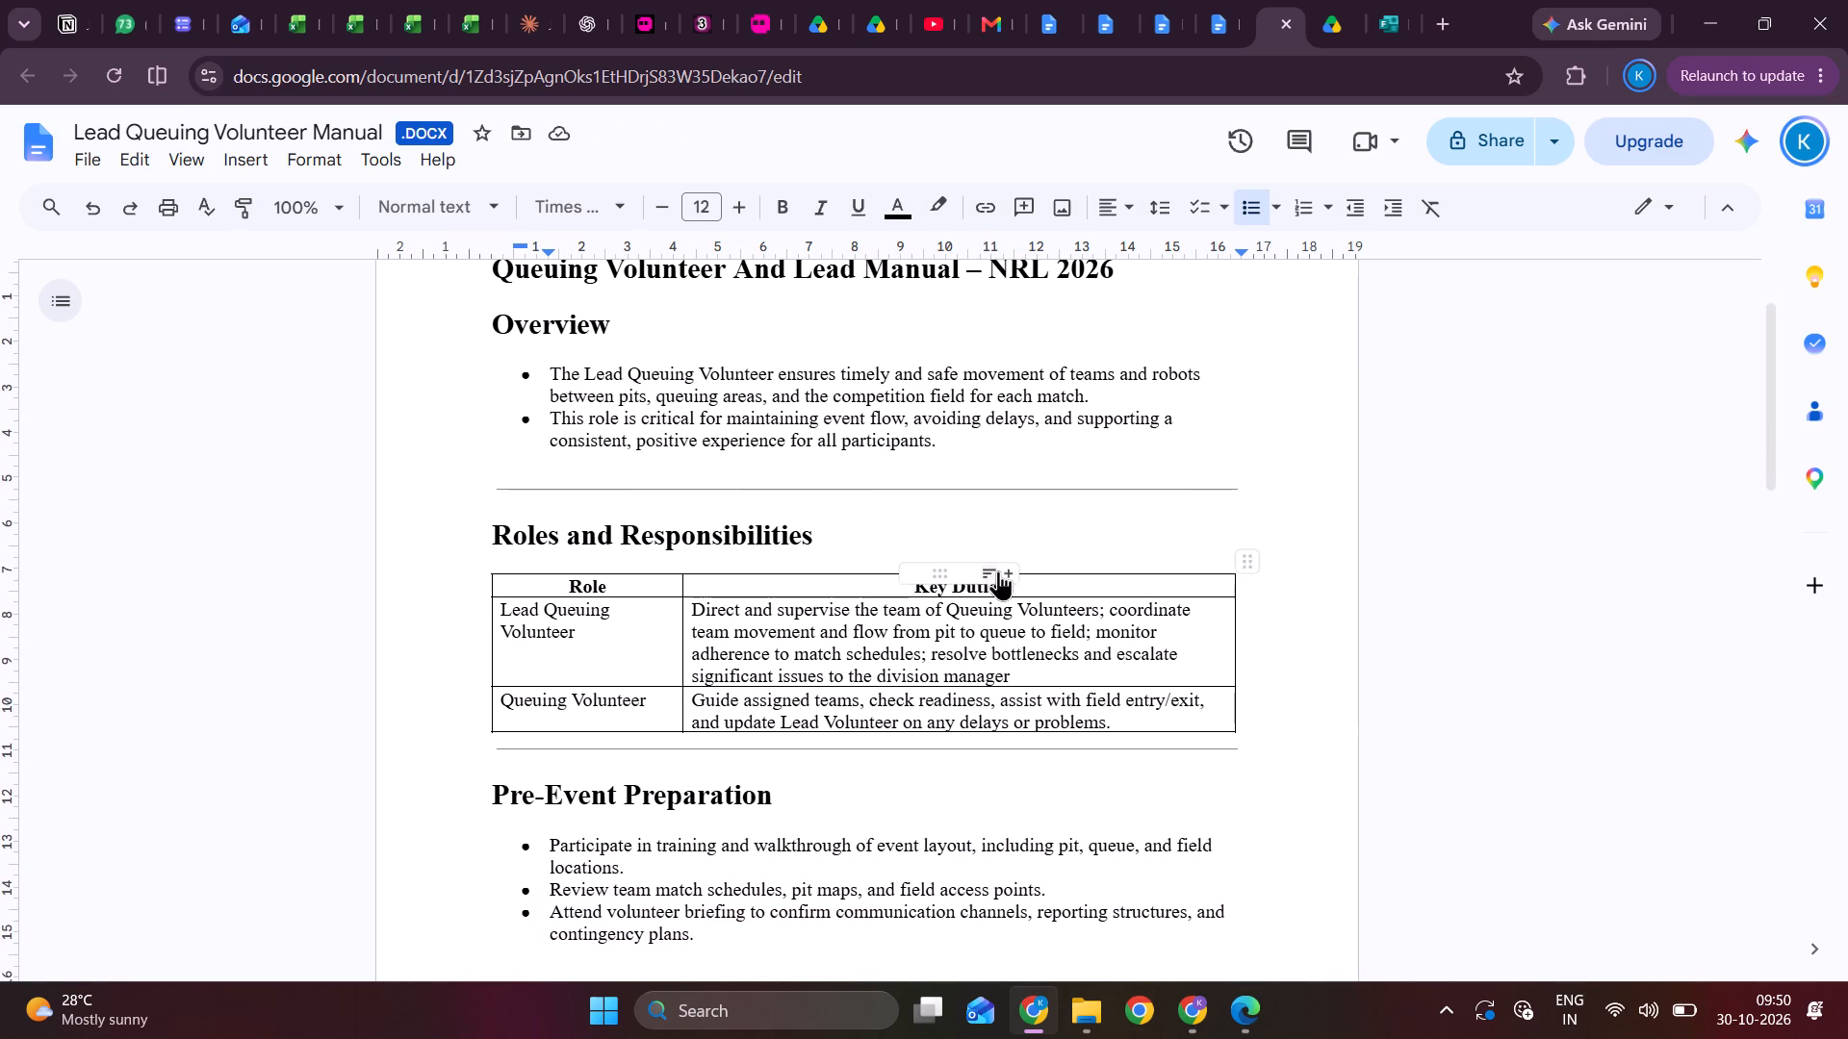
scroll(998, 570, down, 2)
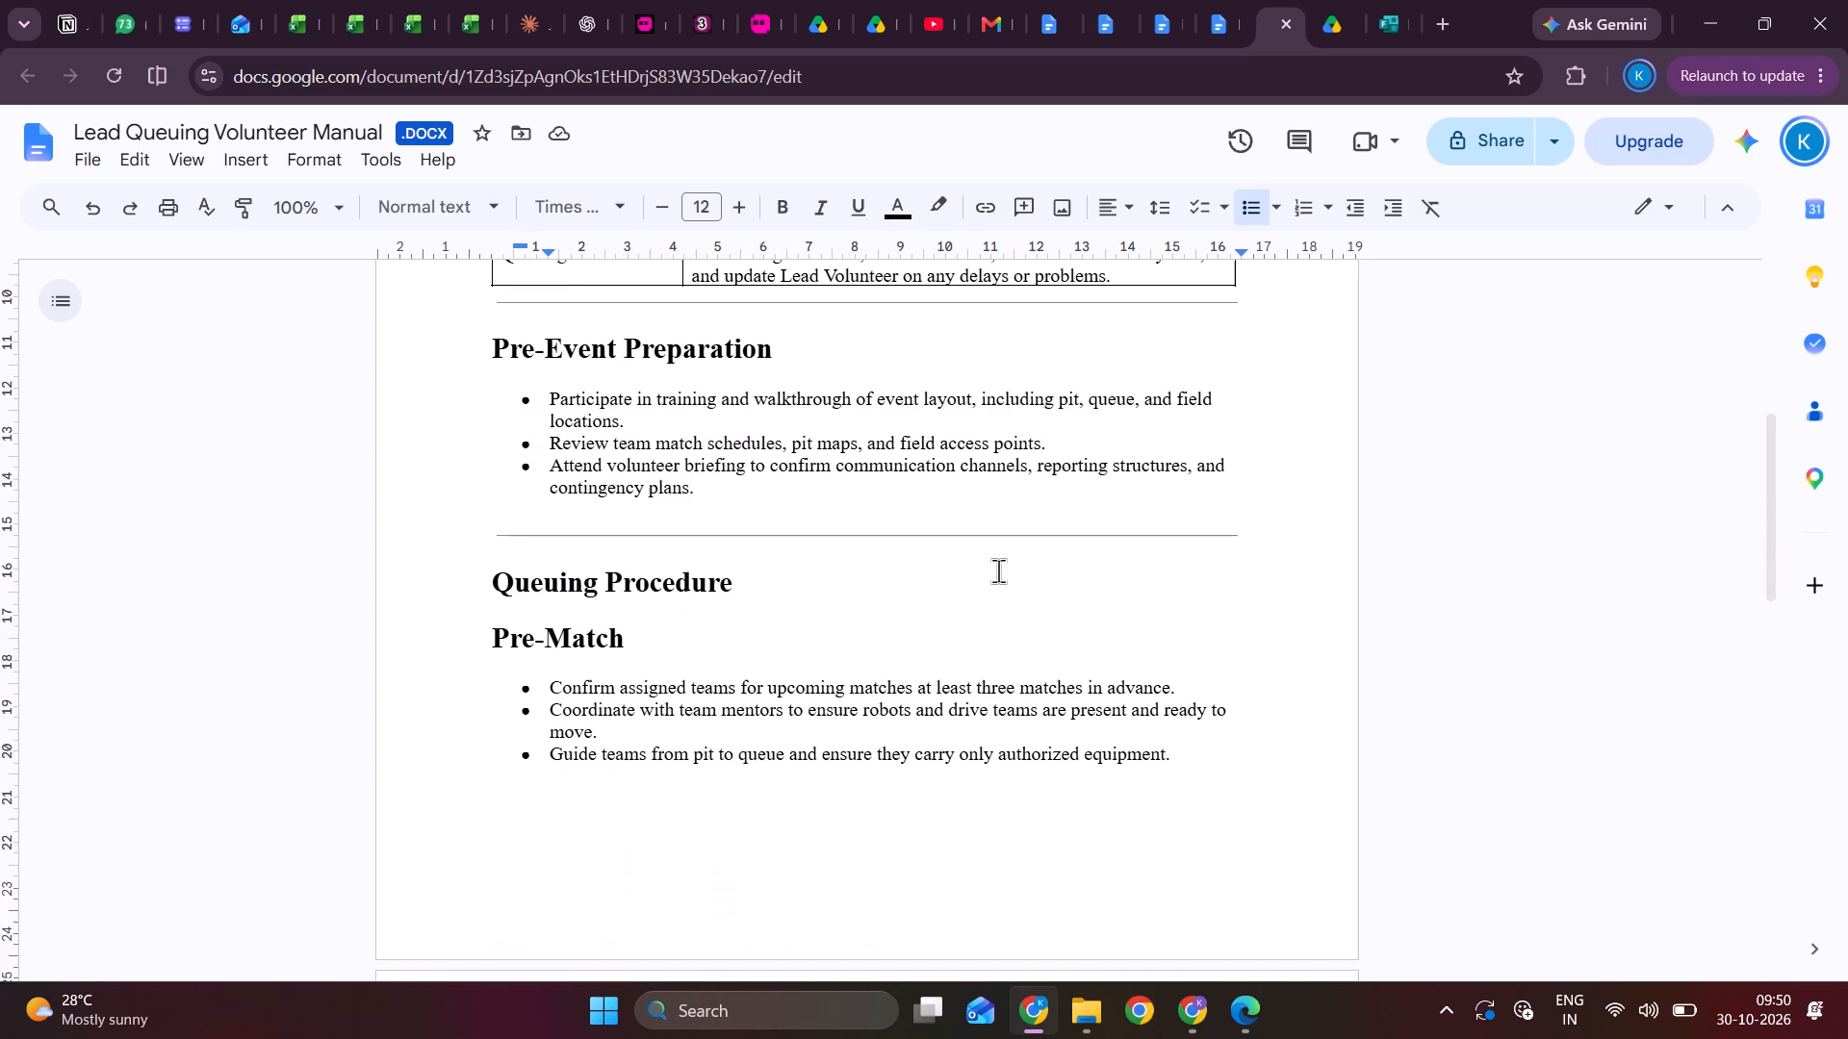
Review the manual's Roles and Responsibilities table, Pre-Event Preparation and Queuing Procedure sections, including Match Staging and Post-Match.
scroll(998, 570, up, 2)
drag(998, 570, 920, 357)
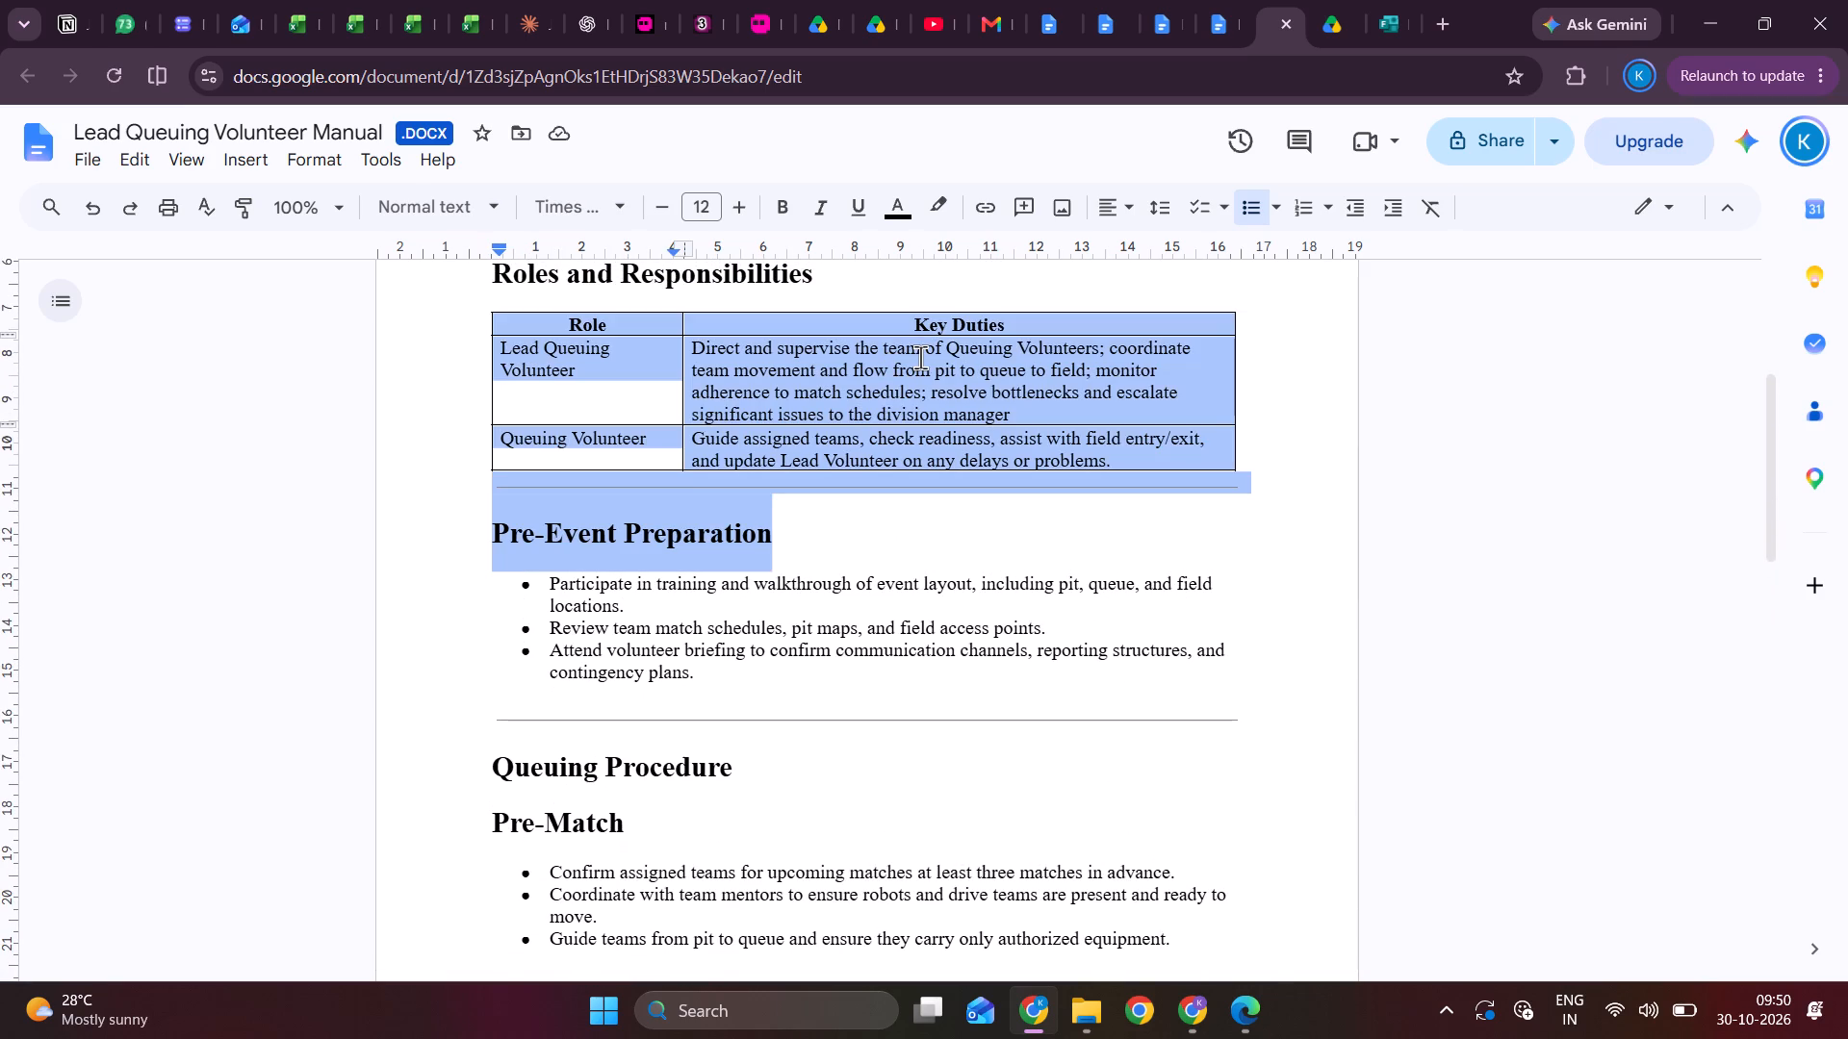
drag(920, 357, 885, 414)
click(885, 412)
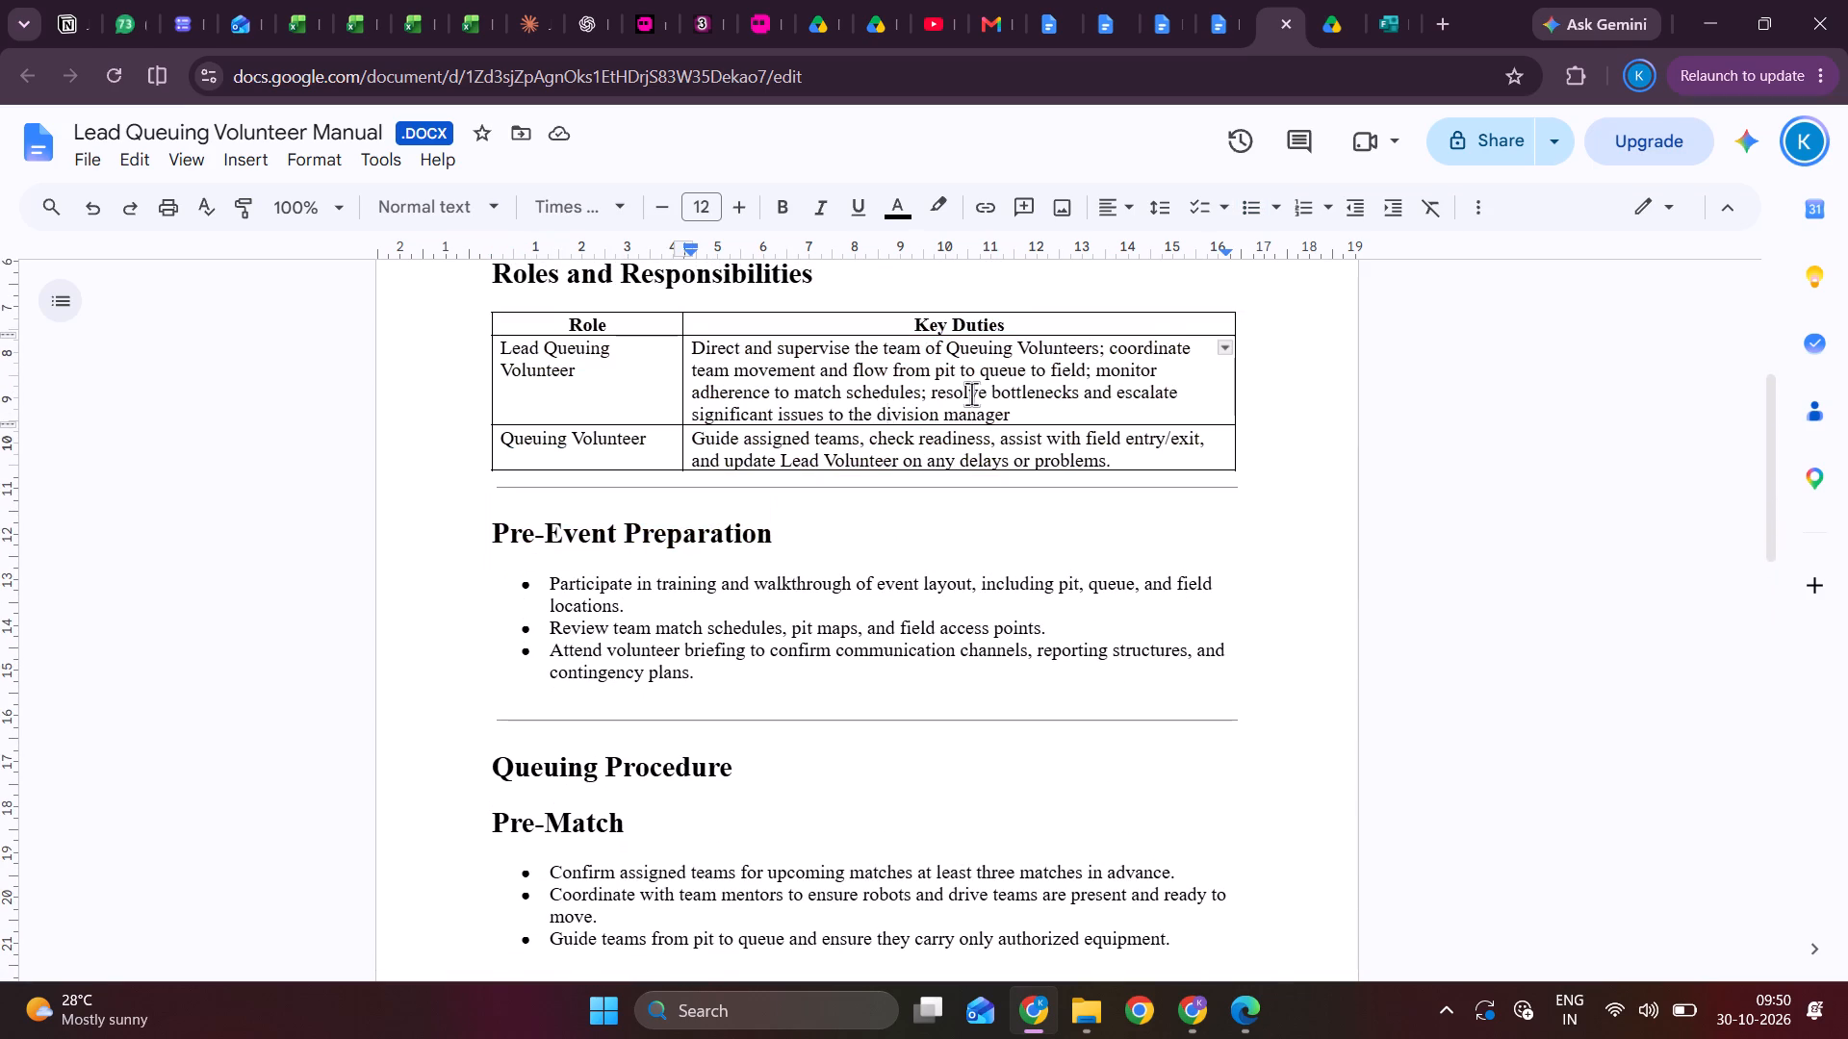
click(999, 359)
scroll(900, 526, down, 5)
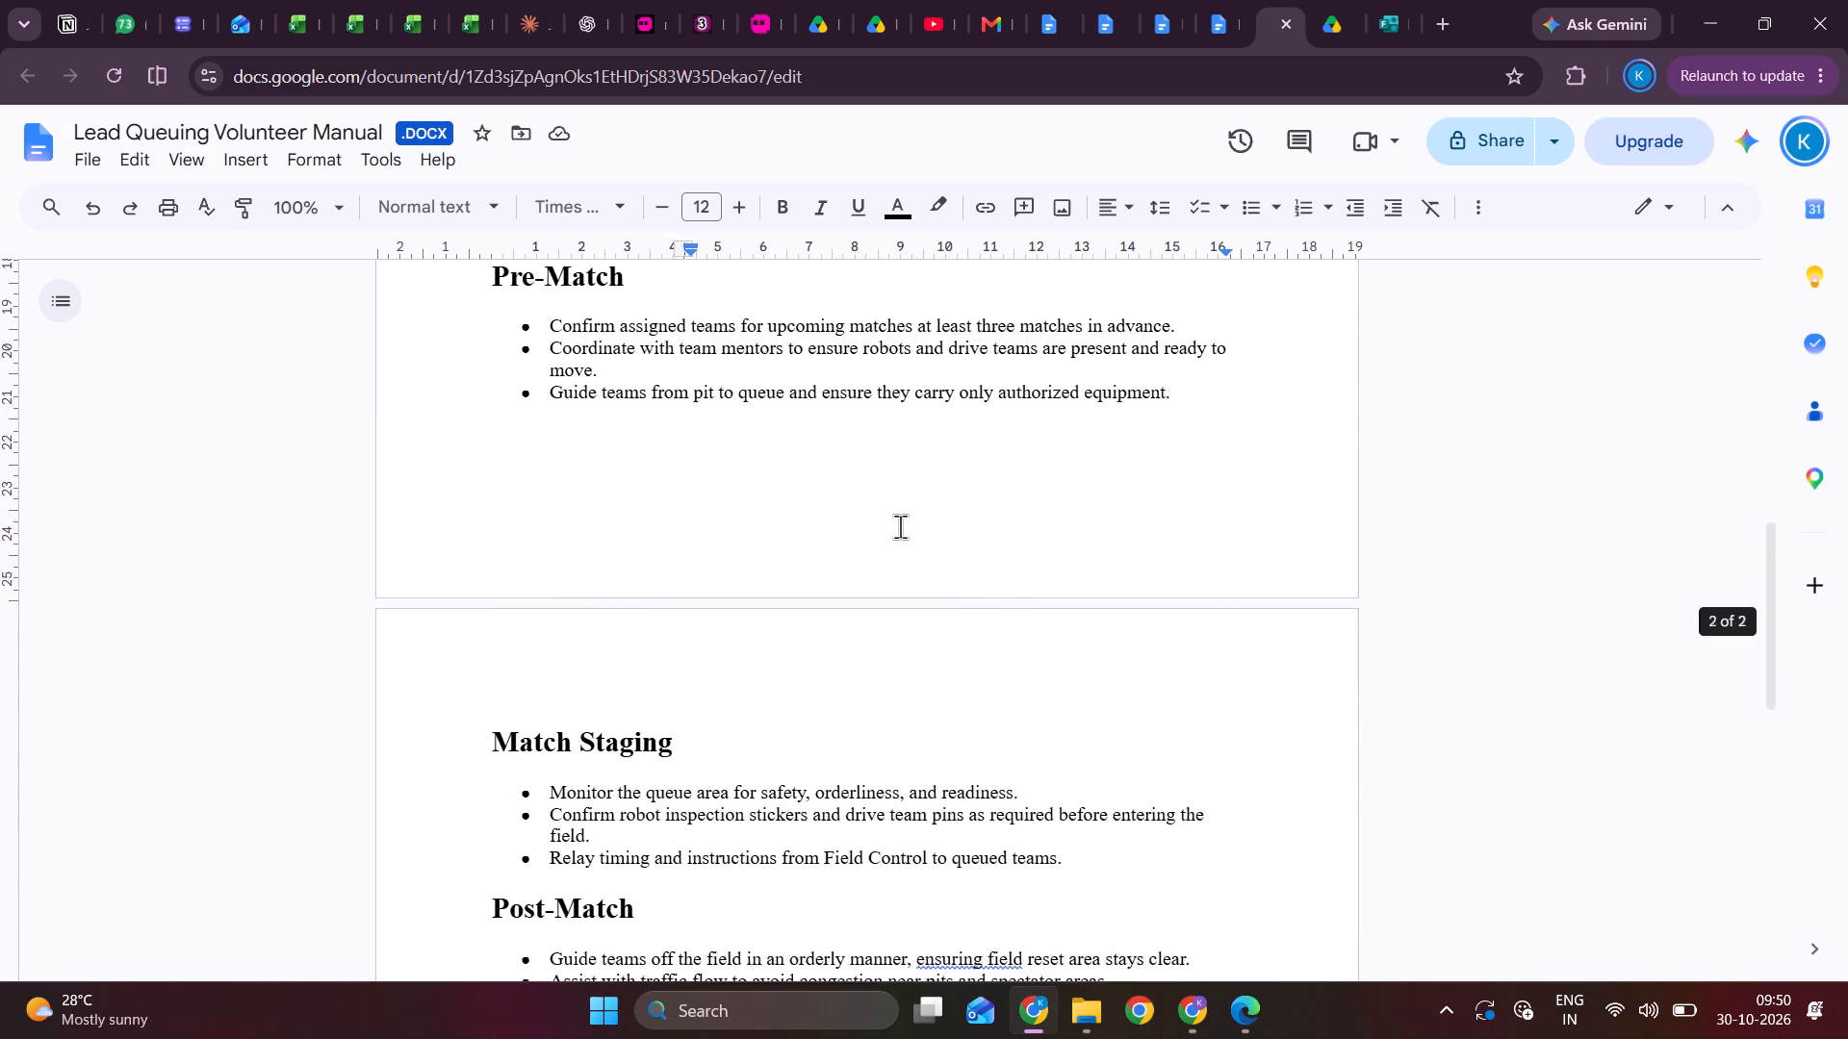
scroll(900, 526, down, 3)
scroll(900, 526, up, 2)
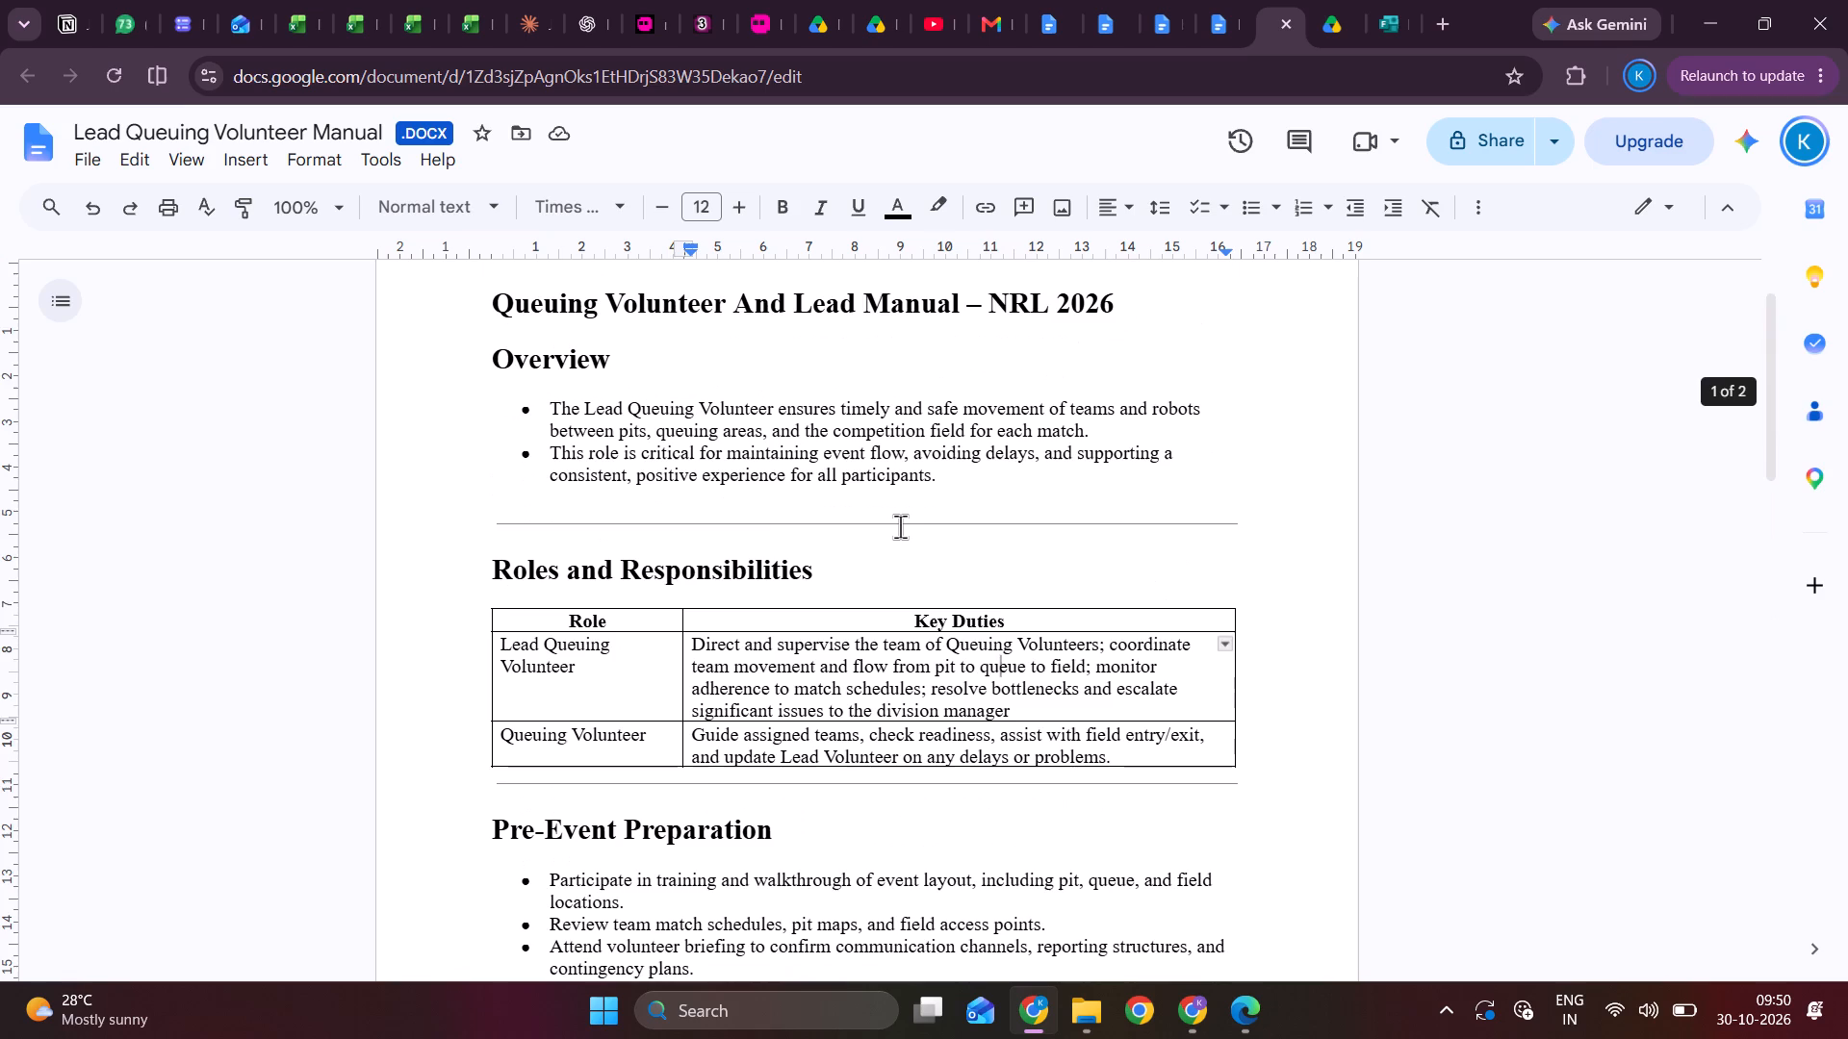
scroll(761, 399, down, 3)
scroll(628, 851, down, 1)
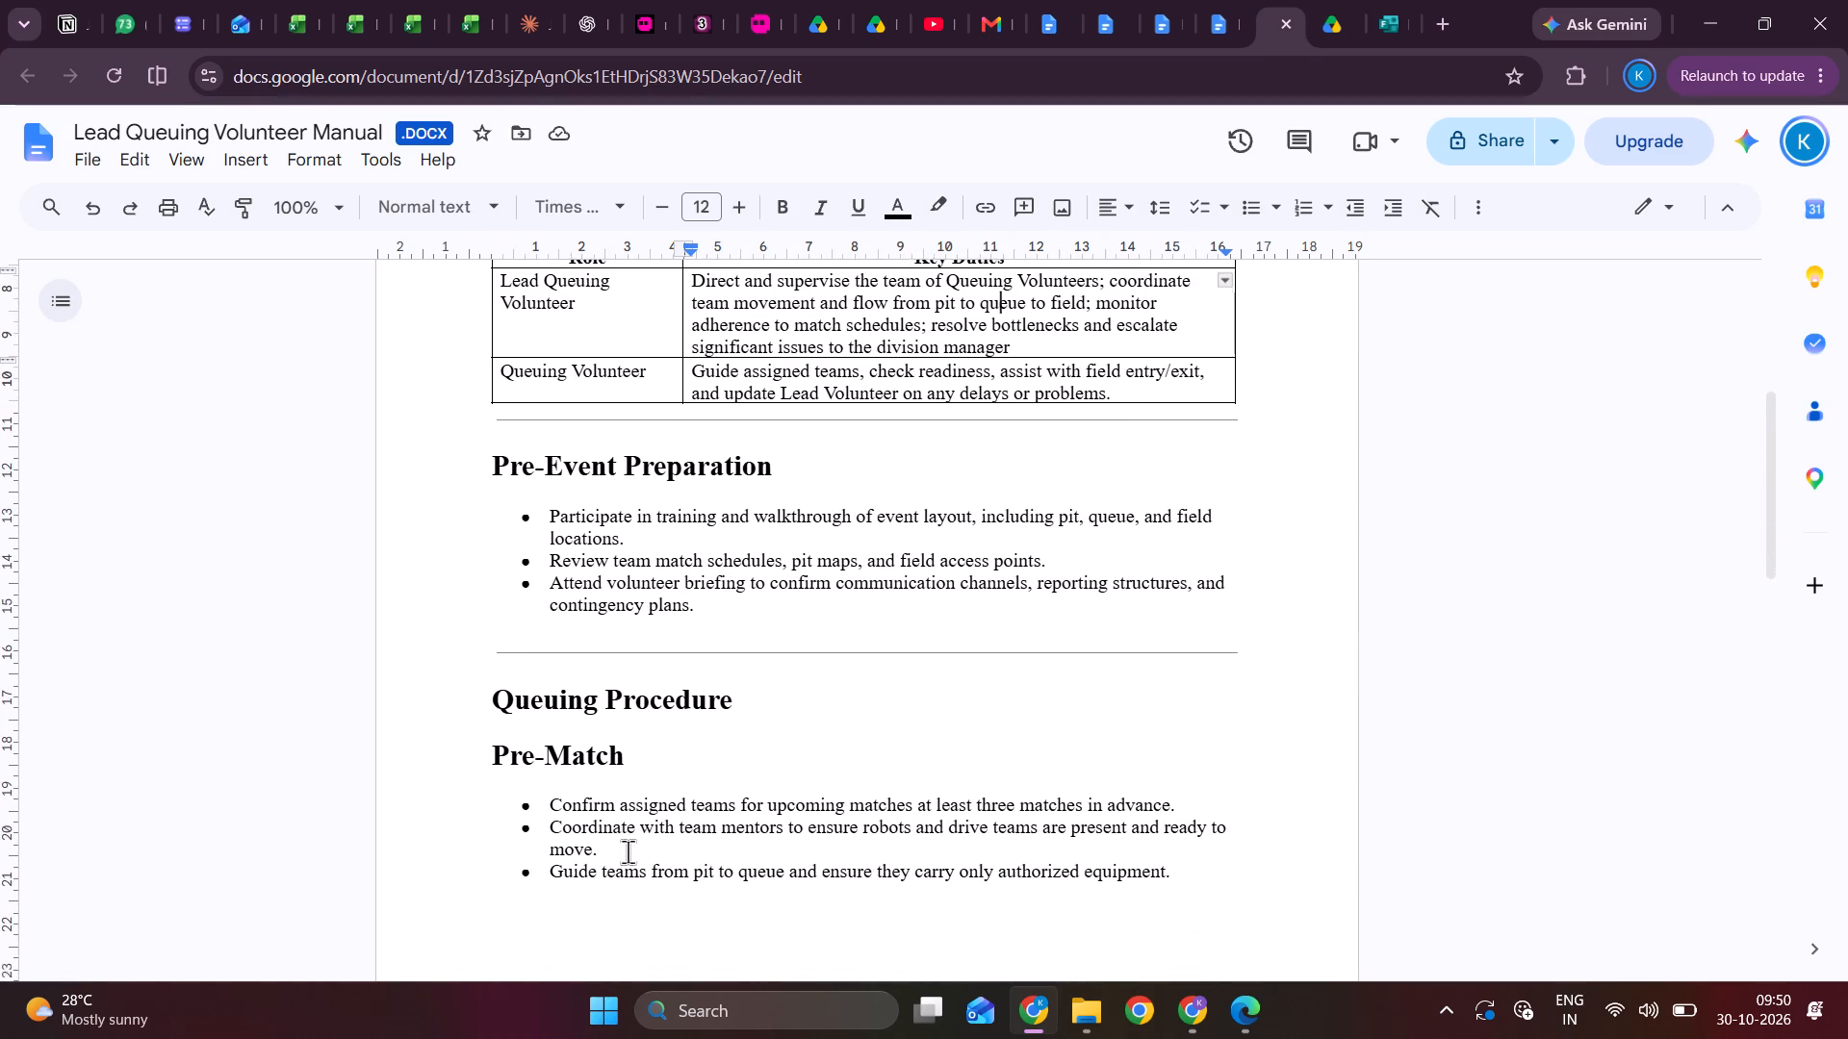
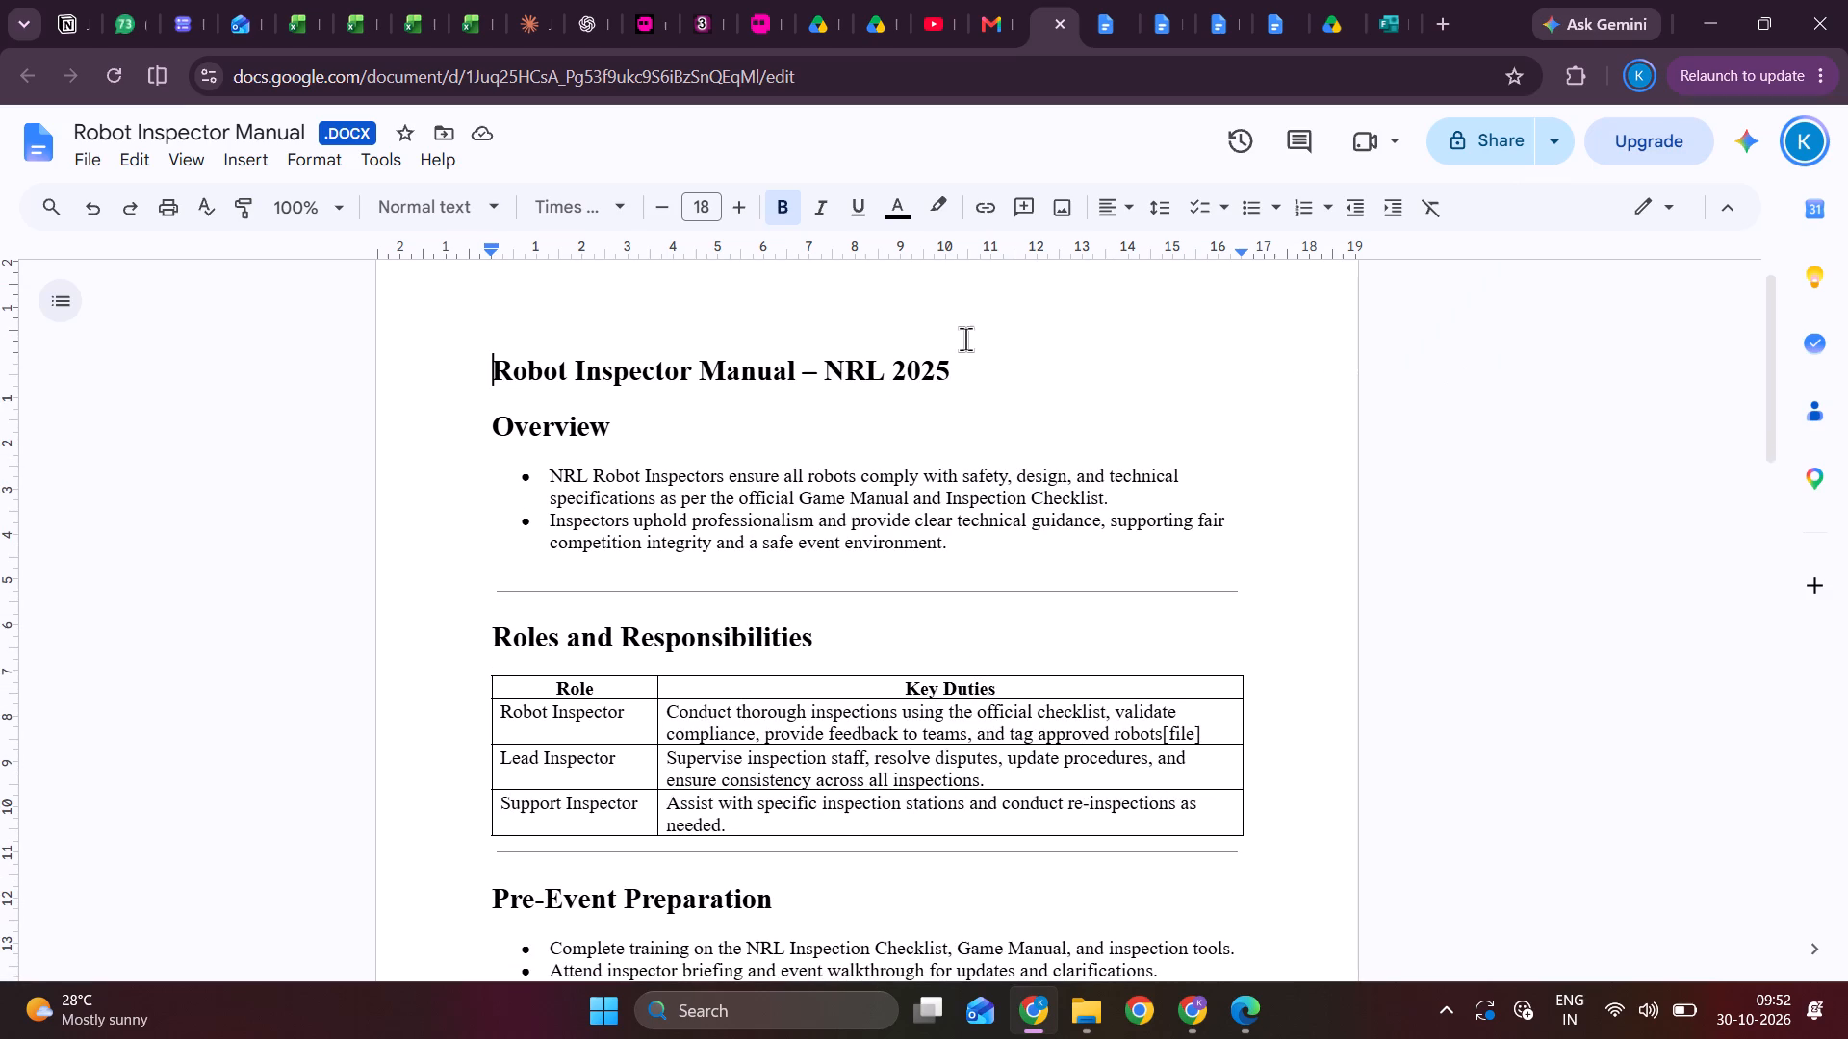
Update the year in the Robot Inspector Manual's title heading to 2026.
click(971, 372)
key(BackSpace)
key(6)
click(782, 538)
Read through the Robot Inspector Manual's Overview and Roles and Responsibilities sections.
scroll(782, 538, down, 1)
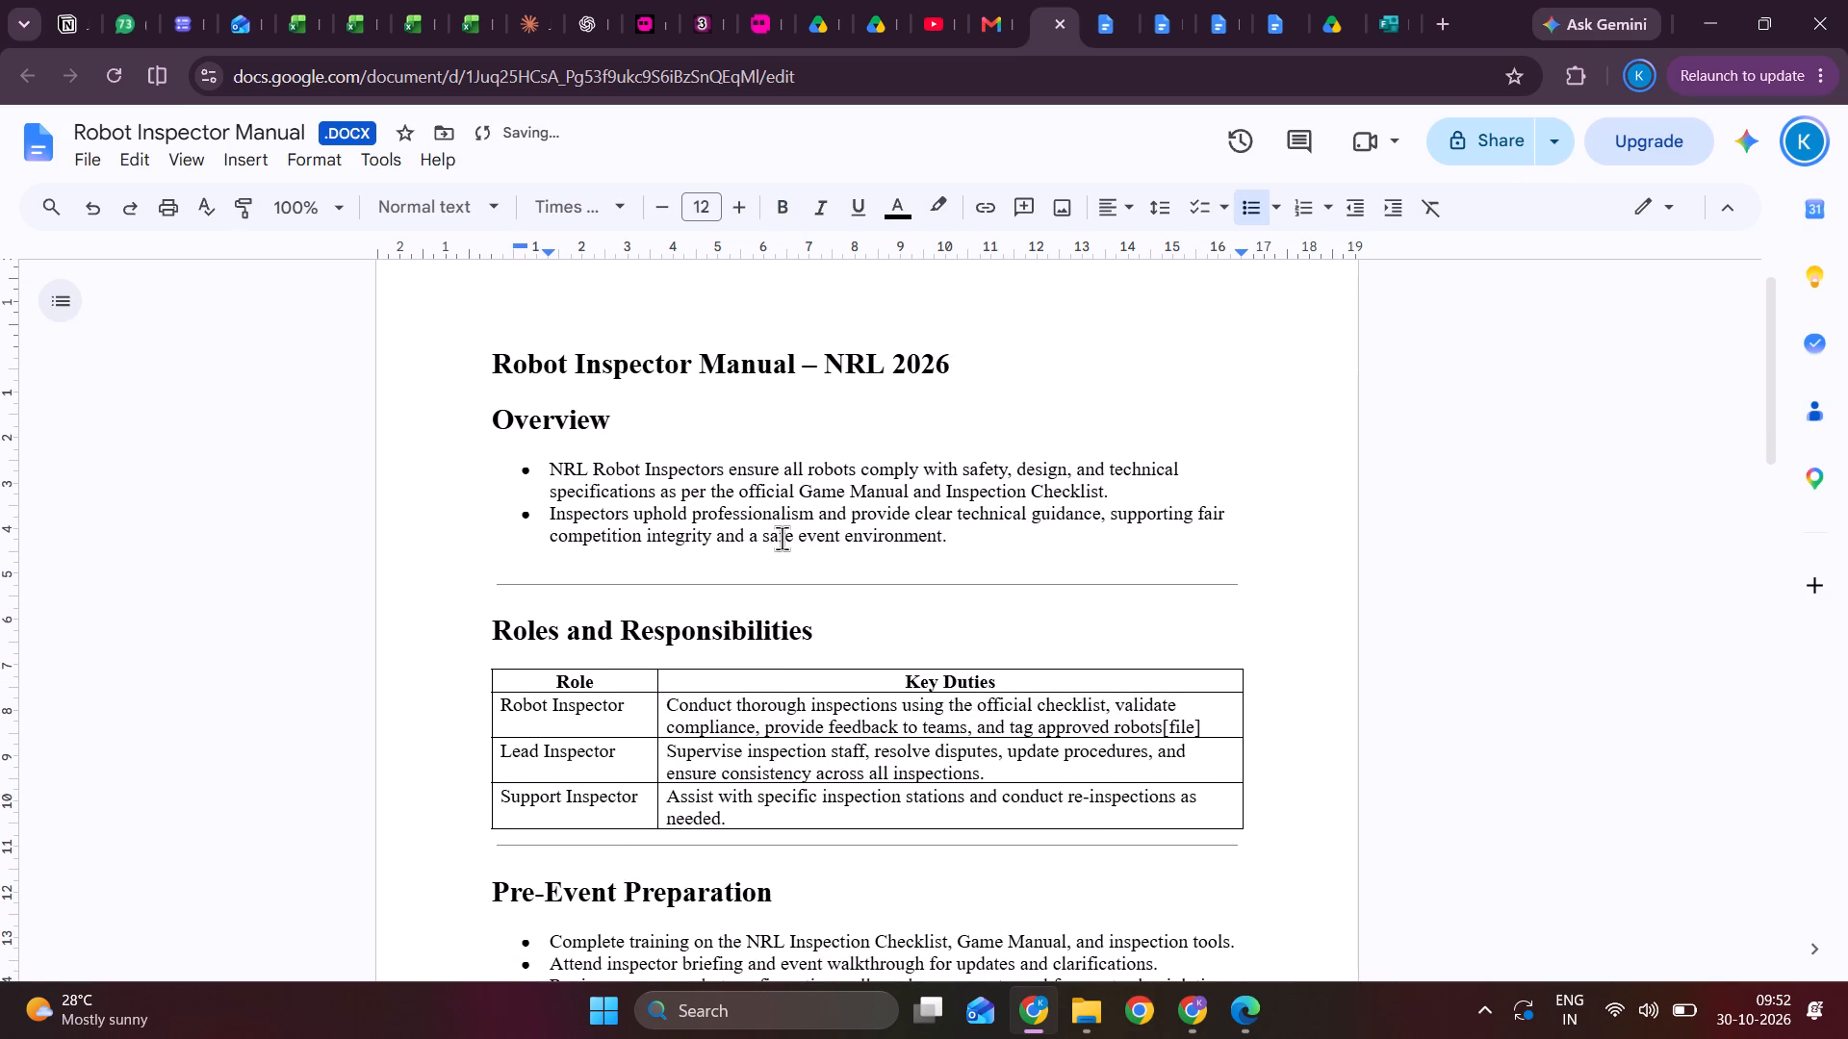
scroll(782, 538, down, 1)
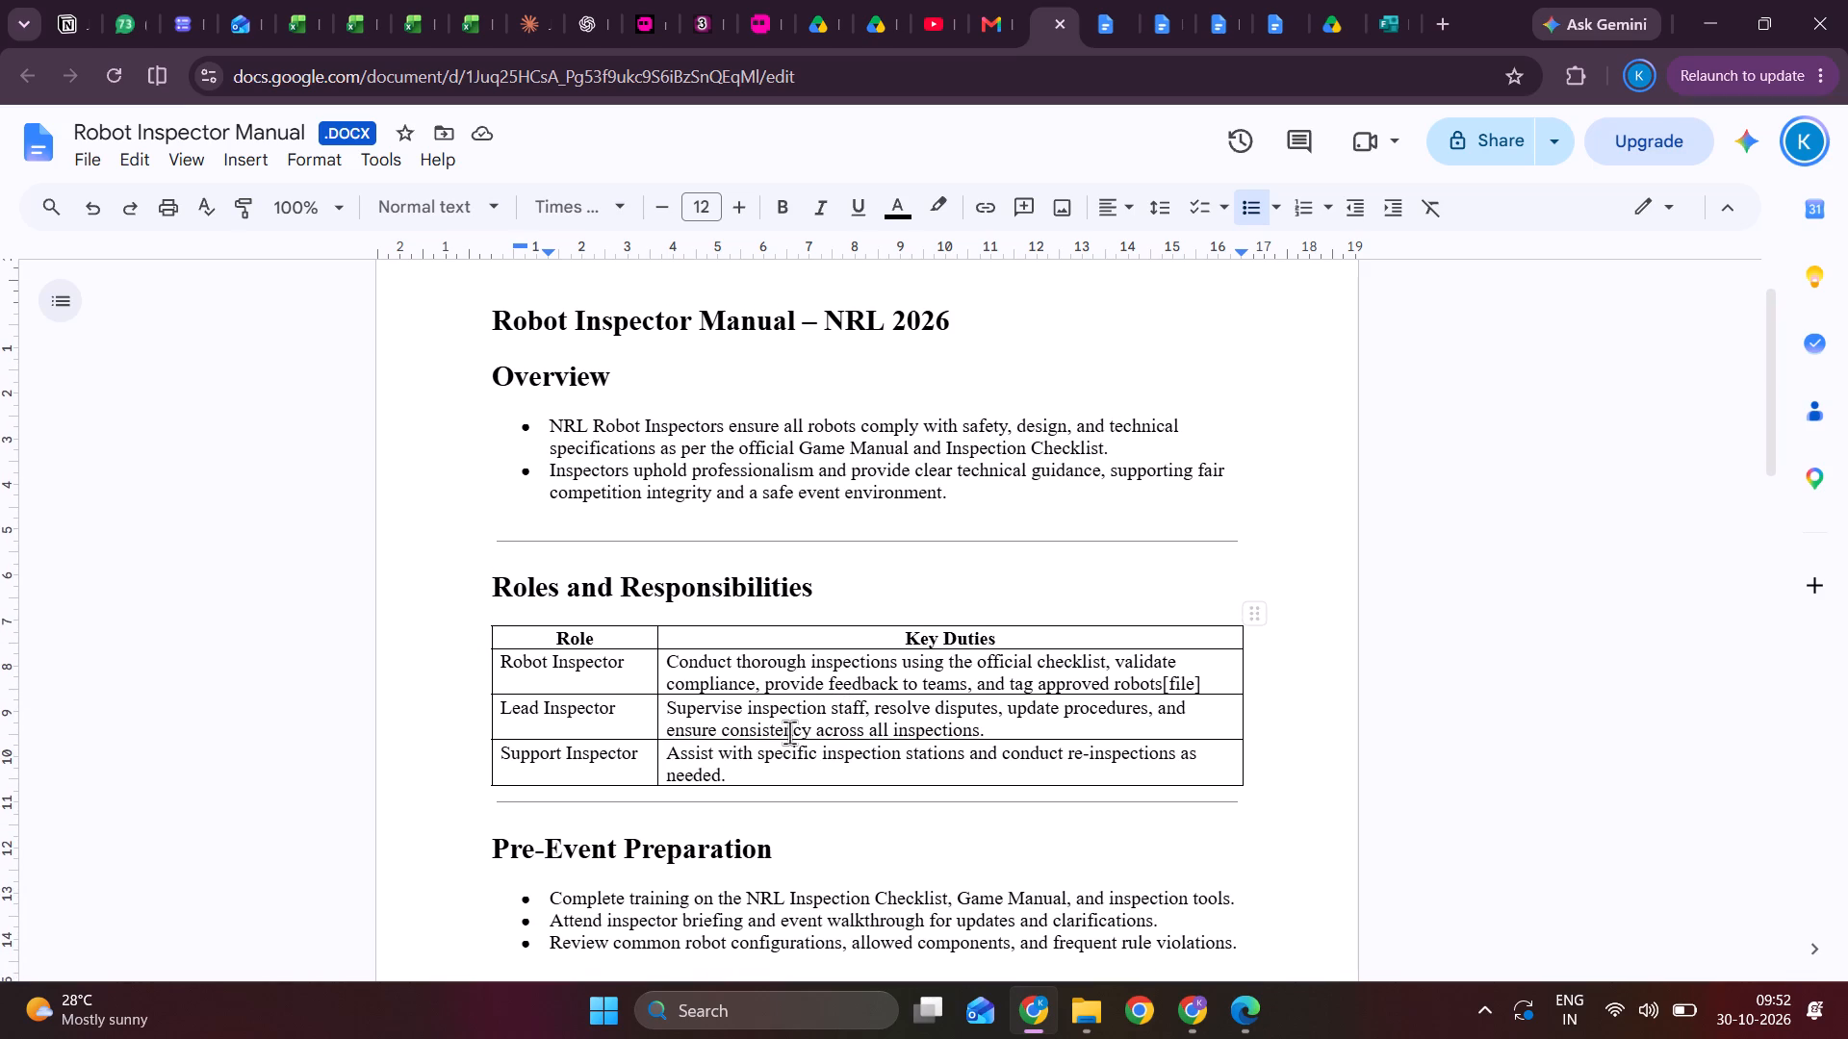
Look through the Robot Inspector, Registration Desk, Pit Buddy, Pit Admin and Lead Queuing Volunteer manuals to compare their content.
scroll(820, 770, down, 2)
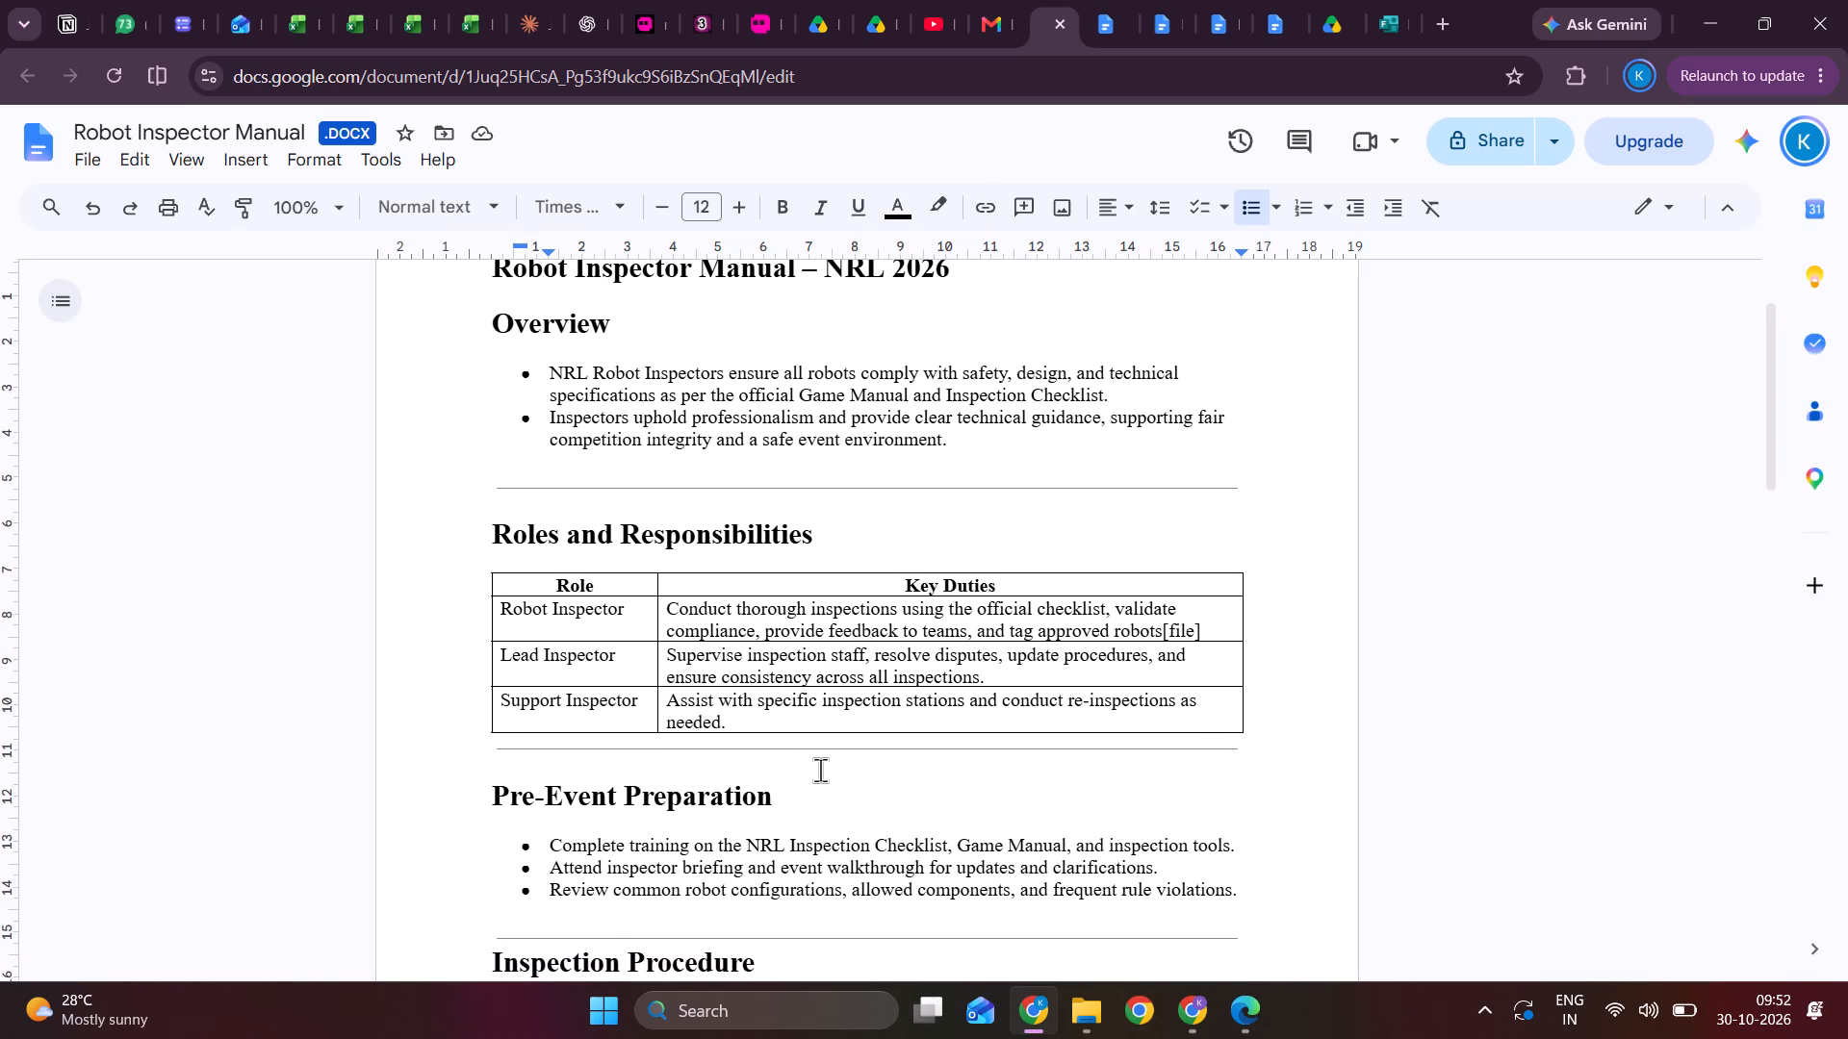
scroll(820, 770, down, 3)
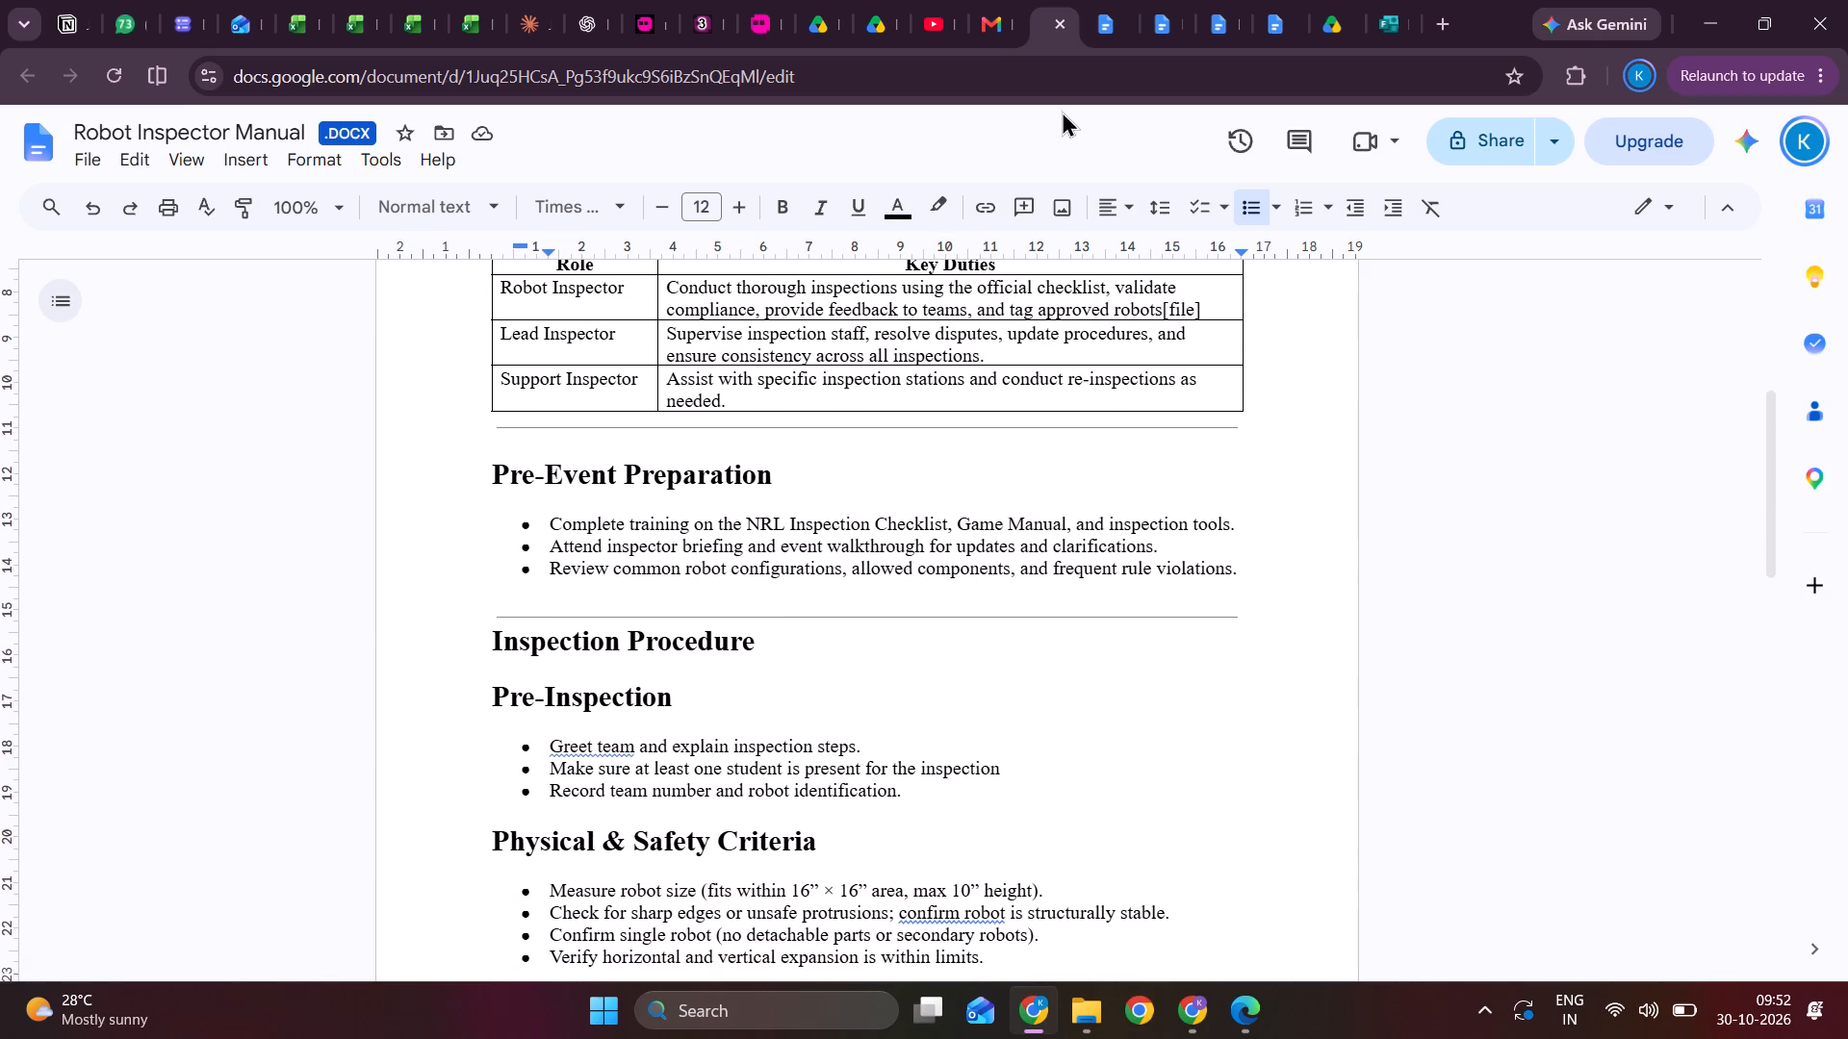
click(1095, 37)
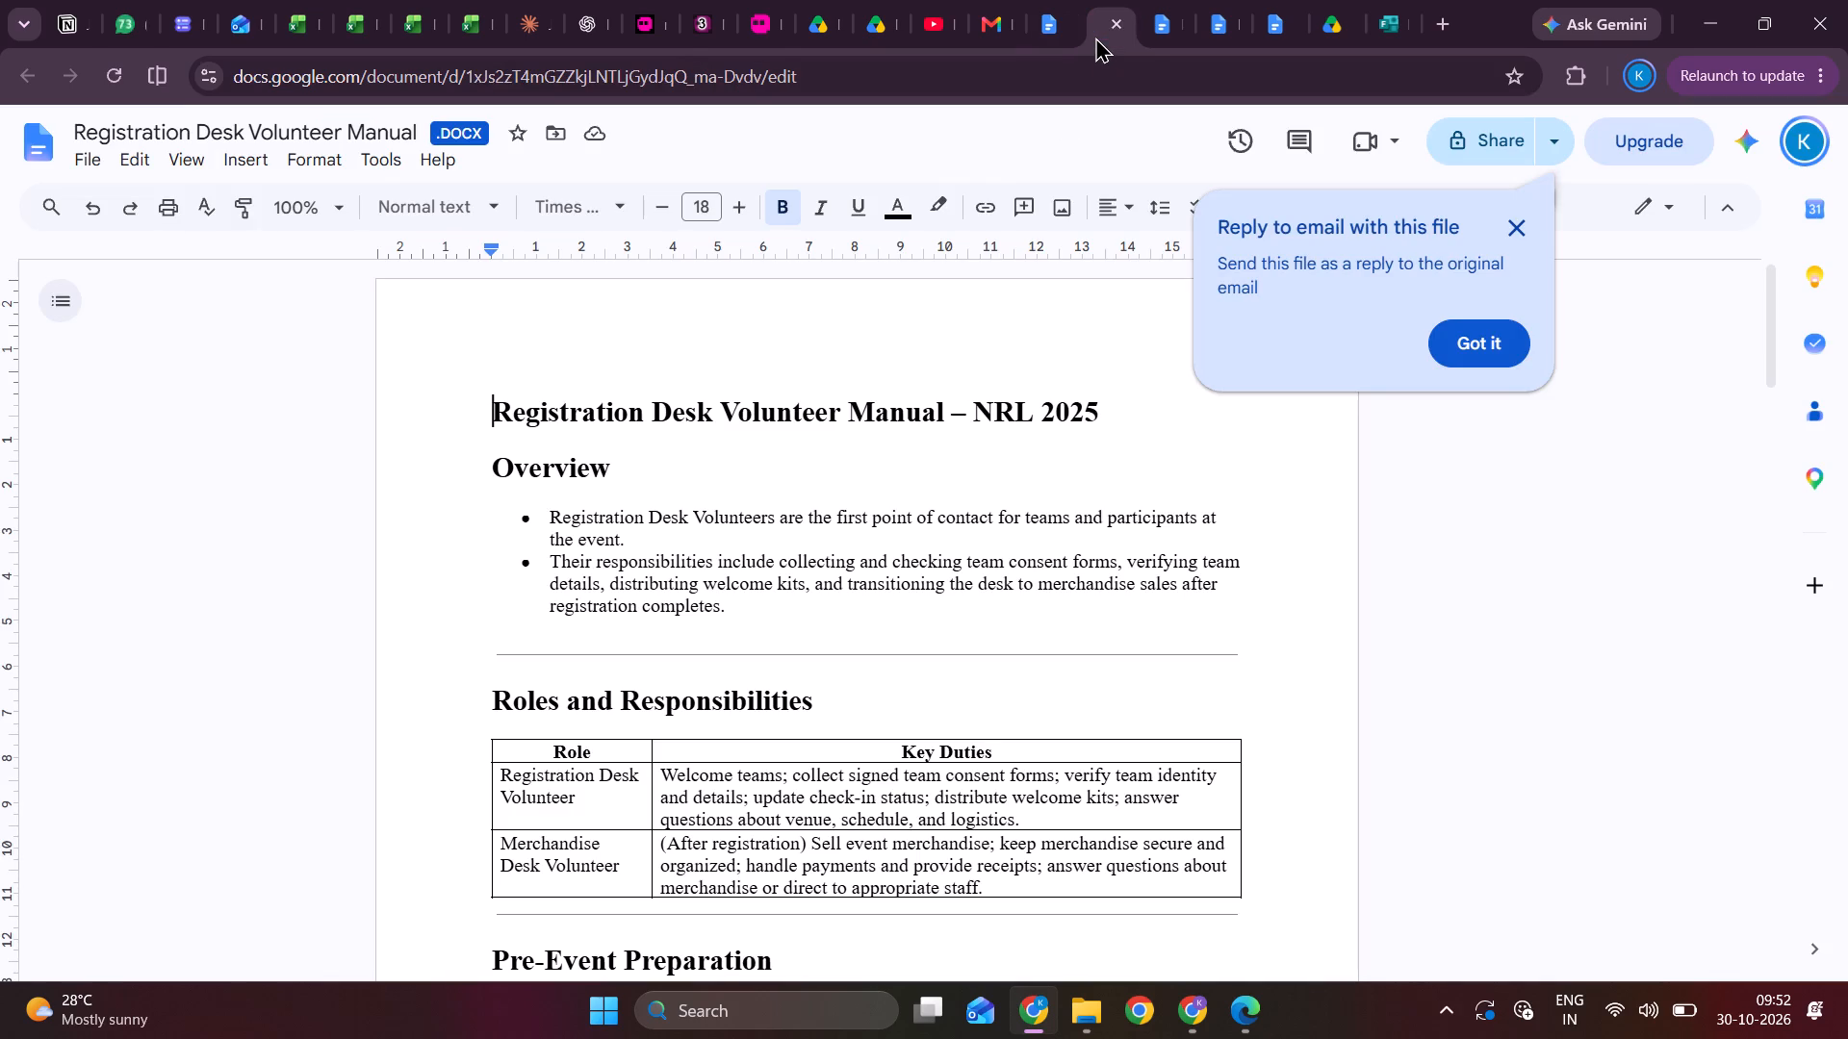
click(1151, 24)
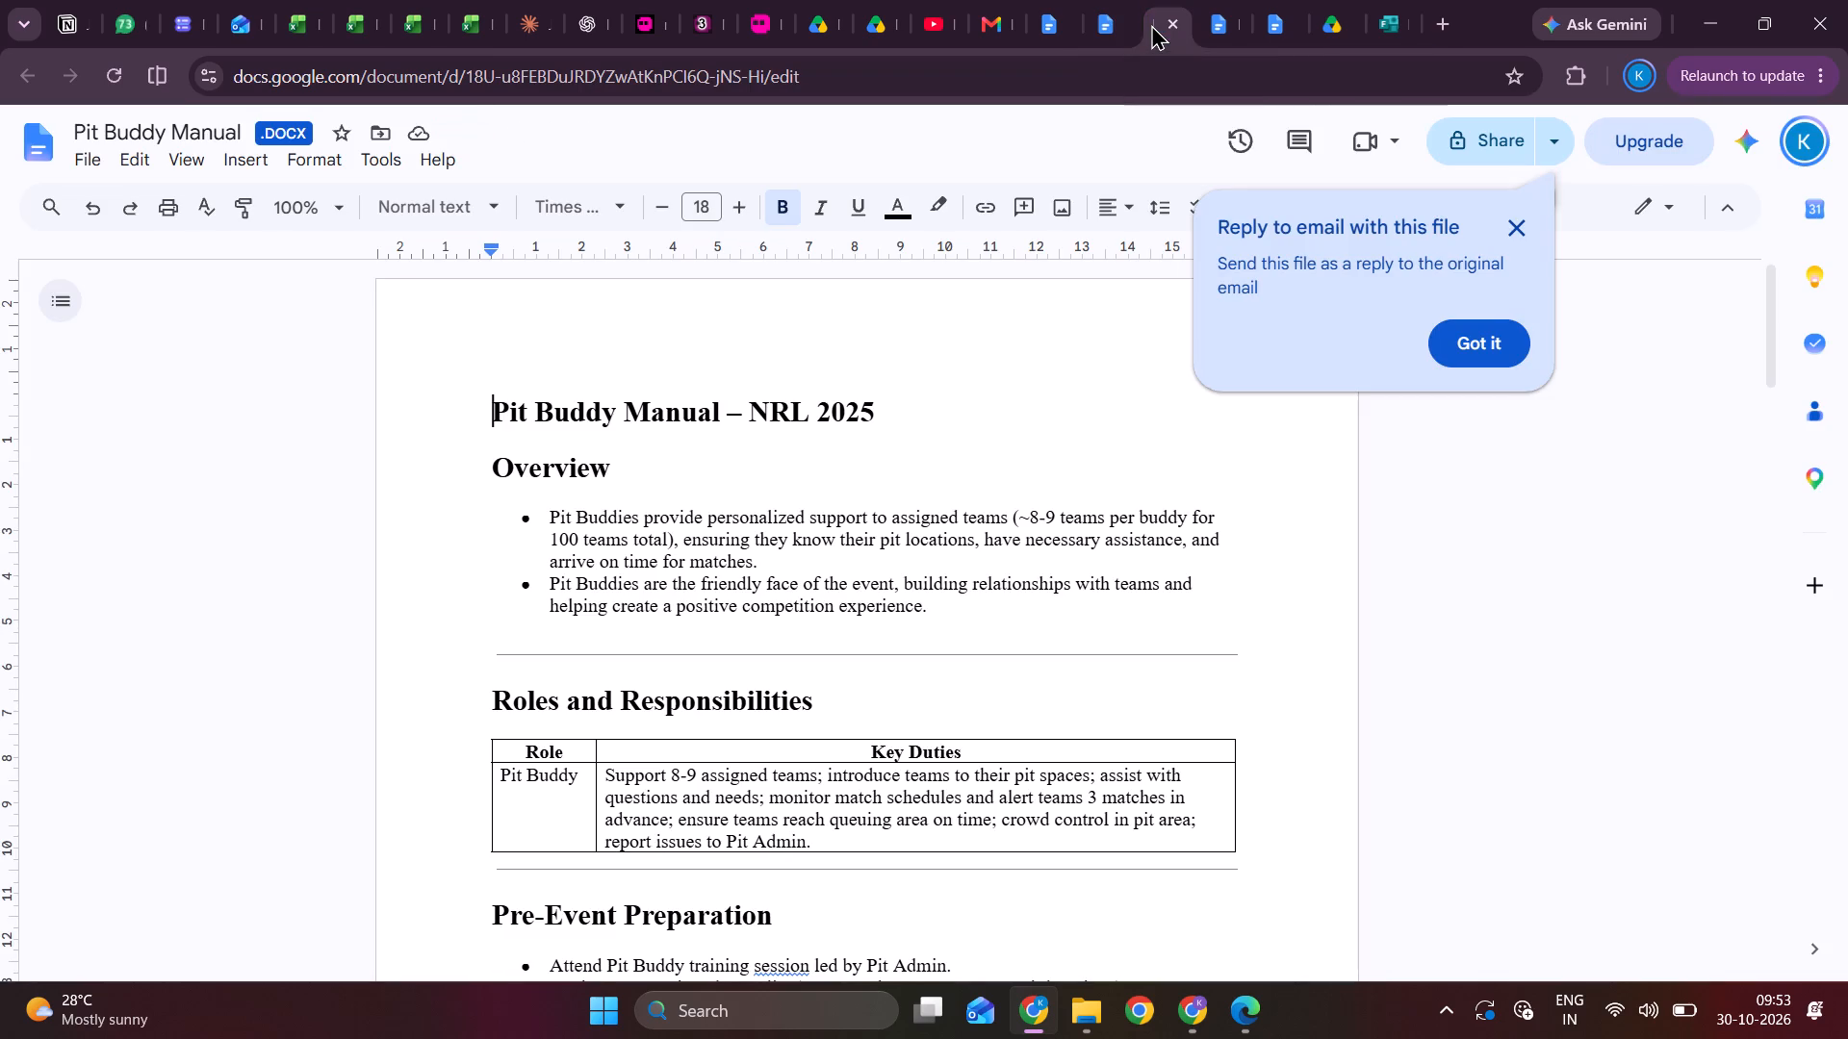
click(1209, 42)
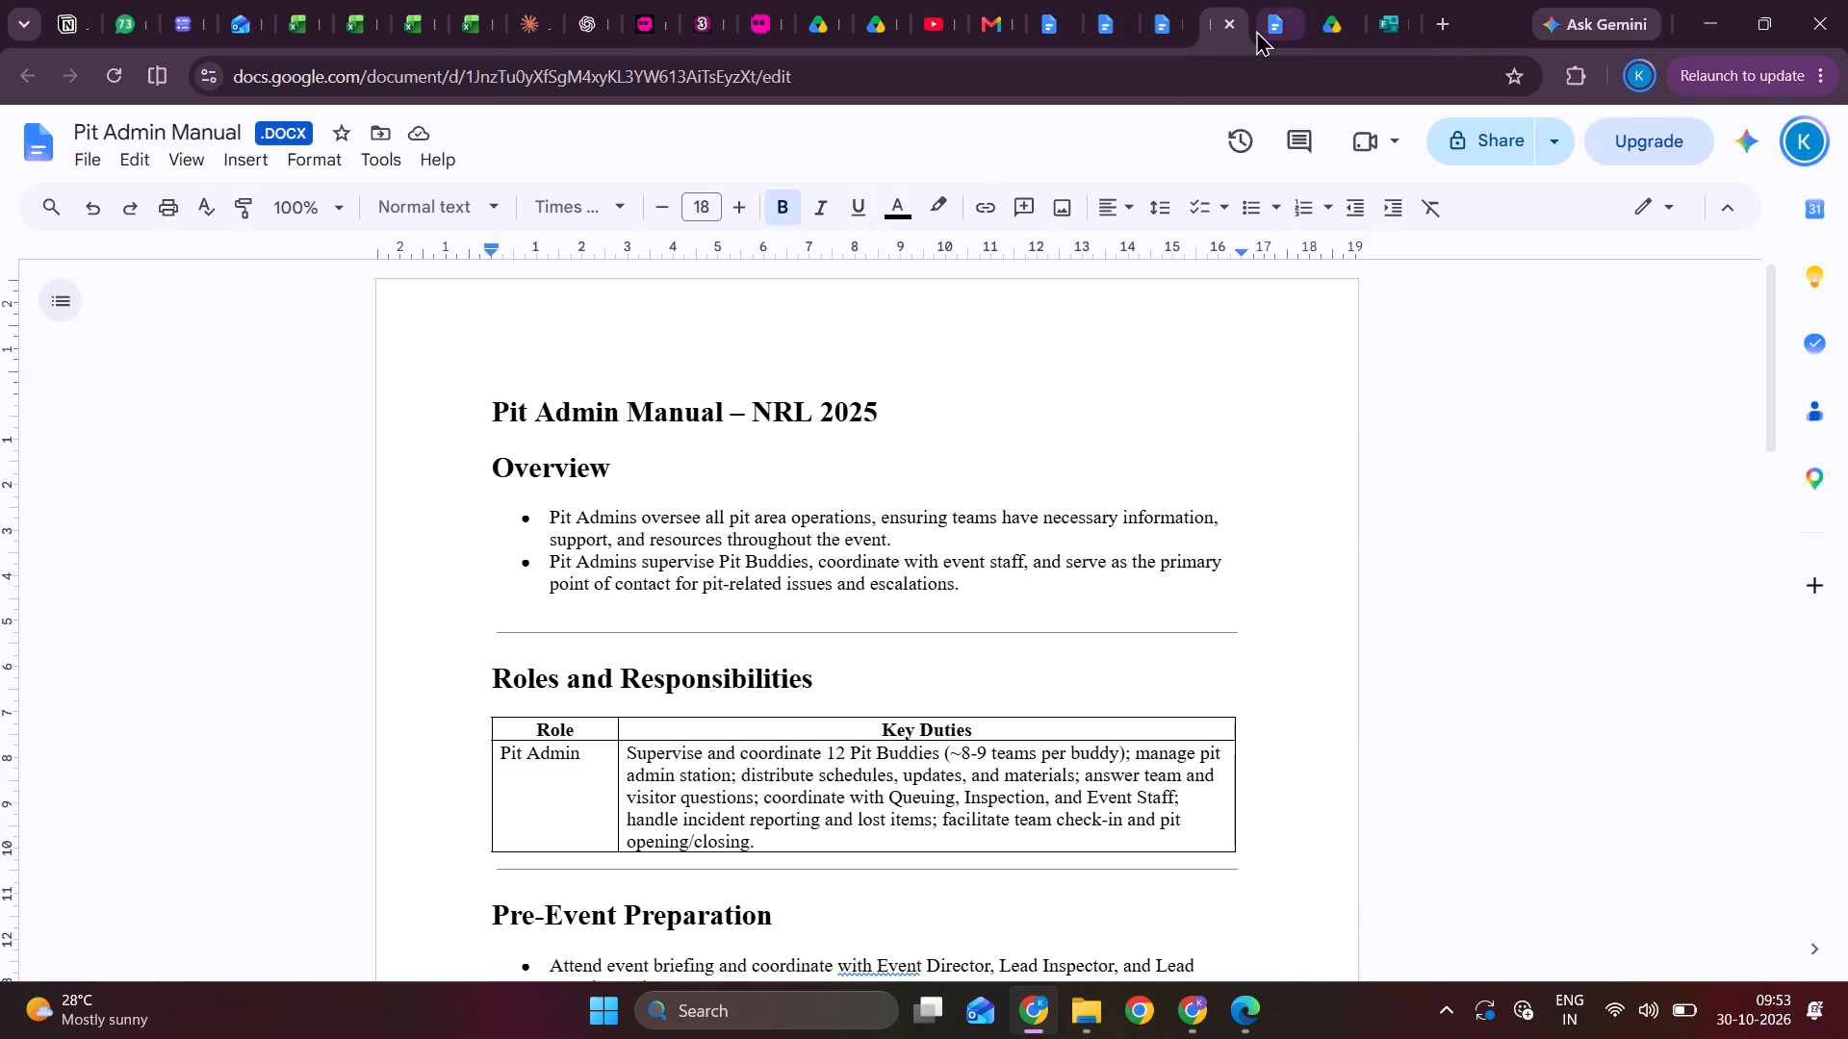
click(1260, 29)
scroll(1162, 375, up, 7)
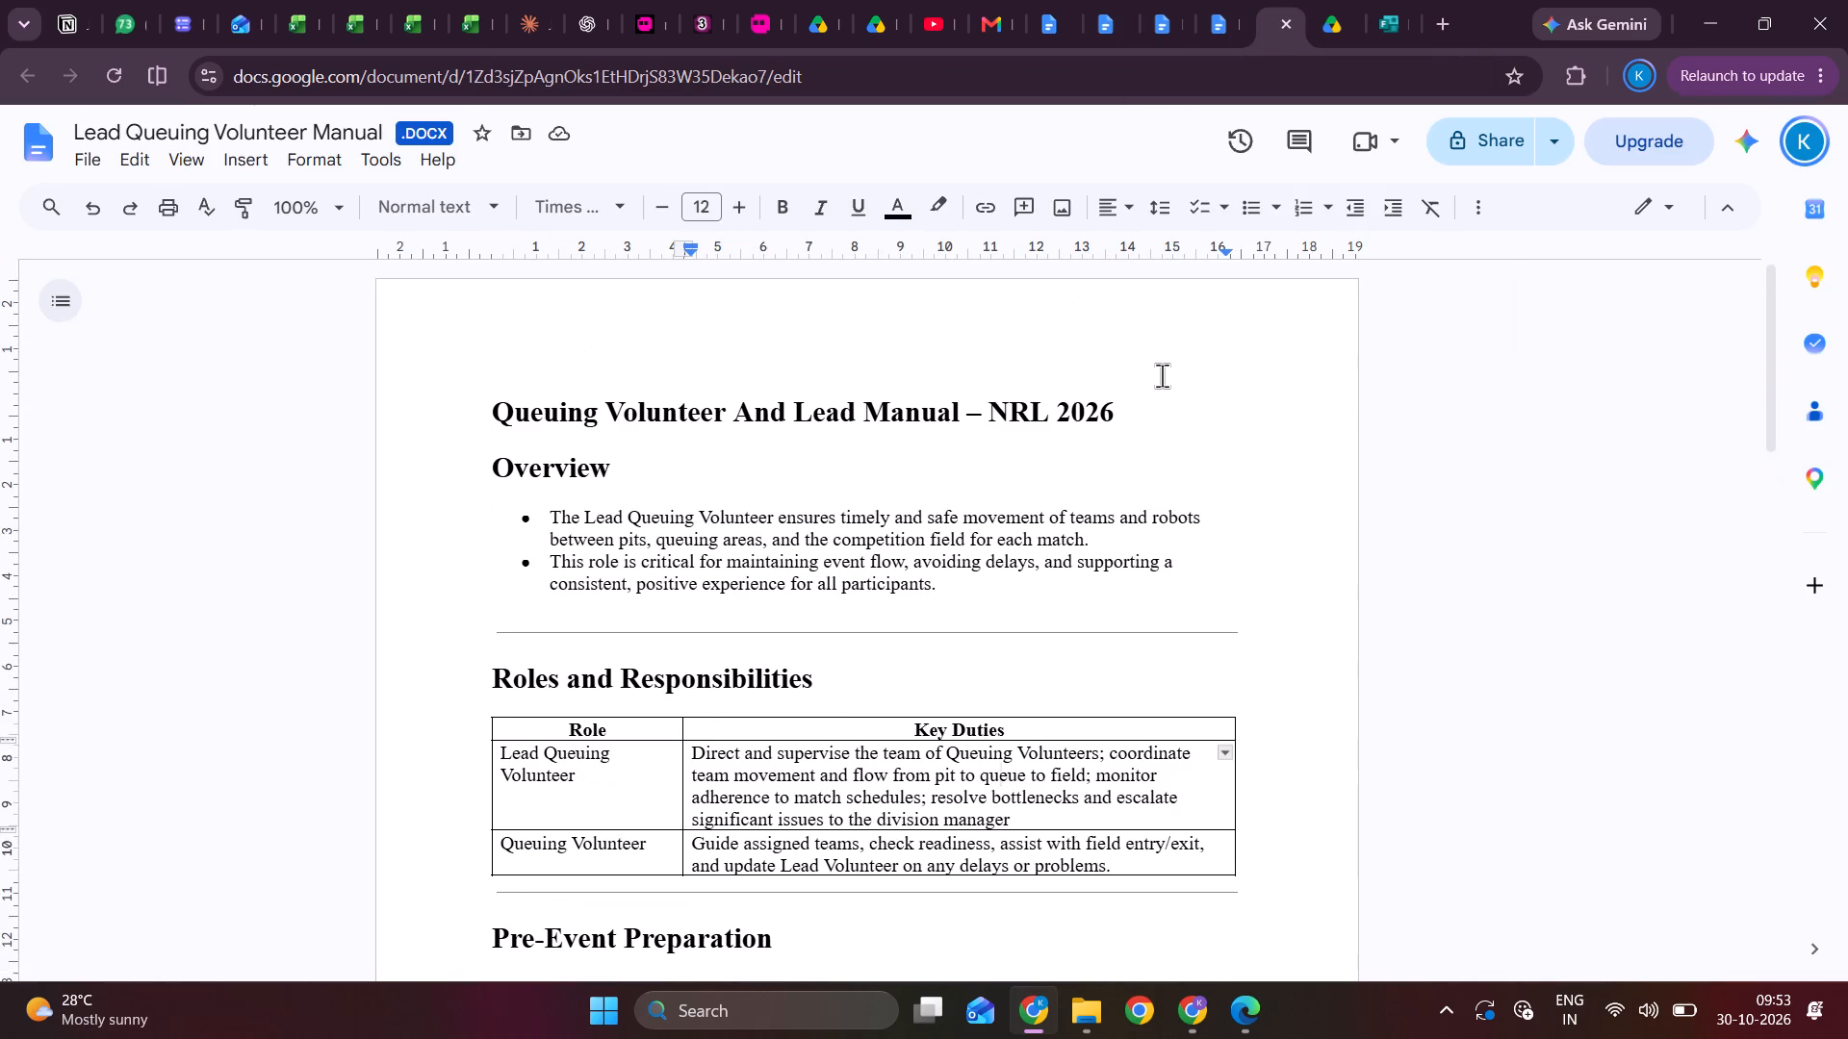
scroll(1162, 375, up, 1)
scroll(1162, 375, down, 1)
Copy the entire text of the Pit Admin Manual, from its title through the Emergencies and Safety section.
click(1213, 43)
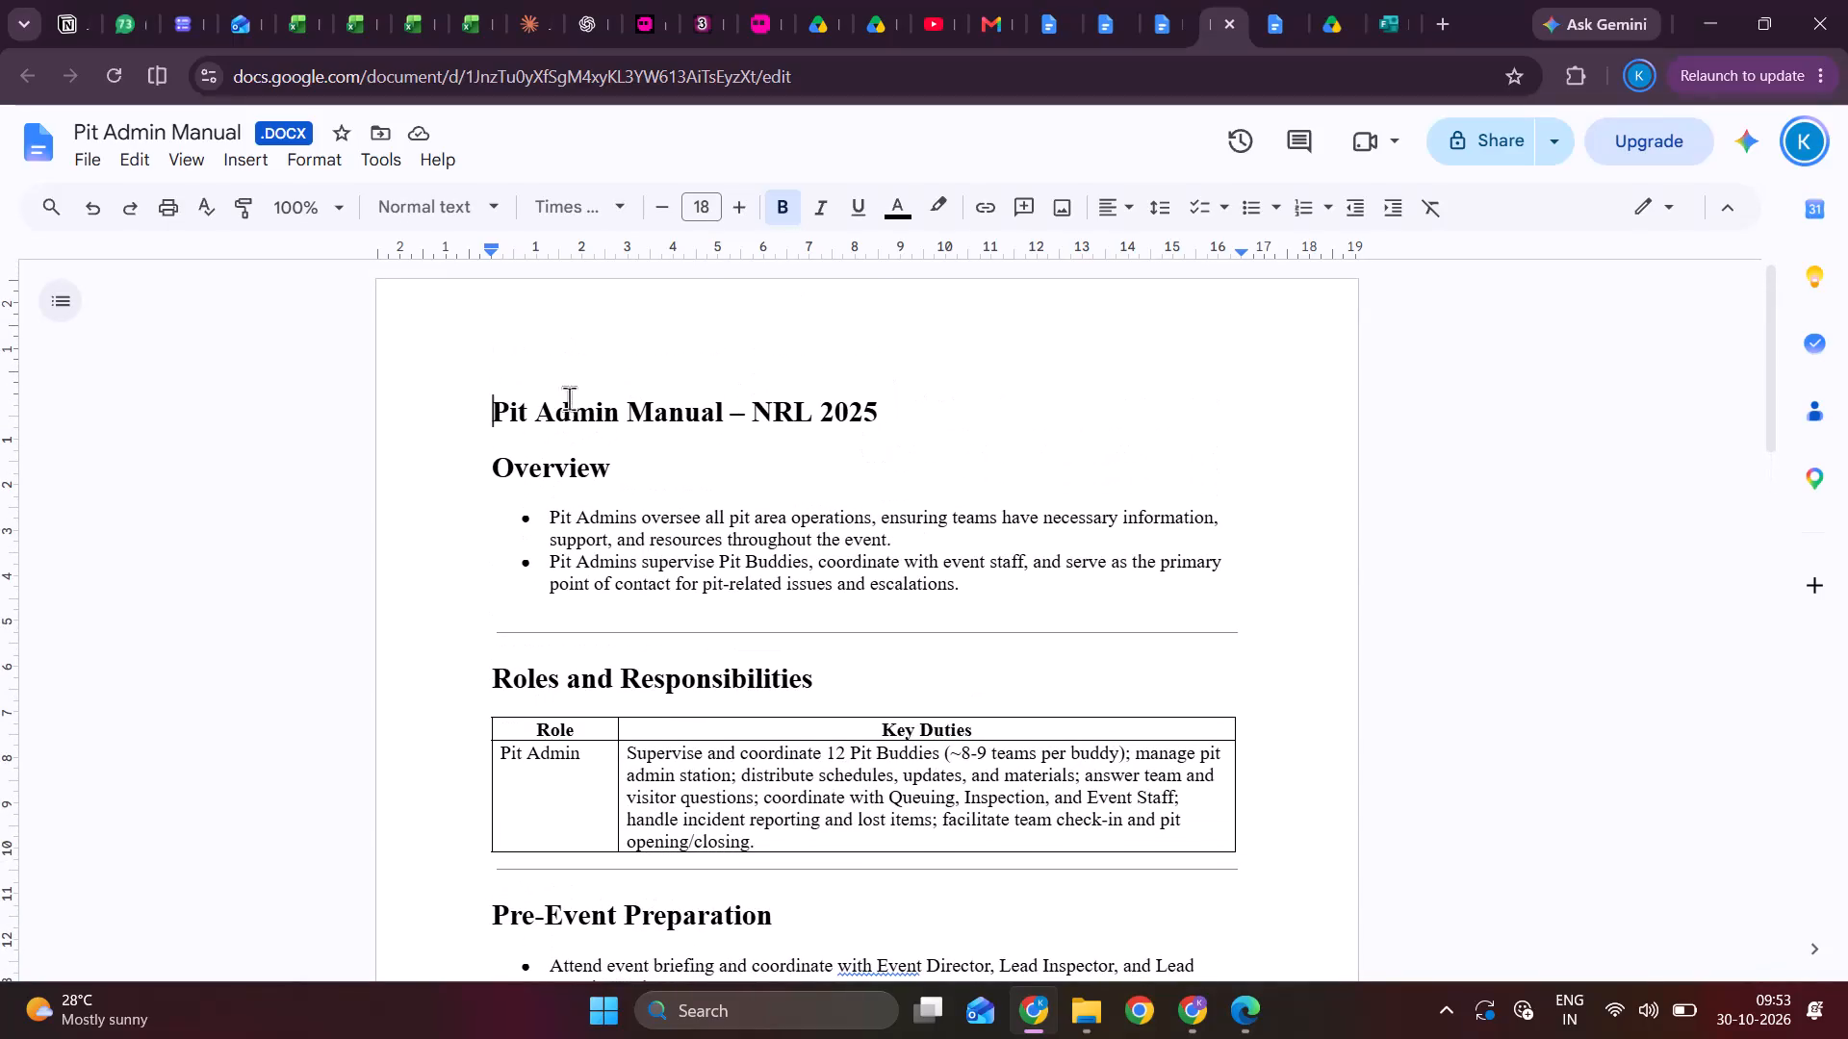
drag(497, 410, 717, 1038)
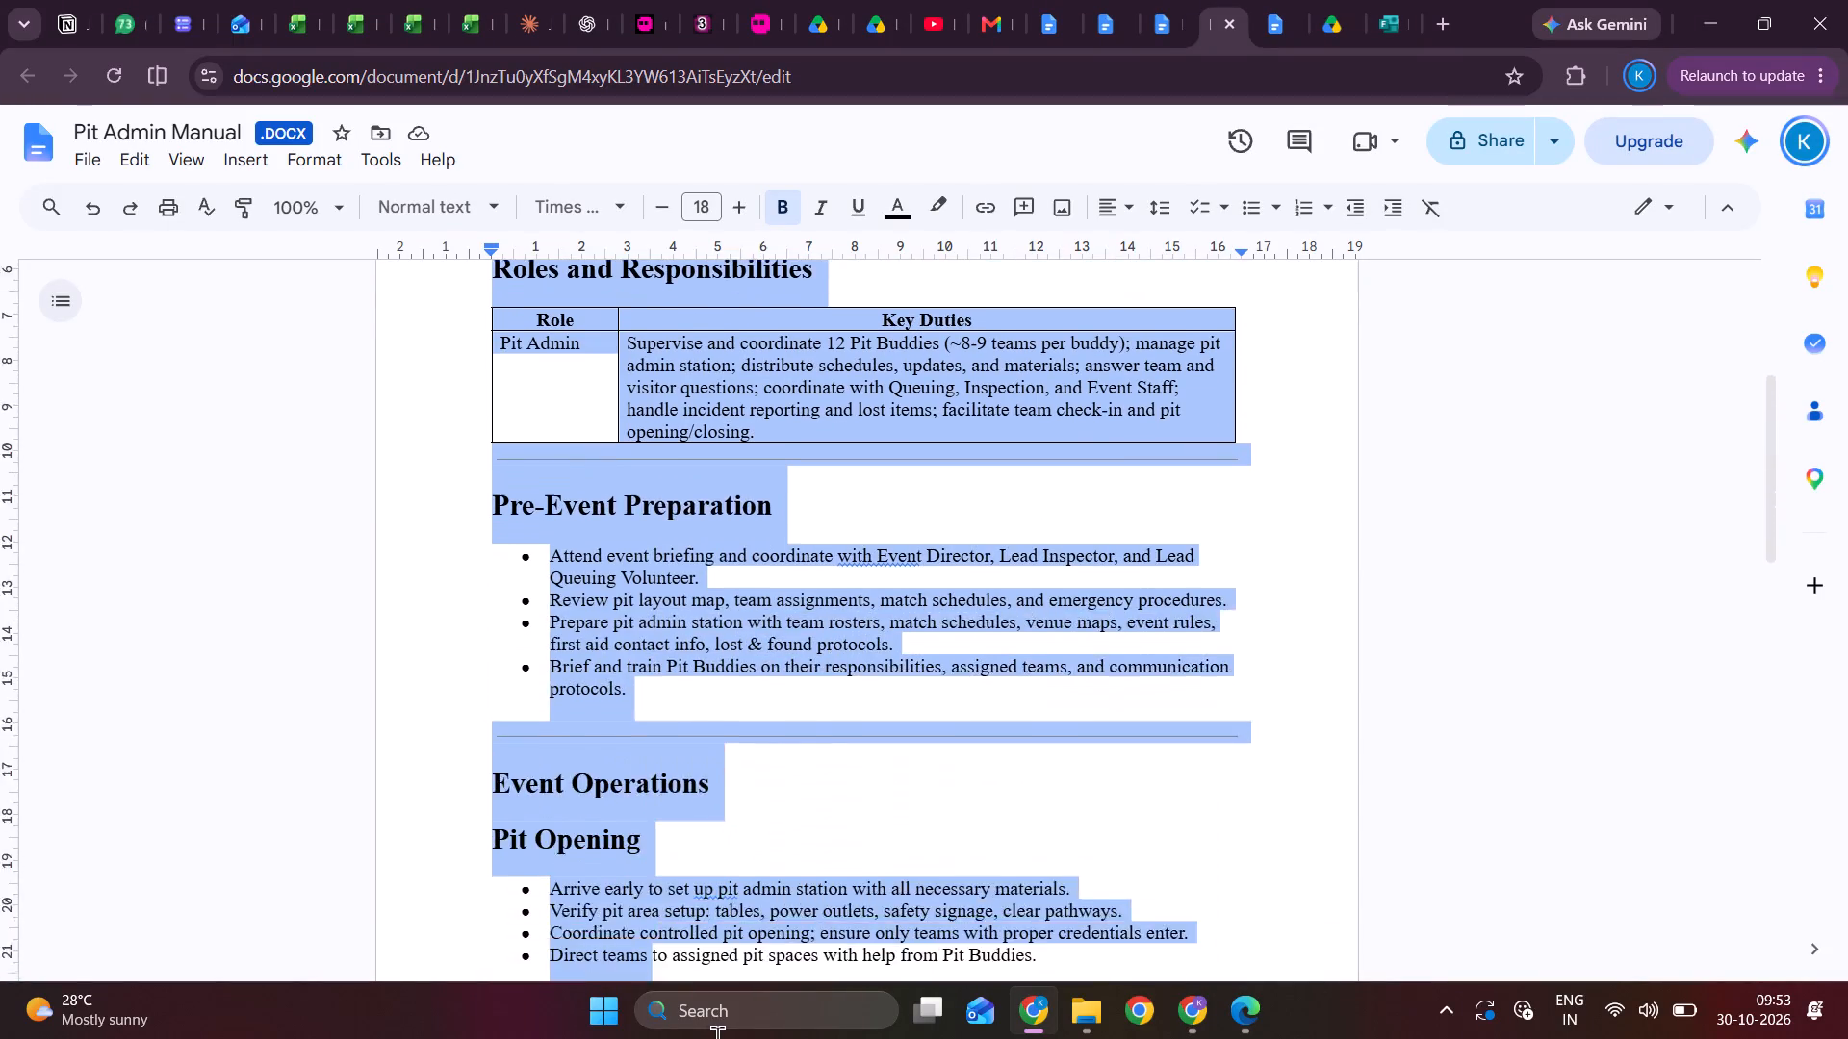
drag(717, 1038, 811, 962)
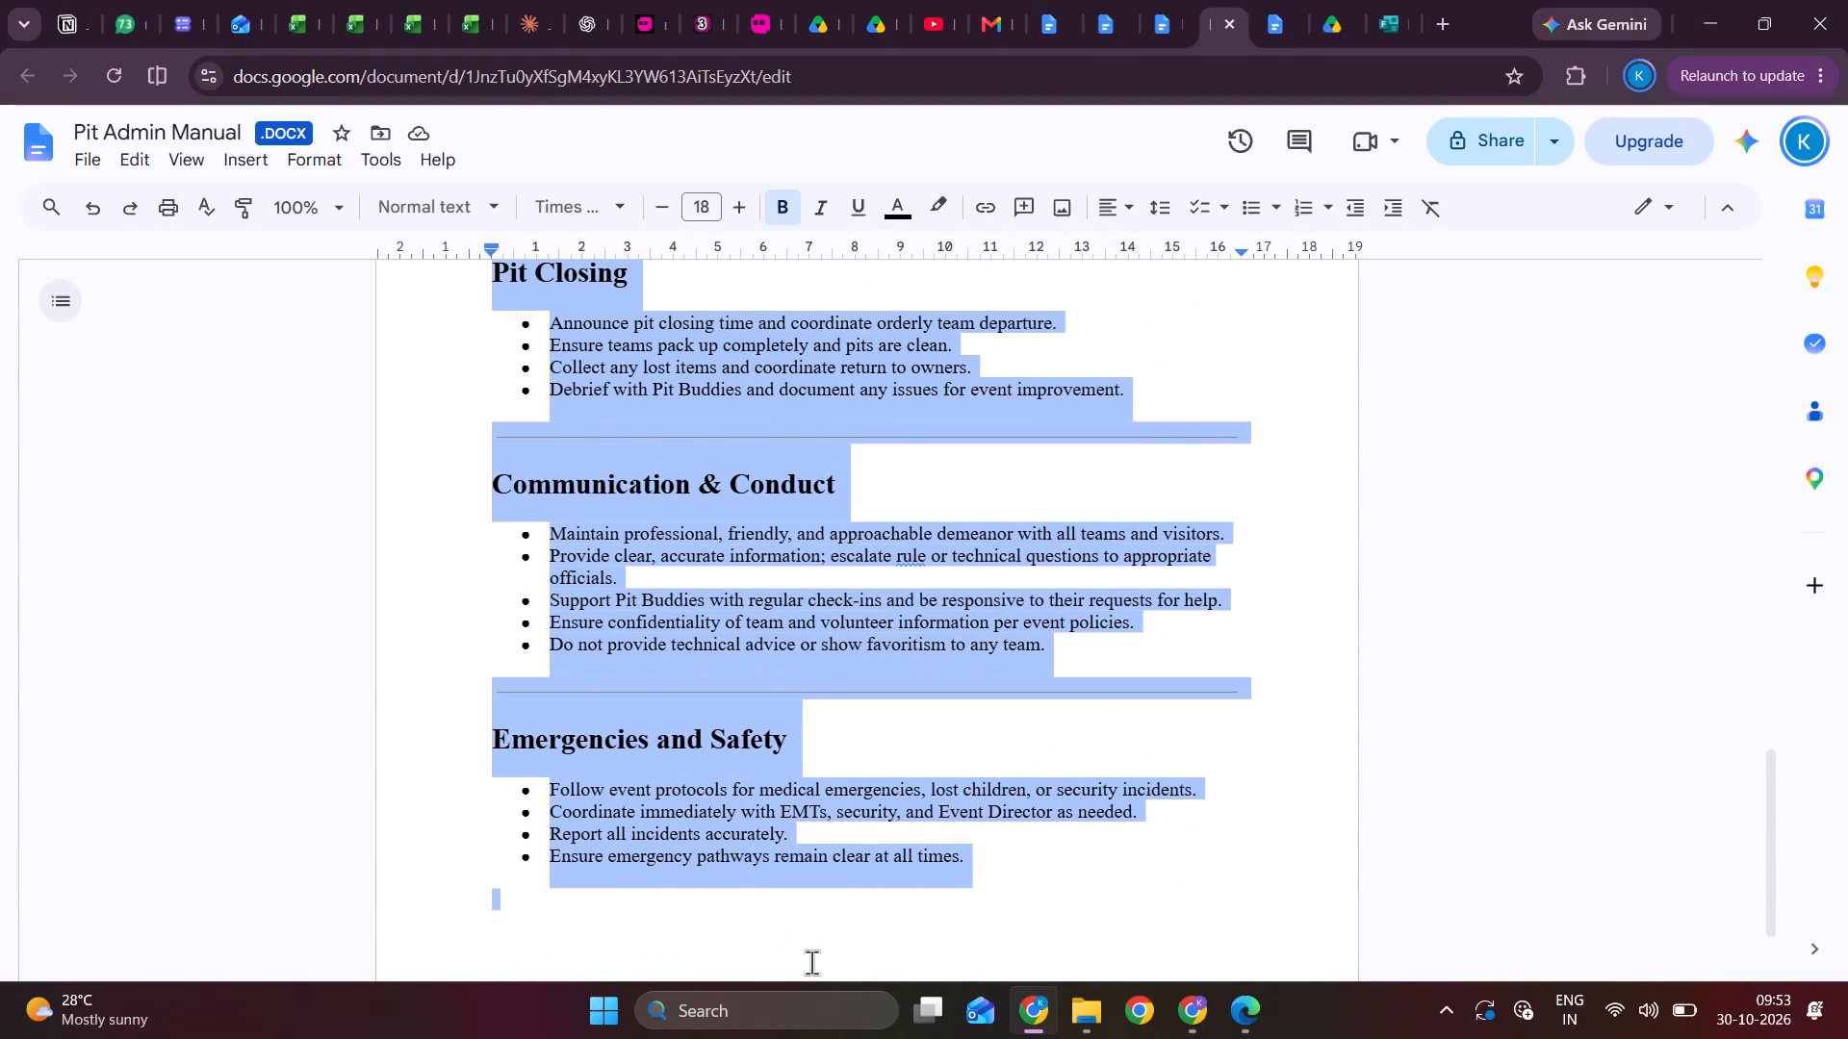
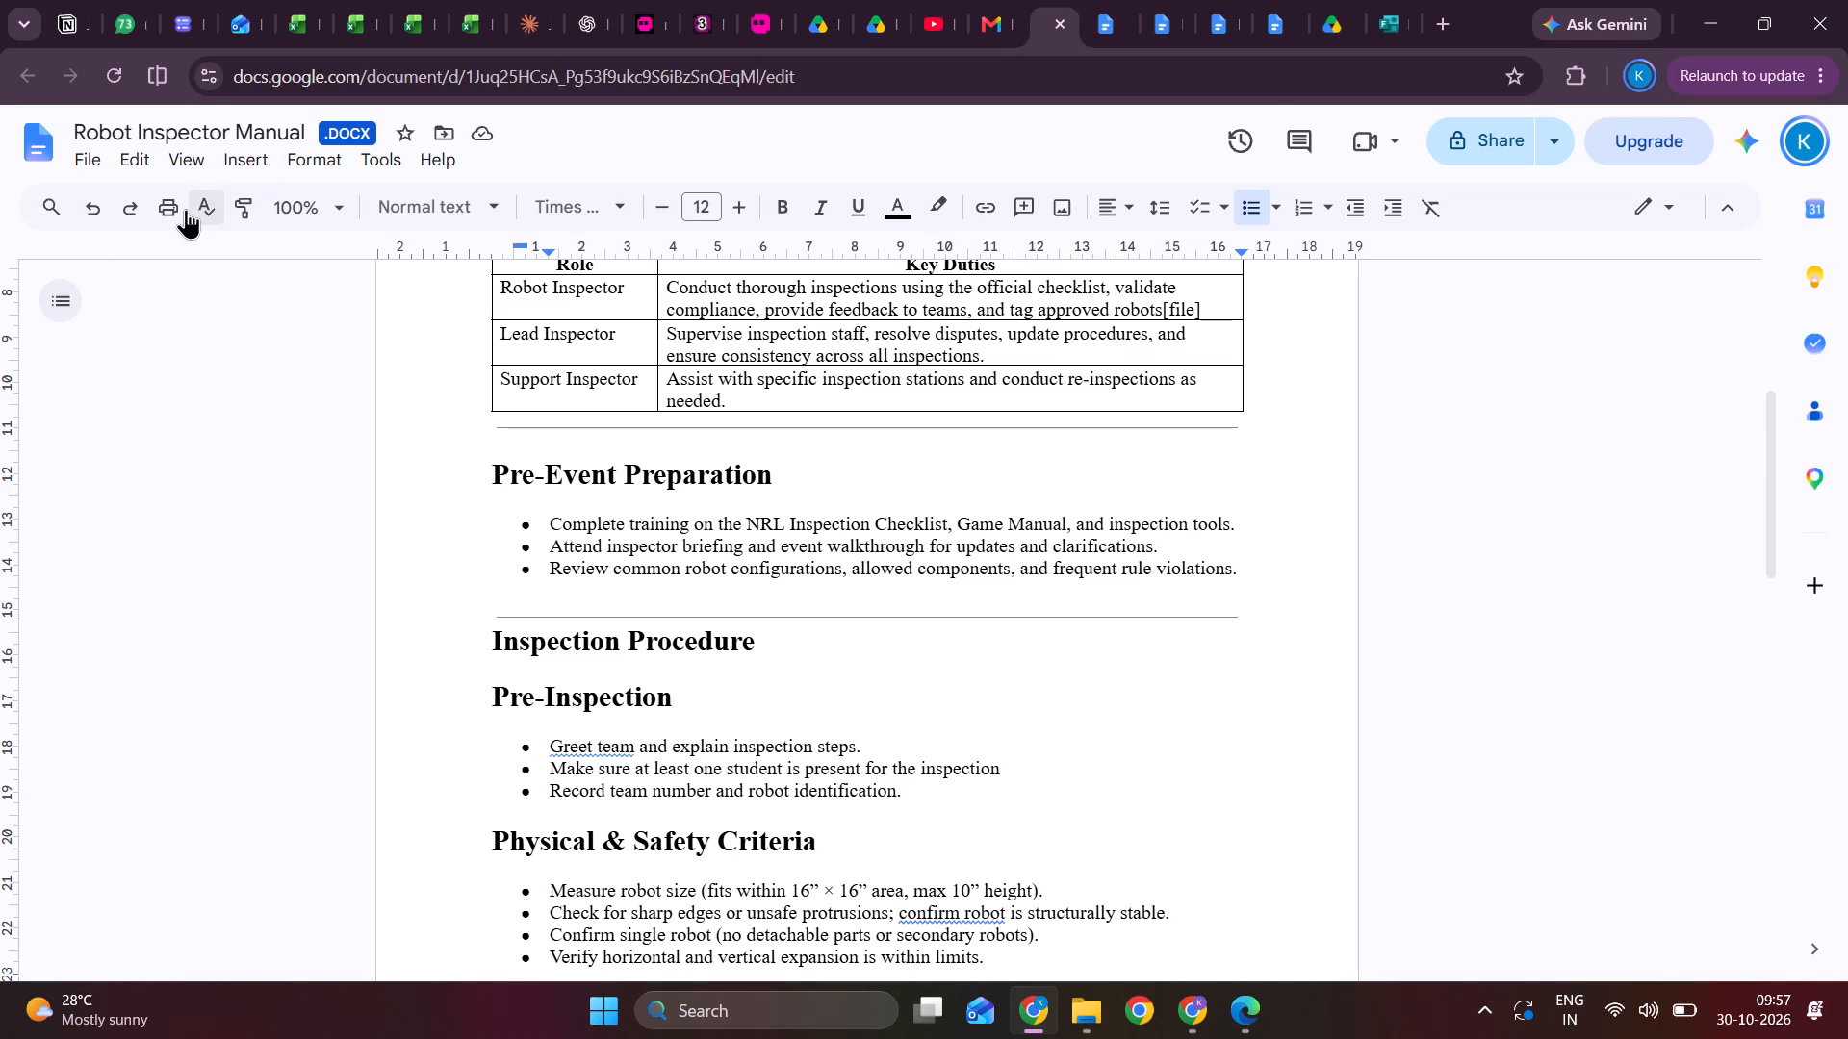
click(80, 164)
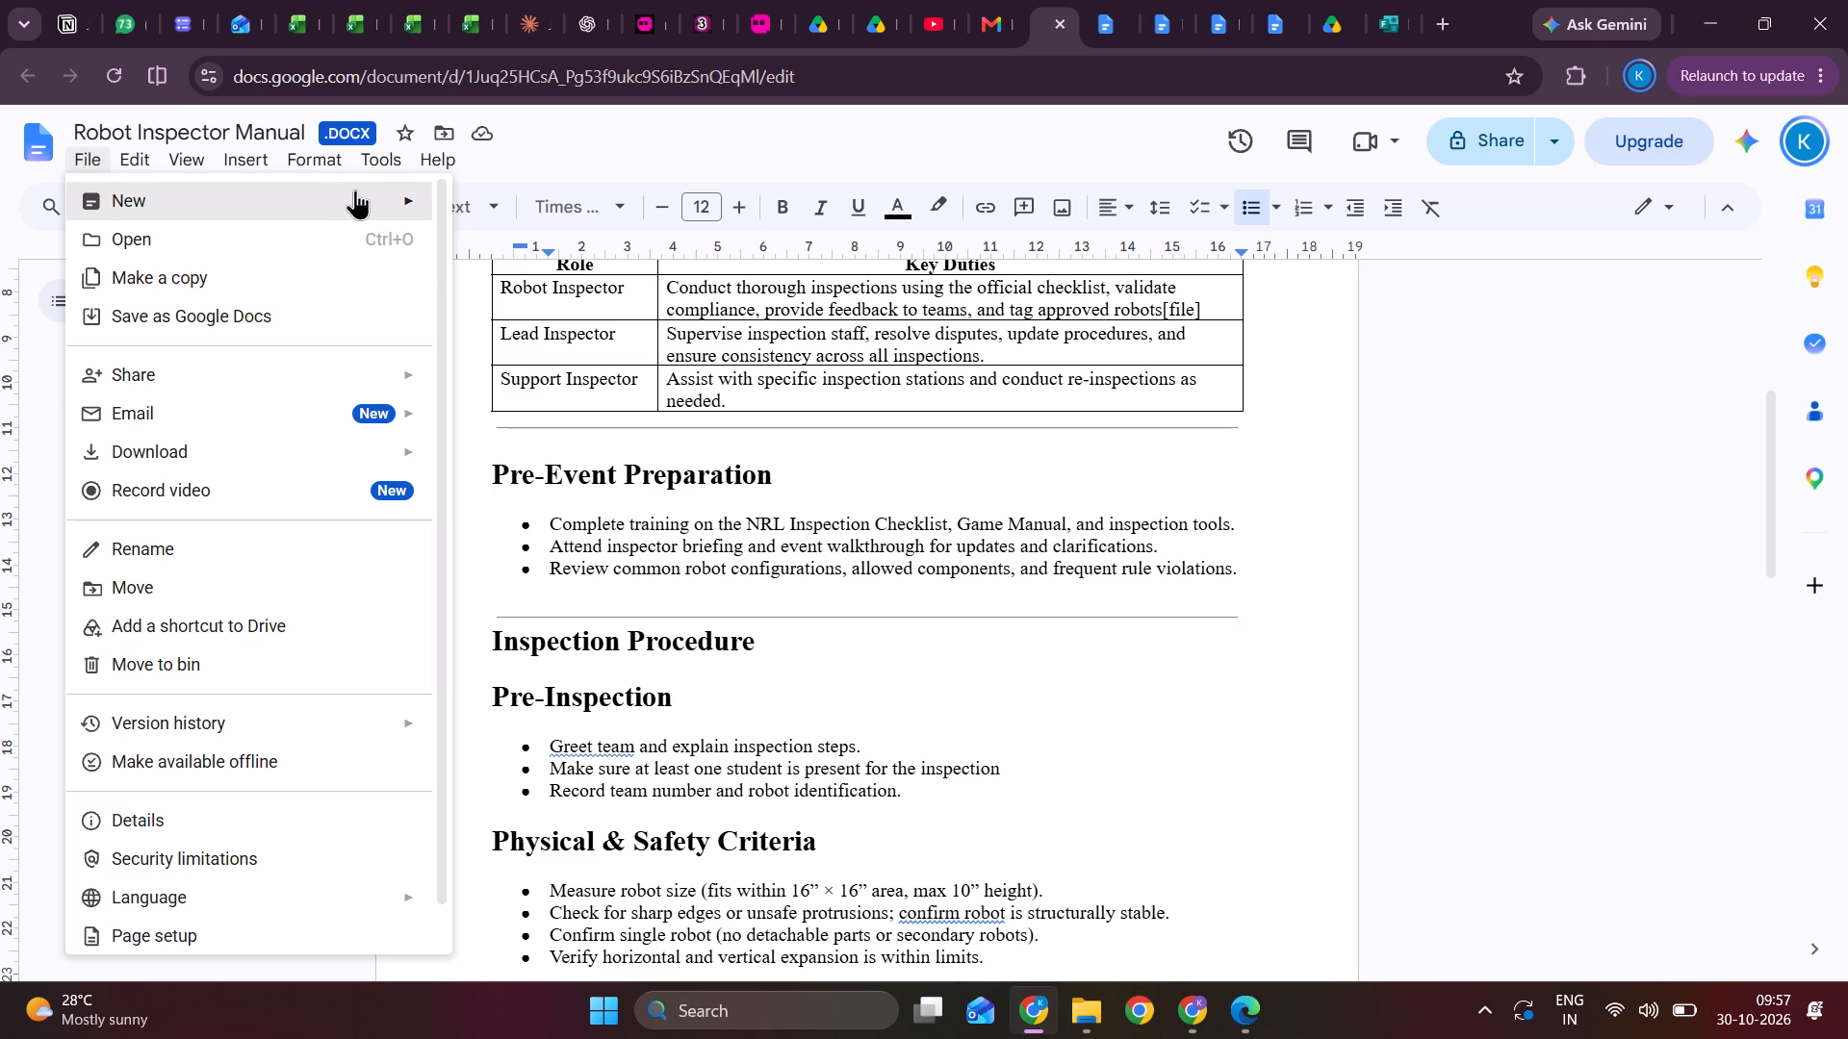
click(515, 211)
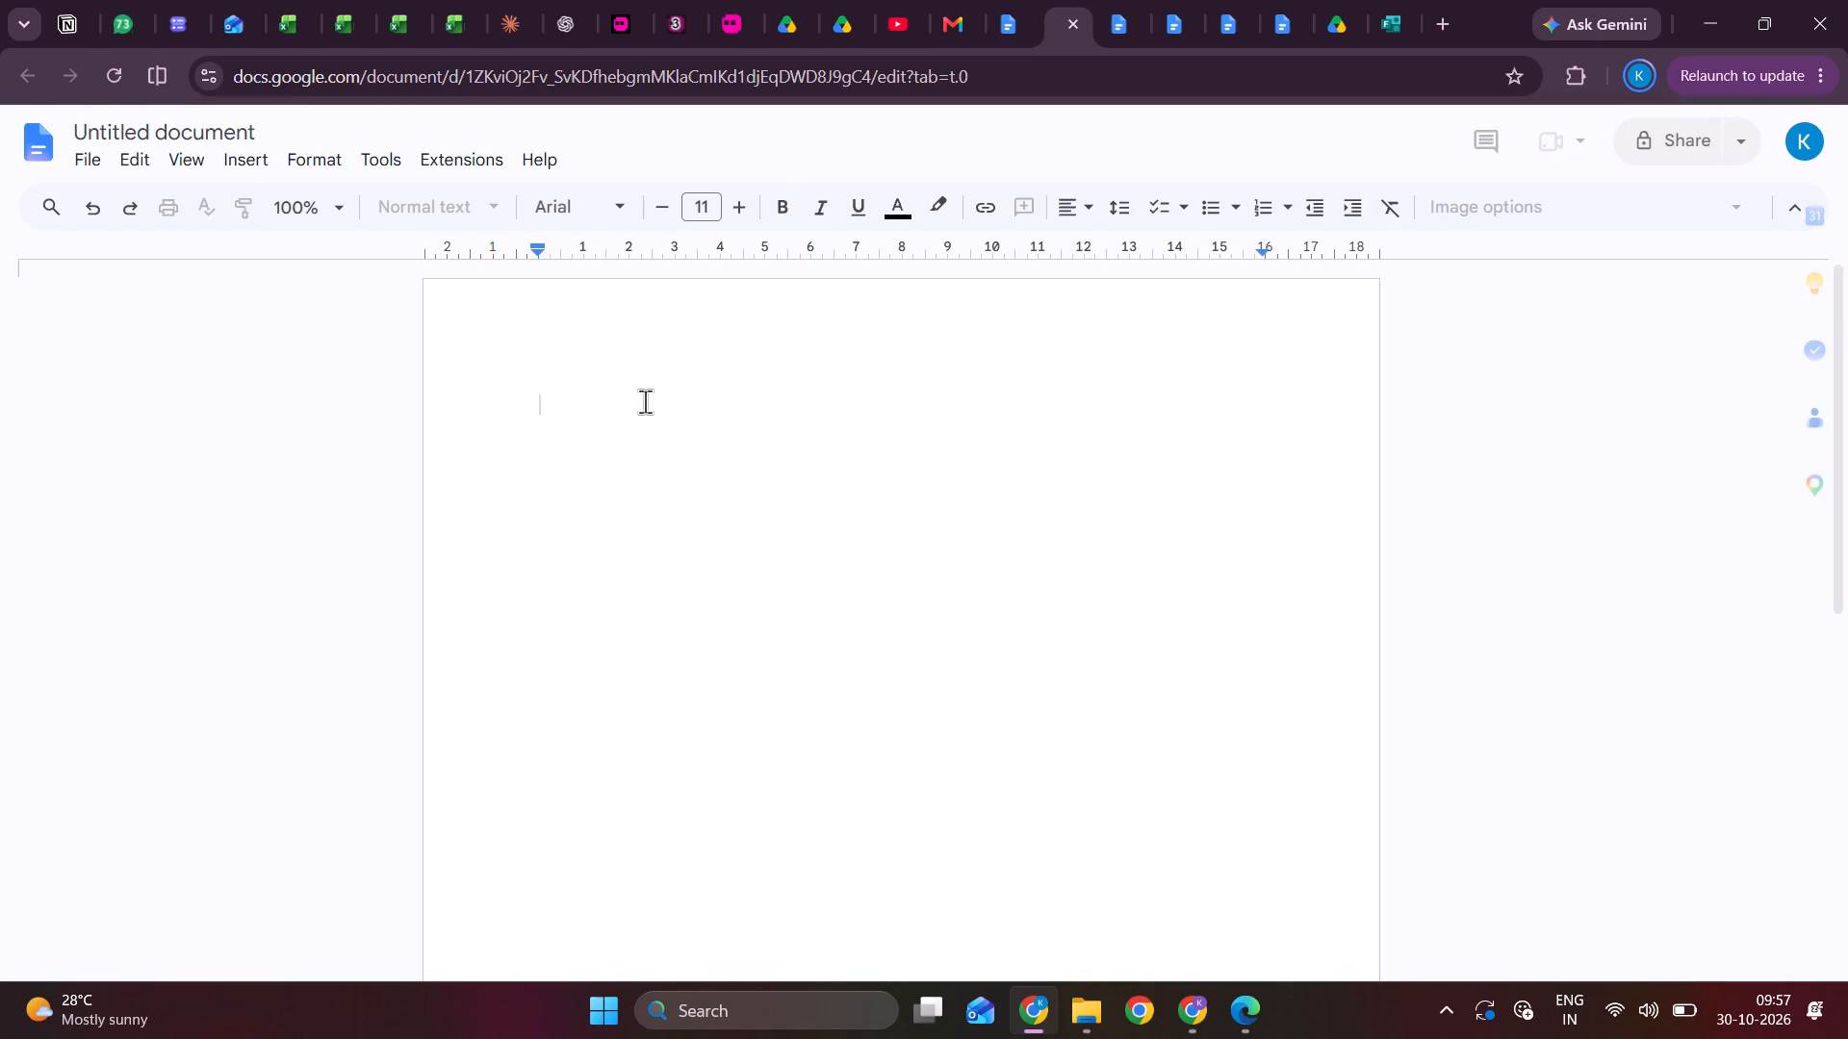
key(ctrl+v)
scroll(645, 401, up, 11)
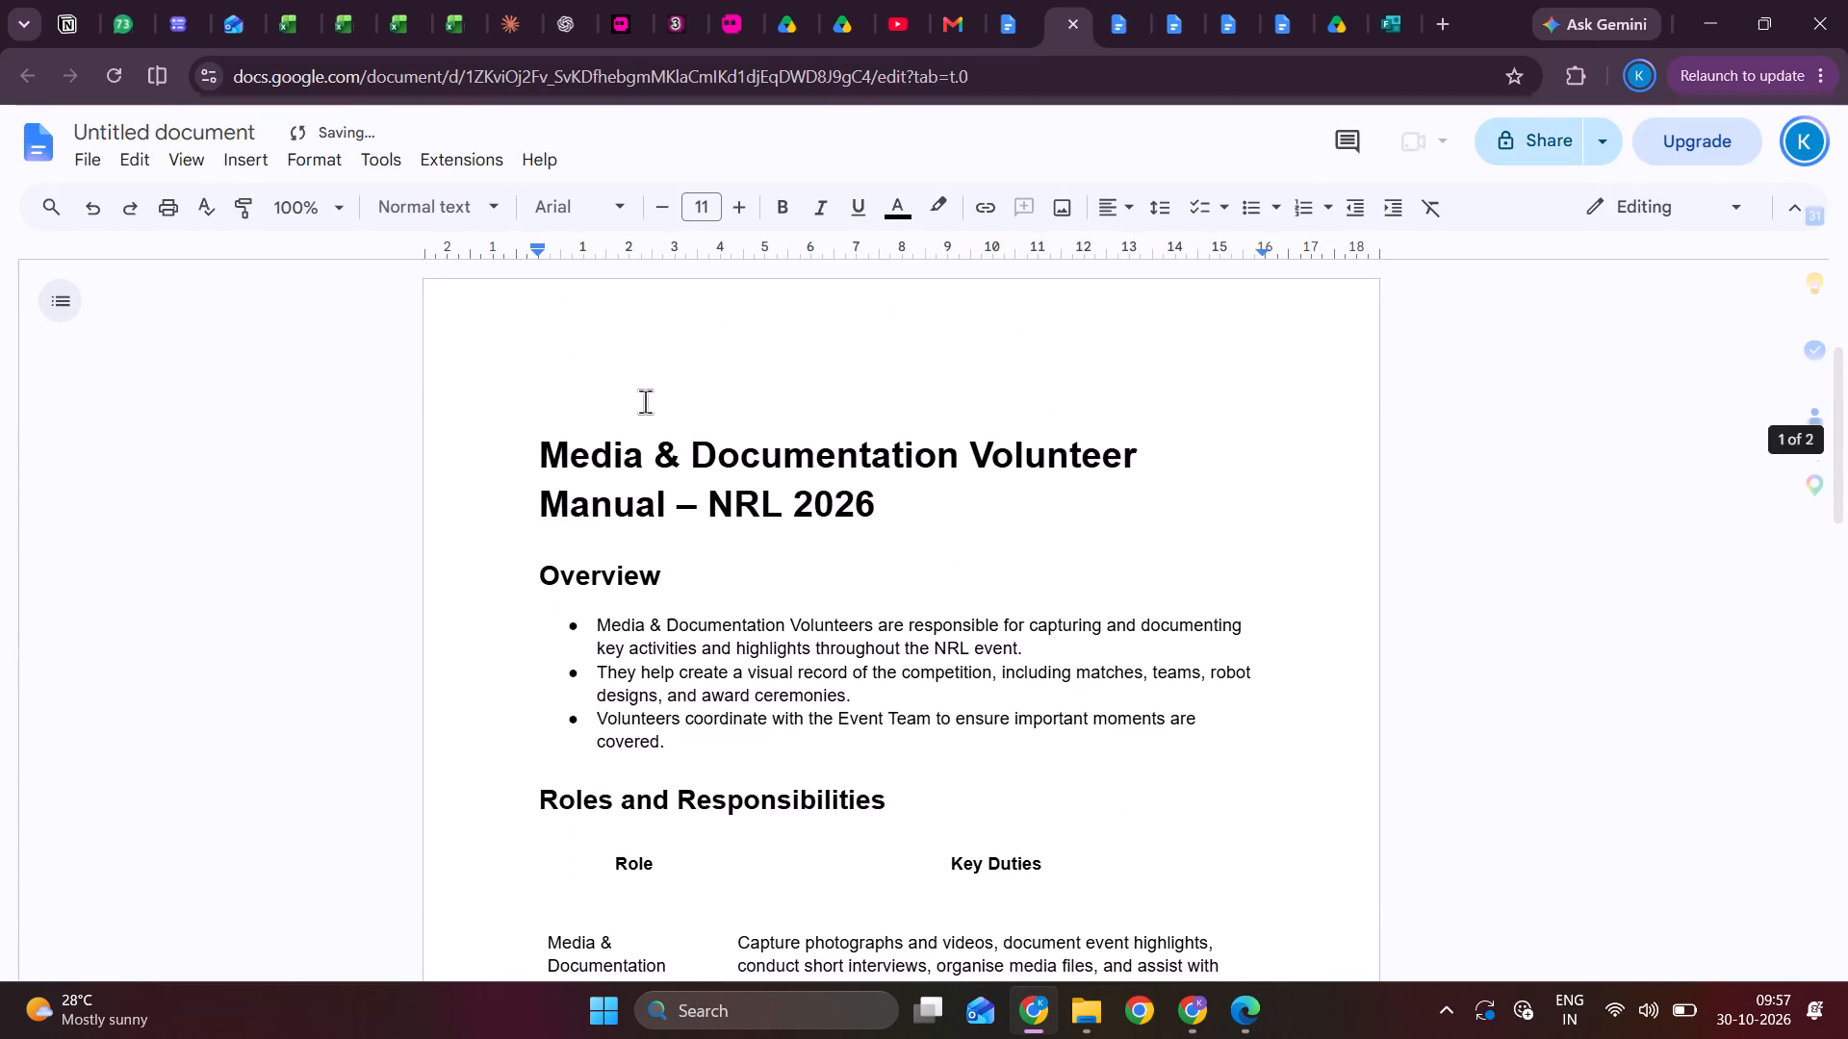
Name the untitled document "Media & Documentation Volunteer Manual – NRL 2026" by reusing its title heading.
drag(517, 454, 856, 496)
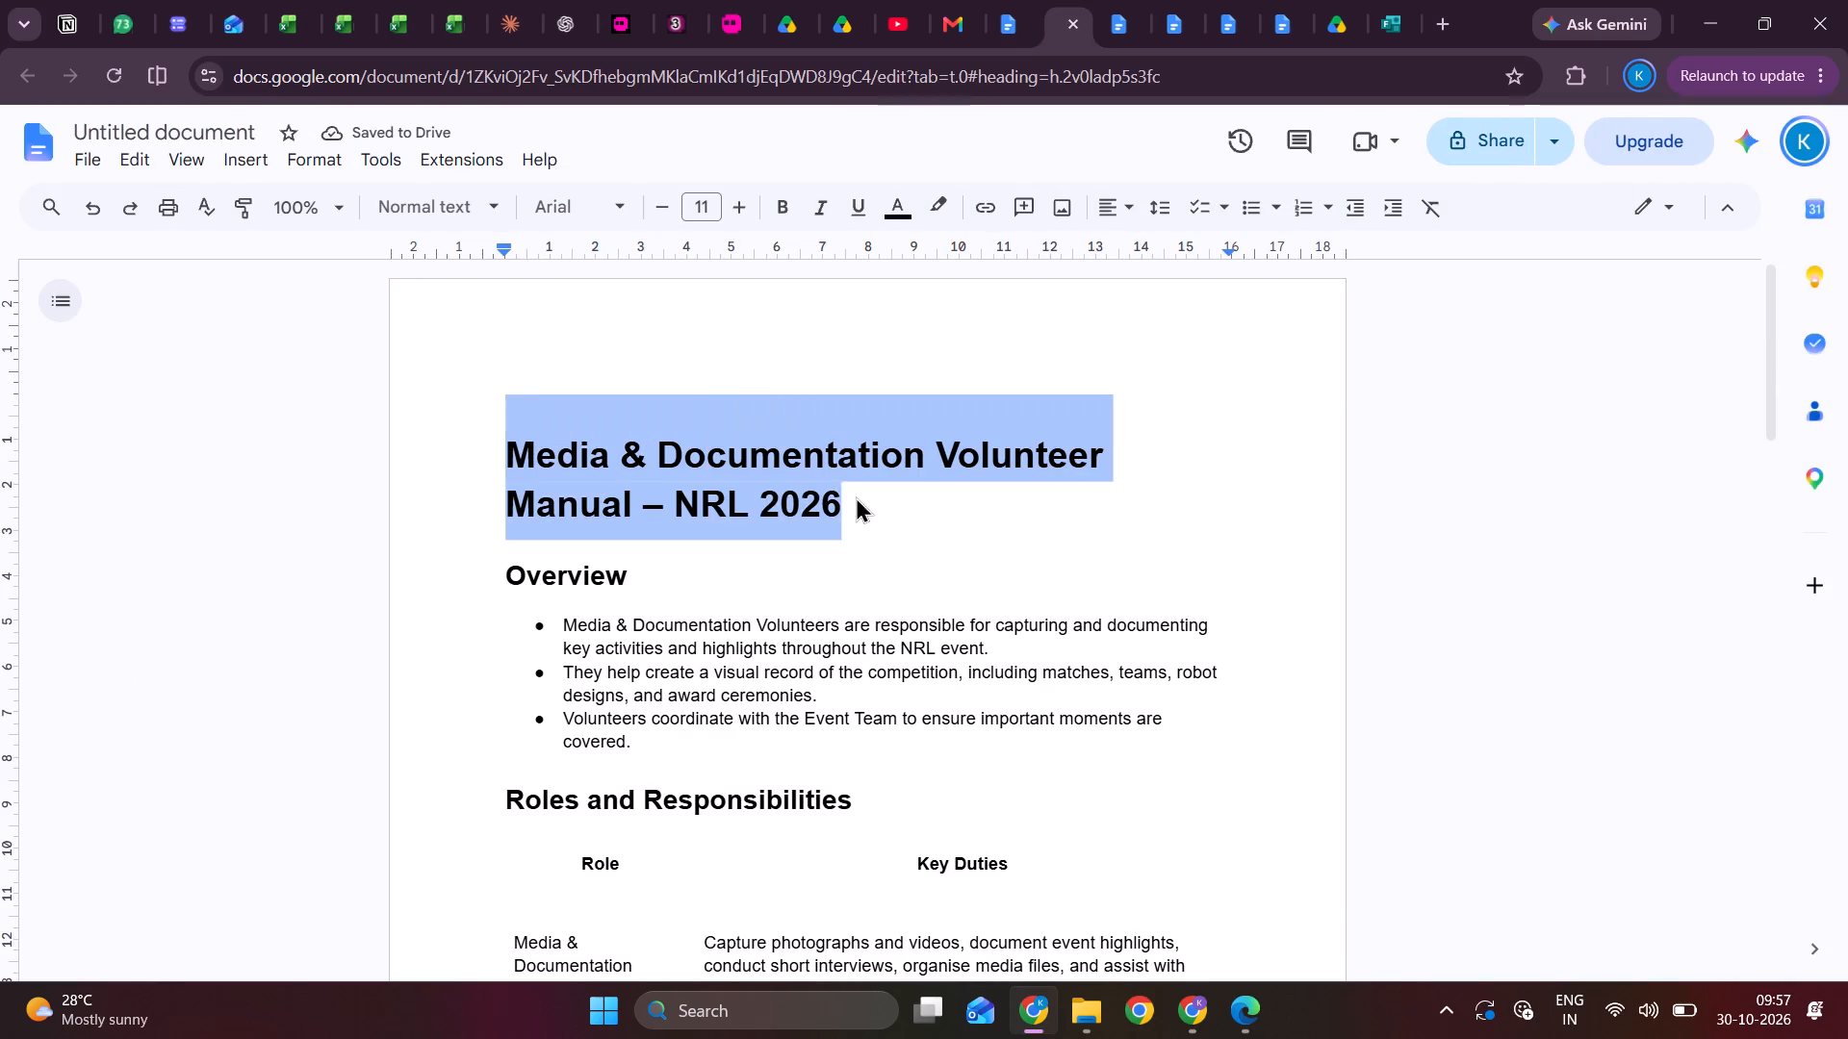
drag(856, 496, 974, 477)
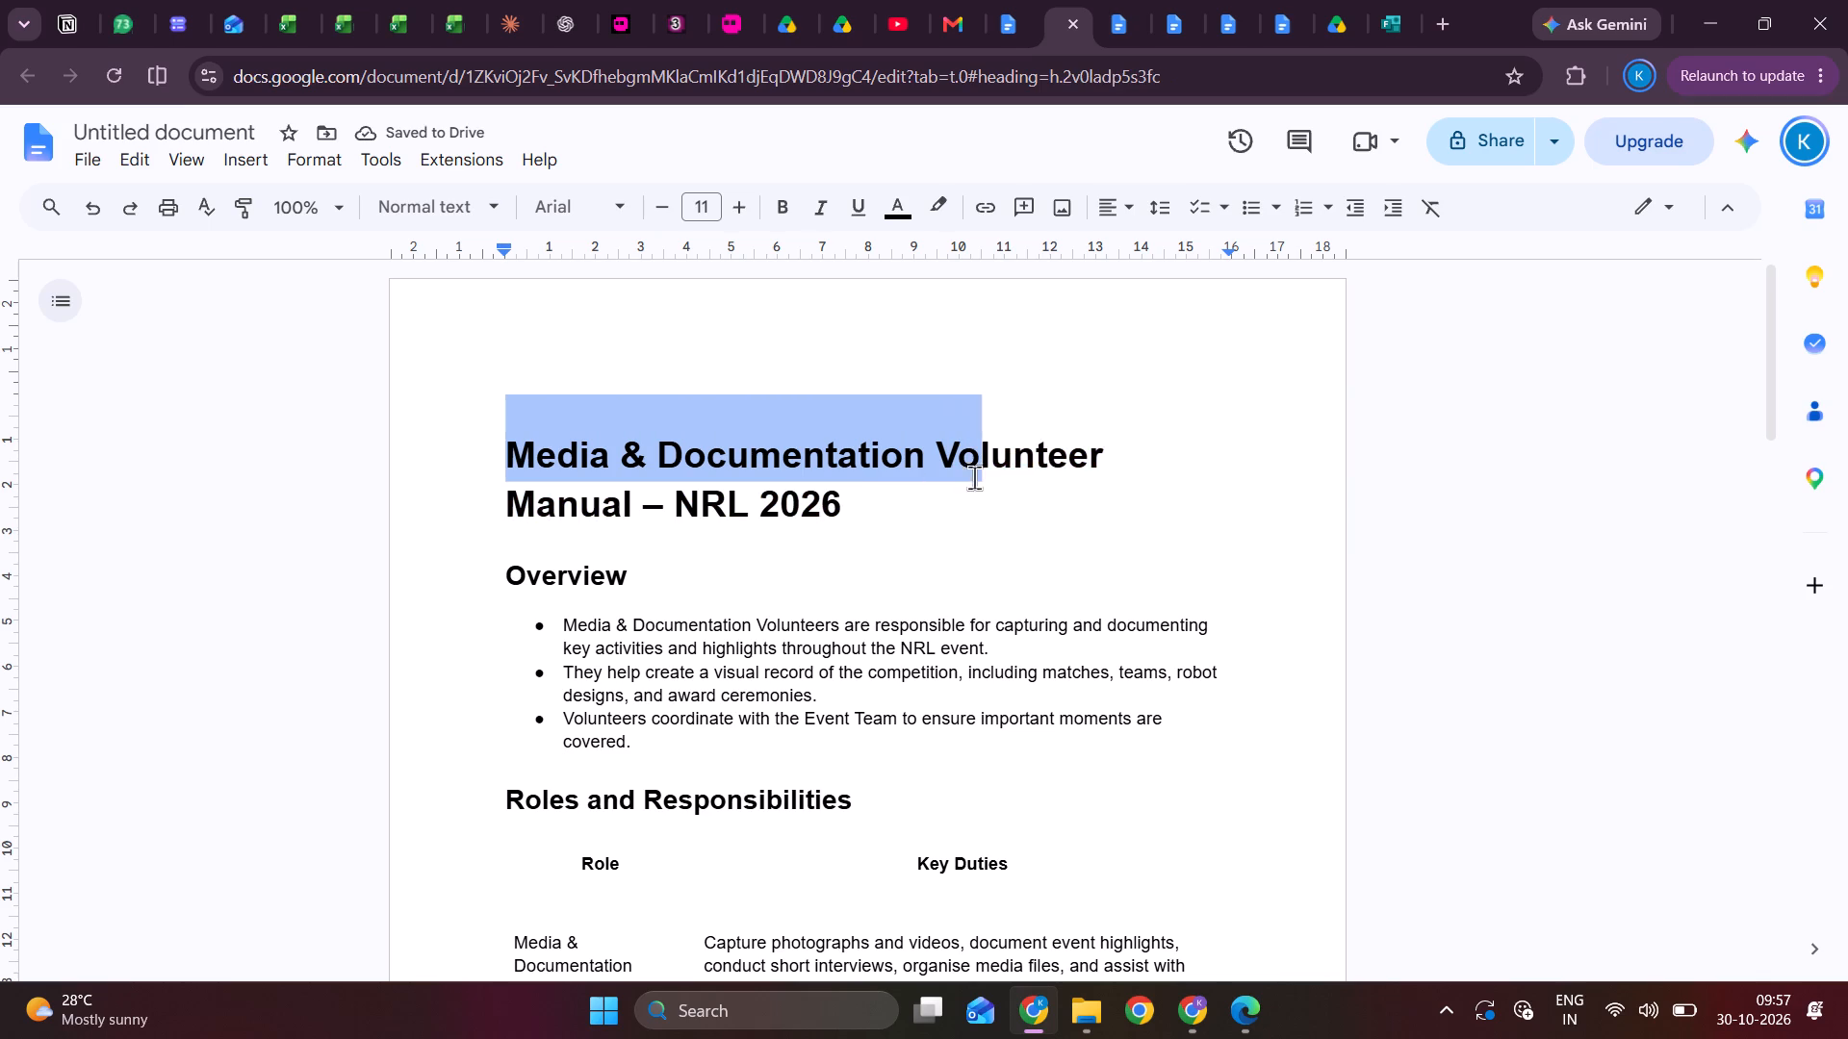
drag(974, 477, 1104, 521)
key(ctrl+c)
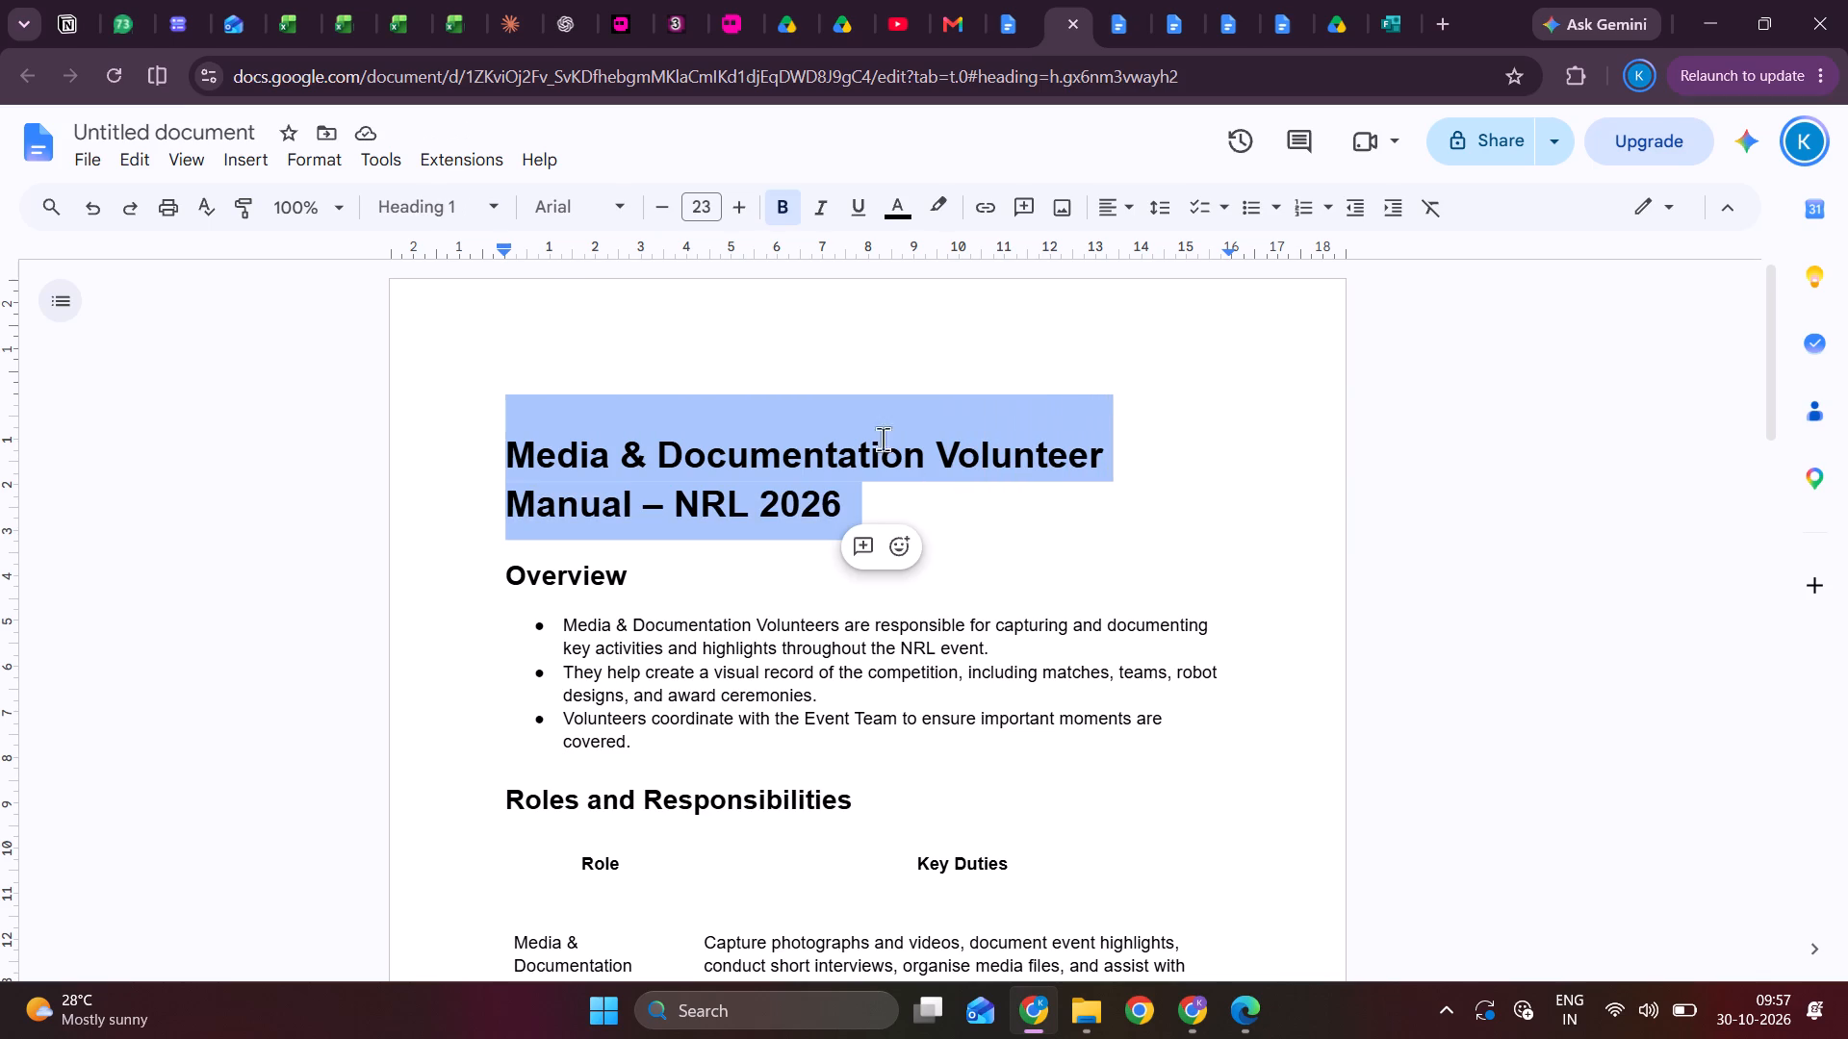
click(195, 114)
click(196, 122)
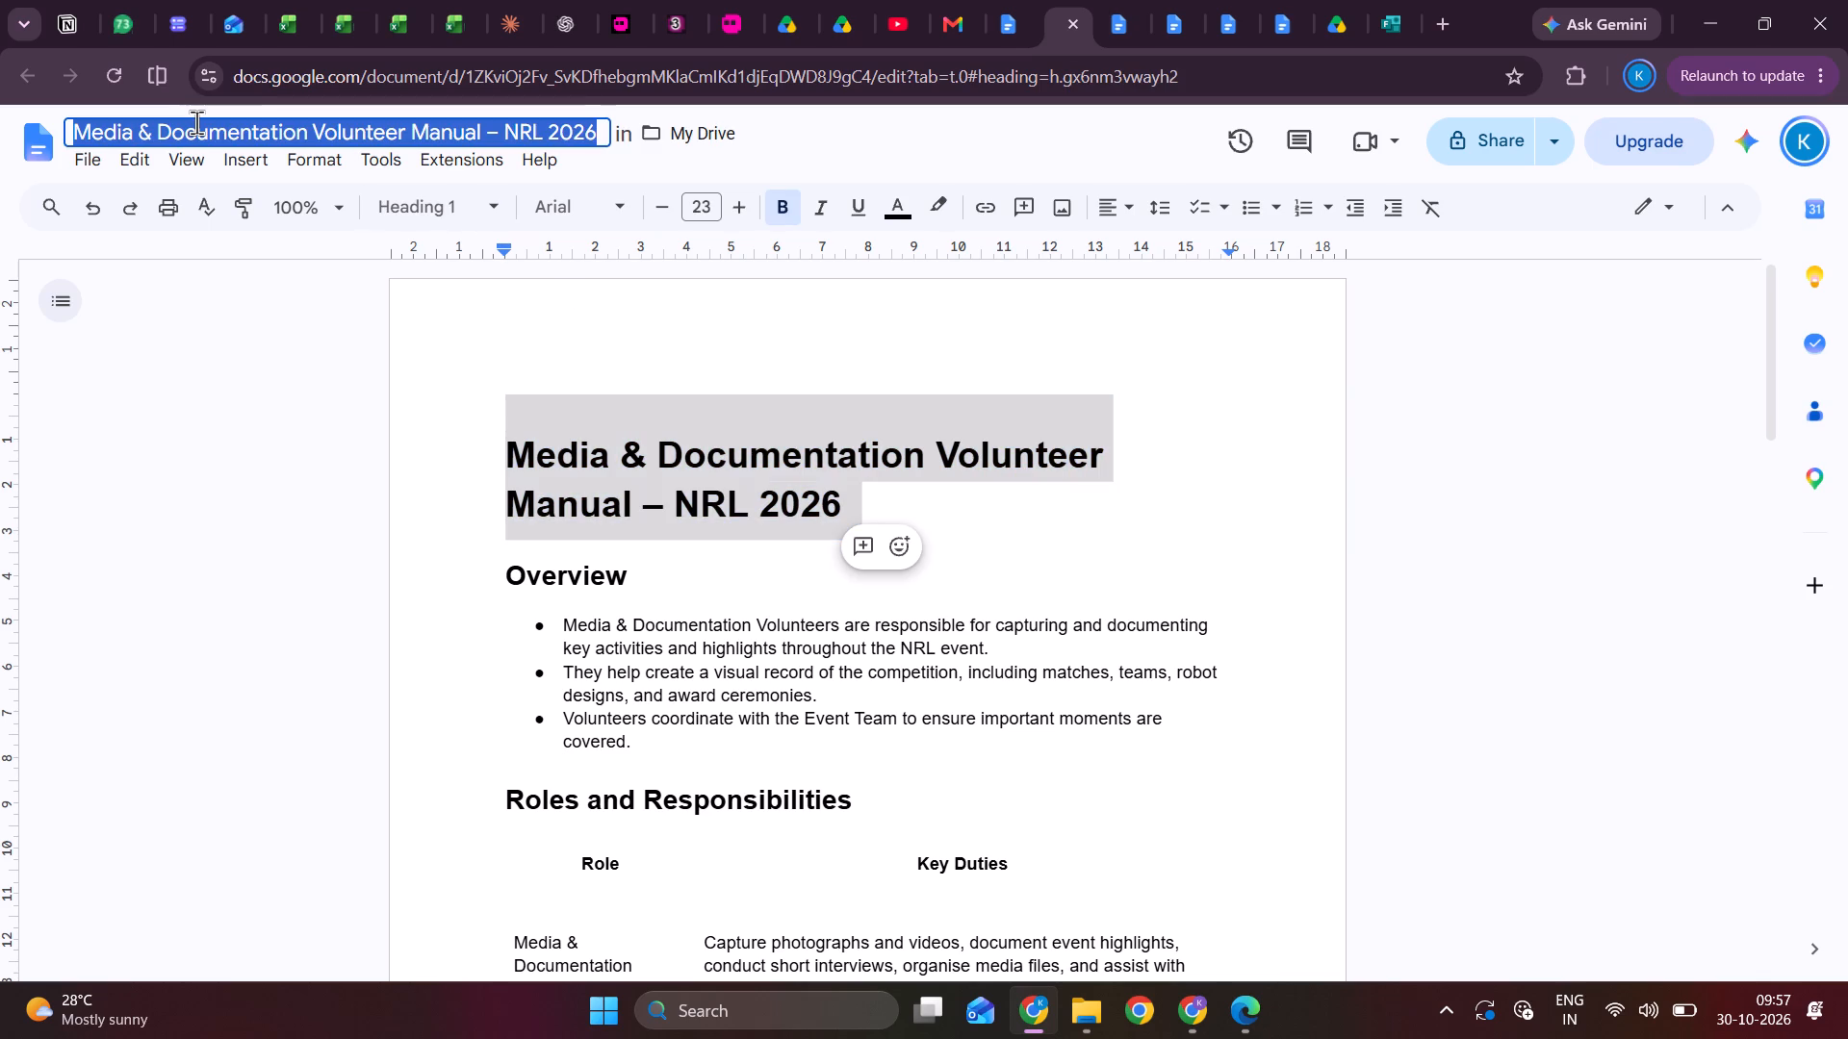
click(110, 372)
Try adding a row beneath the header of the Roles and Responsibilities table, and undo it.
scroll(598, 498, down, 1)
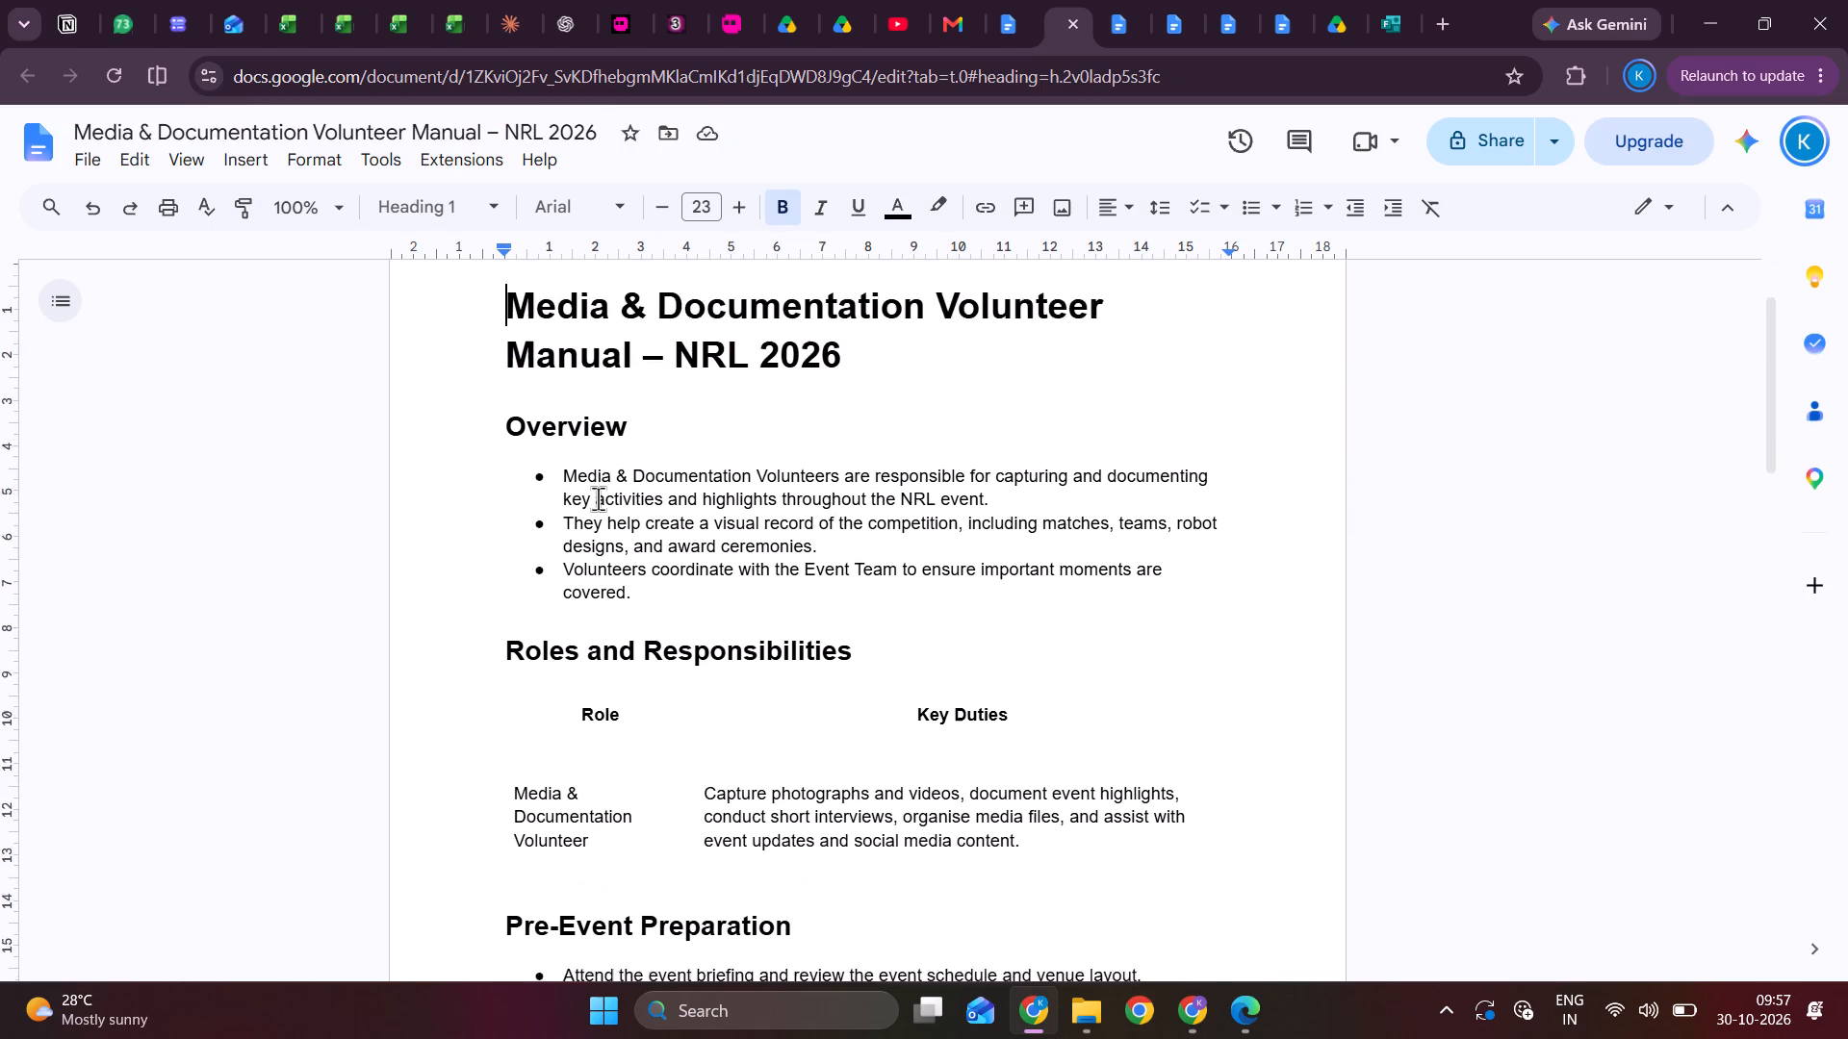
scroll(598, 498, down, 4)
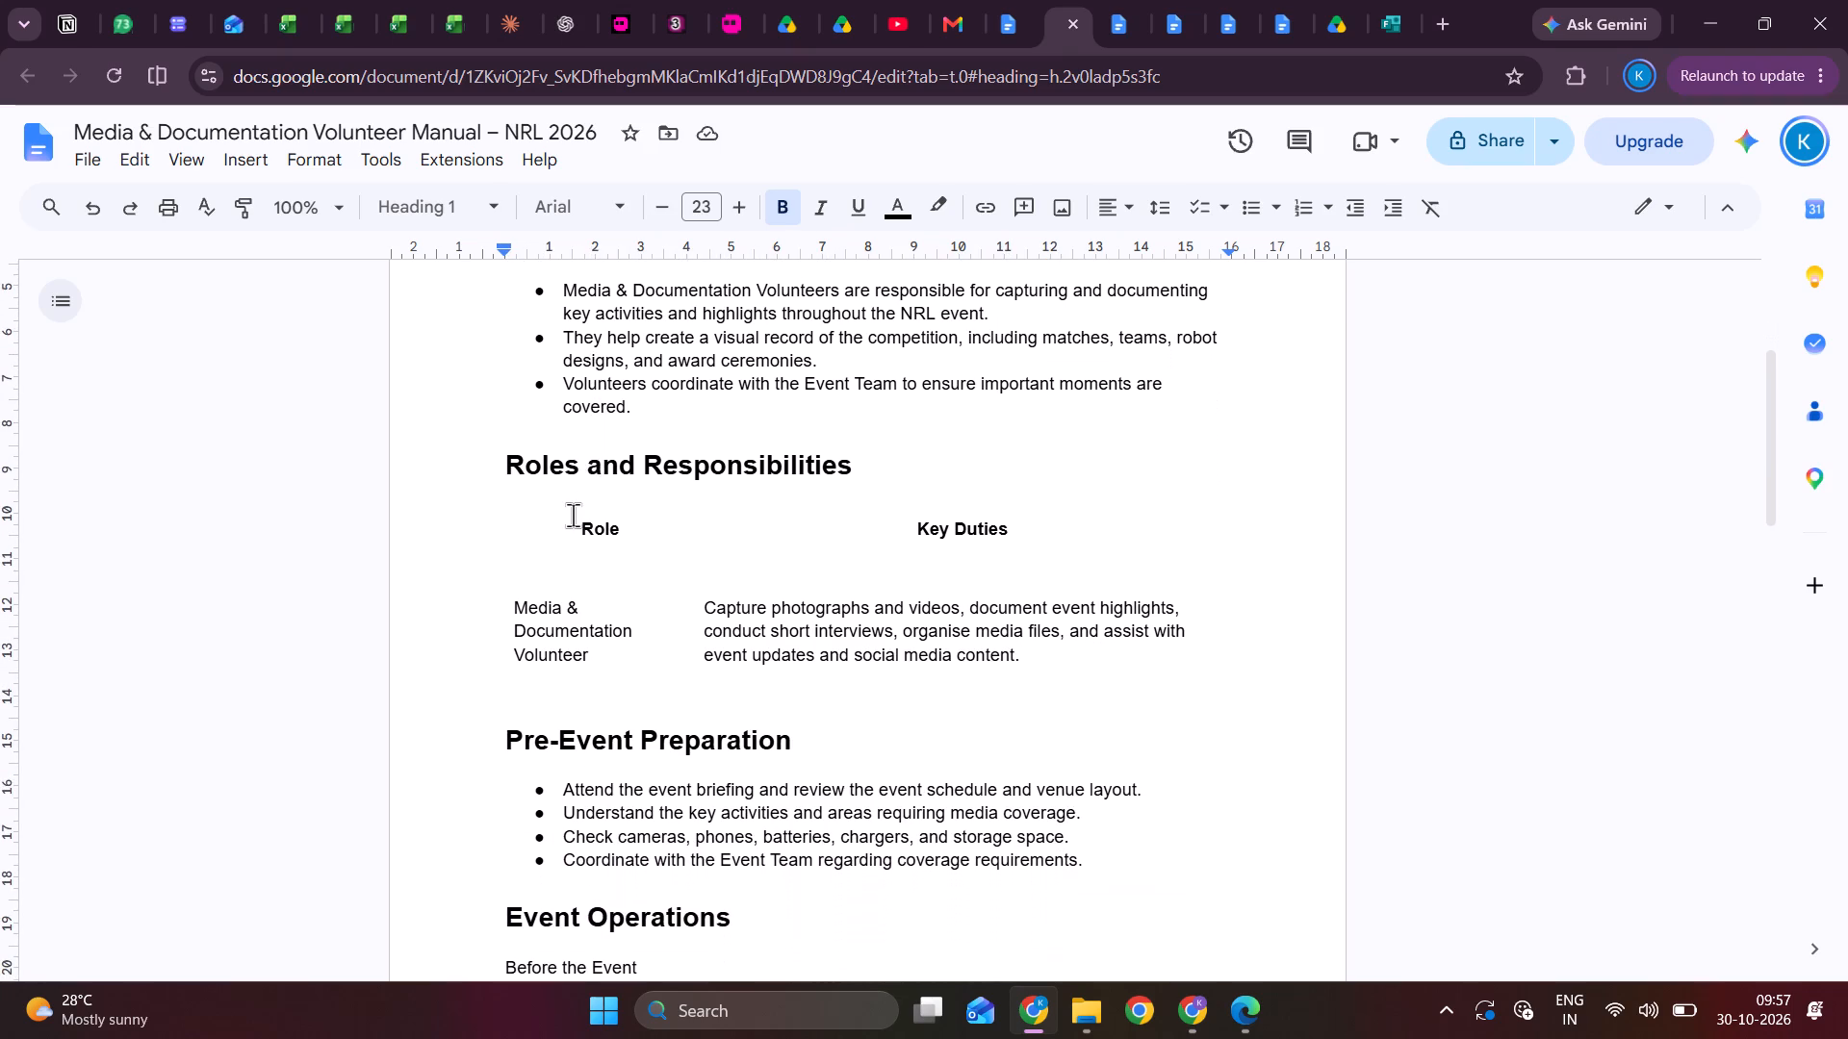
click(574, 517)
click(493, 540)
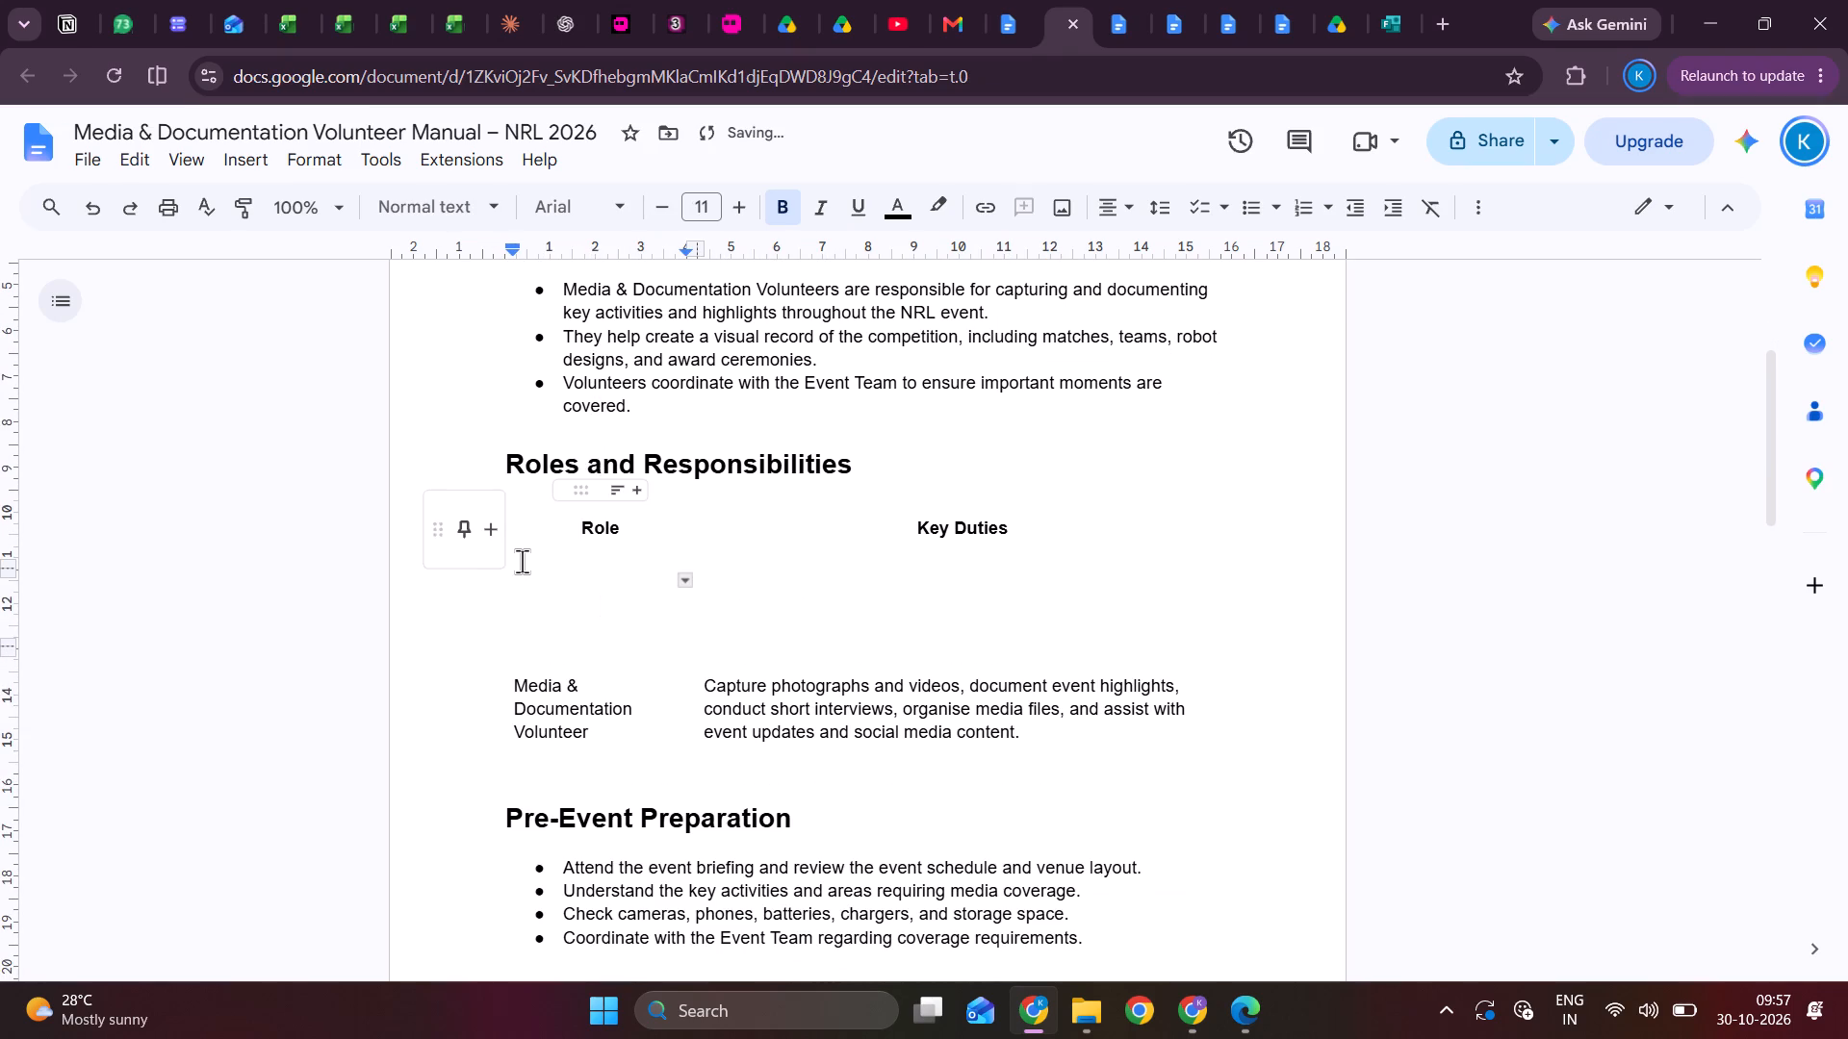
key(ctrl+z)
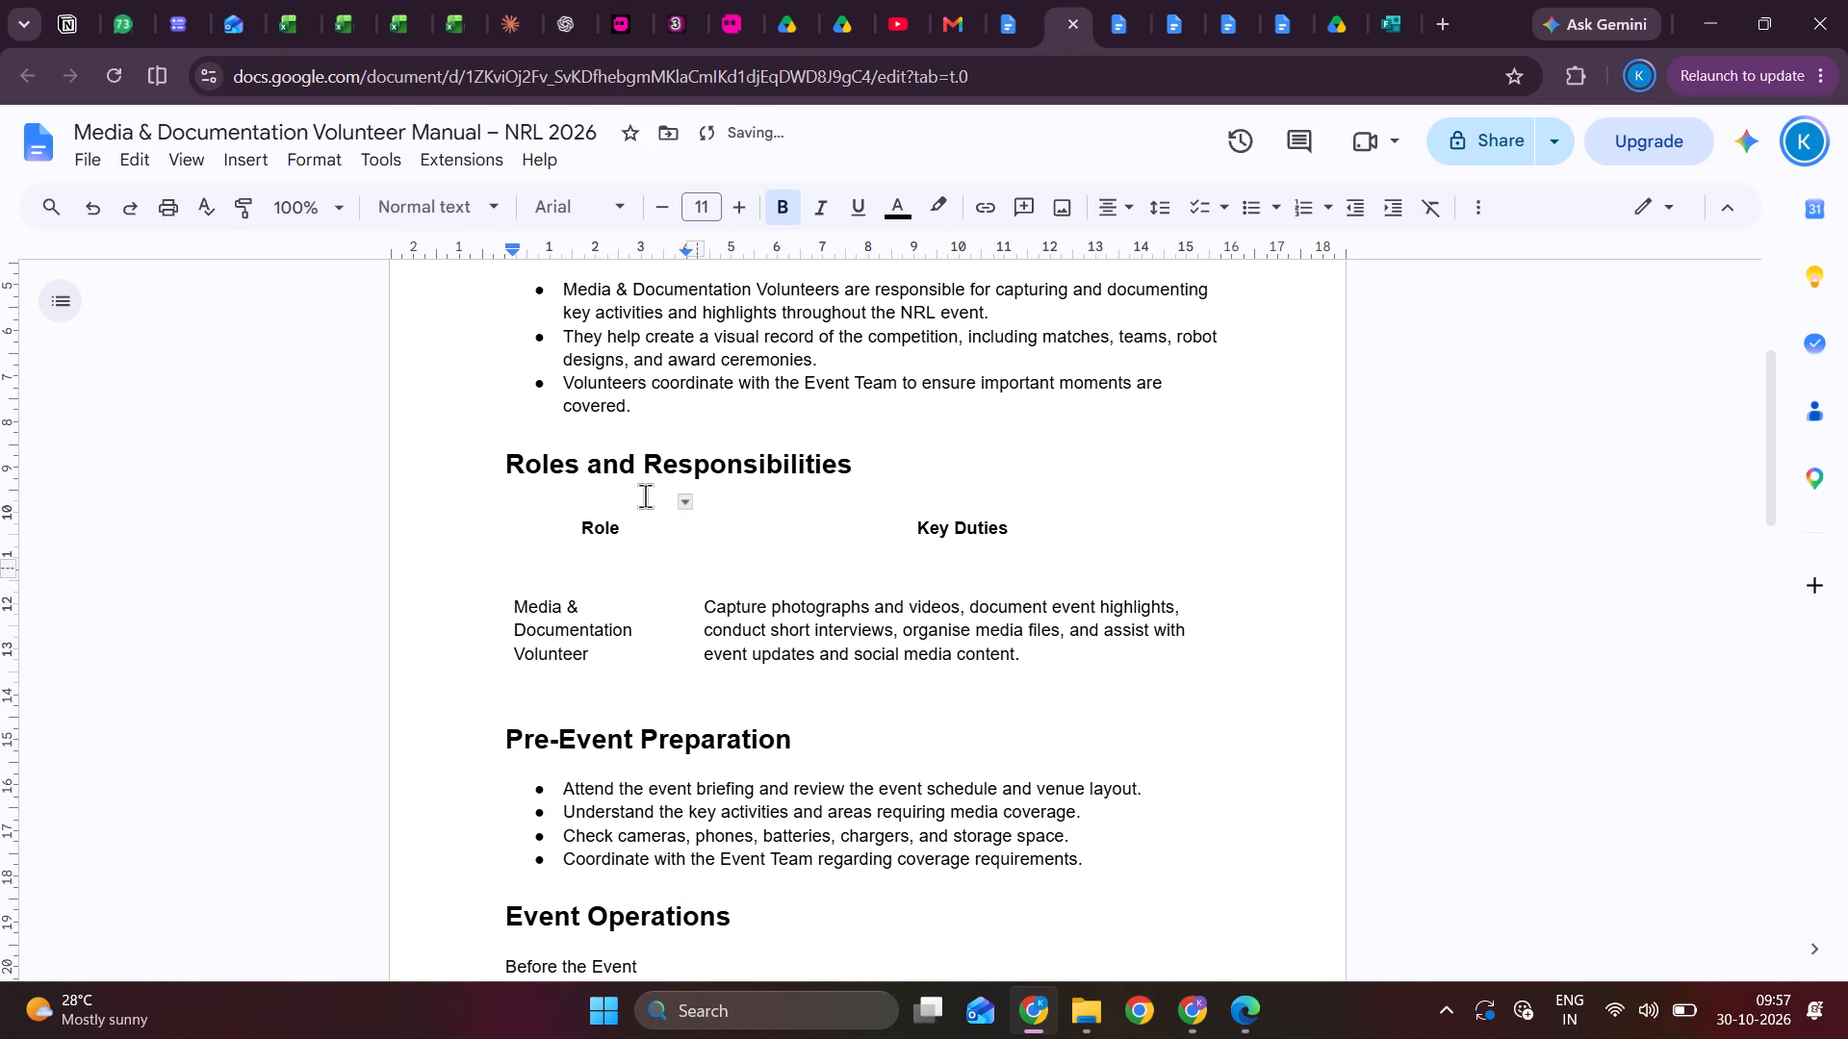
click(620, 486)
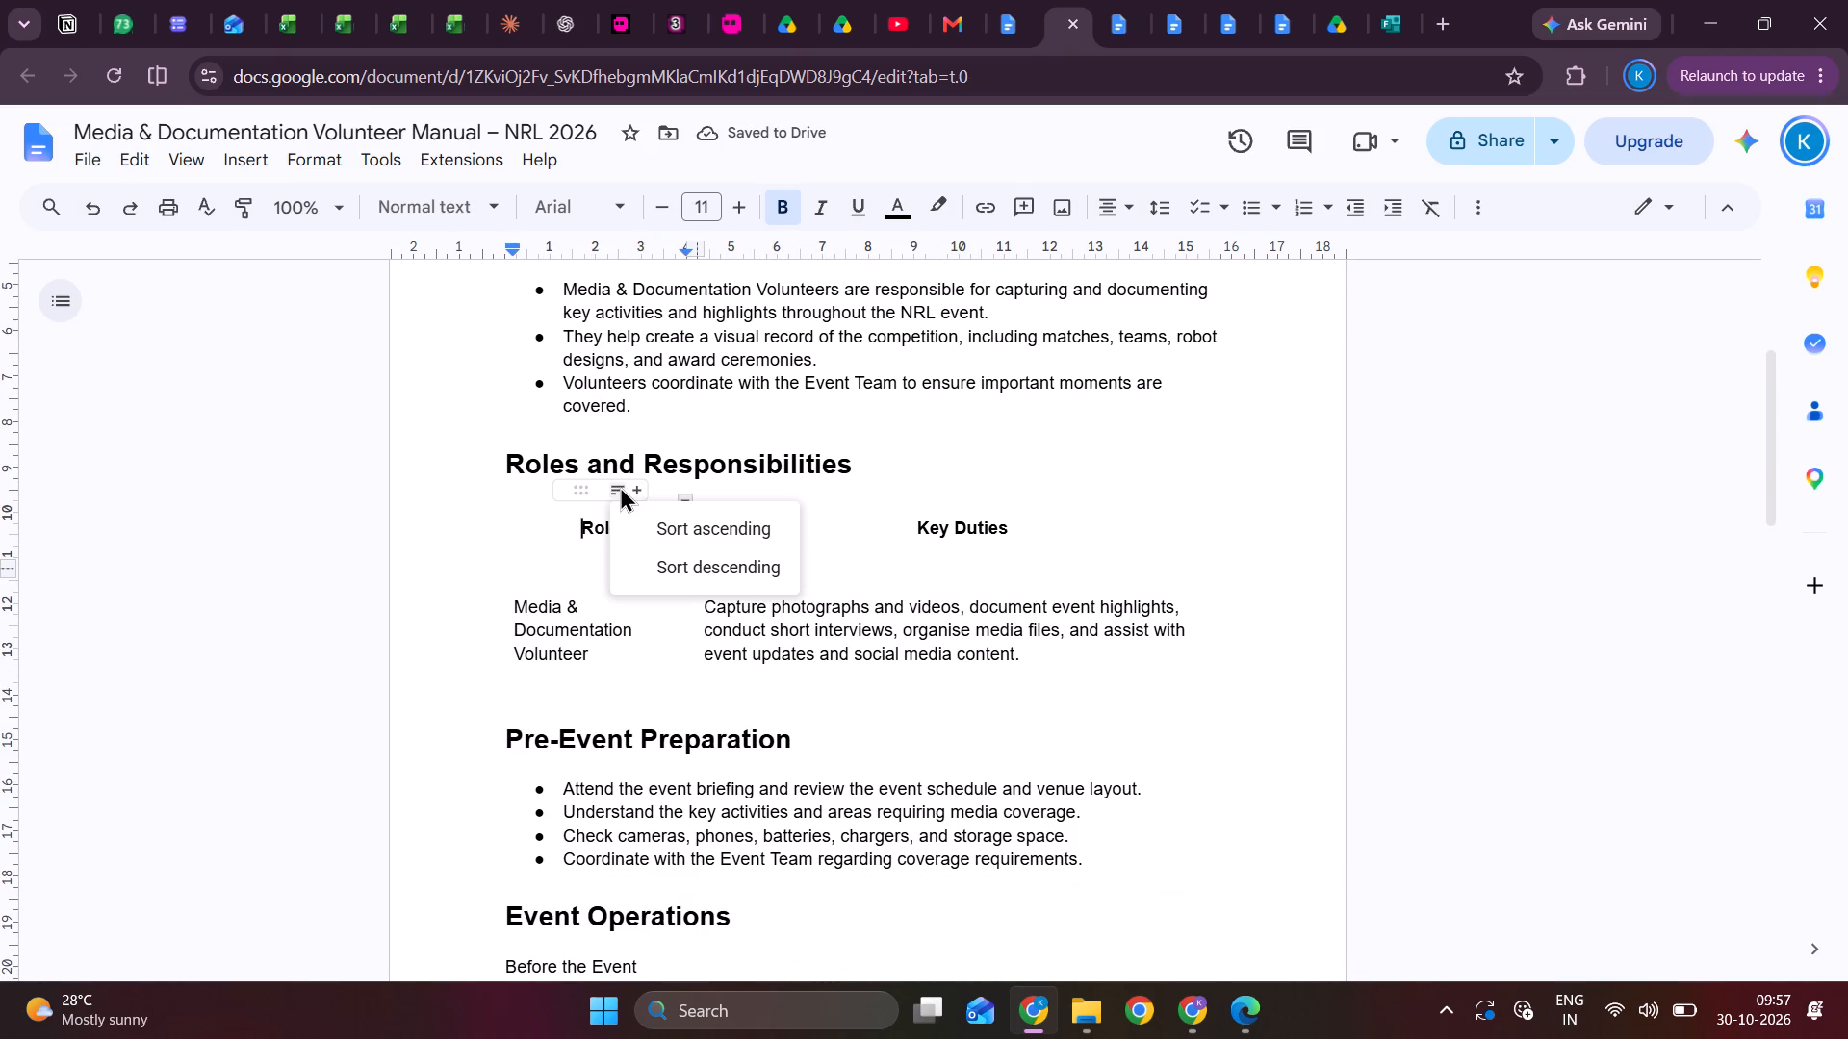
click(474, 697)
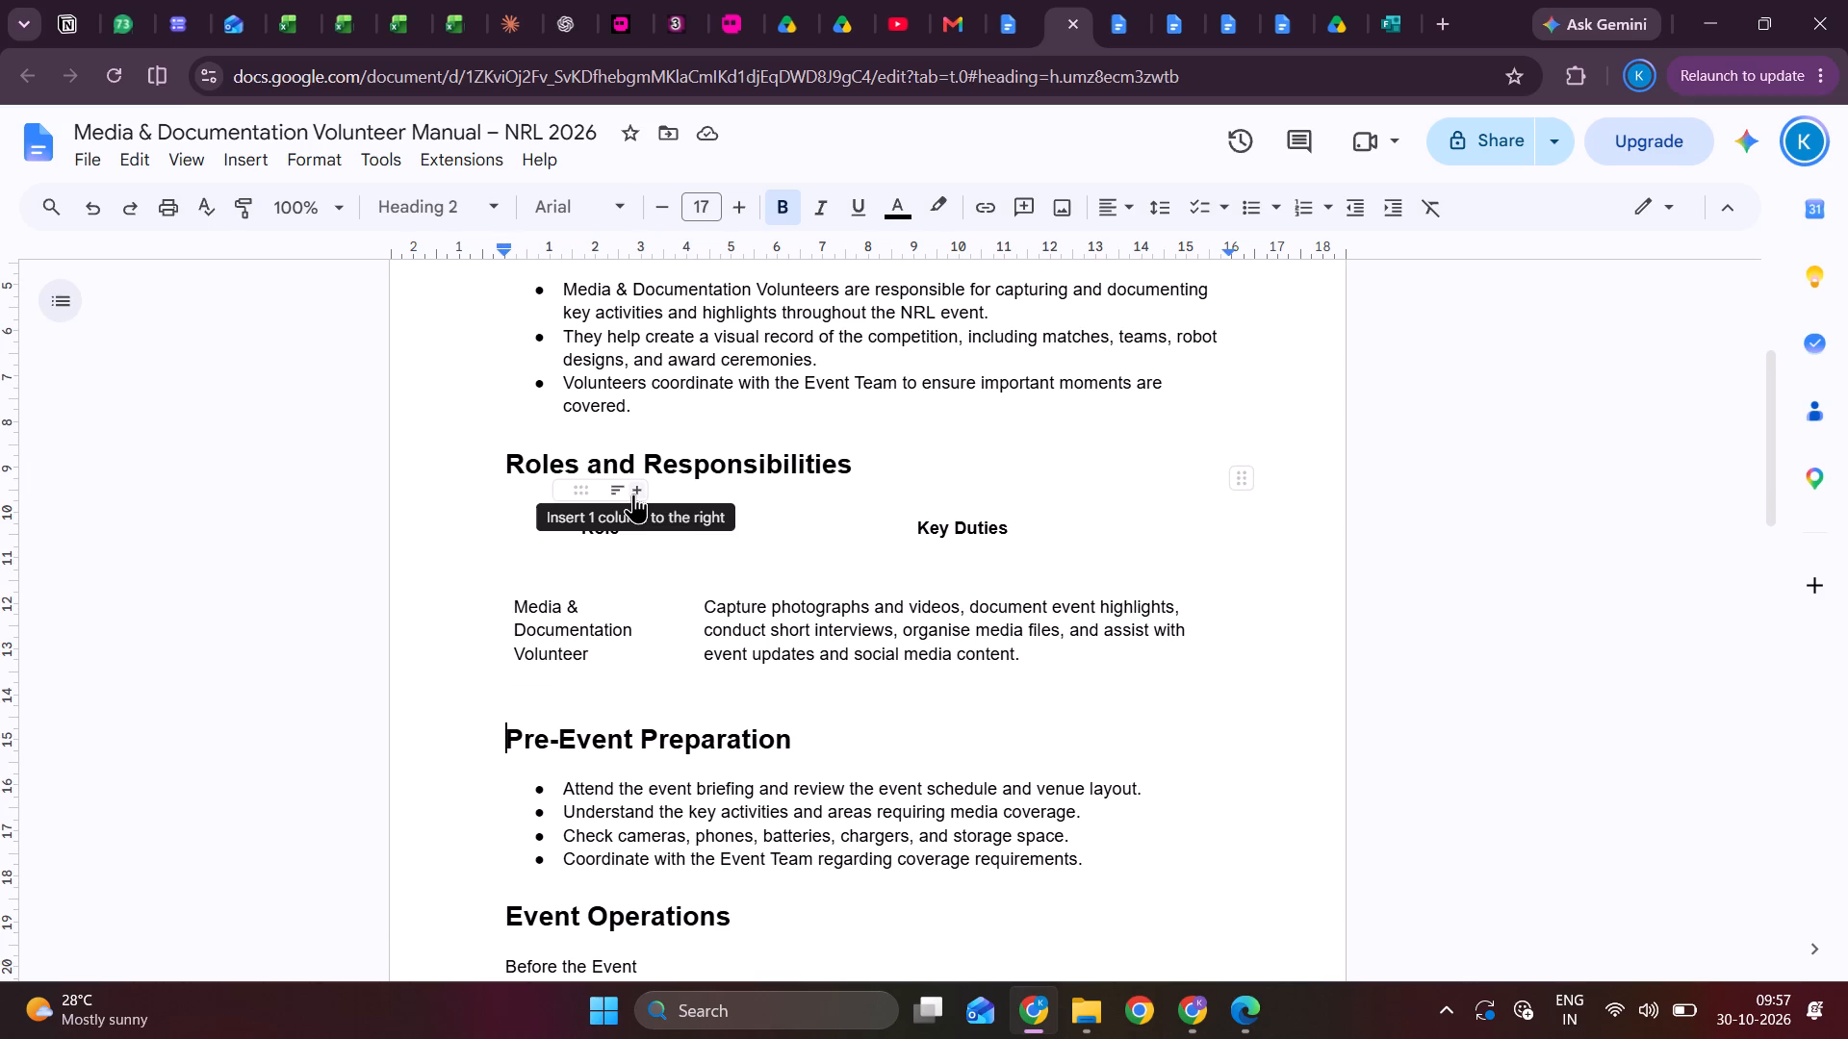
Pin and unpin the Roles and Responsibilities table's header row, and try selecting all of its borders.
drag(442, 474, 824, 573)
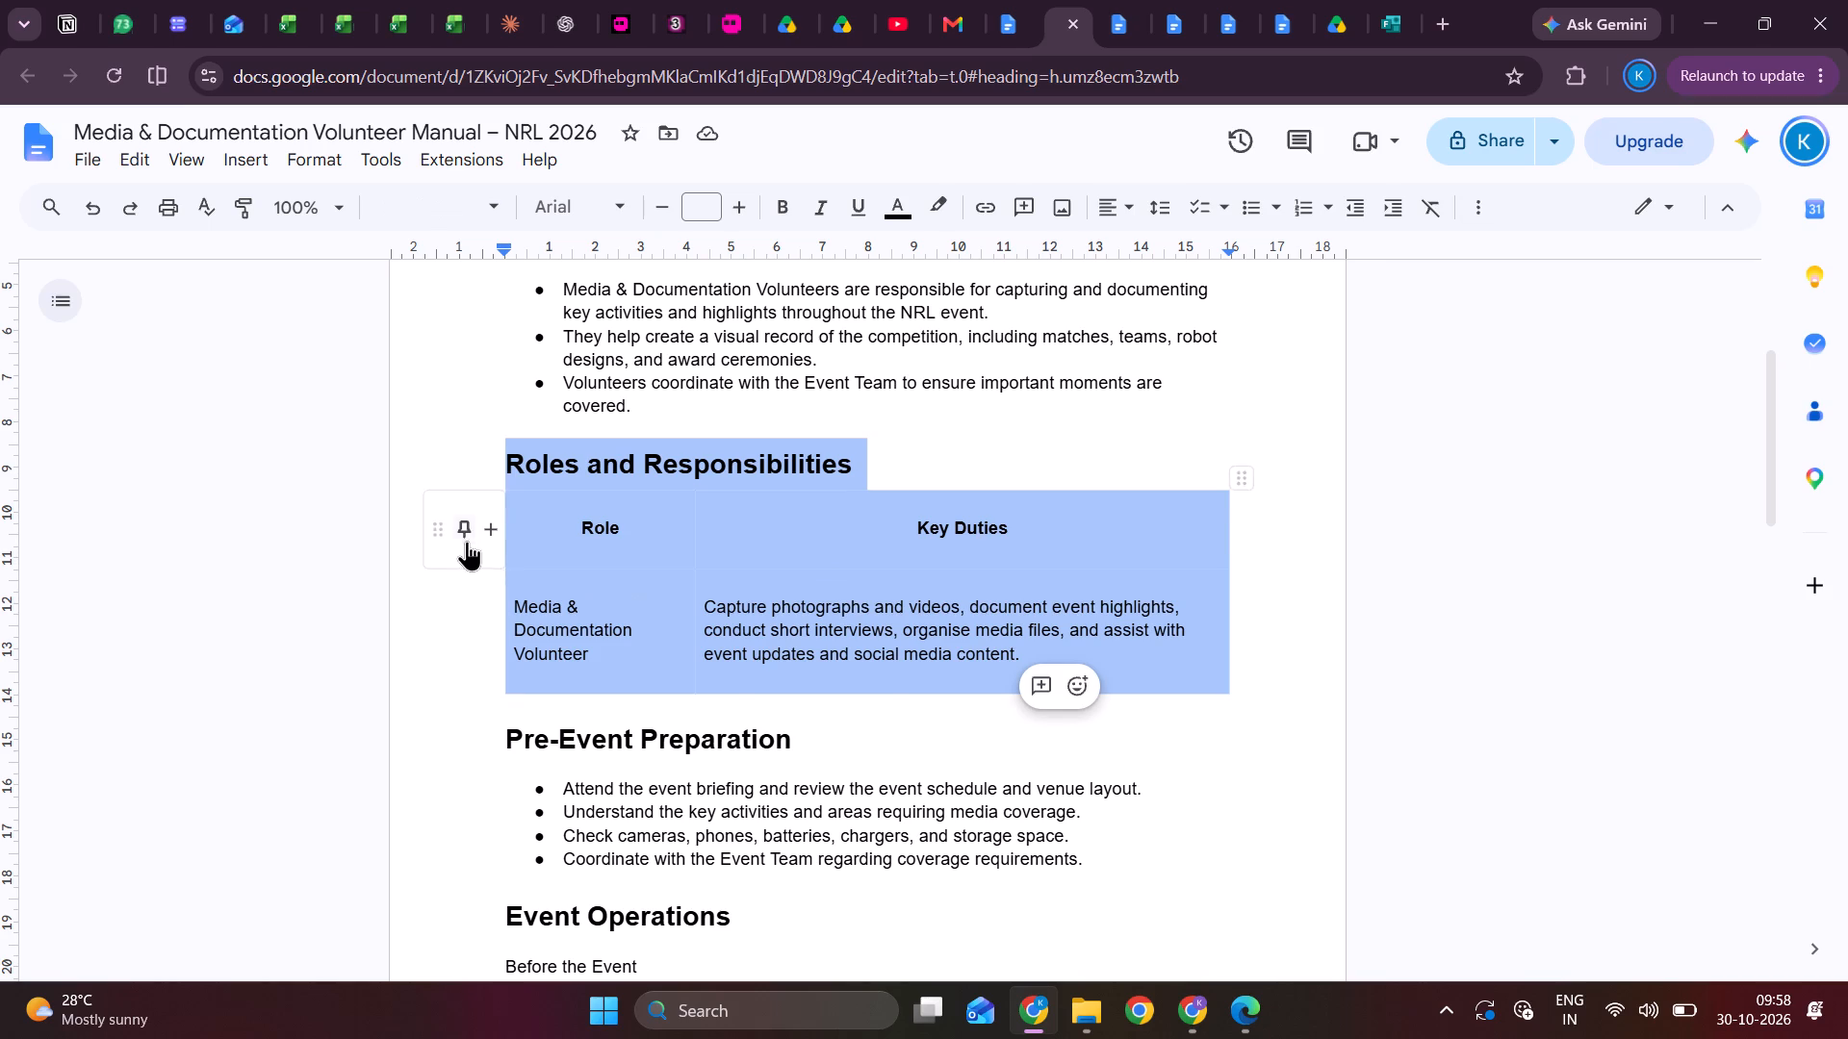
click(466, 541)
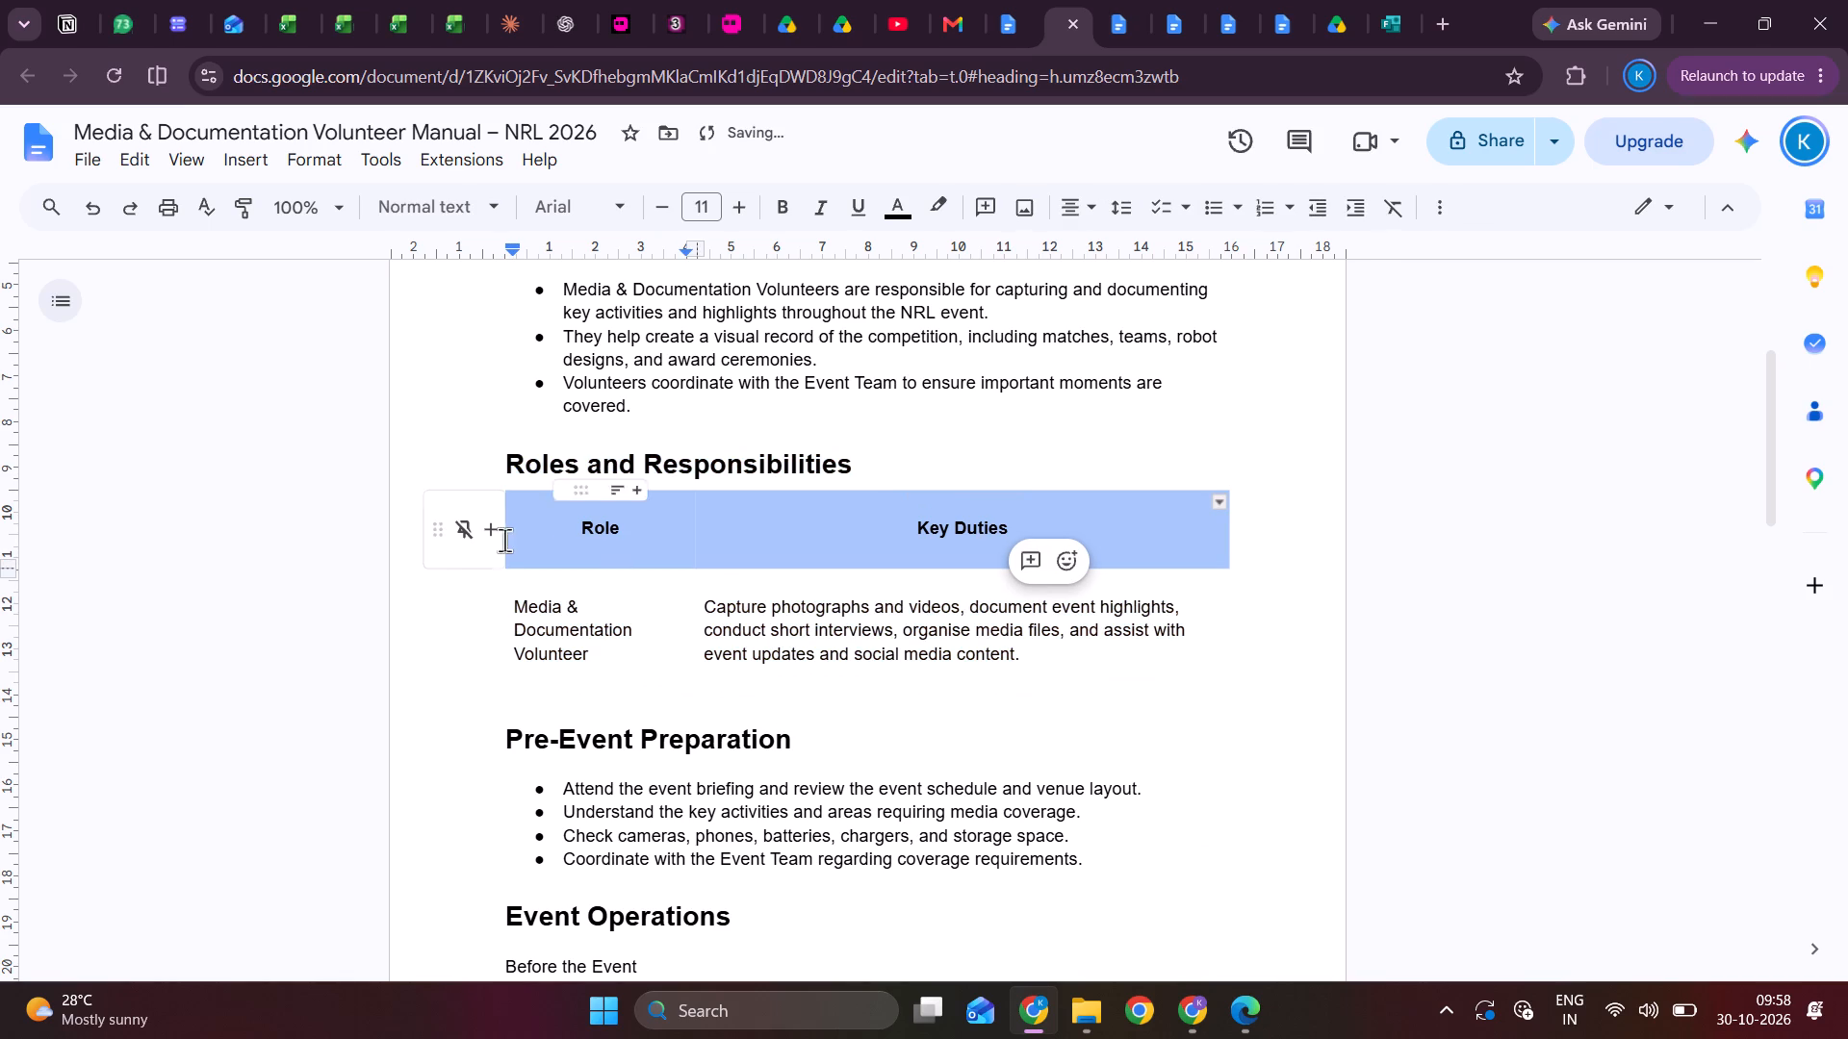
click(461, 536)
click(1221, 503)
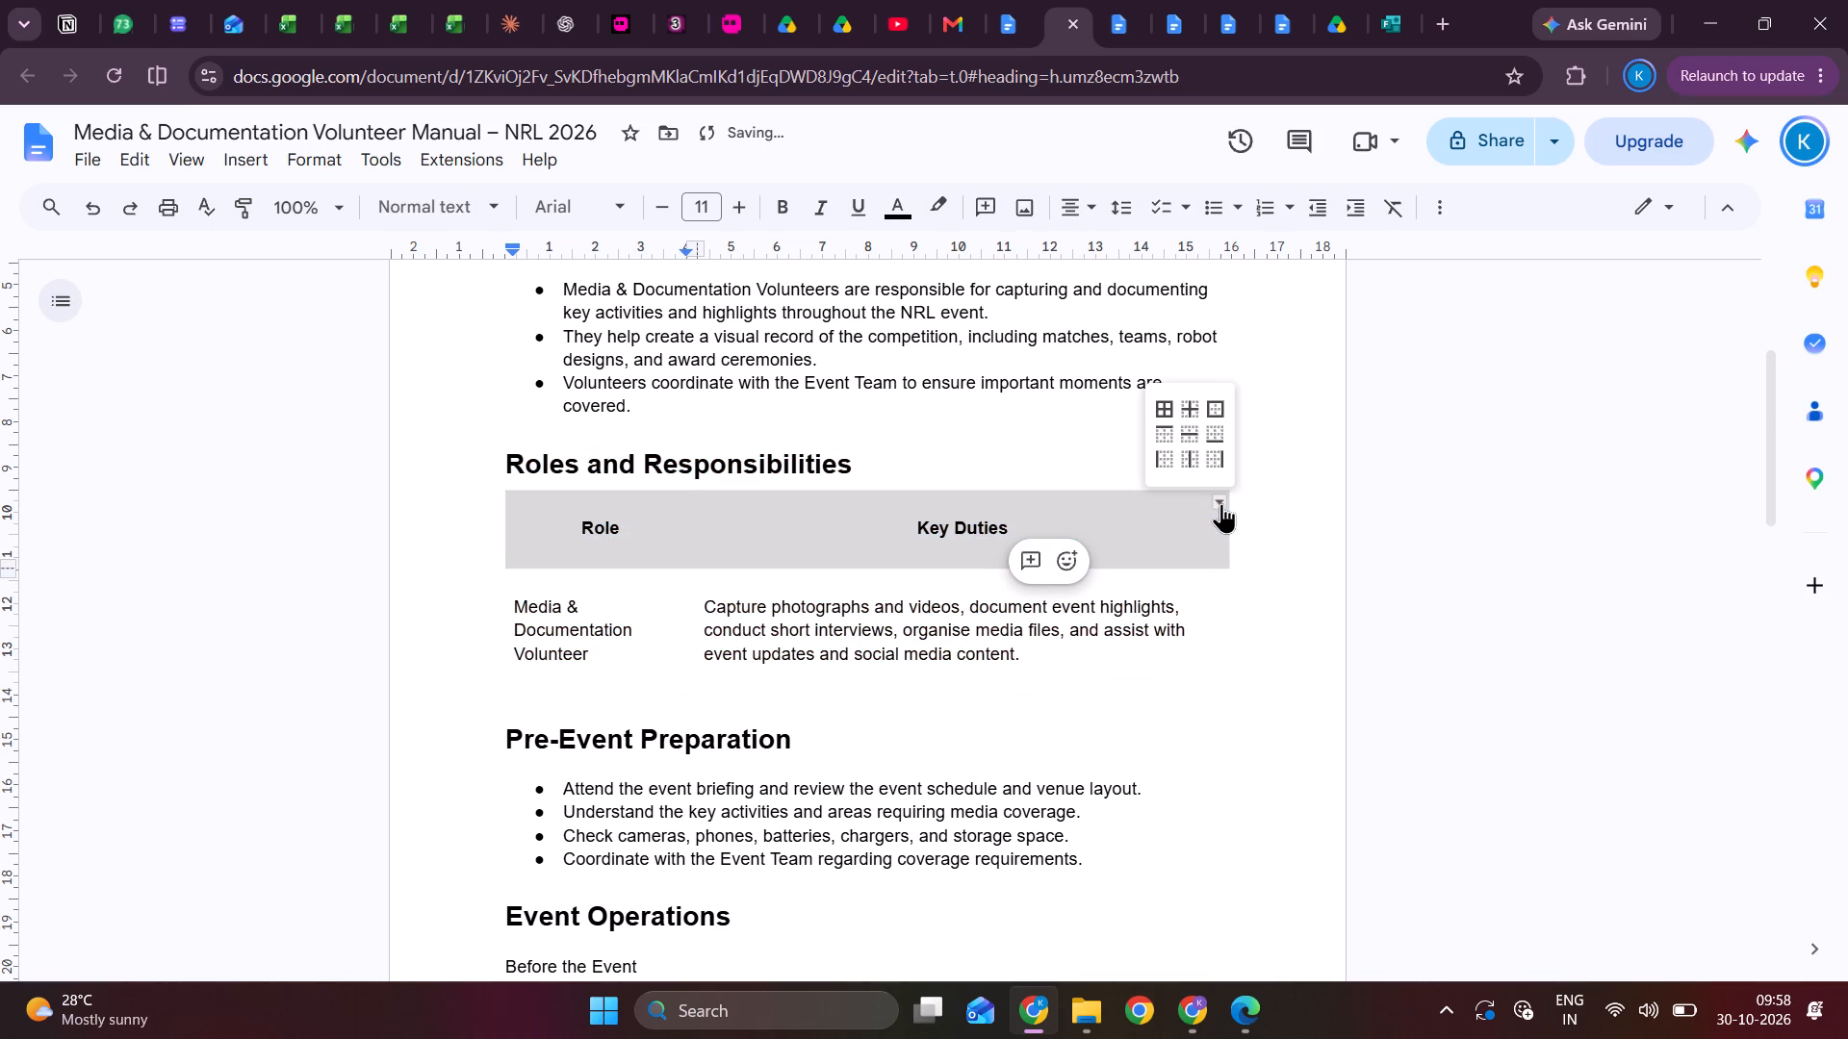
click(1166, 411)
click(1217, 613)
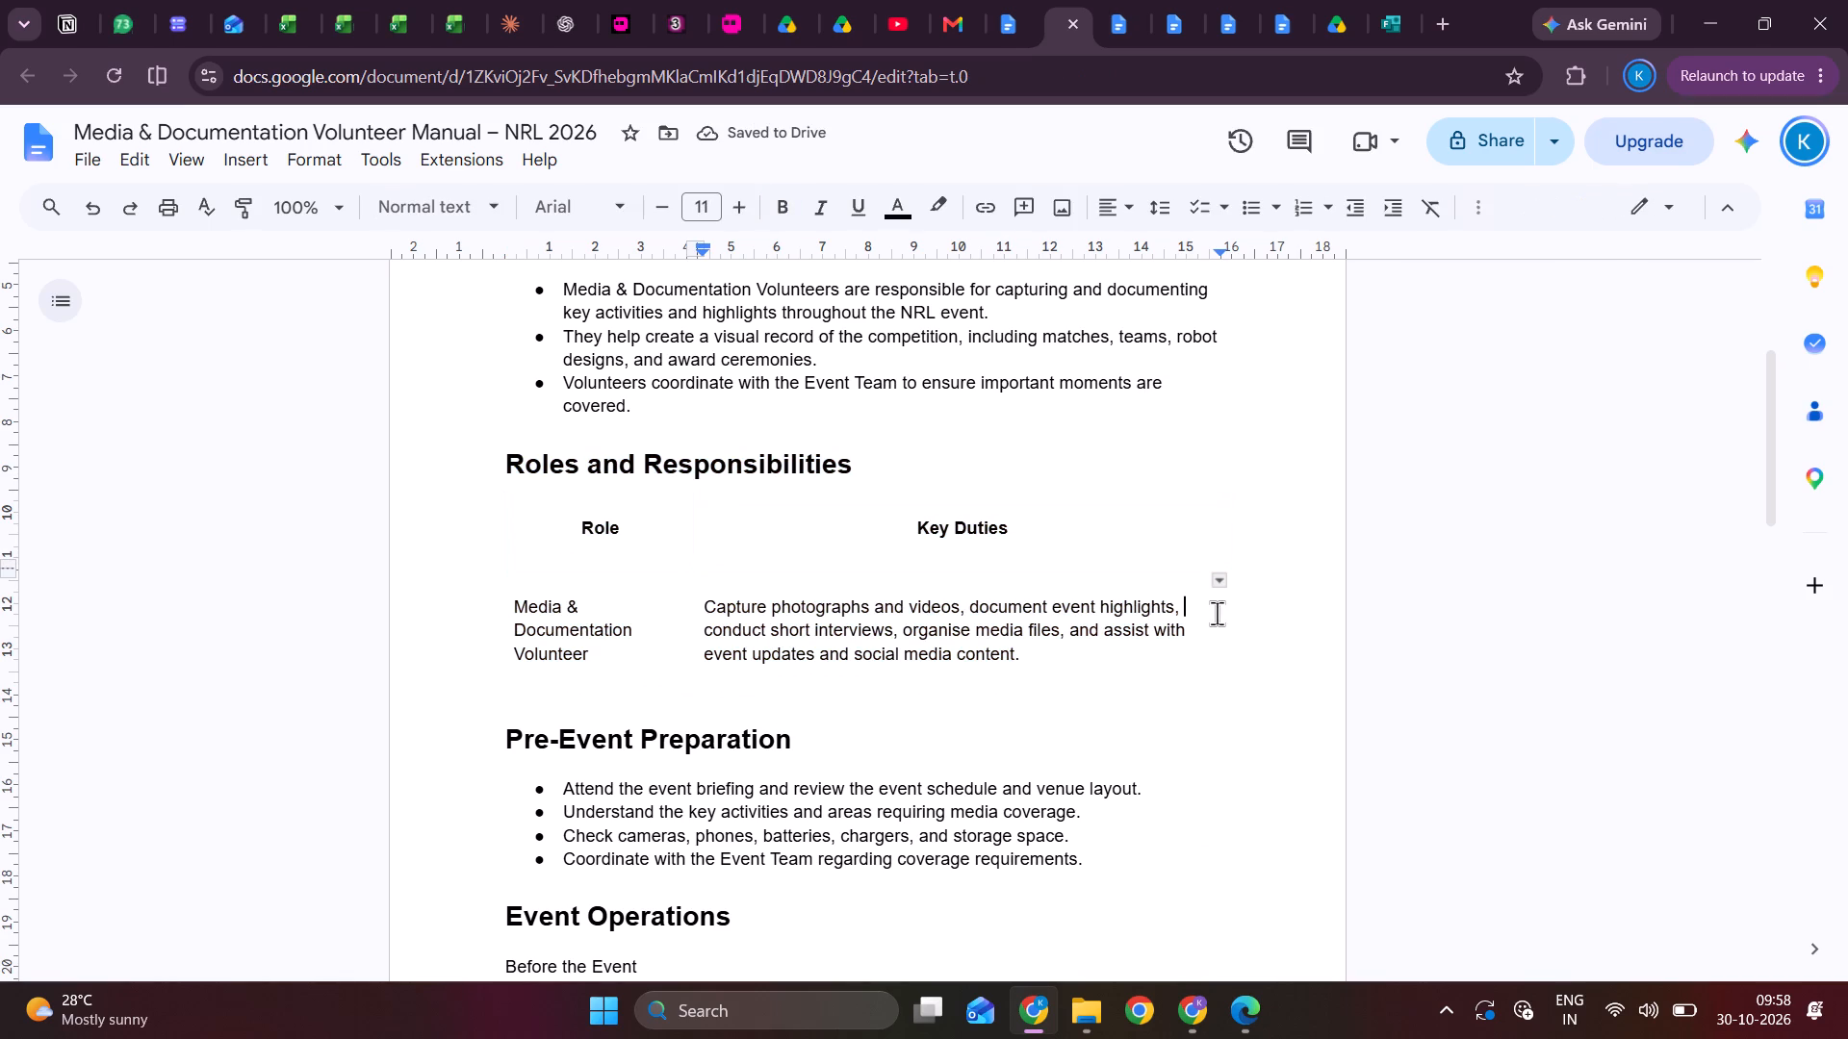
Select the outer borders of the Key Duties header cell and apply black as their border colour.
click(861, 539)
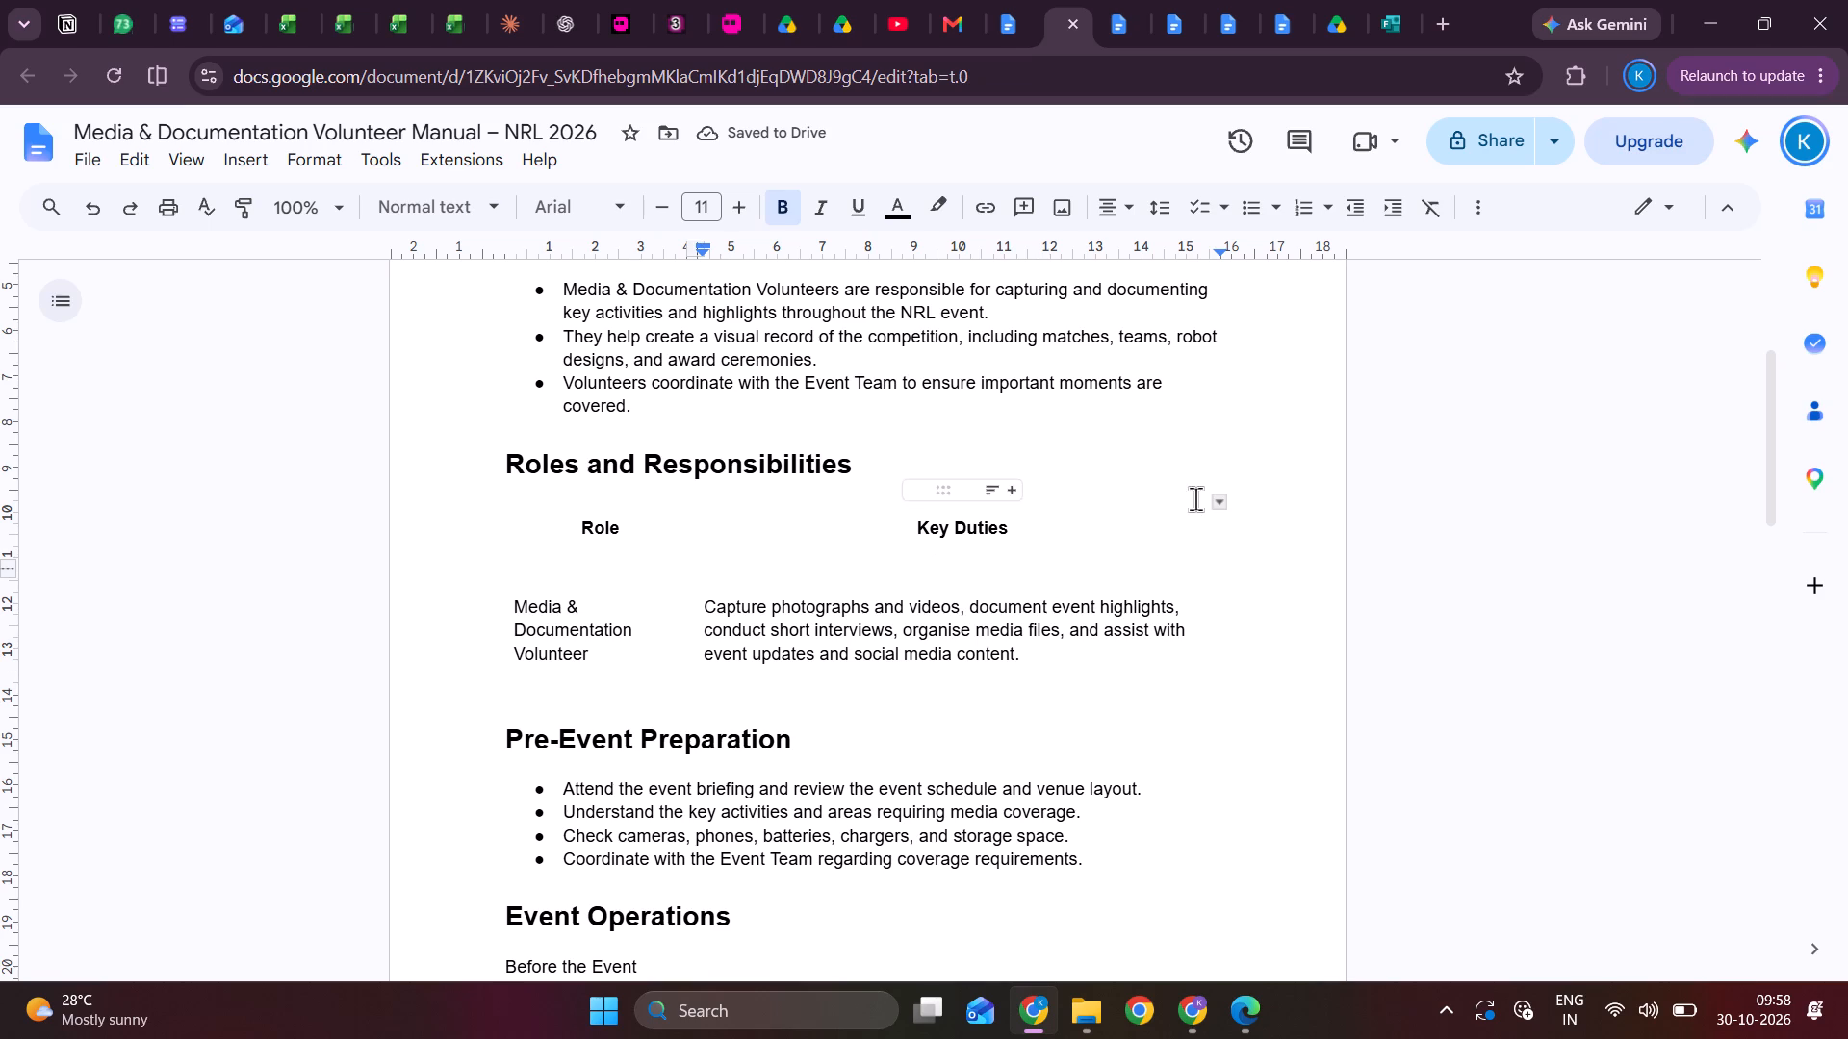
click(1221, 502)
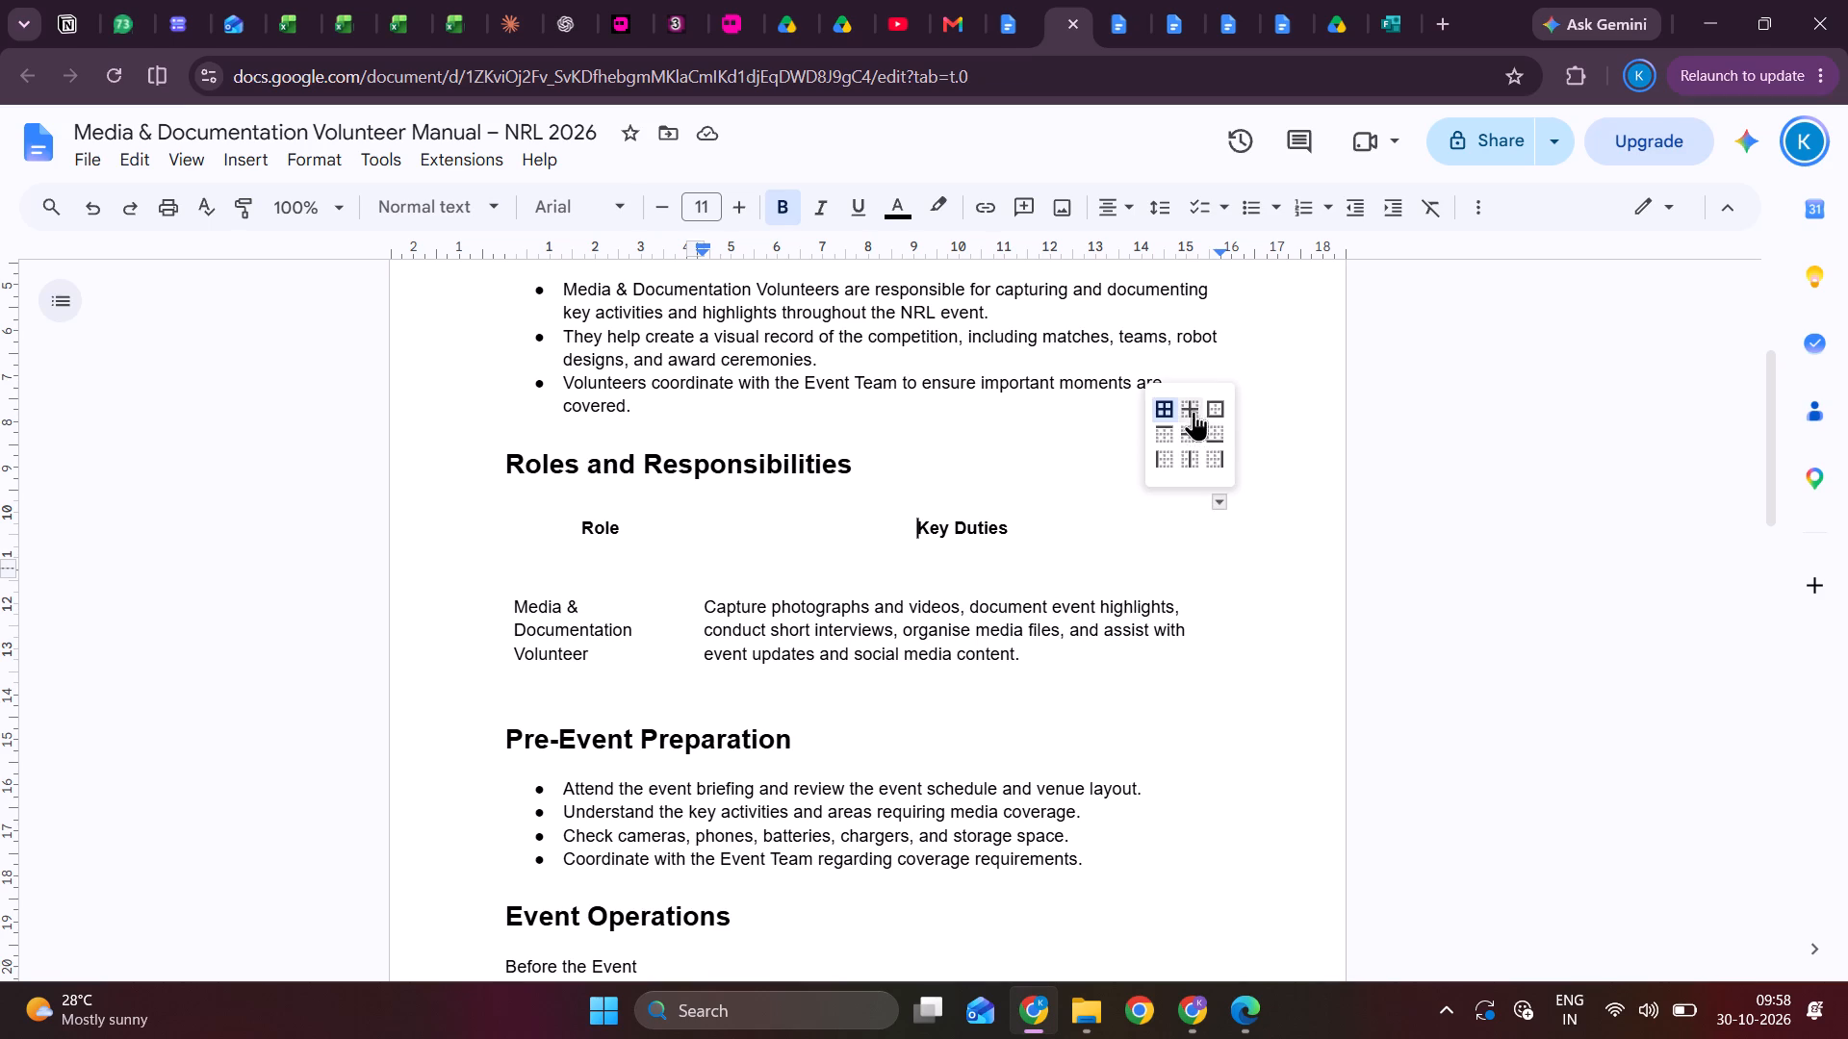
click(1217, 400)
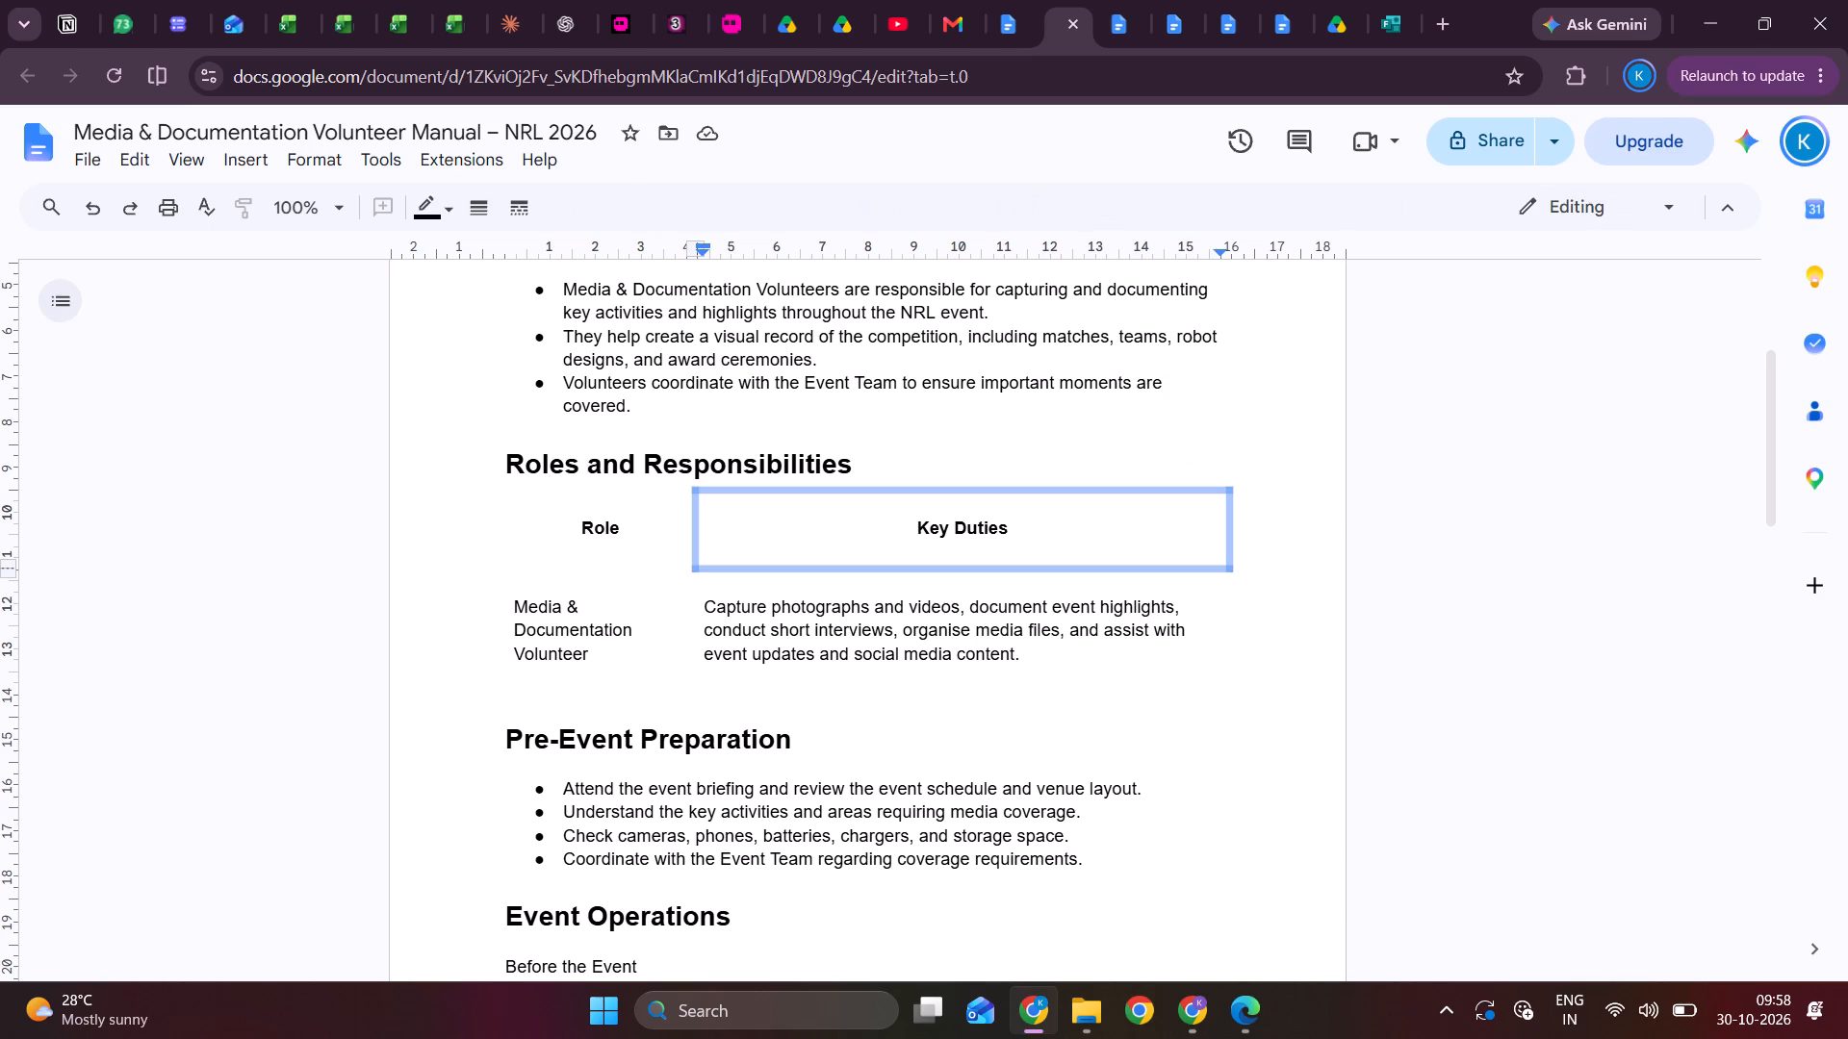
click(443, 209)
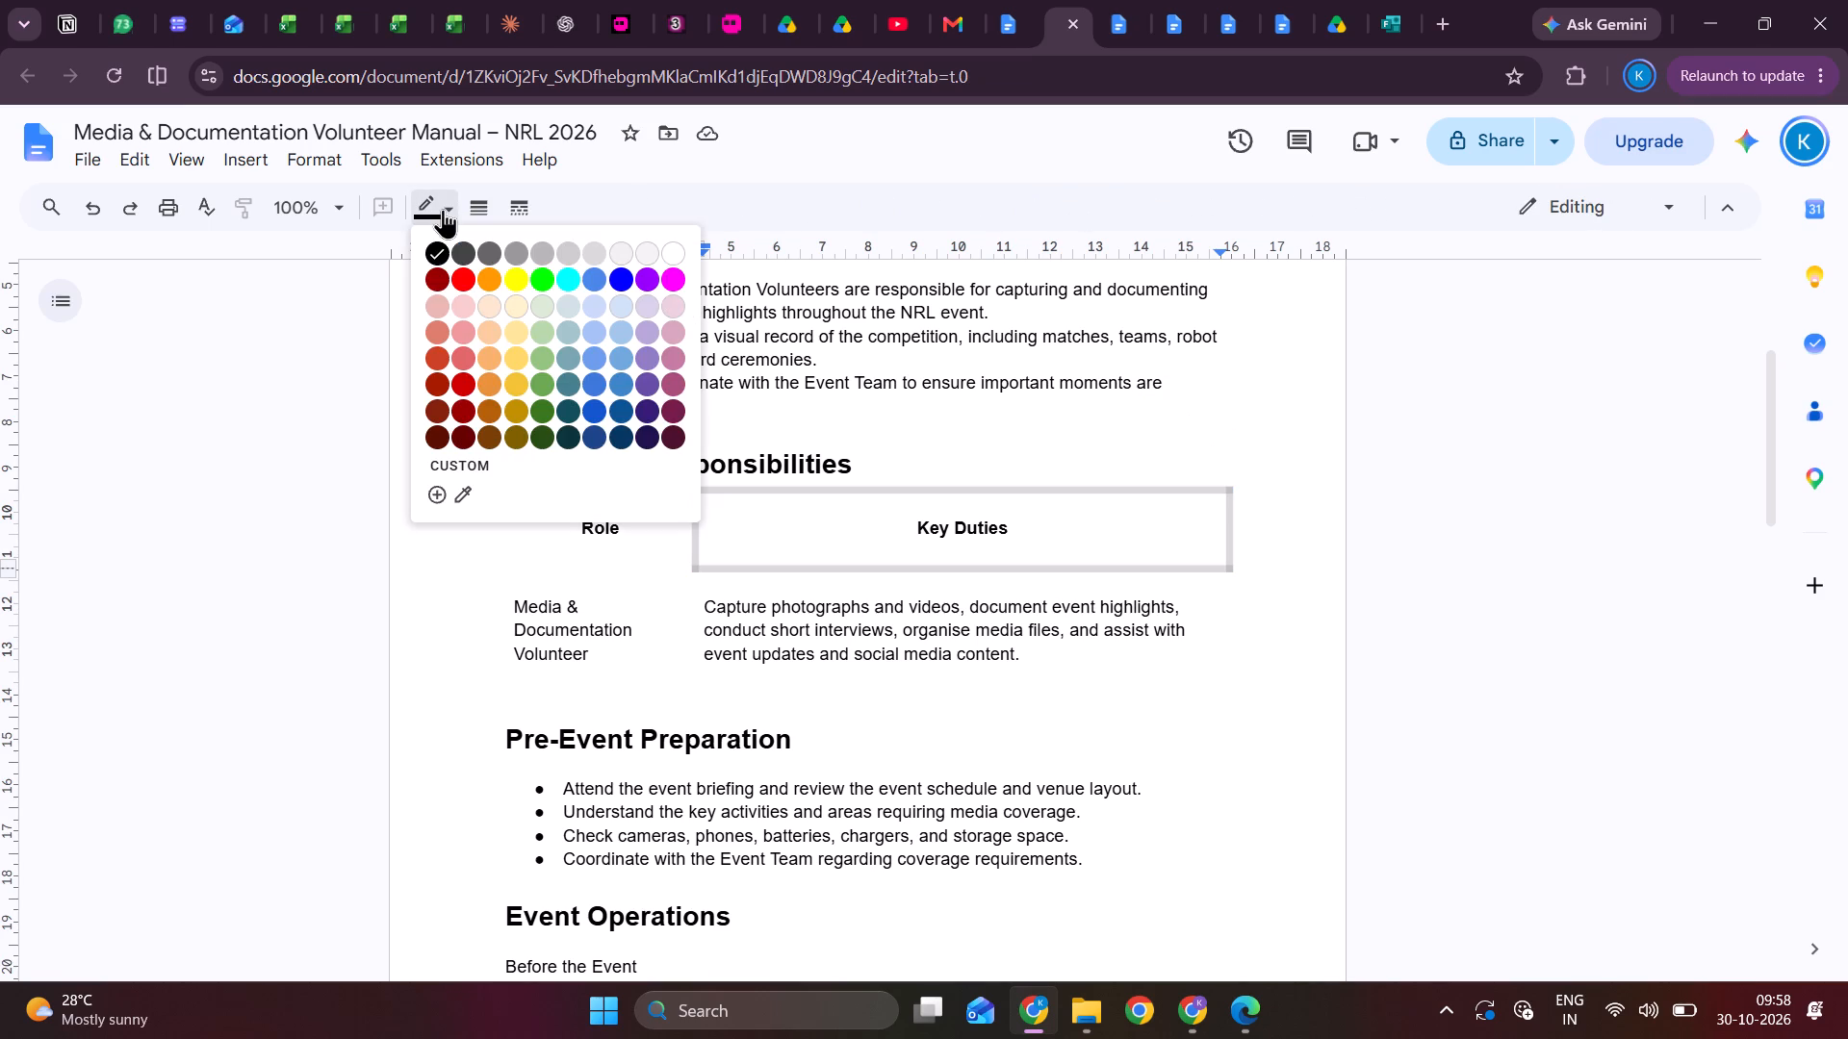
click(440, 250)
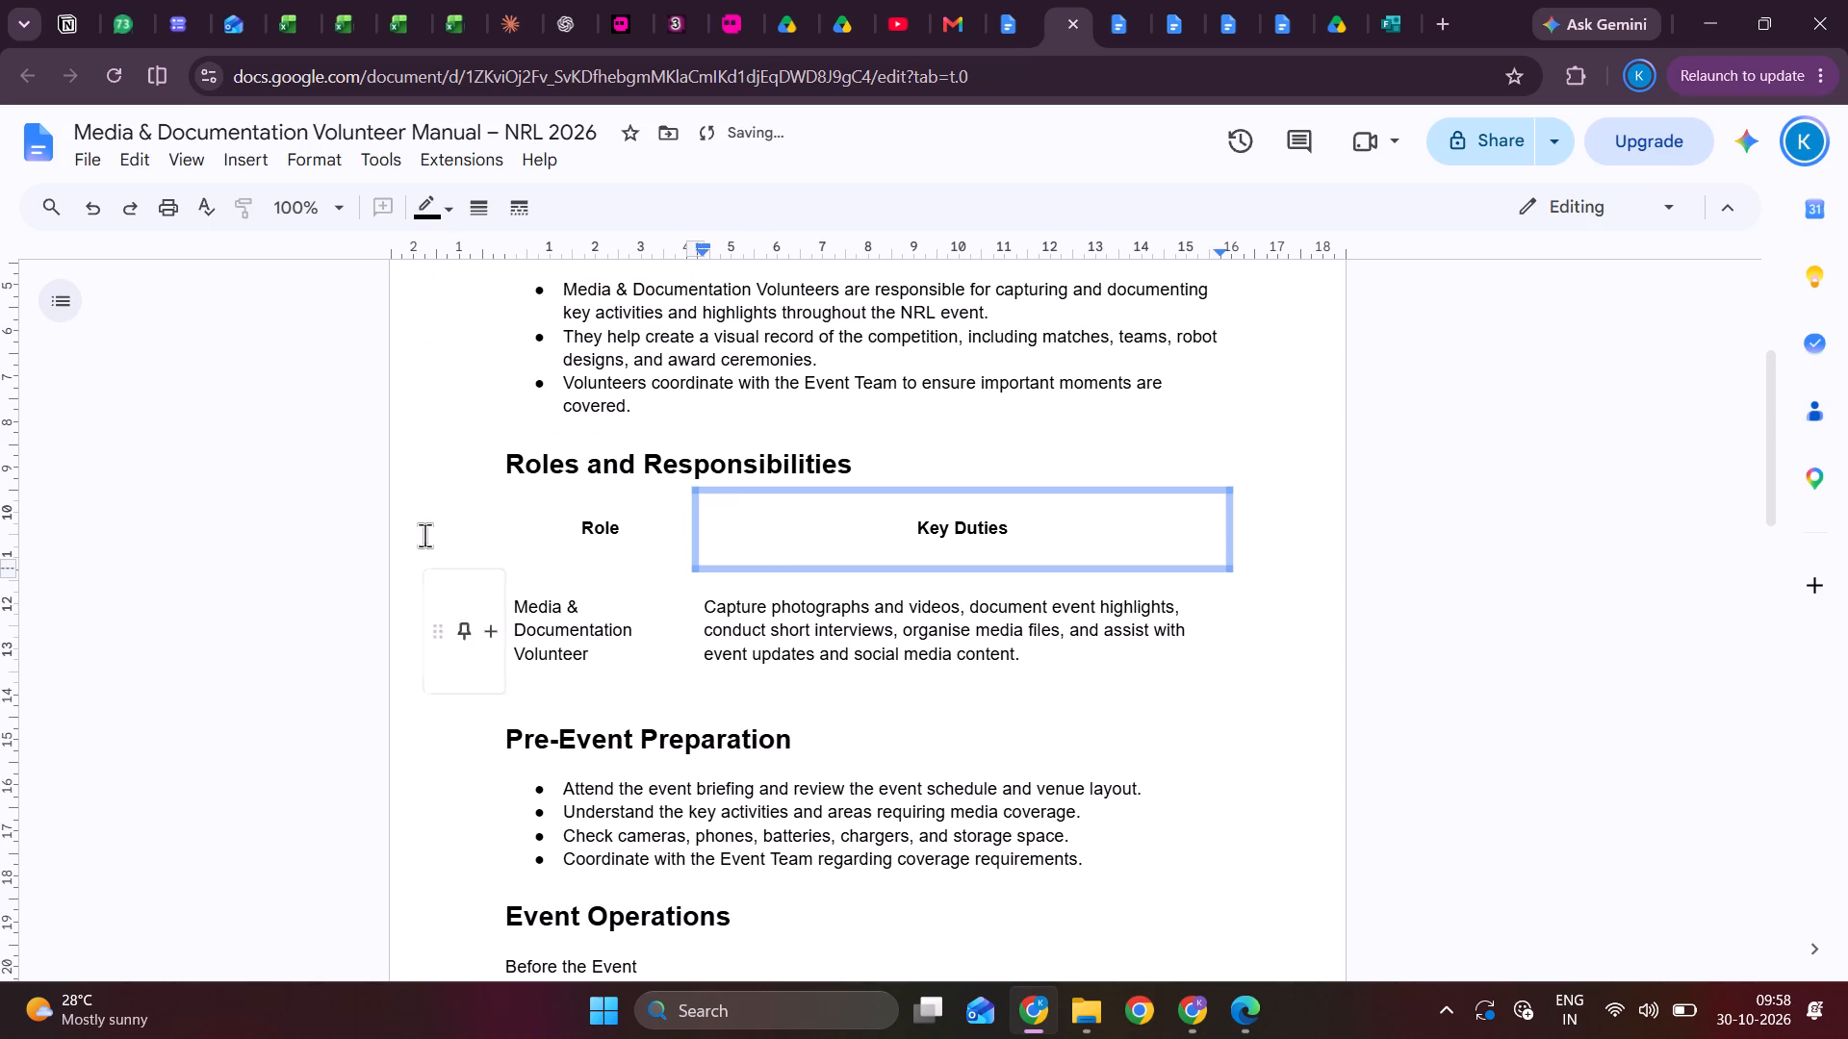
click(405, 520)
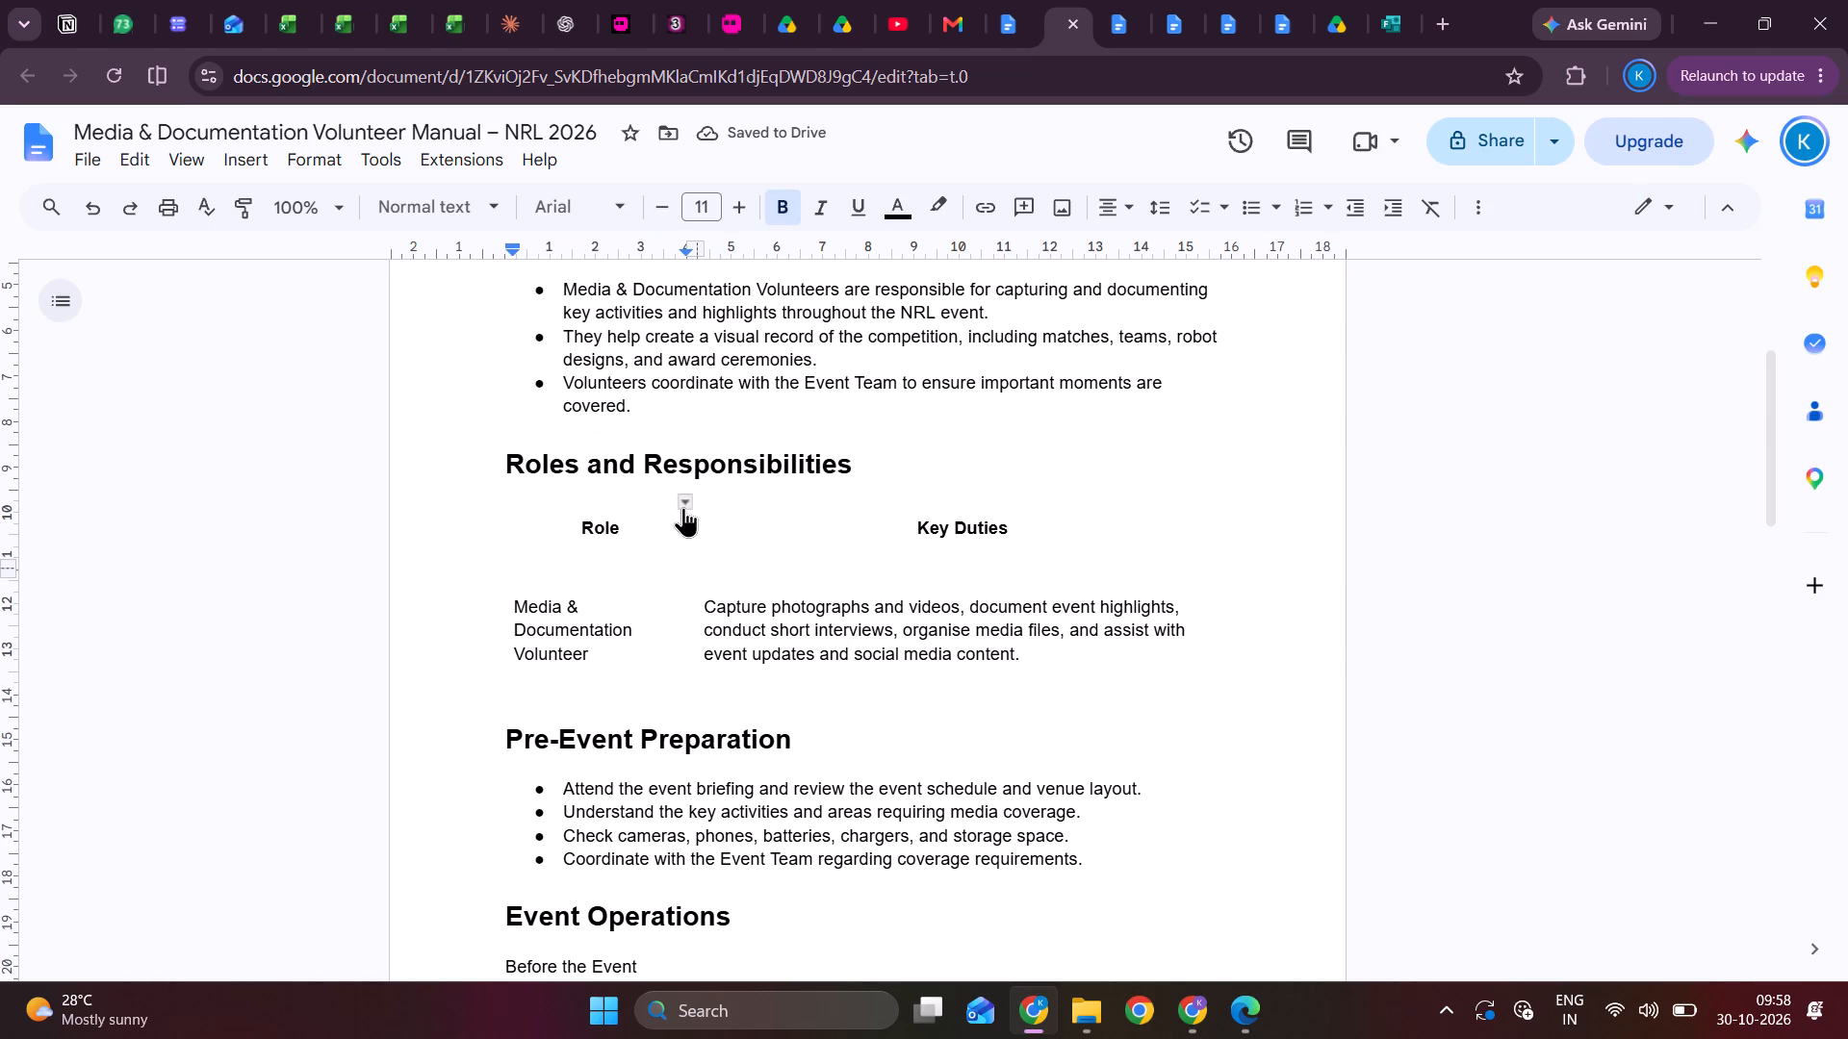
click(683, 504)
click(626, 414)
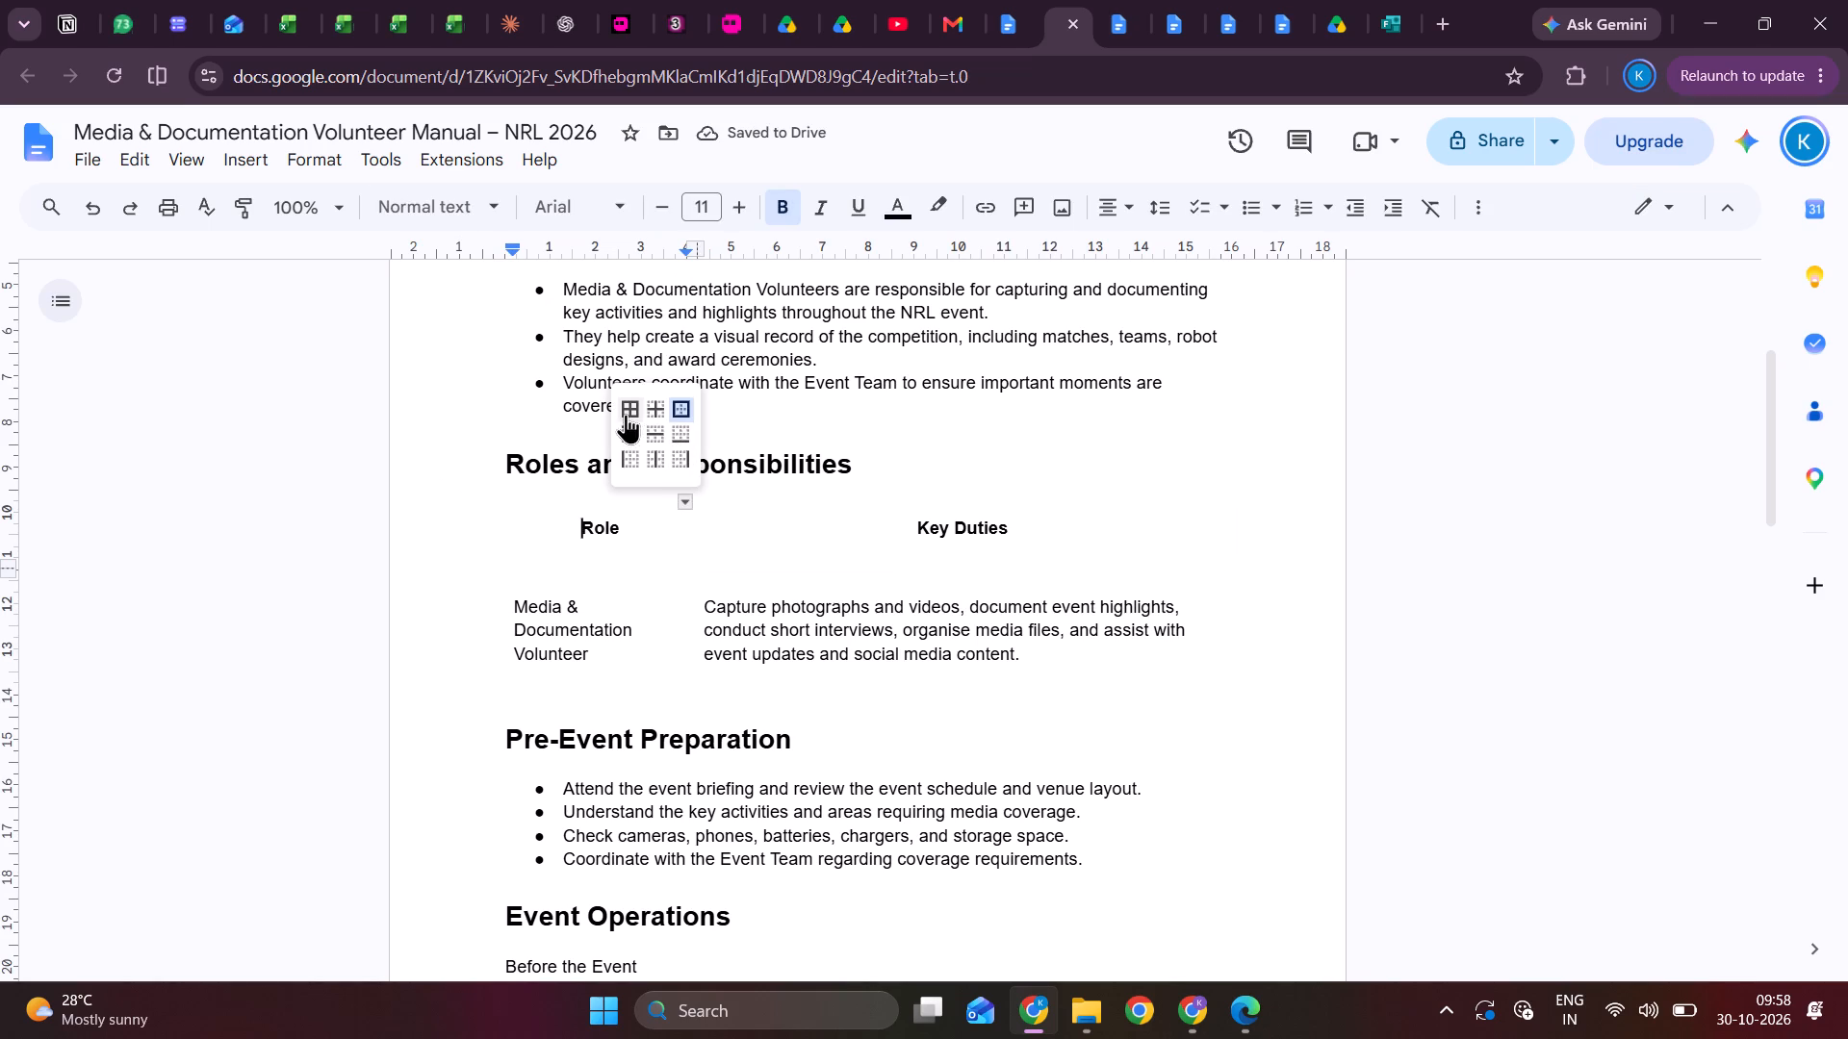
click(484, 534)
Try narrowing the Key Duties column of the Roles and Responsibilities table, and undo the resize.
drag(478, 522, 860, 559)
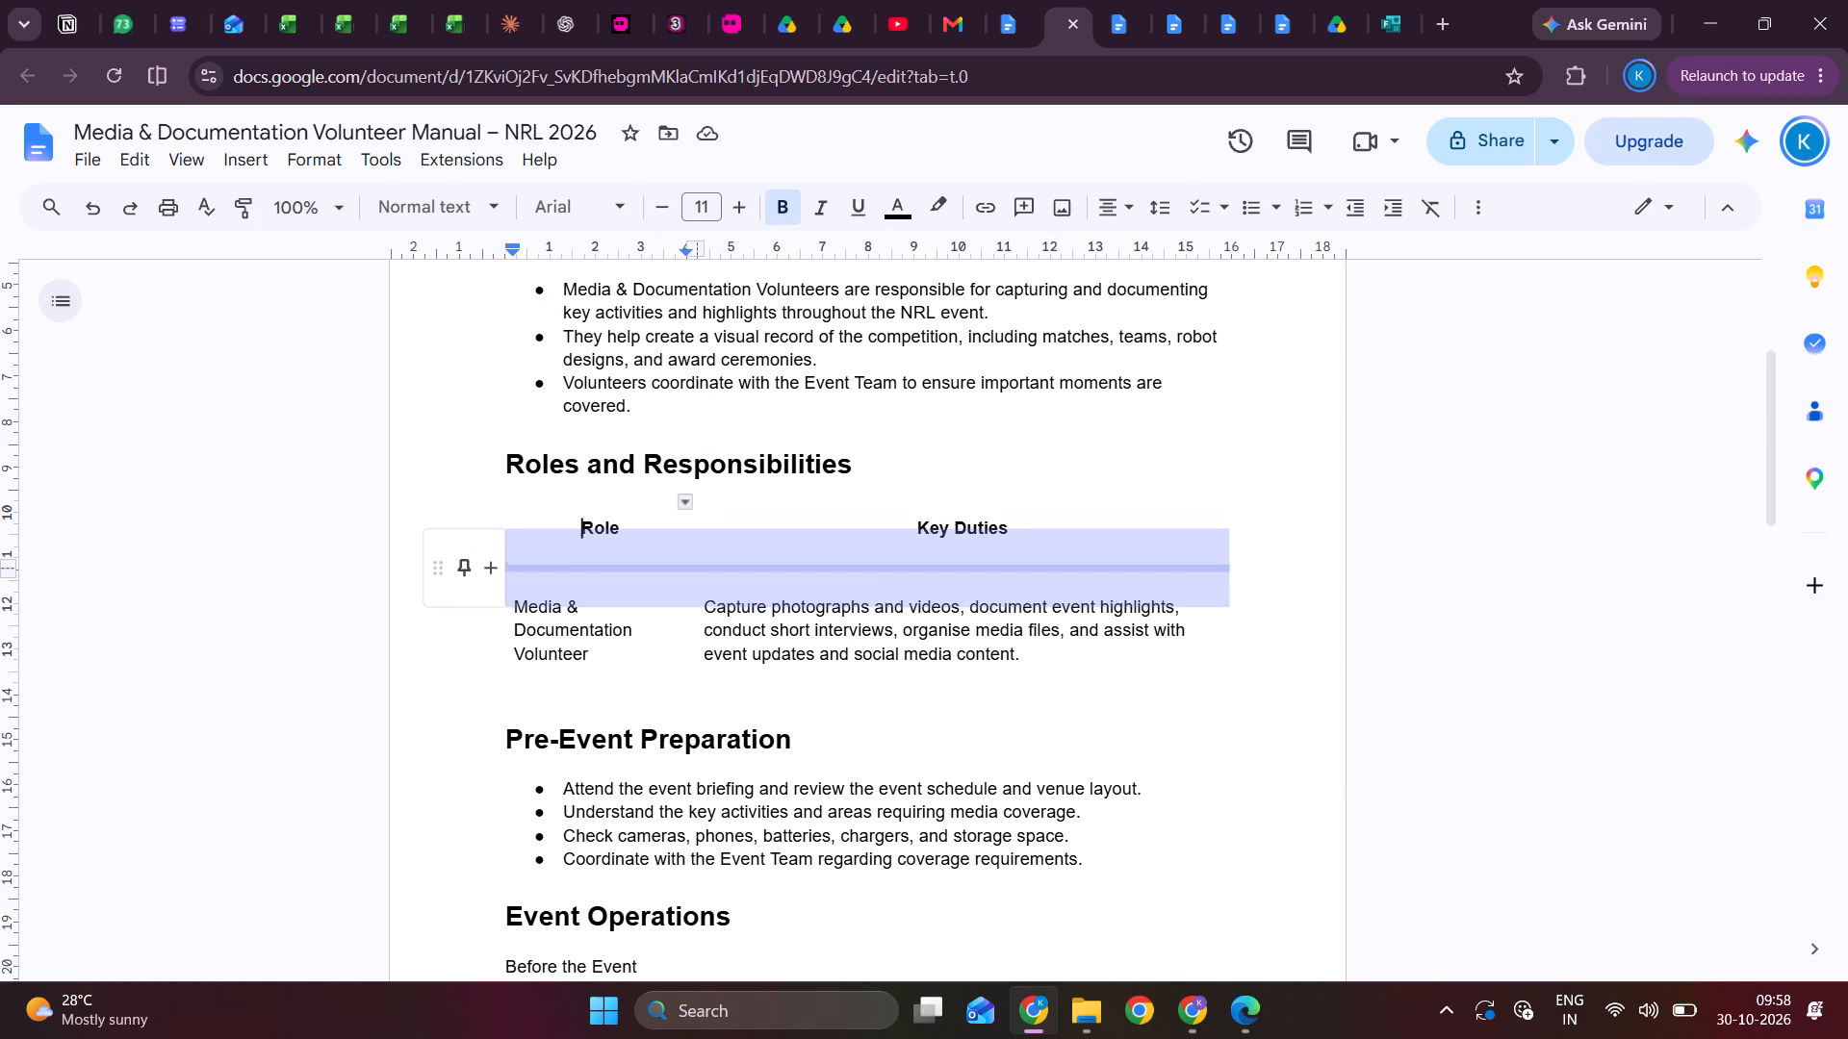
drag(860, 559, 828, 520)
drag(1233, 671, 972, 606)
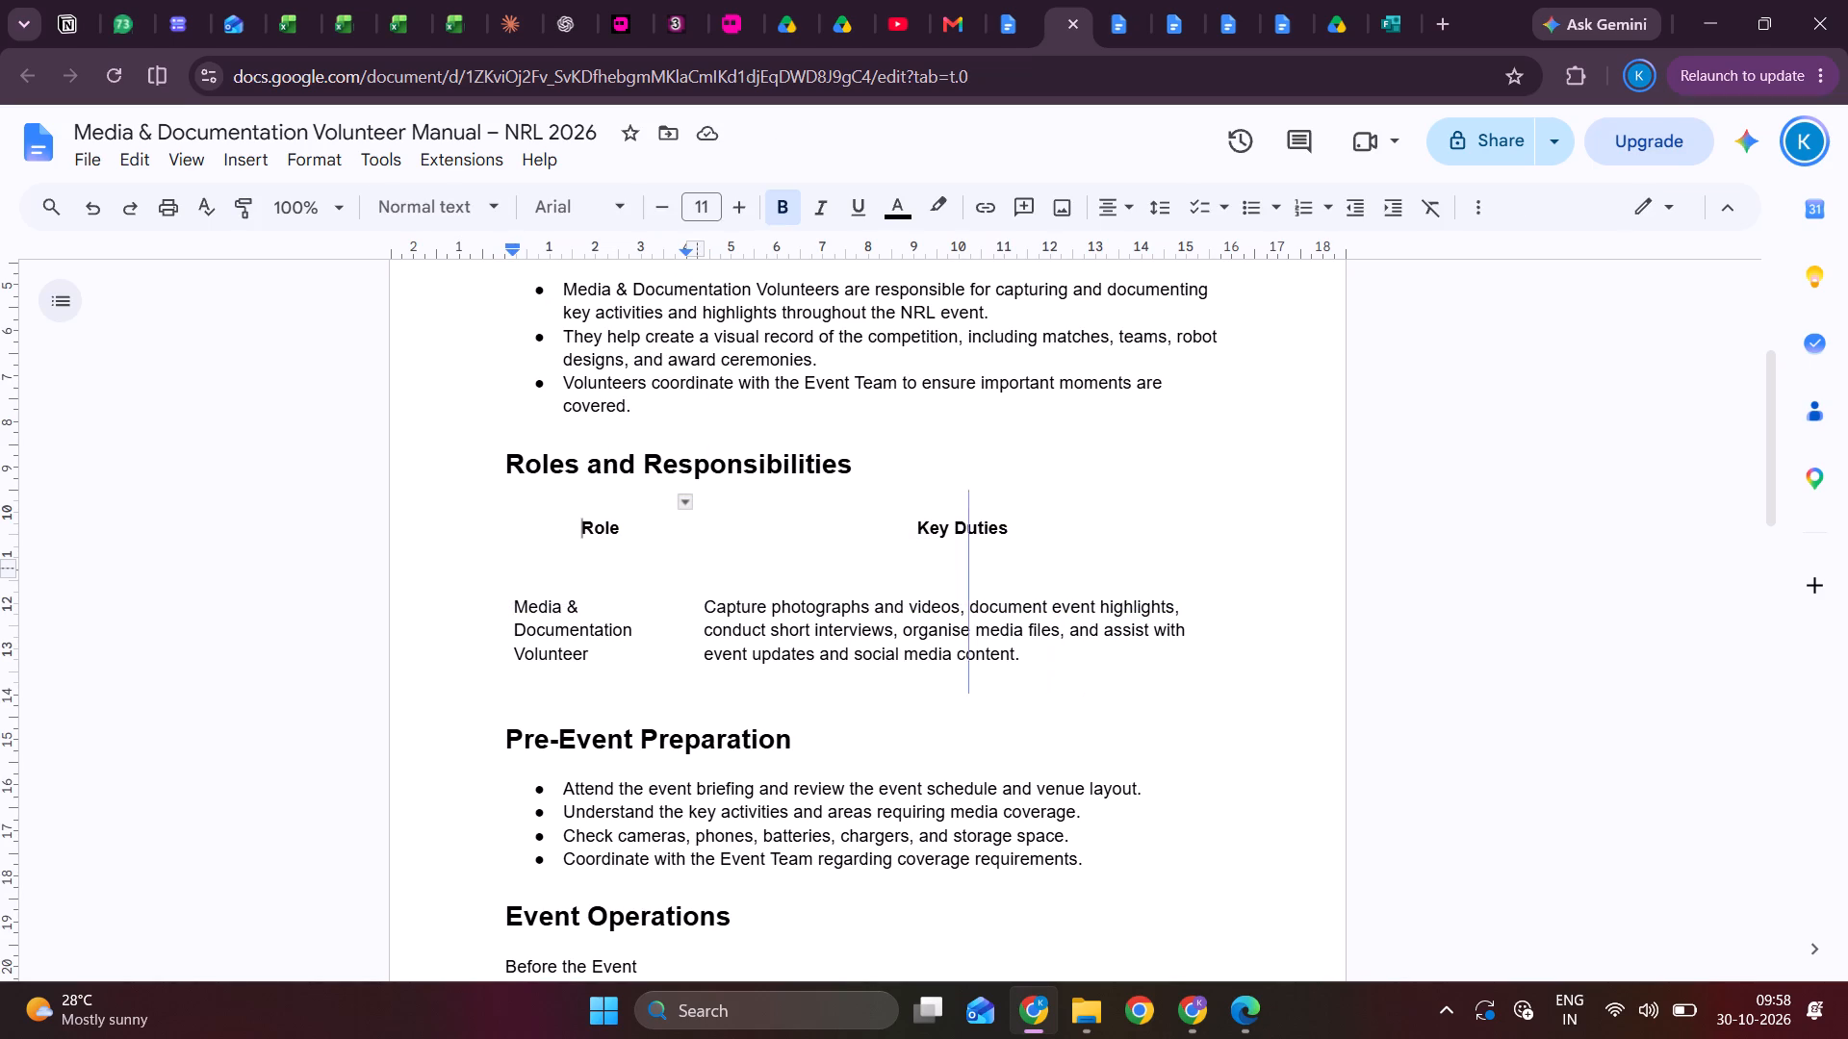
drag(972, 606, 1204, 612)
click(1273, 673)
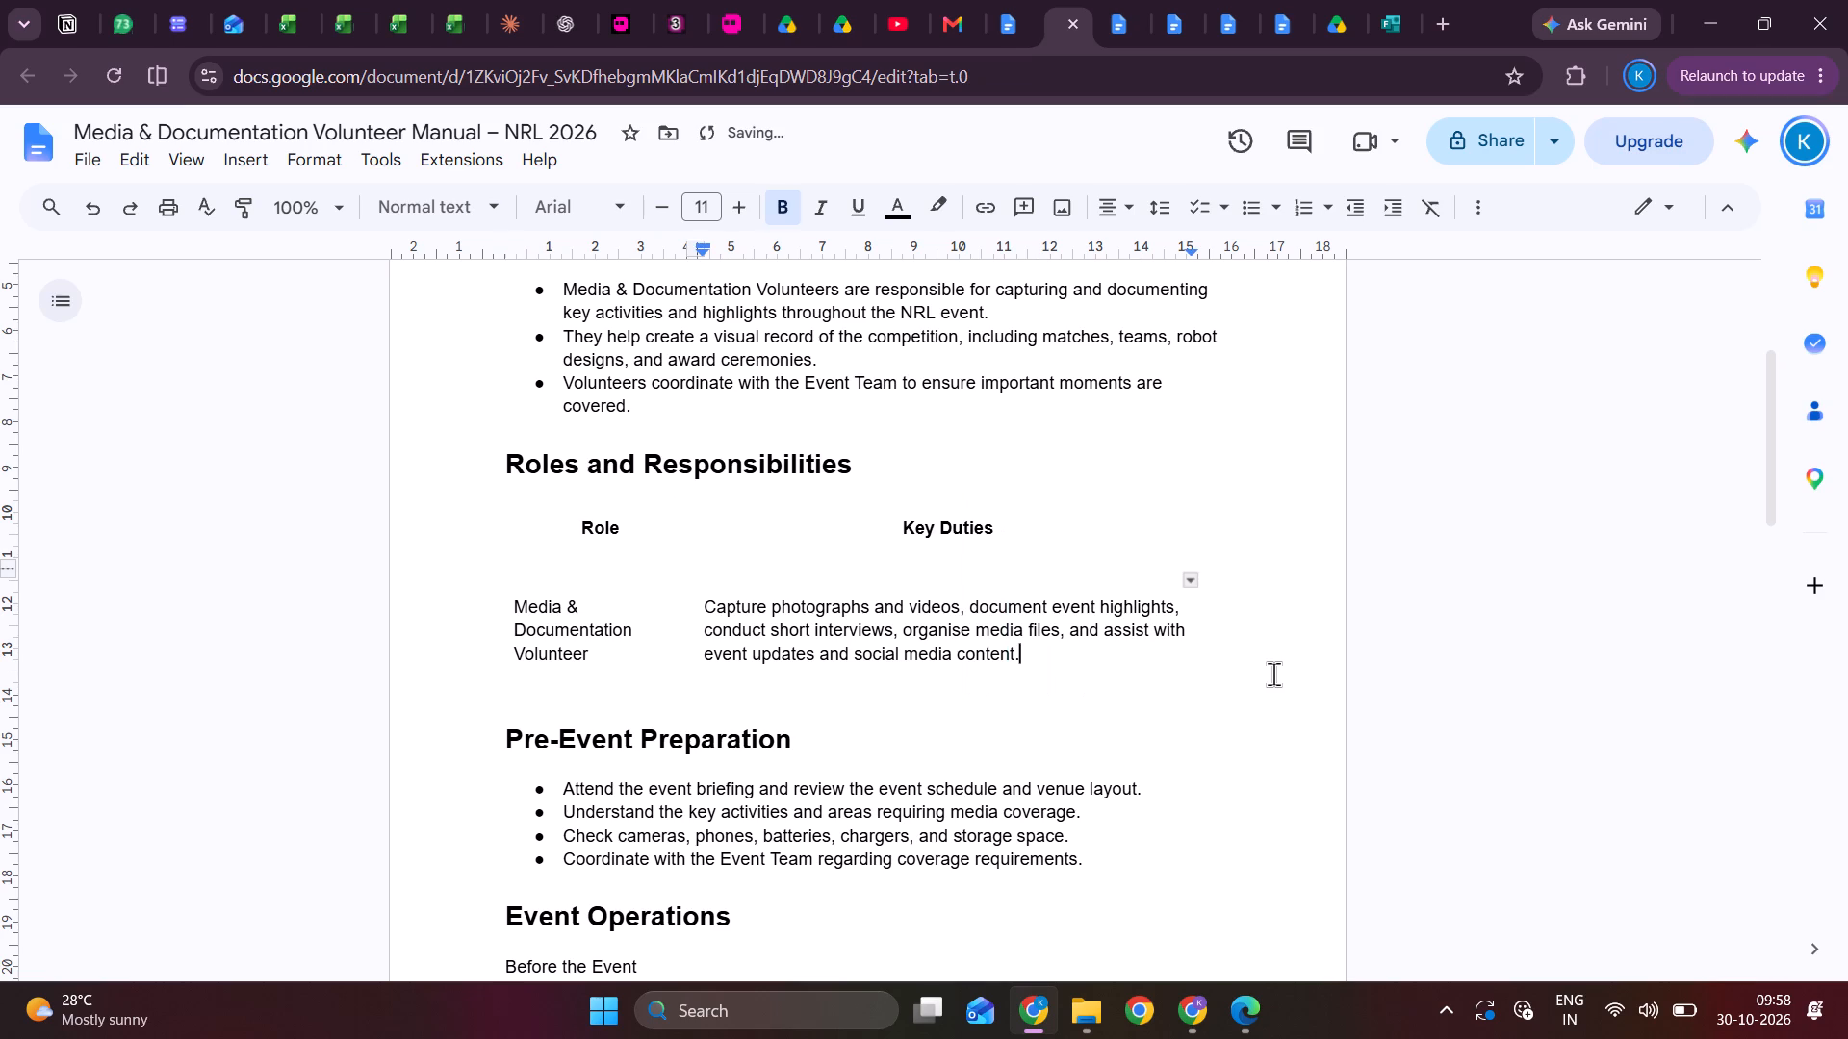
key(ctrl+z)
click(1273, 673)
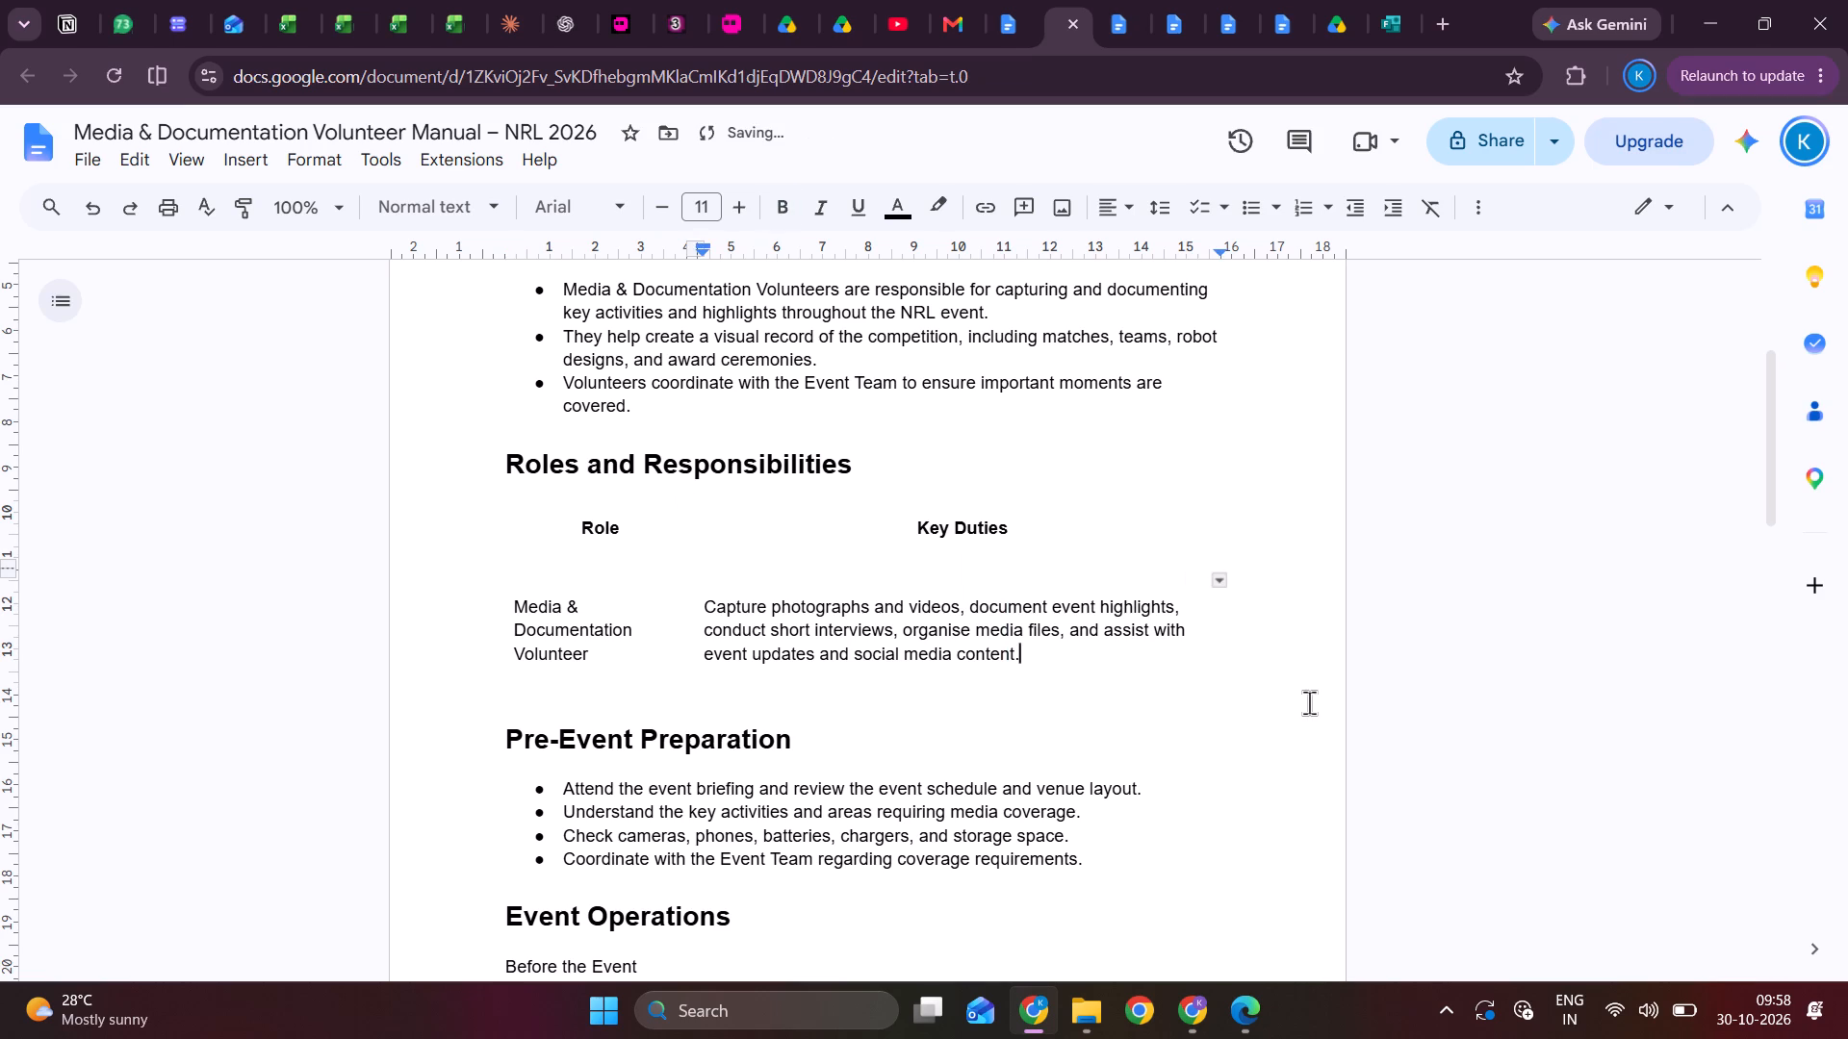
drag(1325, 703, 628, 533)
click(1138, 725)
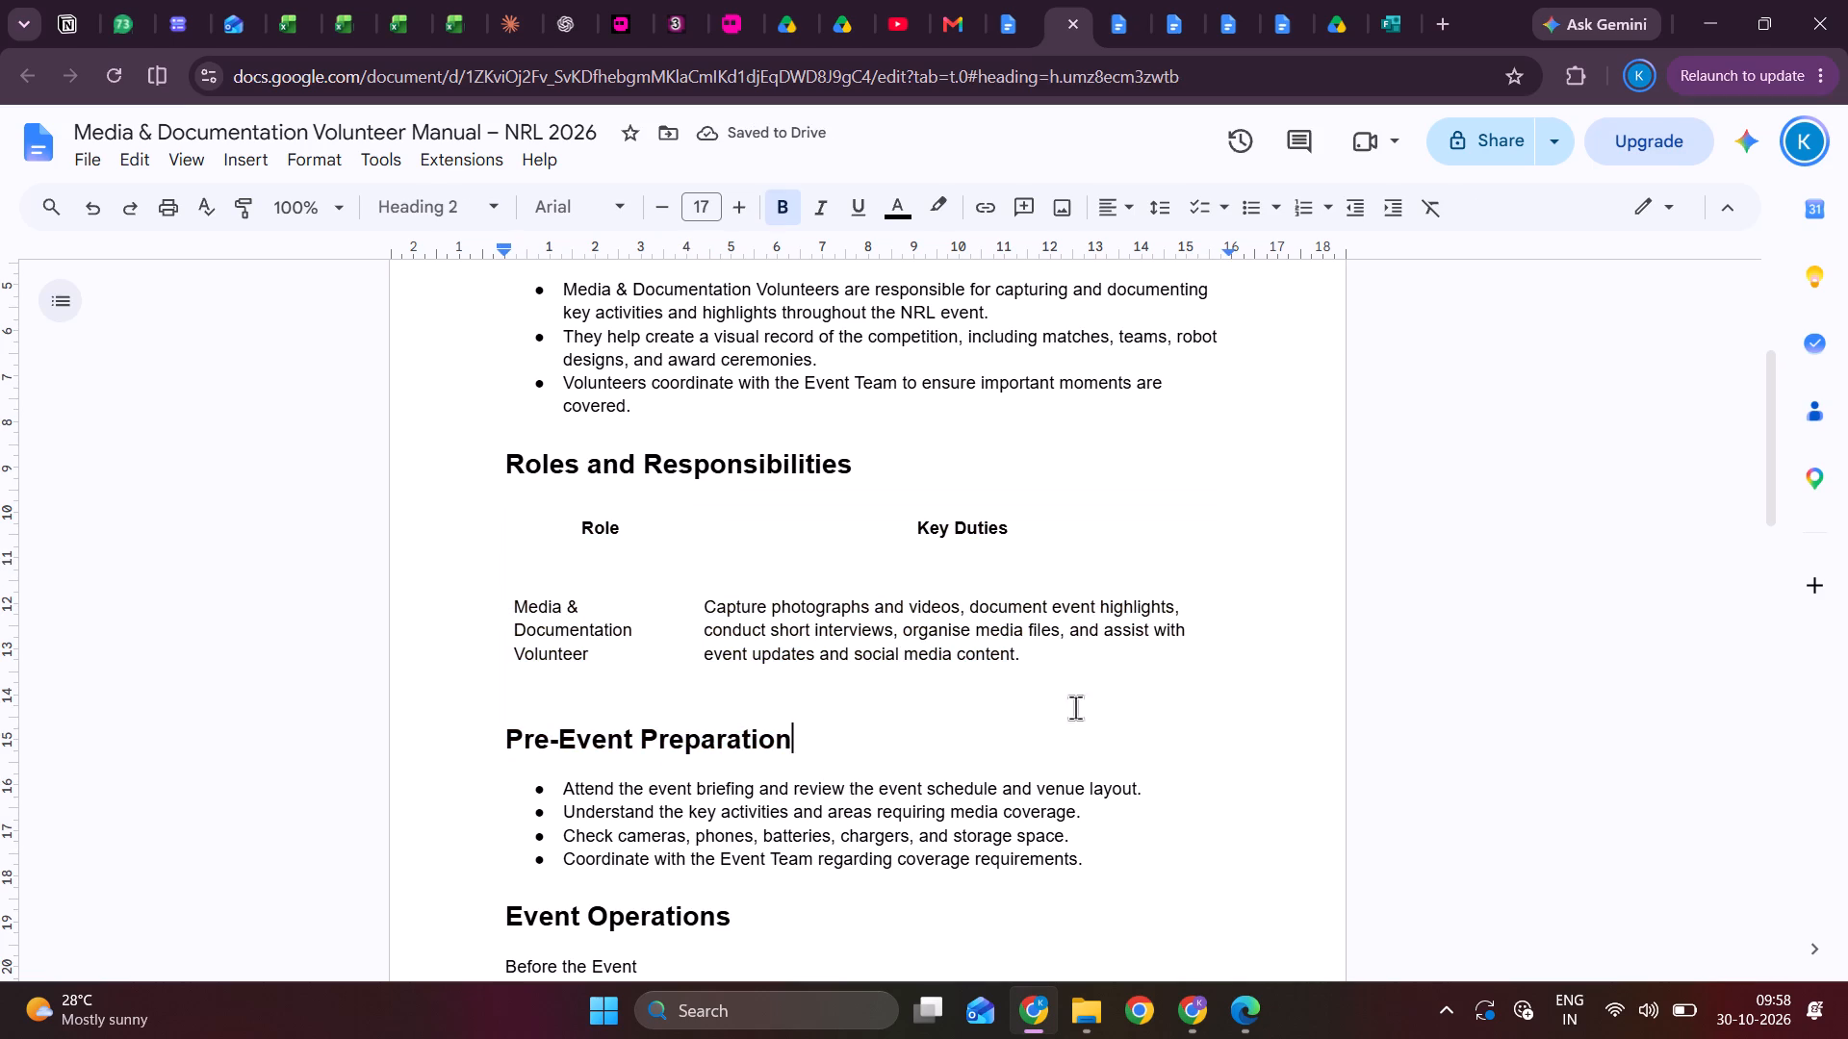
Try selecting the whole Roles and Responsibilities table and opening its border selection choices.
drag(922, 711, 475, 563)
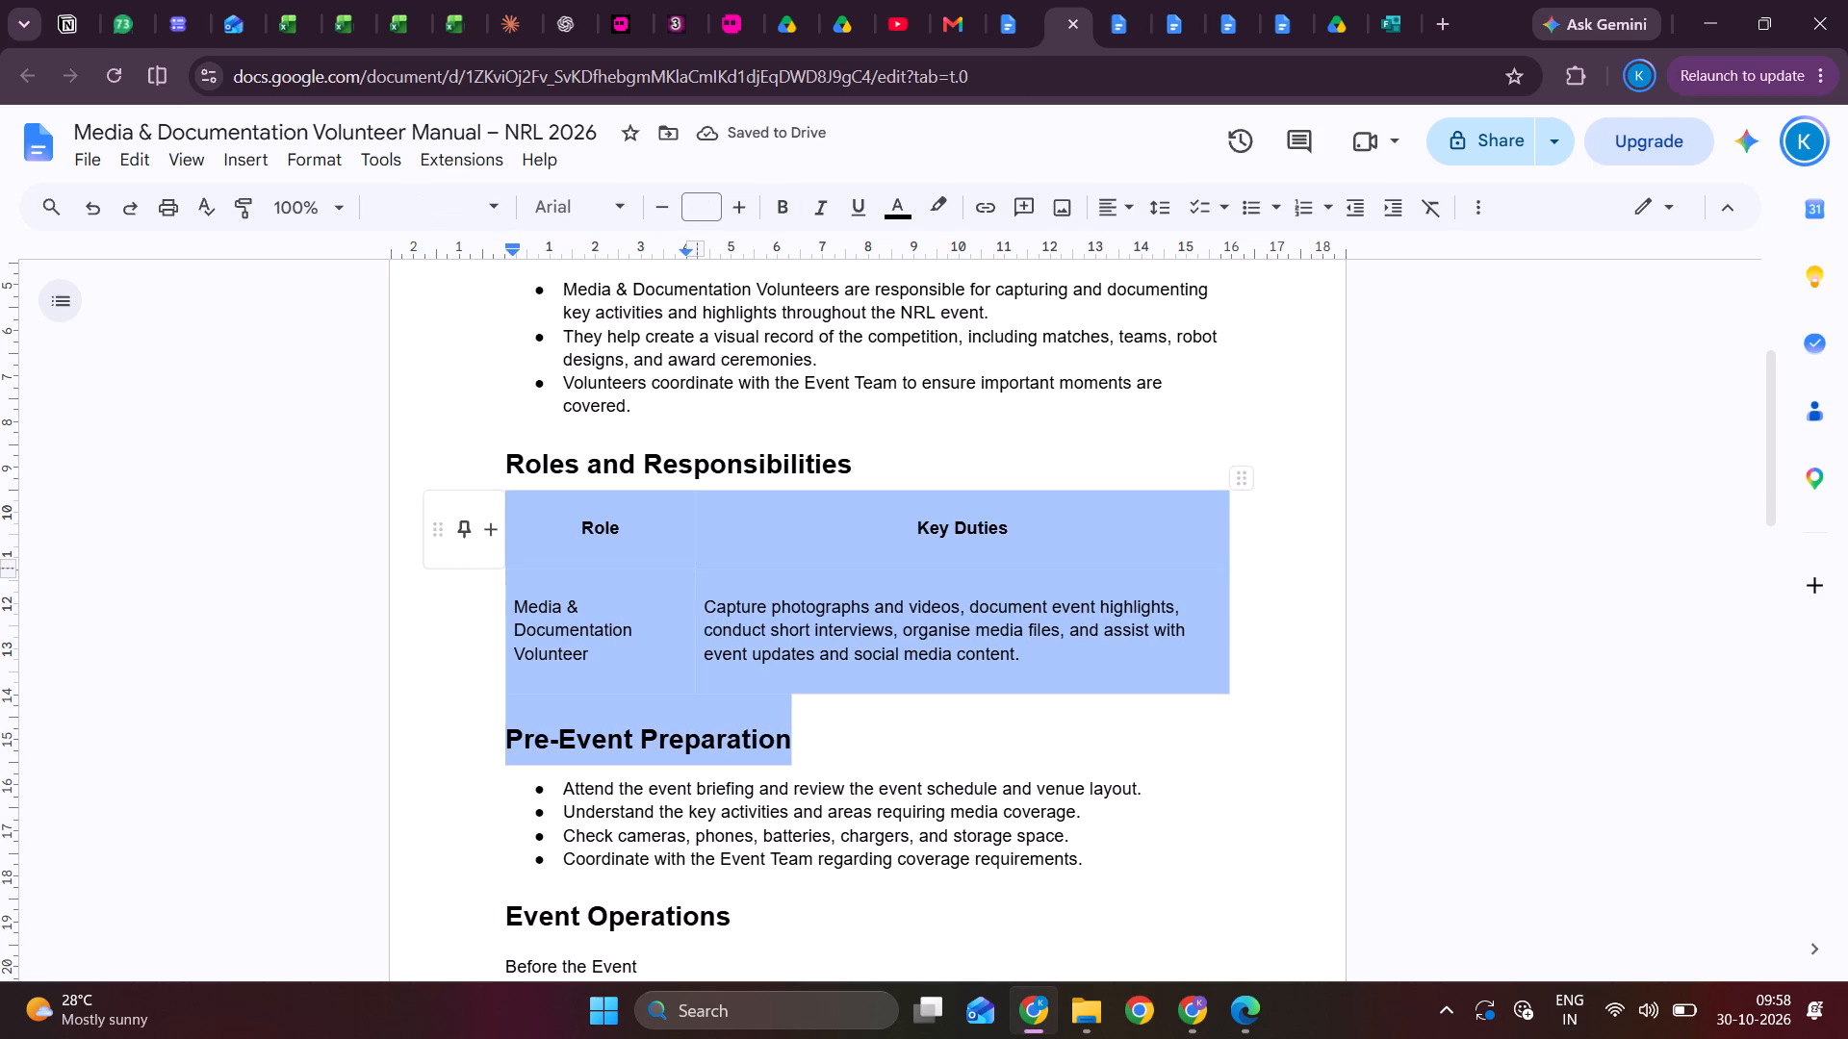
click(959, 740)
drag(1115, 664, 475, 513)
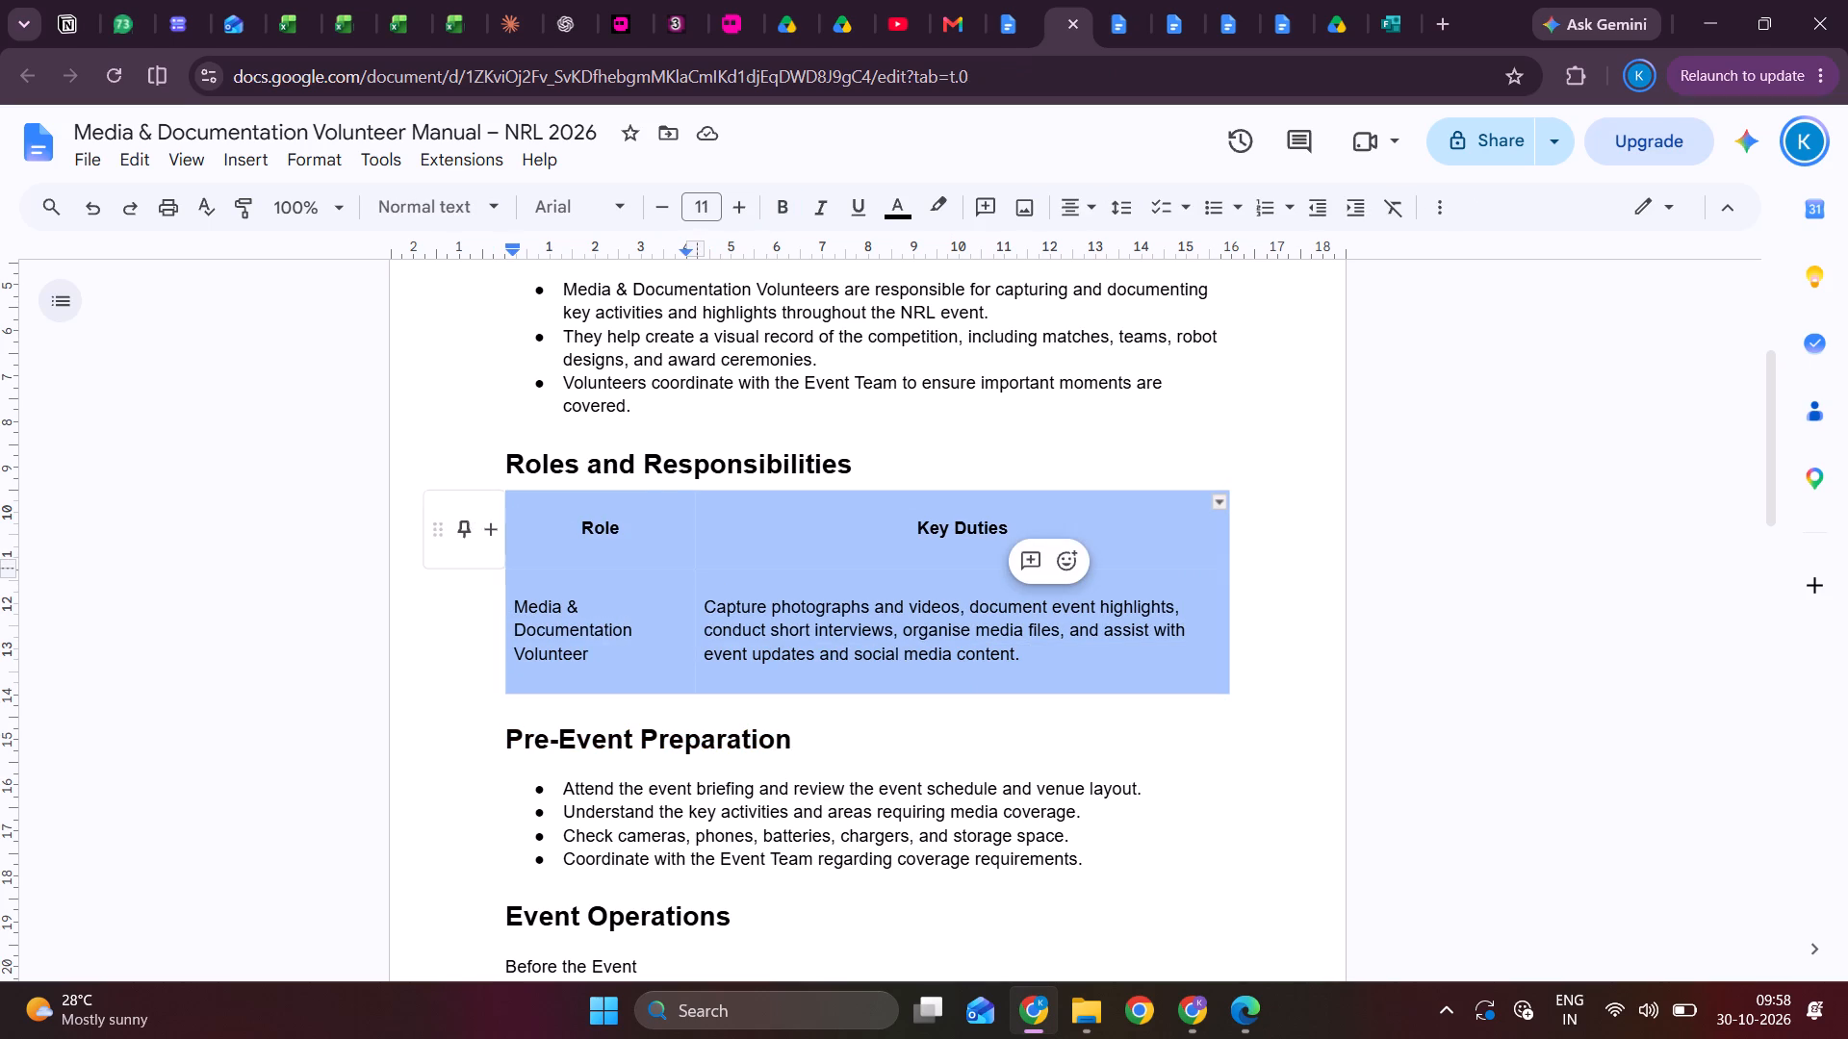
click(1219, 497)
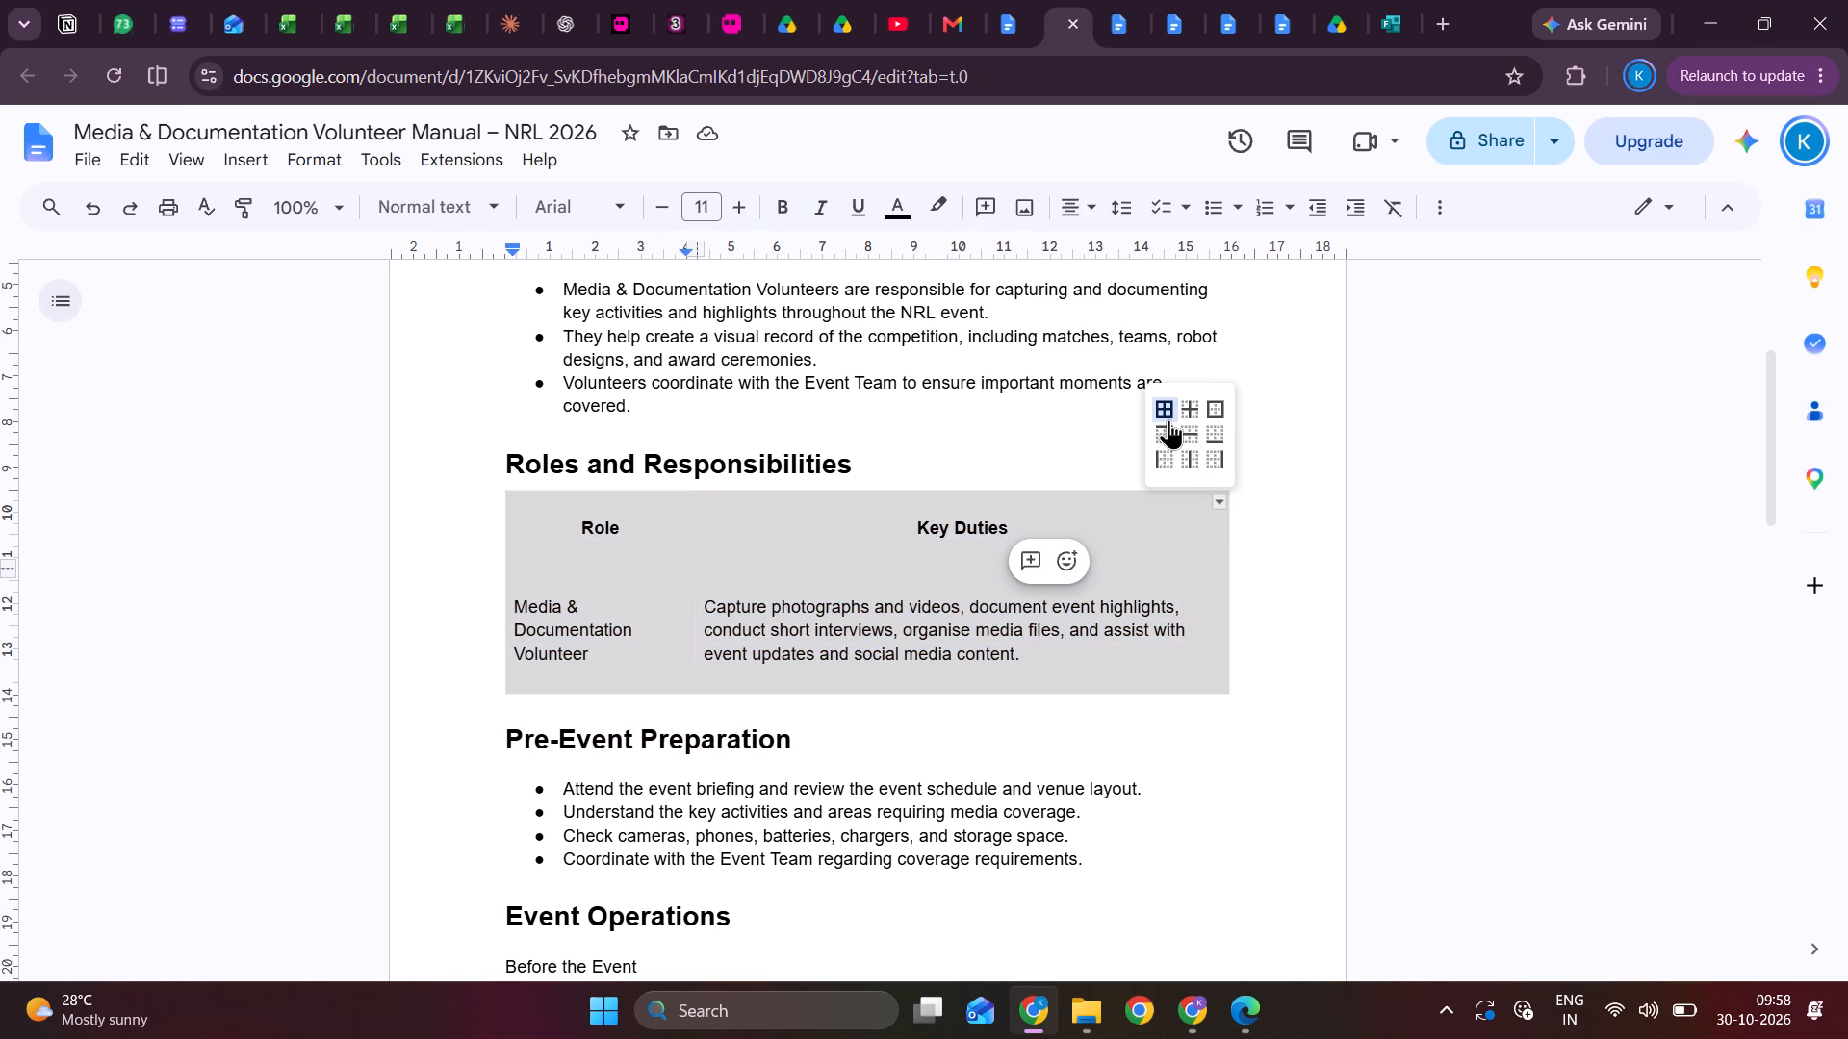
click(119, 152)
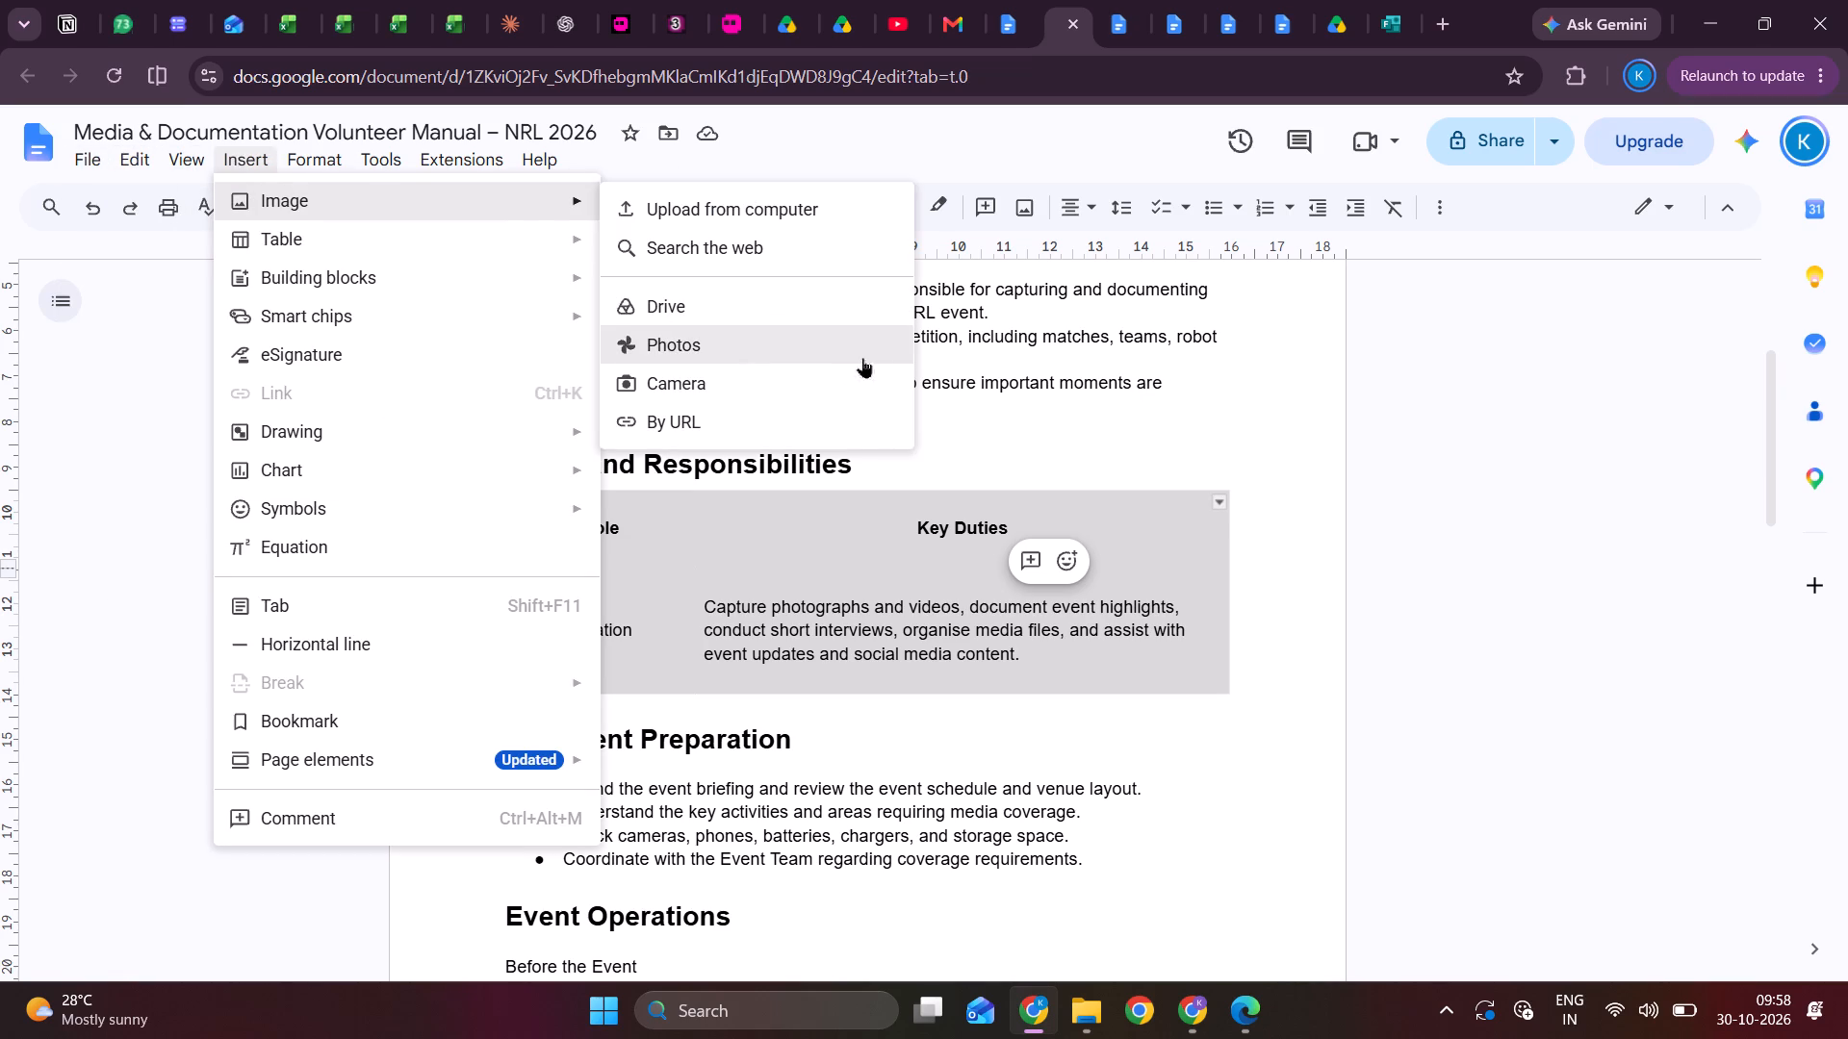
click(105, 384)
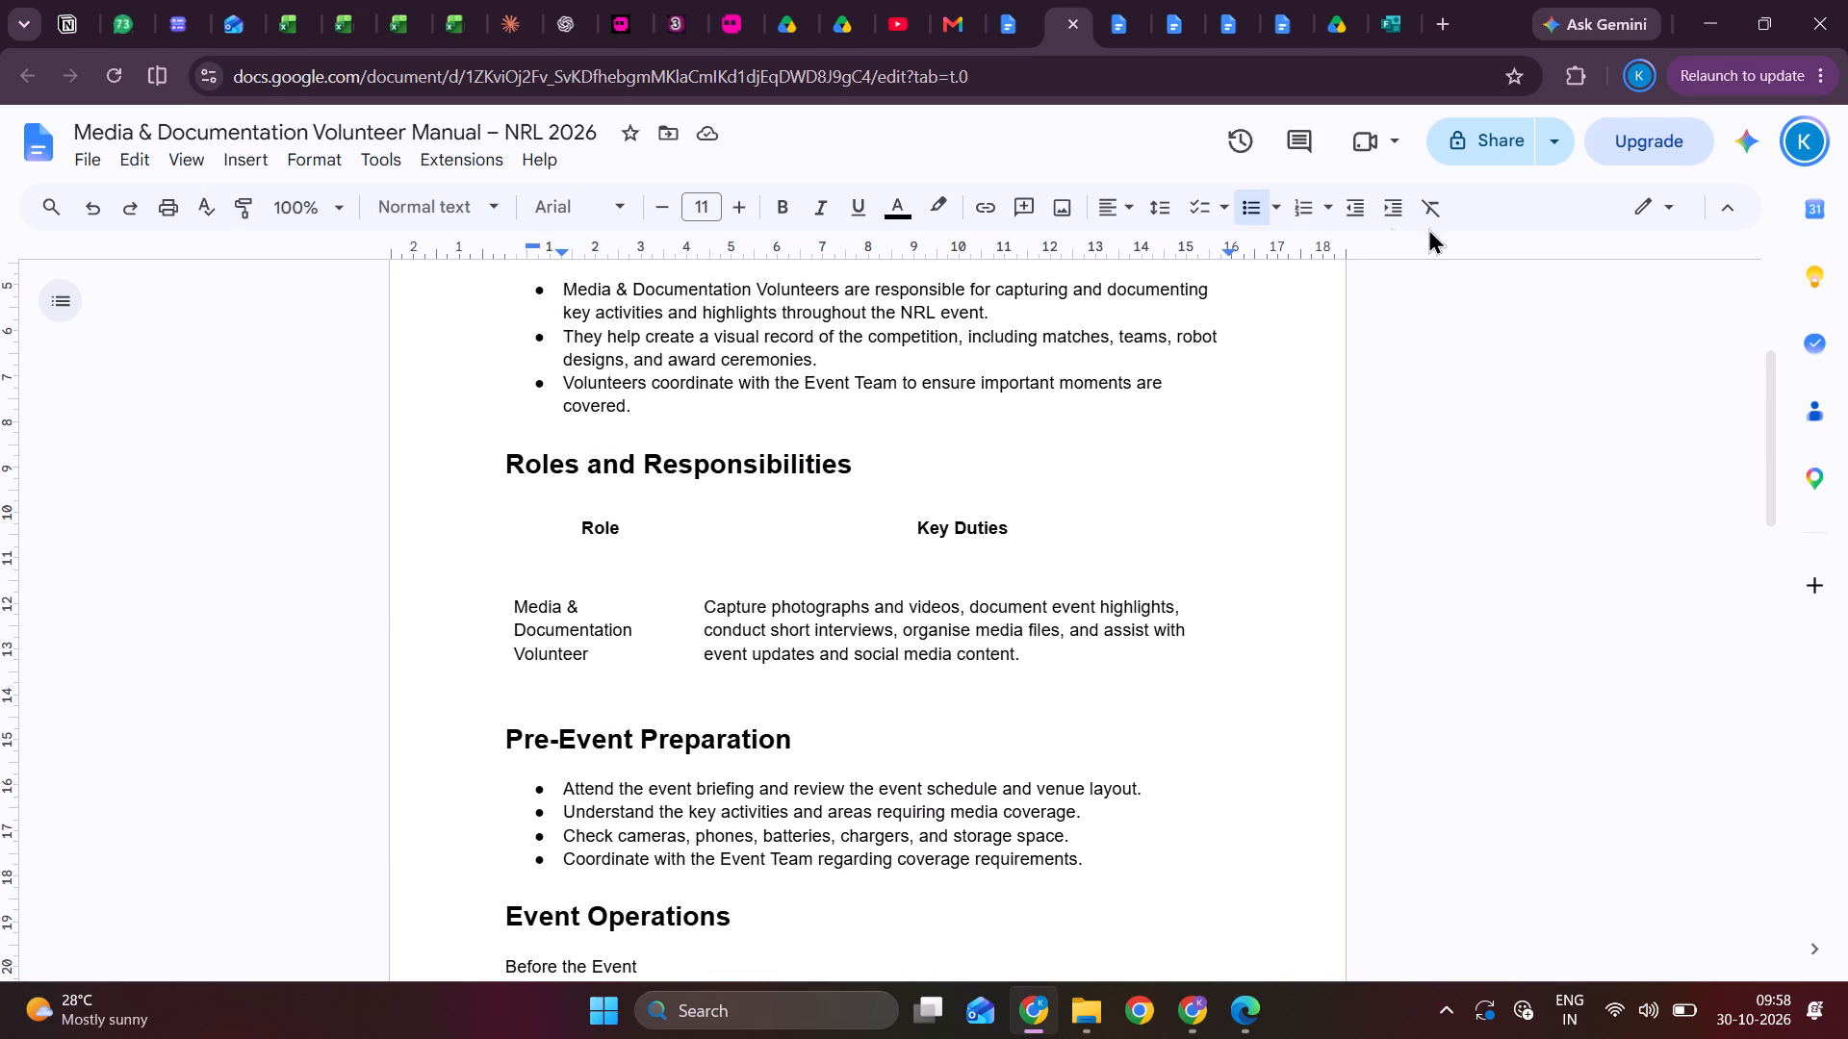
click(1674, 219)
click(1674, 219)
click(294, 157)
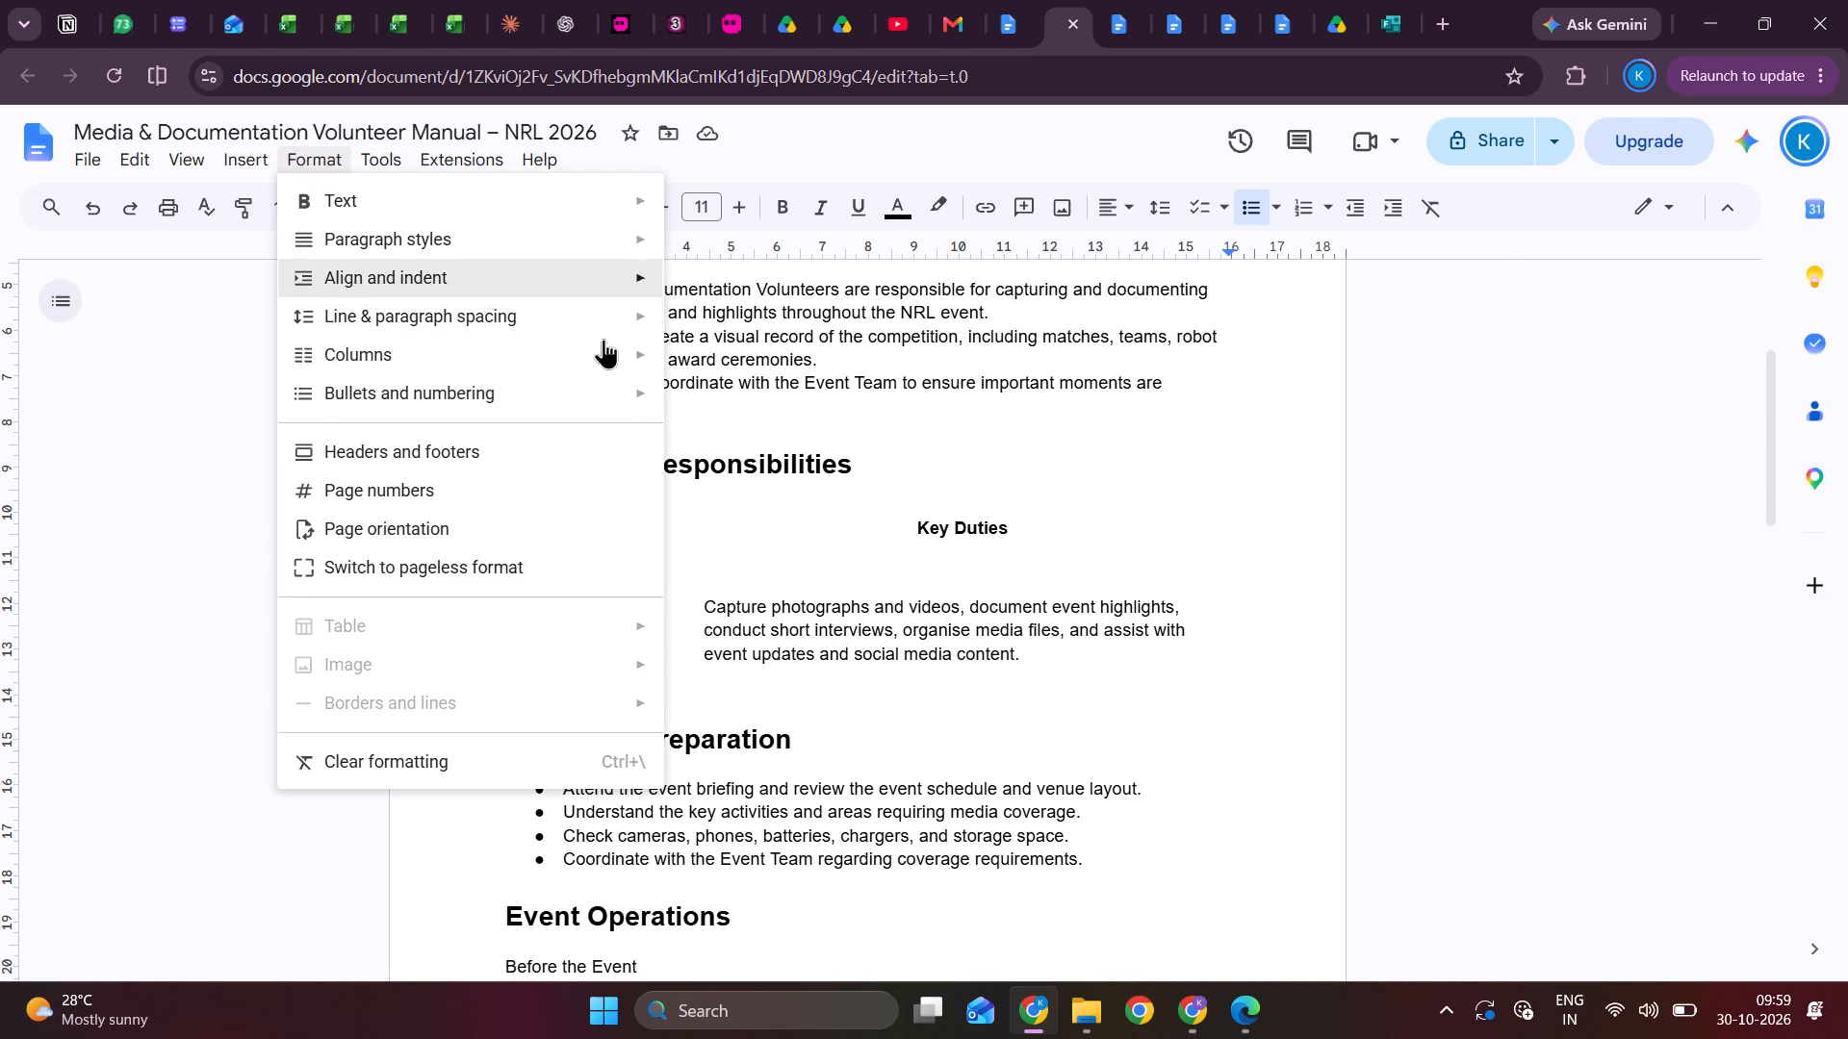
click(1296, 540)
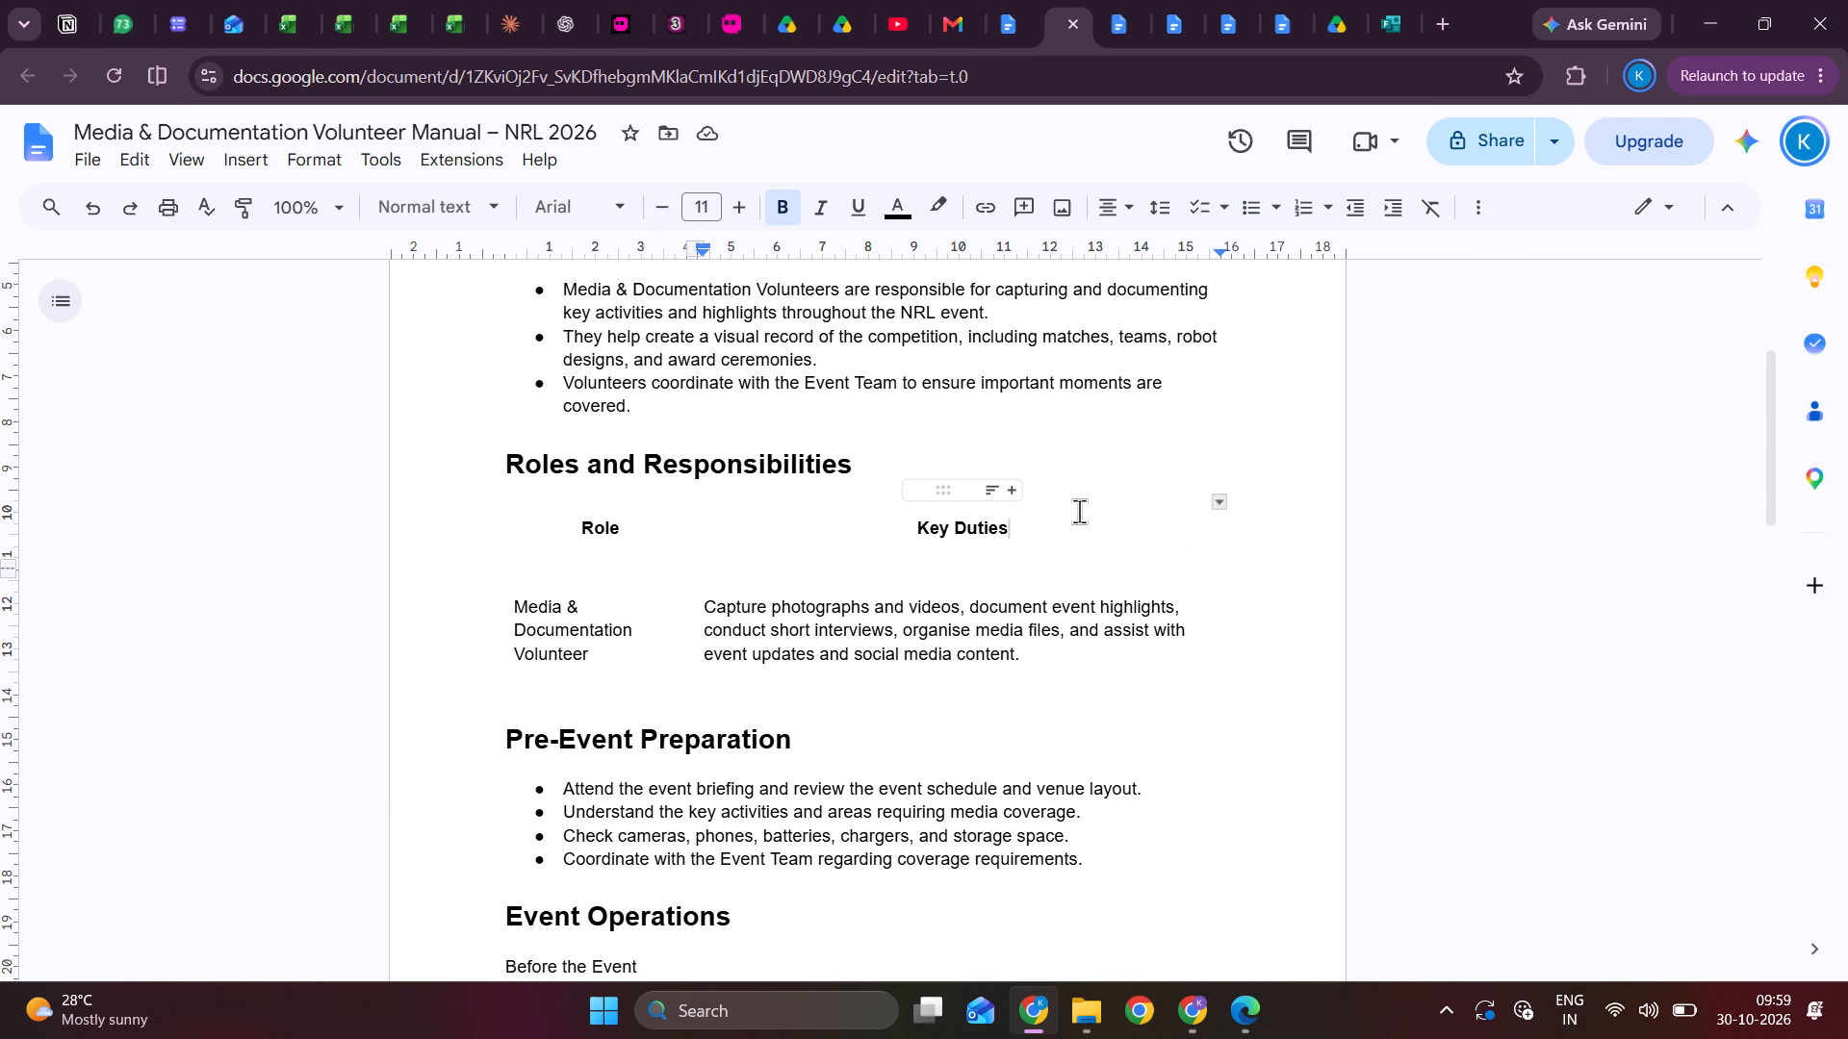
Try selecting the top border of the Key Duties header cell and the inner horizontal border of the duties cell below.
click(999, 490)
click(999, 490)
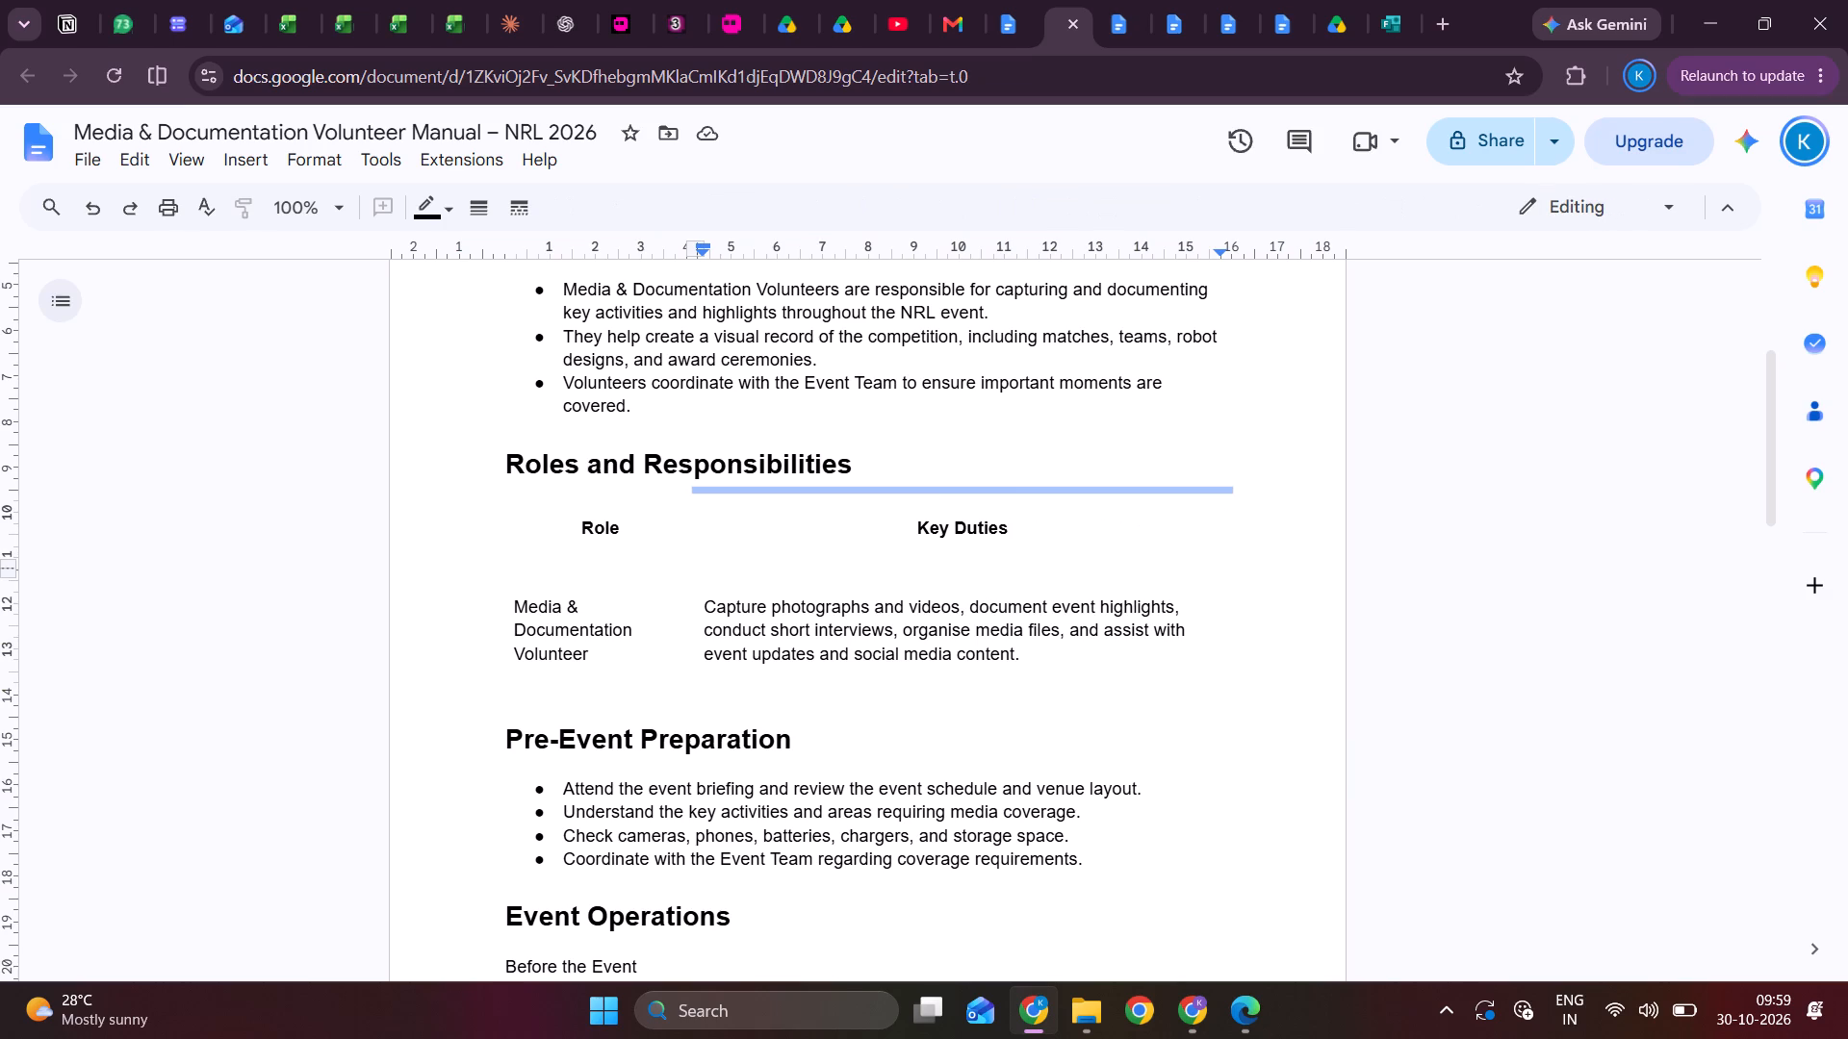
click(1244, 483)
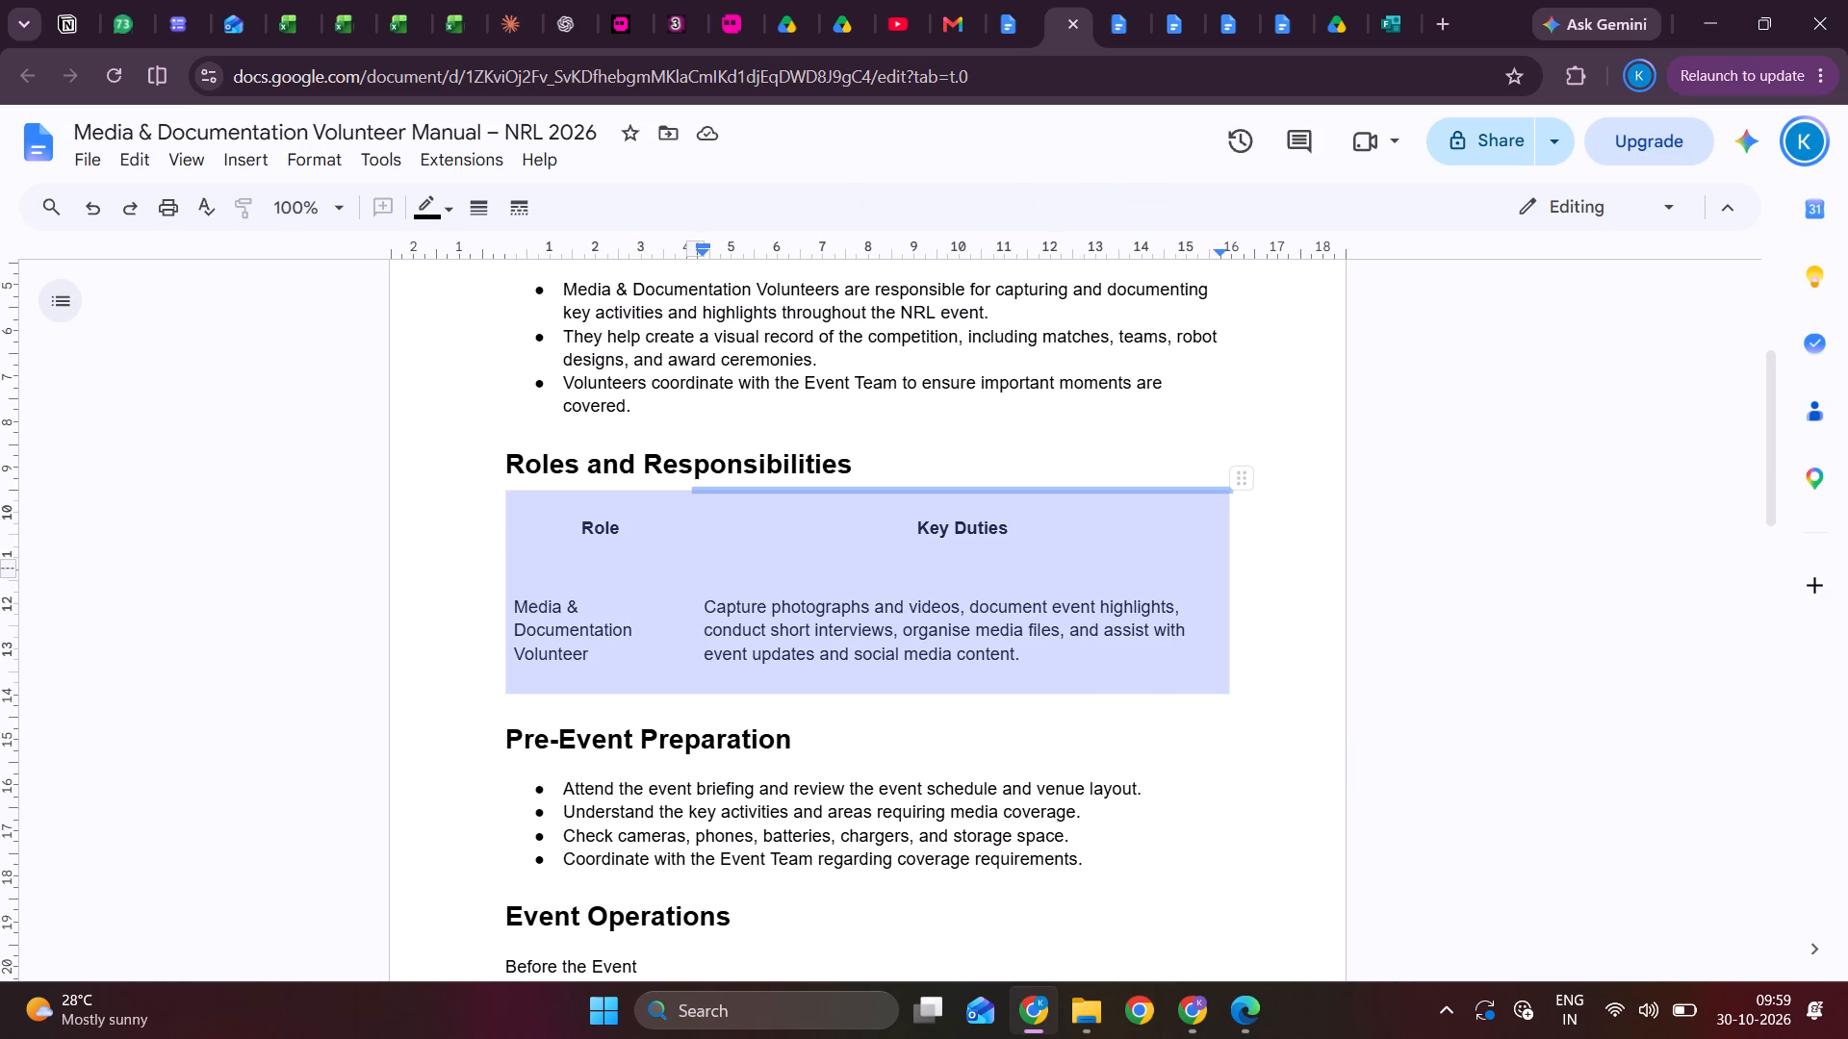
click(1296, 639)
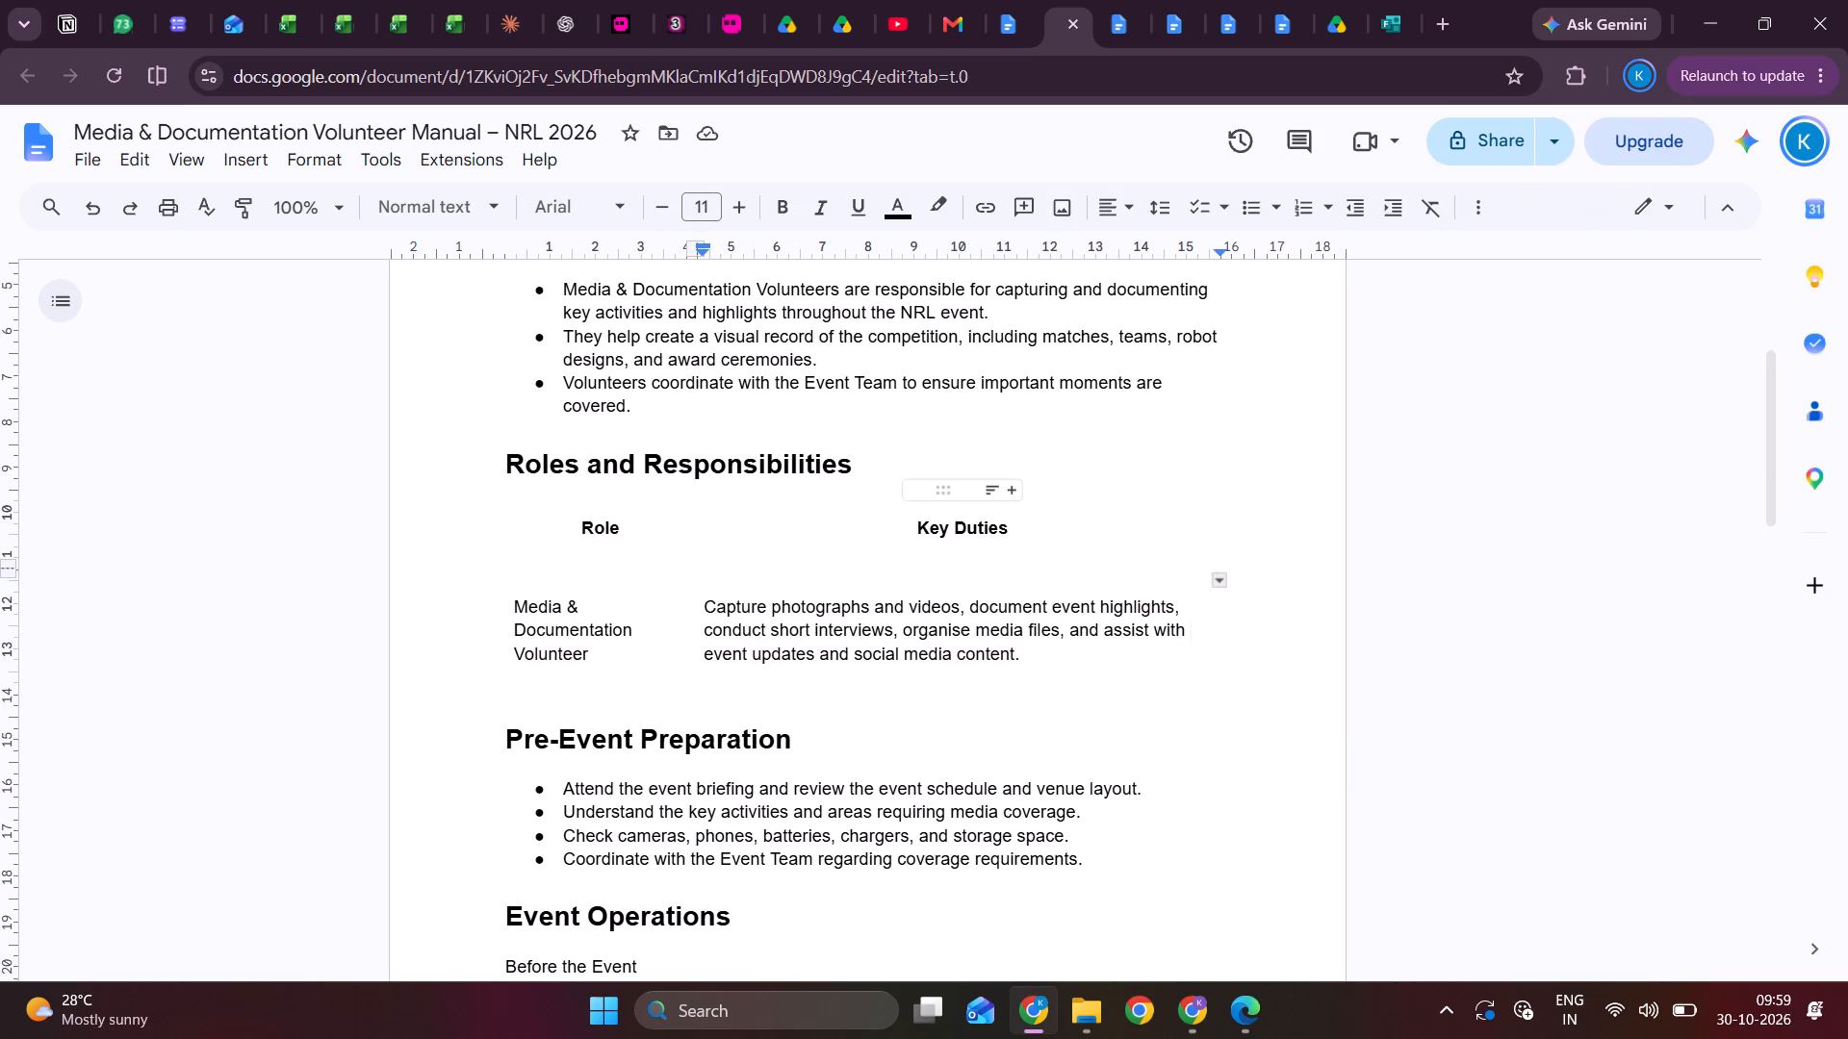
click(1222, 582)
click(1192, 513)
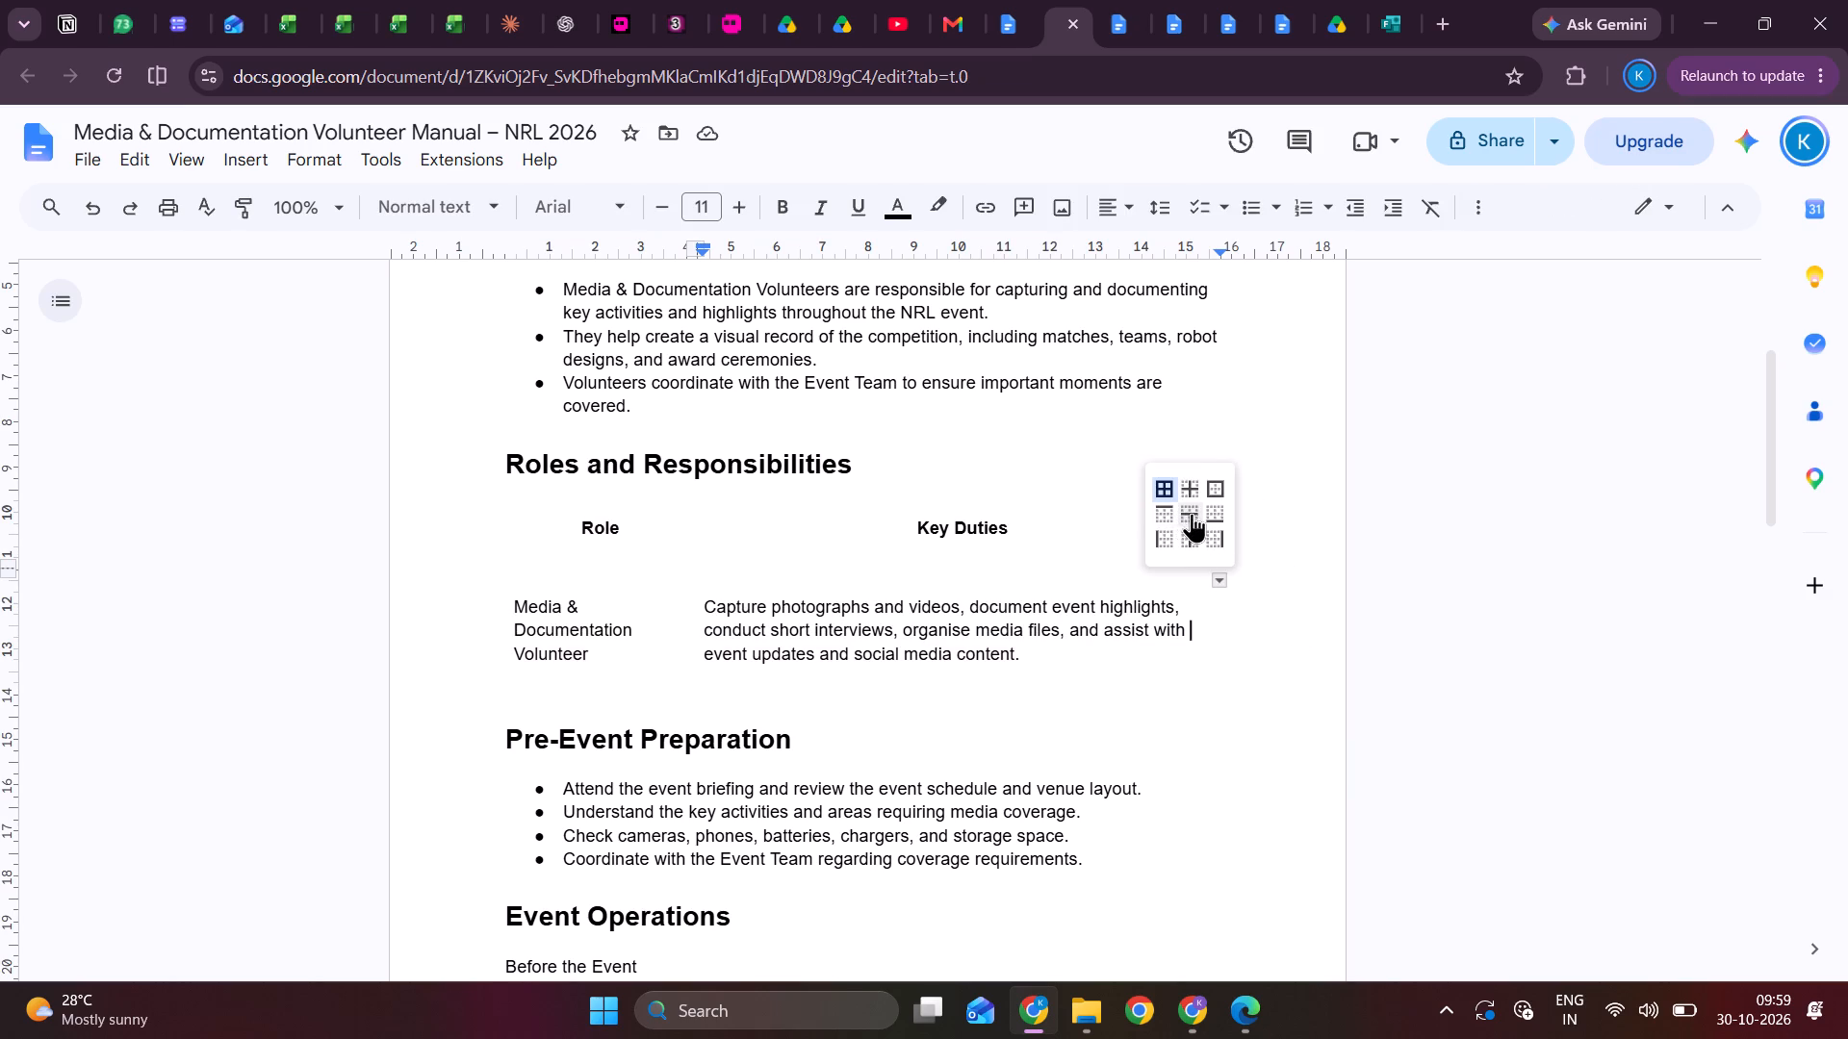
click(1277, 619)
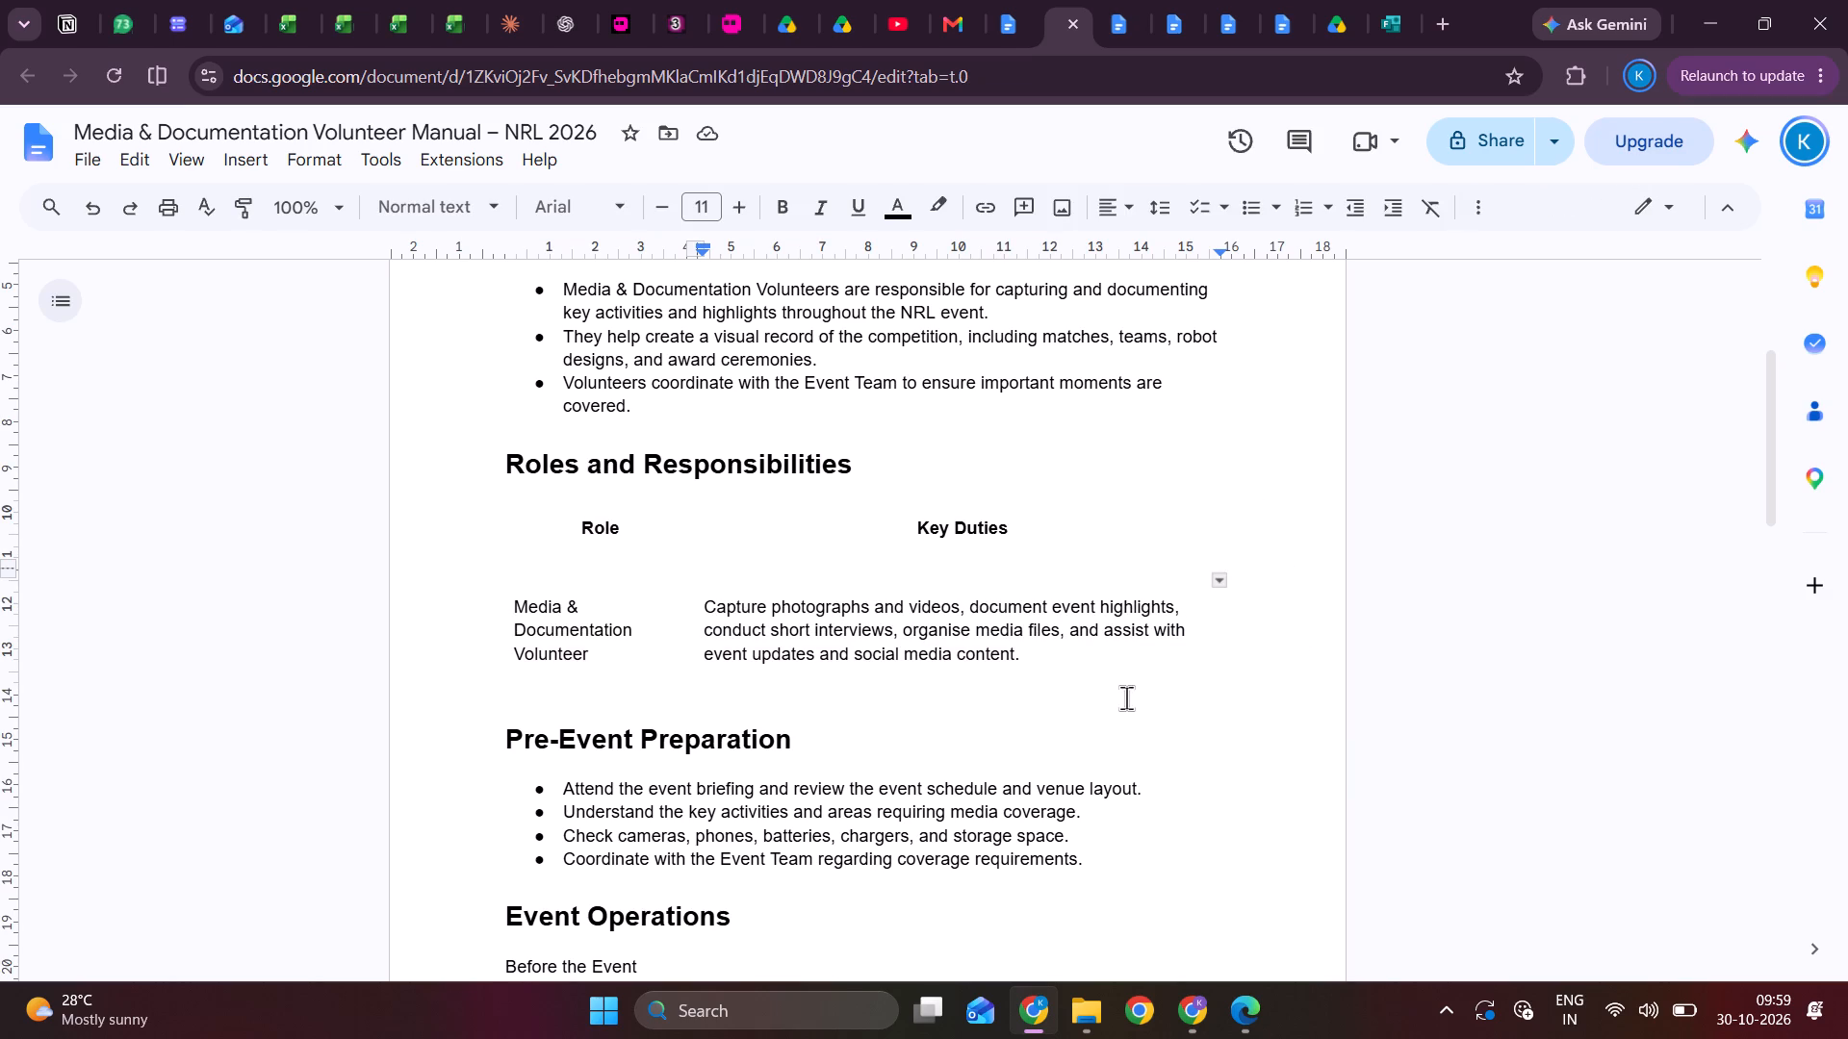
Select the whole Roles and Responsibilities table and capture a screenshot of the area around it.
drag(1107, 684, 439, 545)
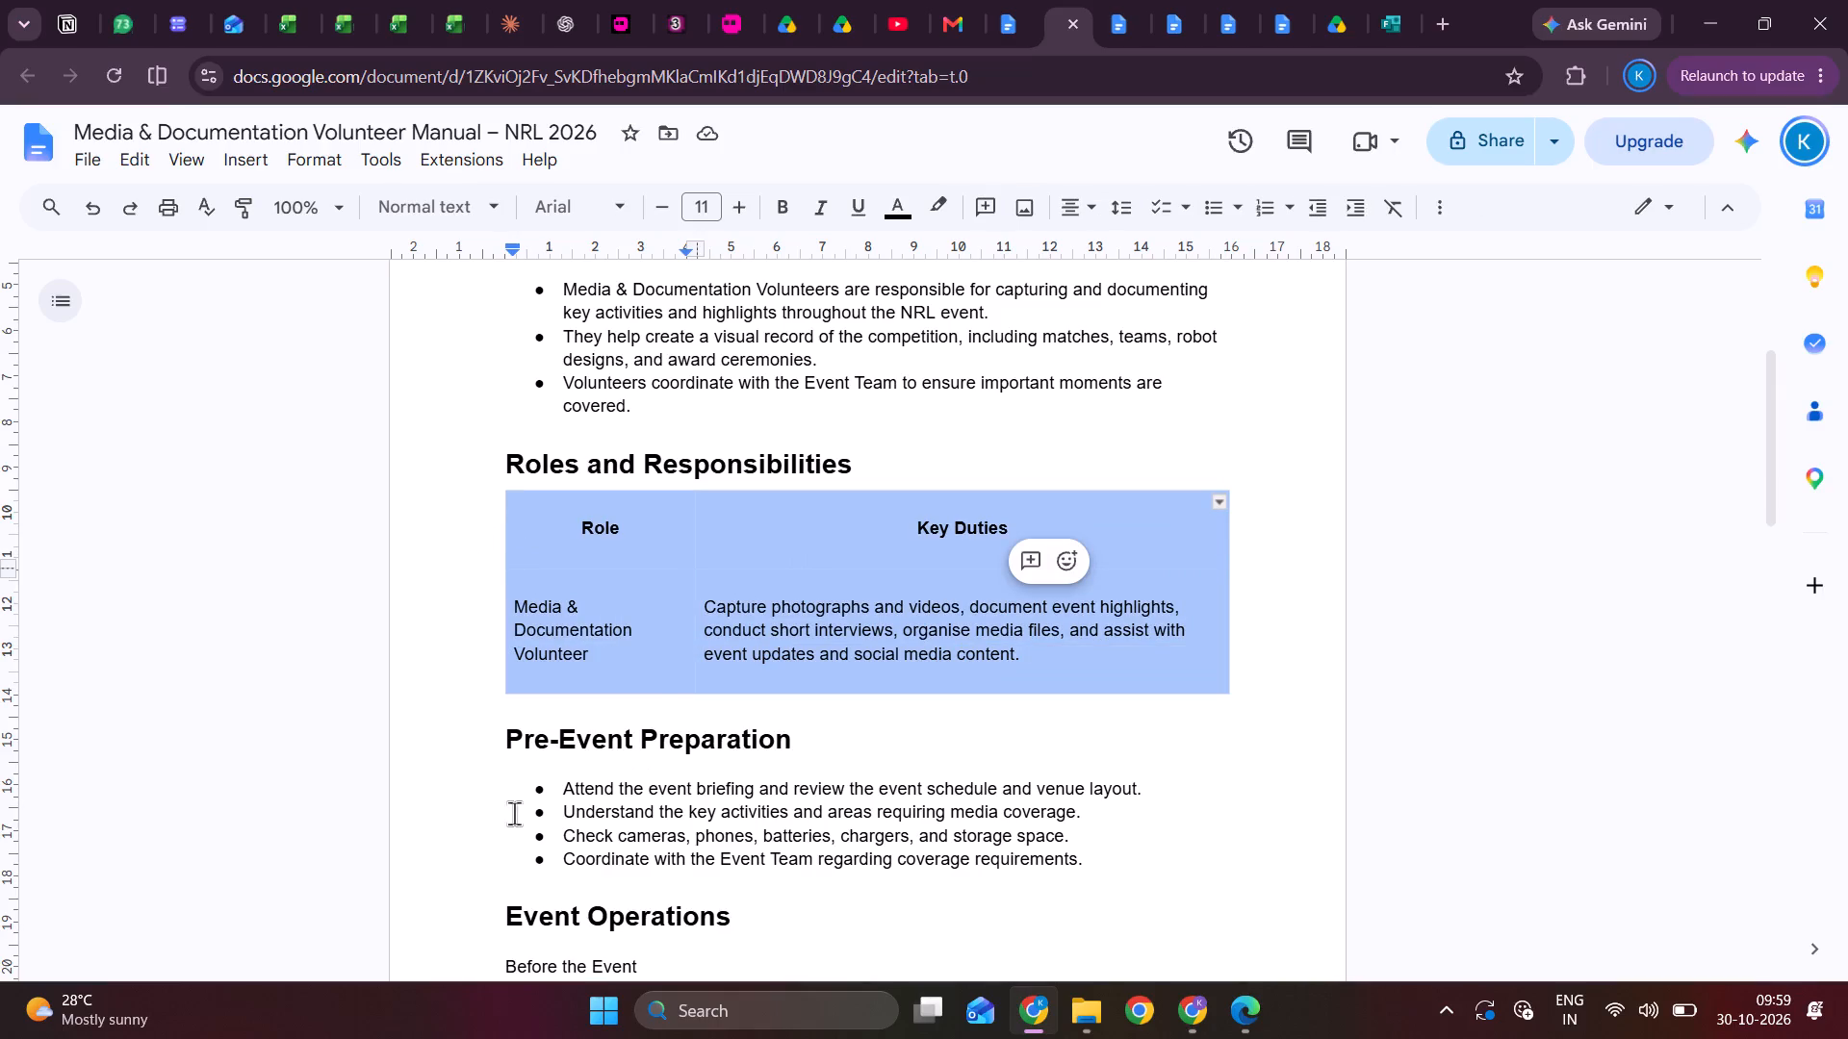
key(shift+super+s)
drag(431, 425, 1421, 841)
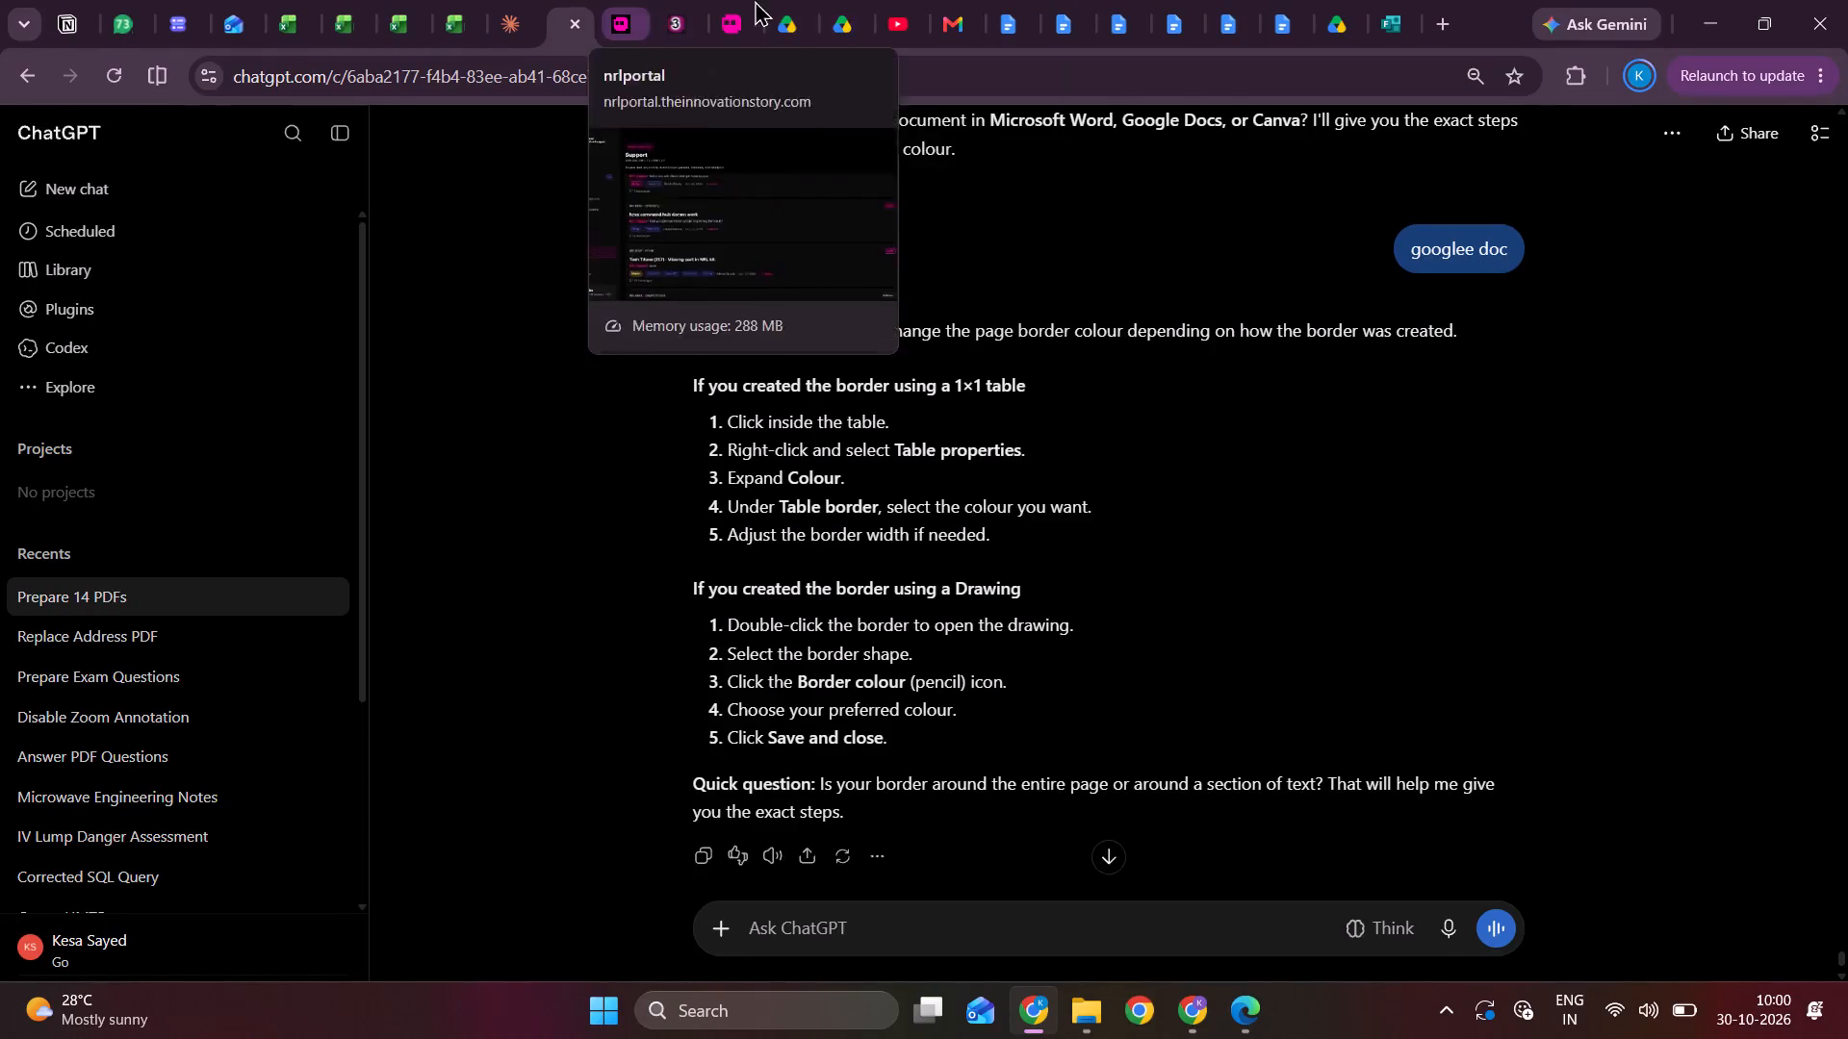
Return to the Media & Documentation Volunteer Manual and select all cells of the Roles and Responsibilities table.
click(1079, 14)
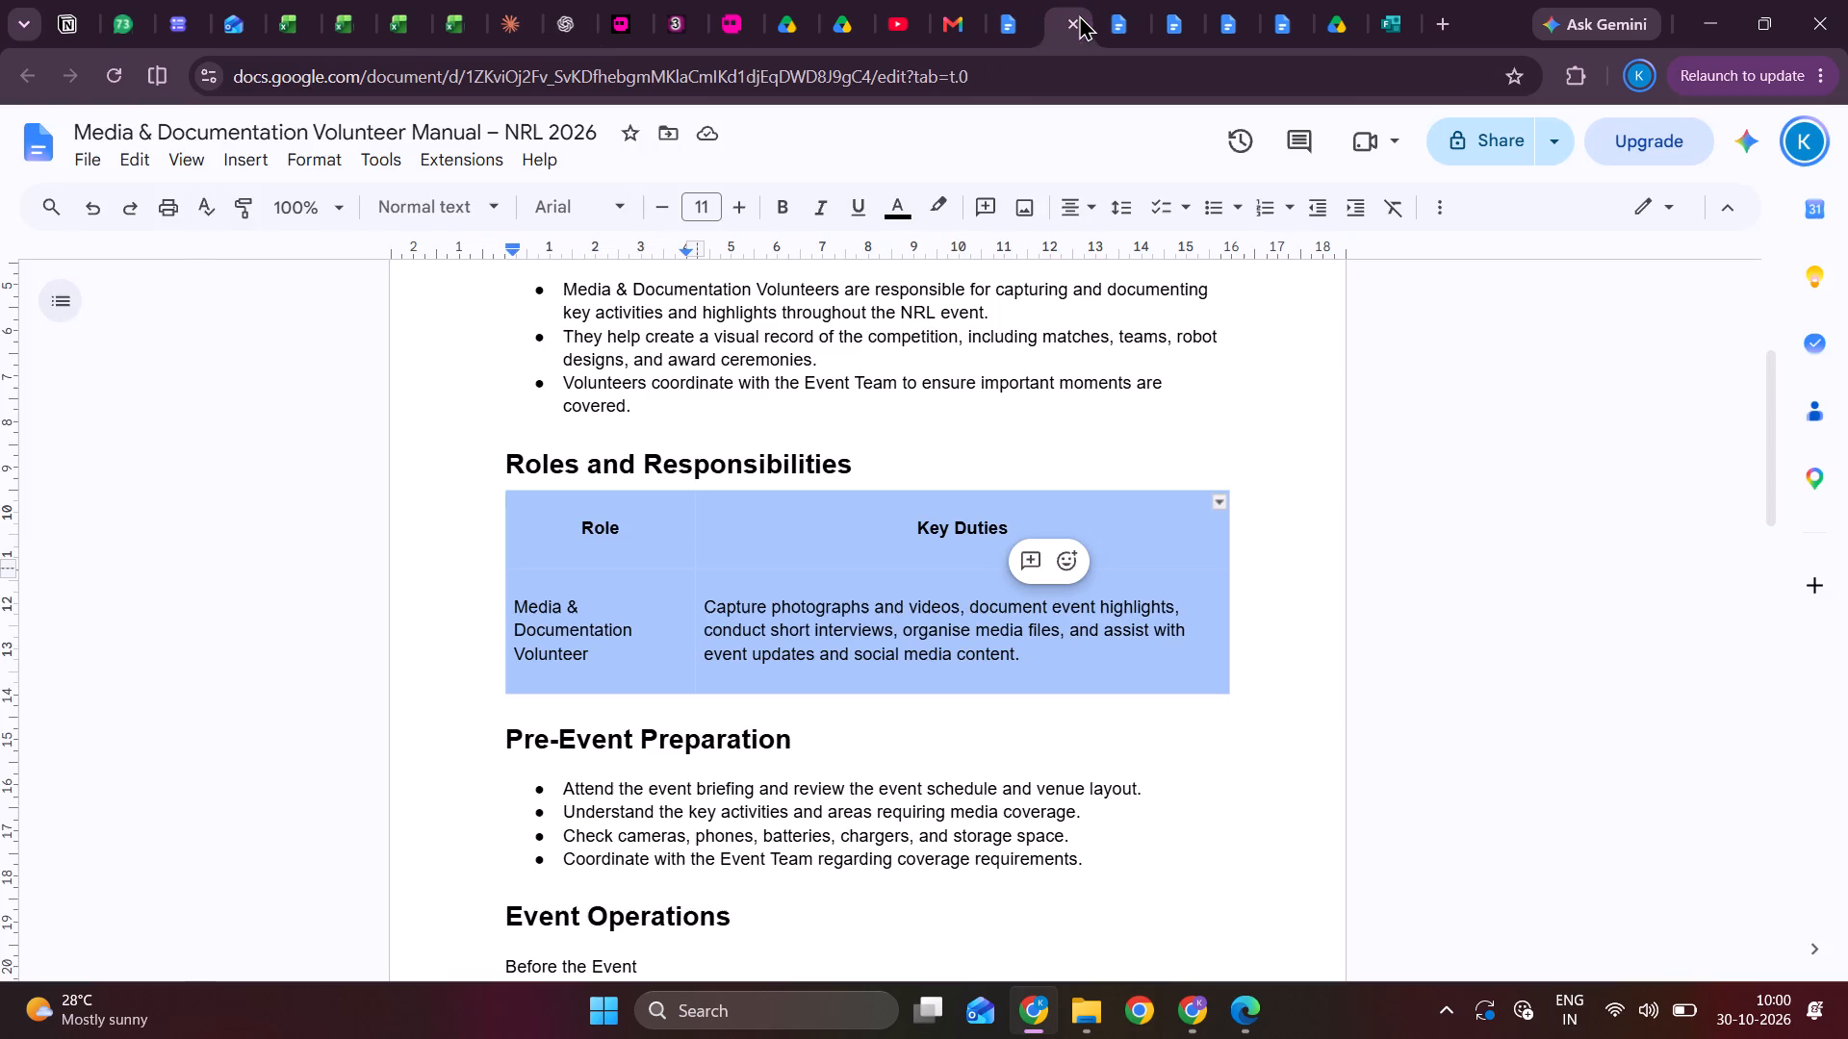
click(739, 573)
click(1134, 675)
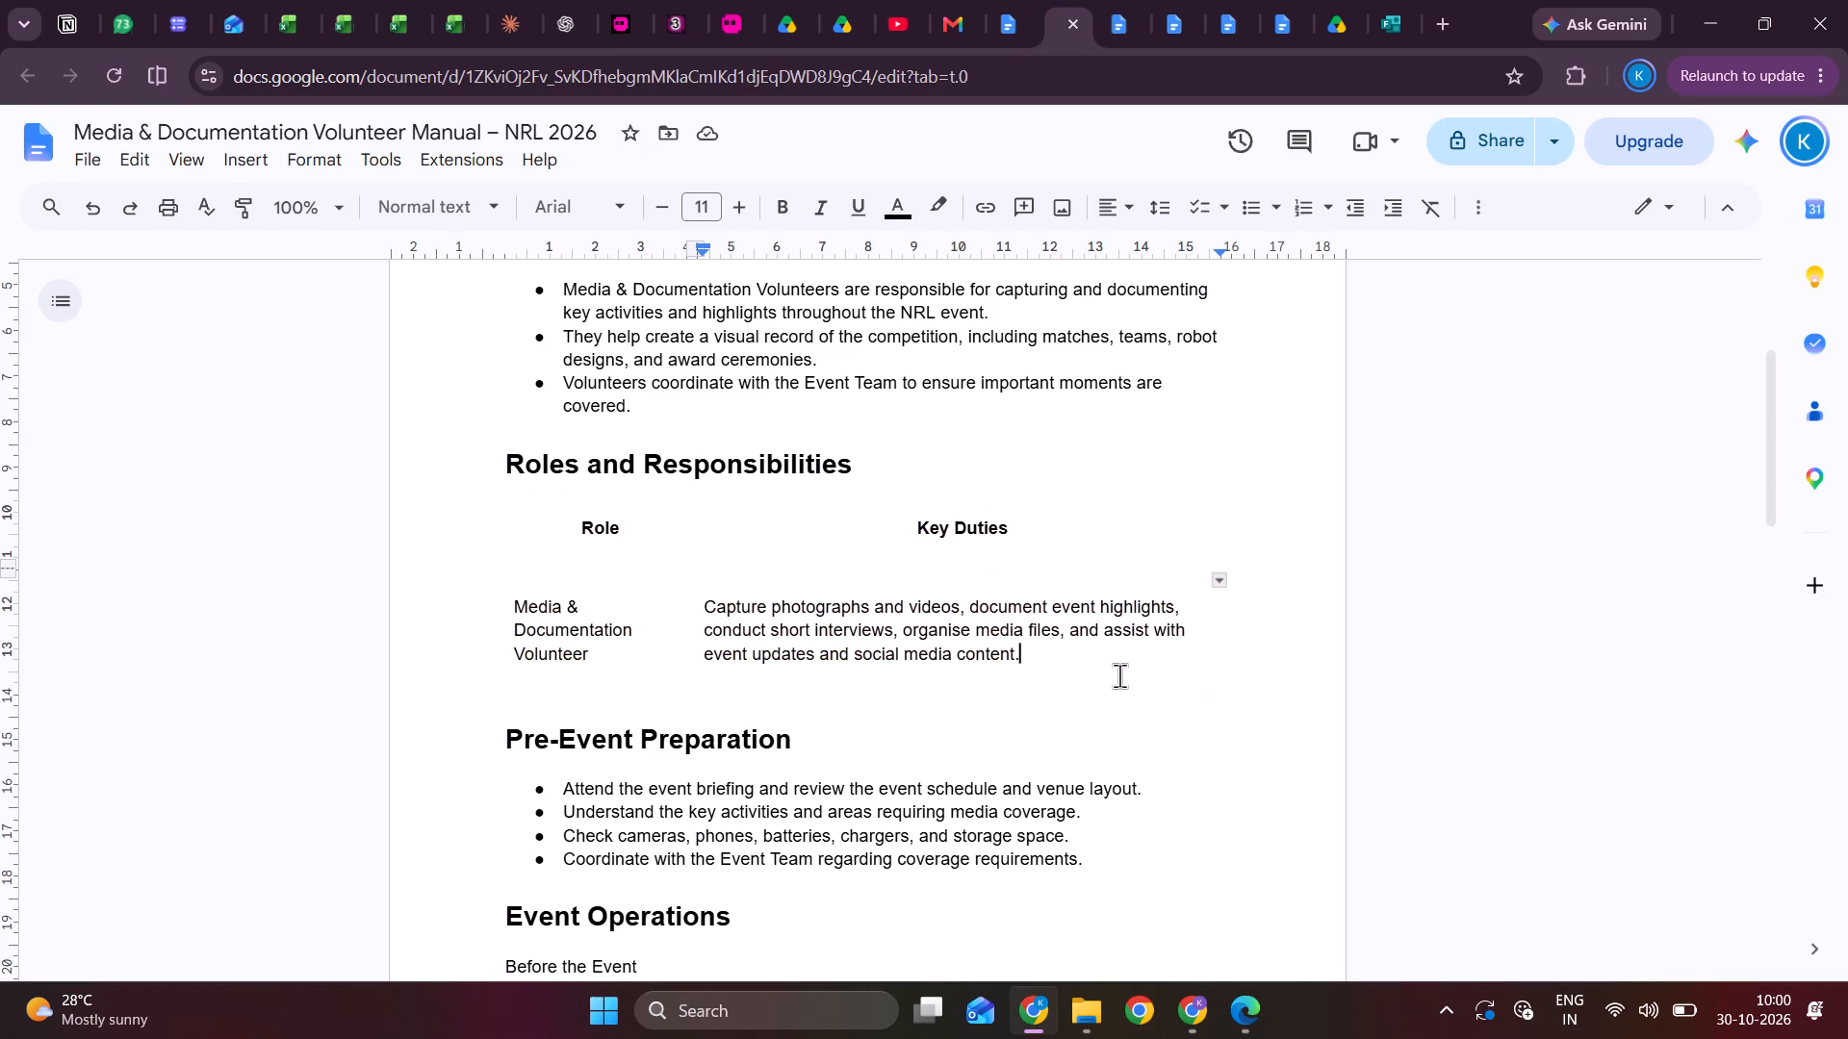
drag(1044, 662, 525, 525)
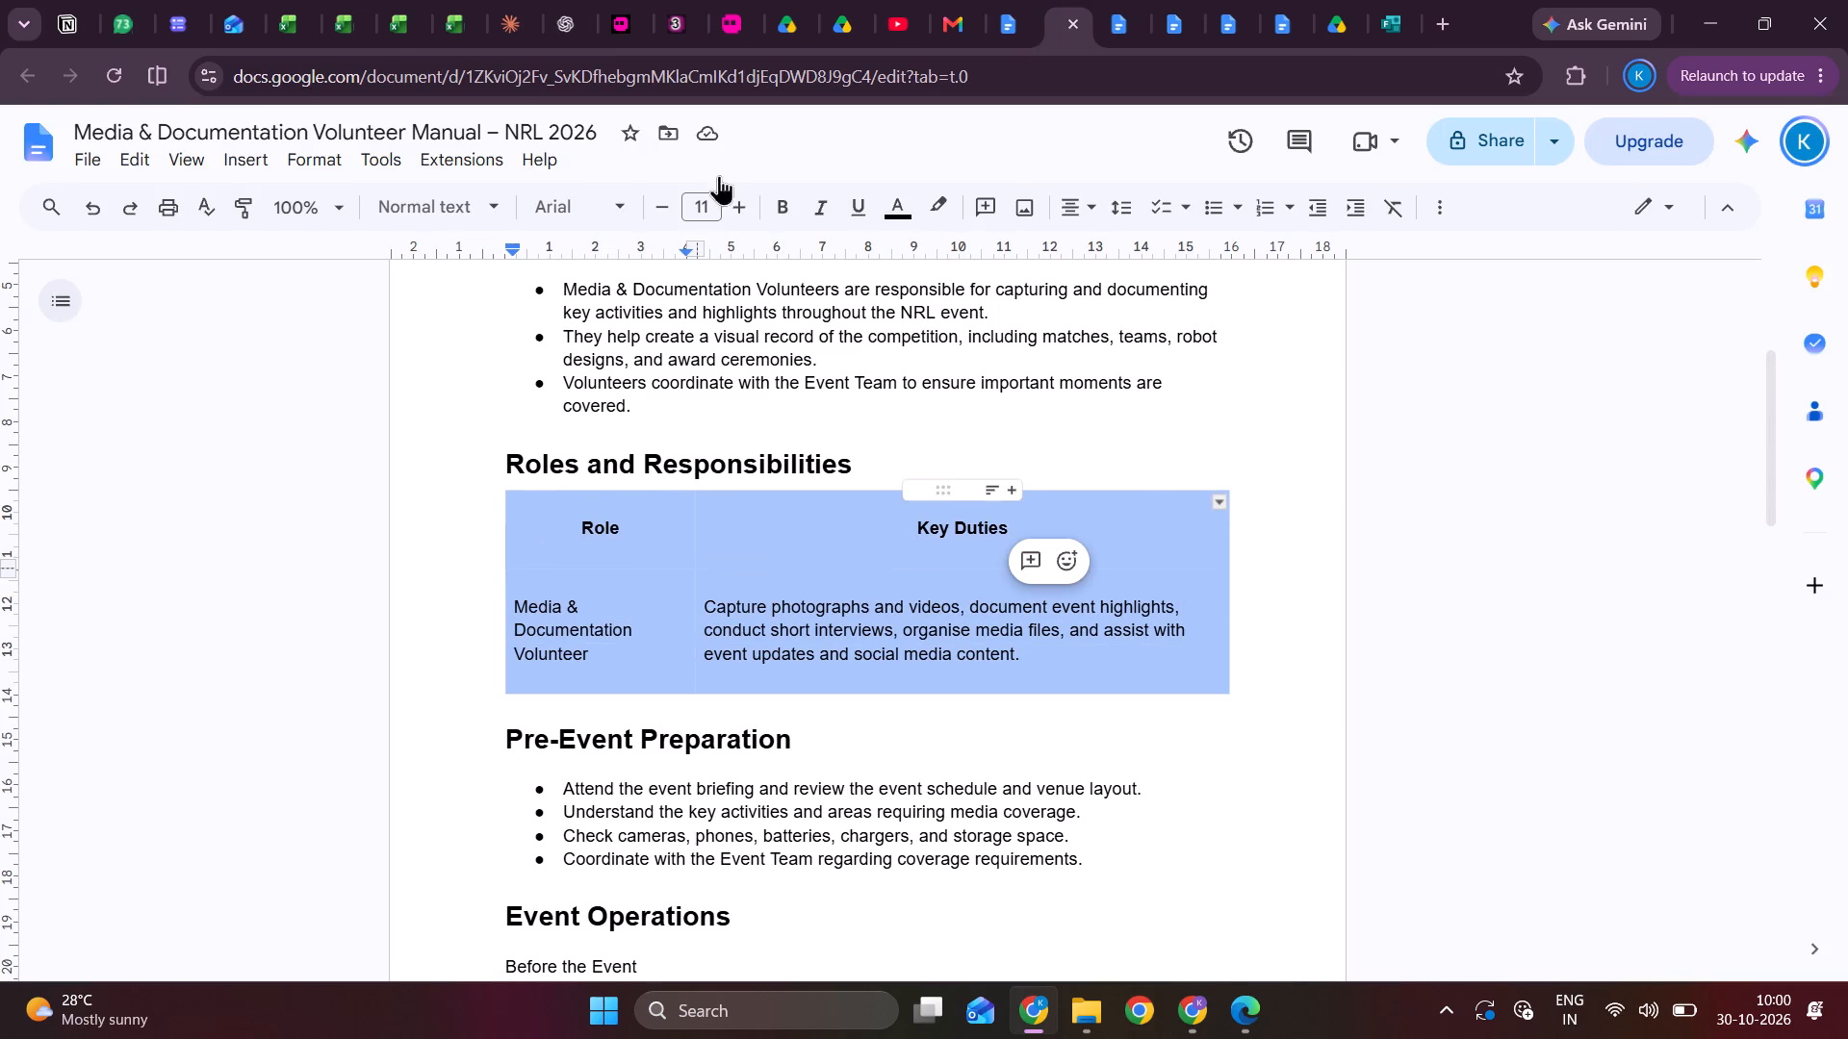
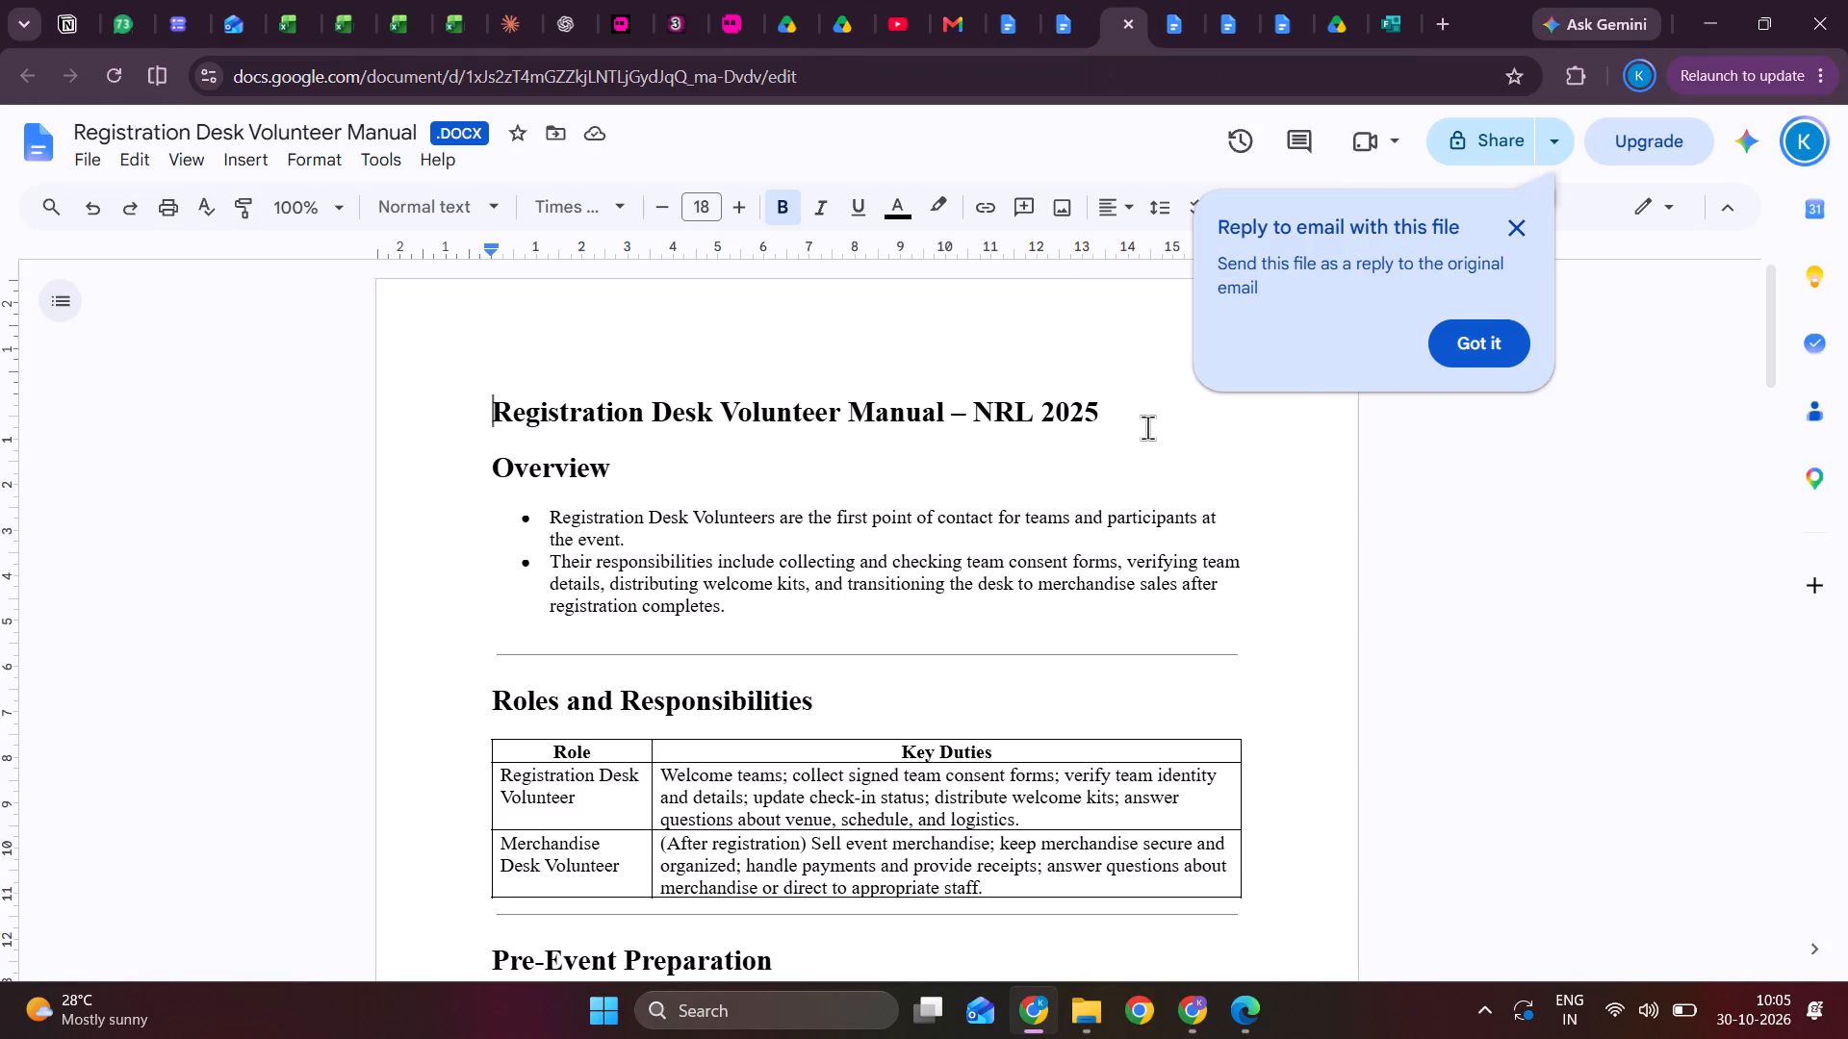
Change the year in the Registration Desk Volunteer Manual title to 2026.
click(1147, 427)
key(BackSpace)
key(6)
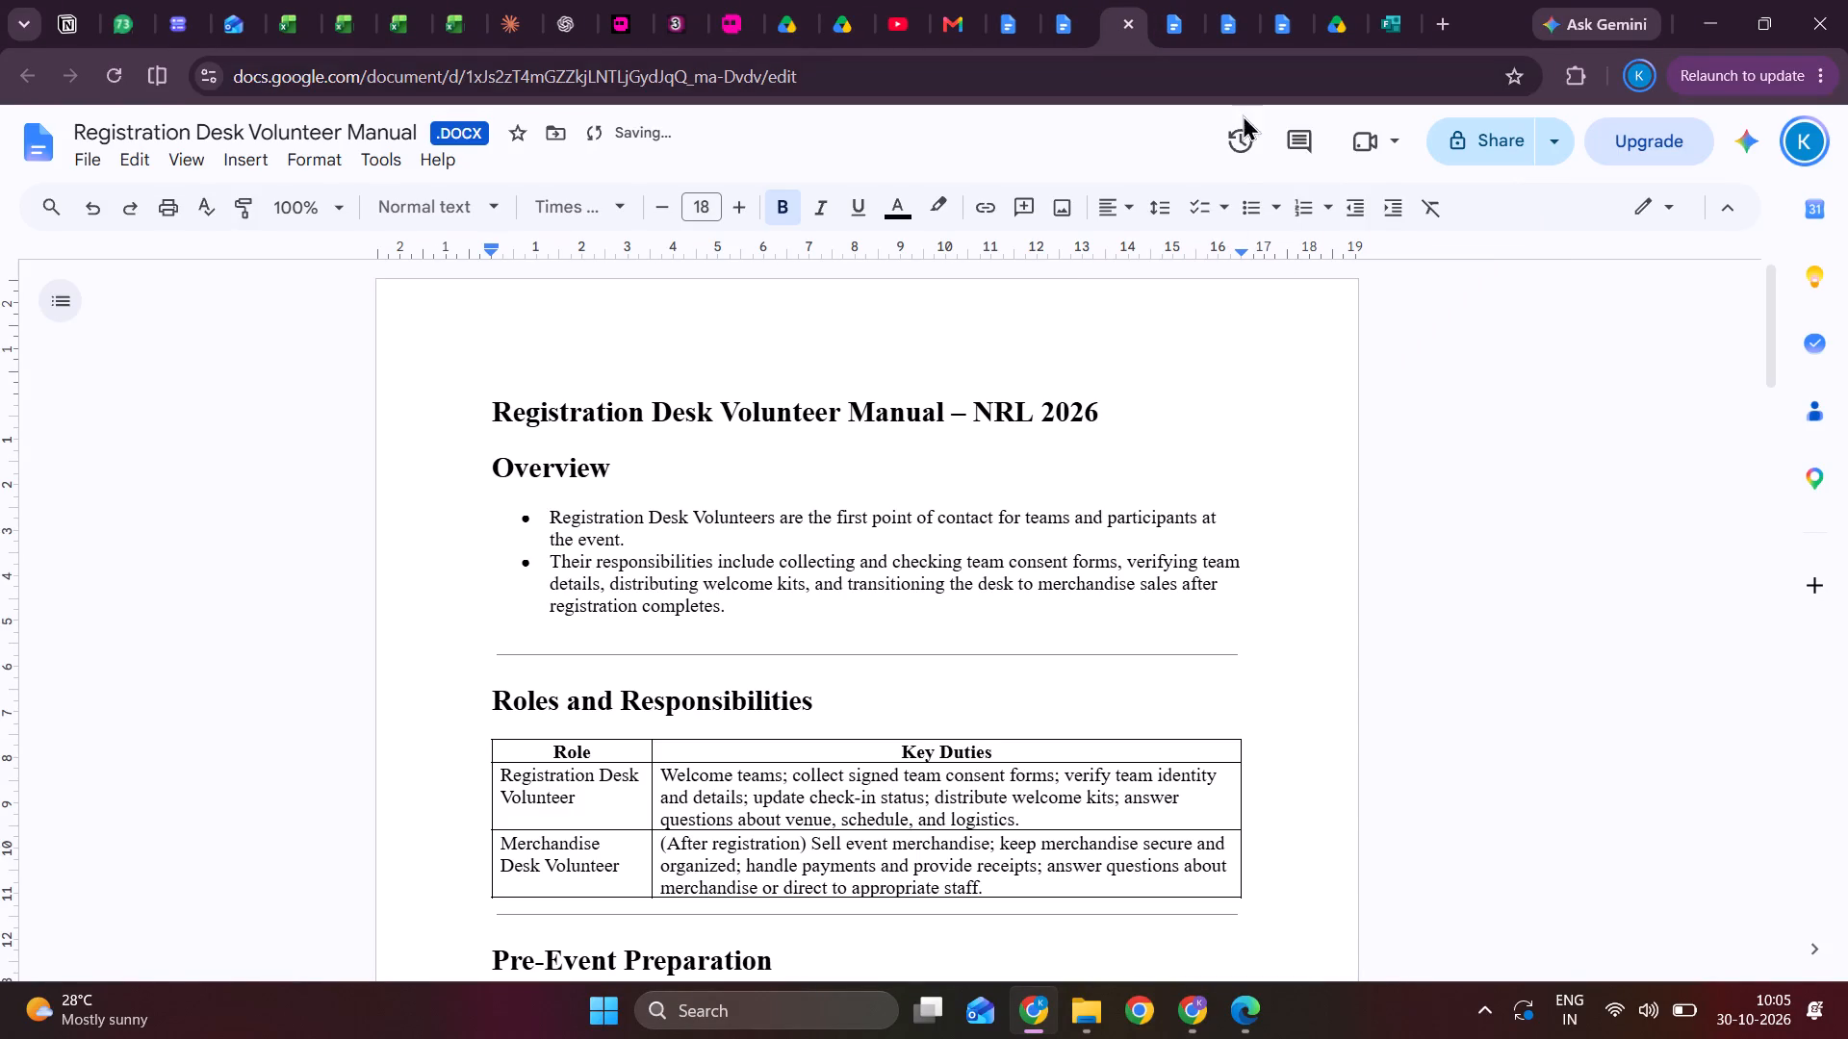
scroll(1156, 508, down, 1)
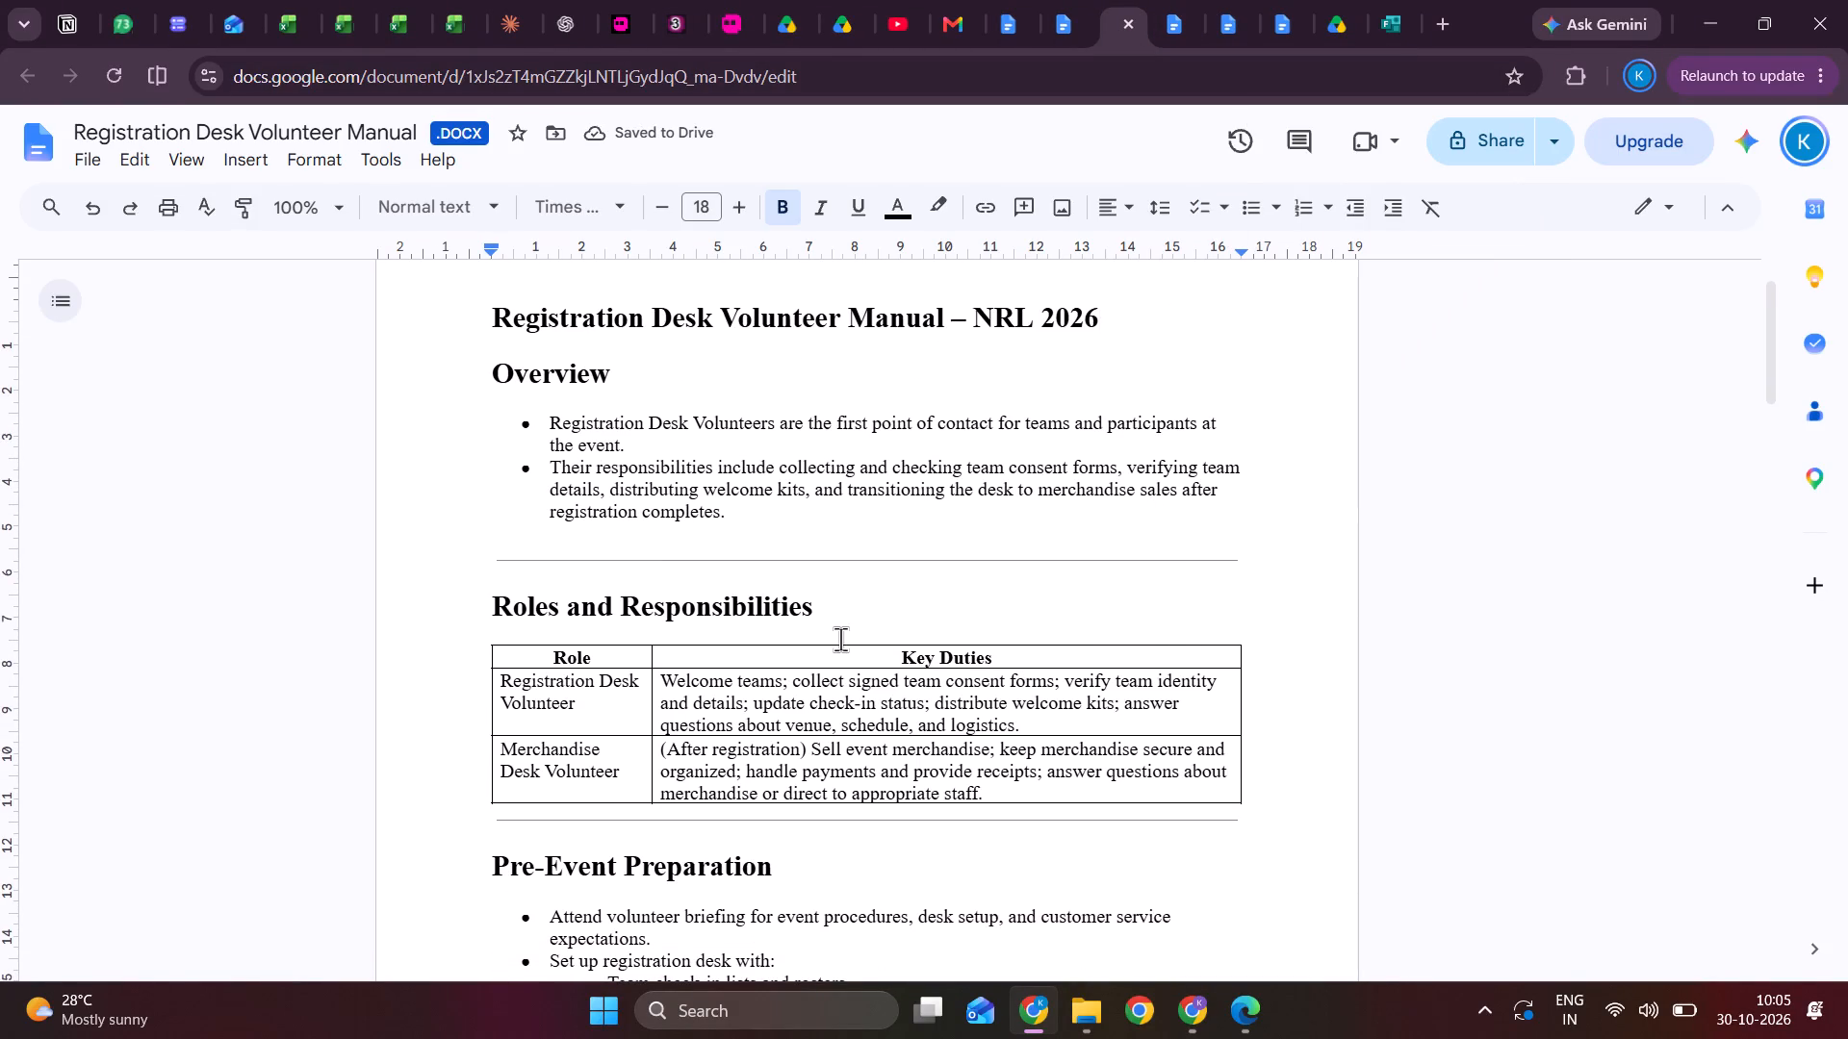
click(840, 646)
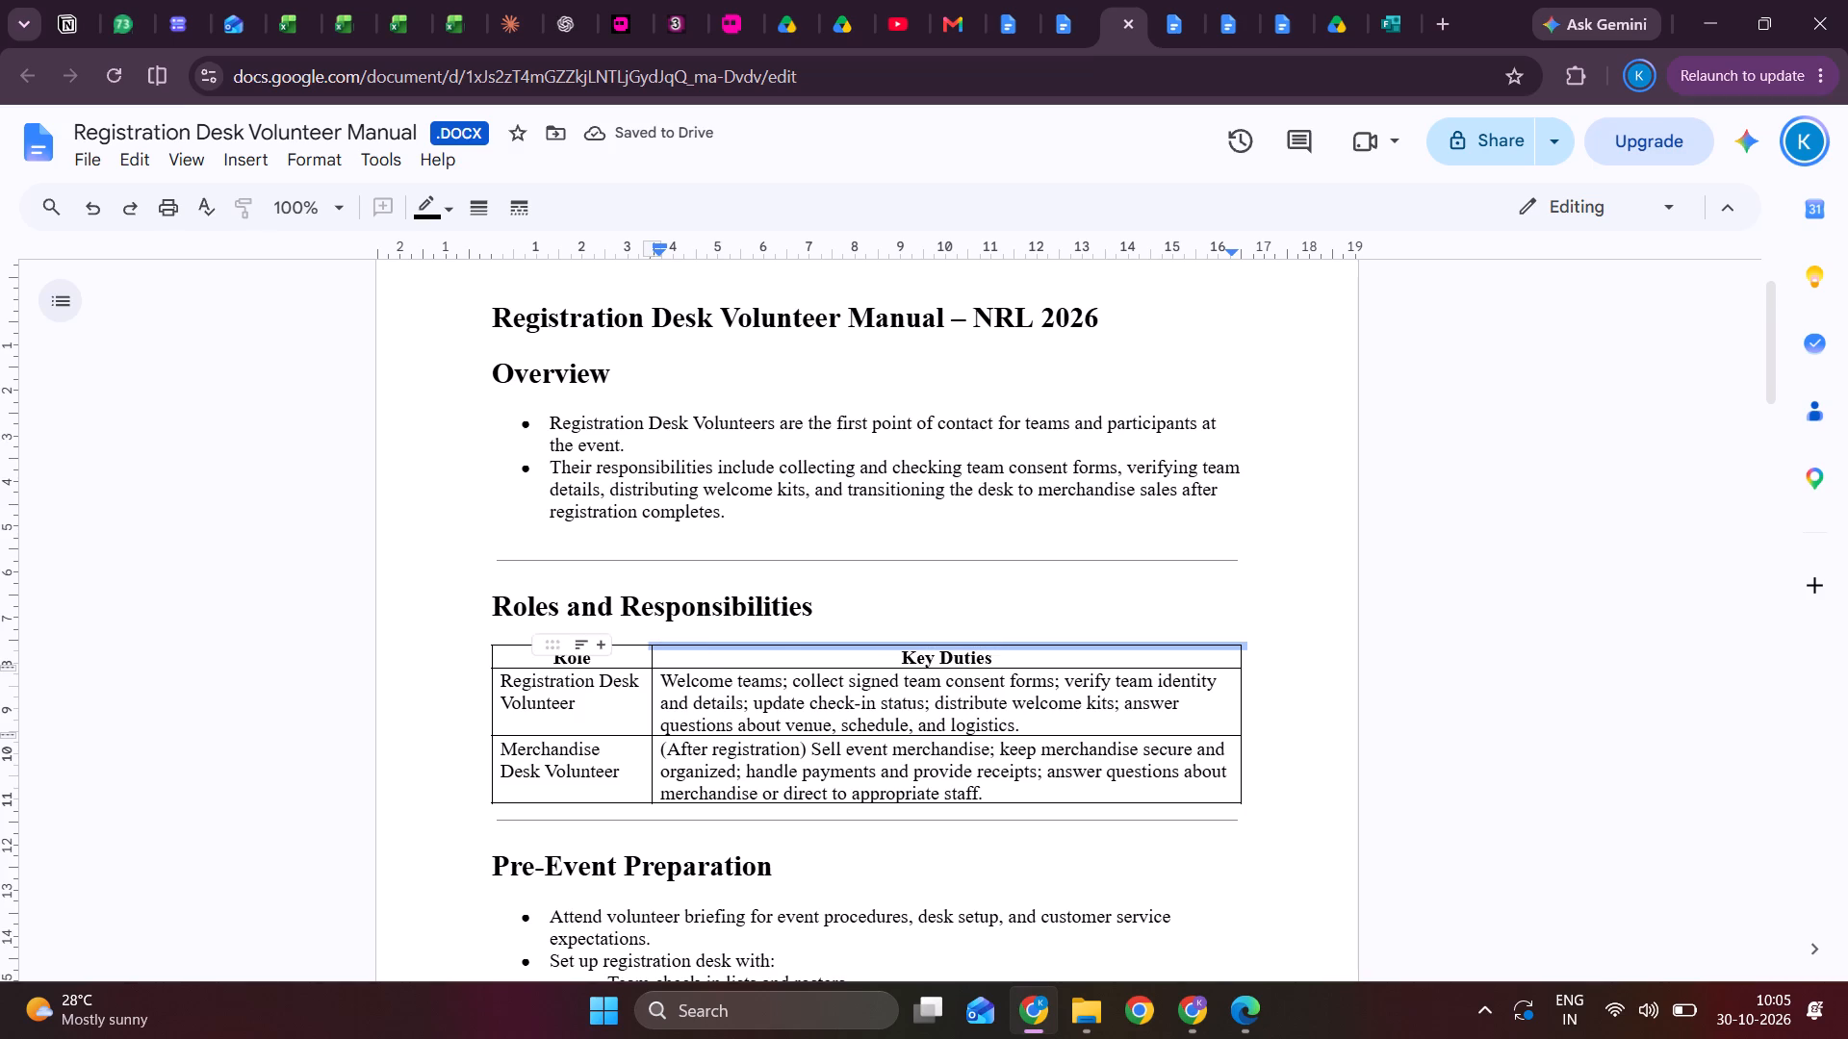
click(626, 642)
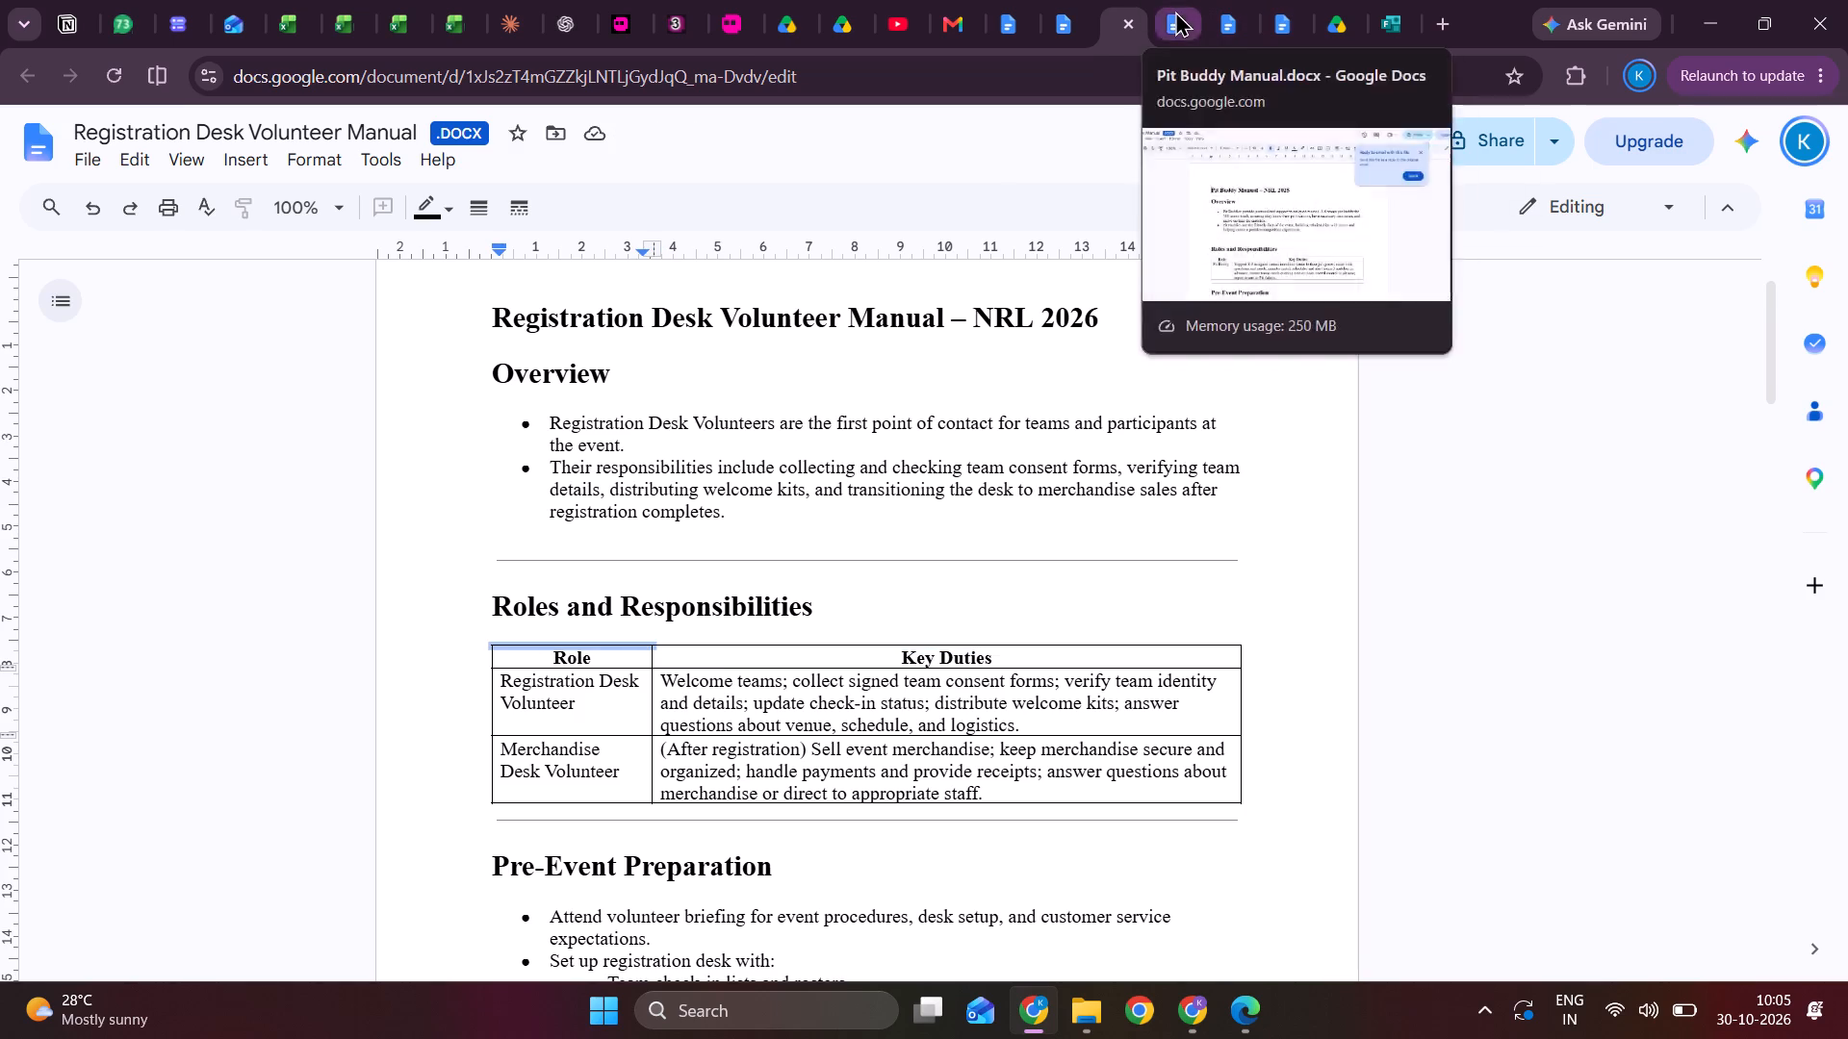
Open the Pit Buddy Manual, dismiss the reply-to-email suggestion and read through all its sections for content needing an update.
click(1175, 11)
scroll(985, 419, down, 1)
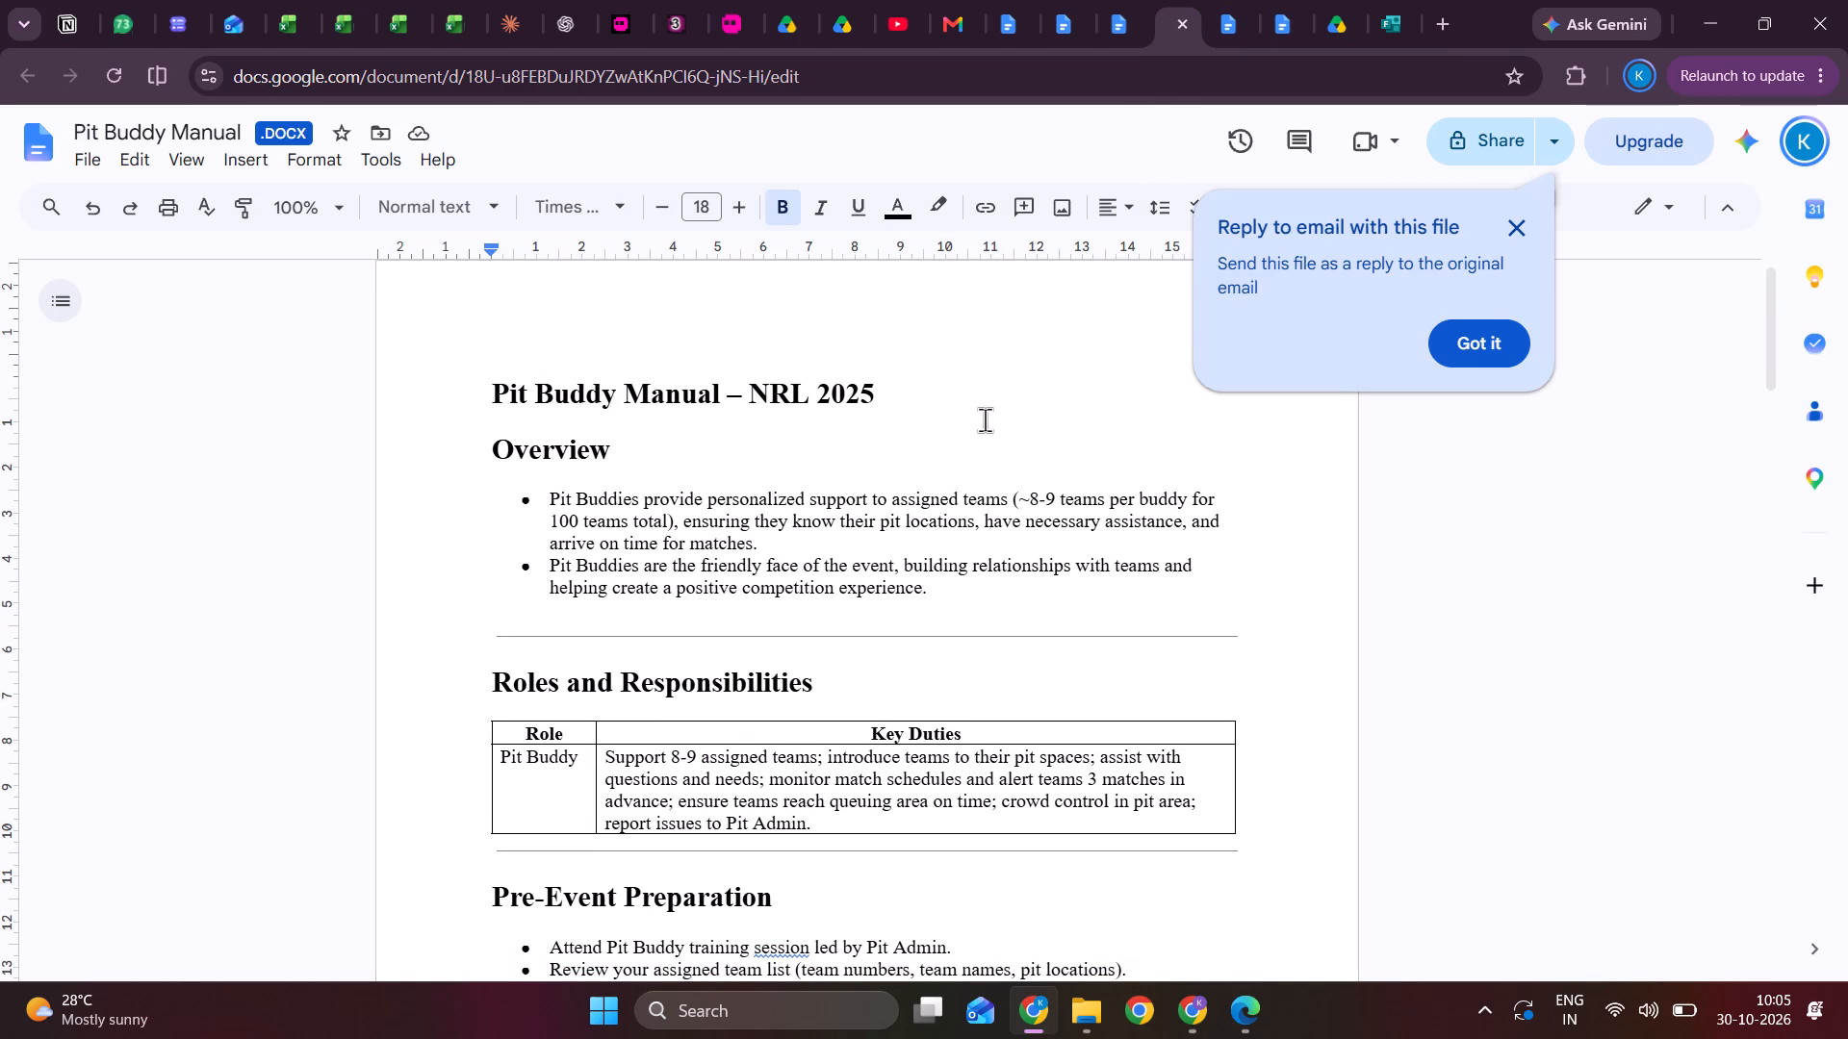
click(1512, 216)
scroll(990, 621, down, 1)
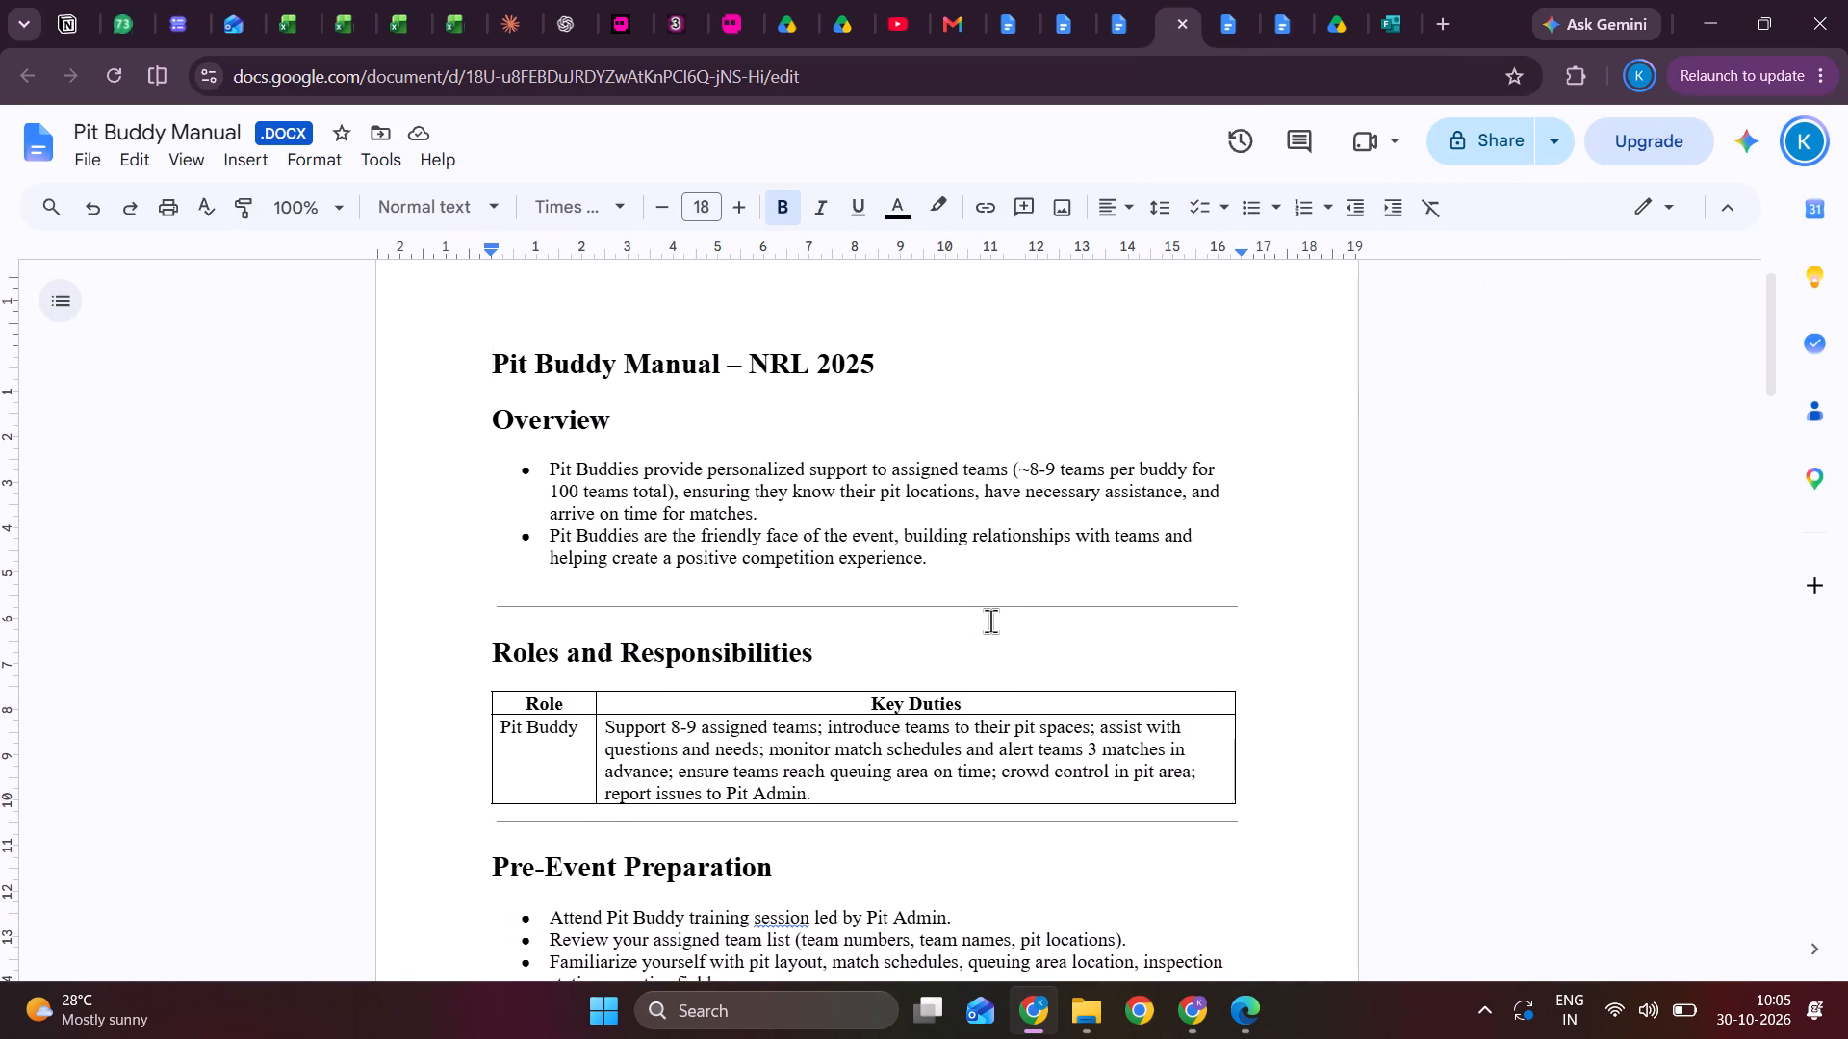
scroll(990, 621, down, 2)
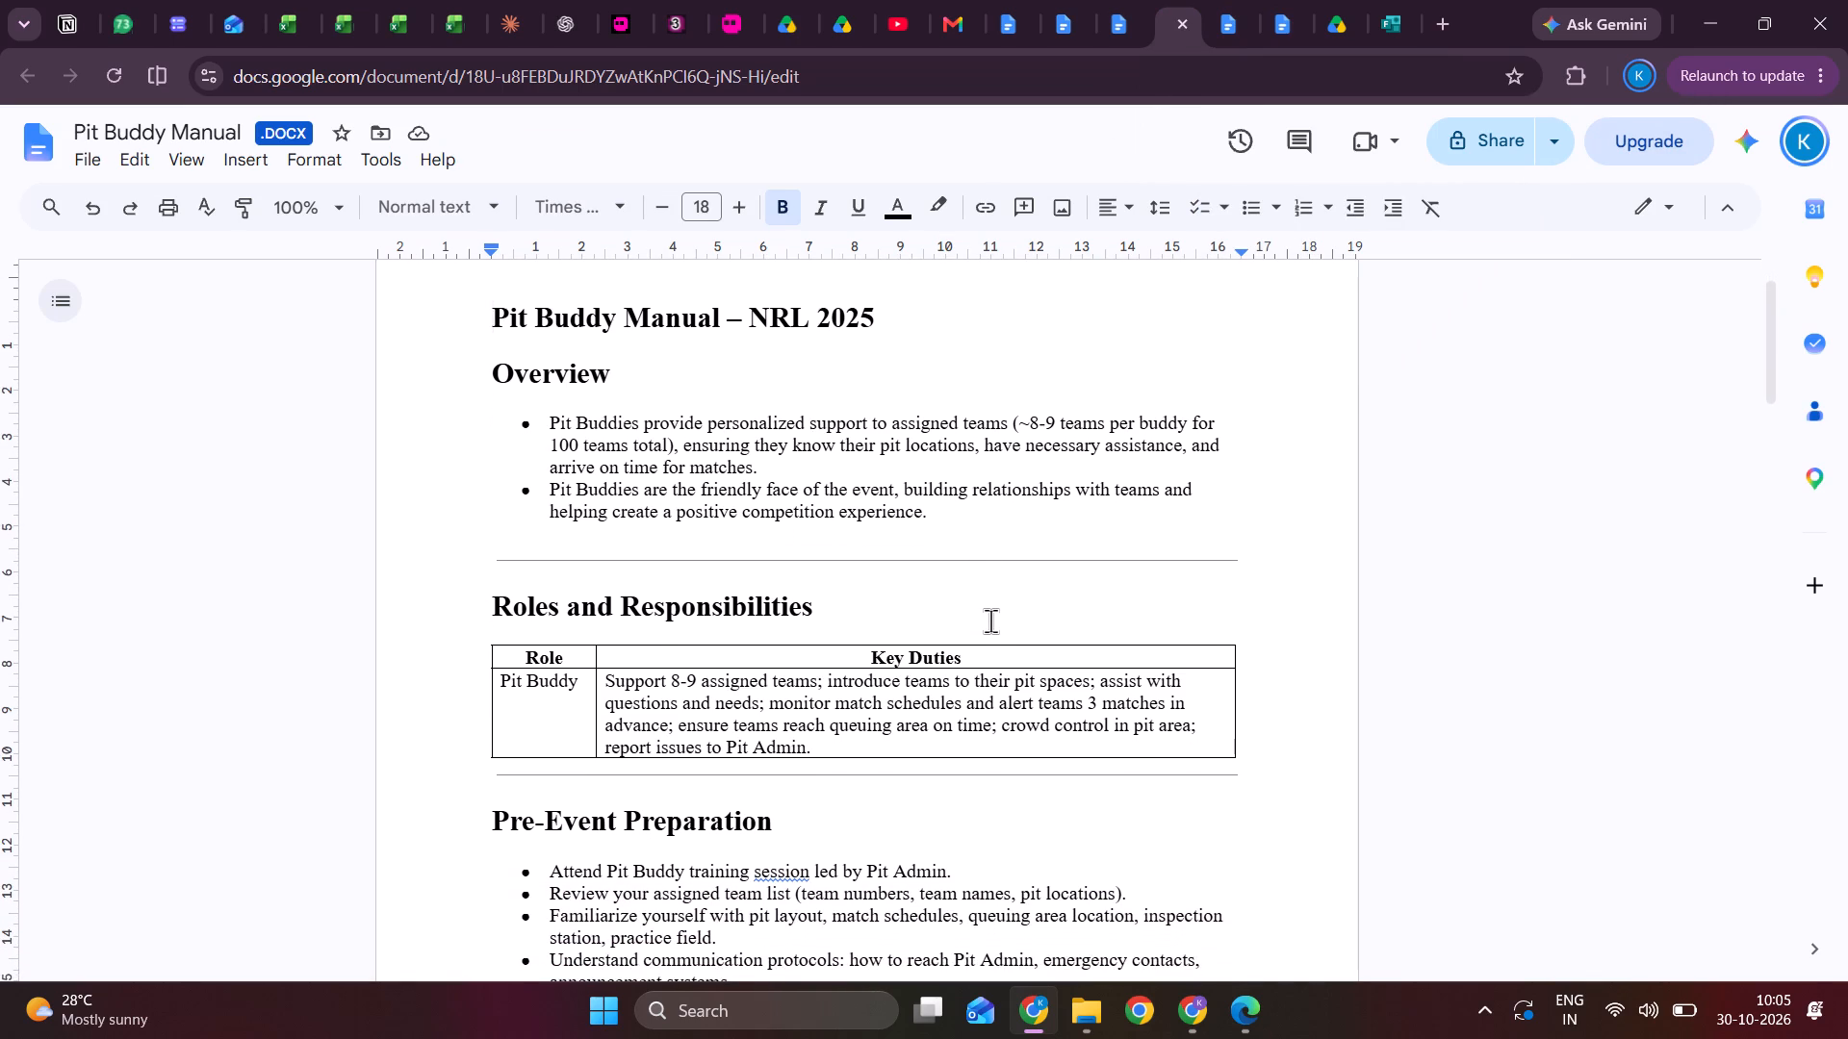
scroll(990, 621, down, 2)
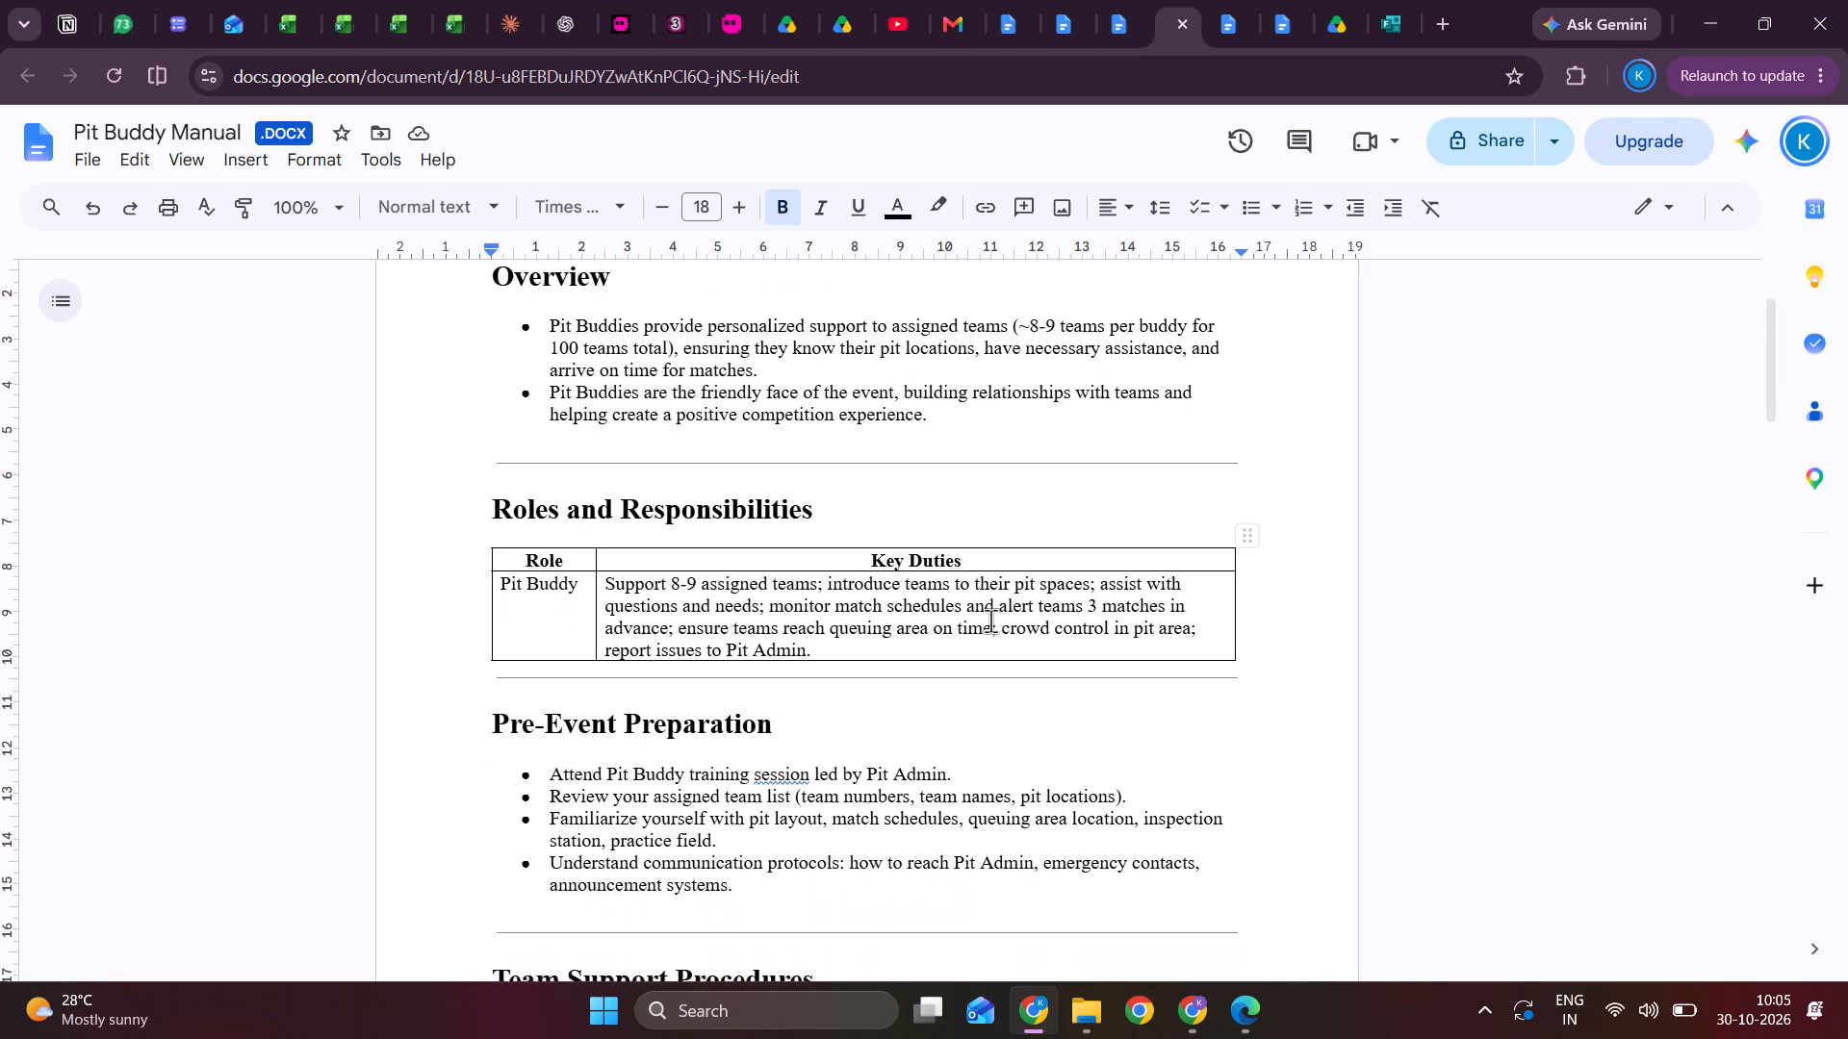
scroll(990, 621, down, 3)
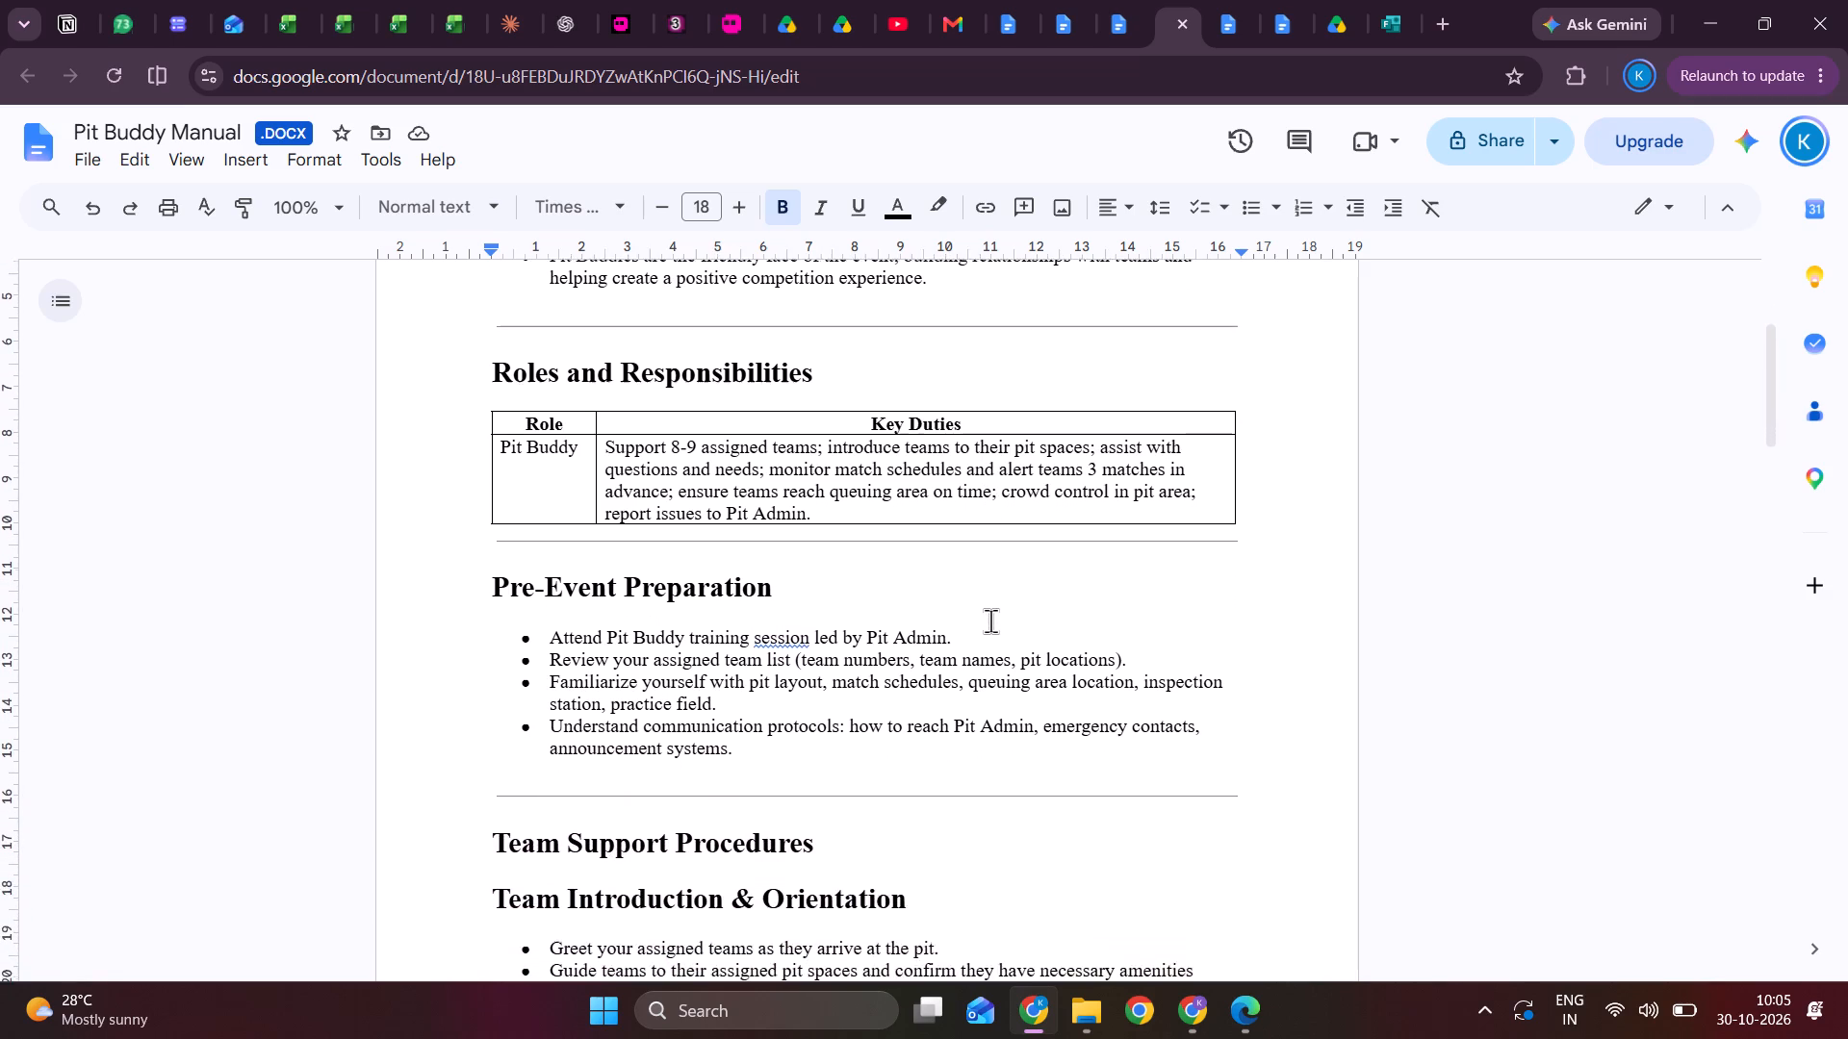
scroll(990, 621, down, 3)
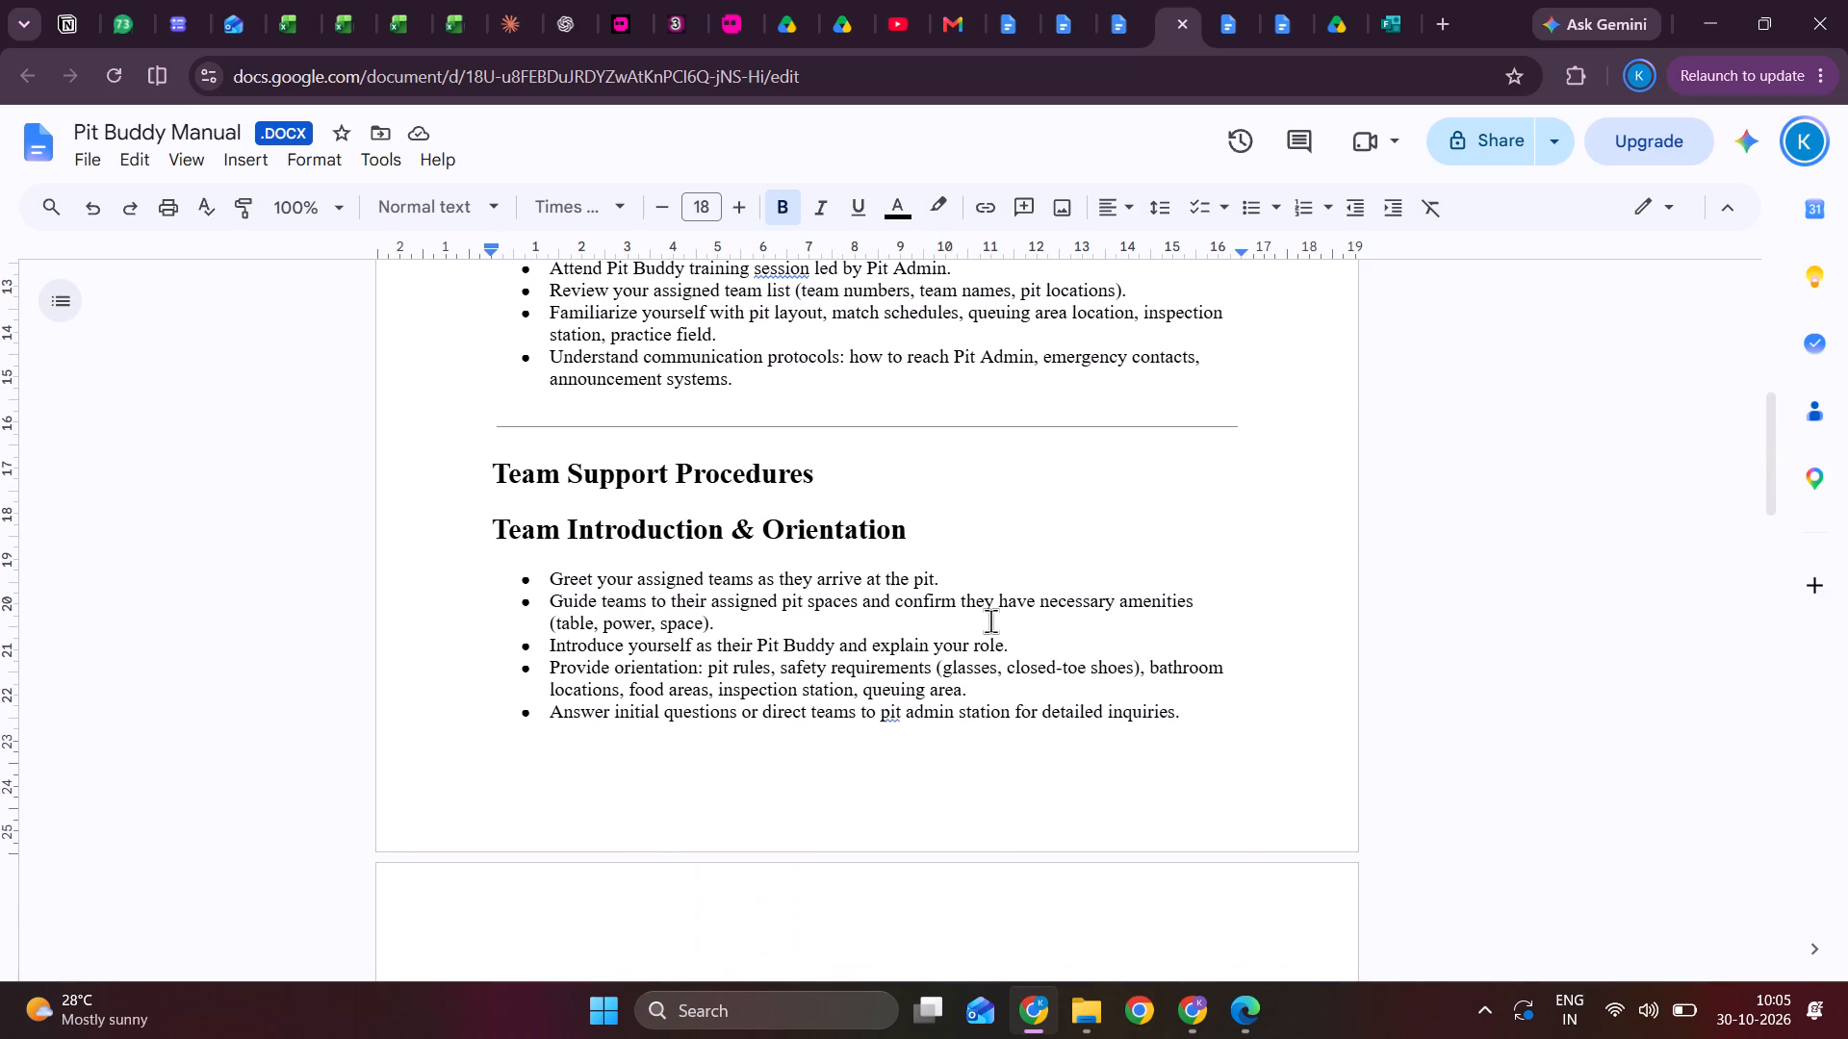
scroll(990, 621, down, 2)
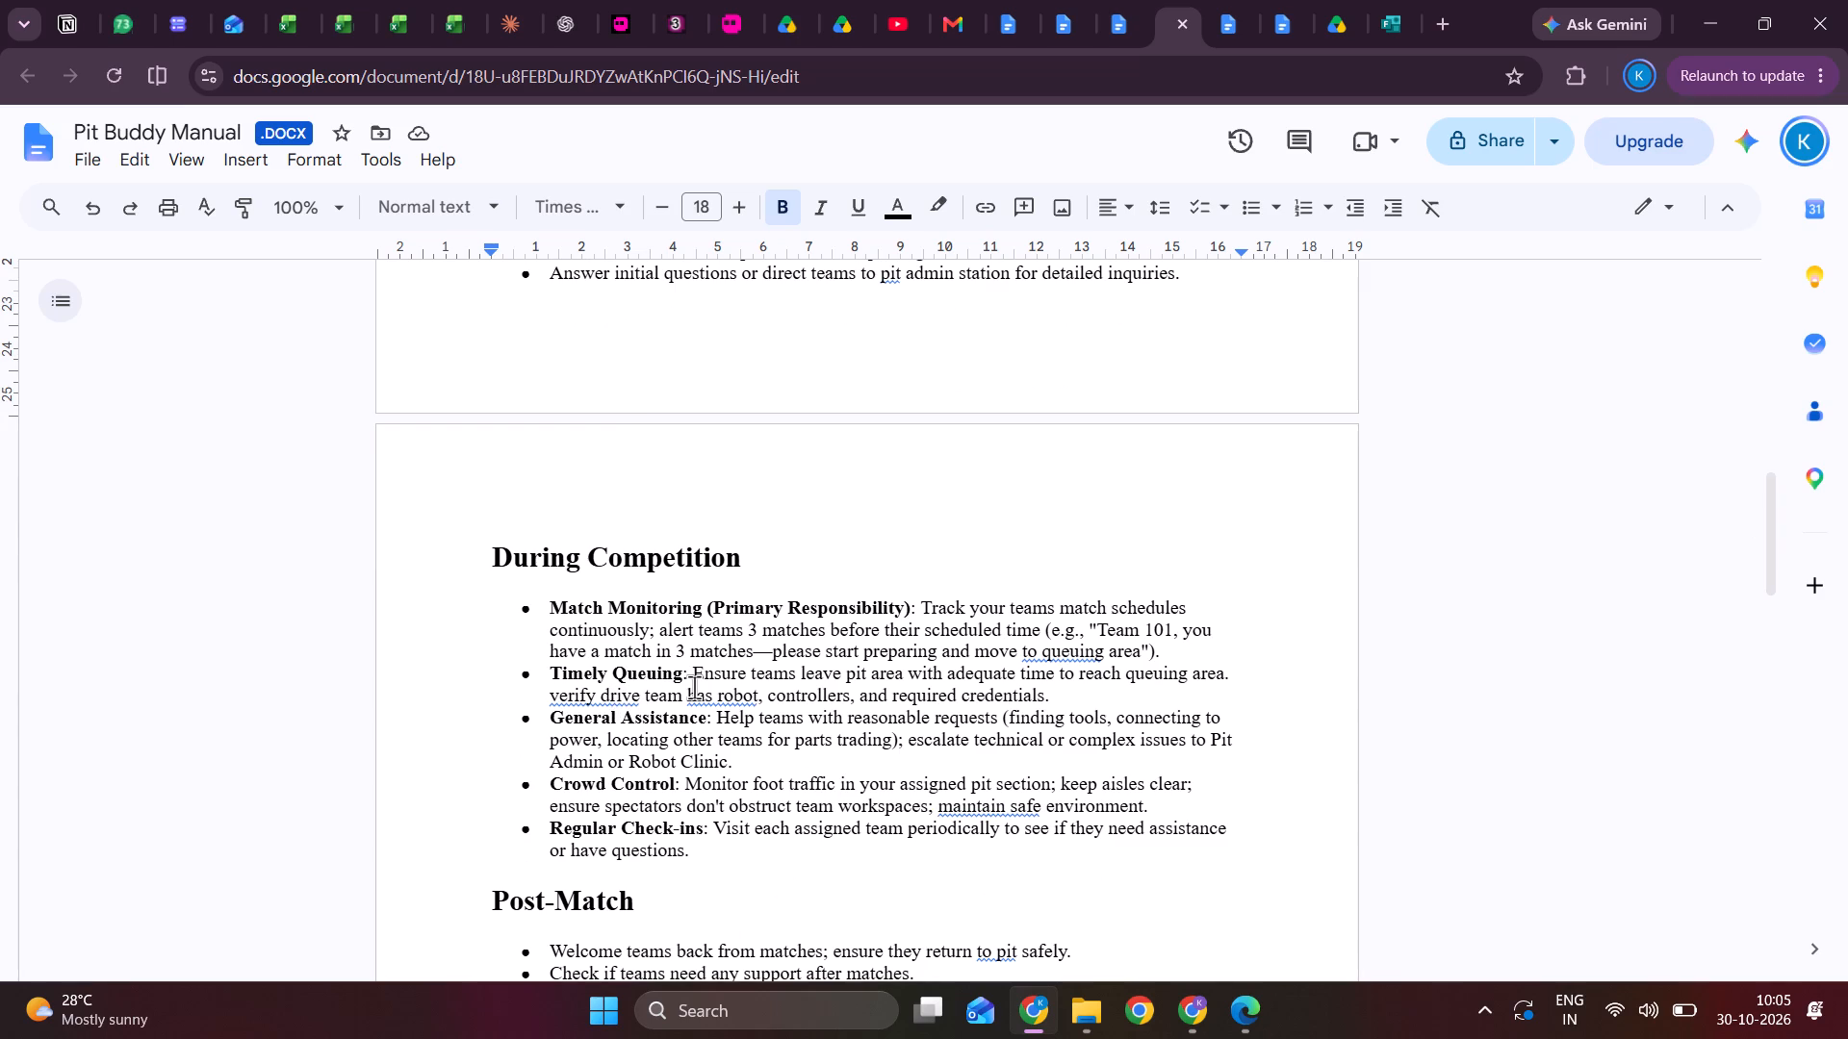
scroll(764, 688, down, 1)
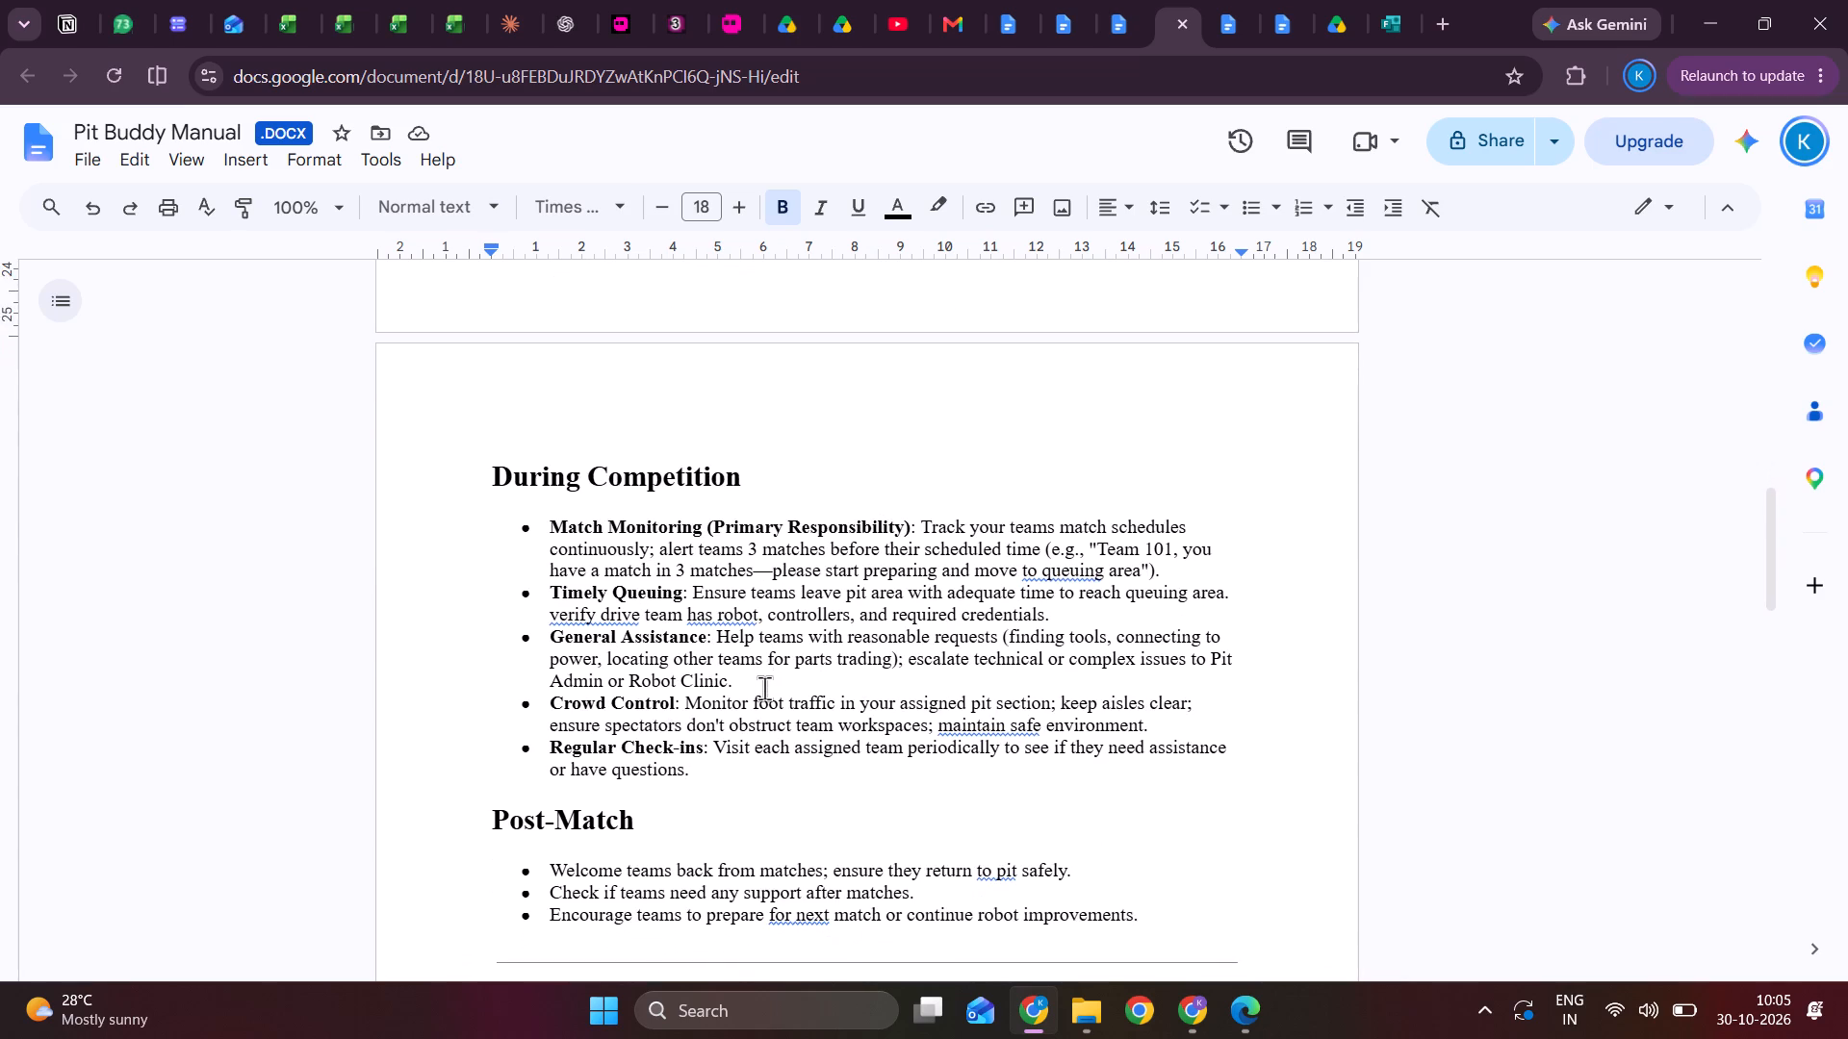
scroll(764, 688, down, 1)
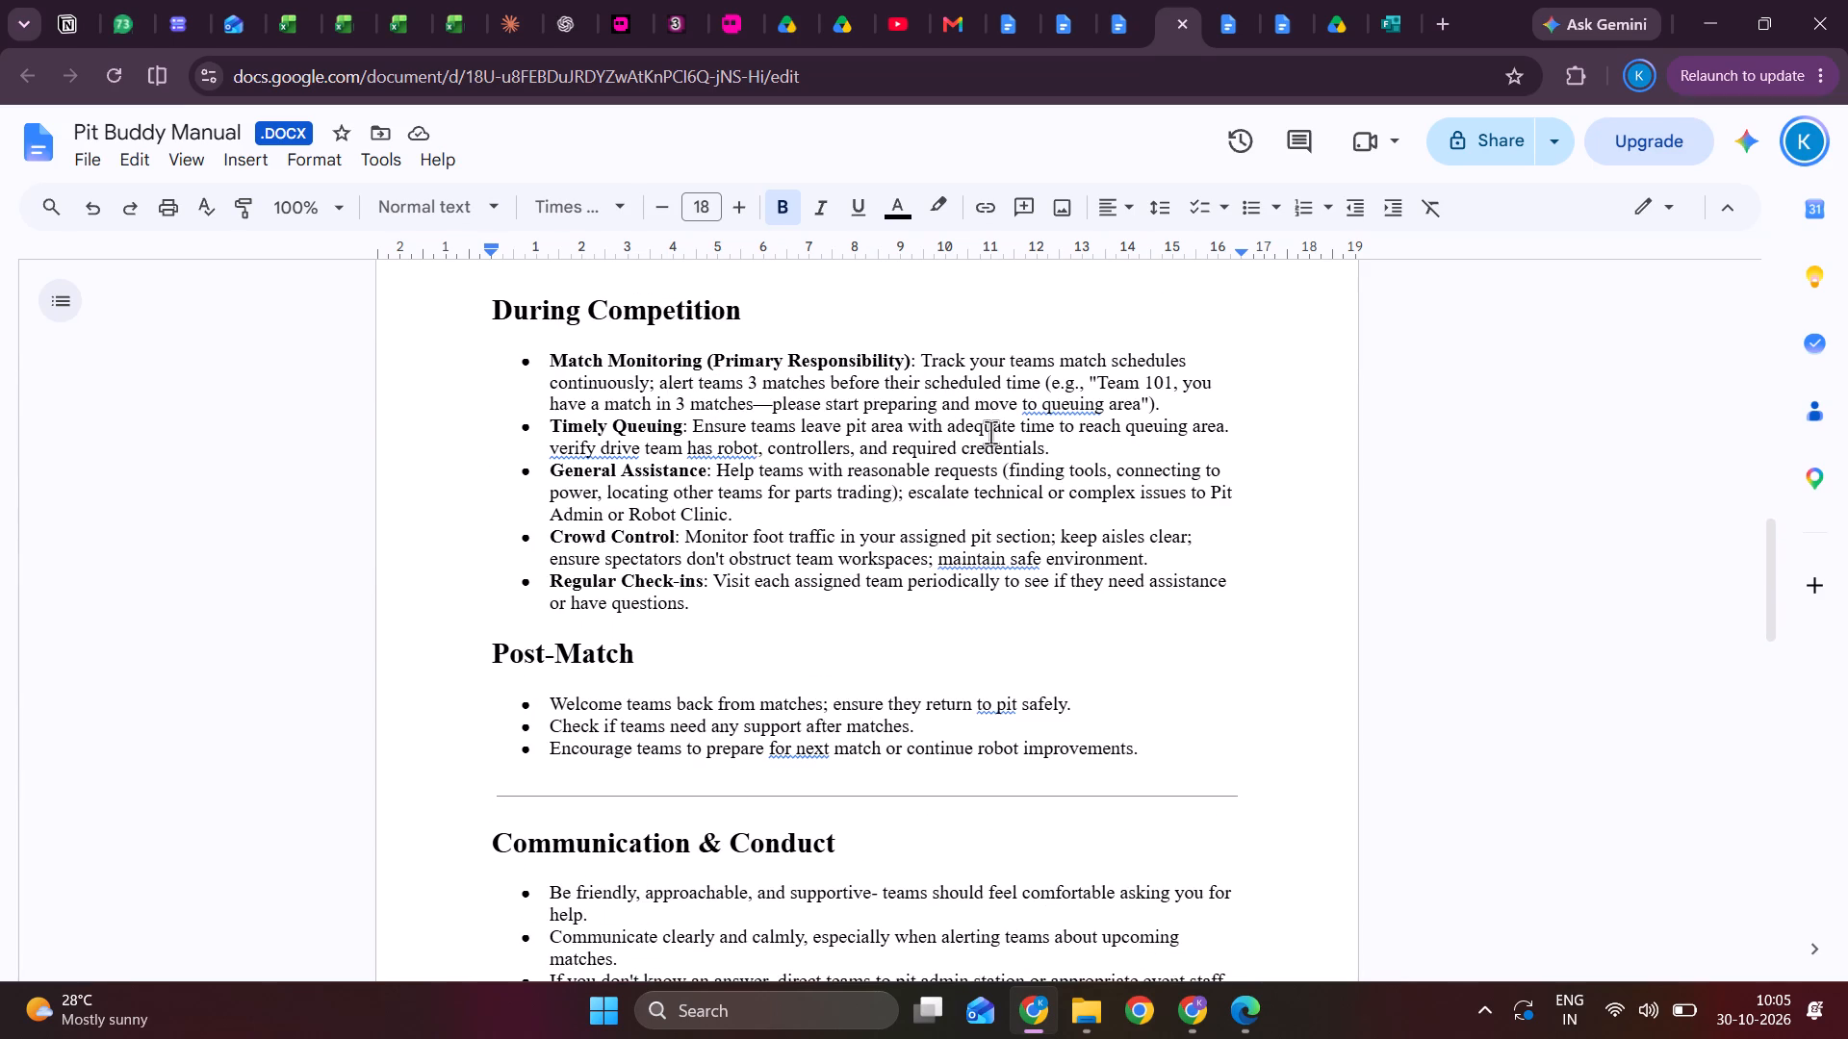
scroll(953, 725, down, 1)
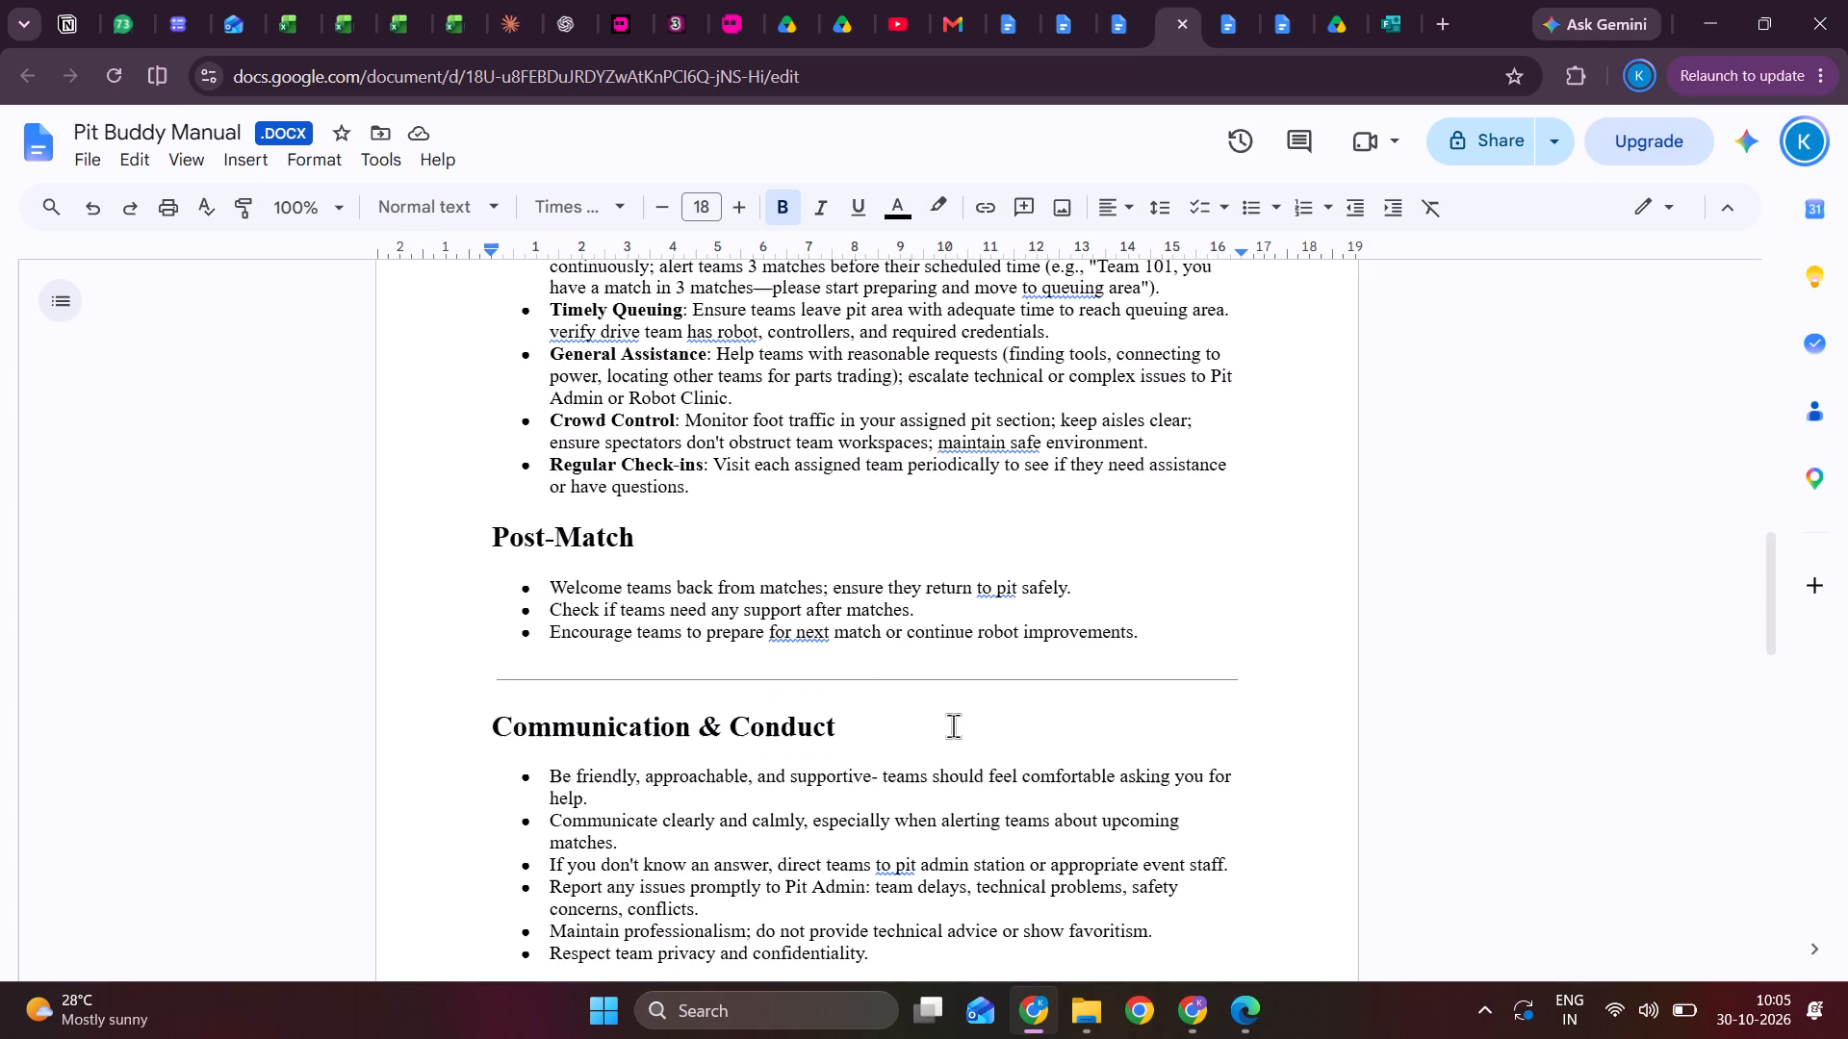
scroll(953, 725, down, 5)
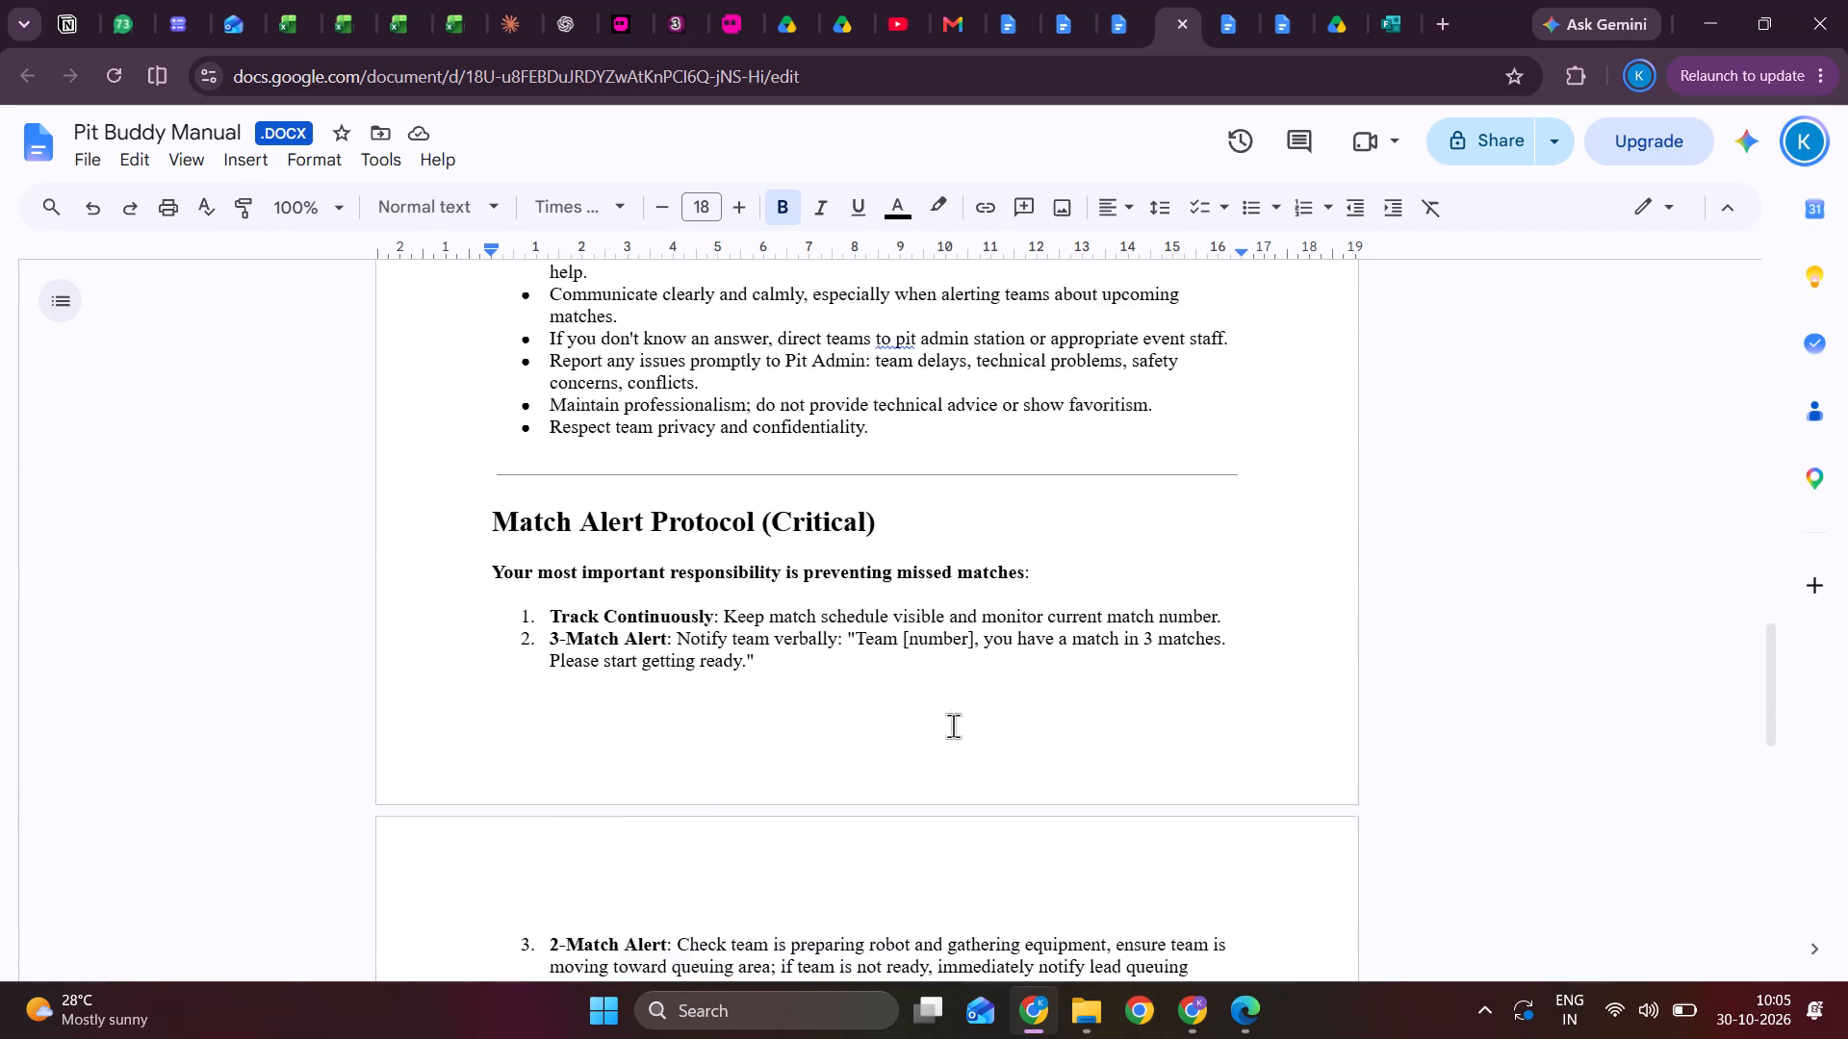
scroll(953, 725, down, 1)
scroll(953, 725, up, 2)
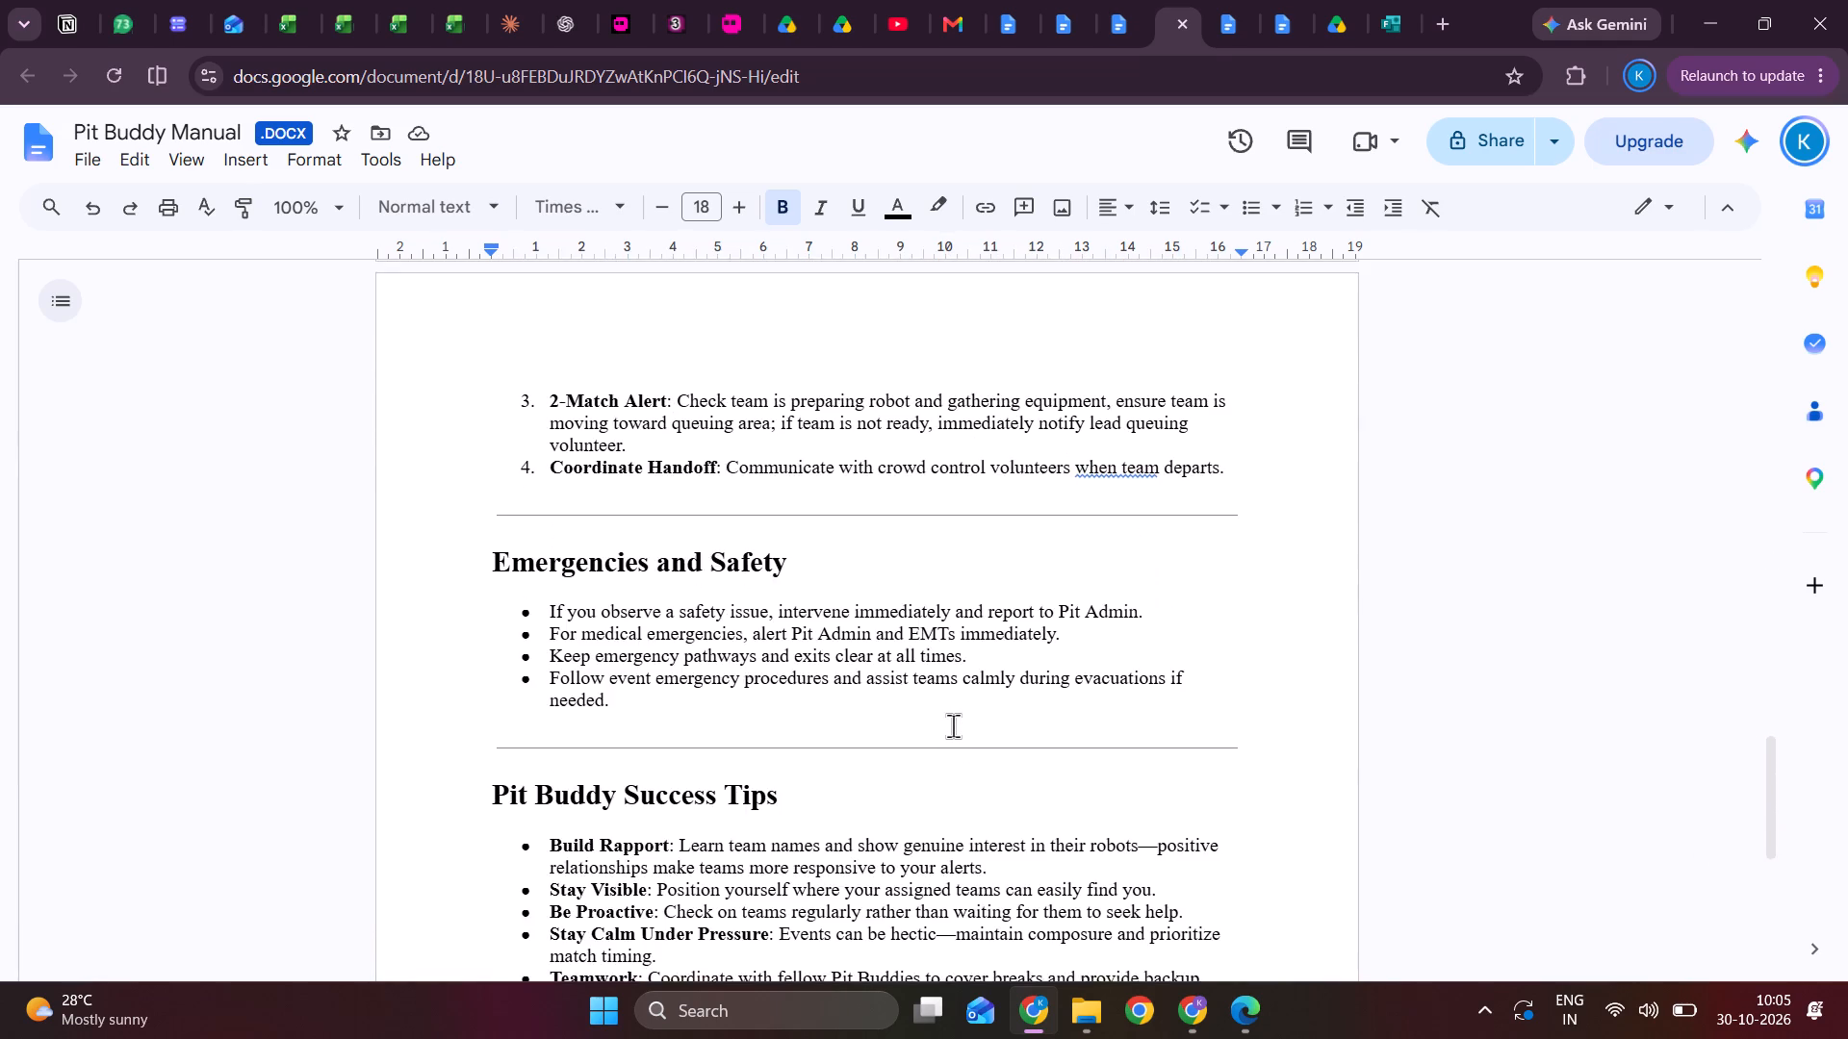
scroll(953, 725, up, 2)
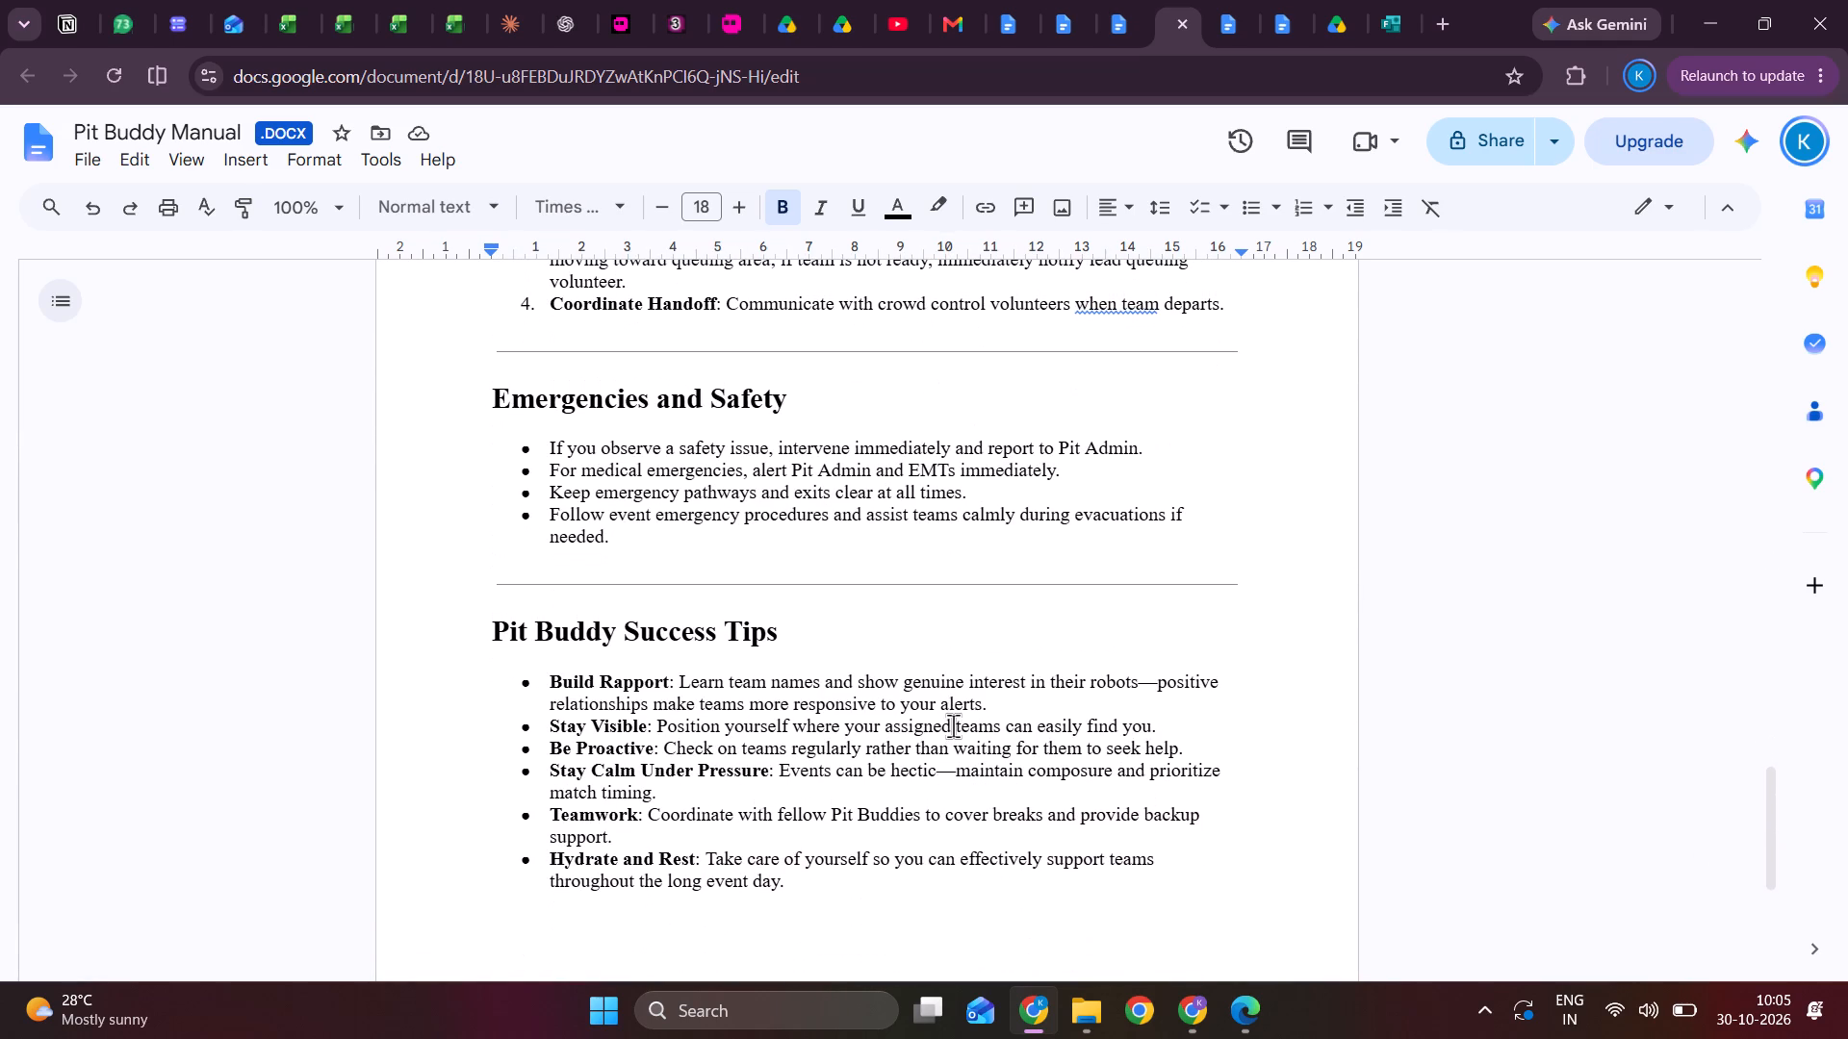
scroll(953, 725, up, 2)
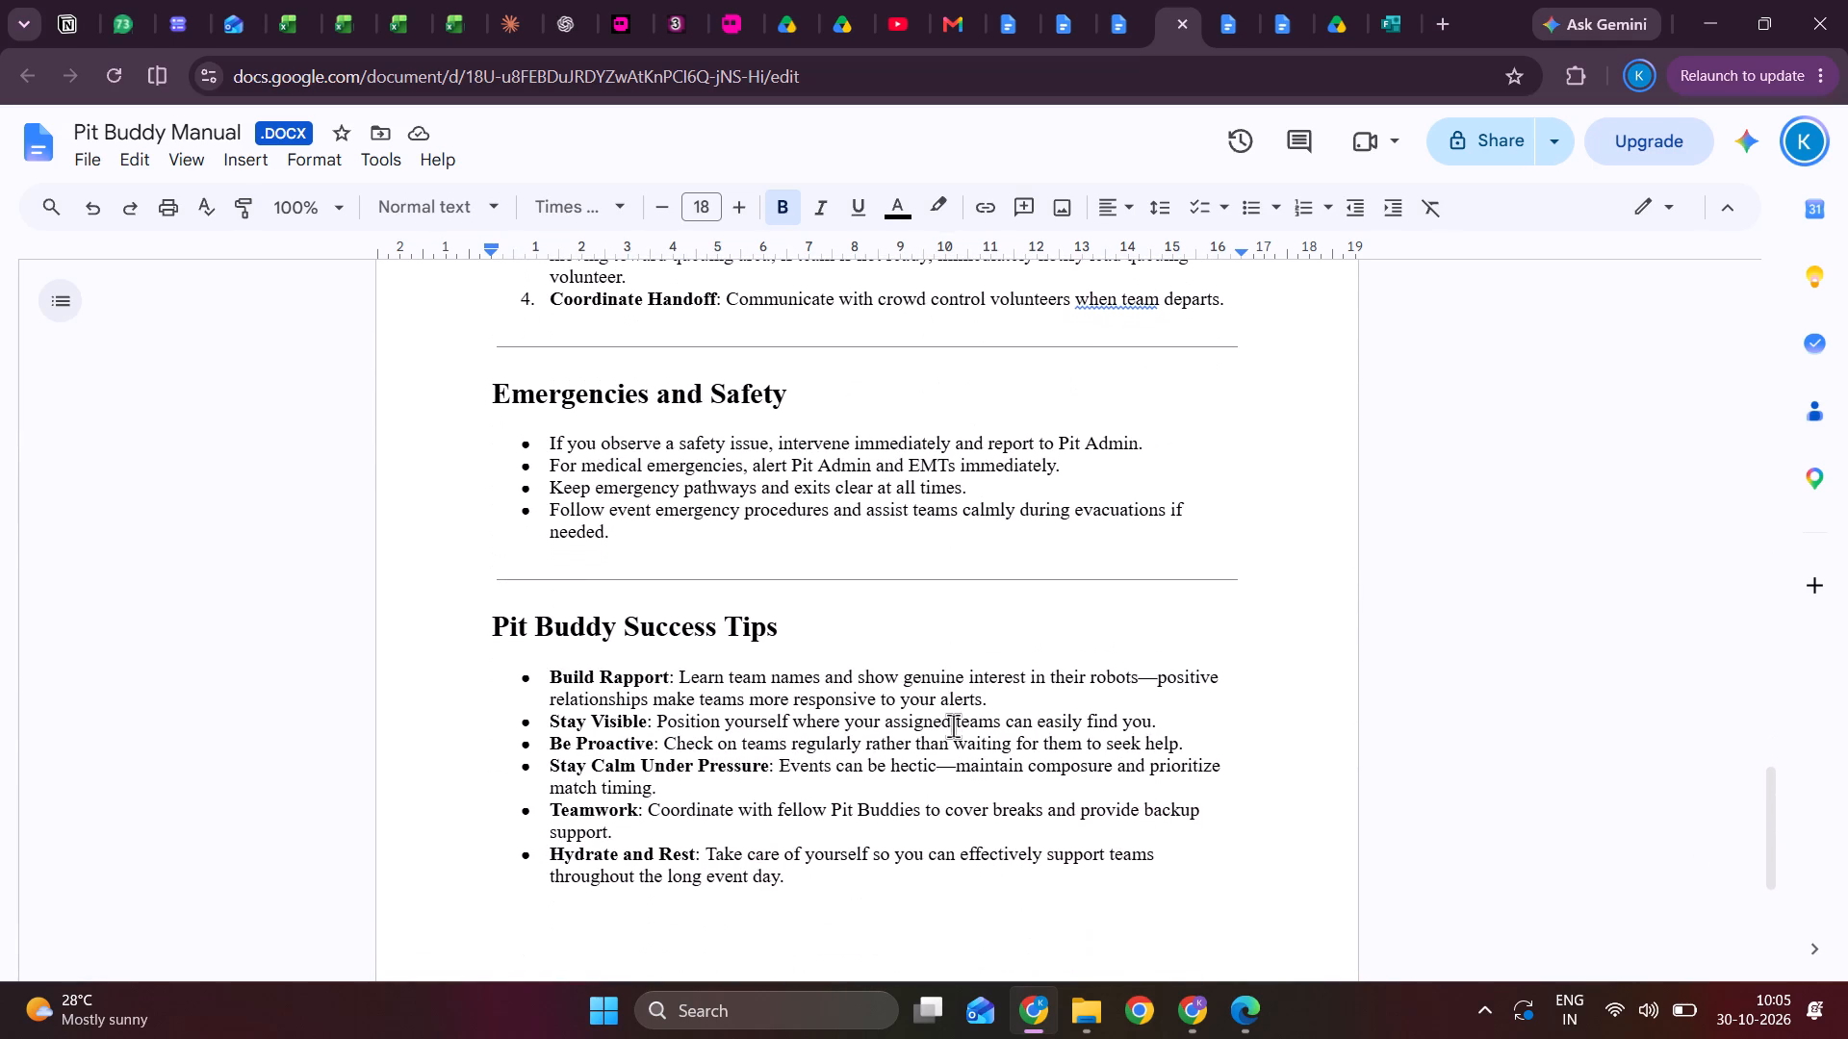
scroll(953, 725, up, 3)
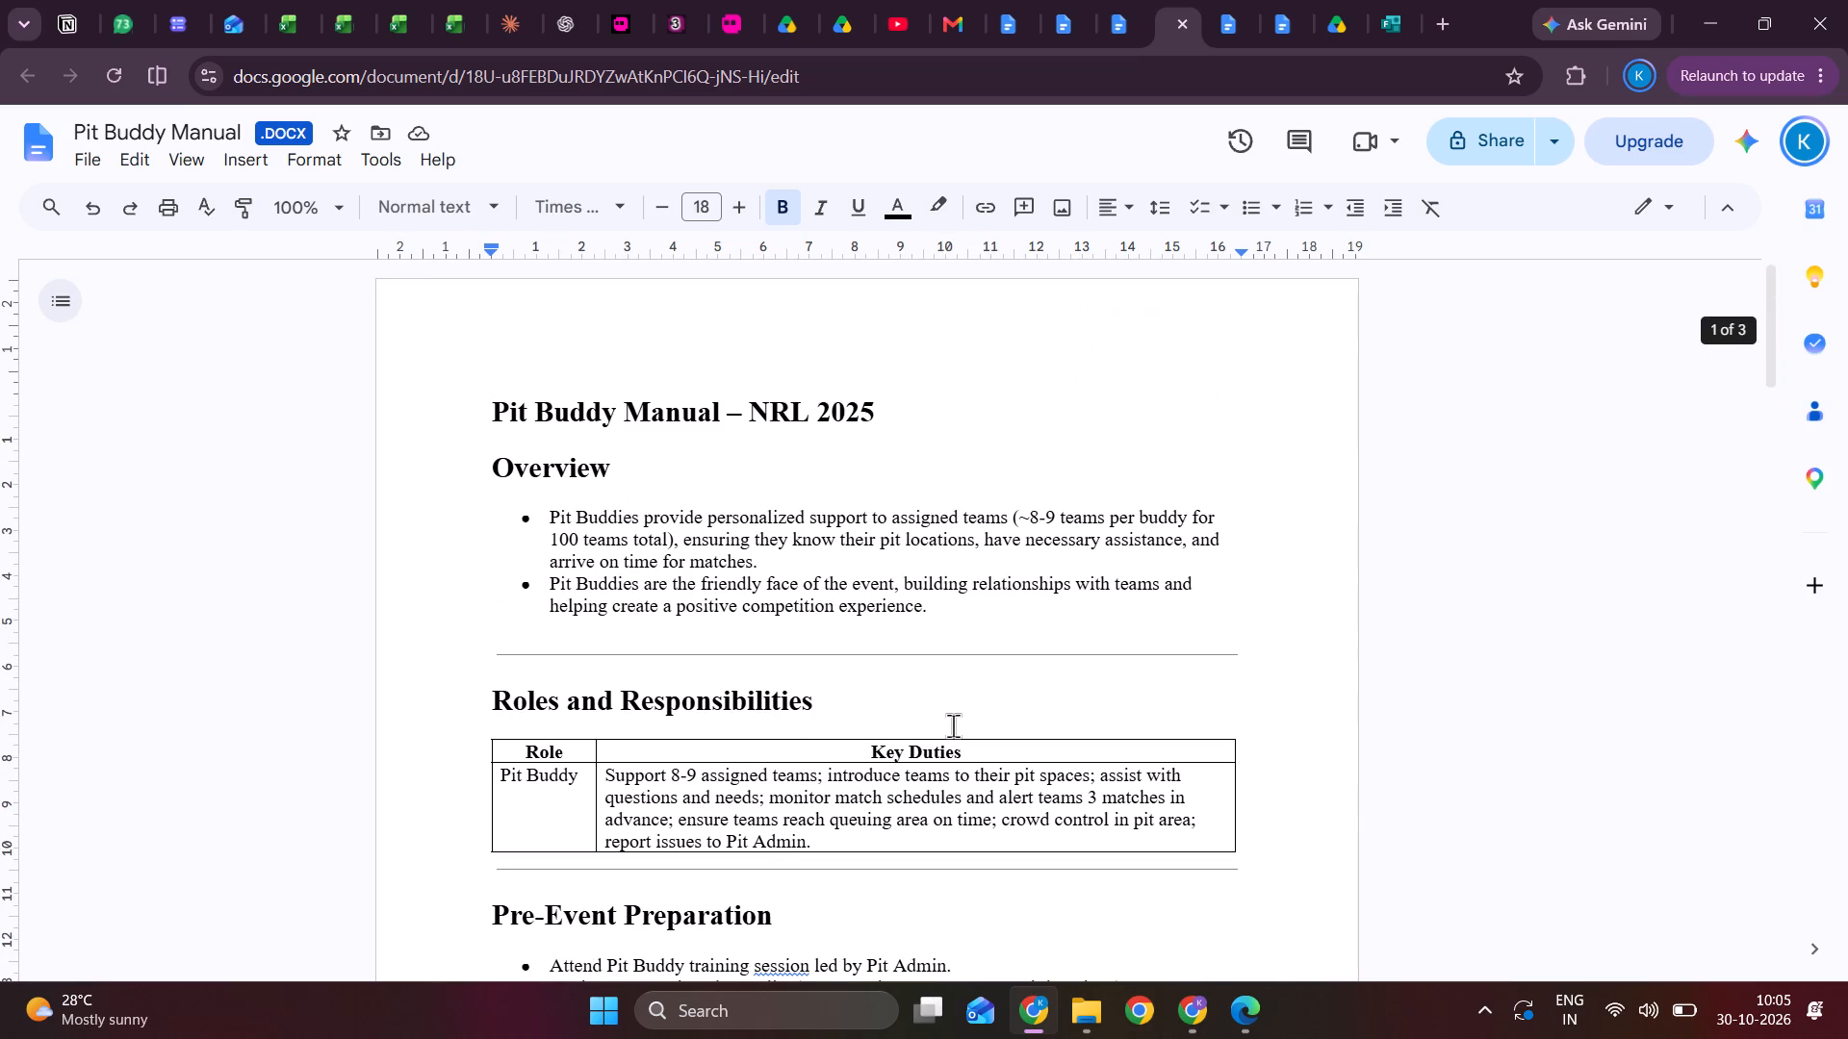
Change the year in the Pit Buddy Manual title to 2026.
click(939, 418)
key(BackSpace)
key(6)
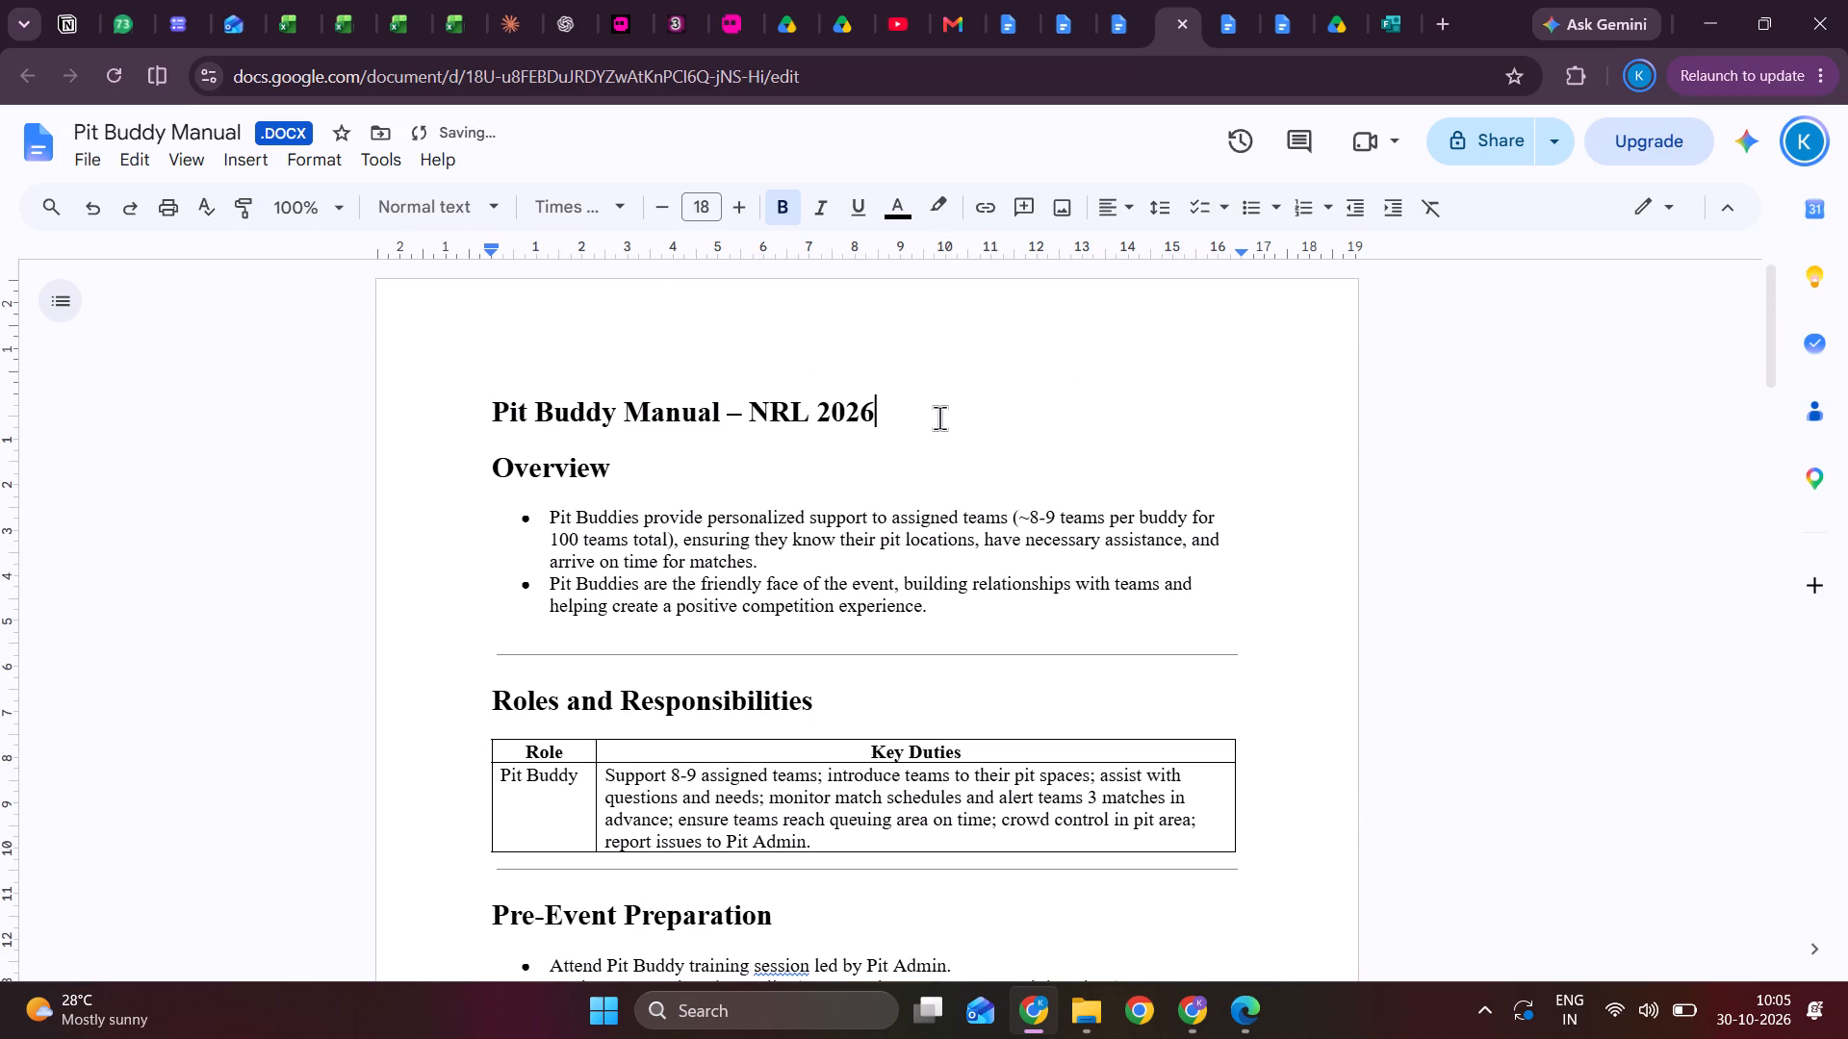
click(940, 451)
Switch to the Pit Admin Manual and change the year in its title to 2026.
click(1229, 35)
click(870, 532)
scroll(870, 532, up, 10)
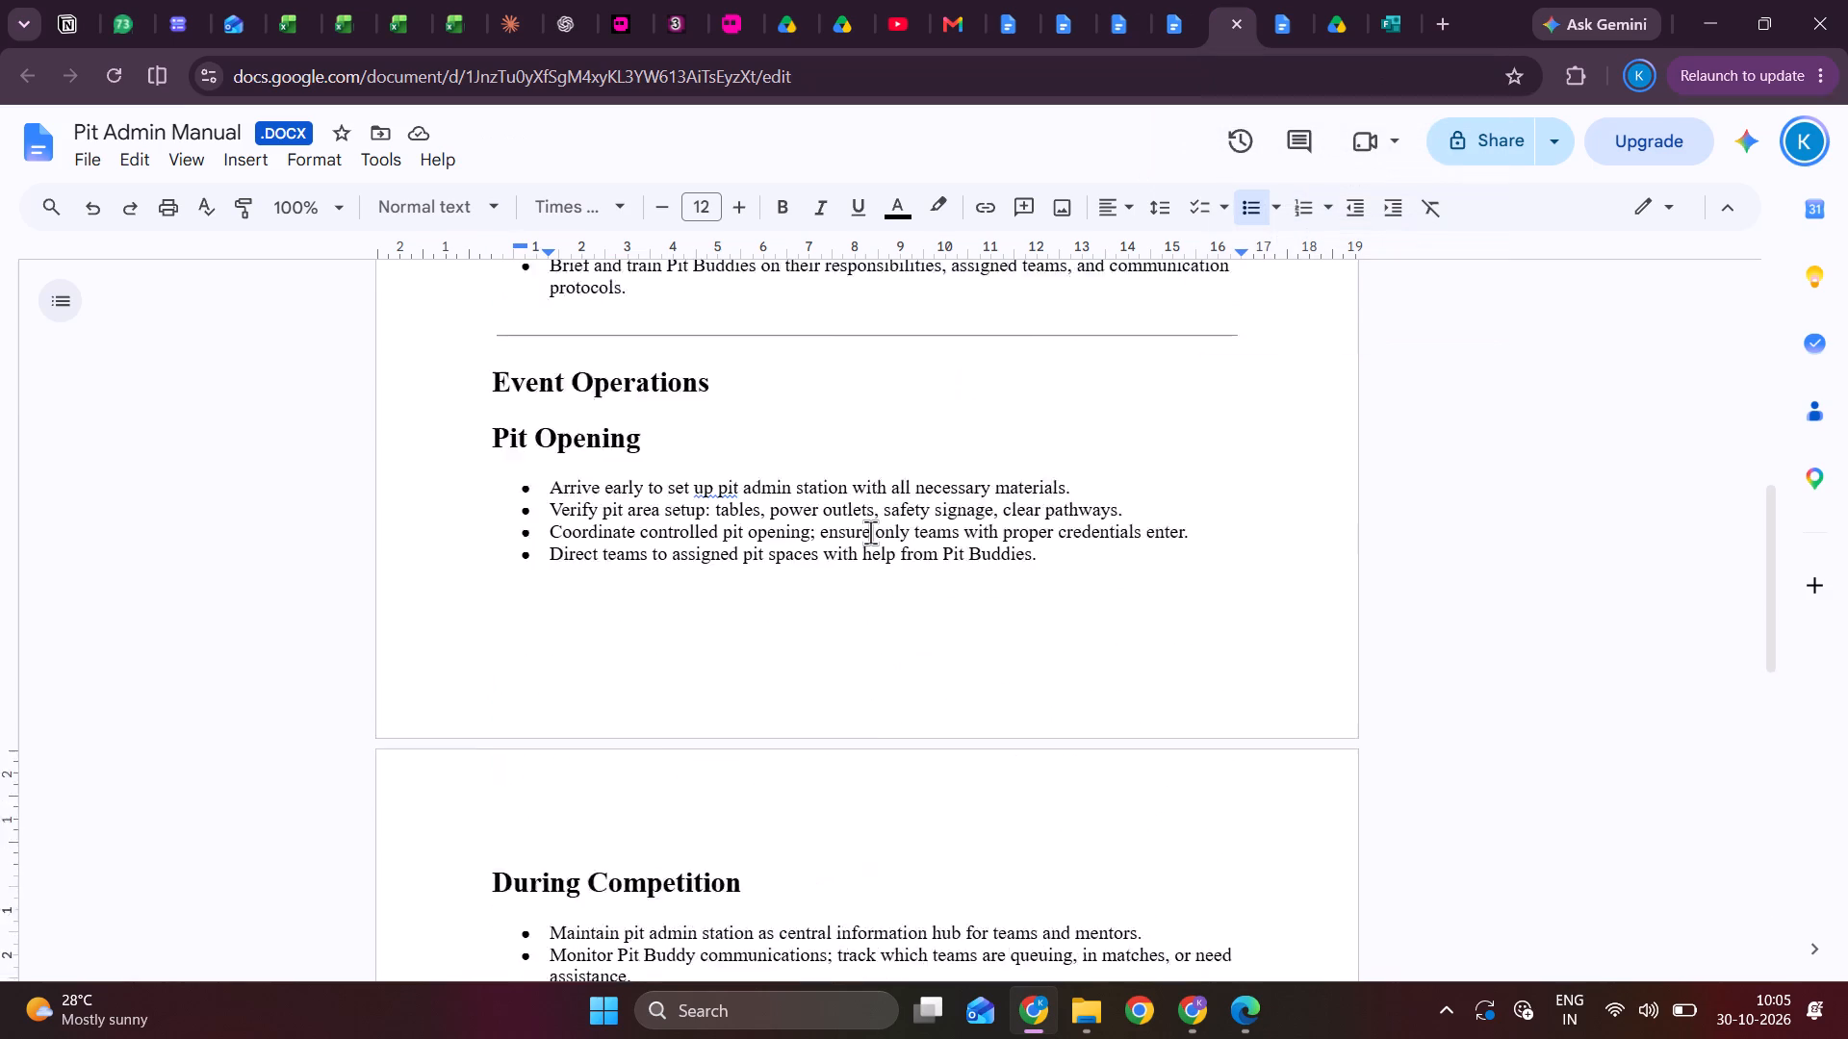
scroll(870, 532, up, 3)
click(873, 424)
key(BackSpace)
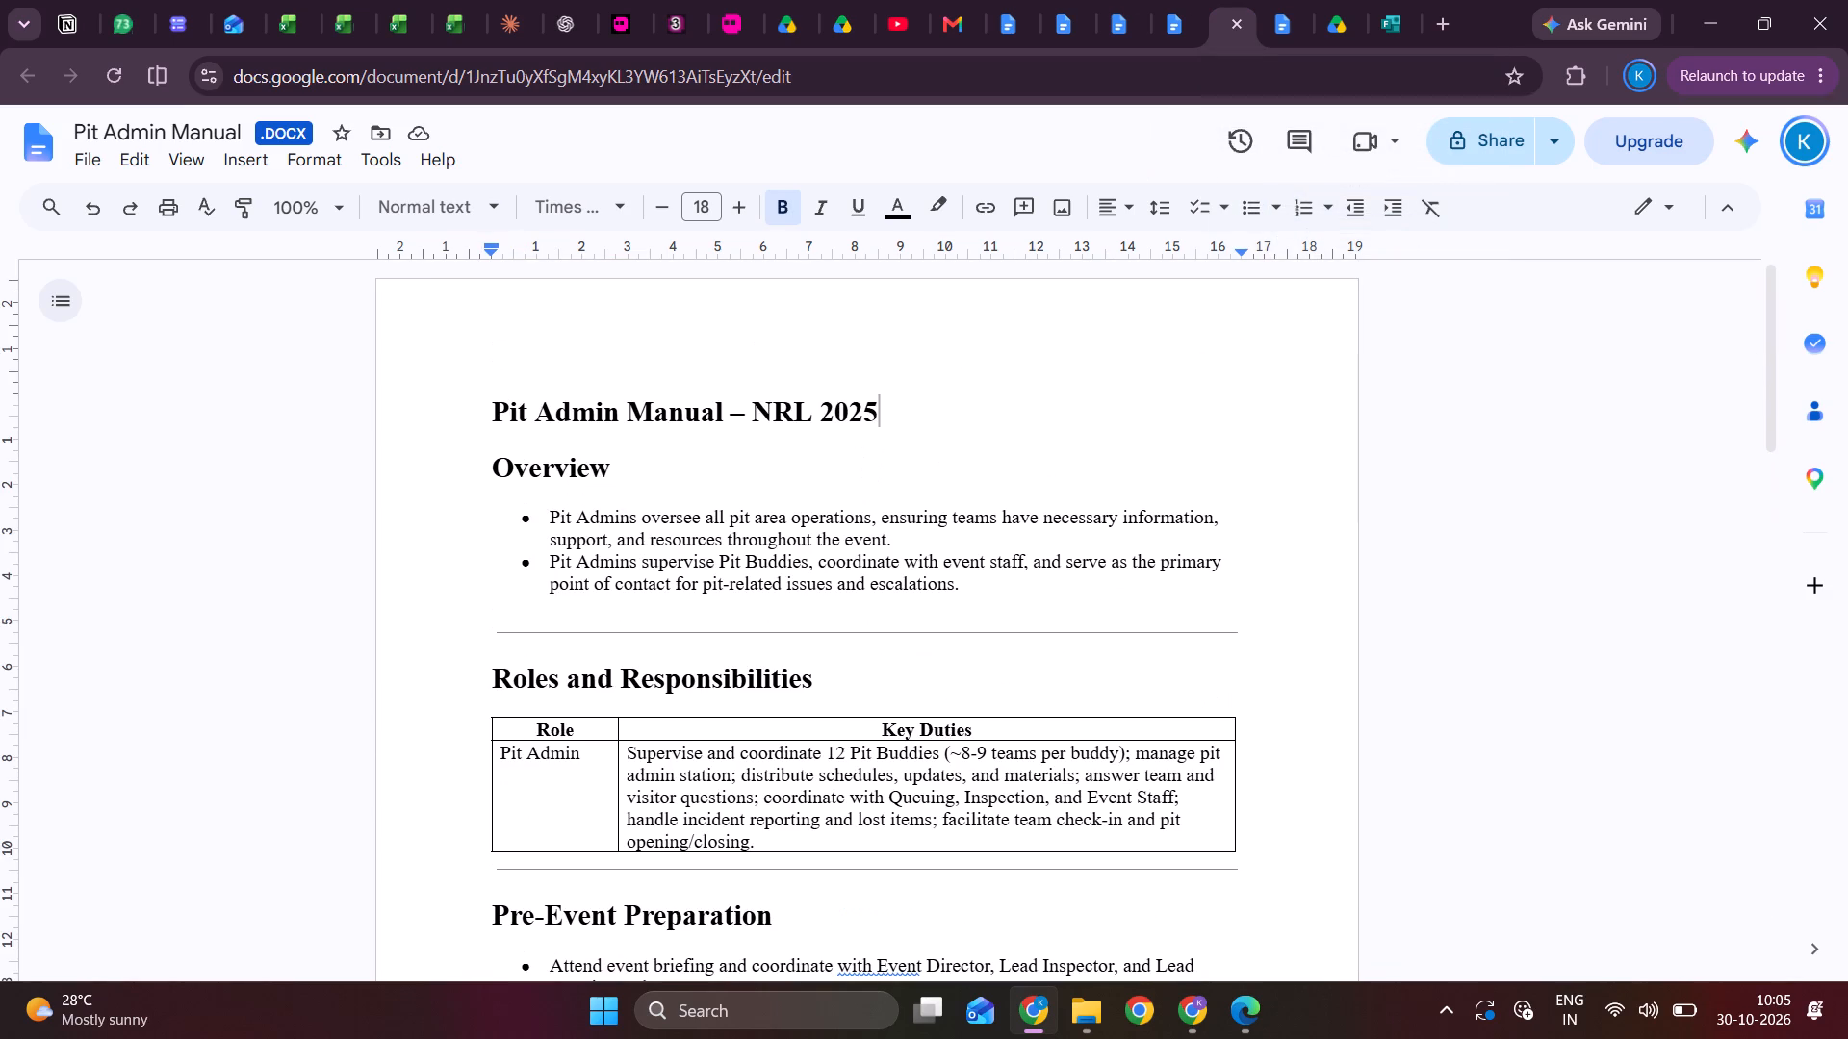
key(6)
Review the Pit Admin Manual's opening sections and place the cursor after the number 12 in the Pit Admin key duties.
scroll(1006, 559, down, 1)
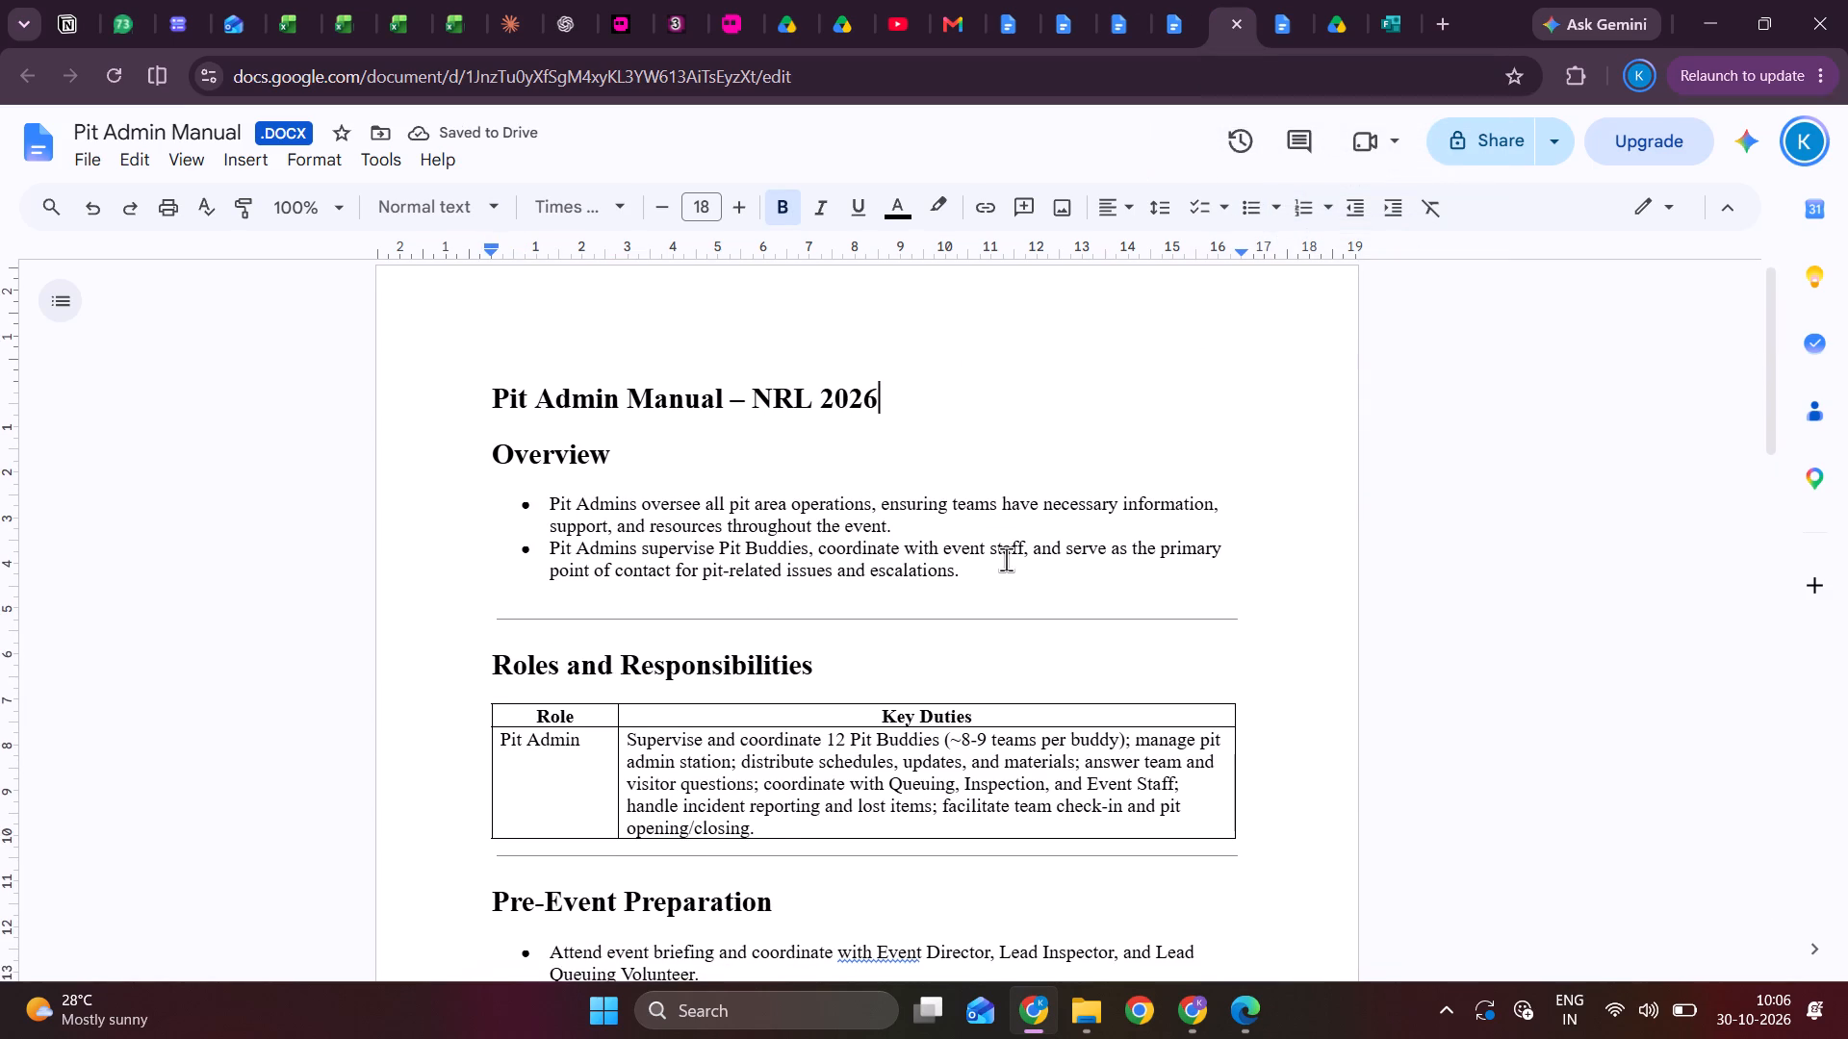
scroll(1006, 559, down, 1)
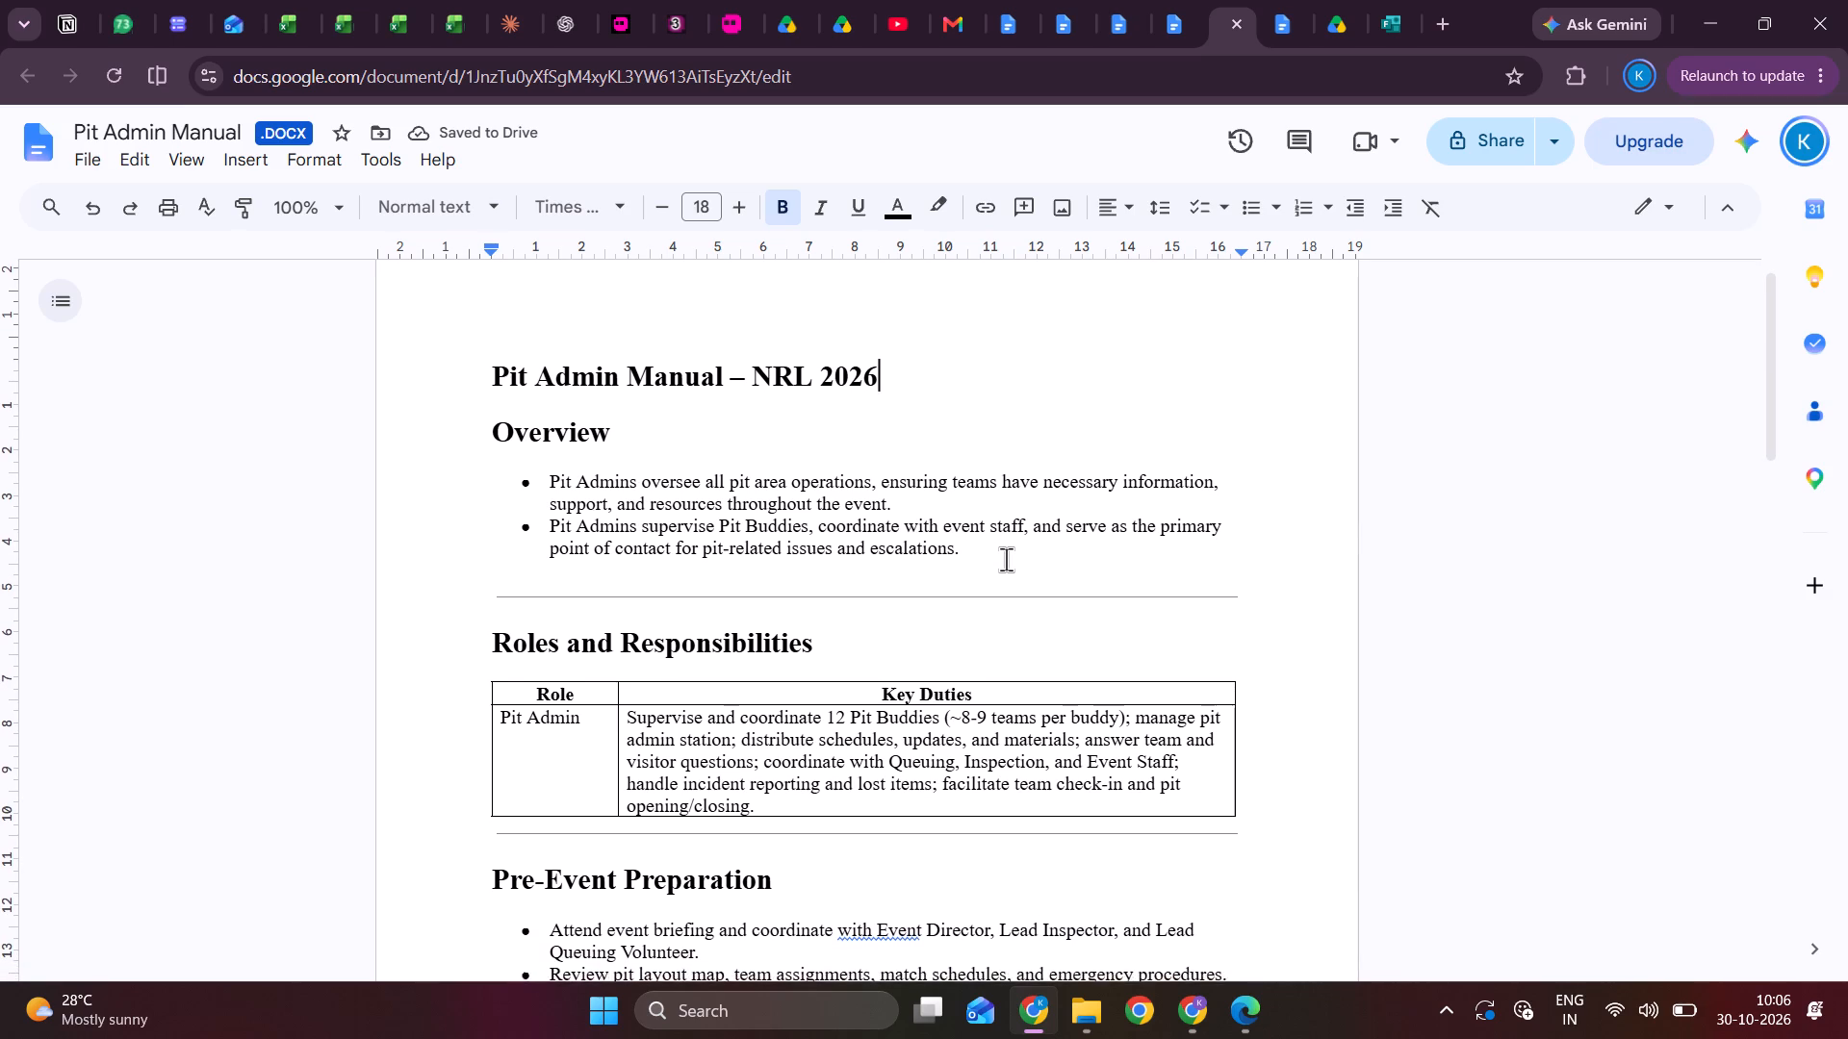
scroll(1006, 559, down, 1)
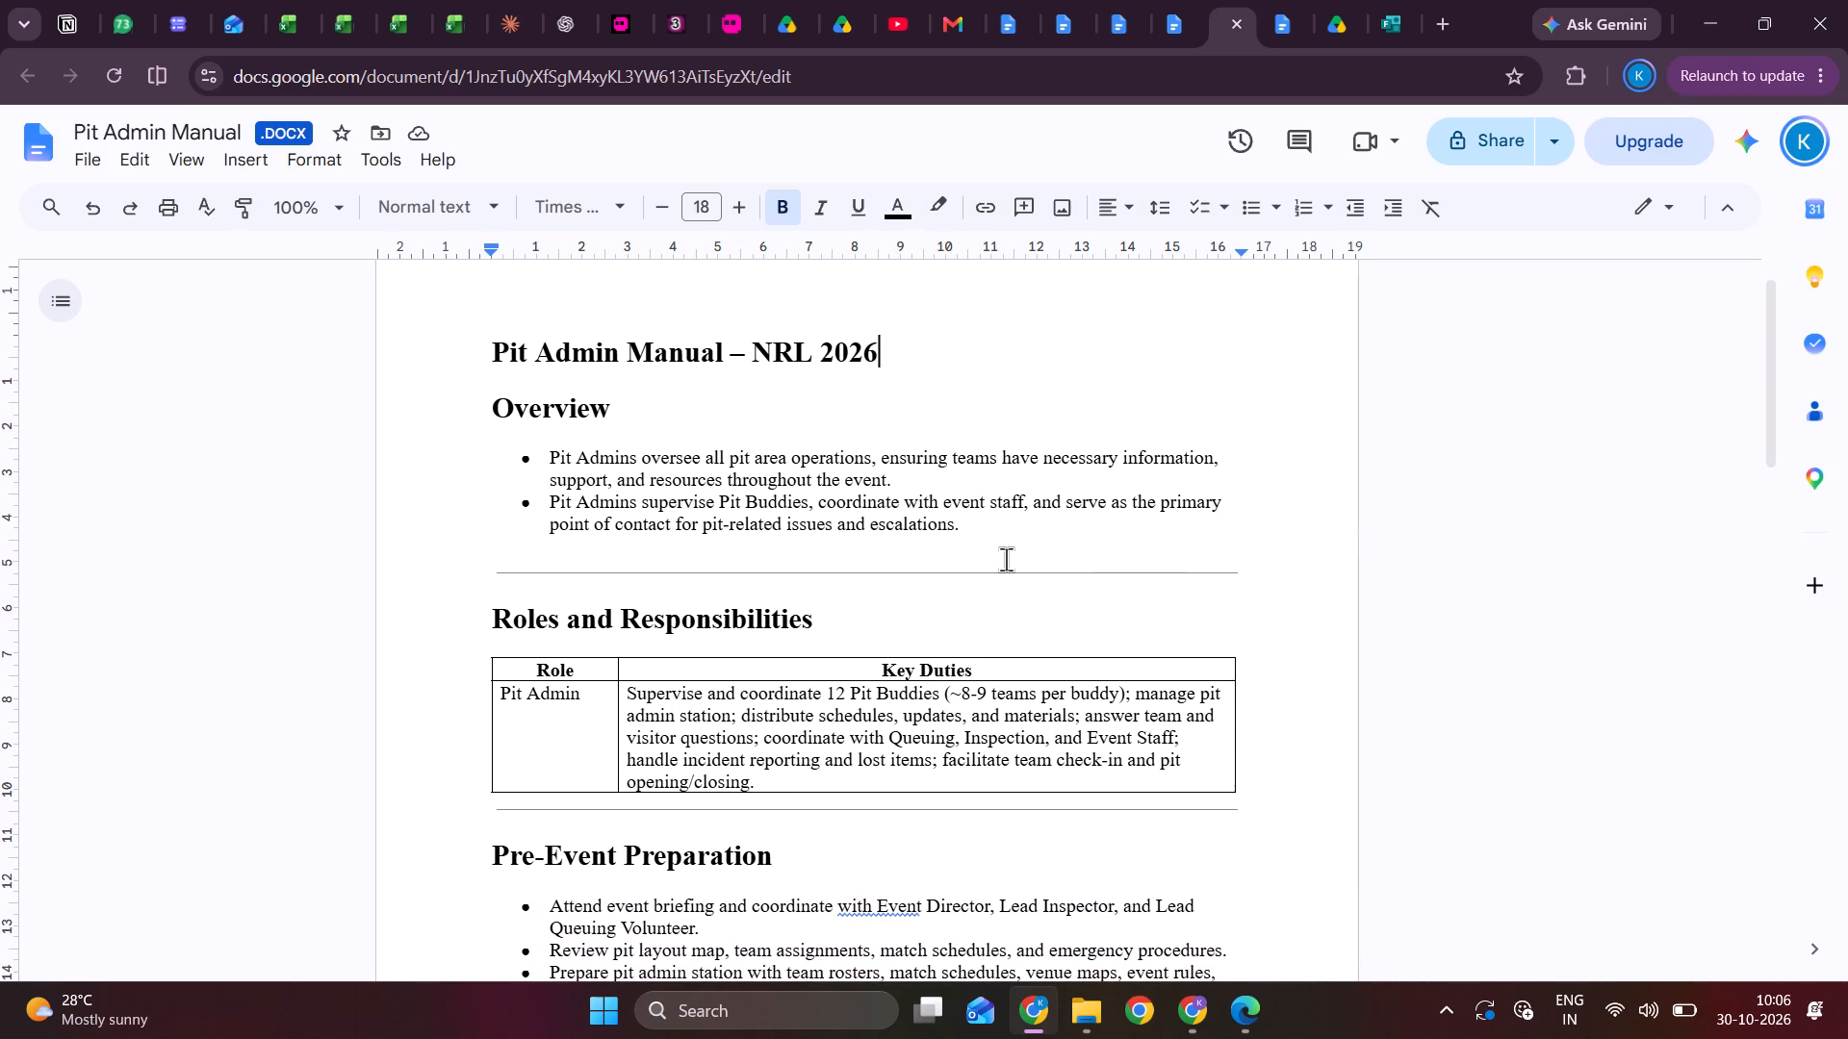
scroll(1006, 559, down, 2)
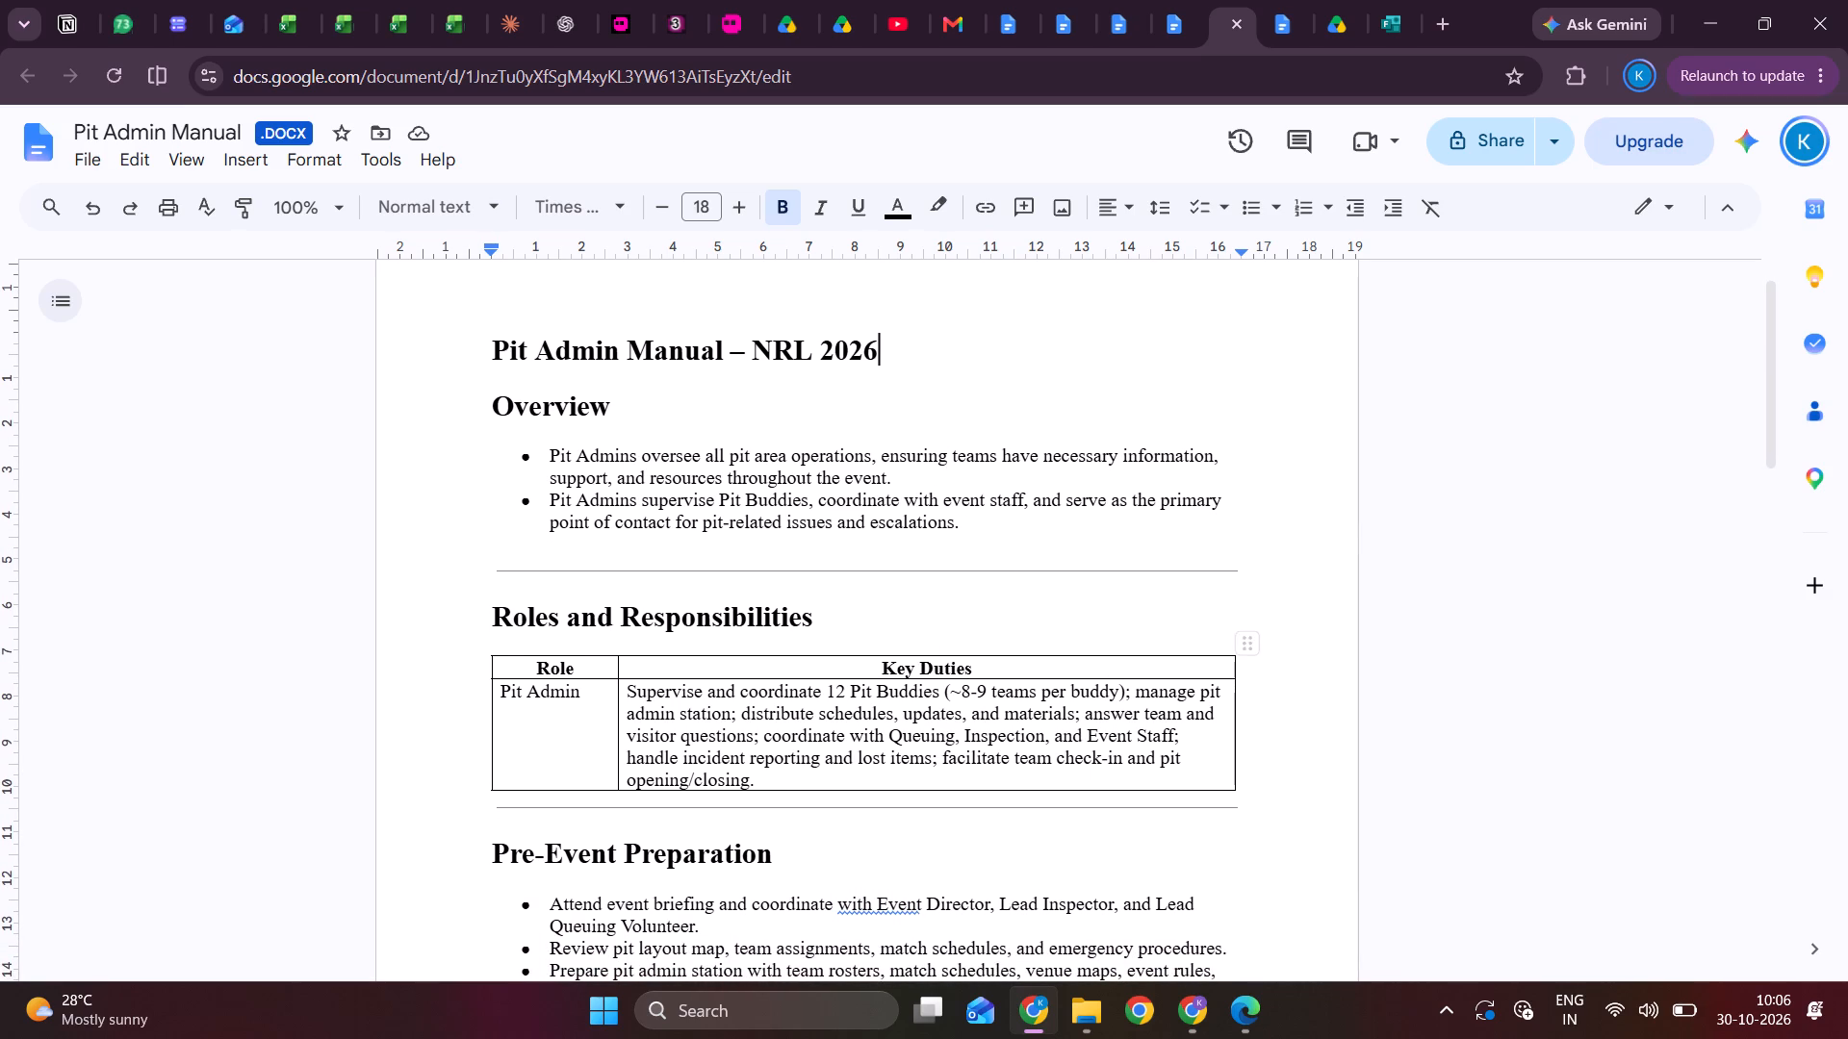
click(843, 699)
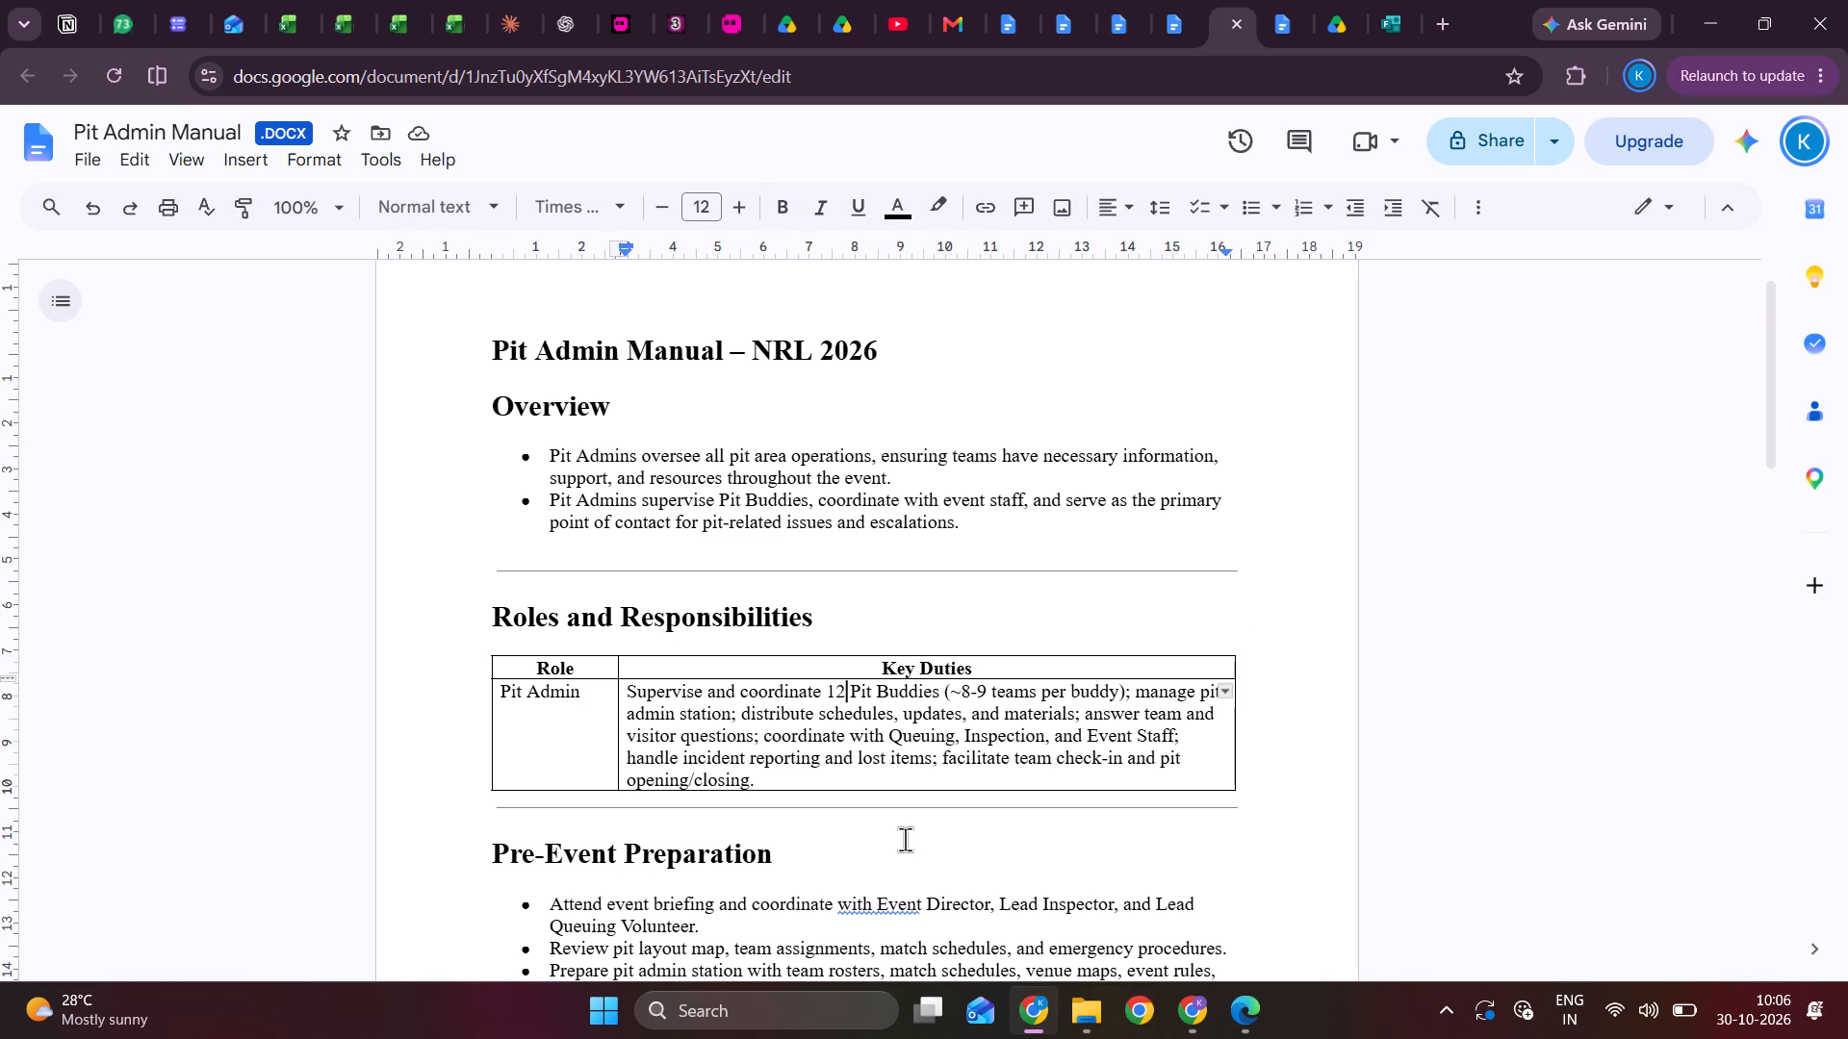
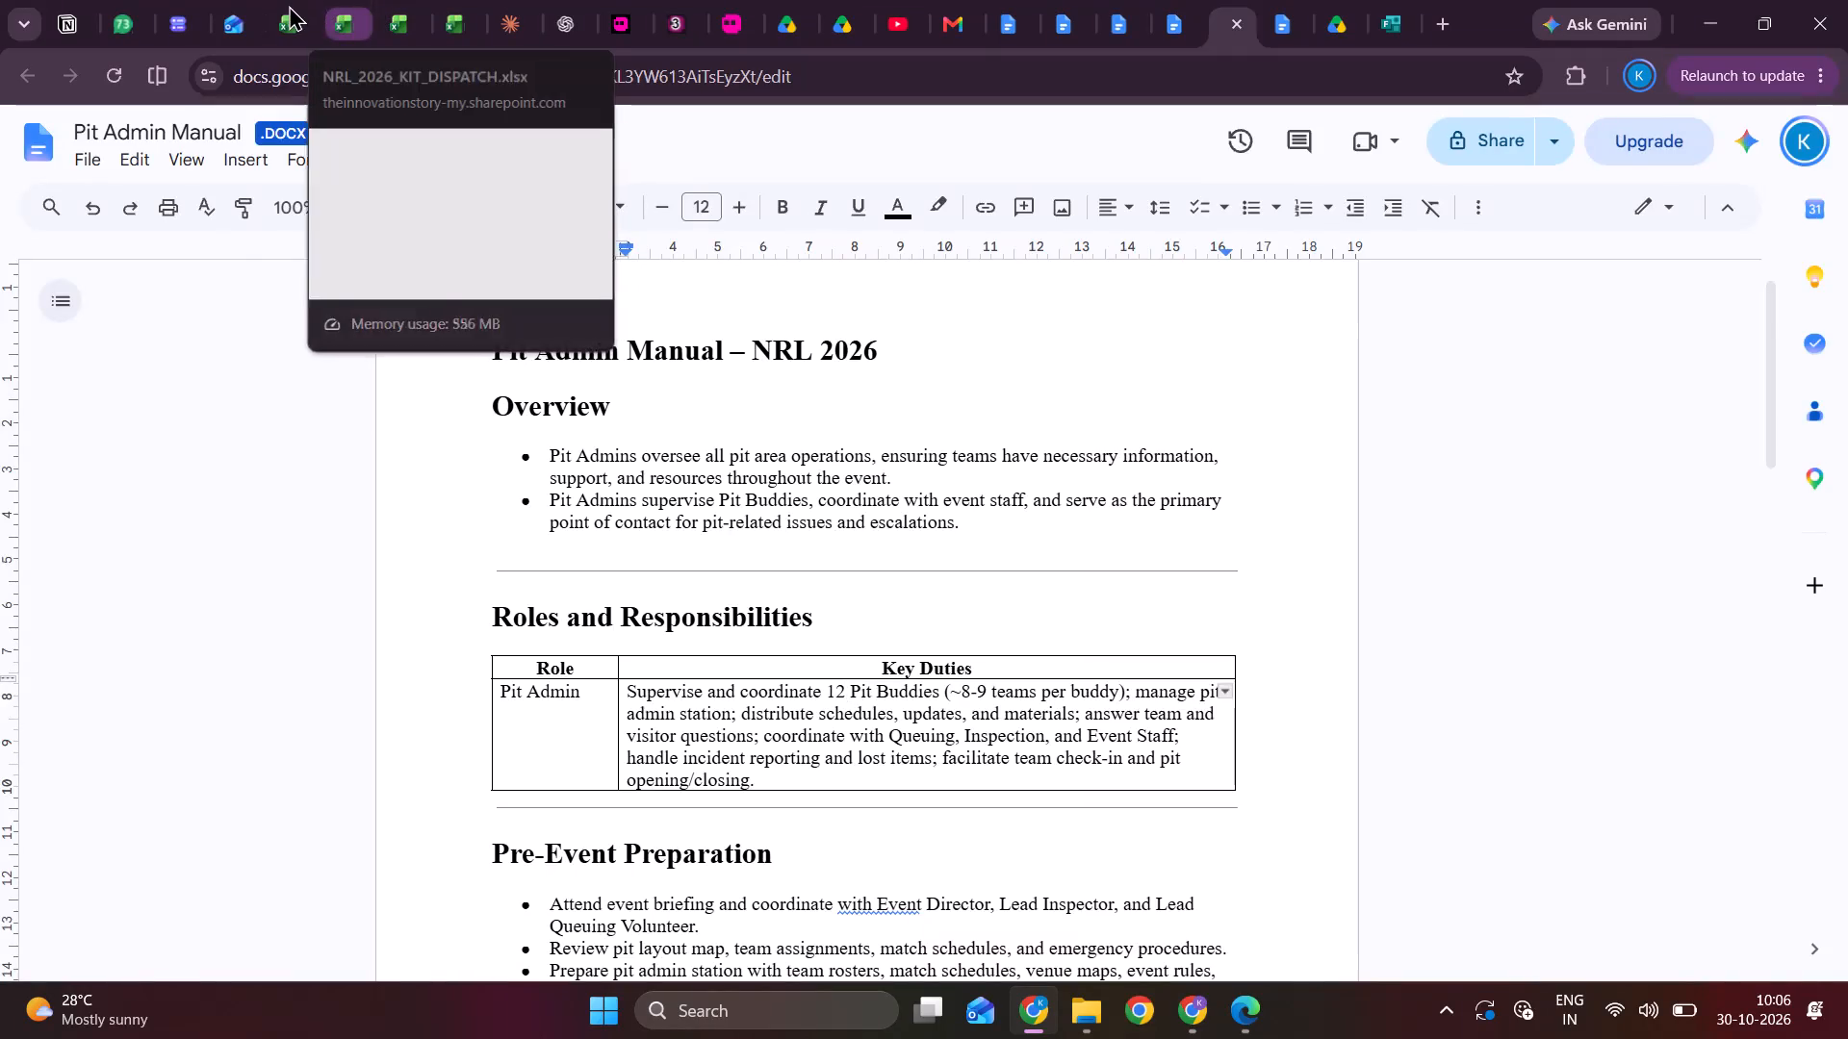
Switch to the NRL_Kit_Master_2026 workbook and look through its full row of sheet names, from ROBOT_CLINIC to Wiring.
click(289, 5)
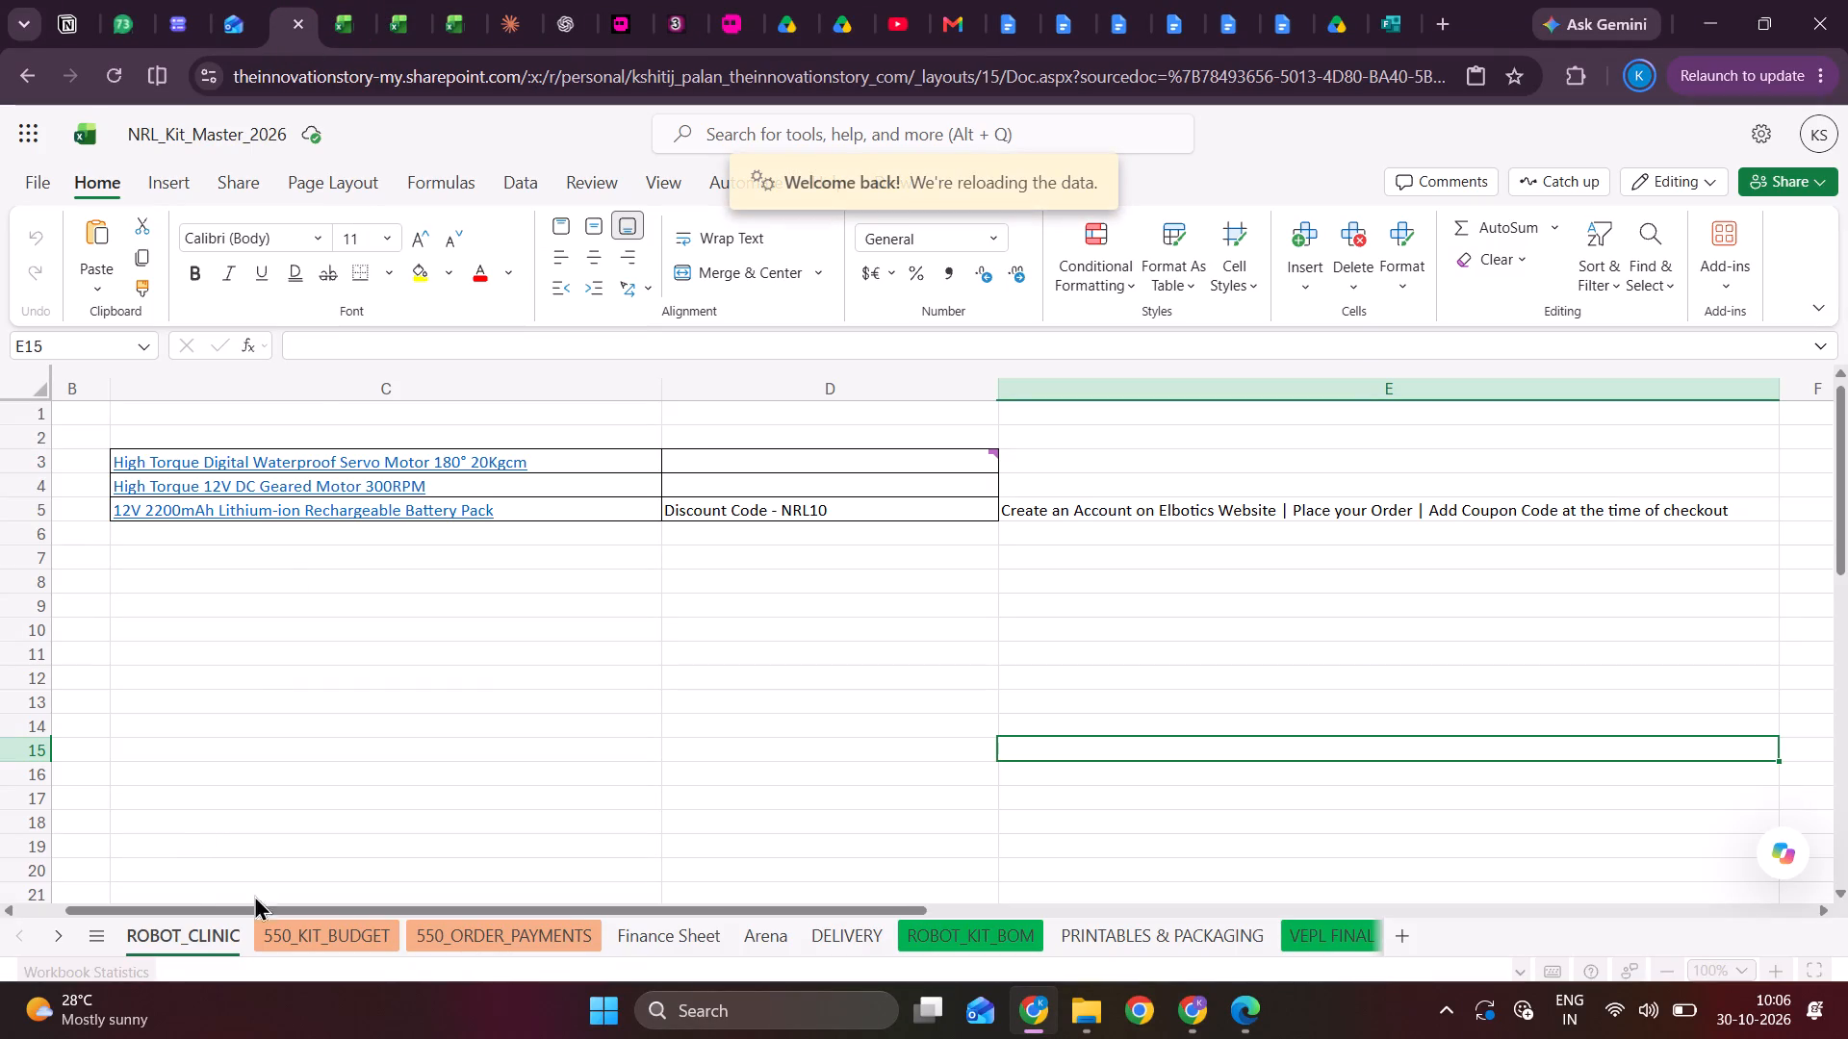
scroll(676, 938, left, 1)
scroll(1078, 936, left, 7)
scroll(786, 930, left, 4)
scroll(1284, 925, left, 3)
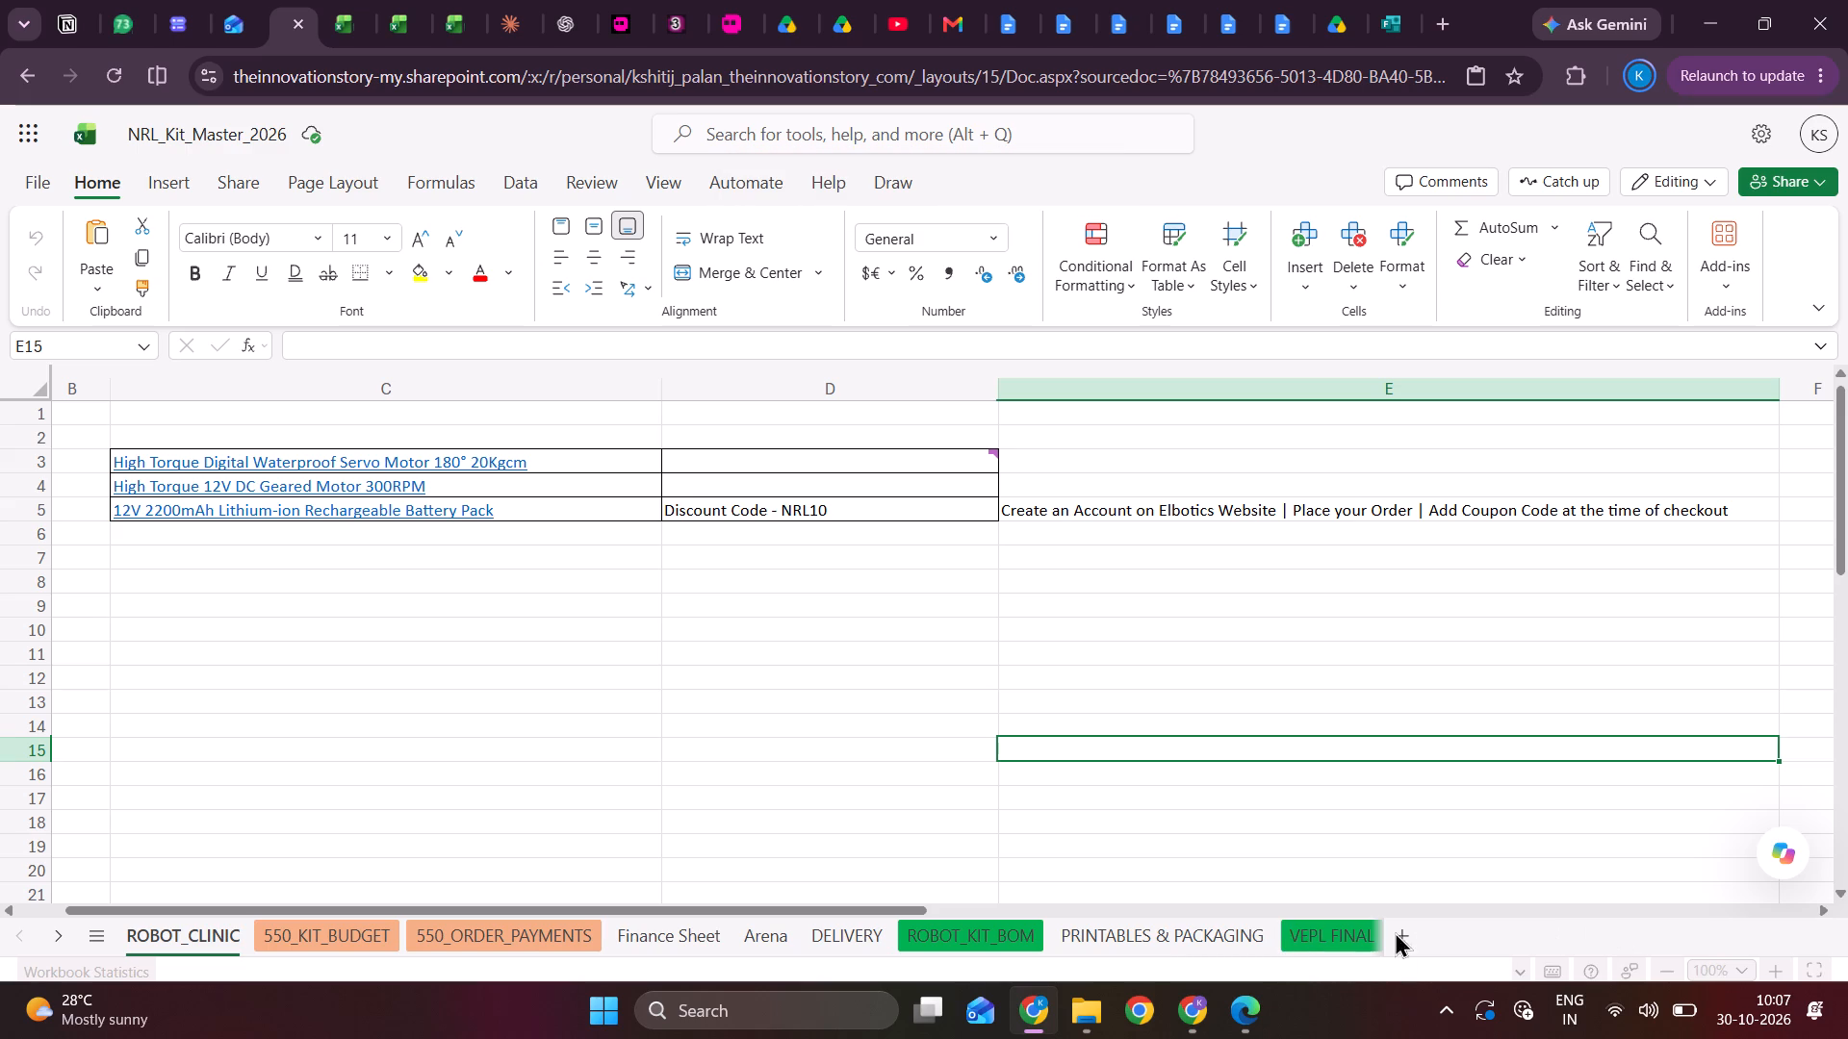
click(1550, 873)
click(1376, 850)
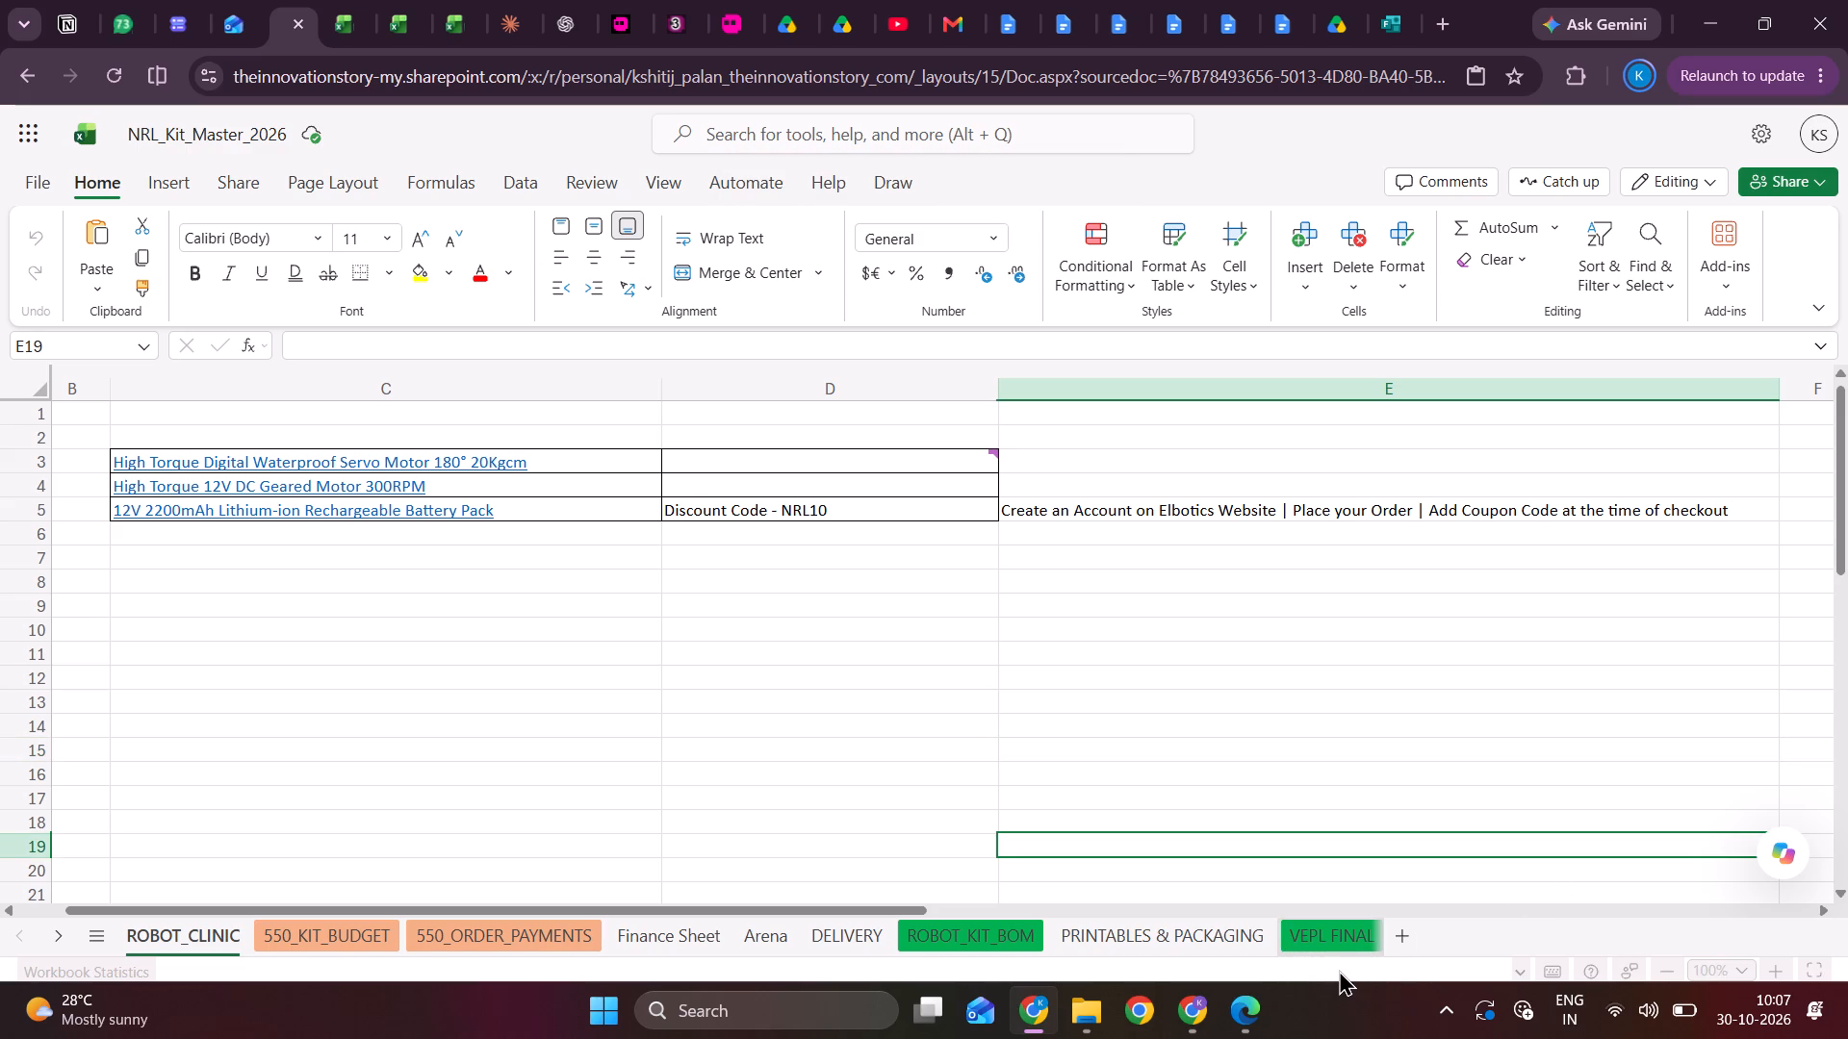
scroll(1336, 954, left, 8)
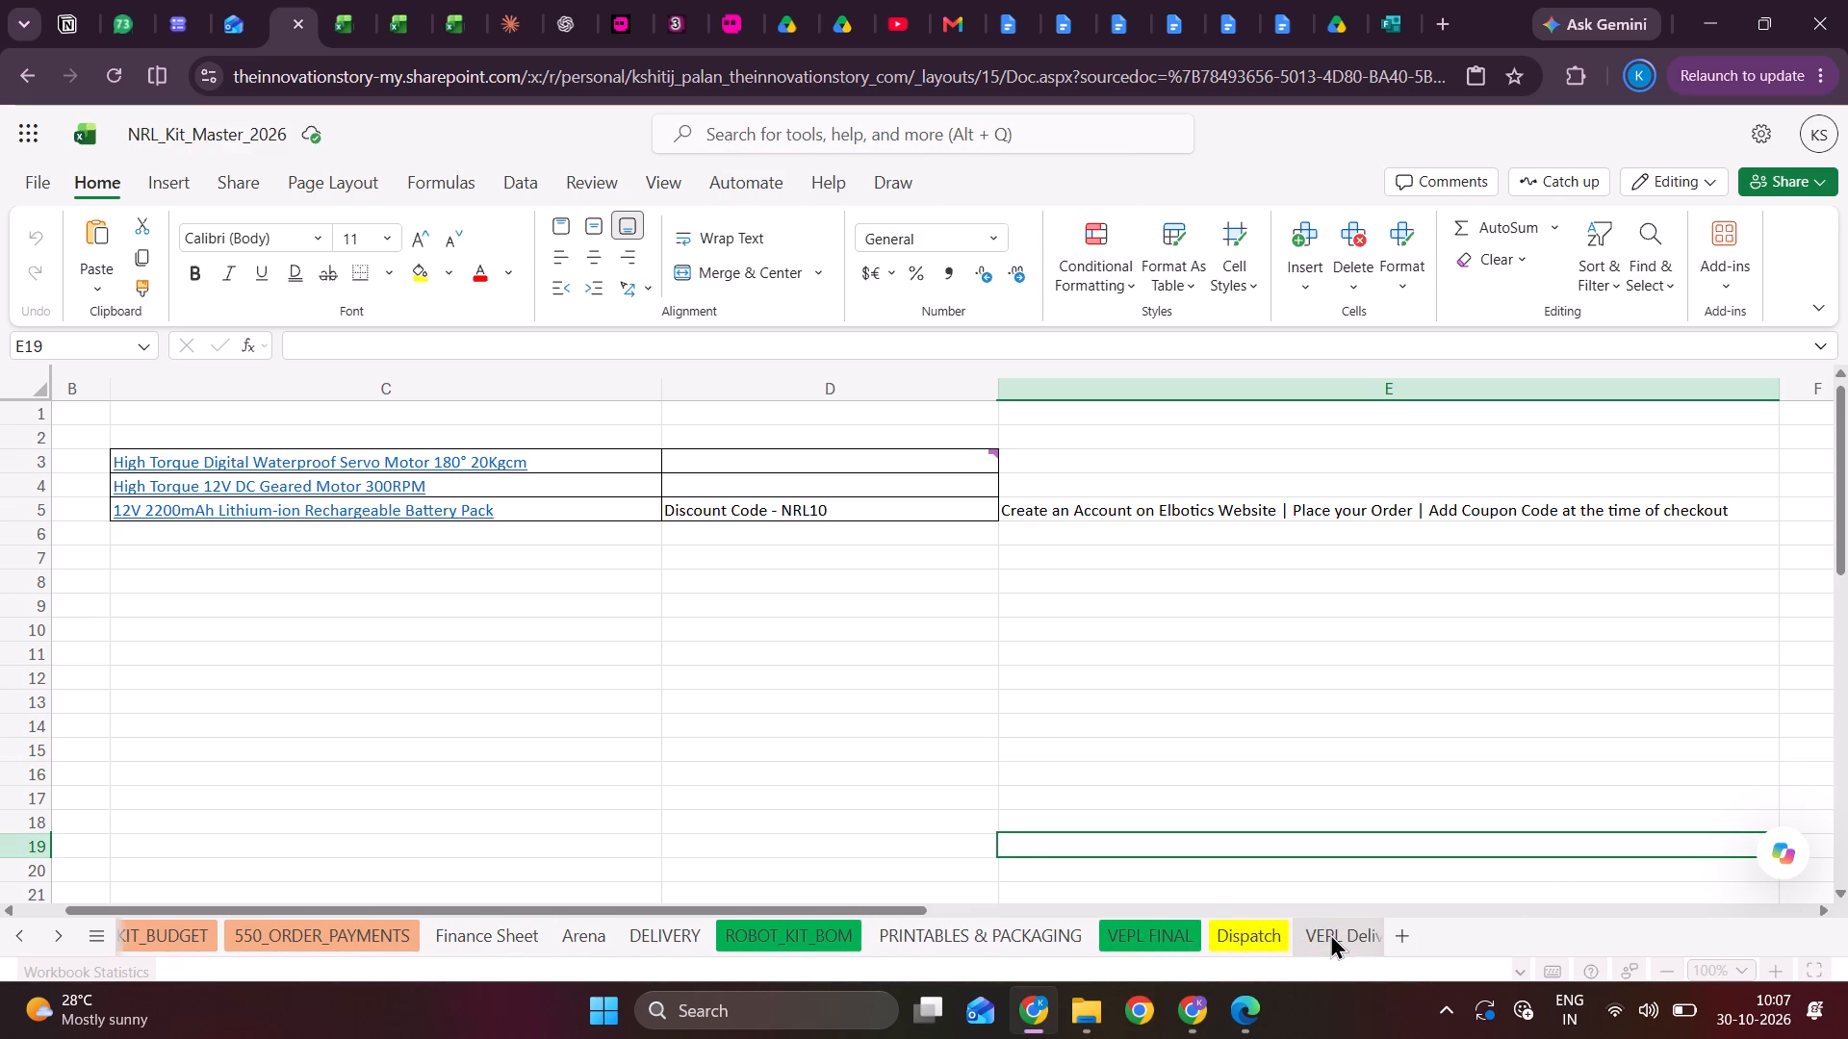
scroll(1330, 933, left, 11)
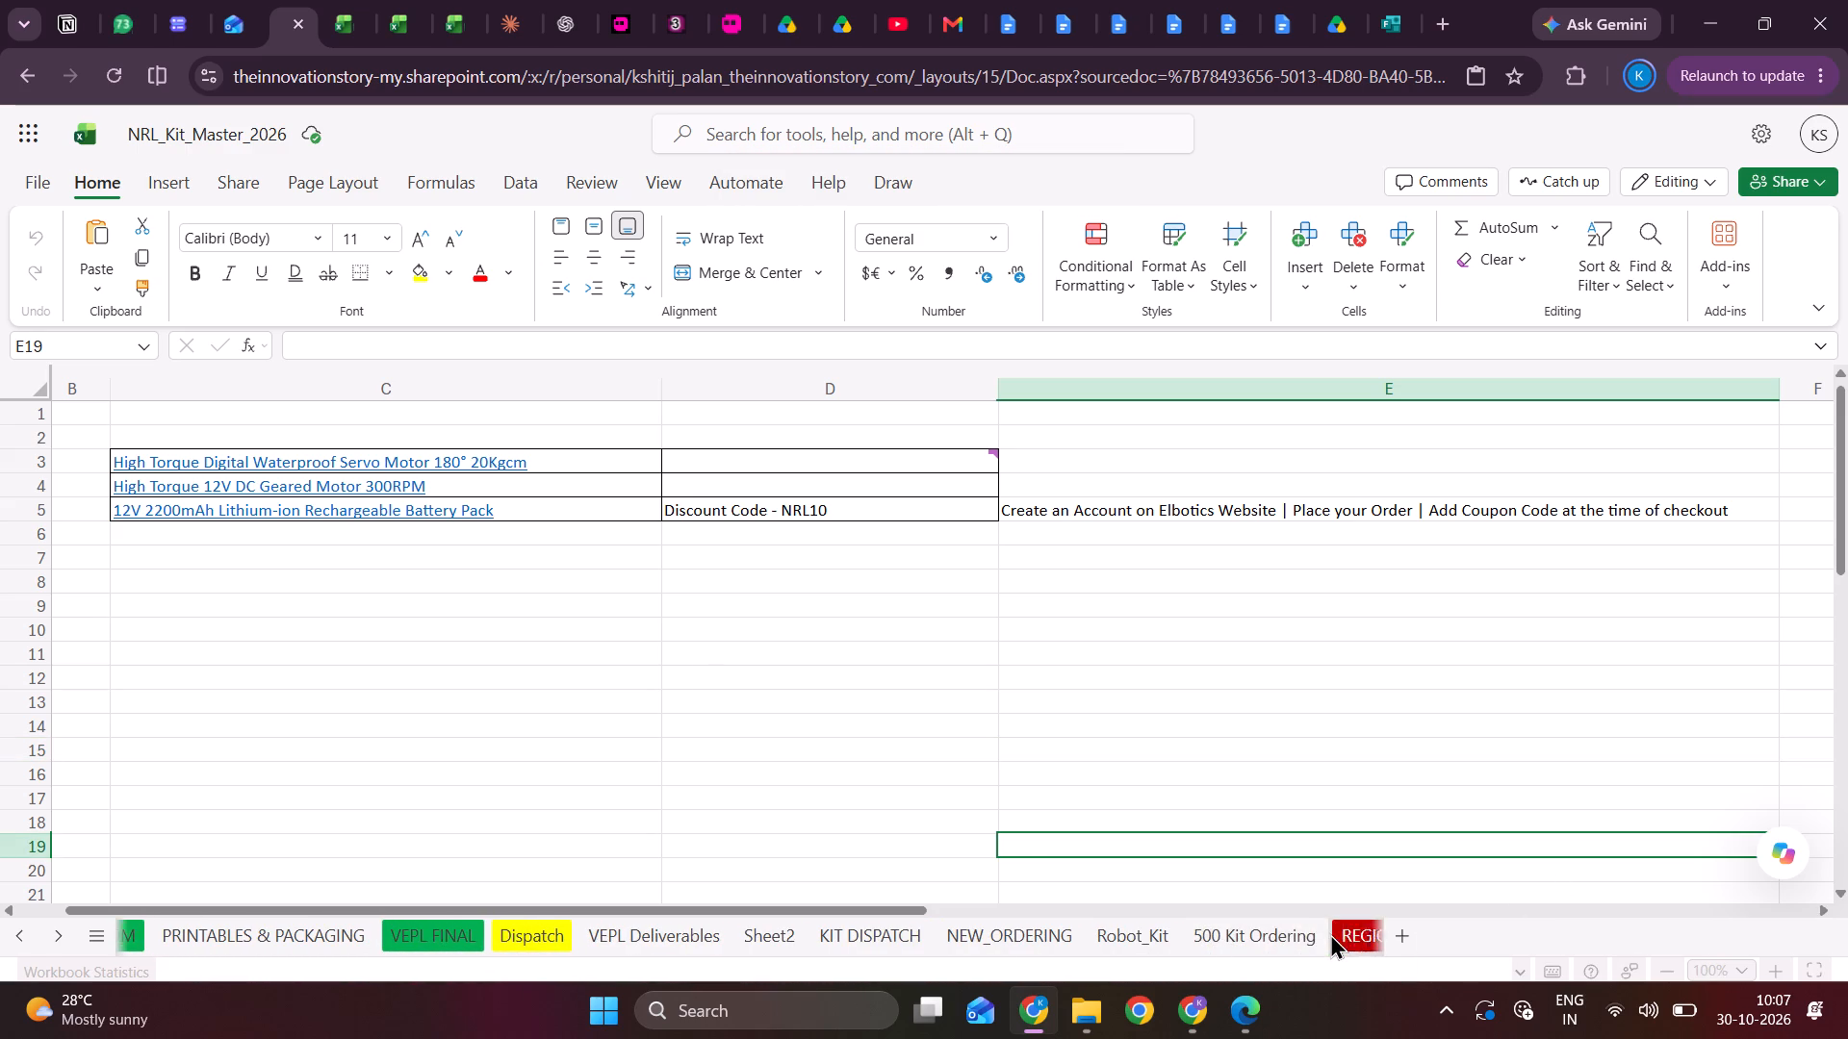
scroll(1330, 933, left, 12)
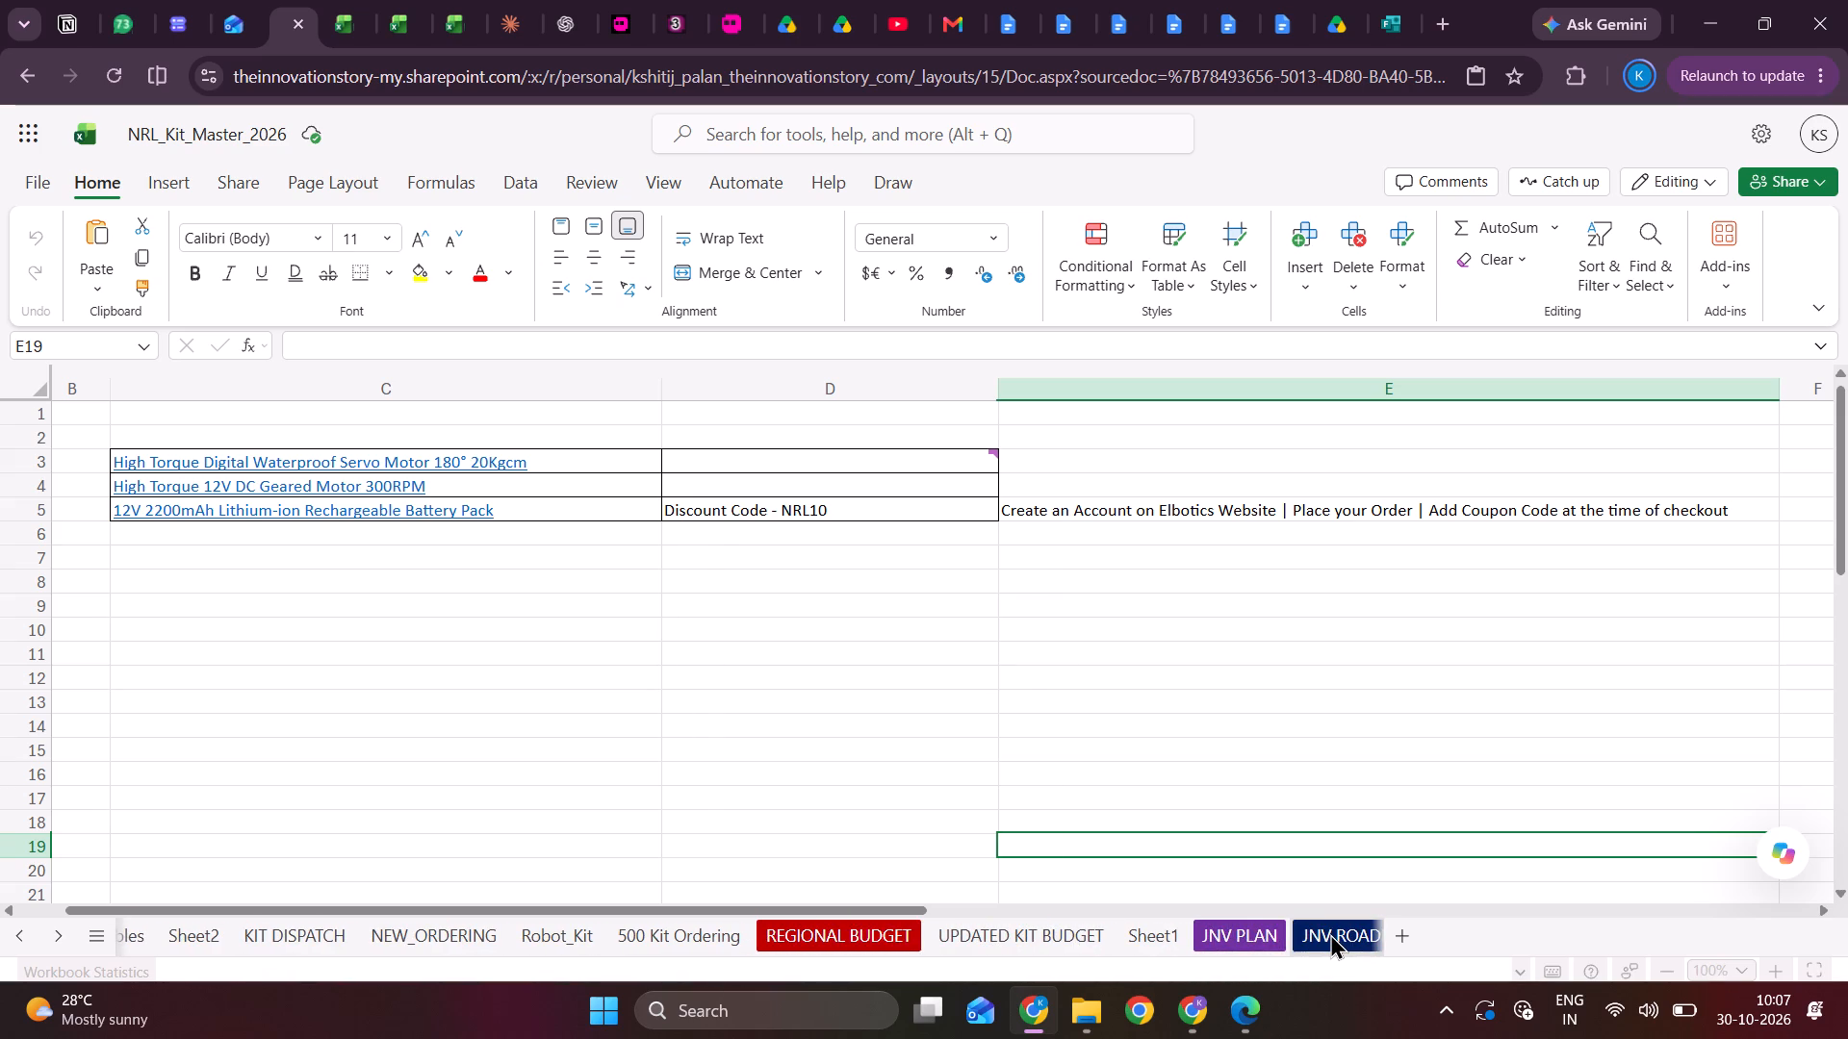
scroll(1330, 933, left, 14)
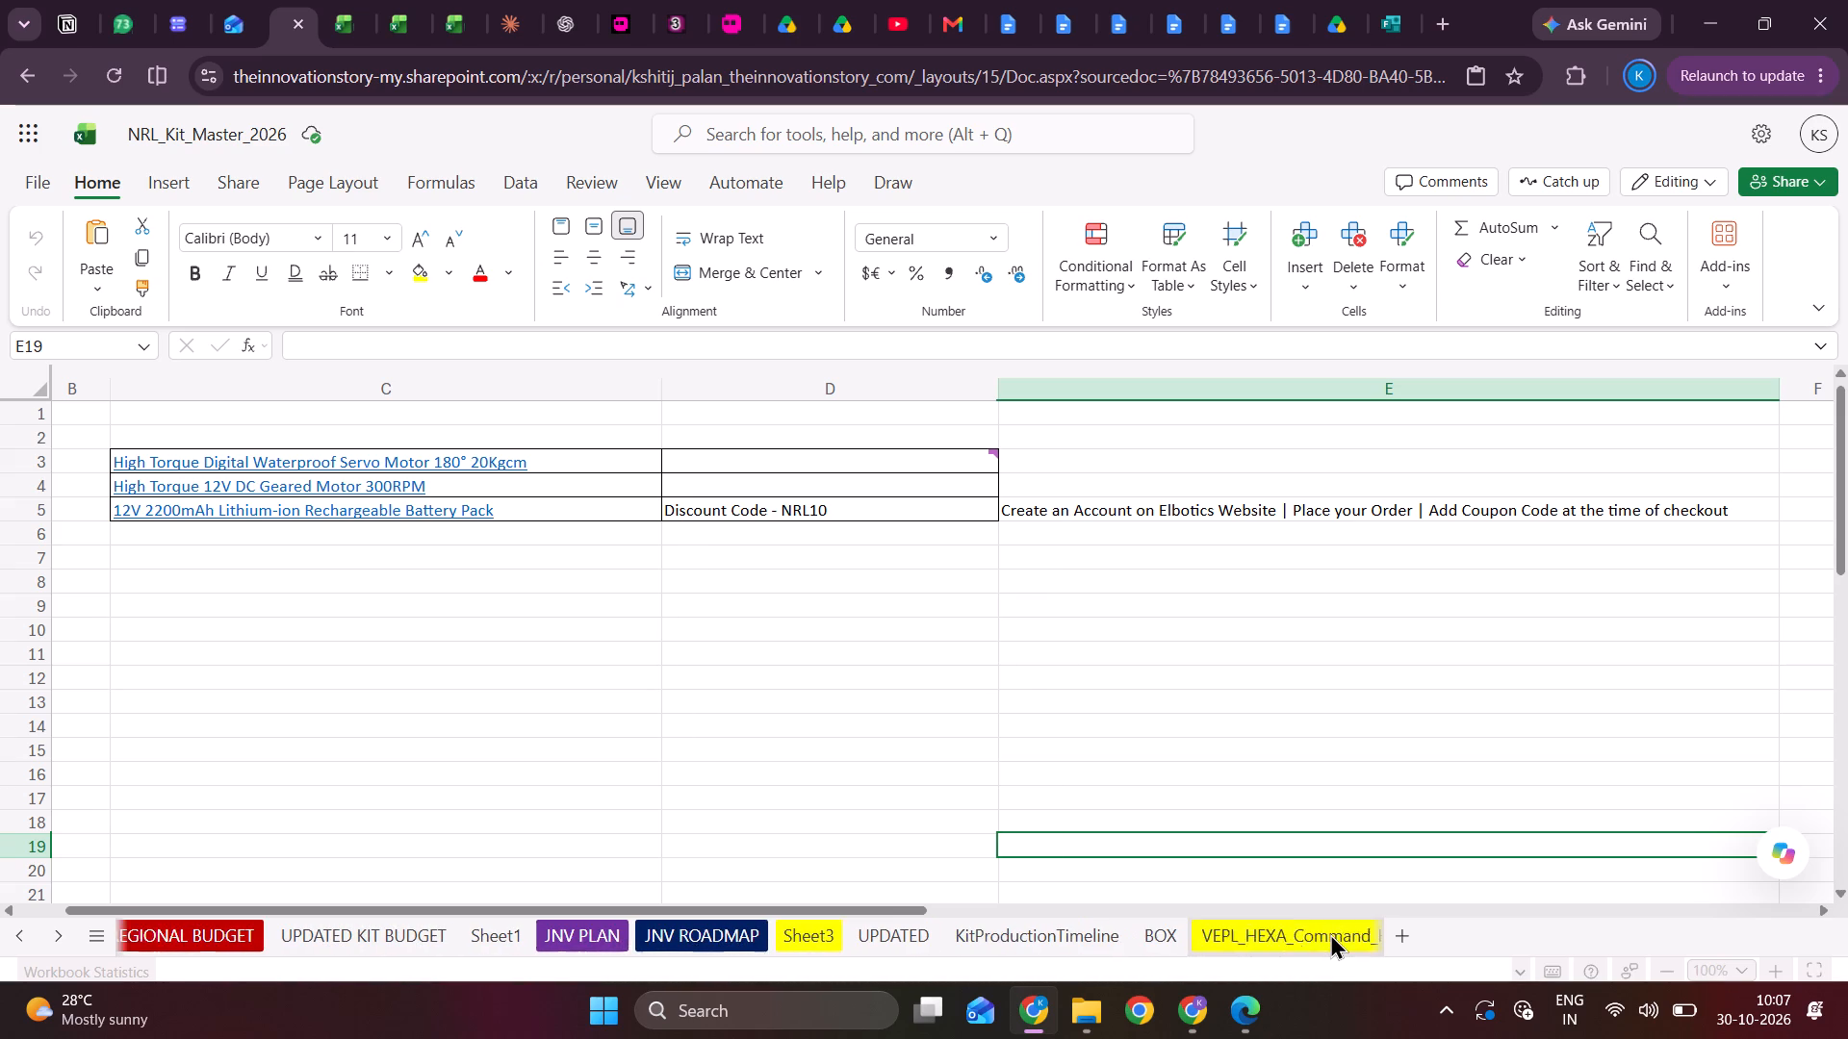
scroll(1330, 933, left, 15)
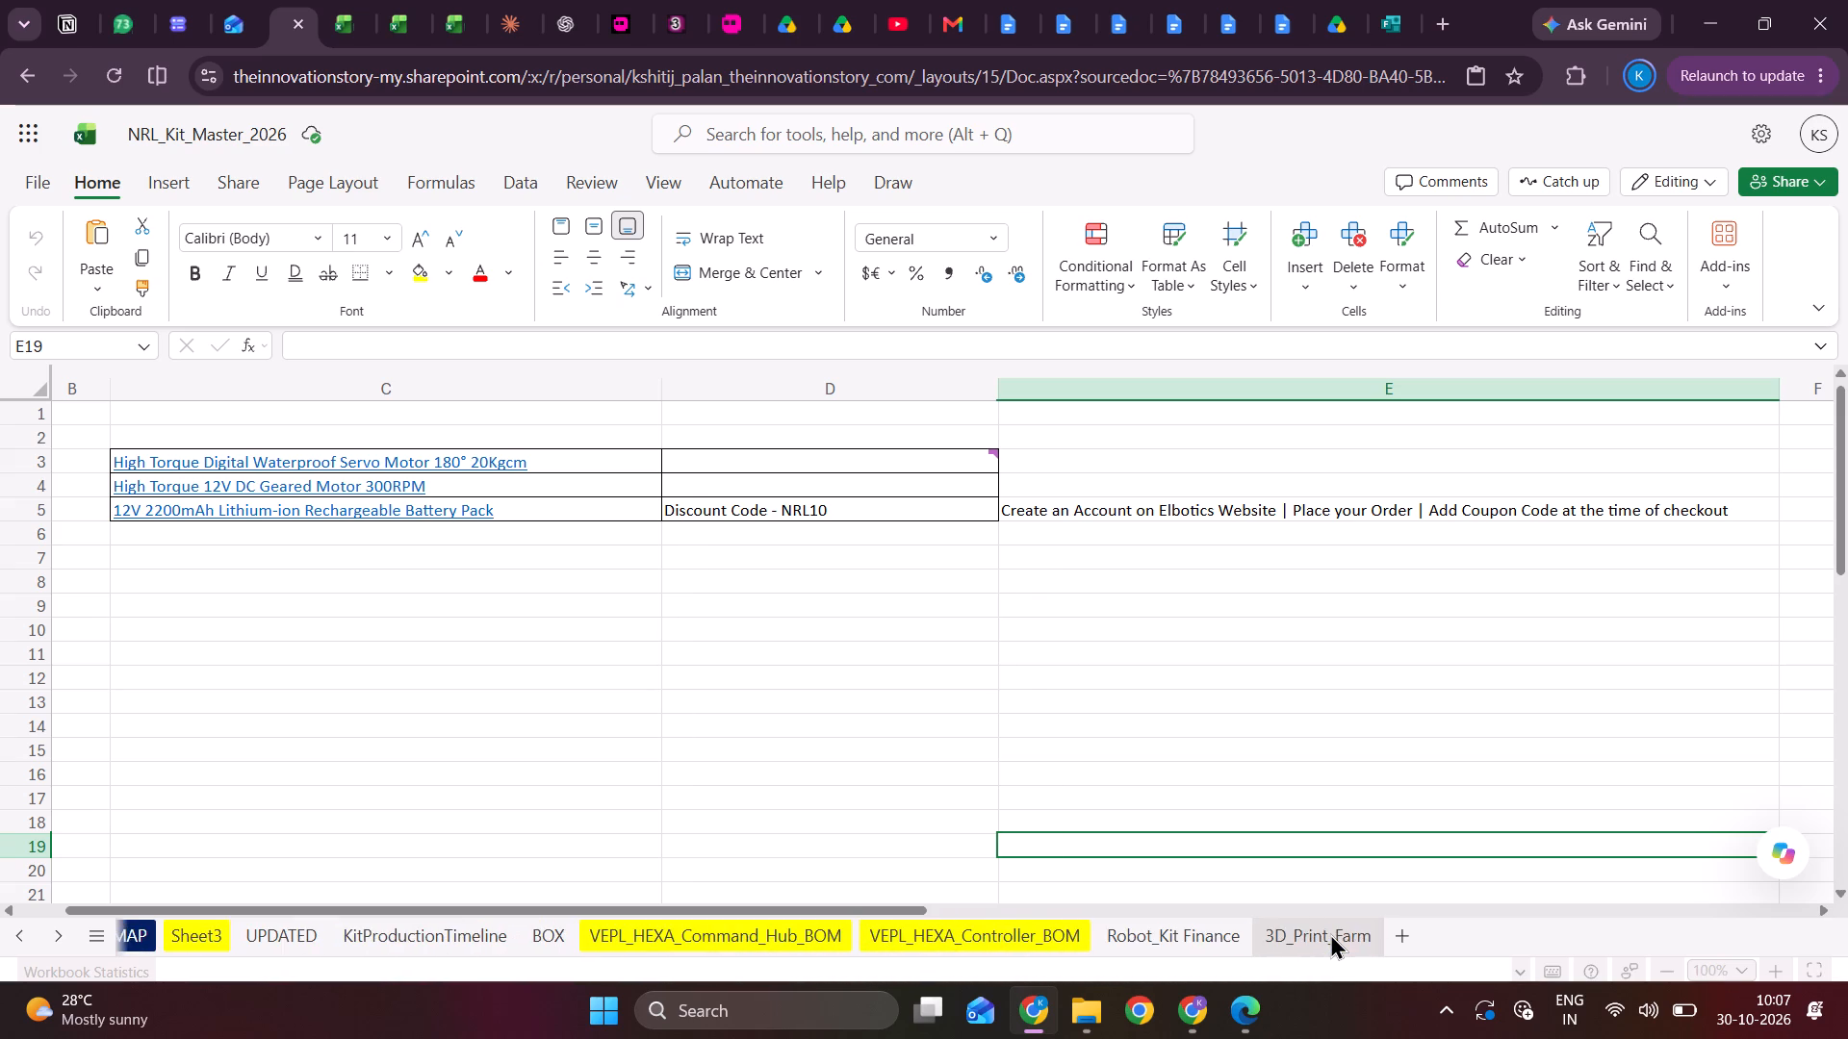
scroll(1330, 933, left, 10)
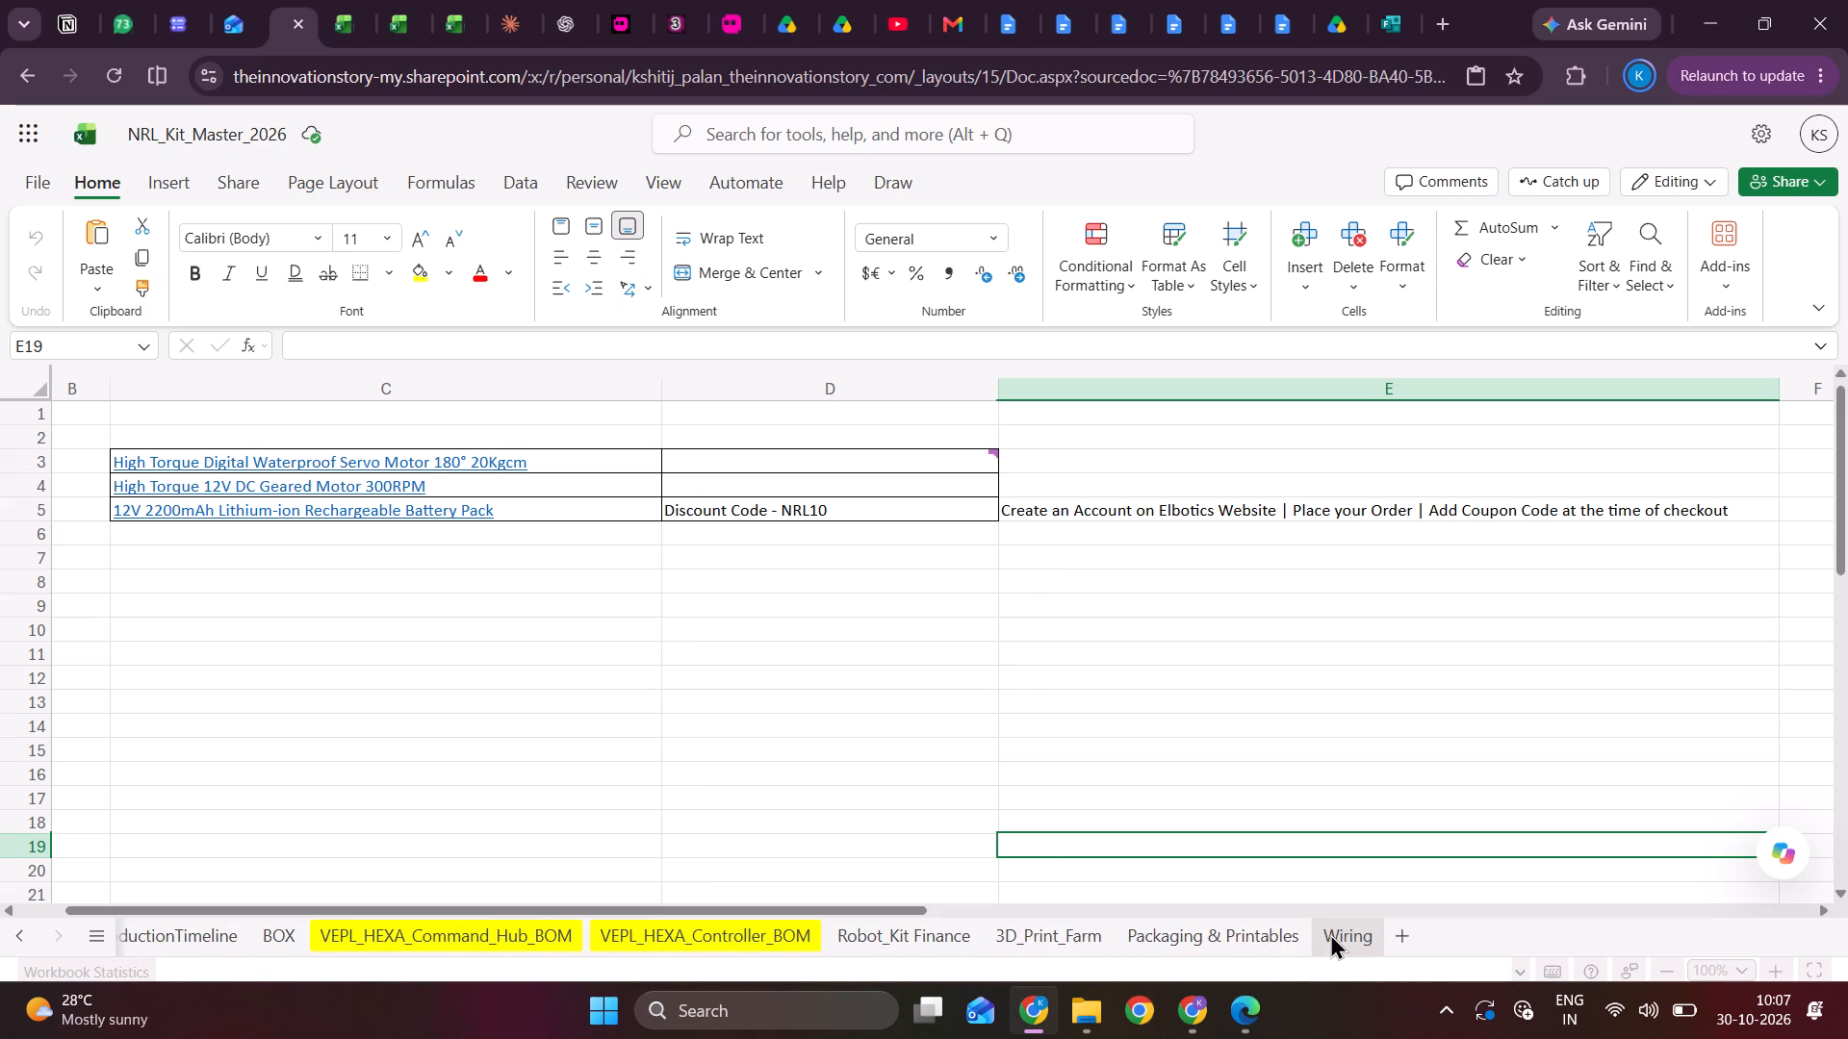
scroll(1330, 933, left, 9)
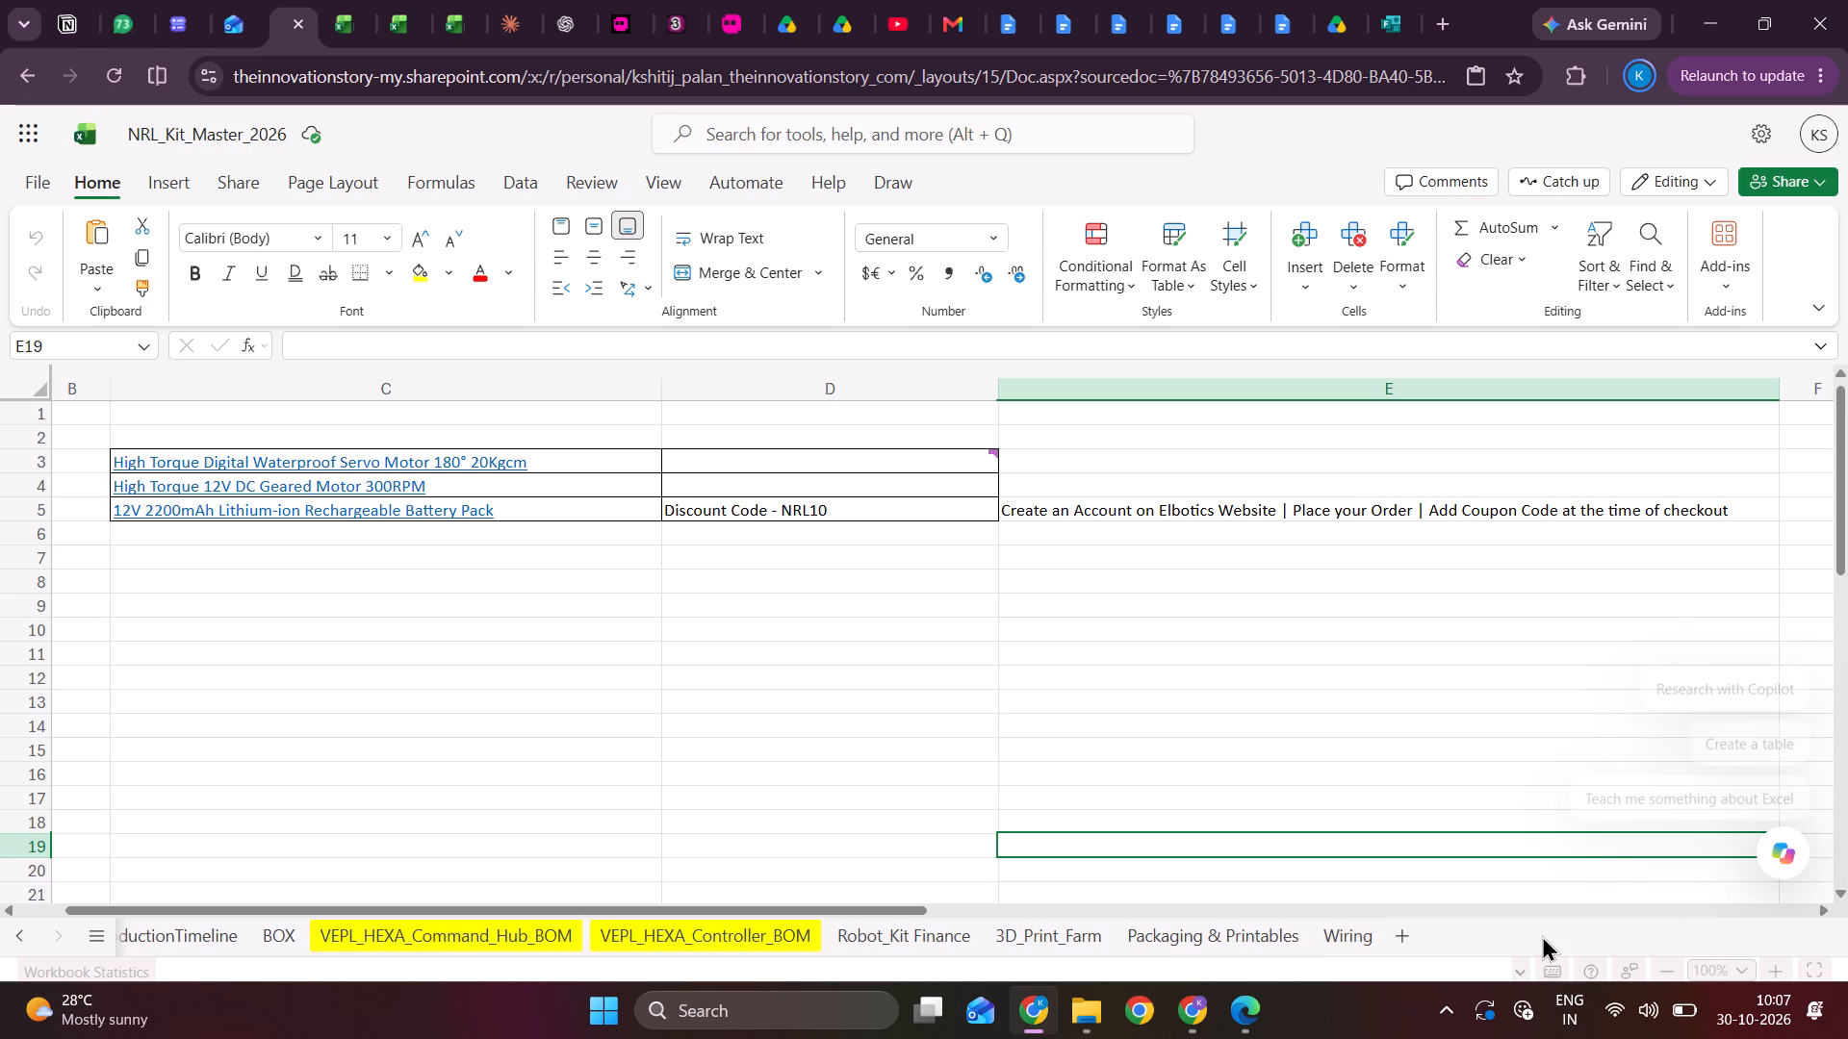
Compare the formatting of the Media & Documentation Volunteer Manual with the Pit Admin, Pit Buddy and Registration Desk Volunteer manuals.
click(1214, 8)
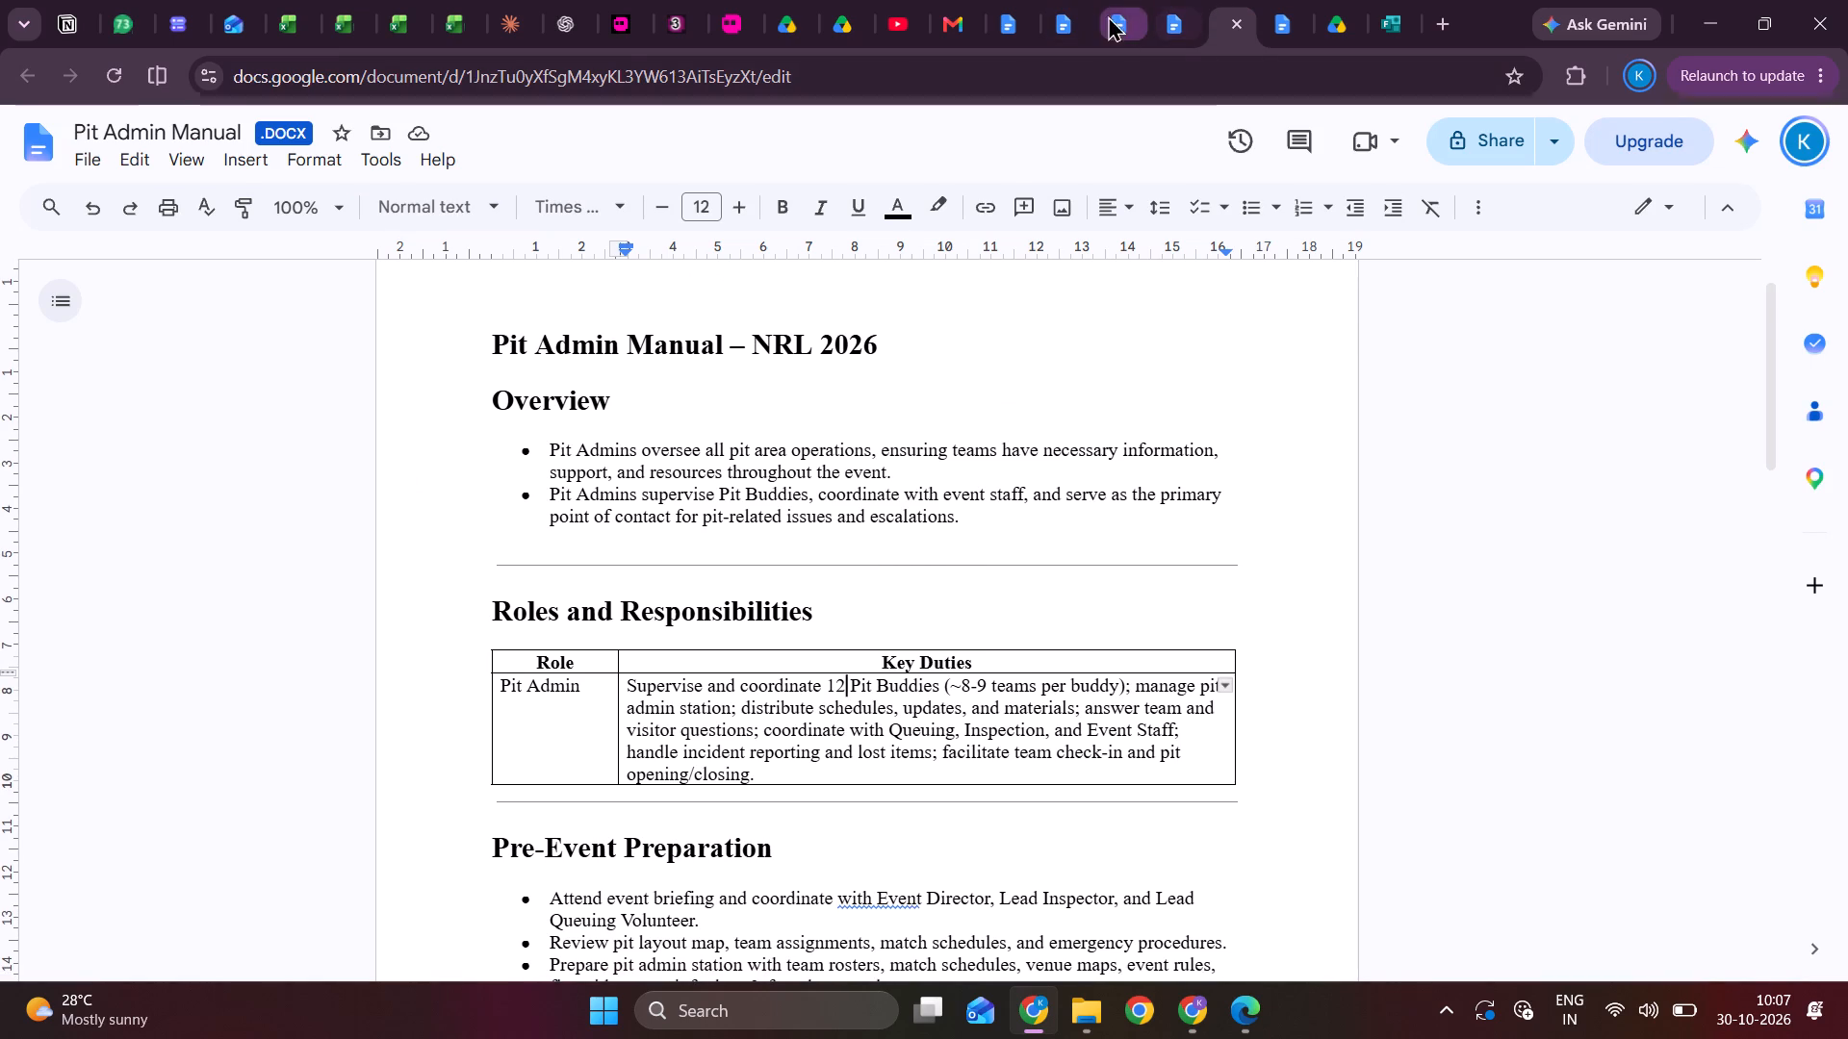
click(1066, 8)
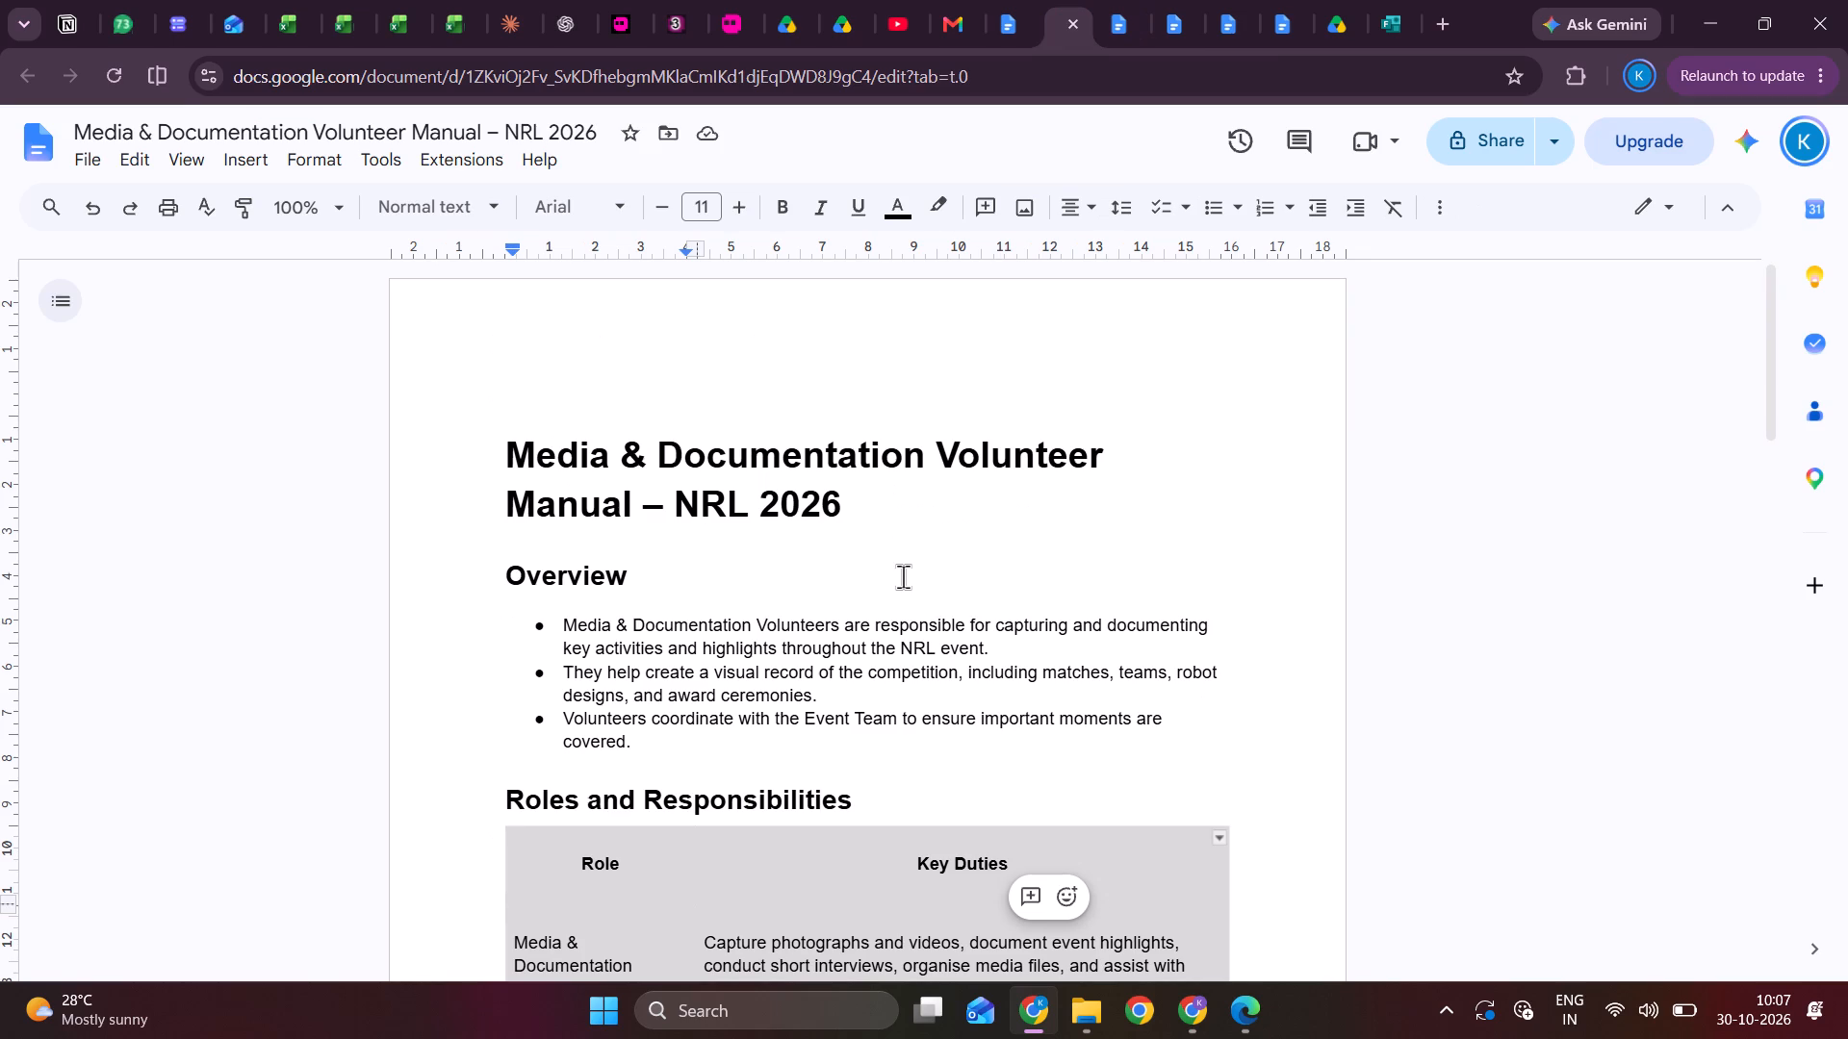
click(1174, 27)
click(841, 519)
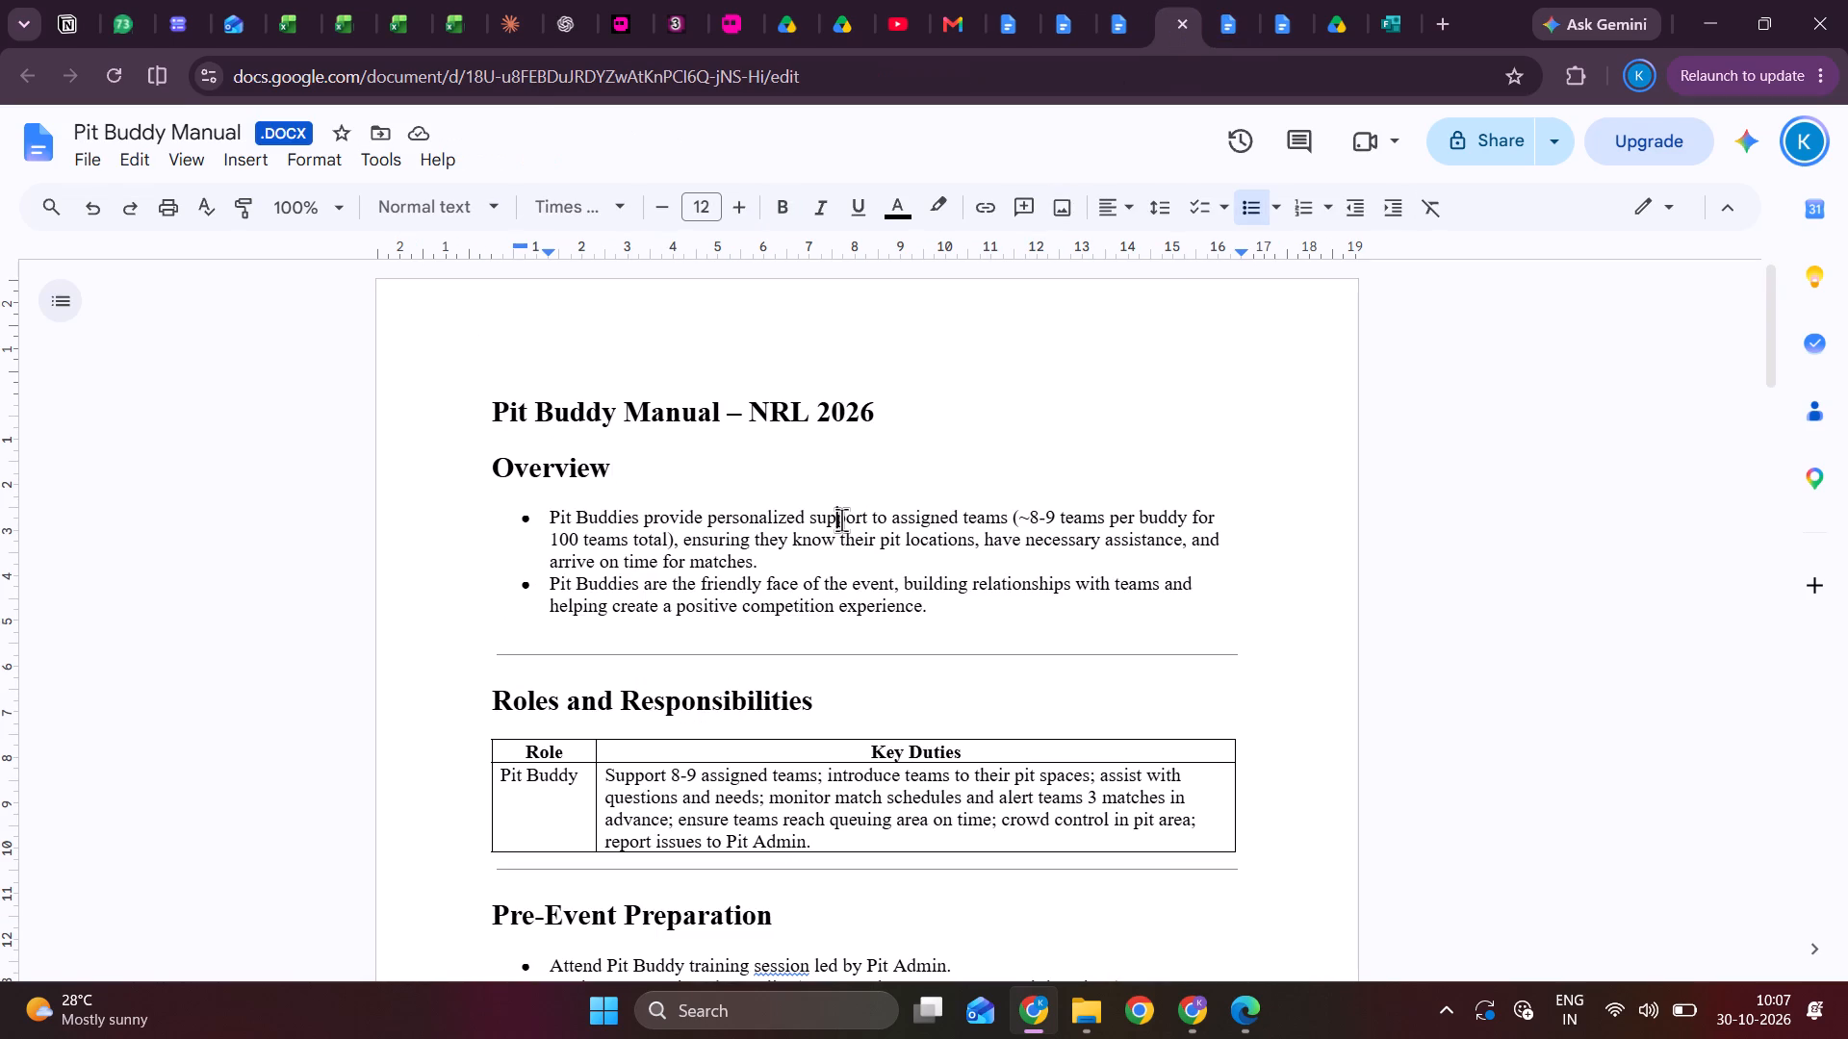
click(1124, 14)
click(702, 392)
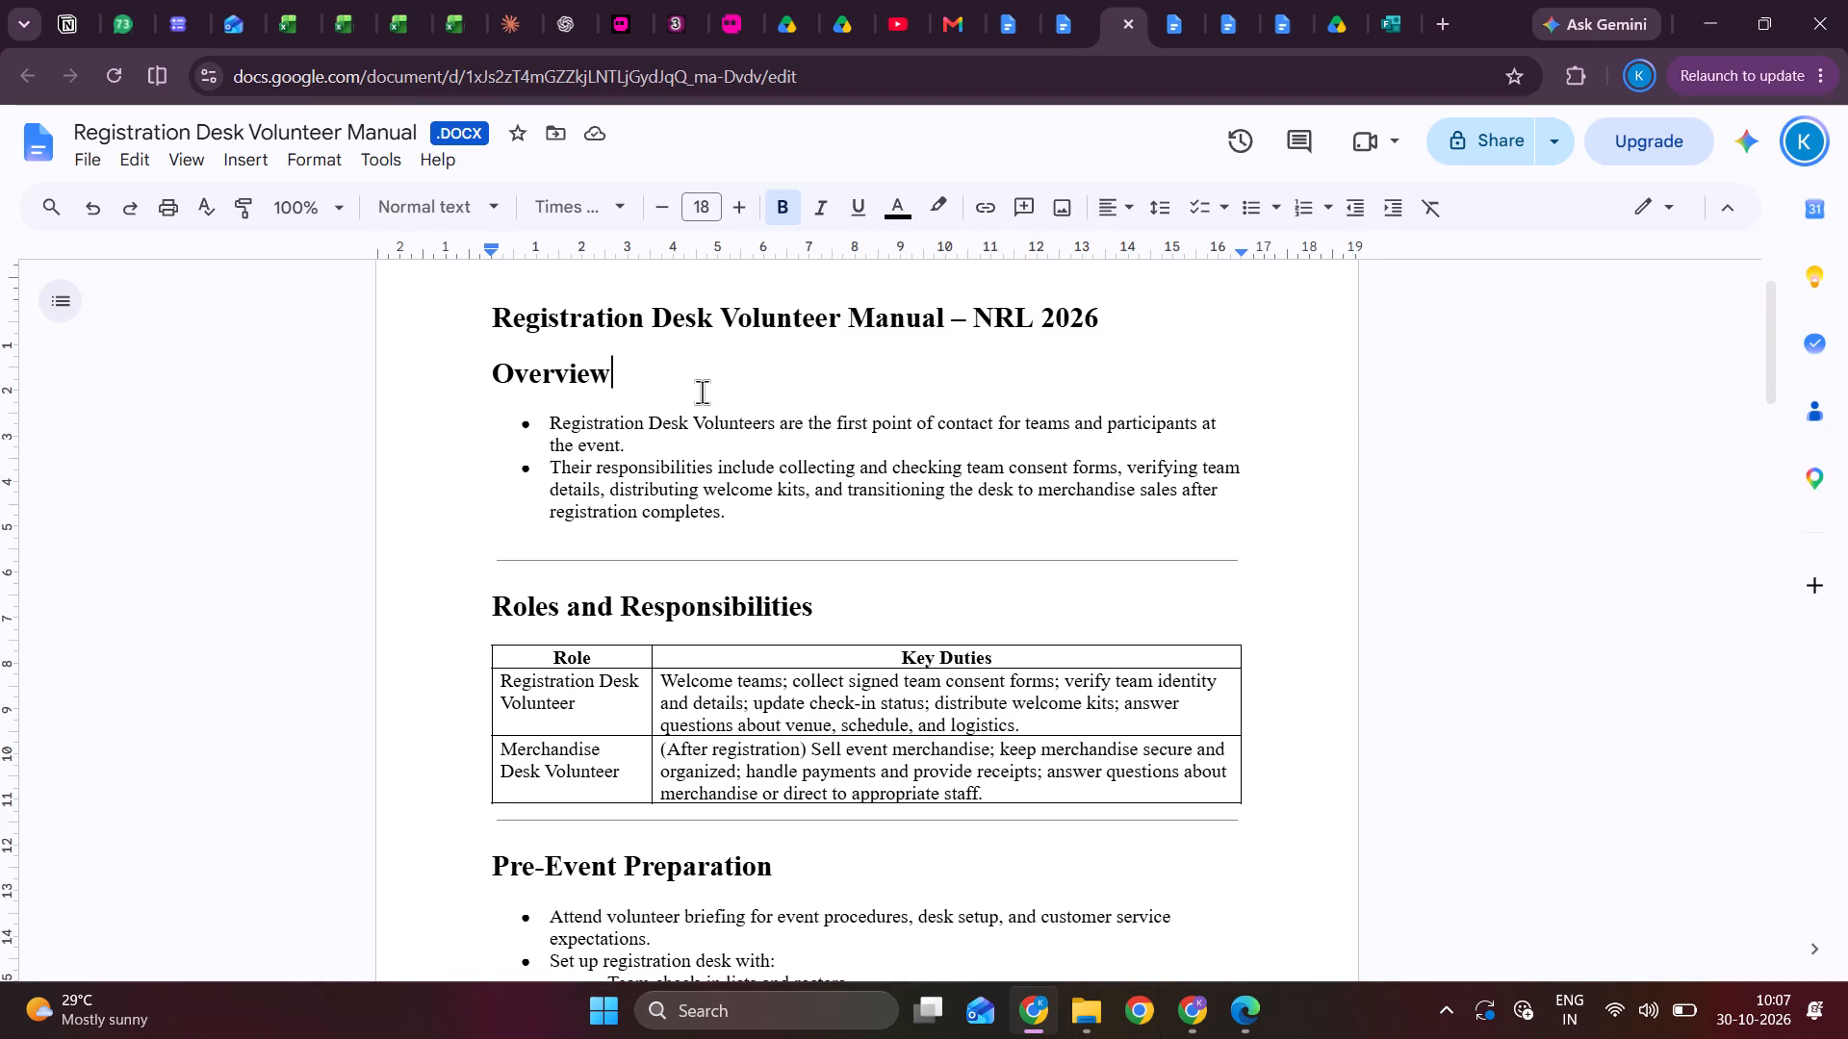
click(1088, 24)
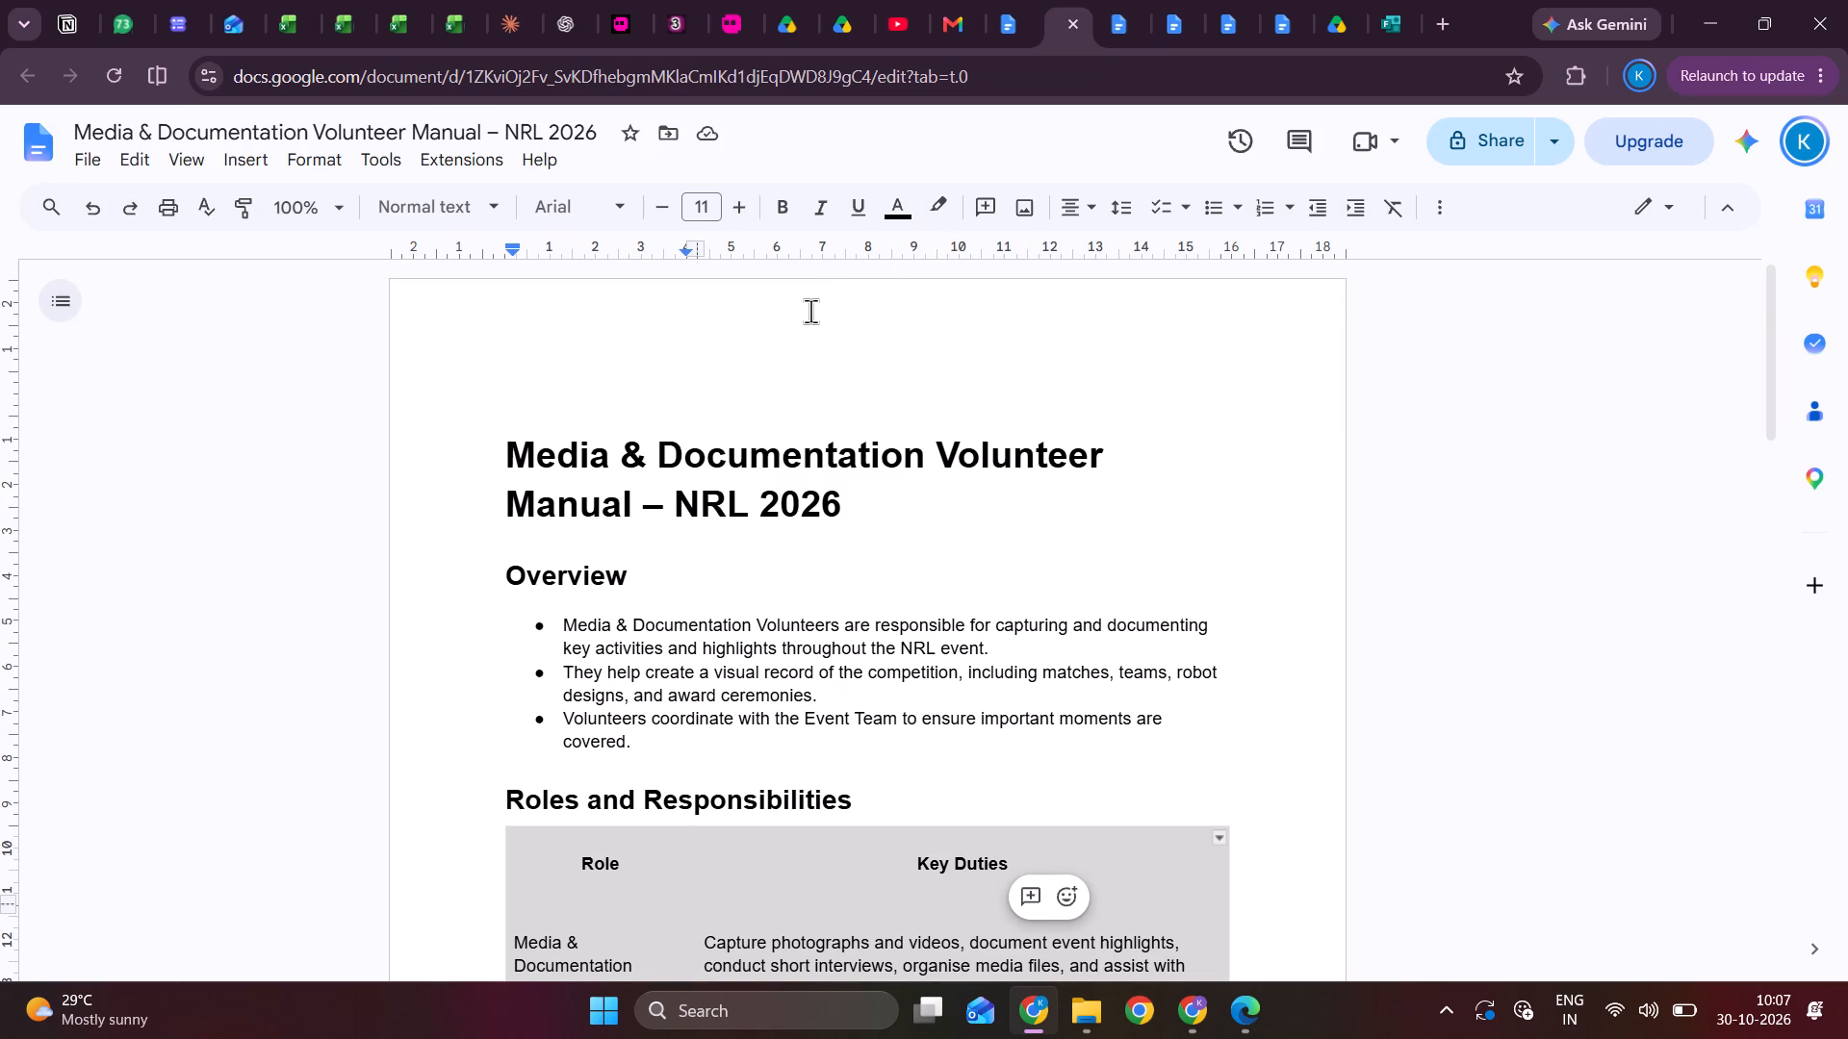
Change the font of the entire Media & Documentation Volunteer Manual to Times New Roman.
click(699, 570)
key(ctrl+a)
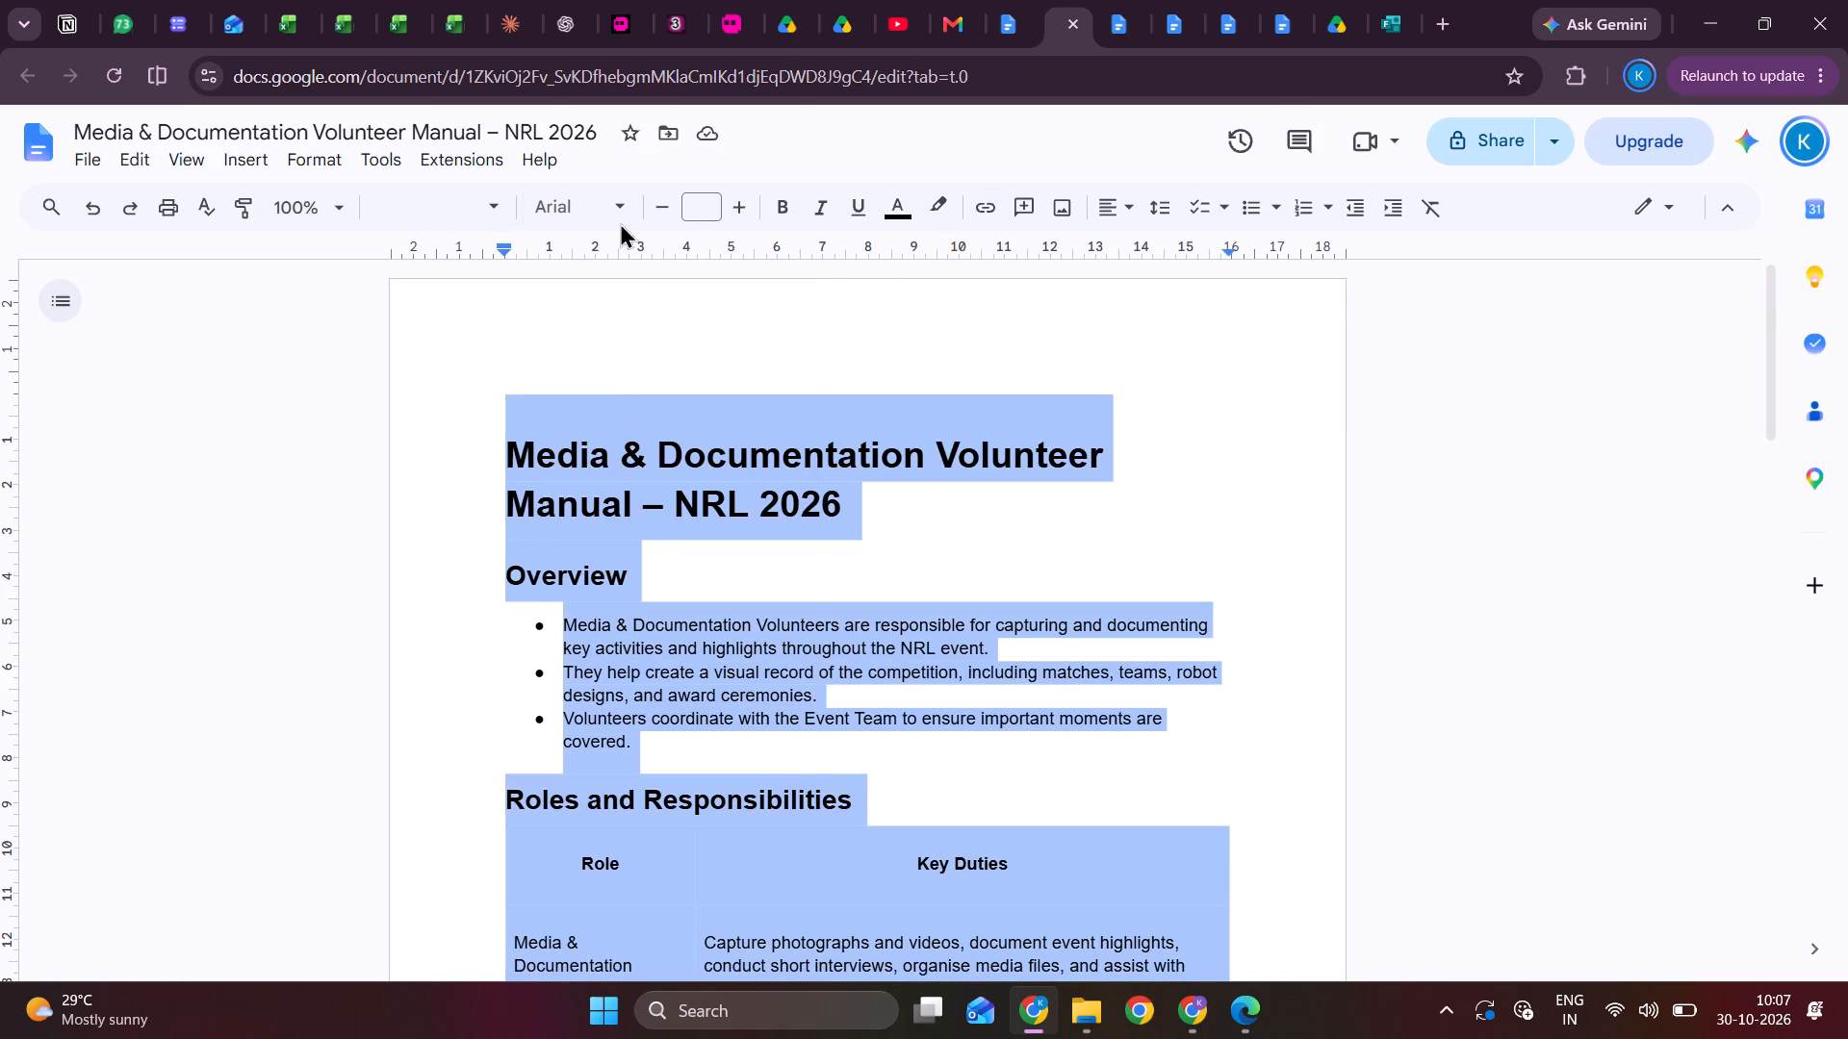
click(622, 190)
click(653, 344)
click(900, 509)
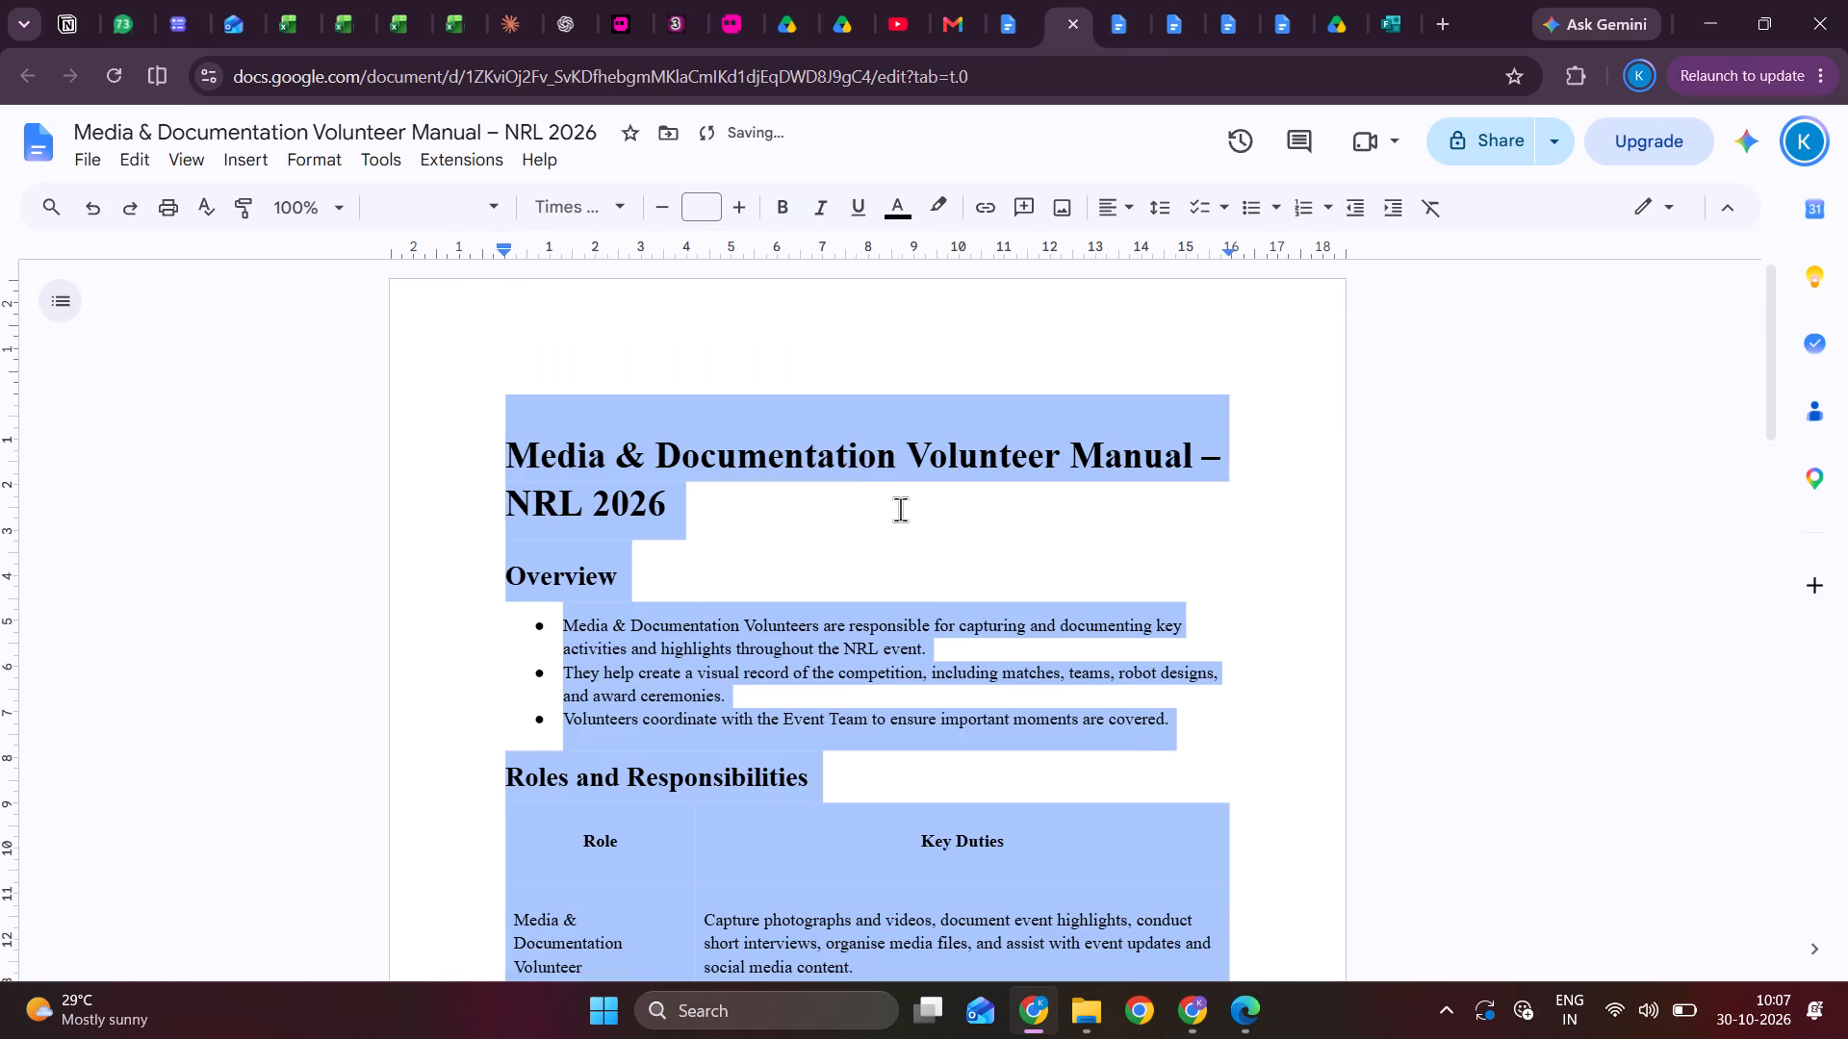
Reduce the font size of the Media & Documentation Volunteer Manual title until it fits on a single line.
drag(504, 446, 703, 498)
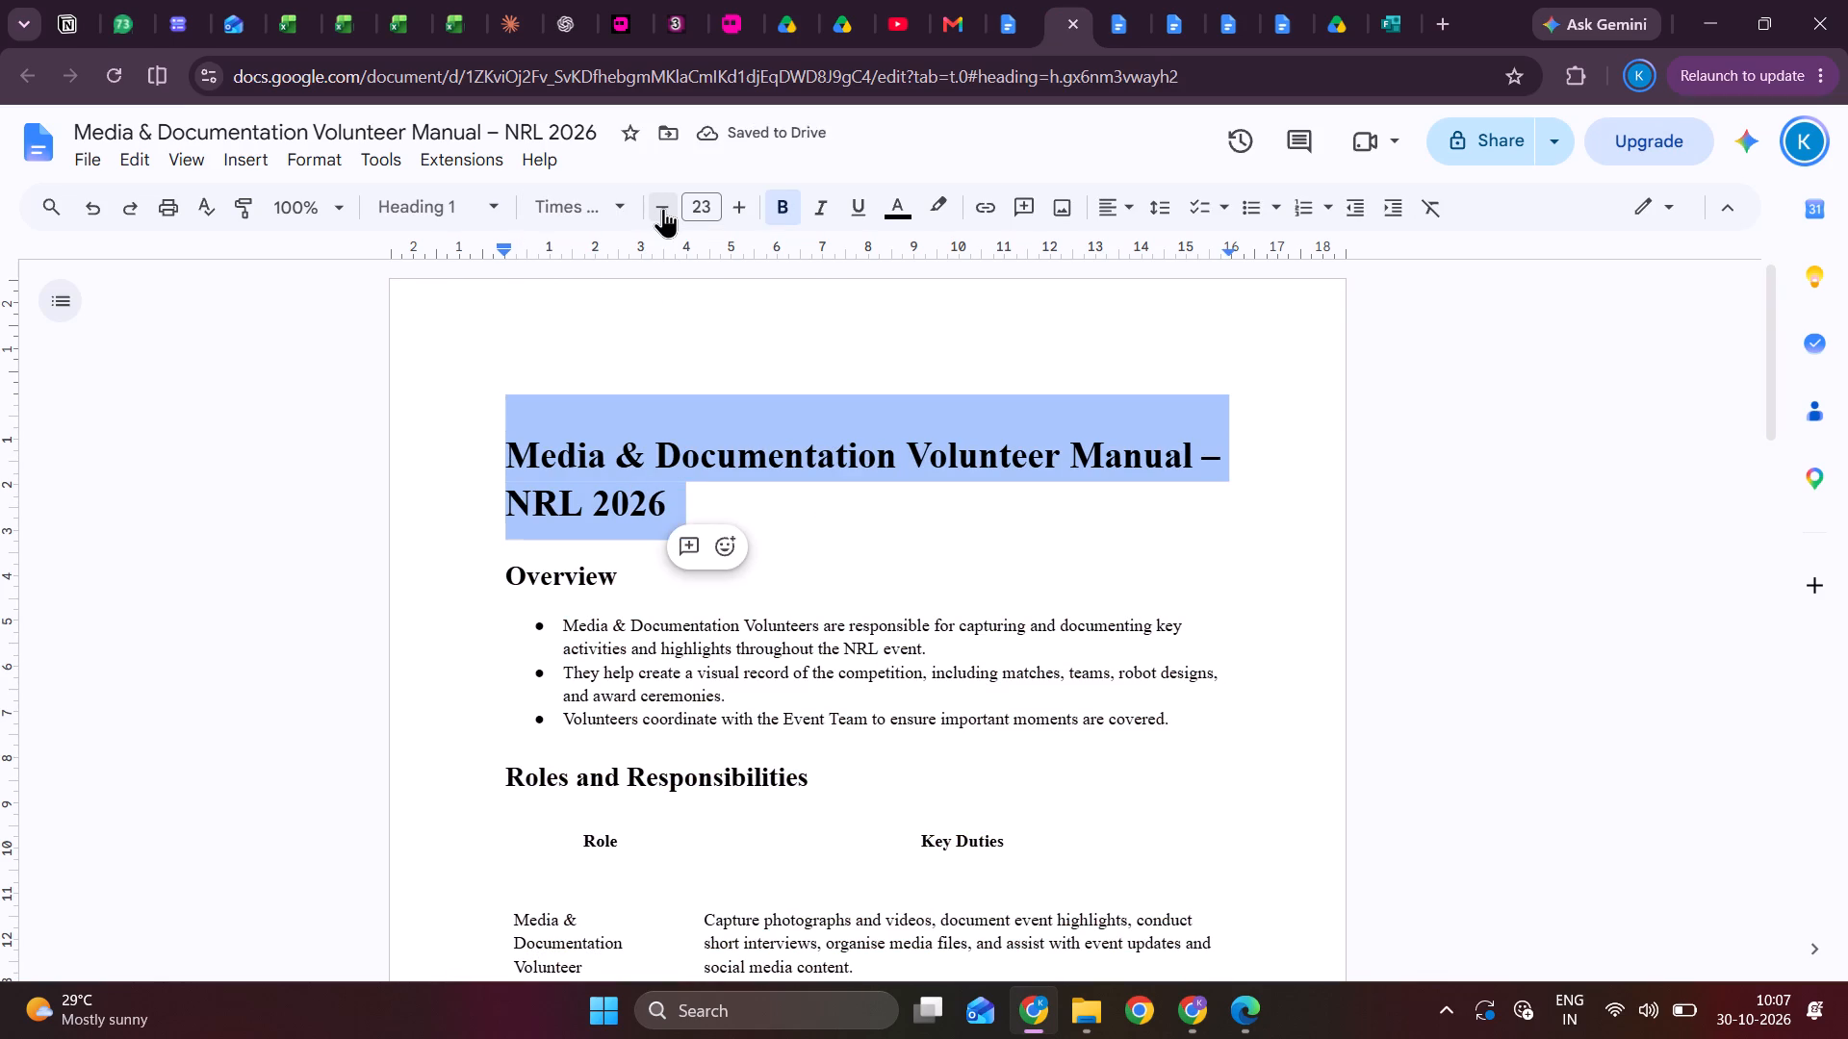
triple_click(663, 208)
click(663, 207)
click(663, 207)
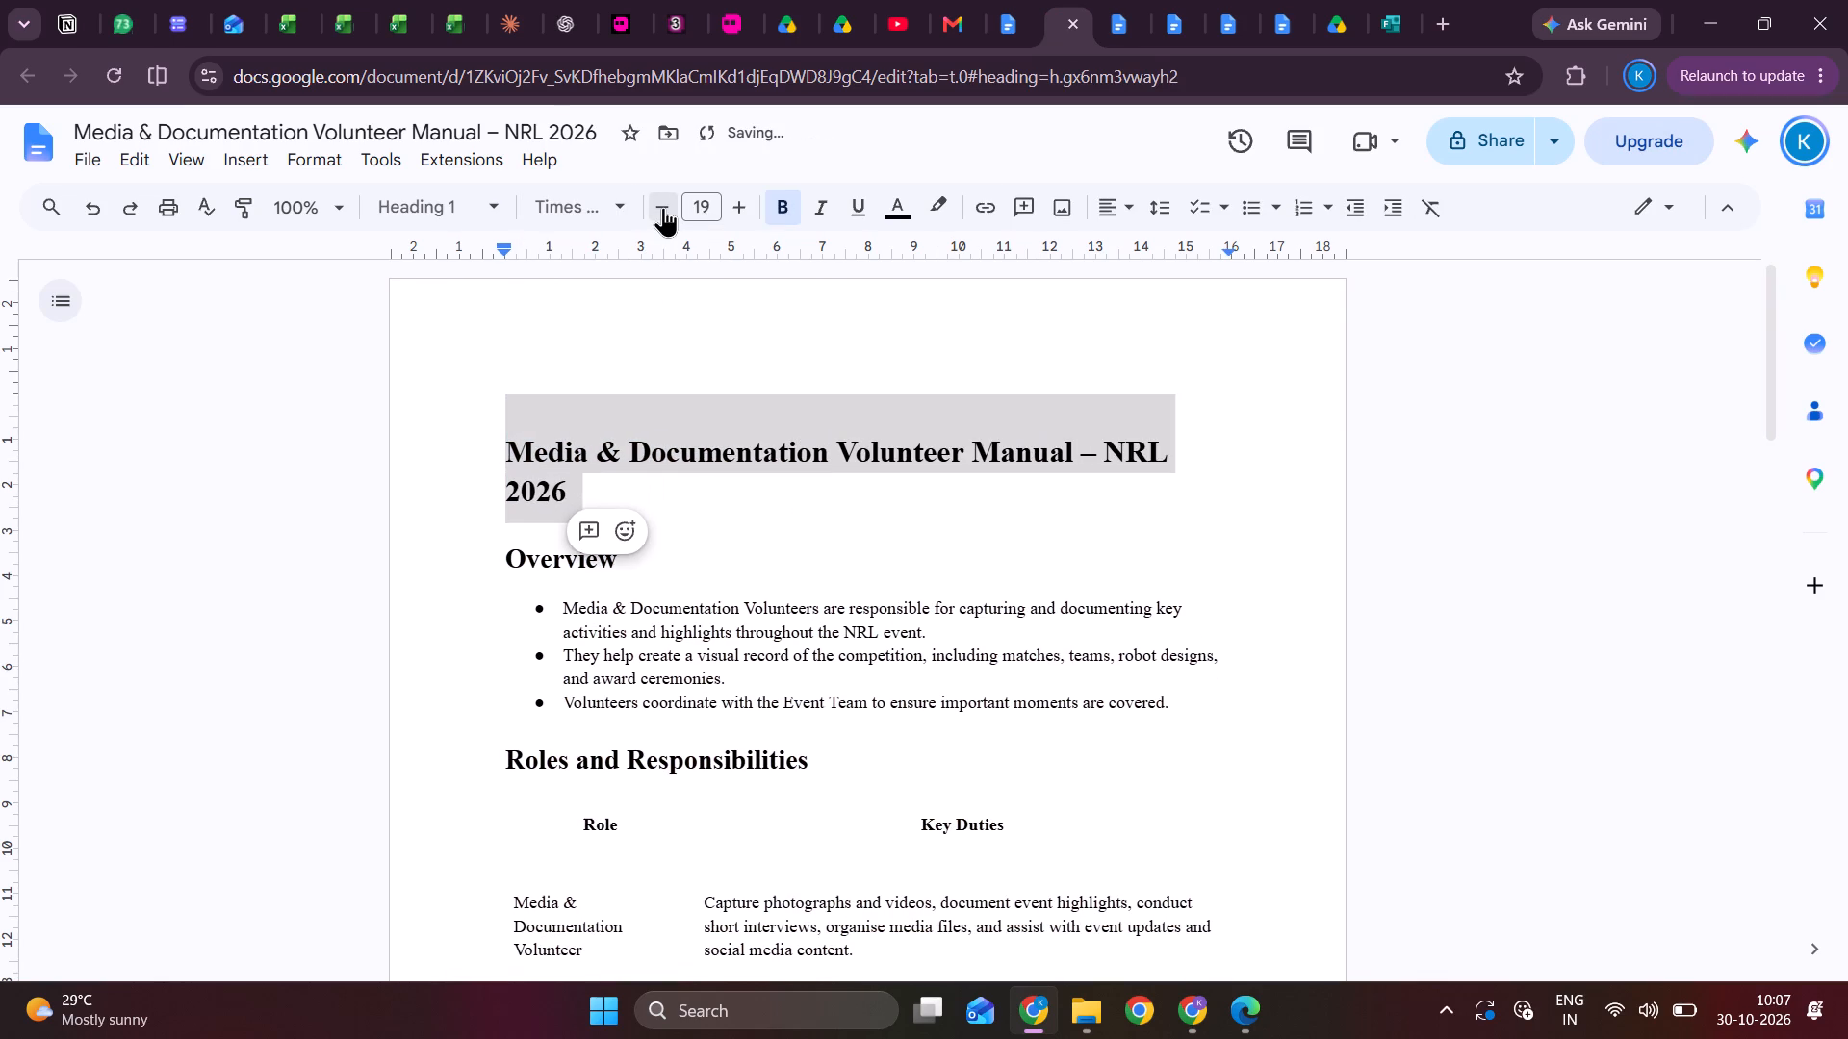
click(822, 518)
Make the "Before the Event" and "During Competition" subheadings under Event Operations bold.
scroll(822, 518, down, 1)
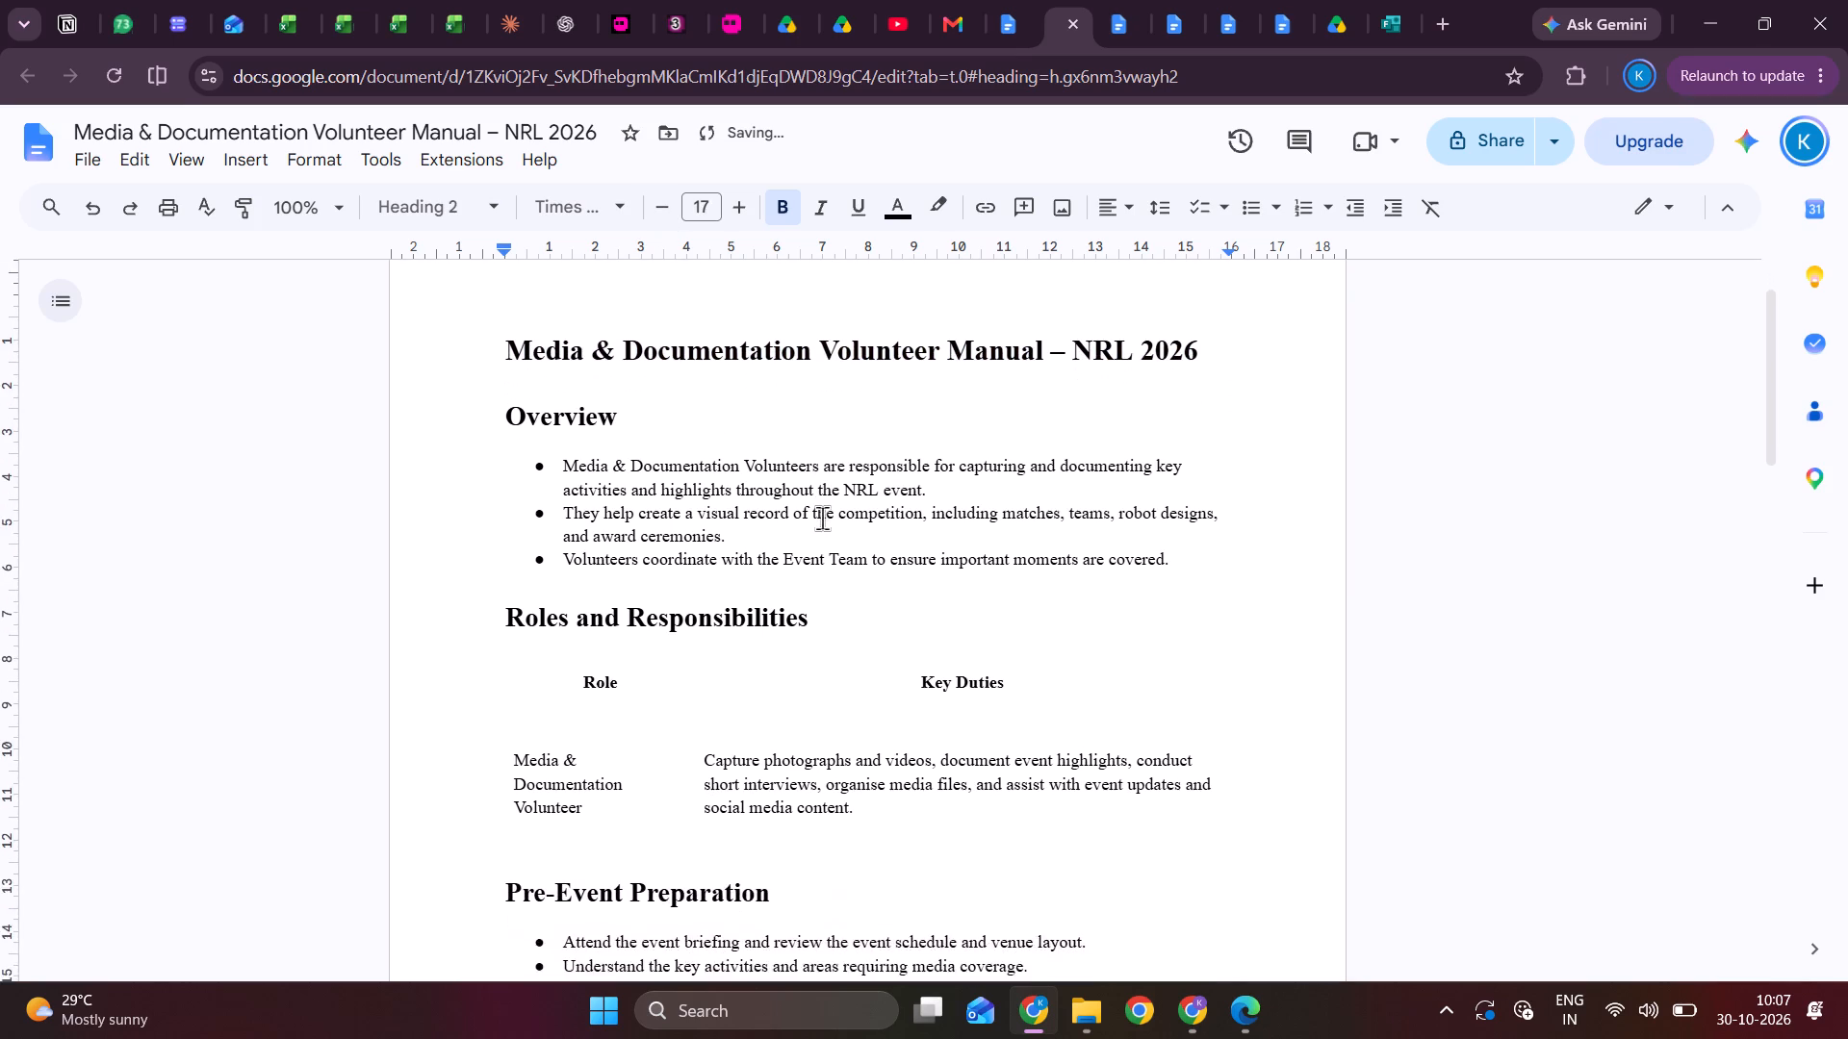
scroll(822, 518, down, 1)
scroll(732, 563, down, 2)
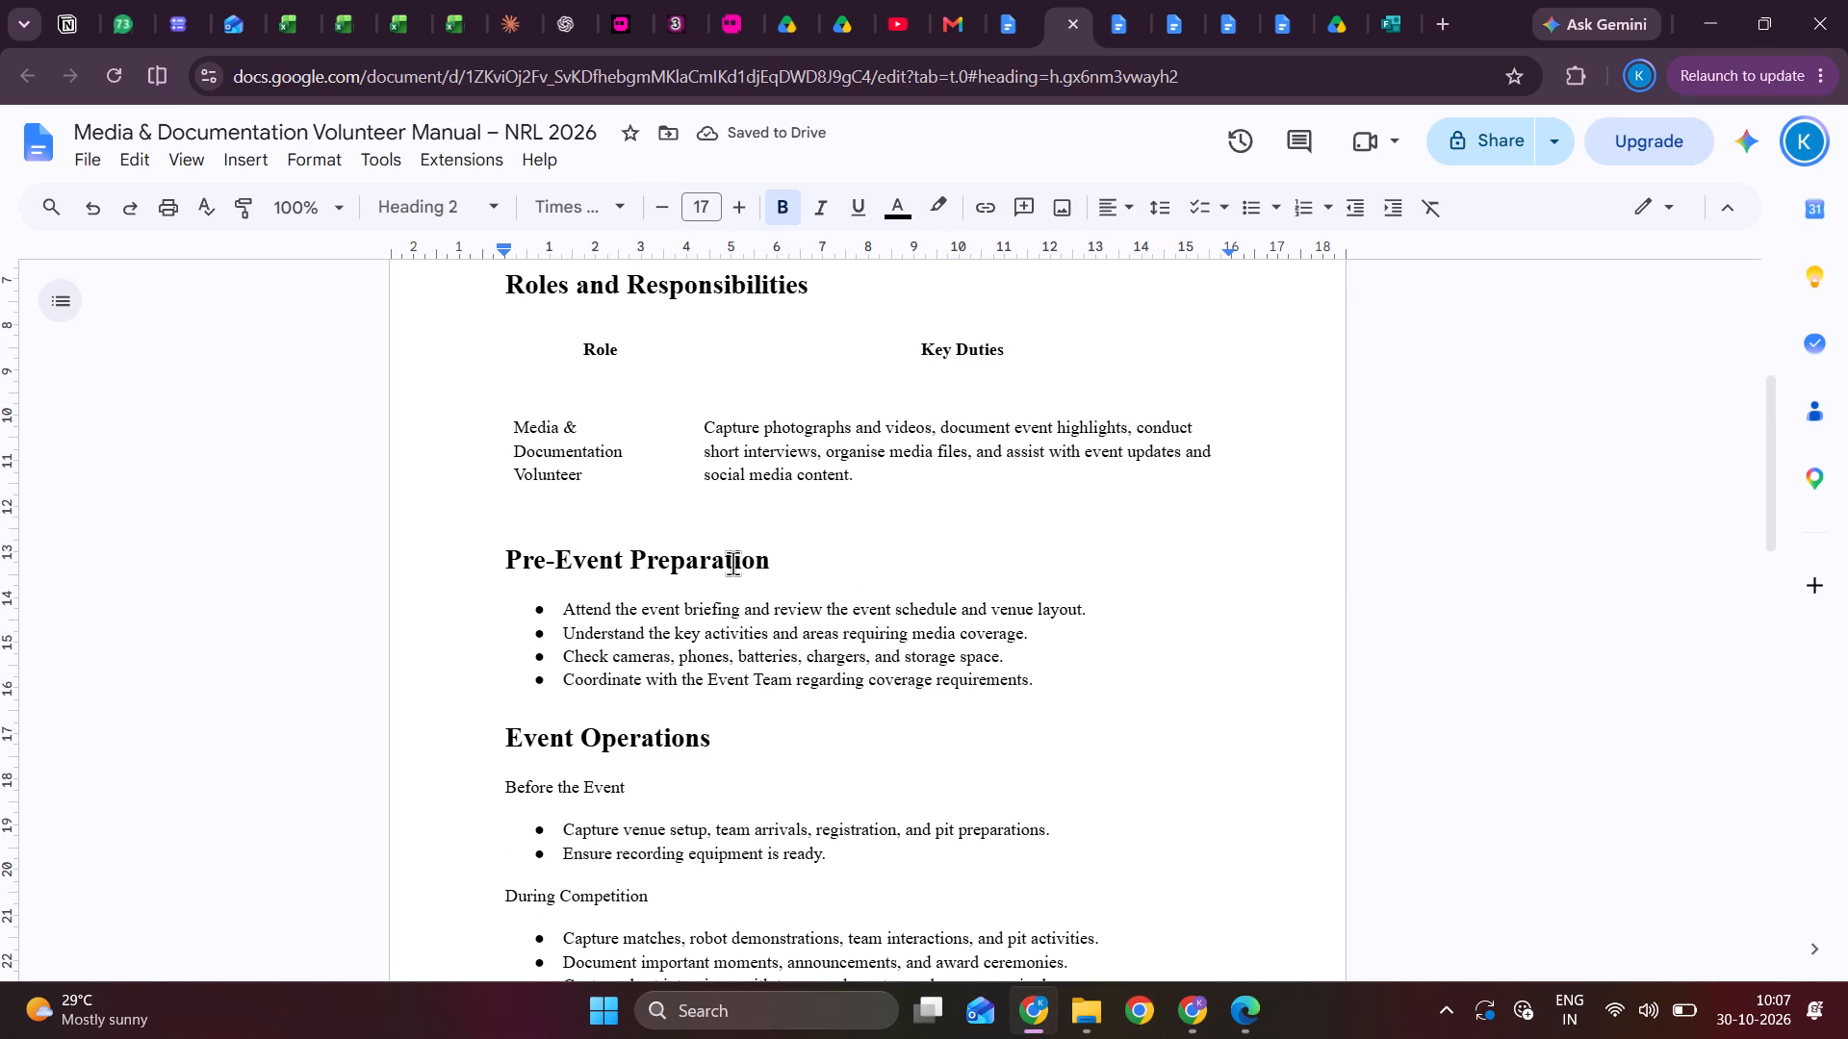
scroll(732, 563, down, 5)
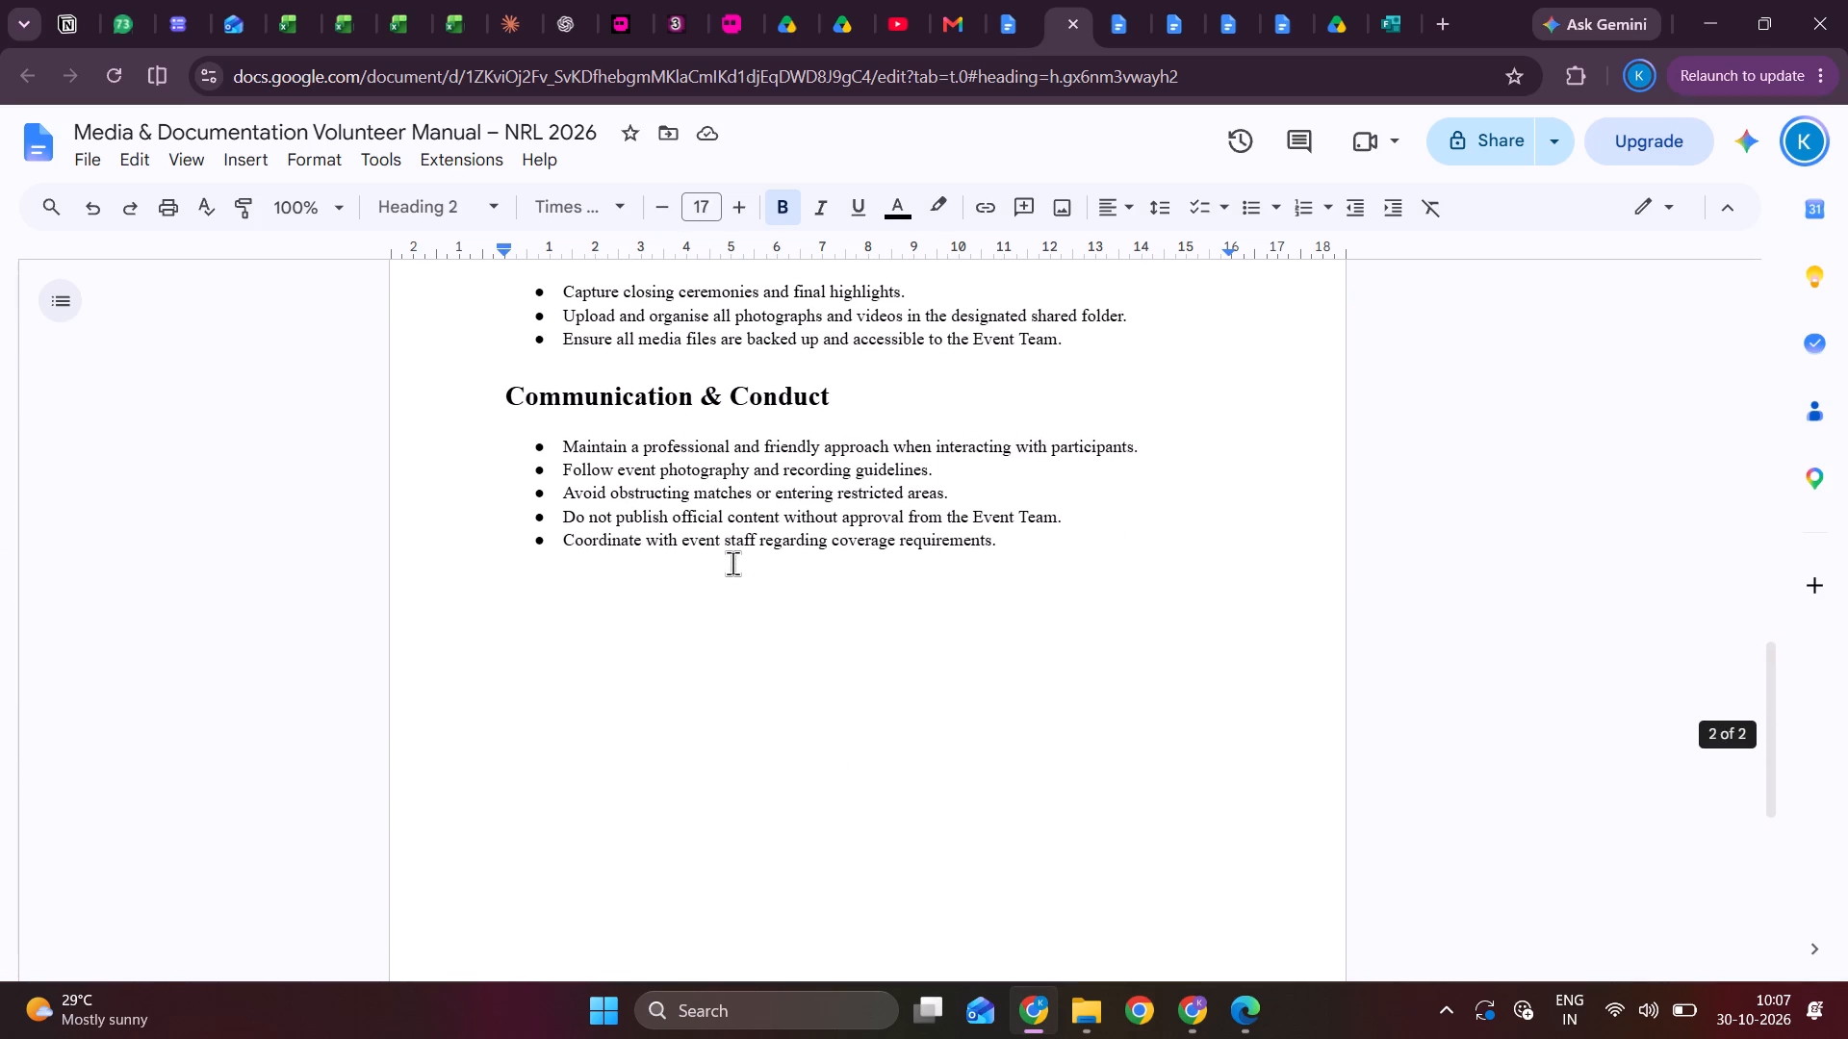
scroll(732, 563, up, 4)
scroll(732, 563, down, 1)
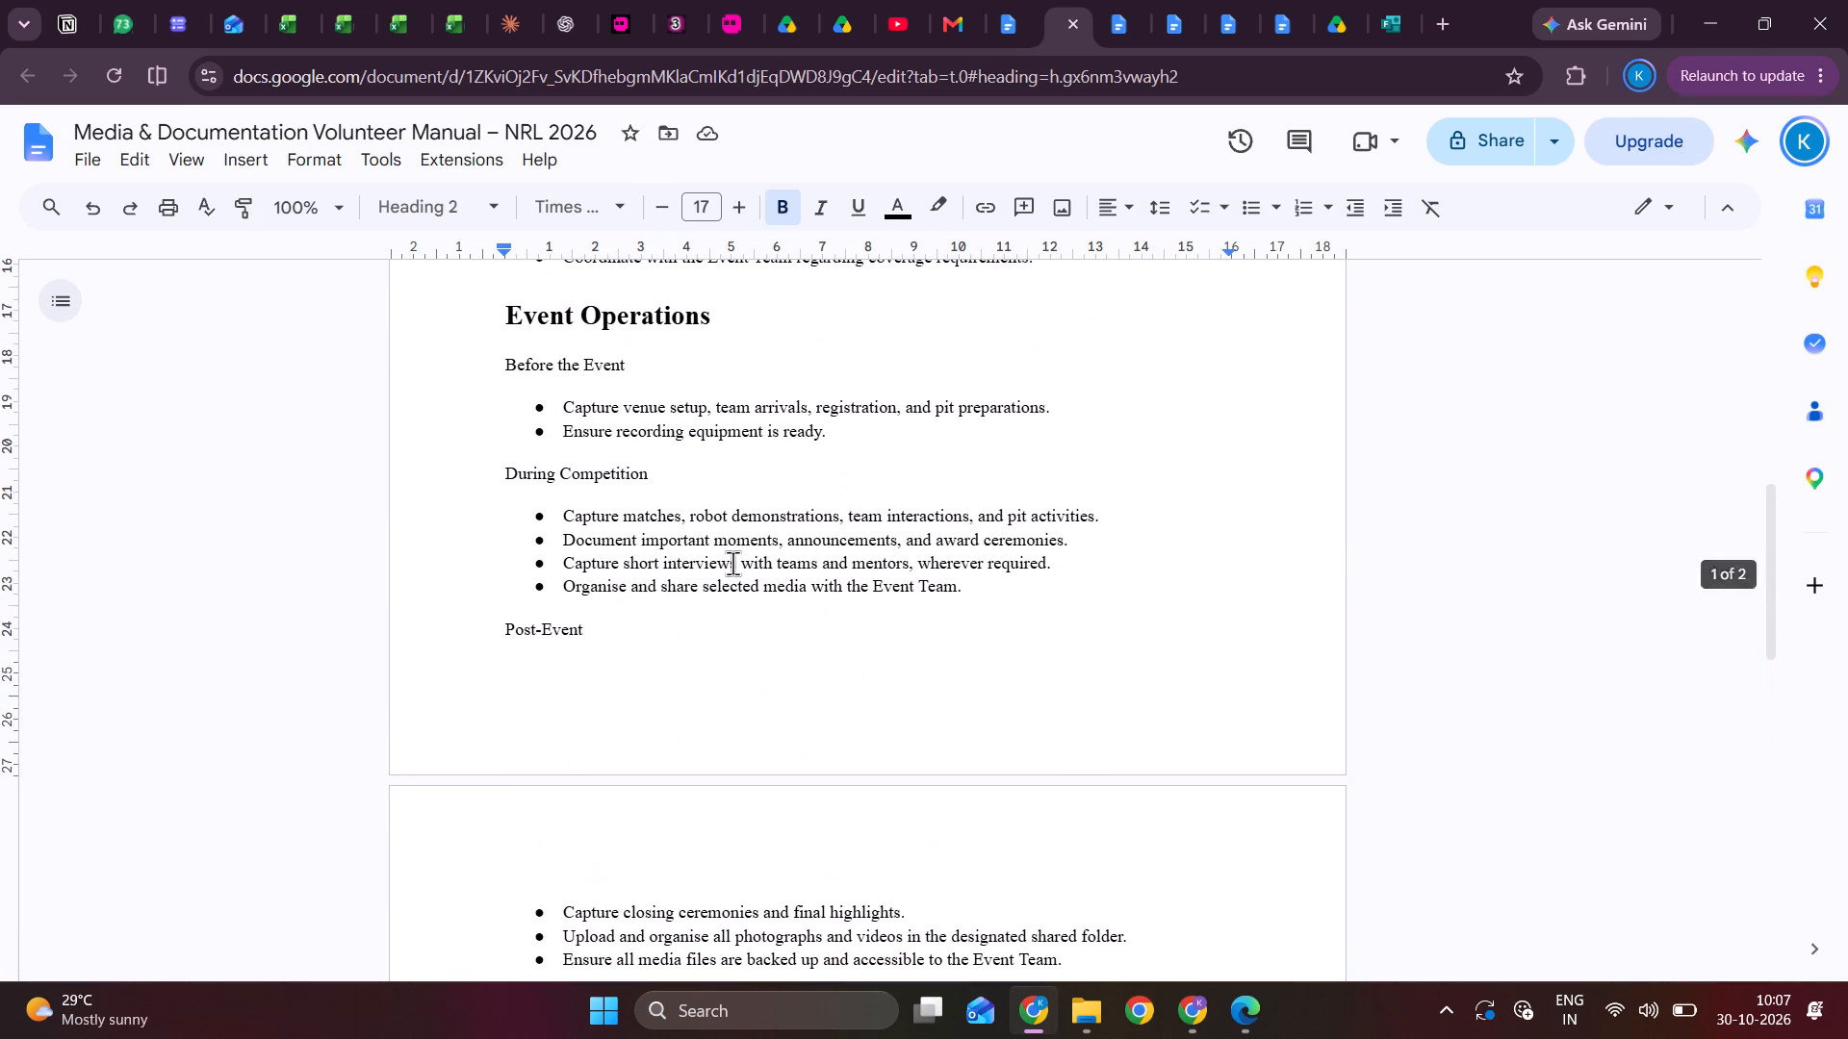
drag(498, 365, 666, 375)
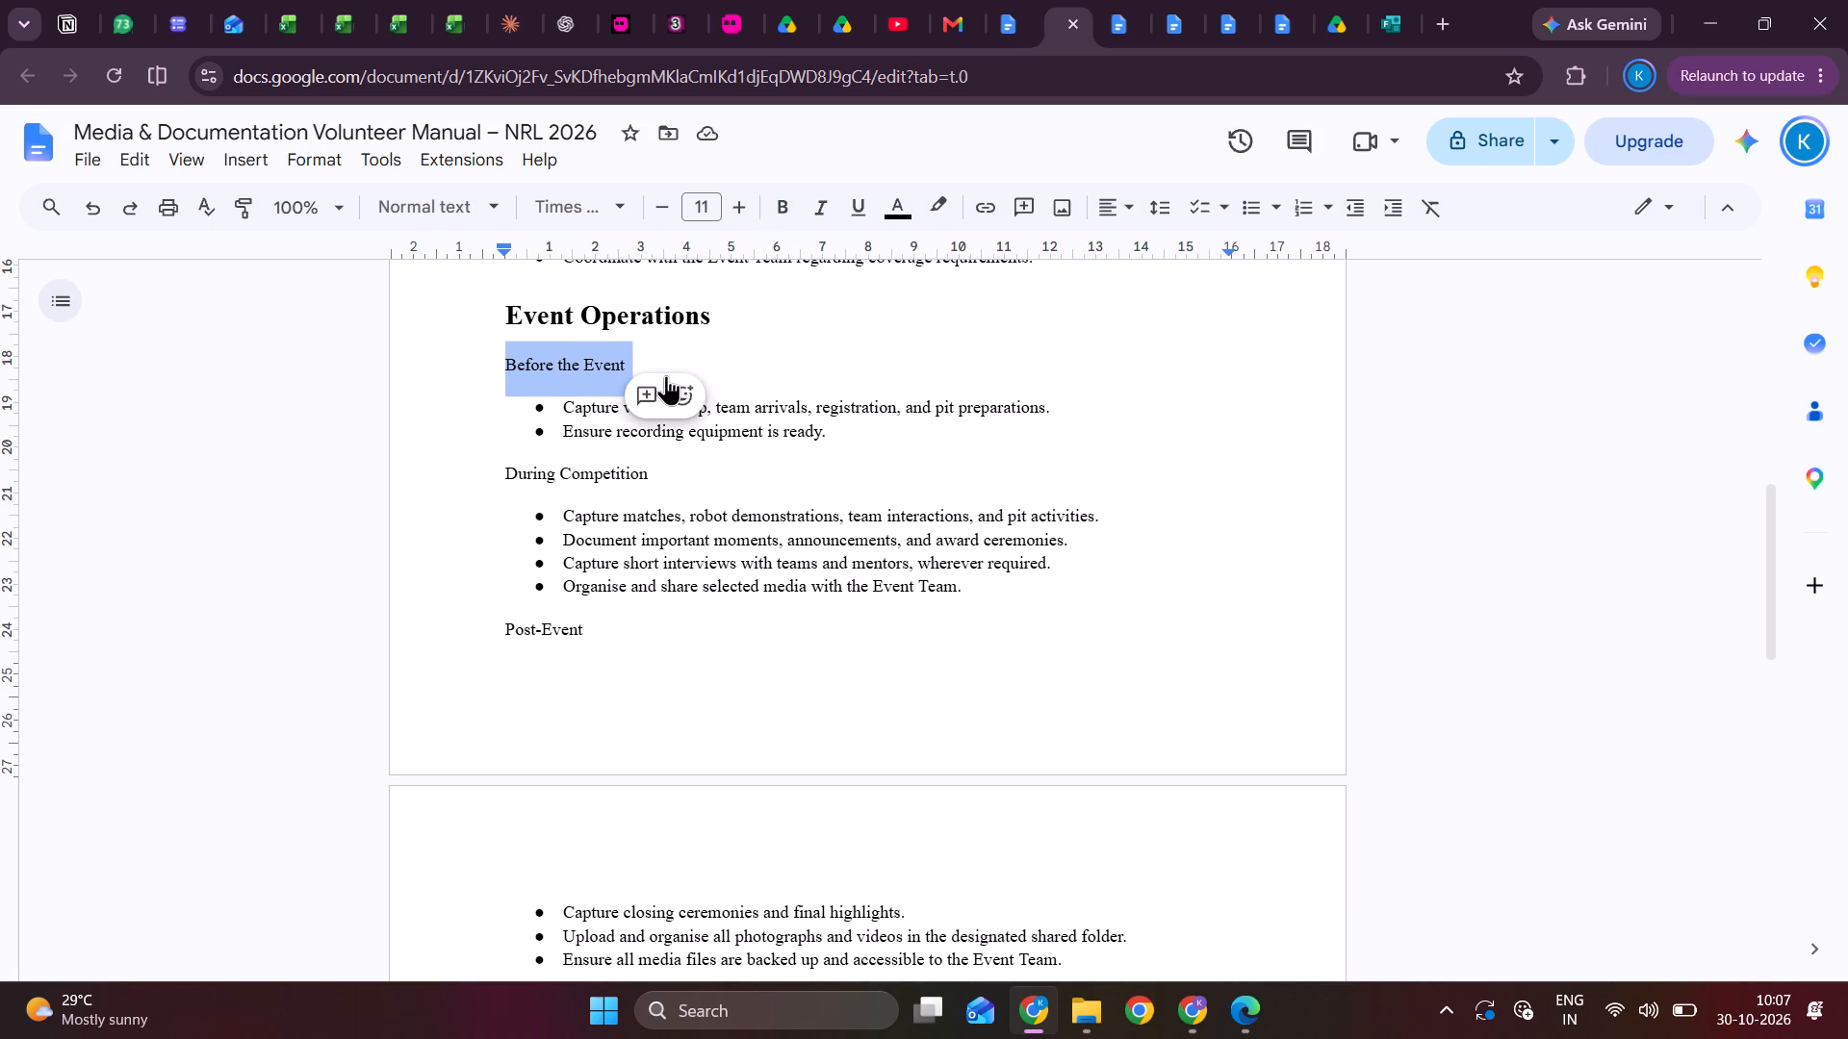
key(ctrl+b)
drag(500, 473, 711, 492)
key(ctrl+b)
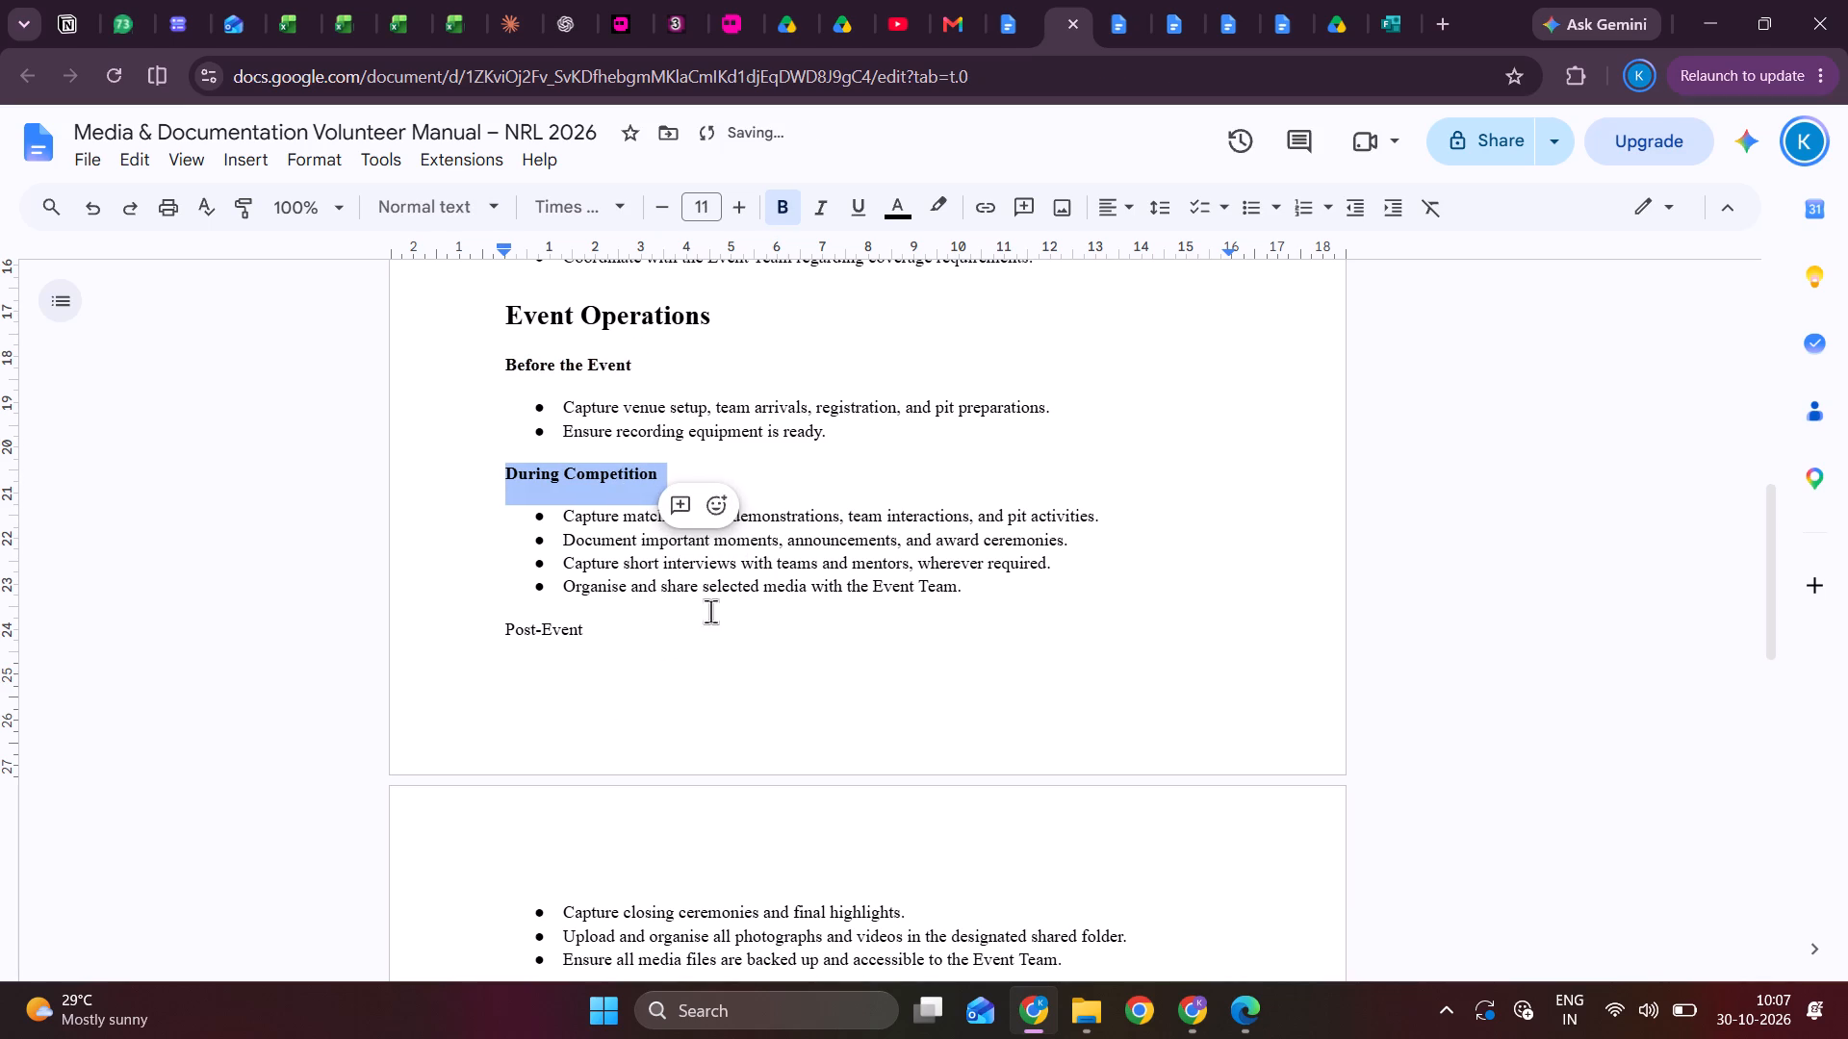
Insert a blank line before the "Post-Event" subheading to move it onto the second page with its bullets.
click(515, 631)
click(508, 627)
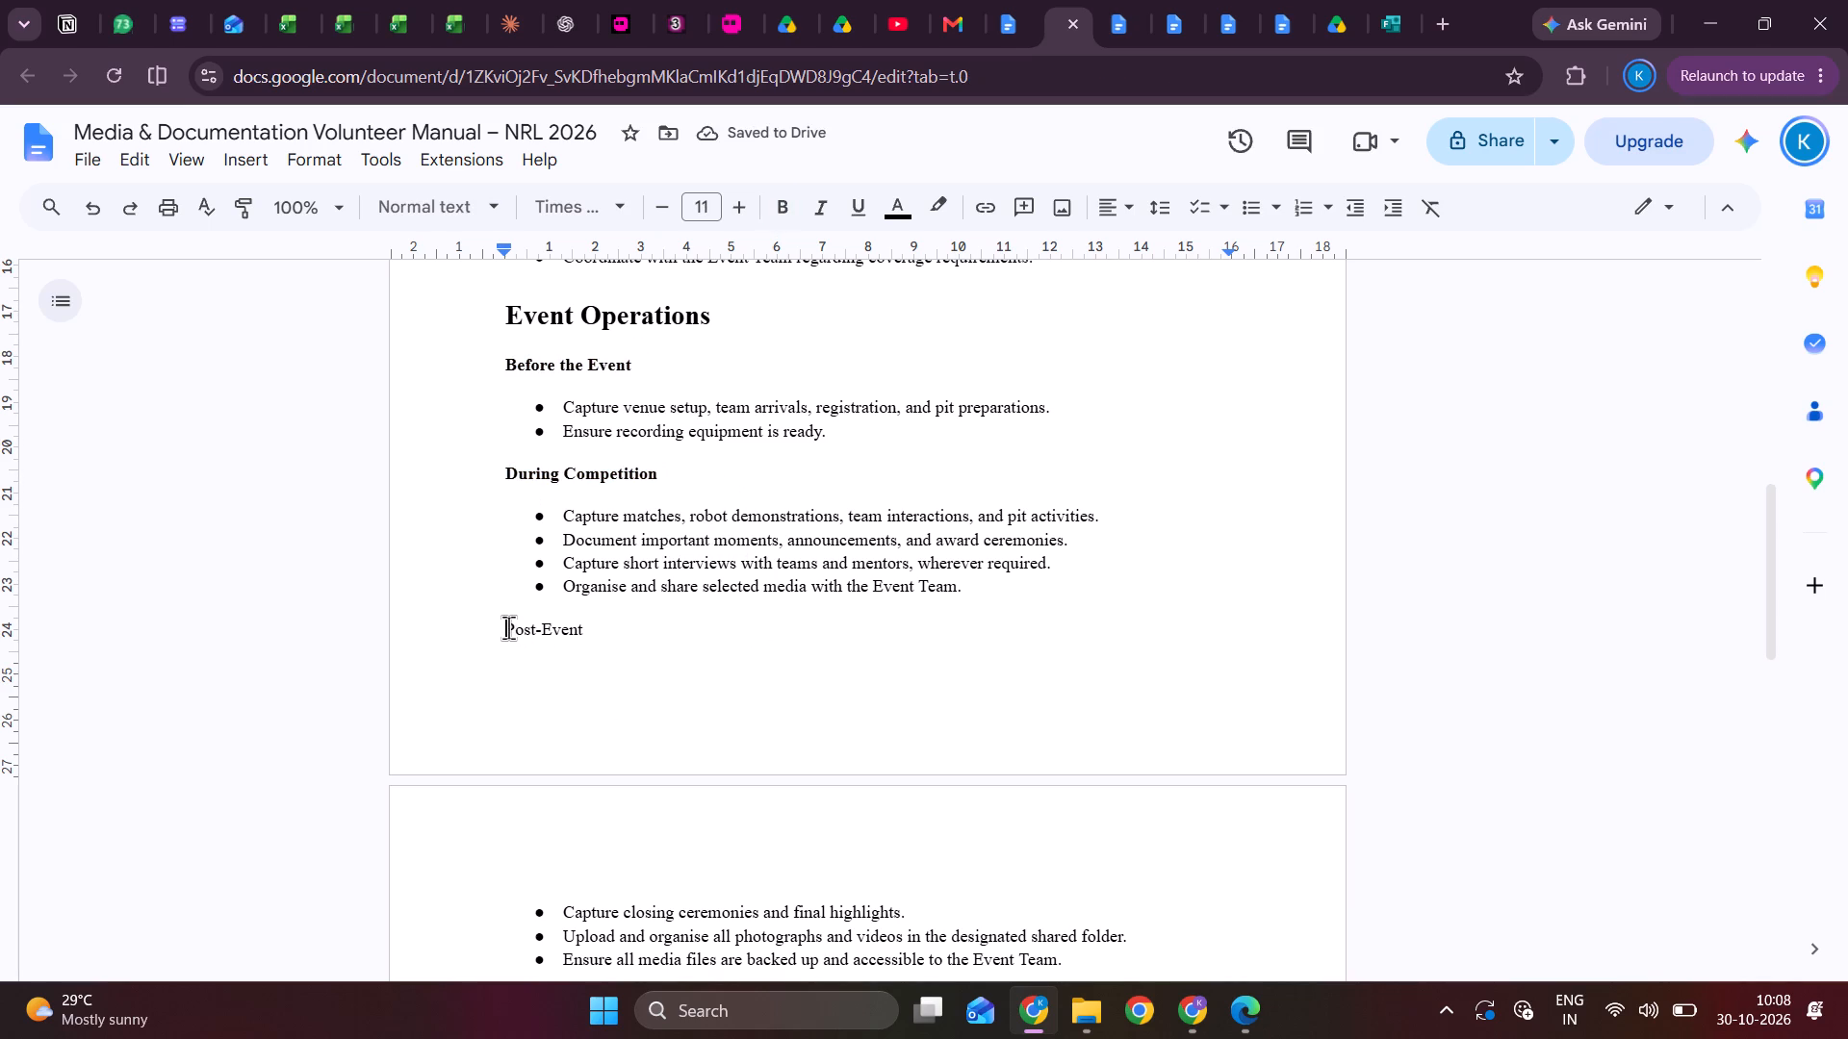
key(Return)
Make the "Post-Event" subheading bold.
scroll(508, 627, down, 1)
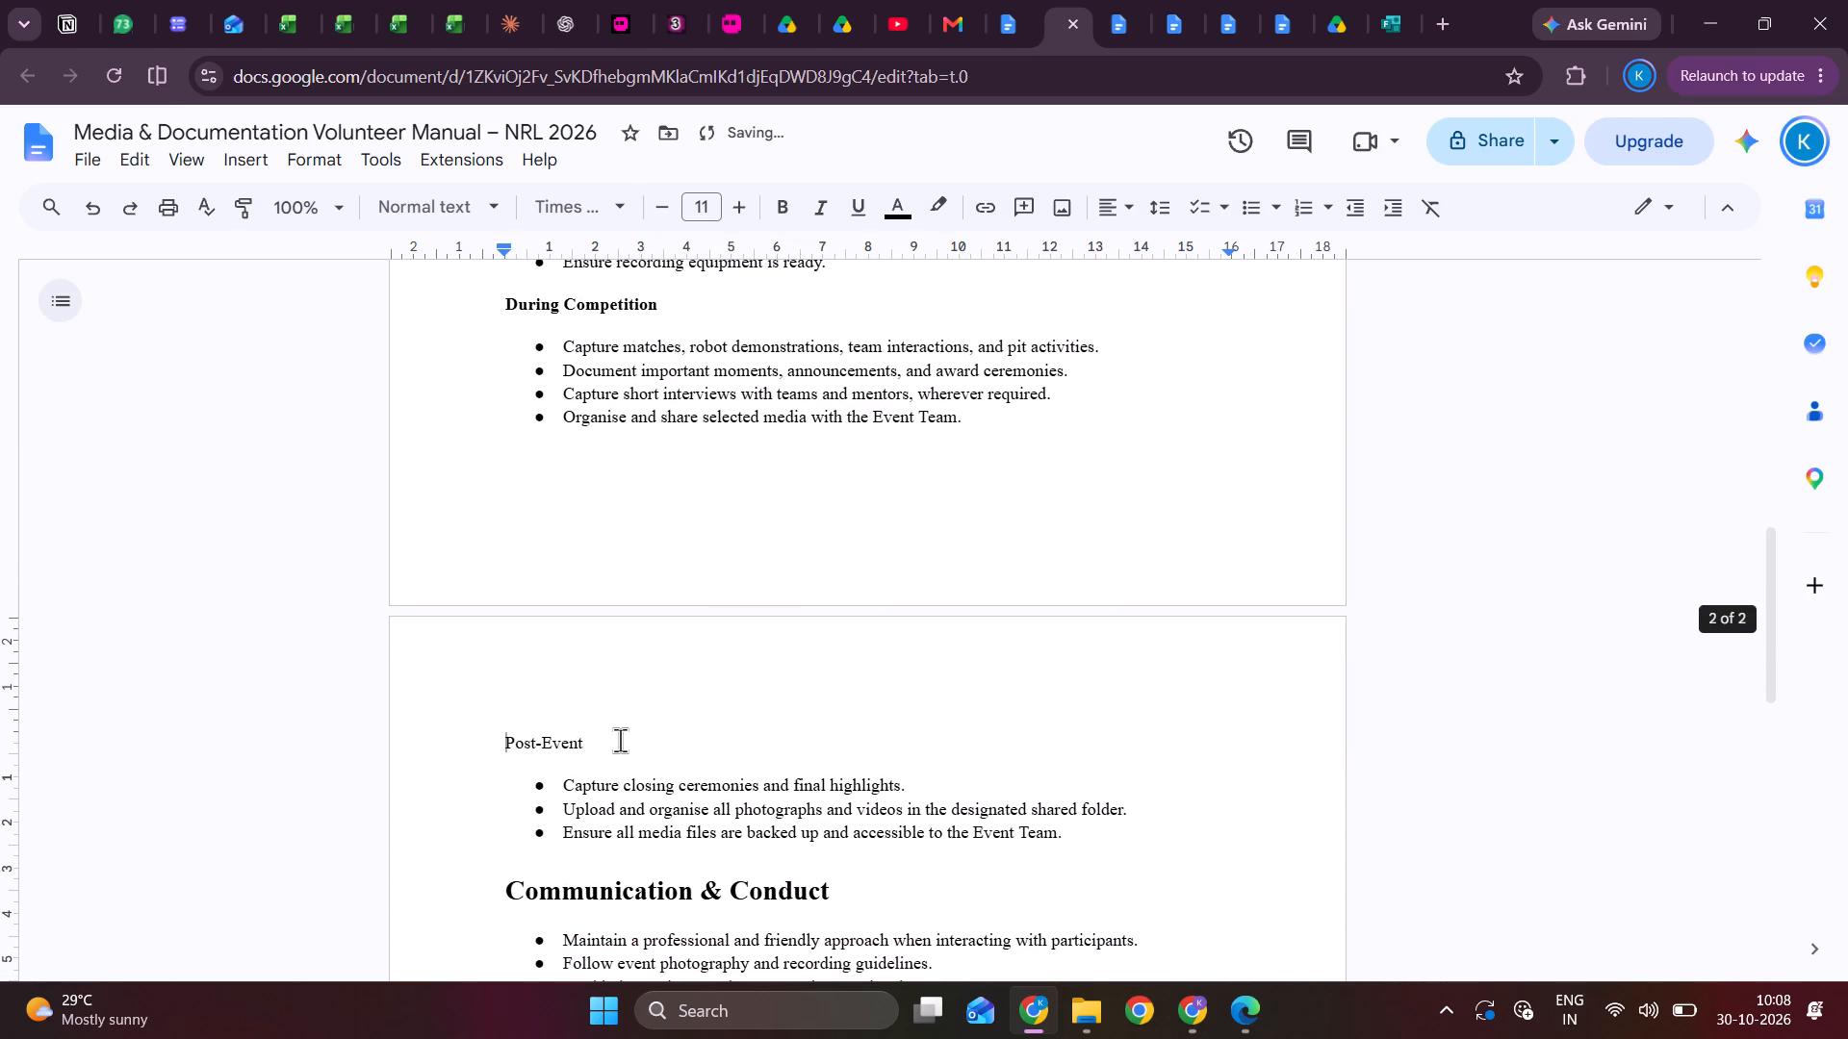
drag(618, 741, 382, 723)
key(ctrl+b)
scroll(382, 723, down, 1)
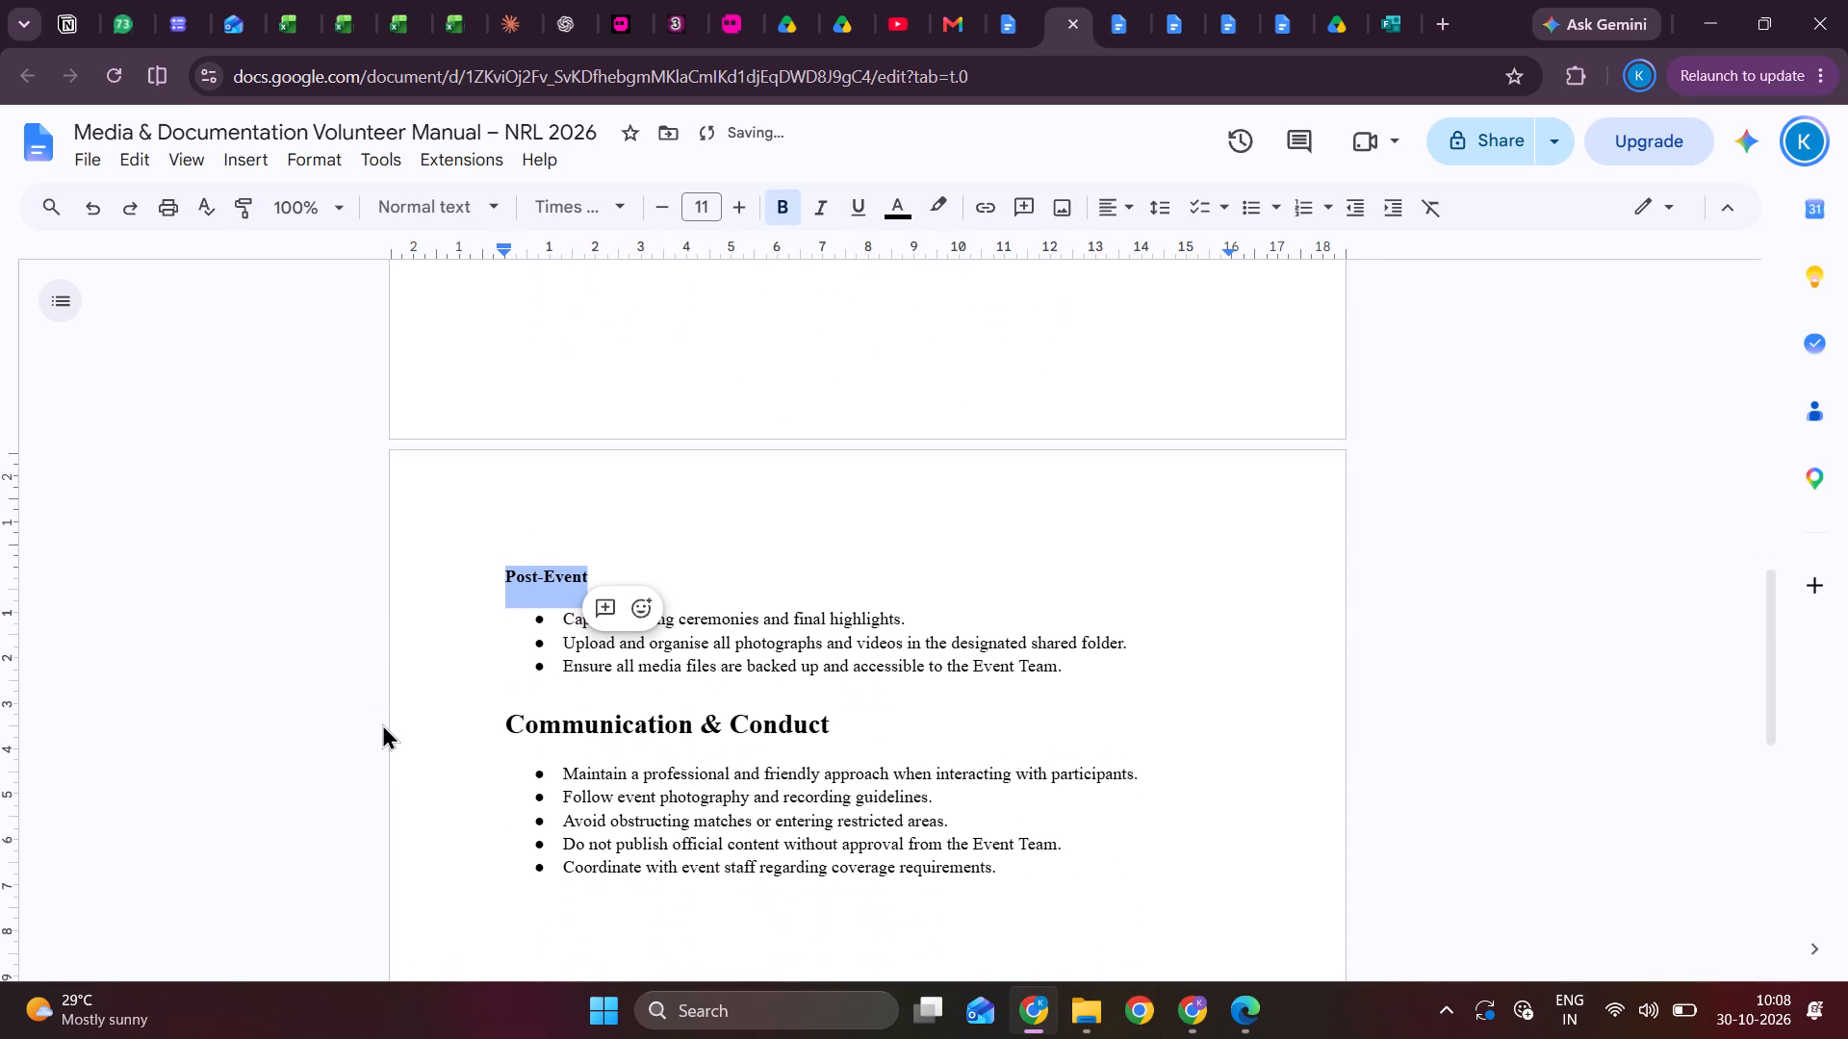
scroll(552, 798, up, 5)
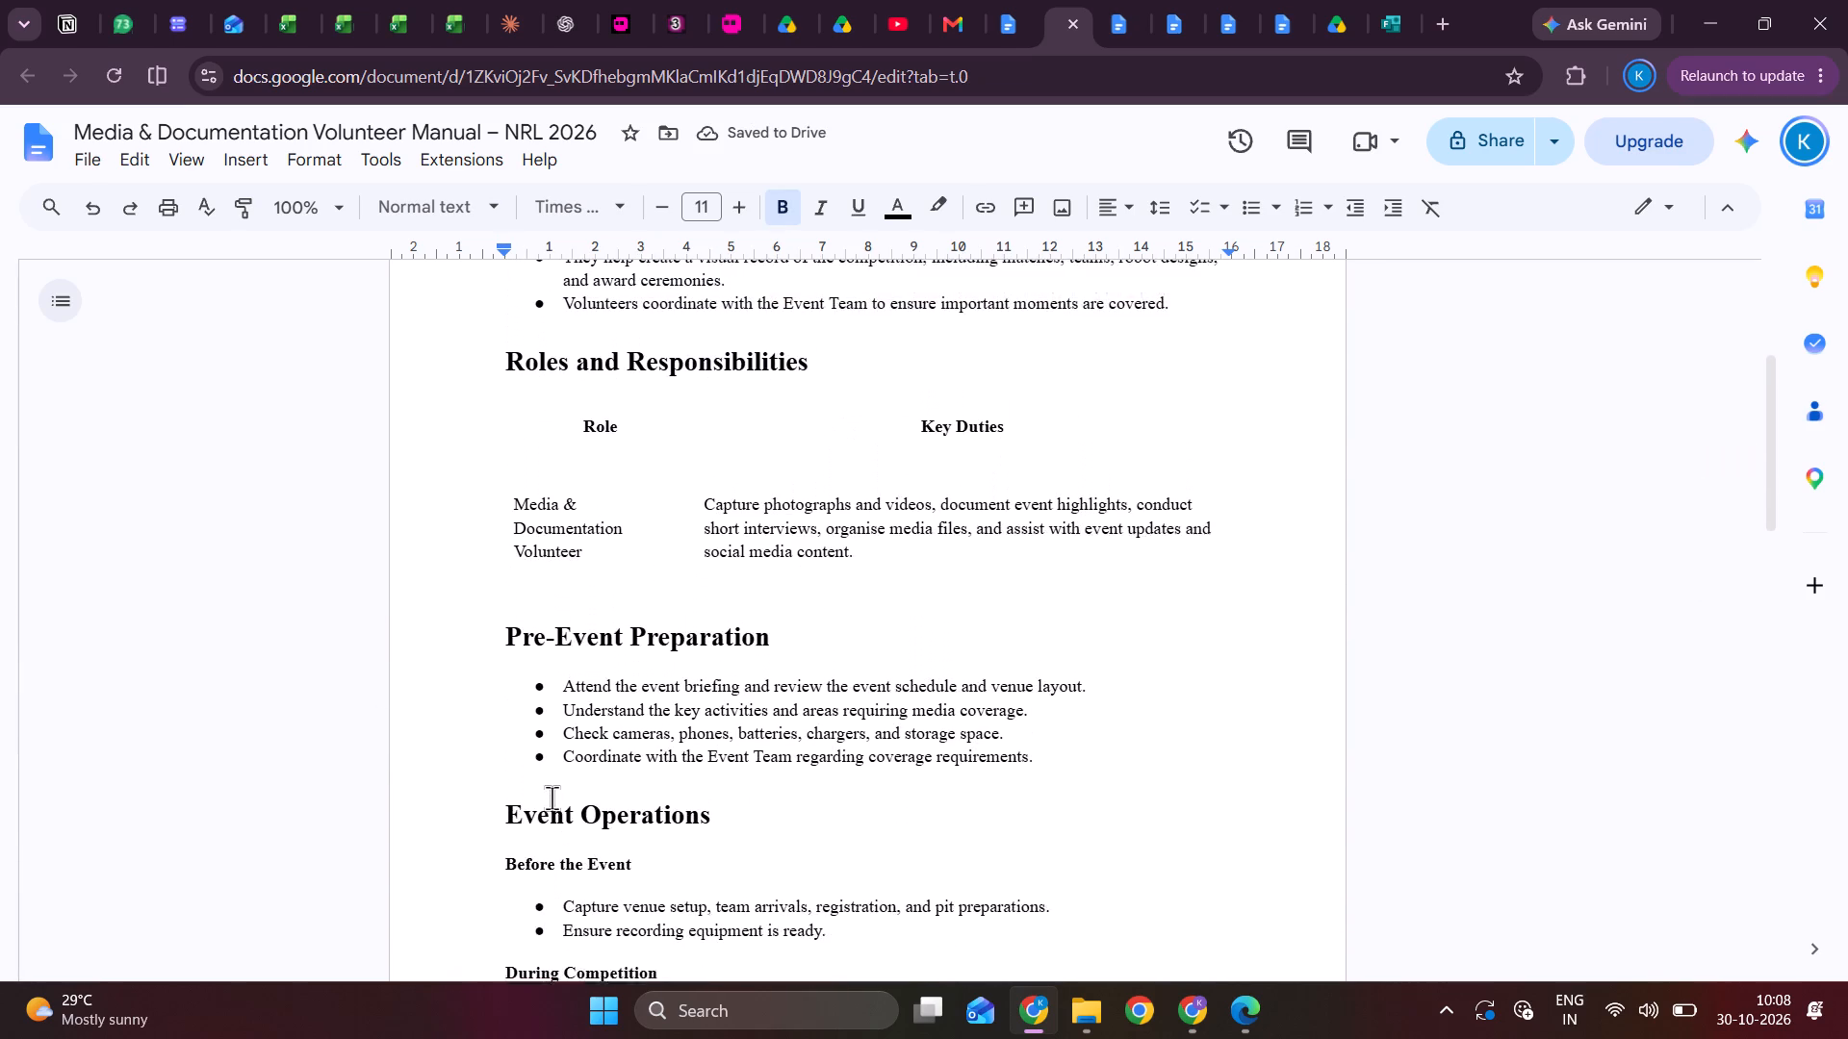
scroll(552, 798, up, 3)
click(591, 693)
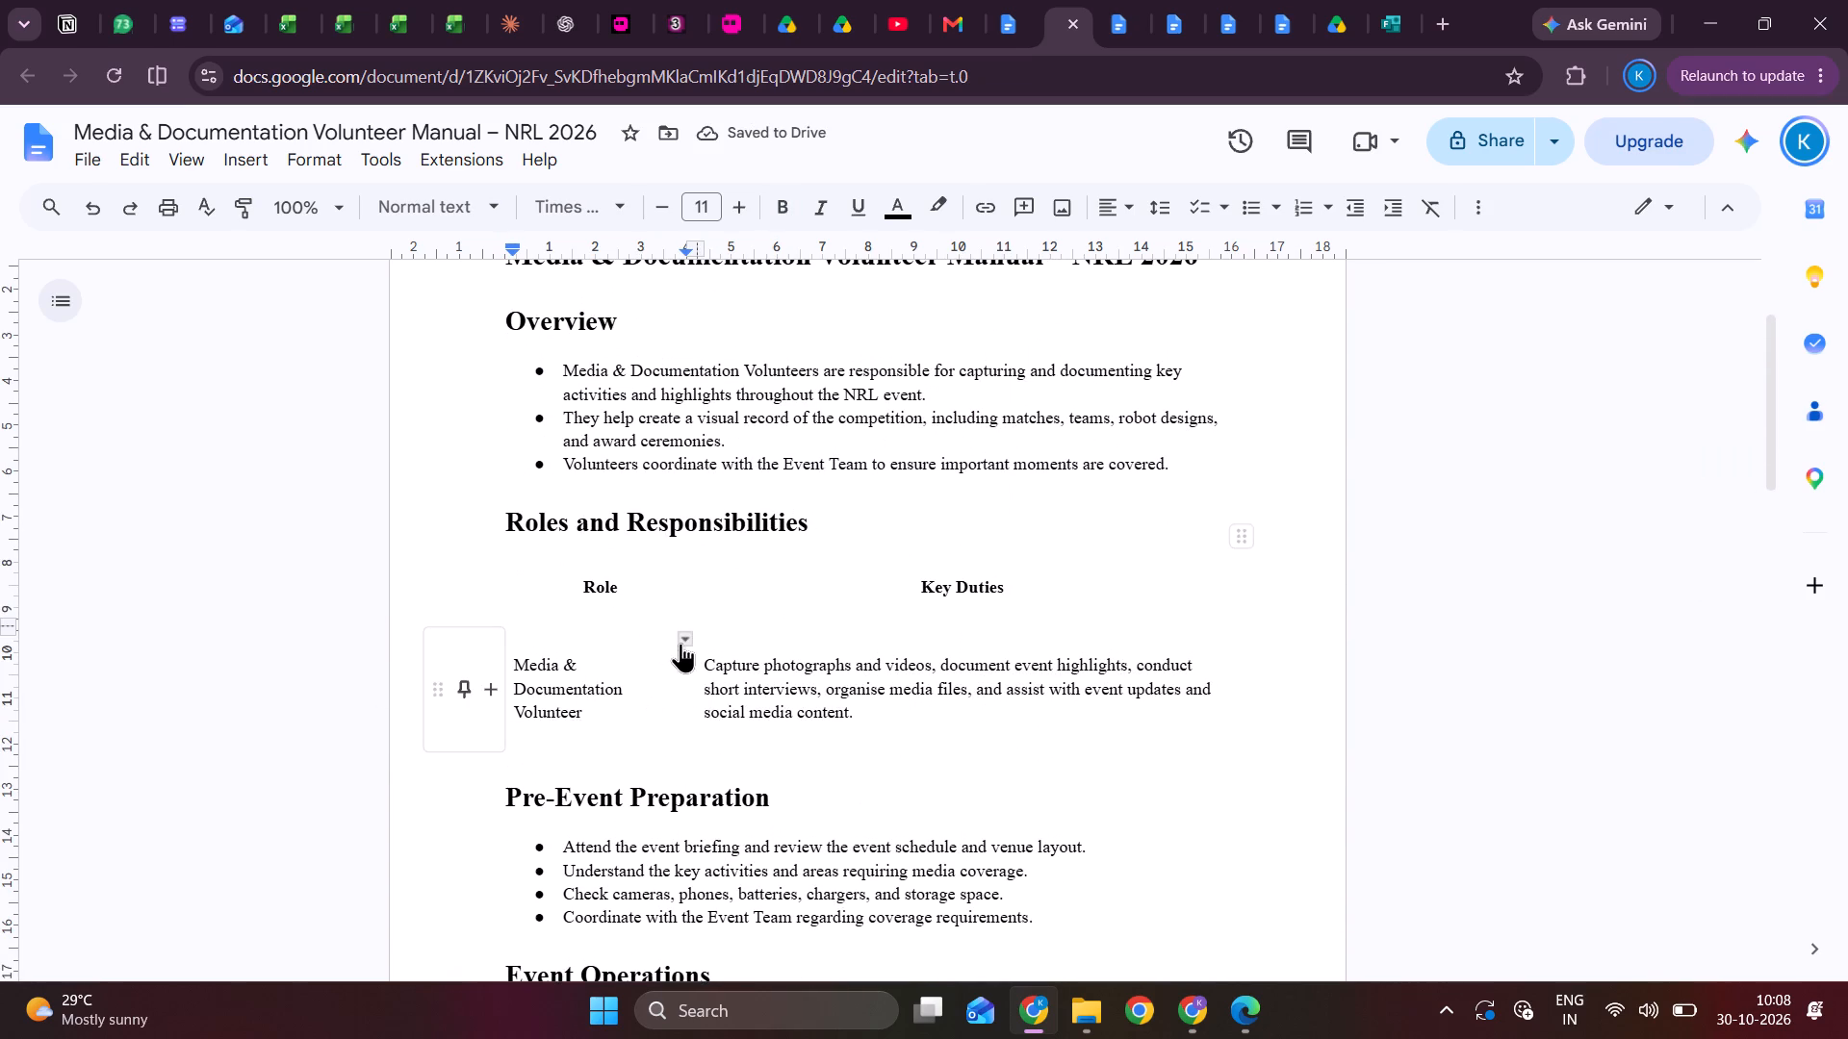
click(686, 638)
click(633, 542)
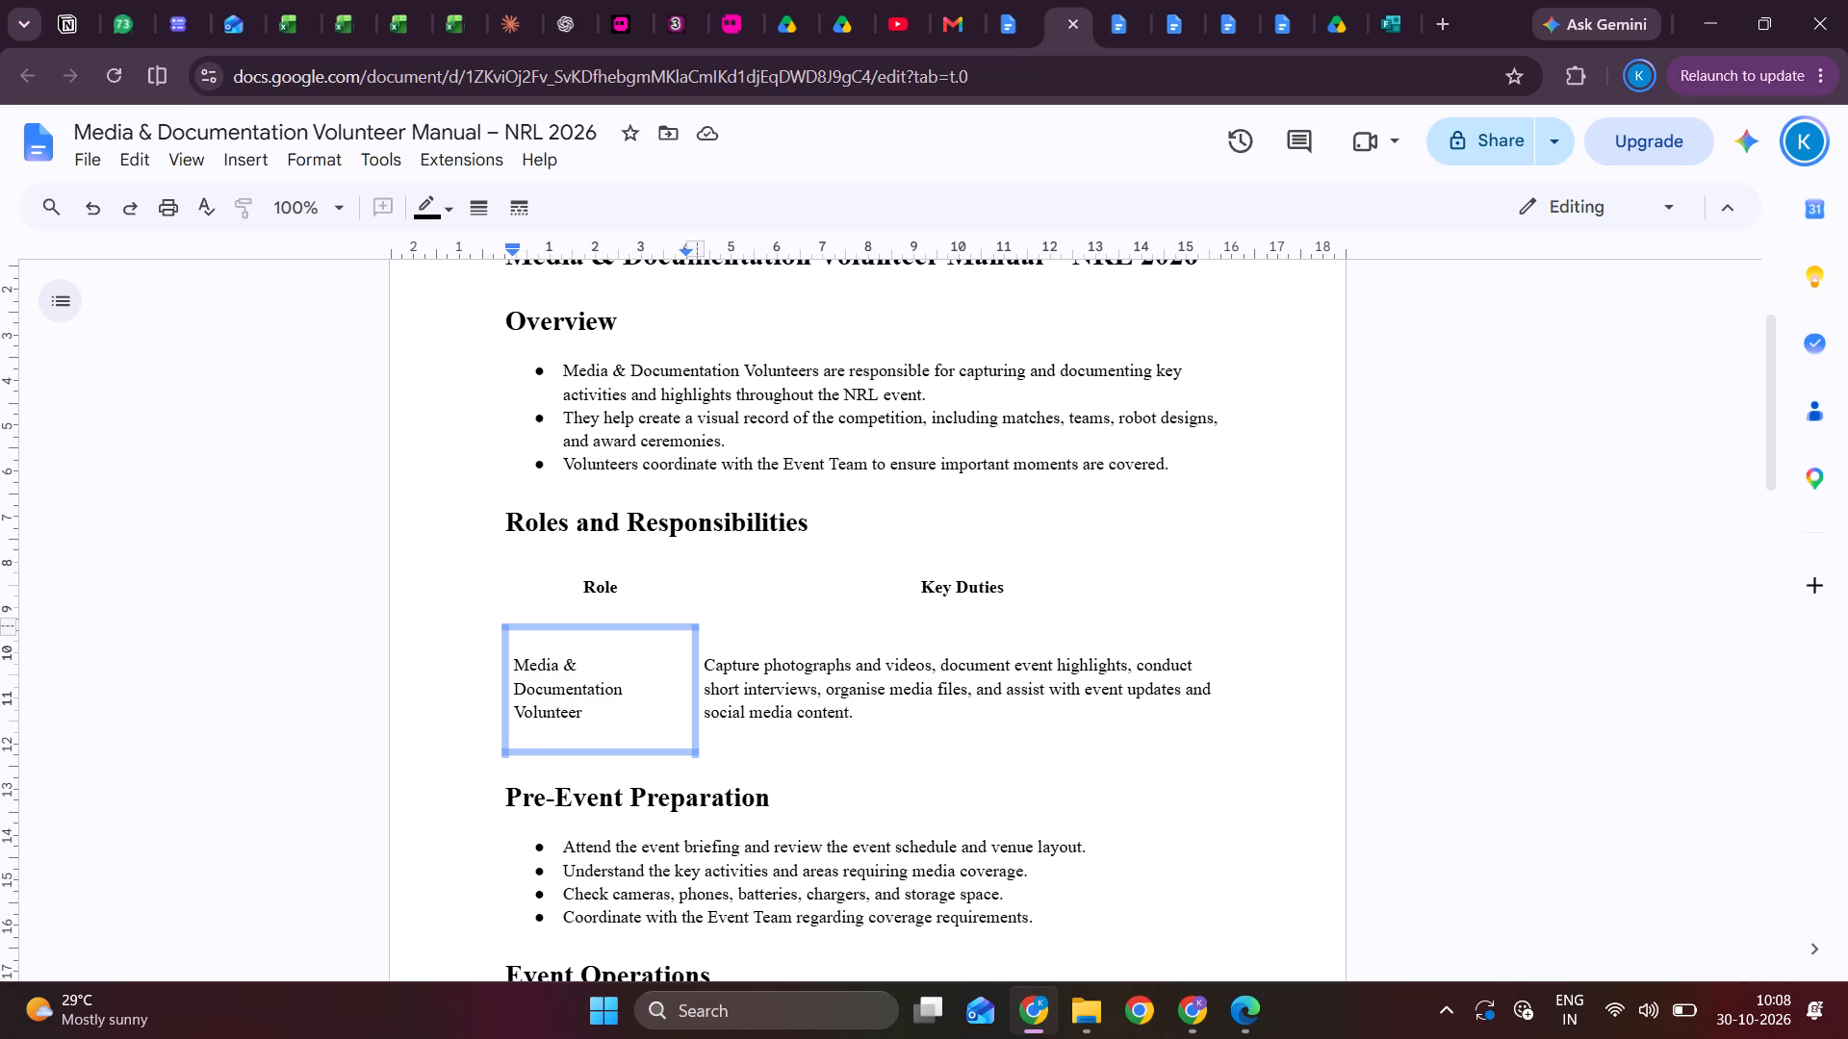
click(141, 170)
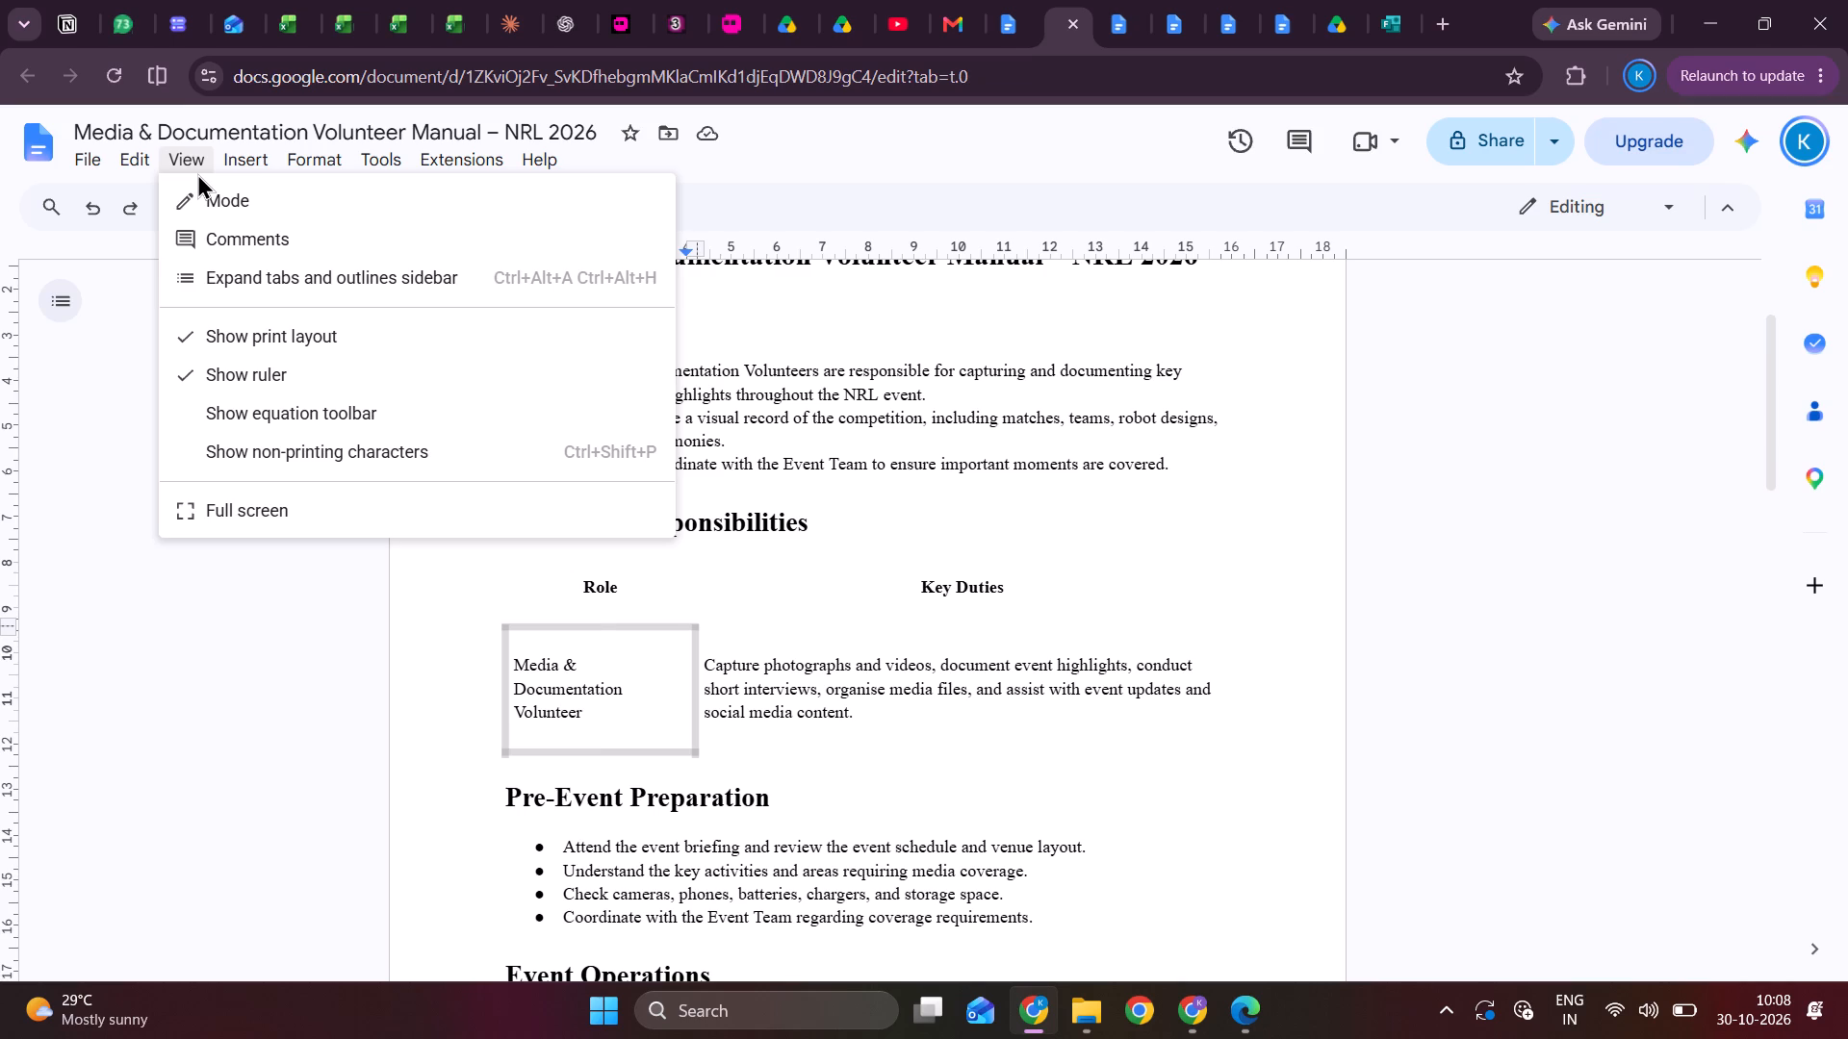
Examine the Roles and Responsibilities table formatting in the Robot Inspector, Registration Desk and Pit Buddy manuals for comparison.
click(1025, 5)
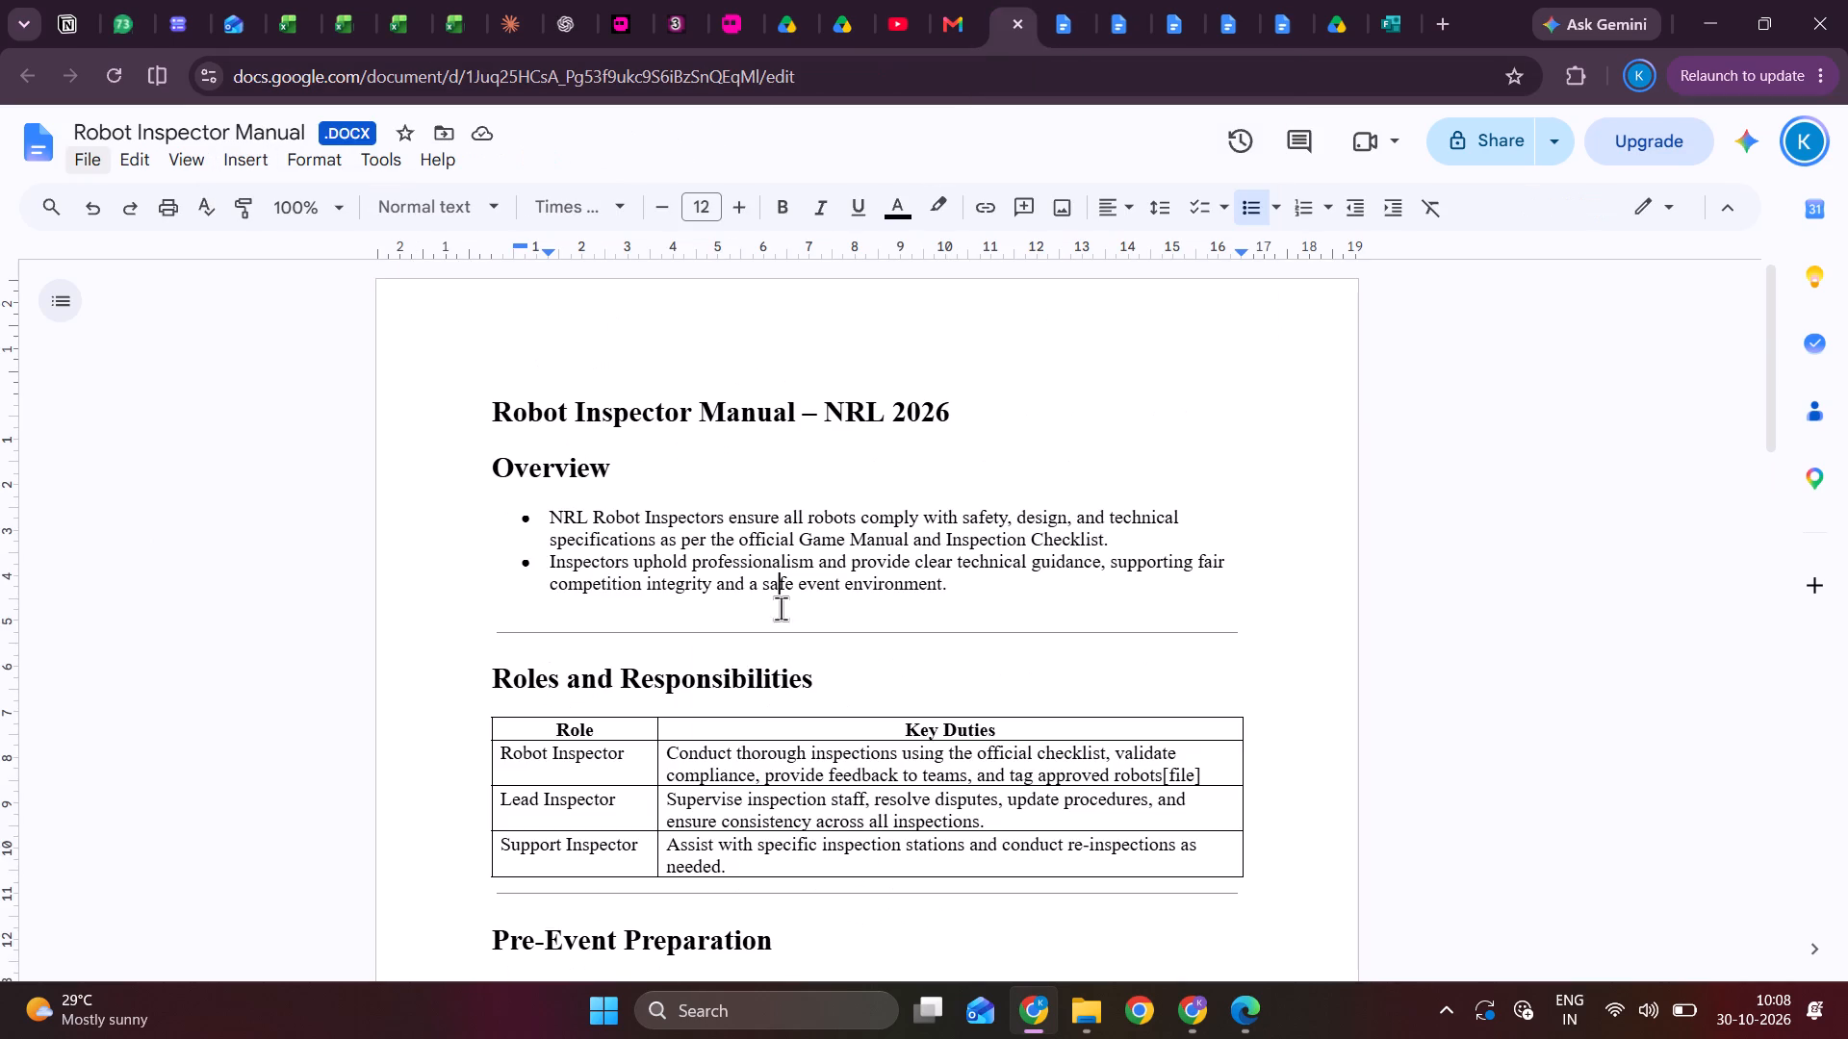
click(1136, 28)
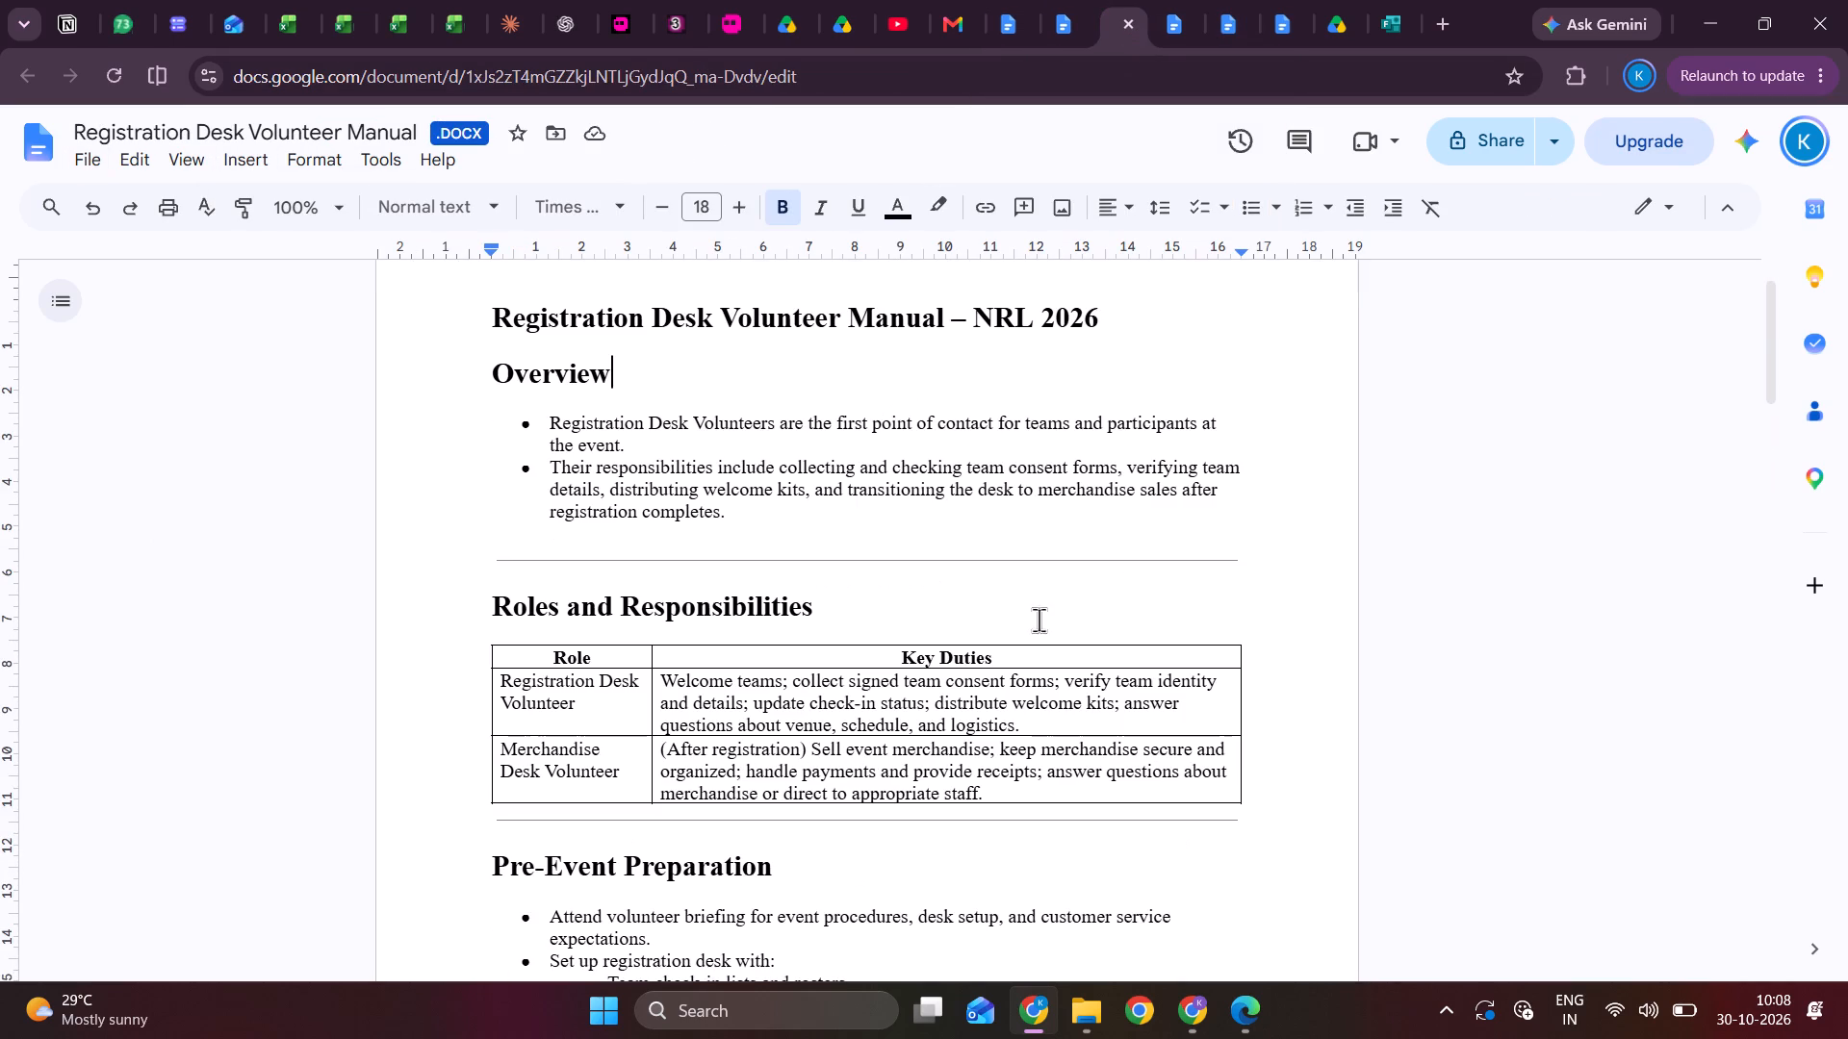
click(1173, 36)
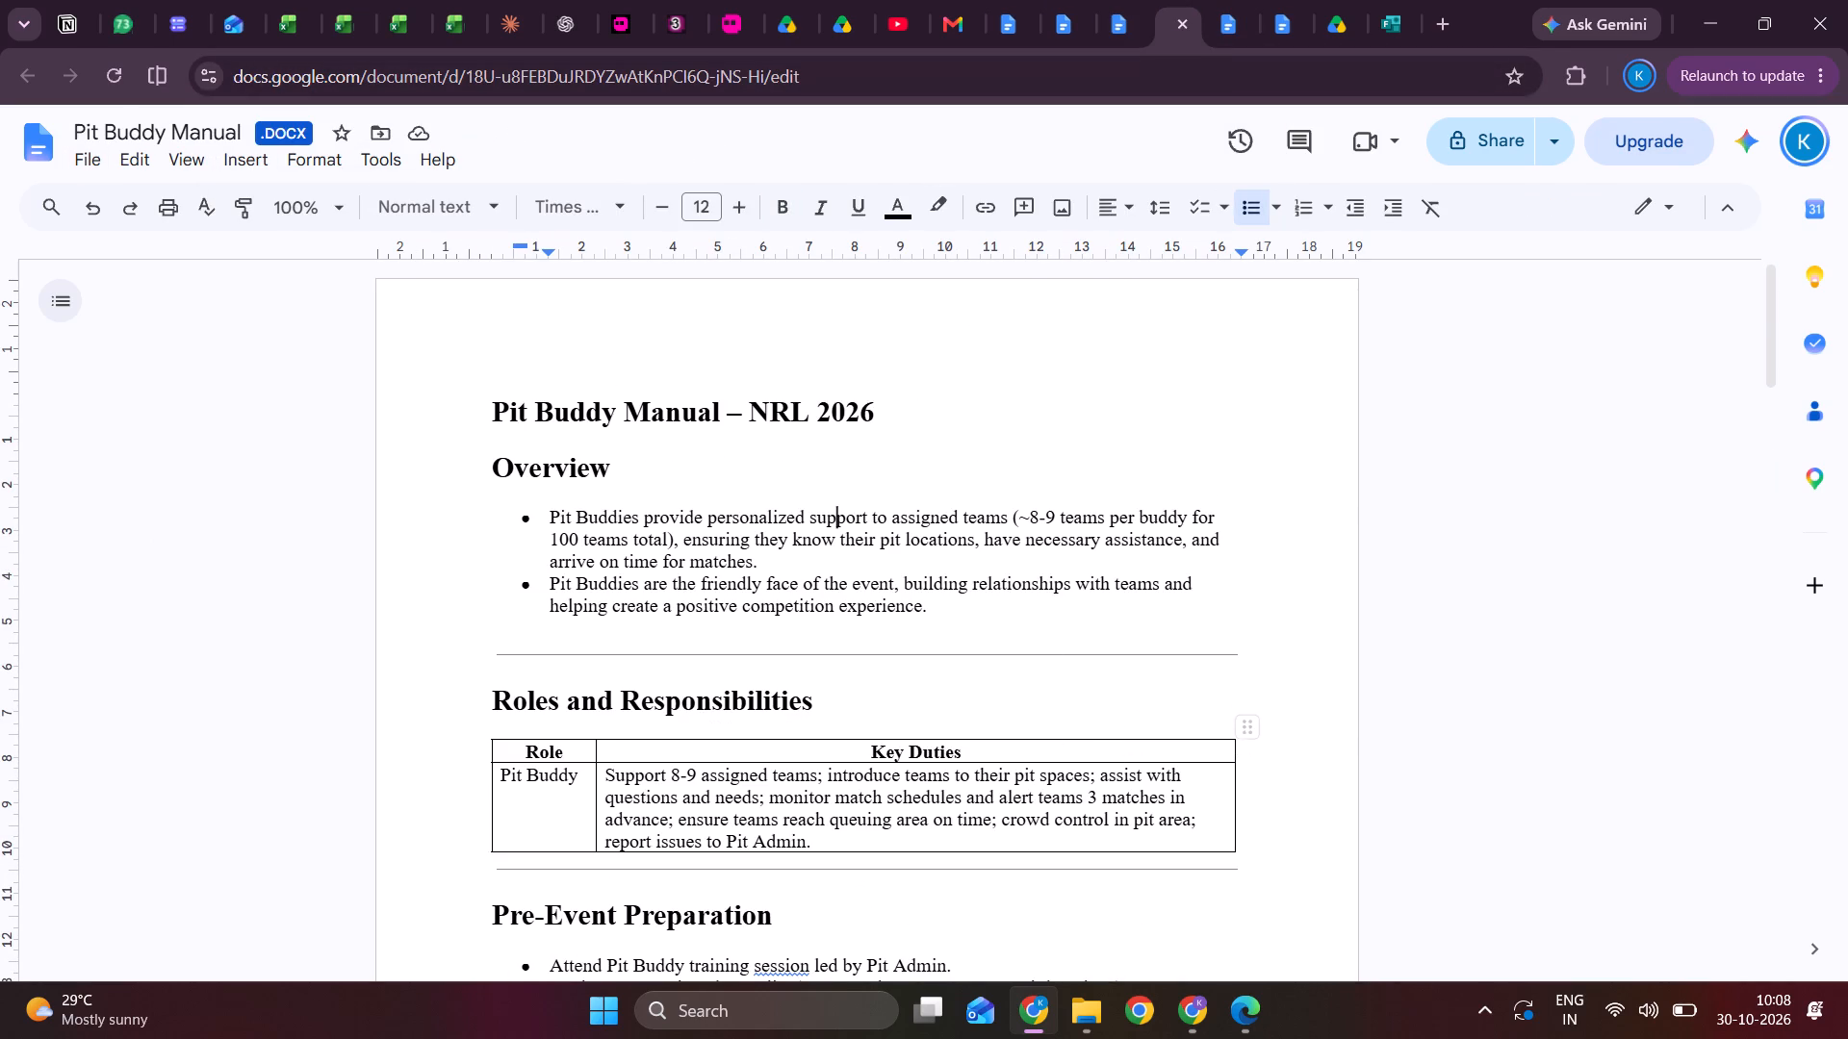
click(1244, 722)
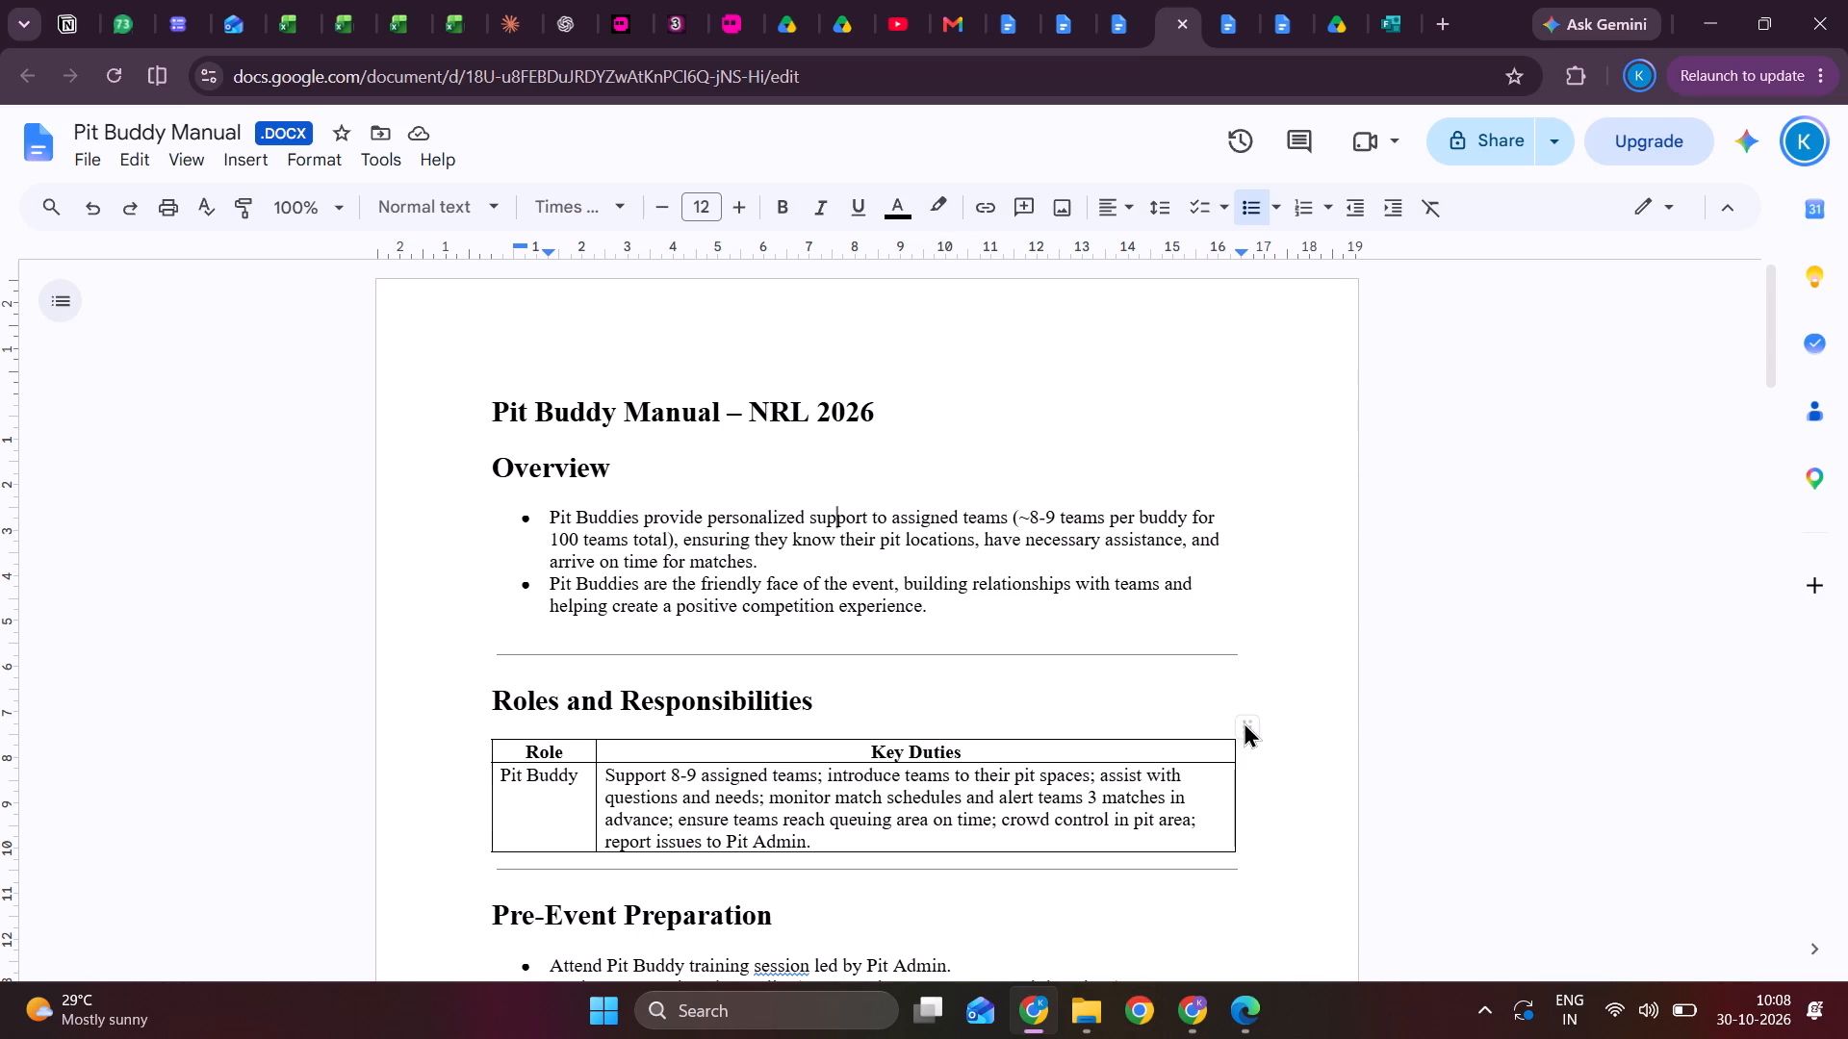
click(1244, 722)
click(1244, 722)
right_click(1195, 776)
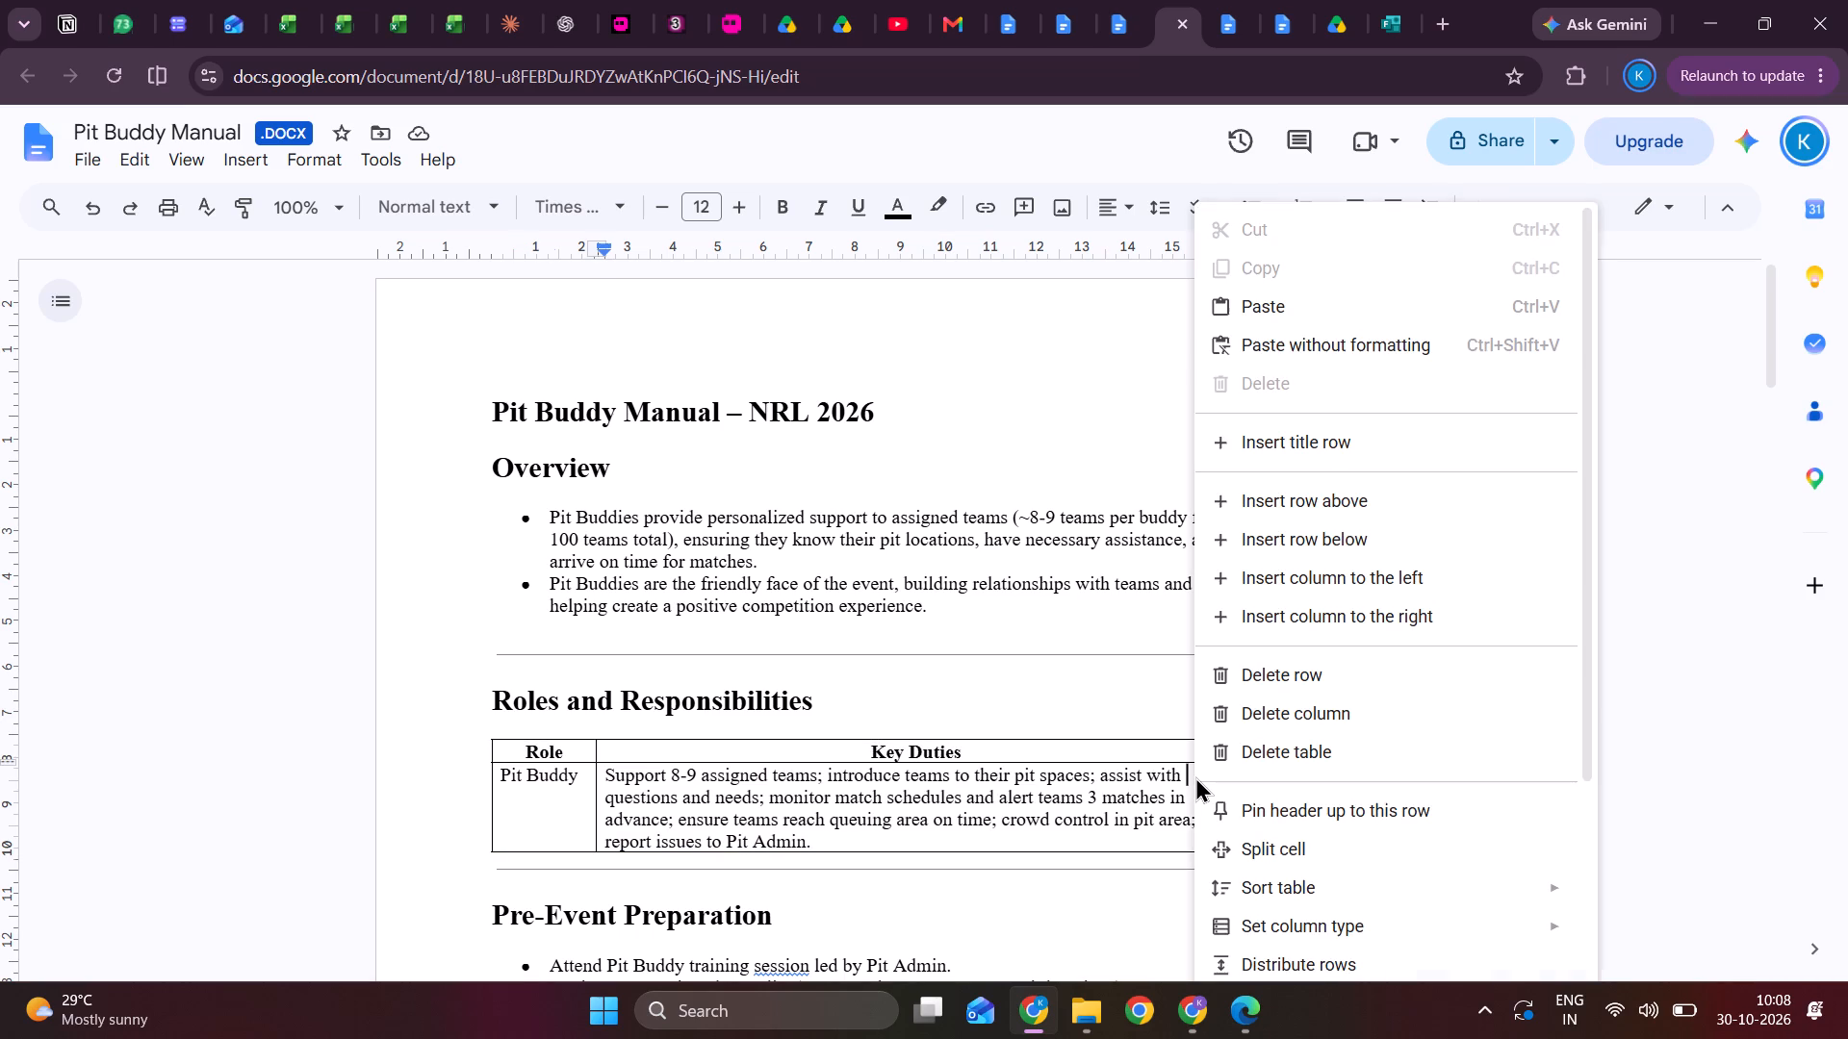
click(1140, 668)
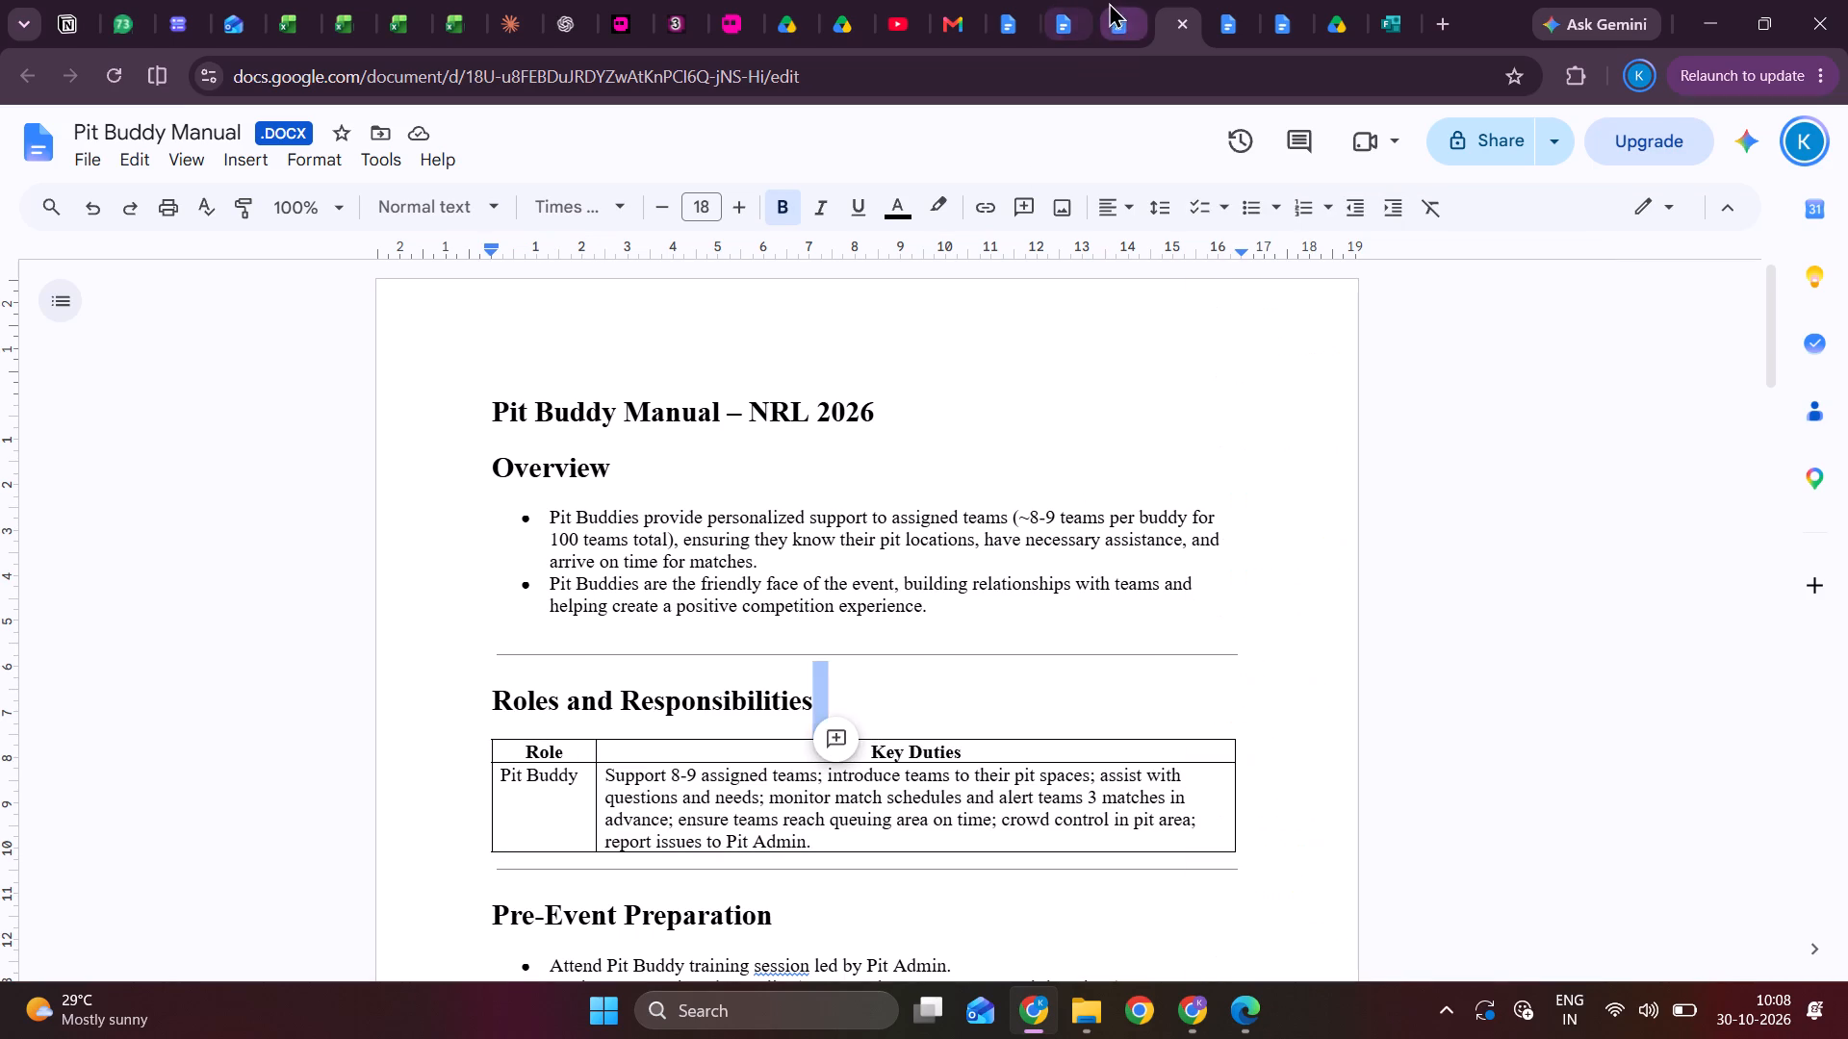
click(1108, 3)
click(1069, 19)
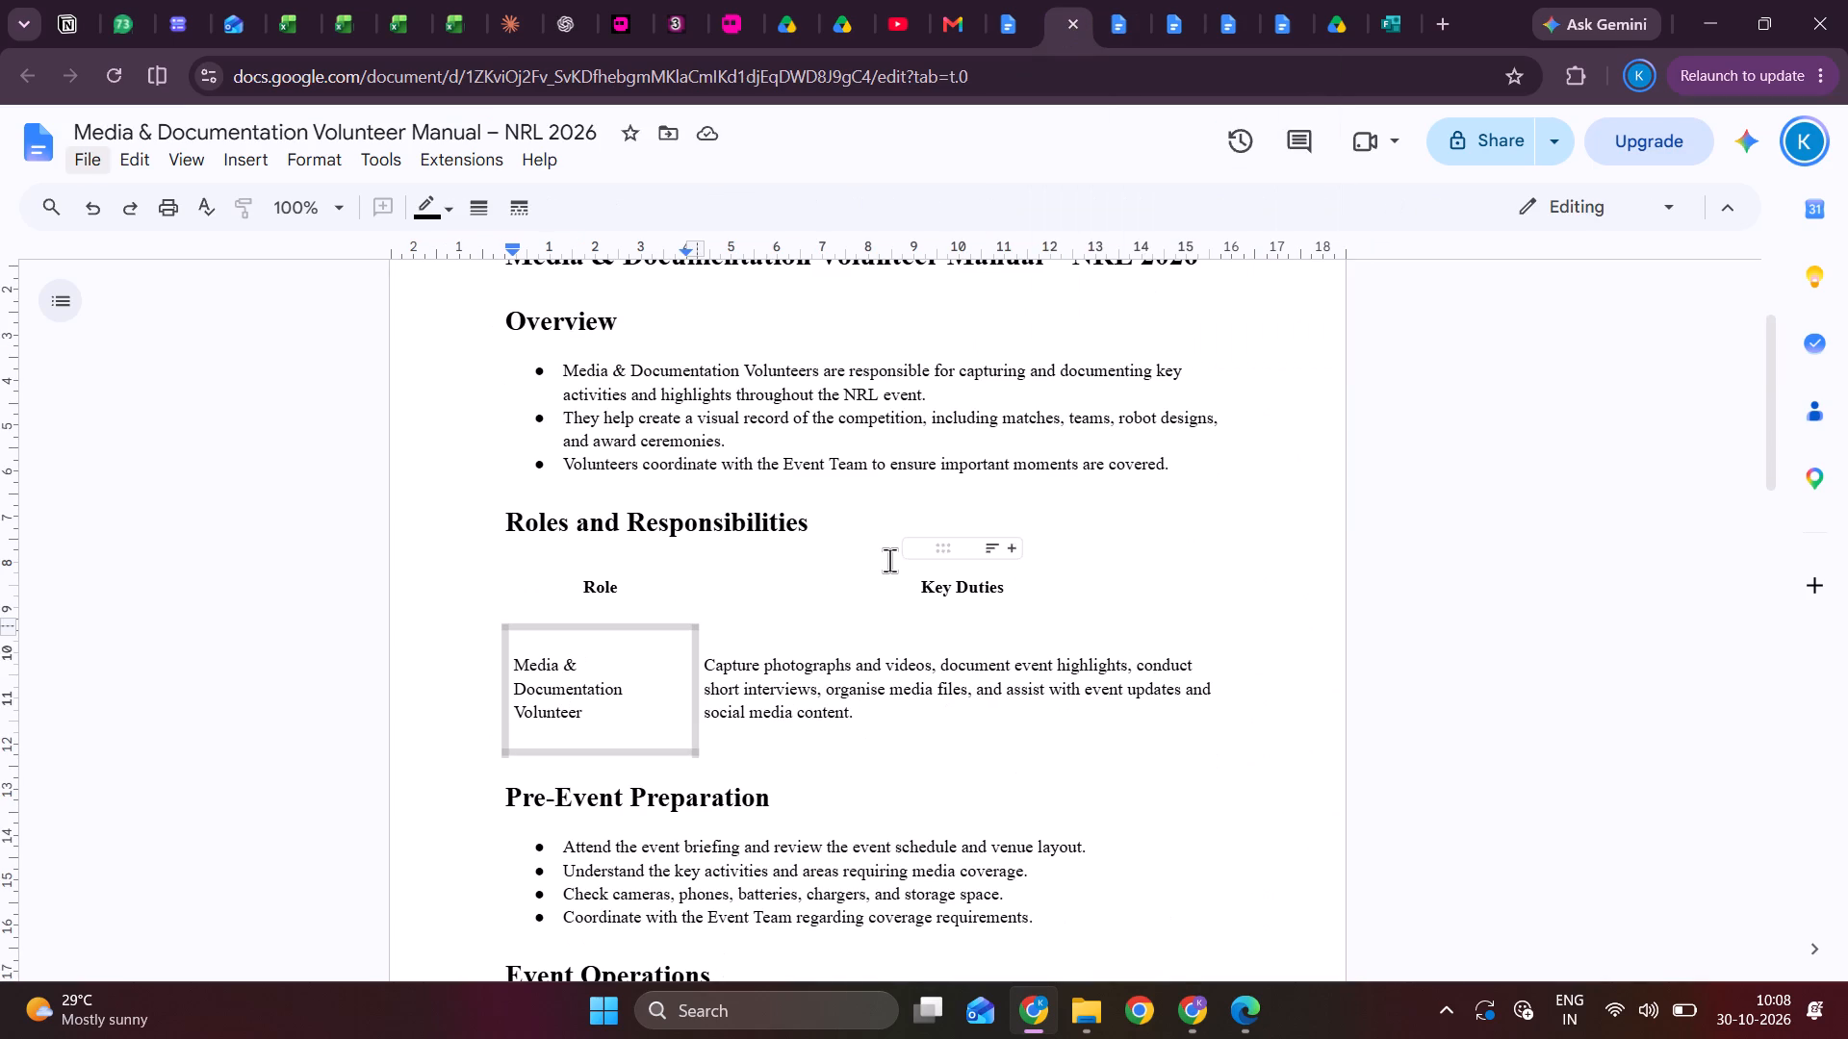
Set the Roles and Responsibilities table border to 0.5 pt in the Media & Documentation Volunteer Manual.
right_click(879, 619)
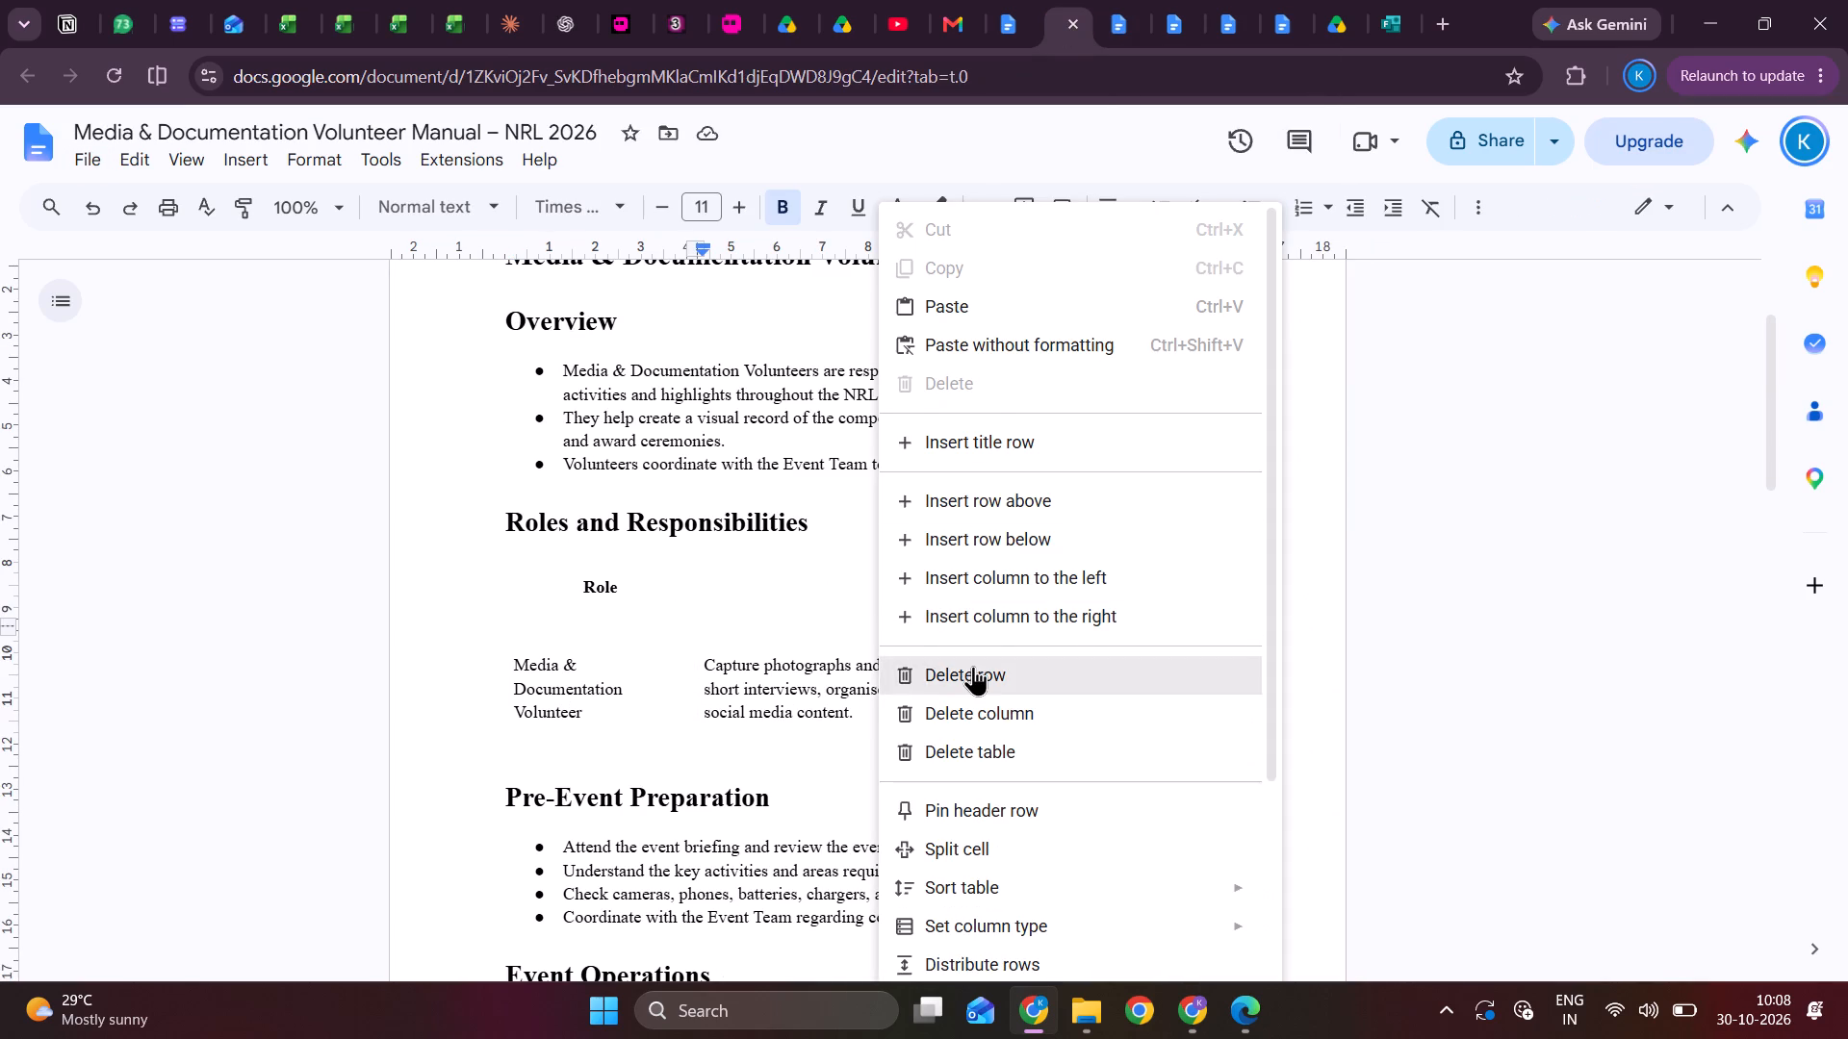
scroll(973, 666, down, 4)
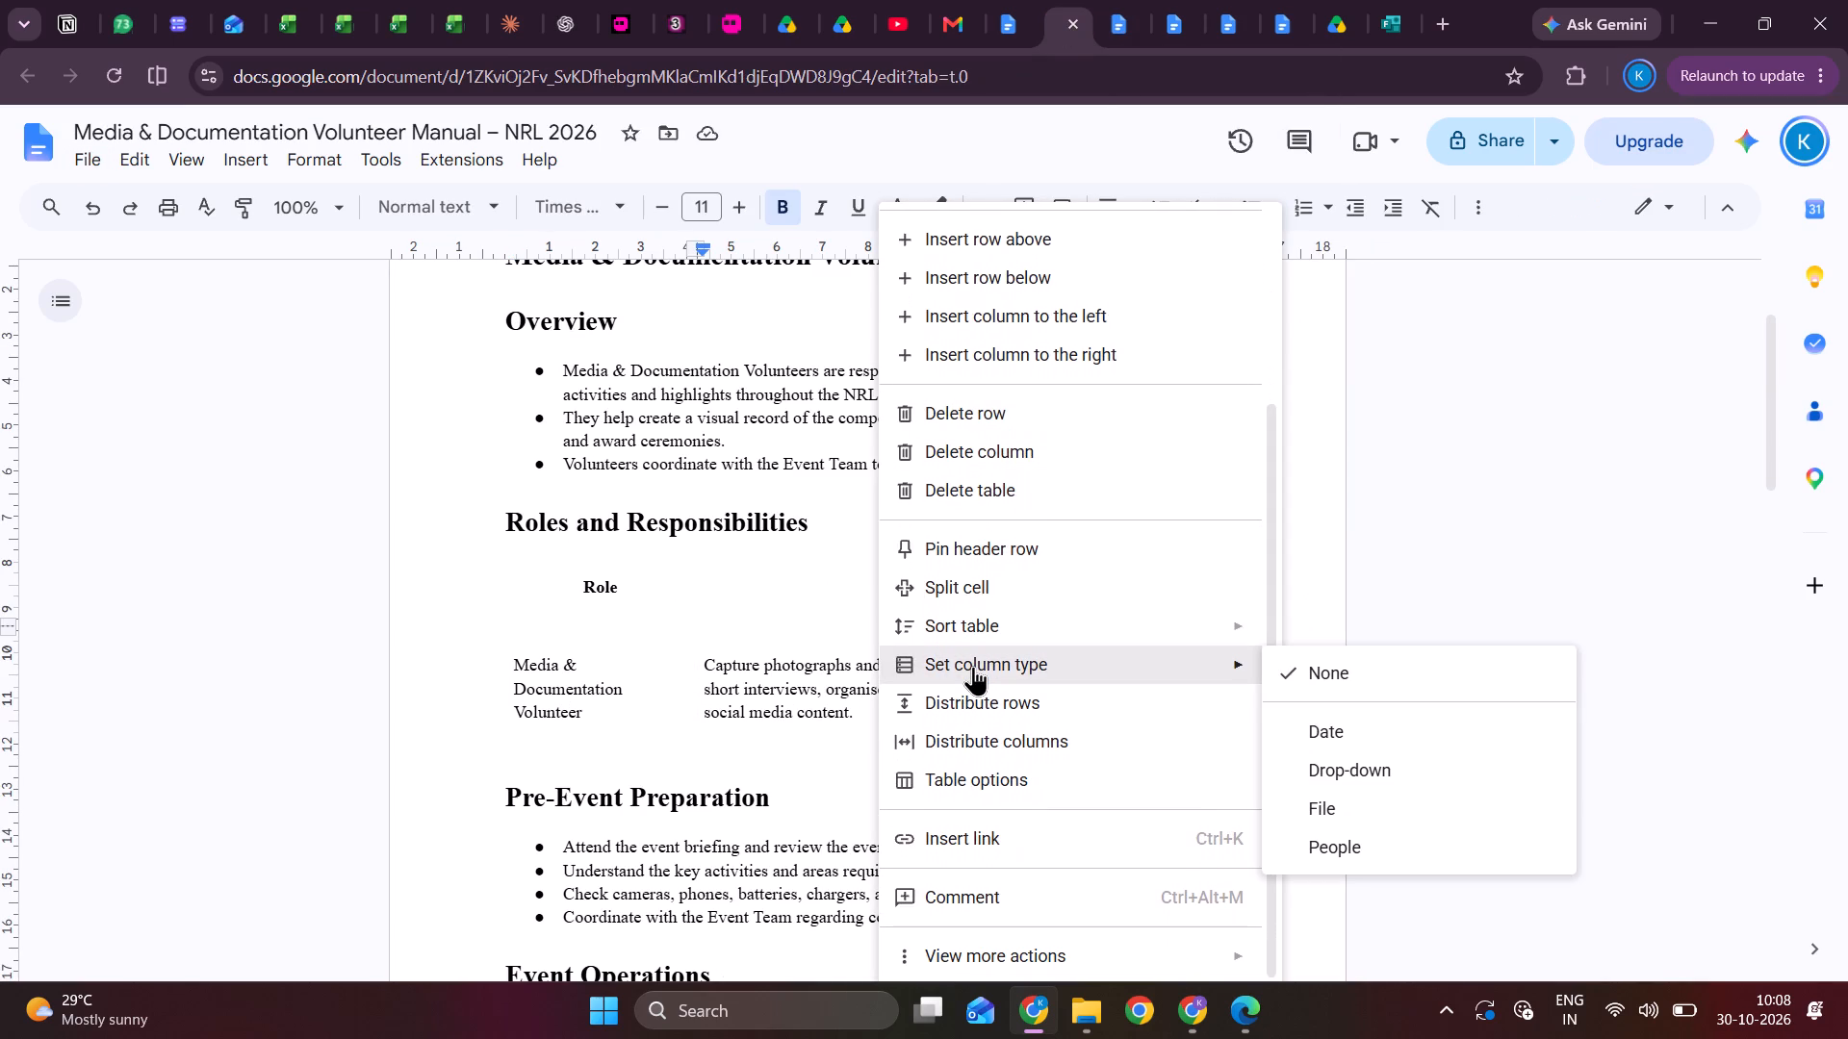
scroll(973, 666, down, 1)
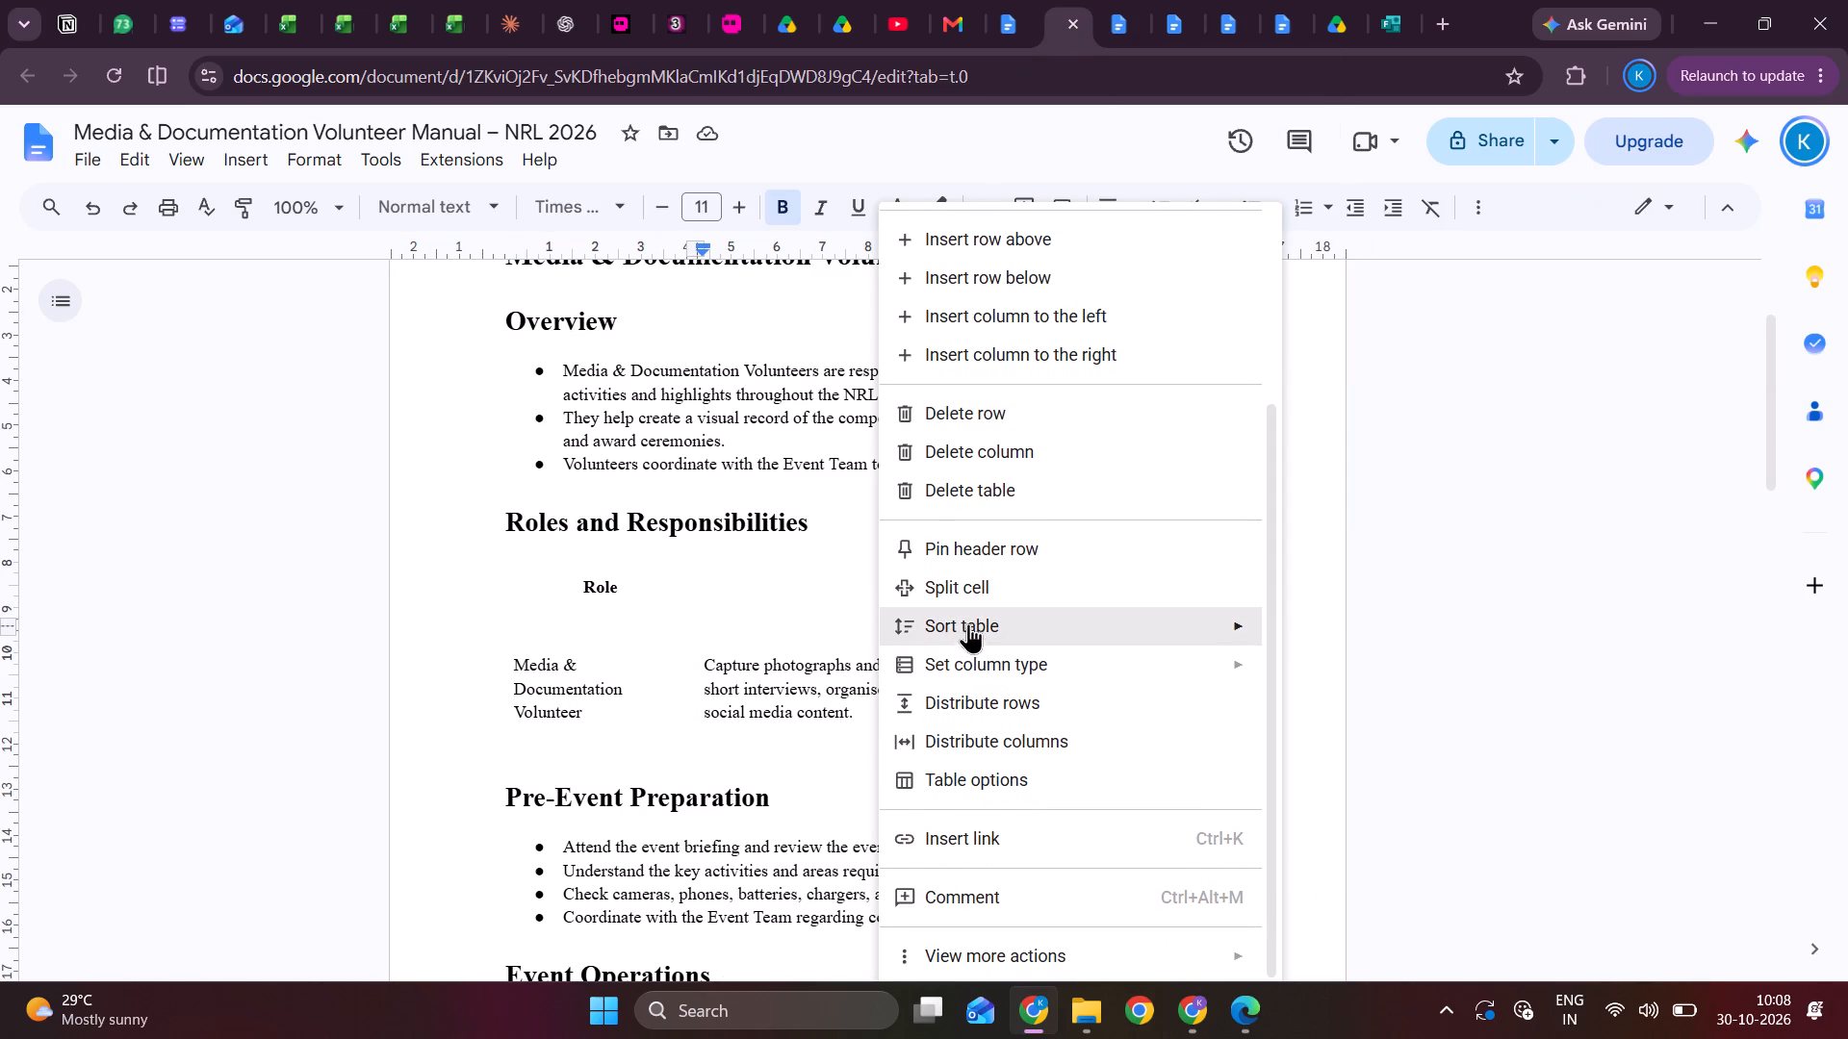
click(967, 774)
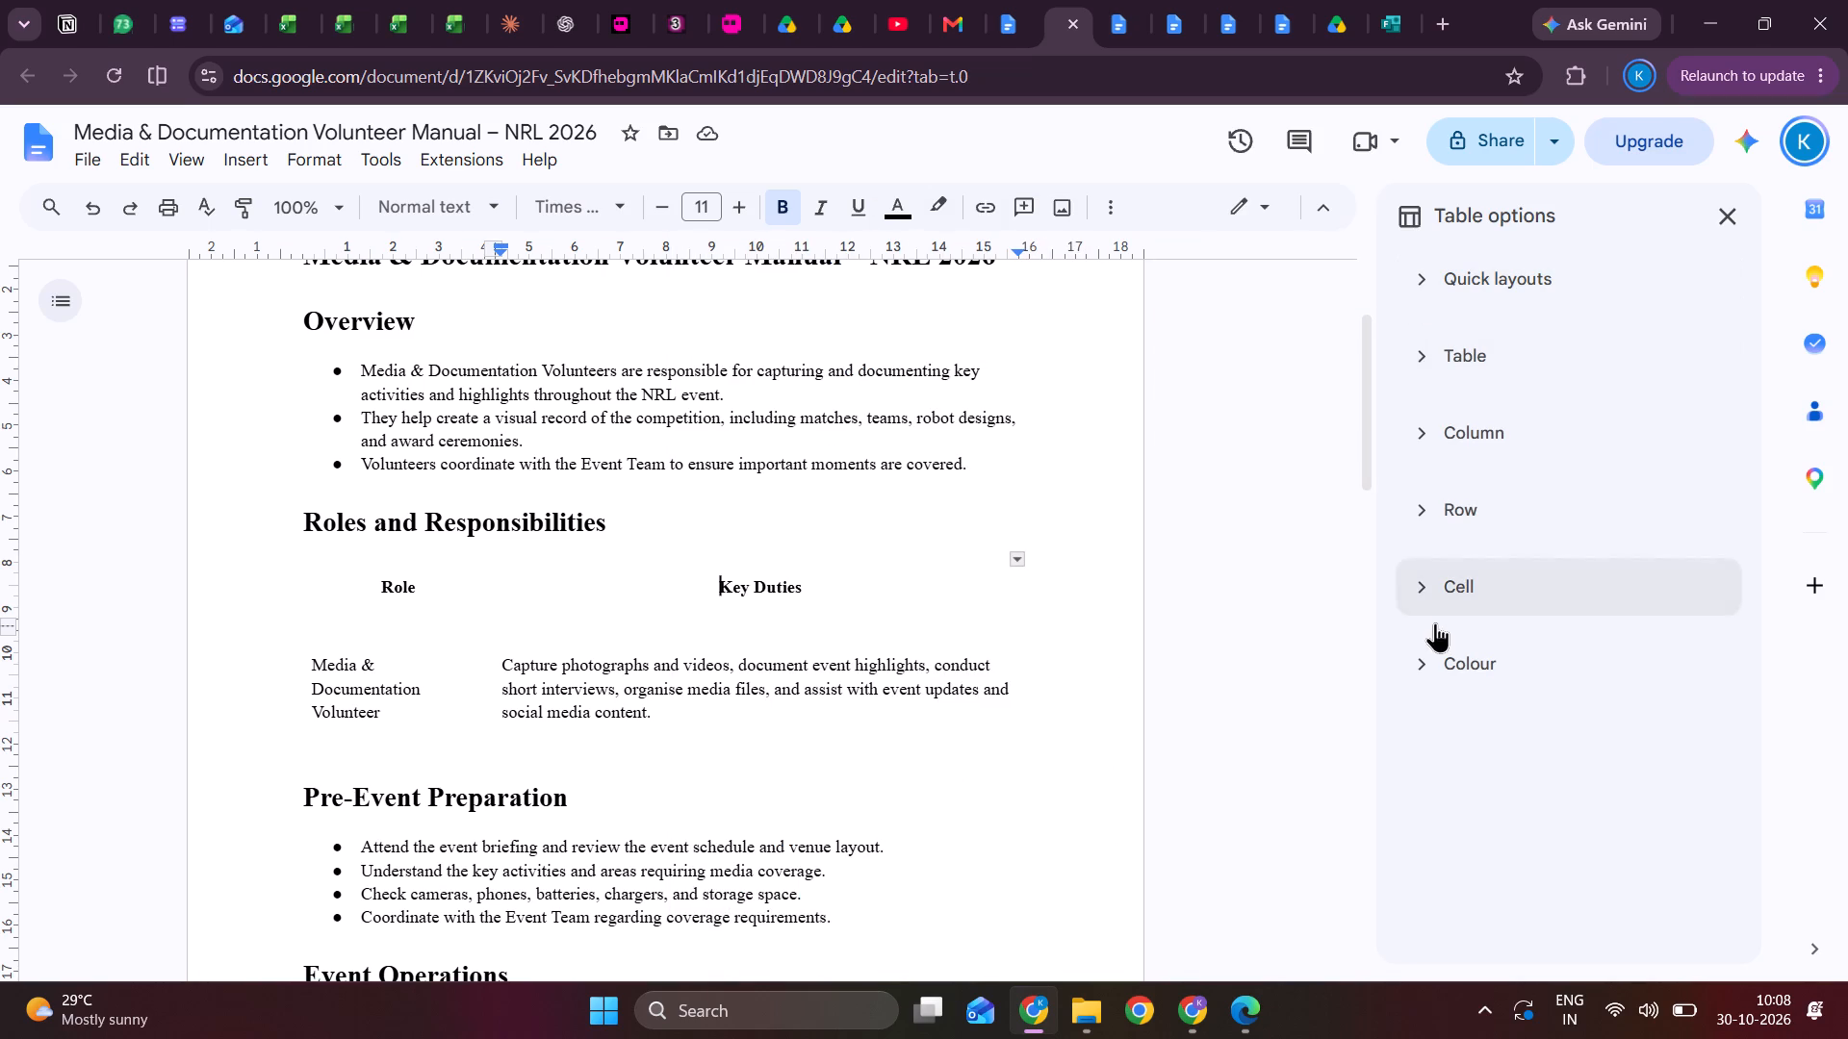
click(1418, 662)
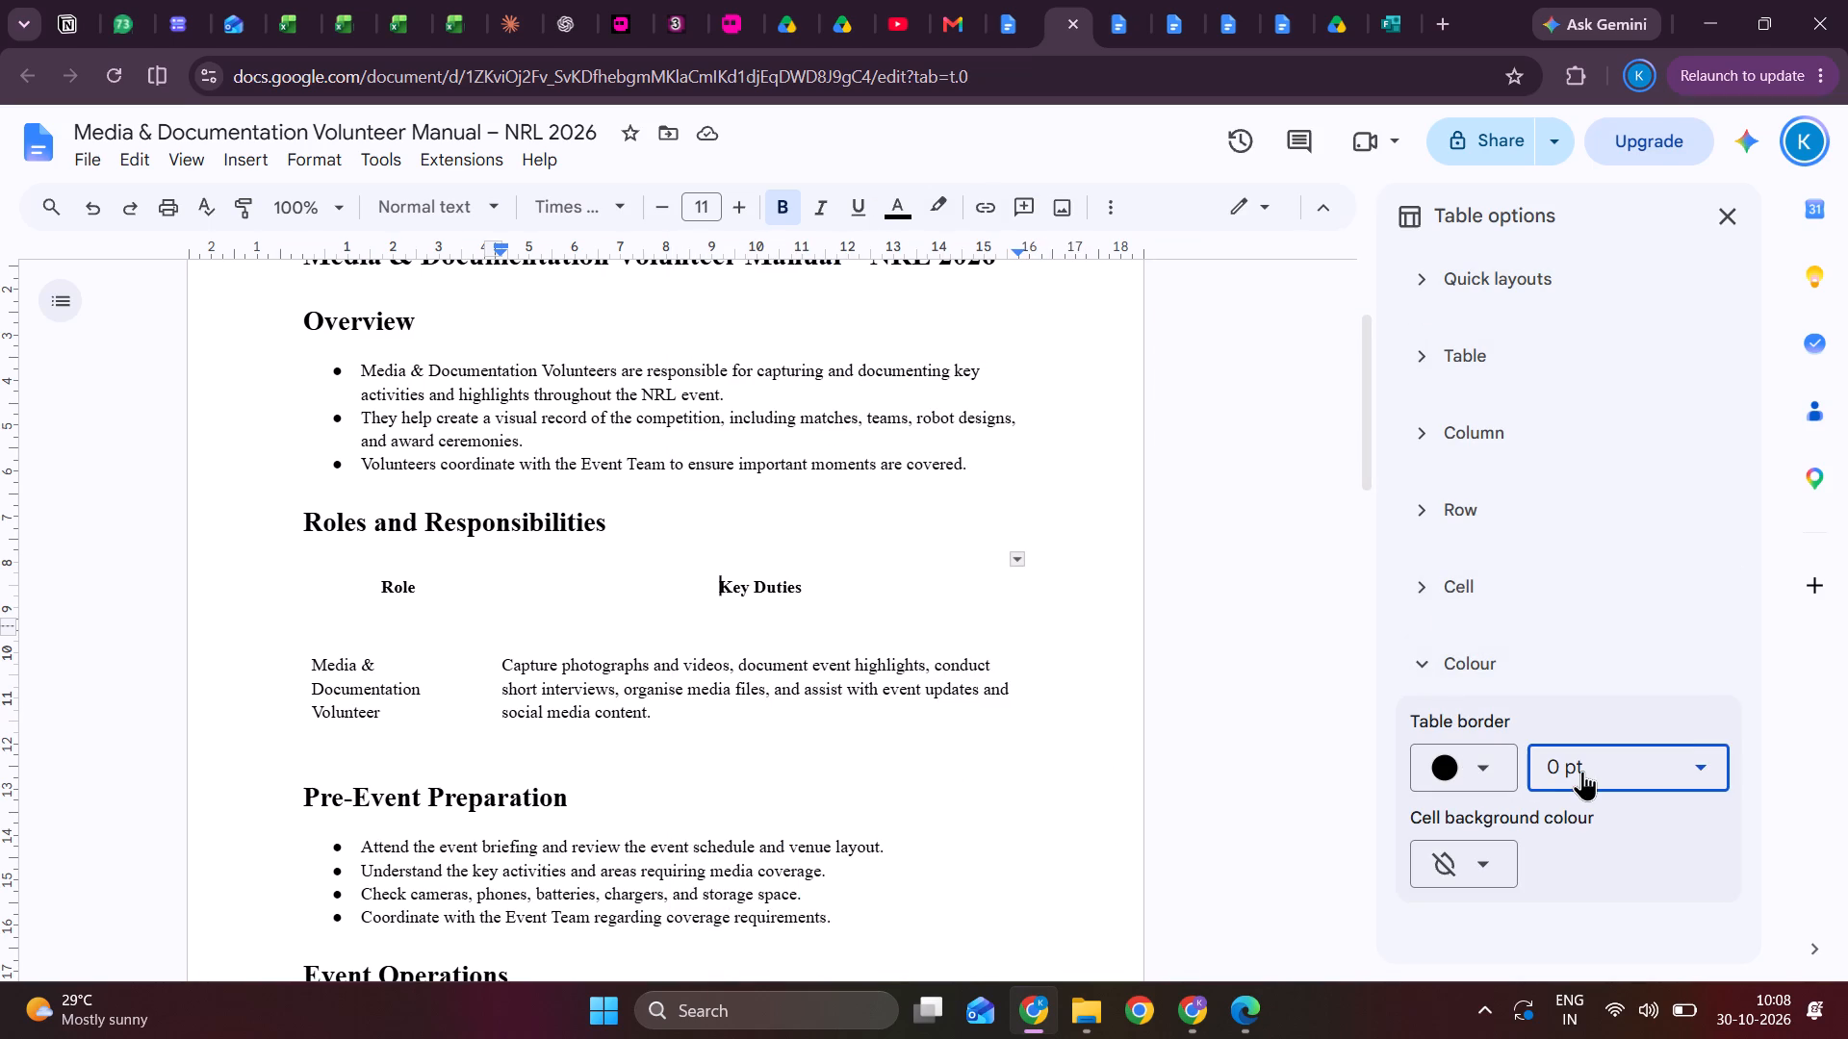
click(1582, 771)
click(1585, 462)
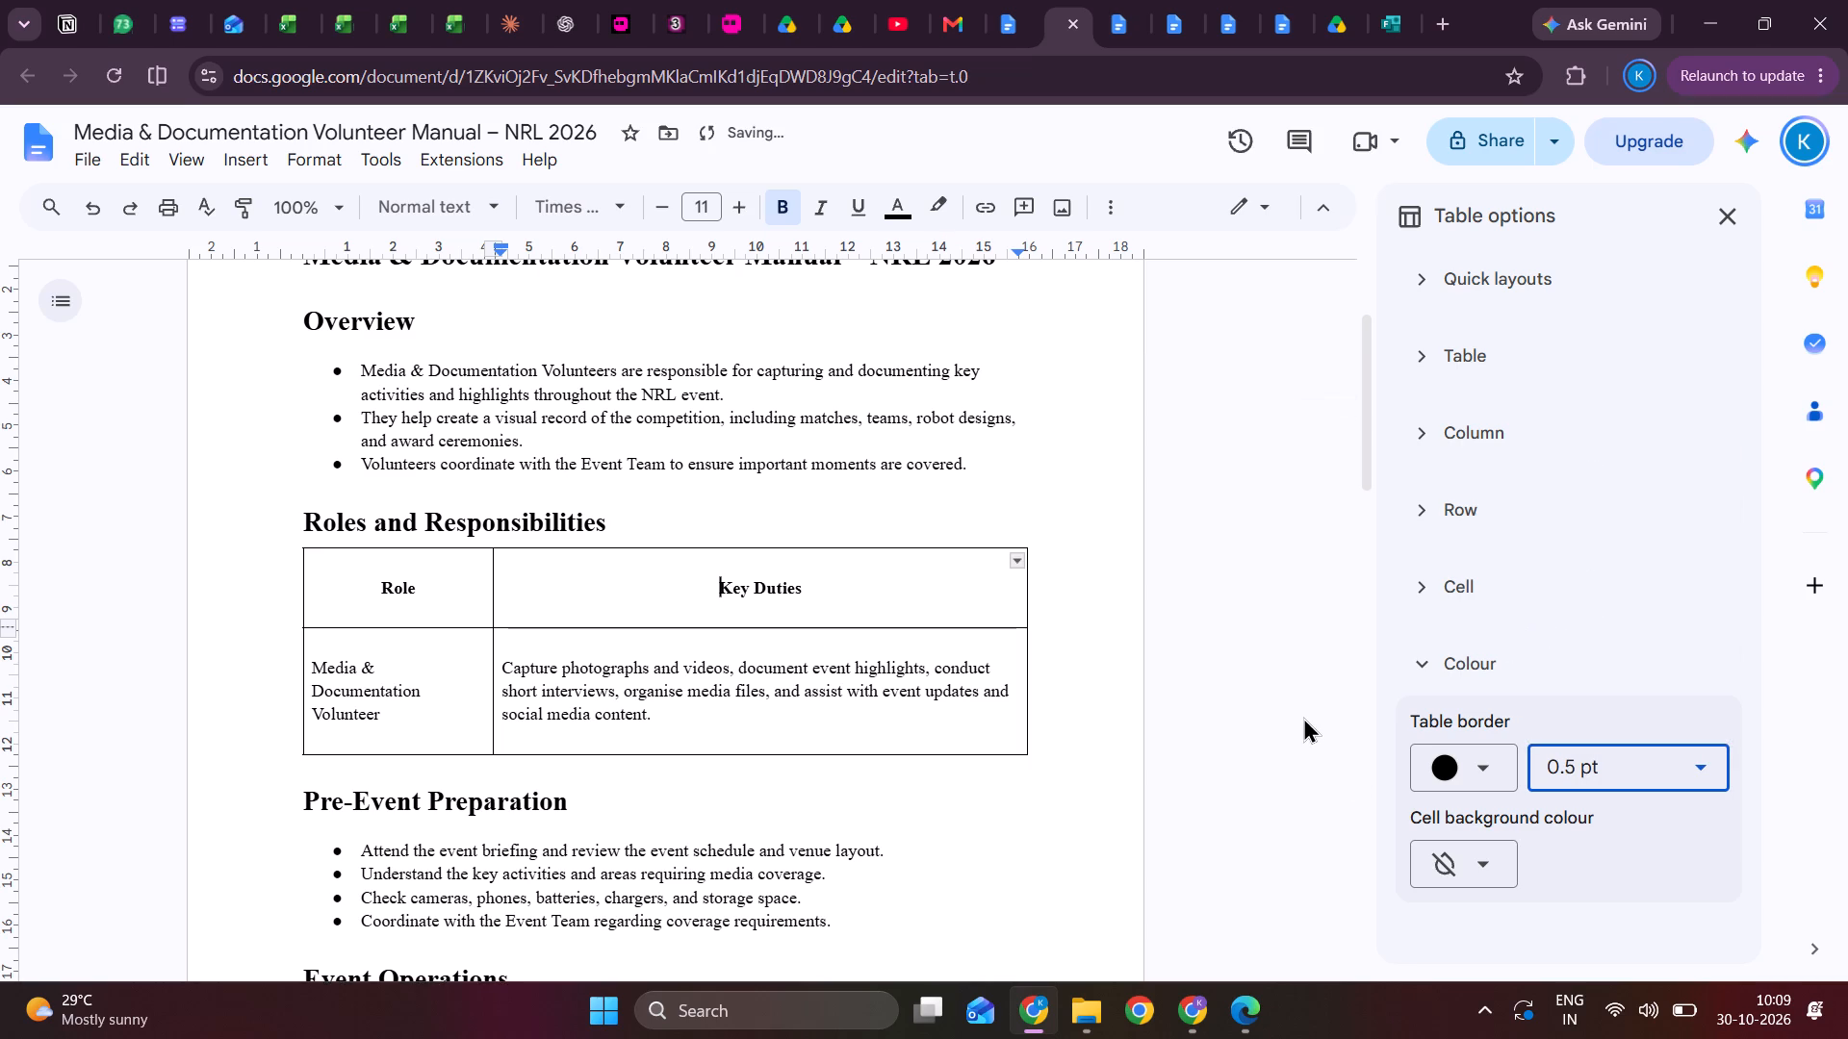
click(1721, 213)
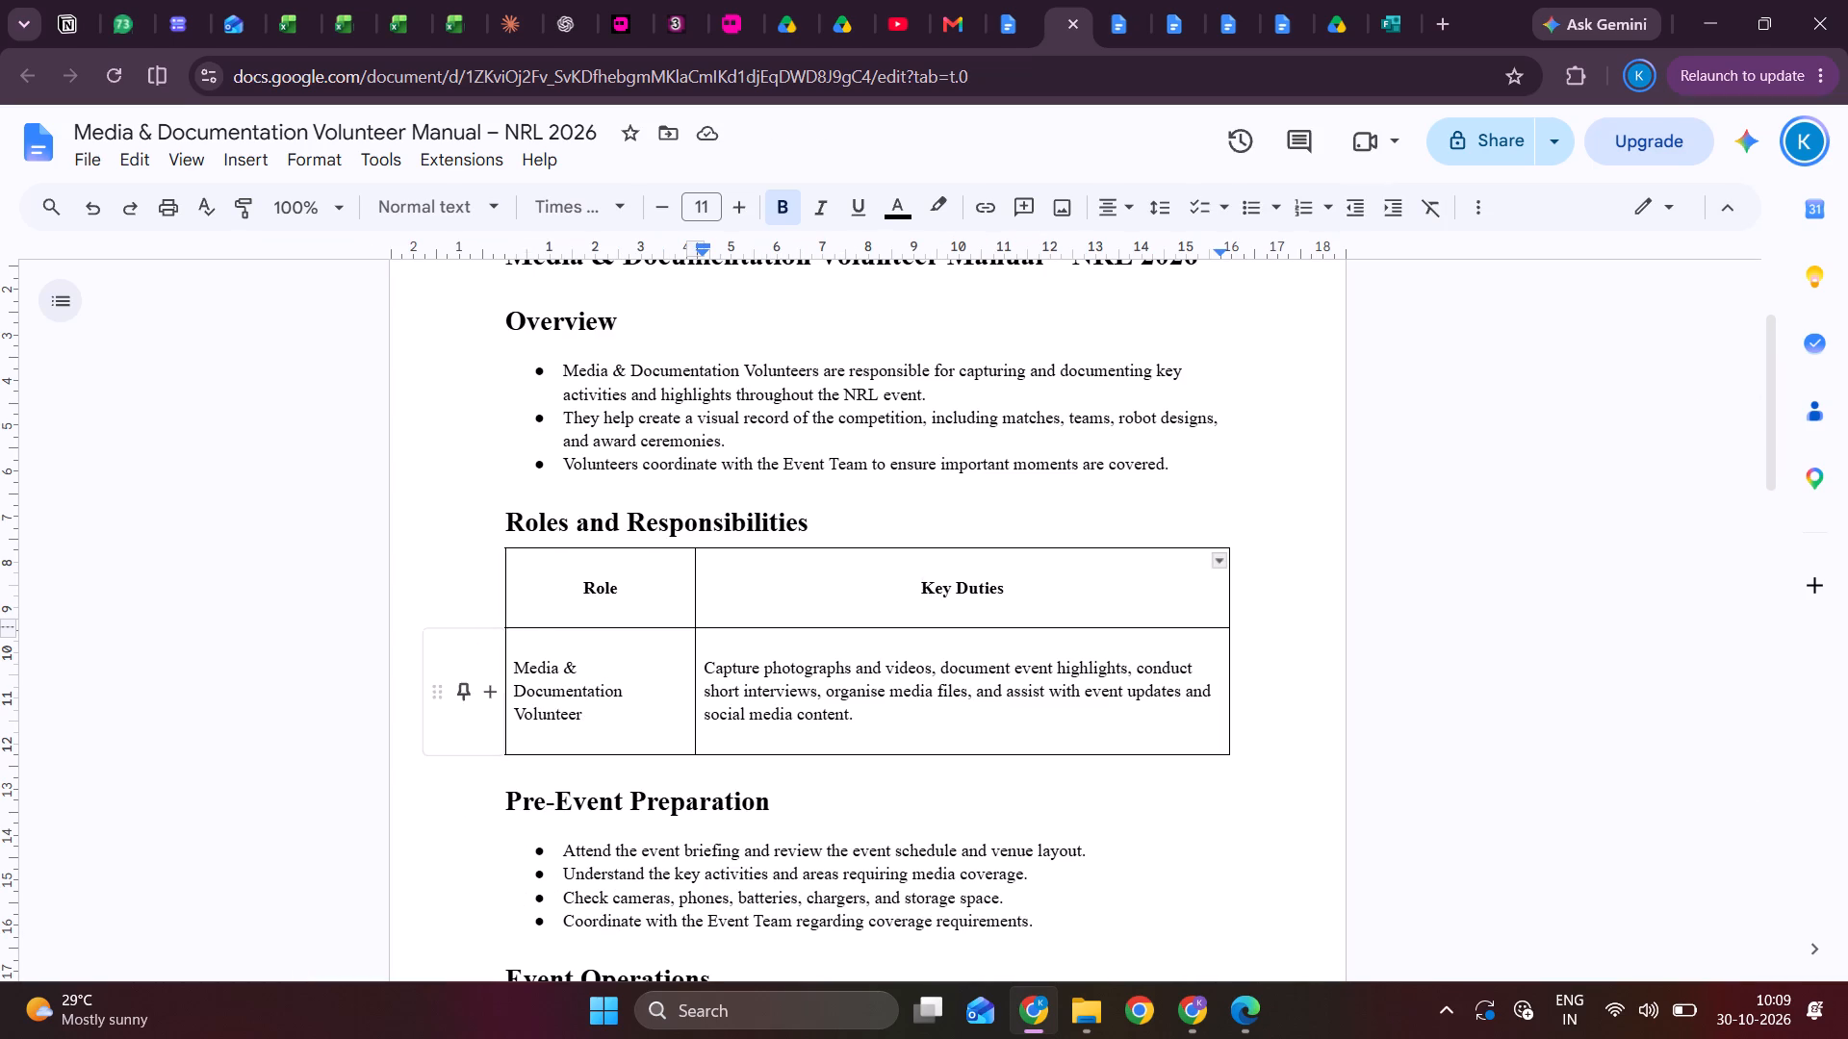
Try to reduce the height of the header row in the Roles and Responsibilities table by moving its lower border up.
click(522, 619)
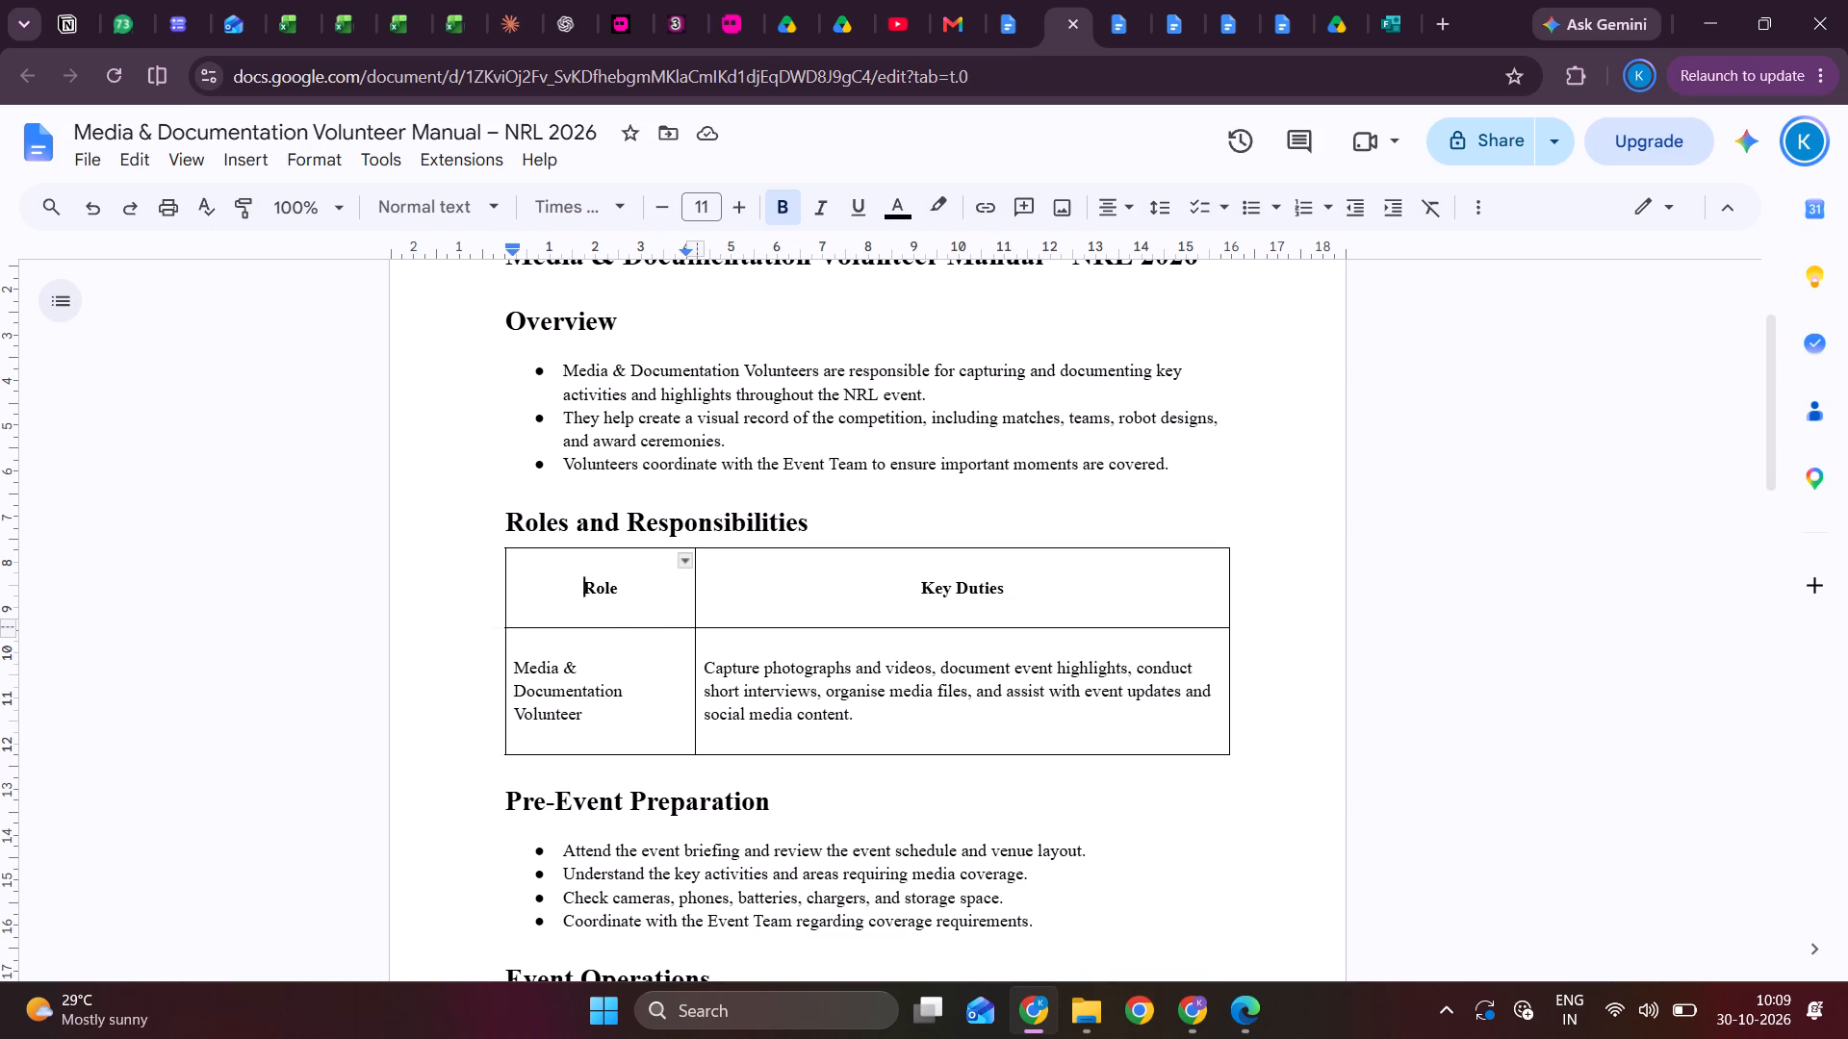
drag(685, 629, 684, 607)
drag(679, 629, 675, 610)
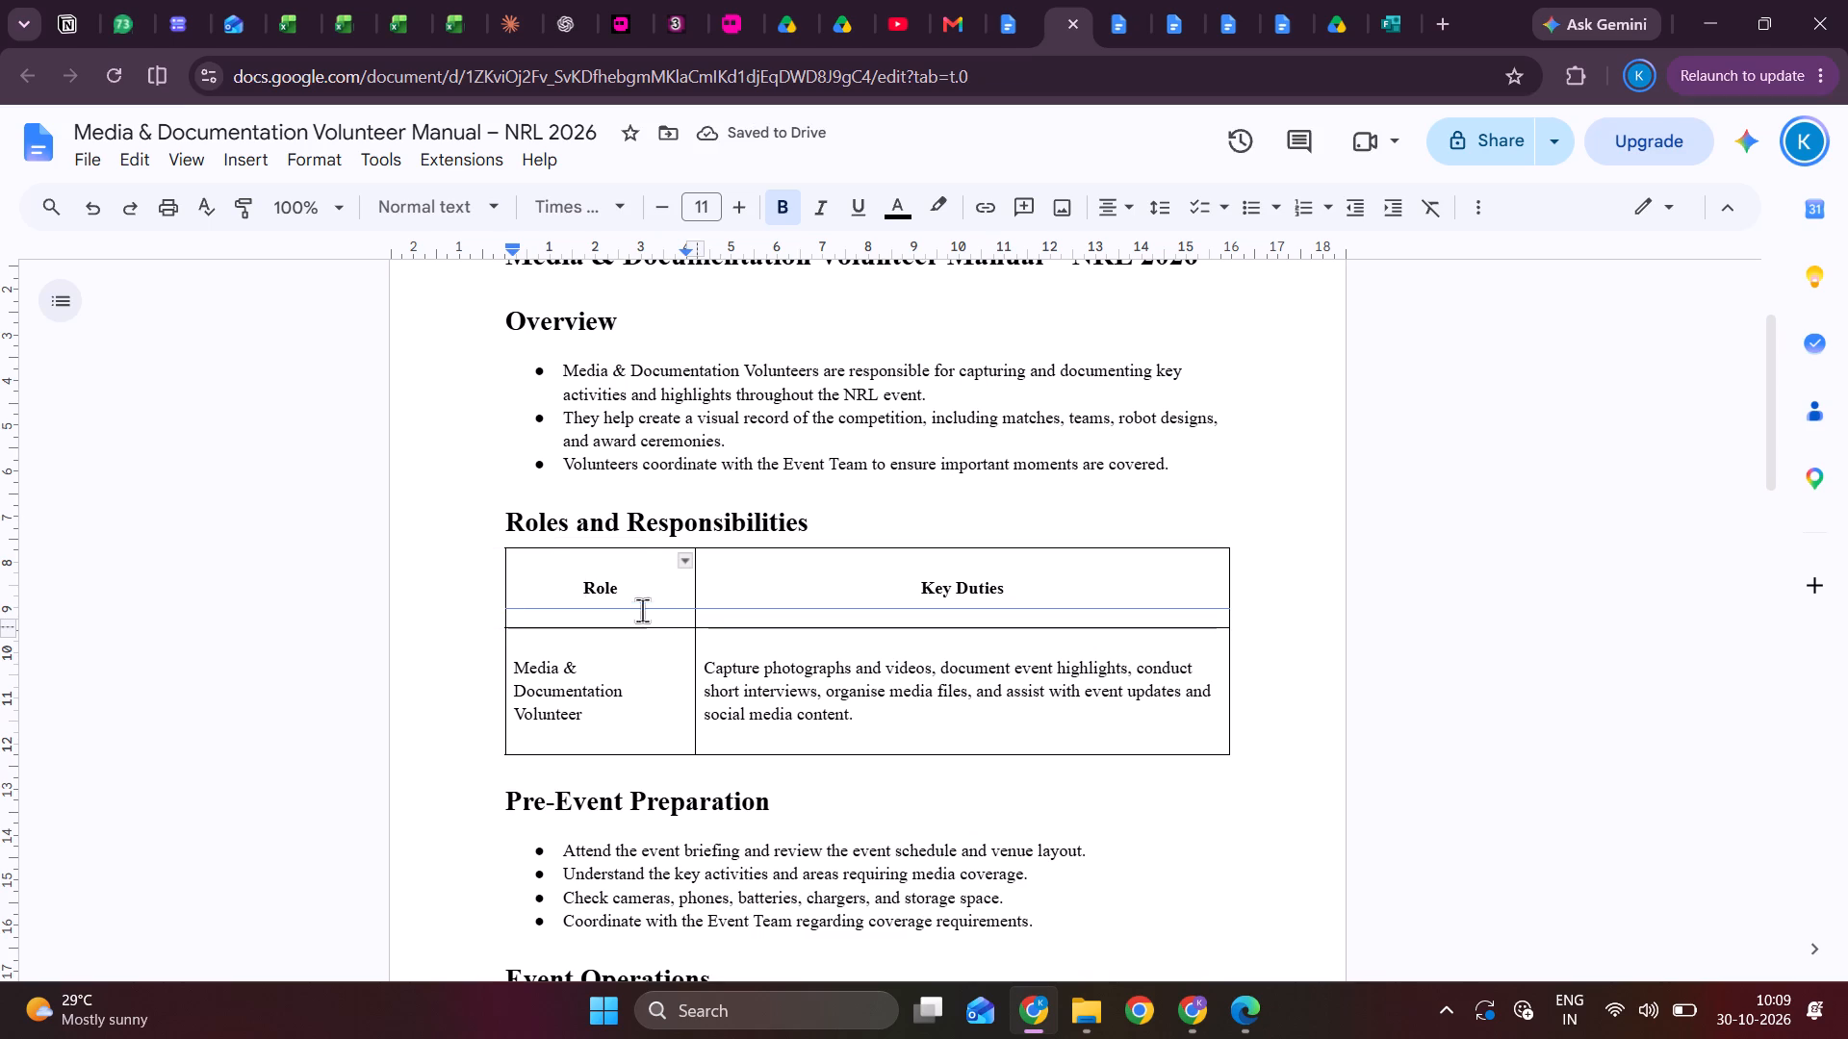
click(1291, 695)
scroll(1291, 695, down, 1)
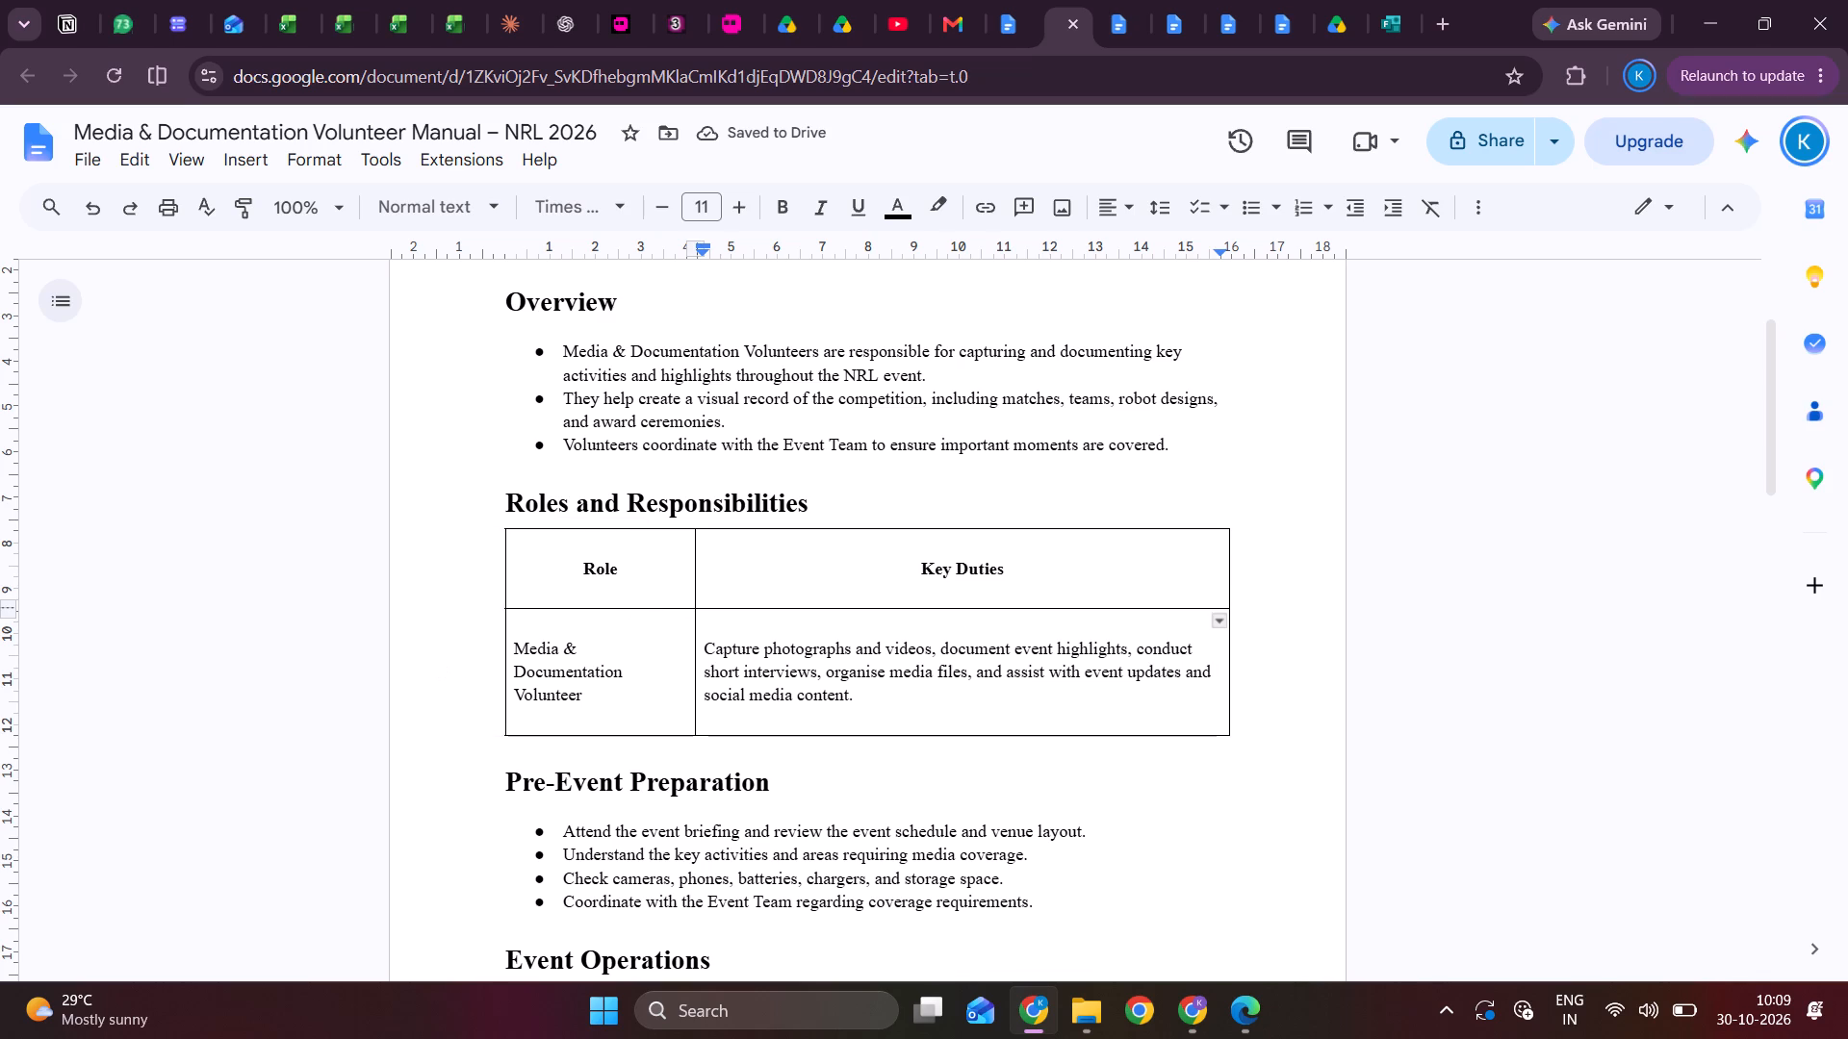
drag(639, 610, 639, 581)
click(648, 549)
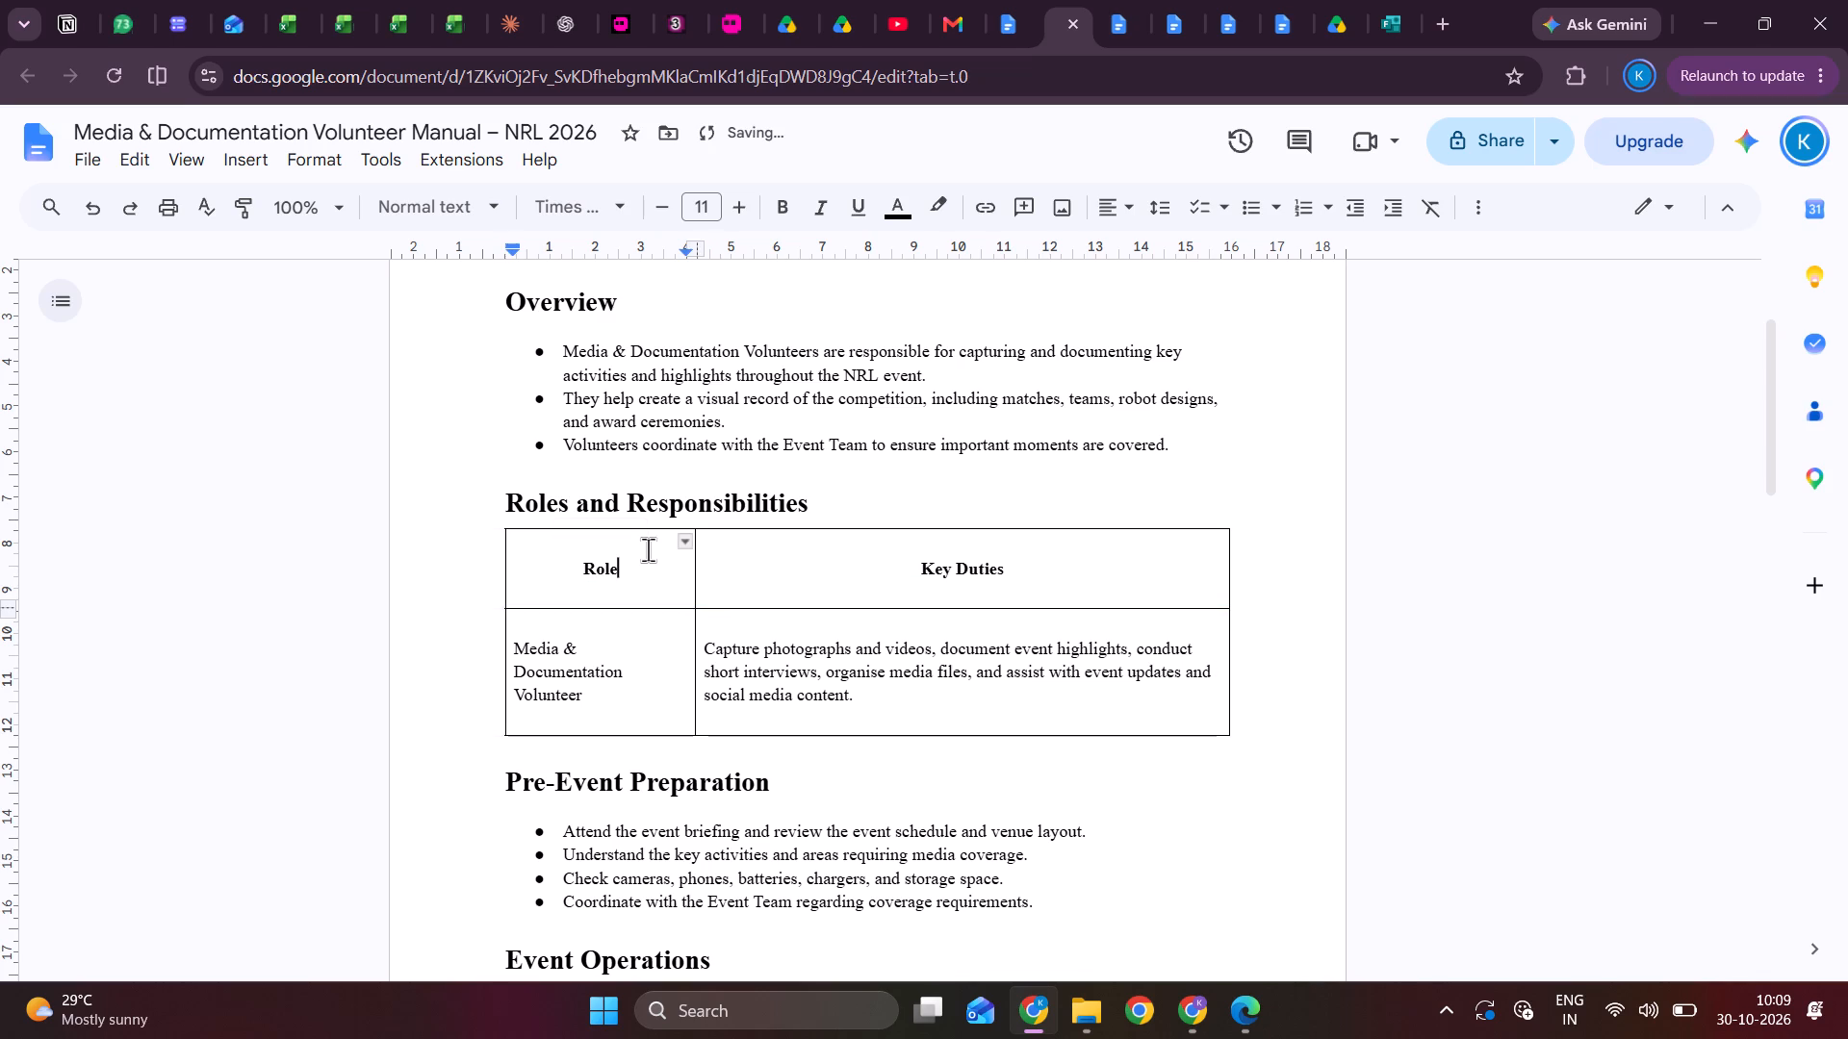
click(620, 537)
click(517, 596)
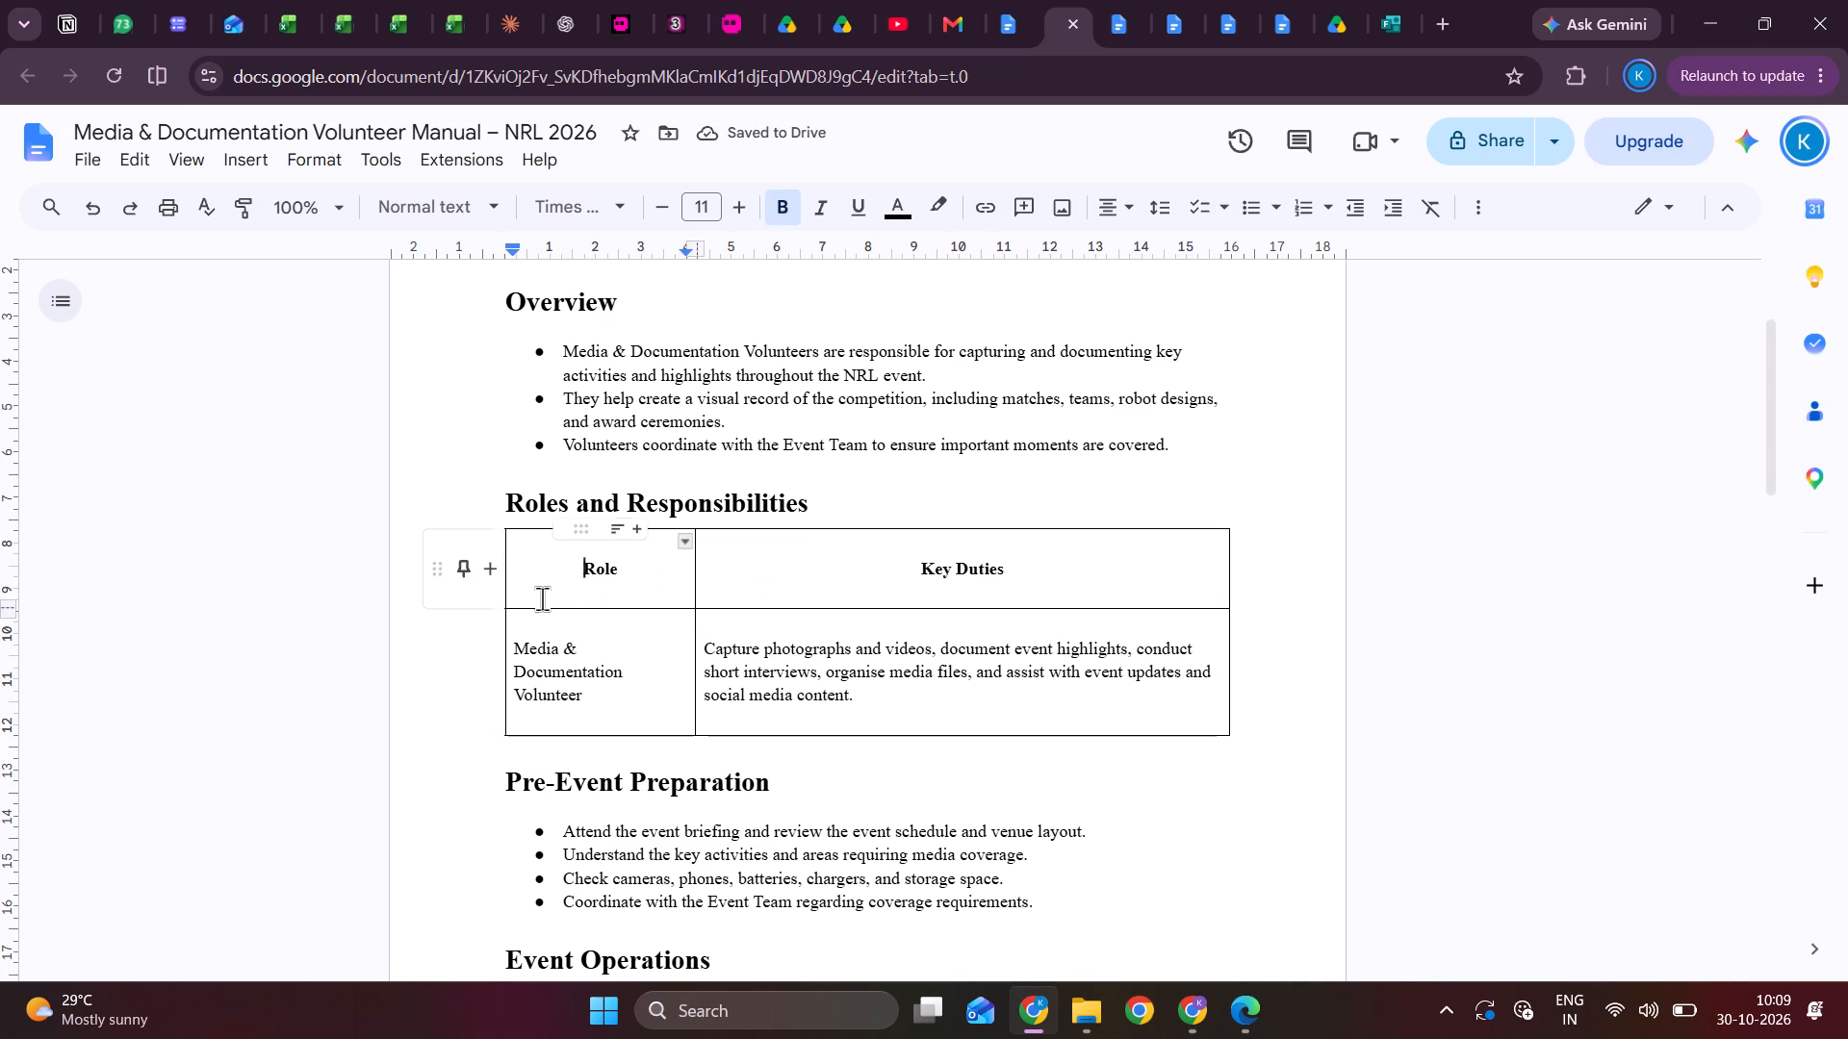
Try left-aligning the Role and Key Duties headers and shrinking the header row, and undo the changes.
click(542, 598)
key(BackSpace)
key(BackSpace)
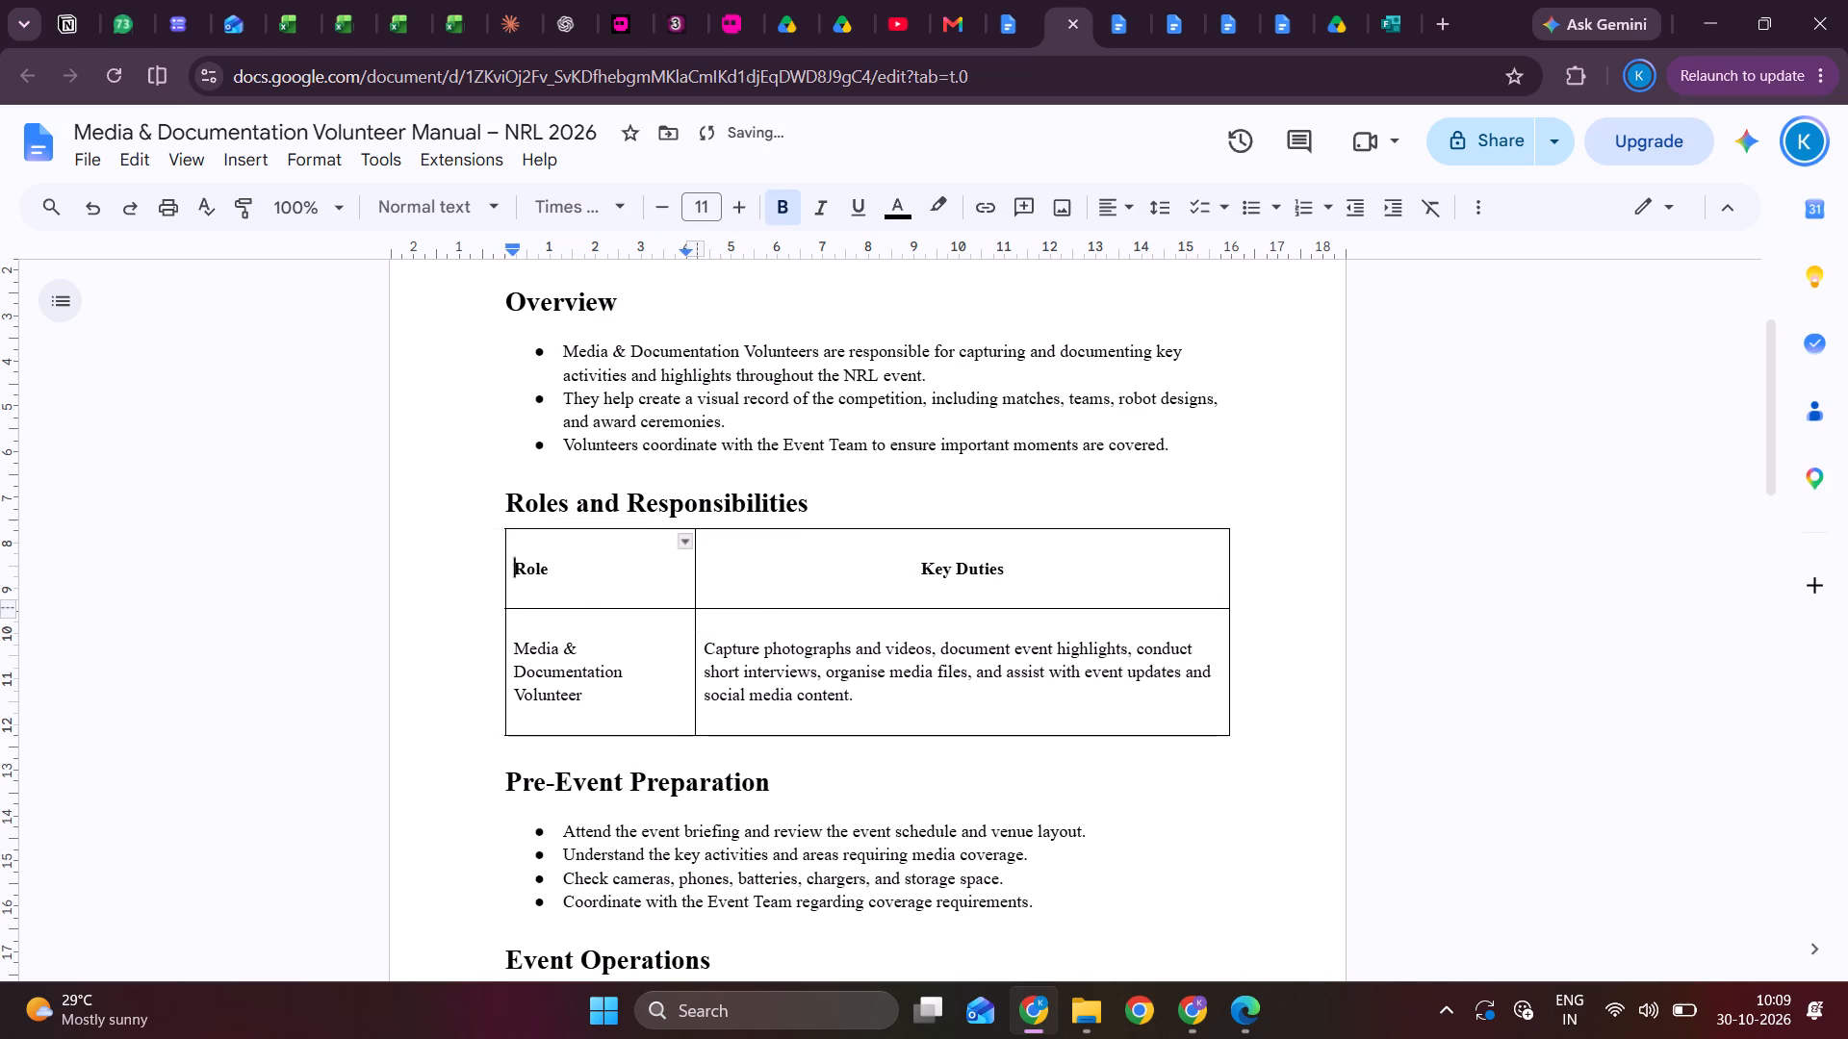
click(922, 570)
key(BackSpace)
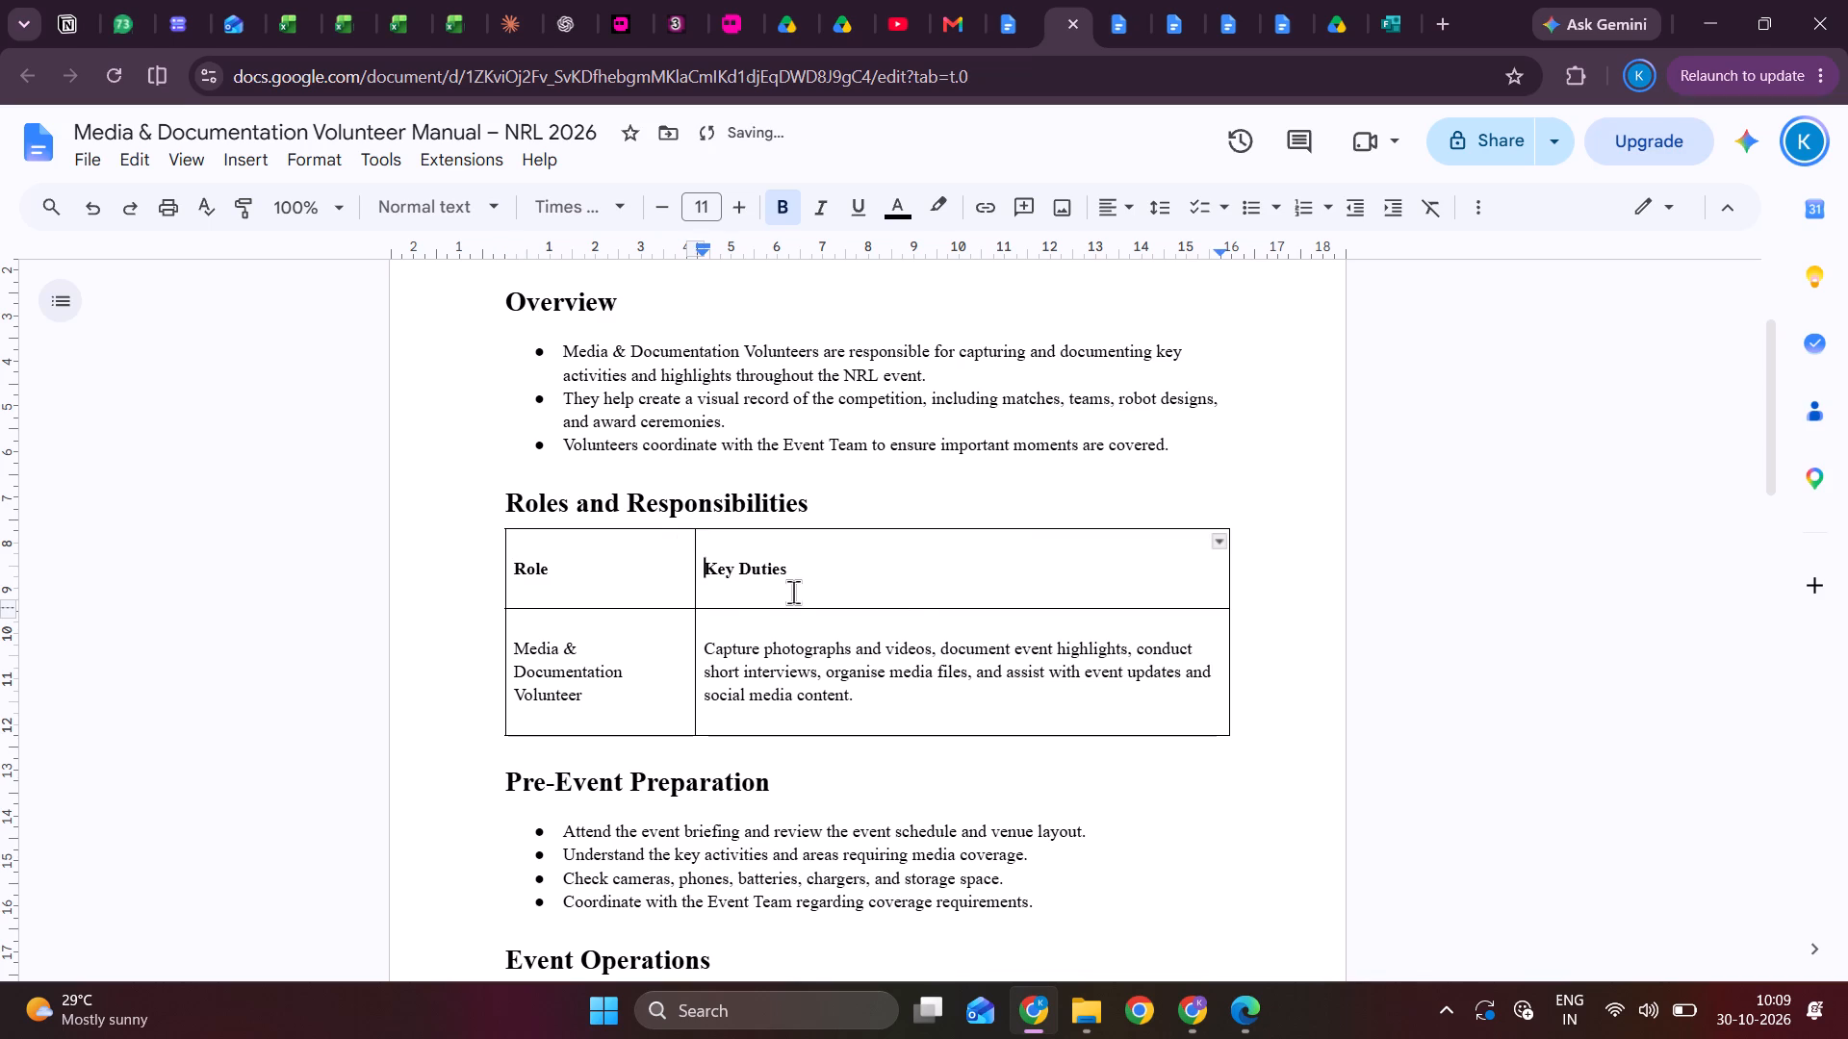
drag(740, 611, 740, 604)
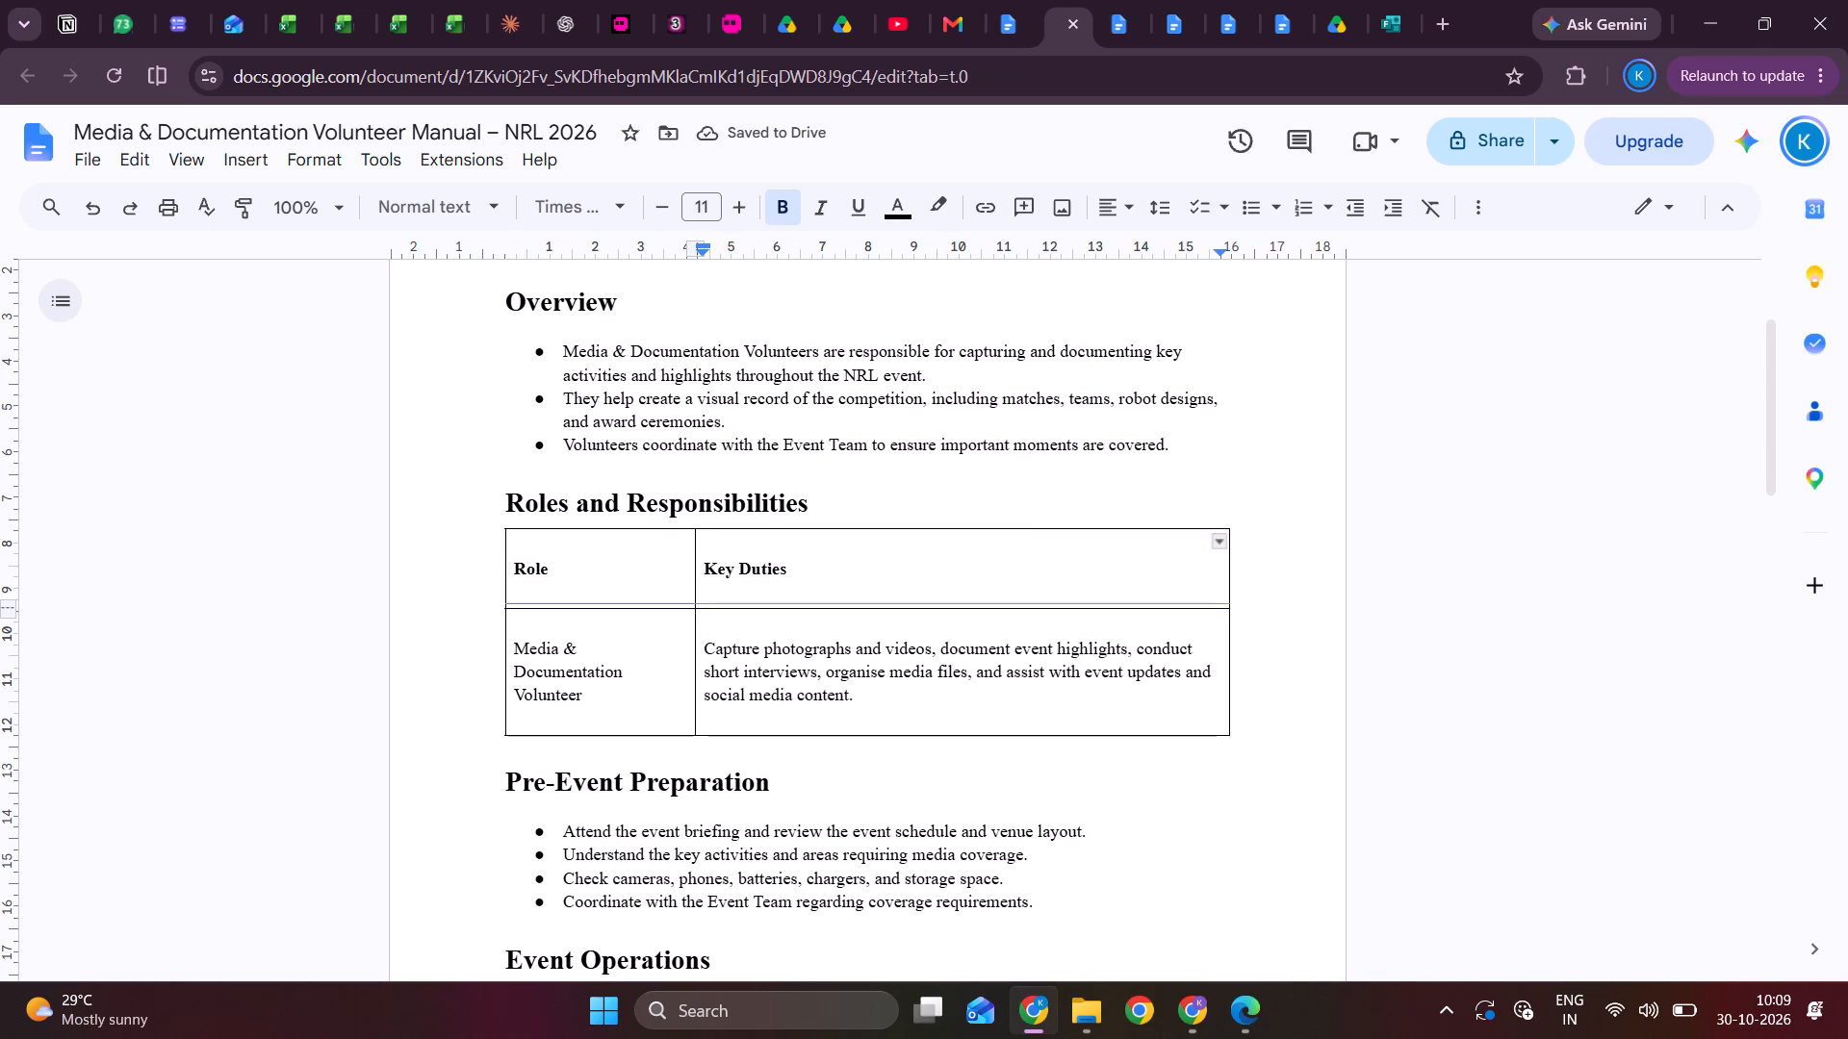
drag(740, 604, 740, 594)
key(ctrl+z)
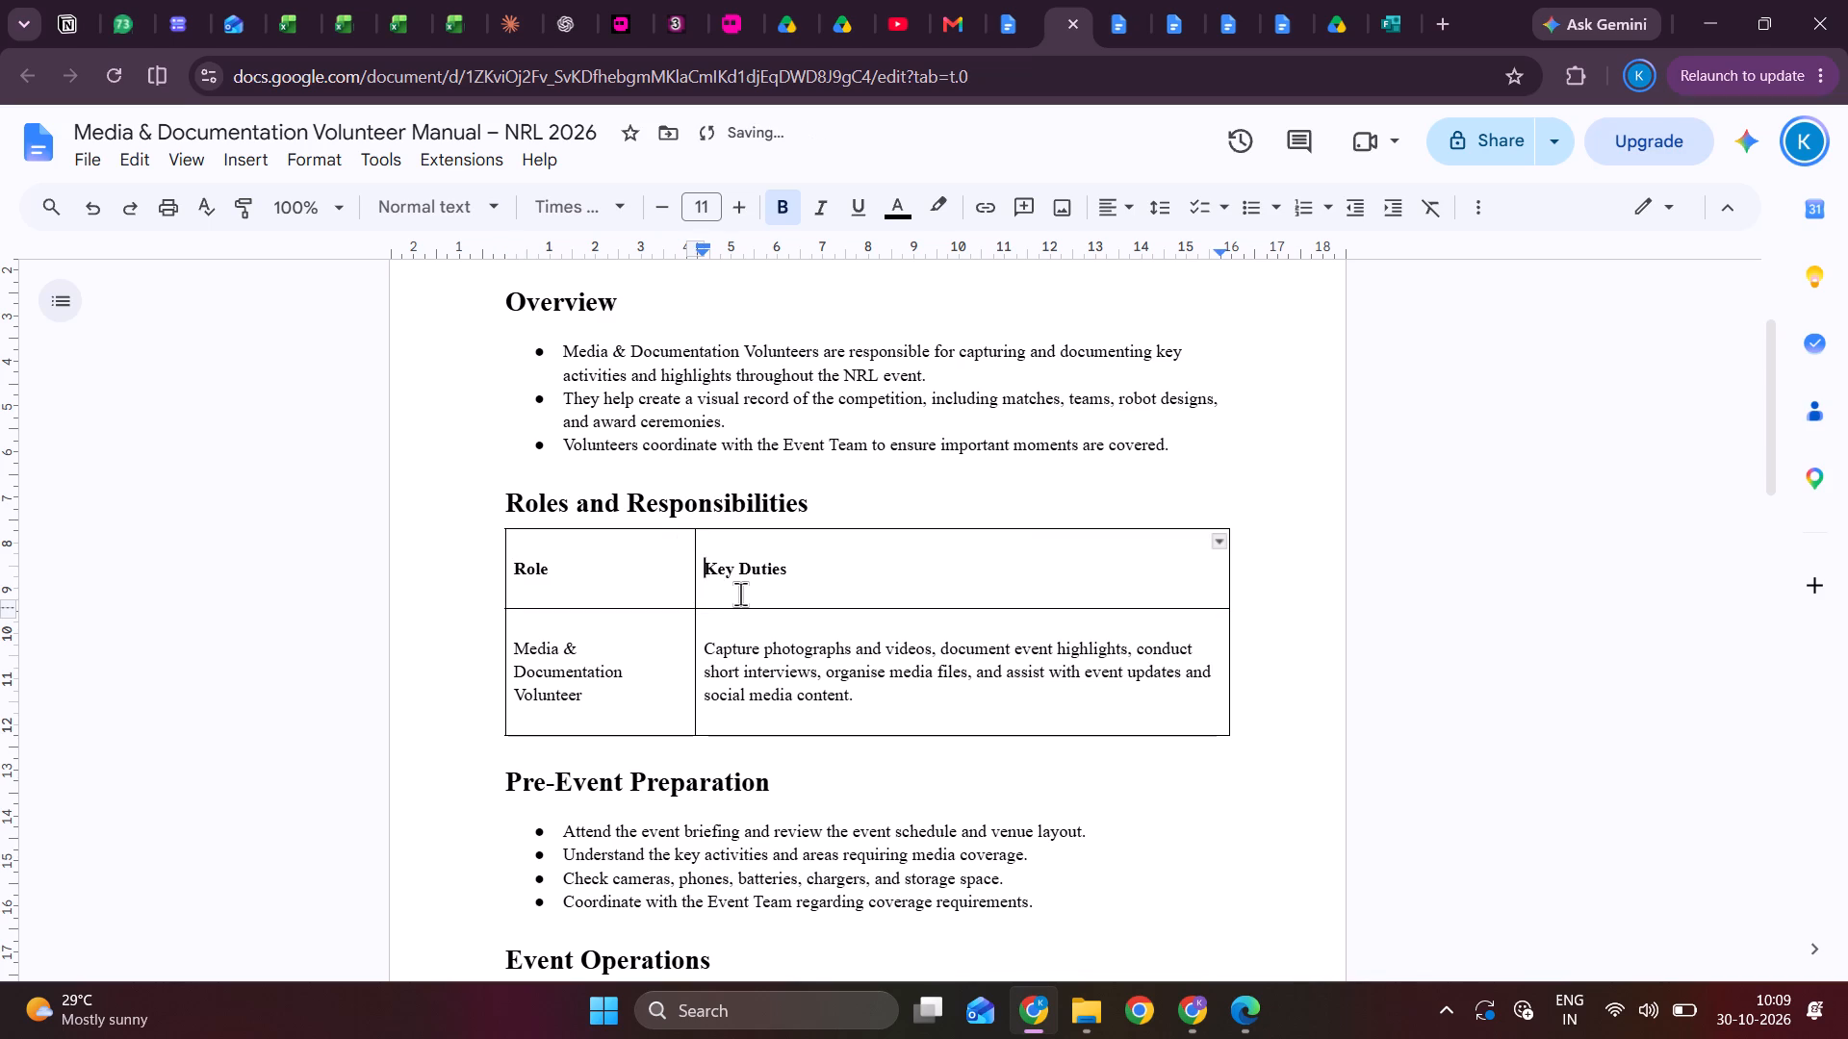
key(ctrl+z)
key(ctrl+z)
Compare the section dividers and table layout of the Registration Desk Volunteer Manual with the Media & Documentation Volunteer Manual.
click(905, 693)
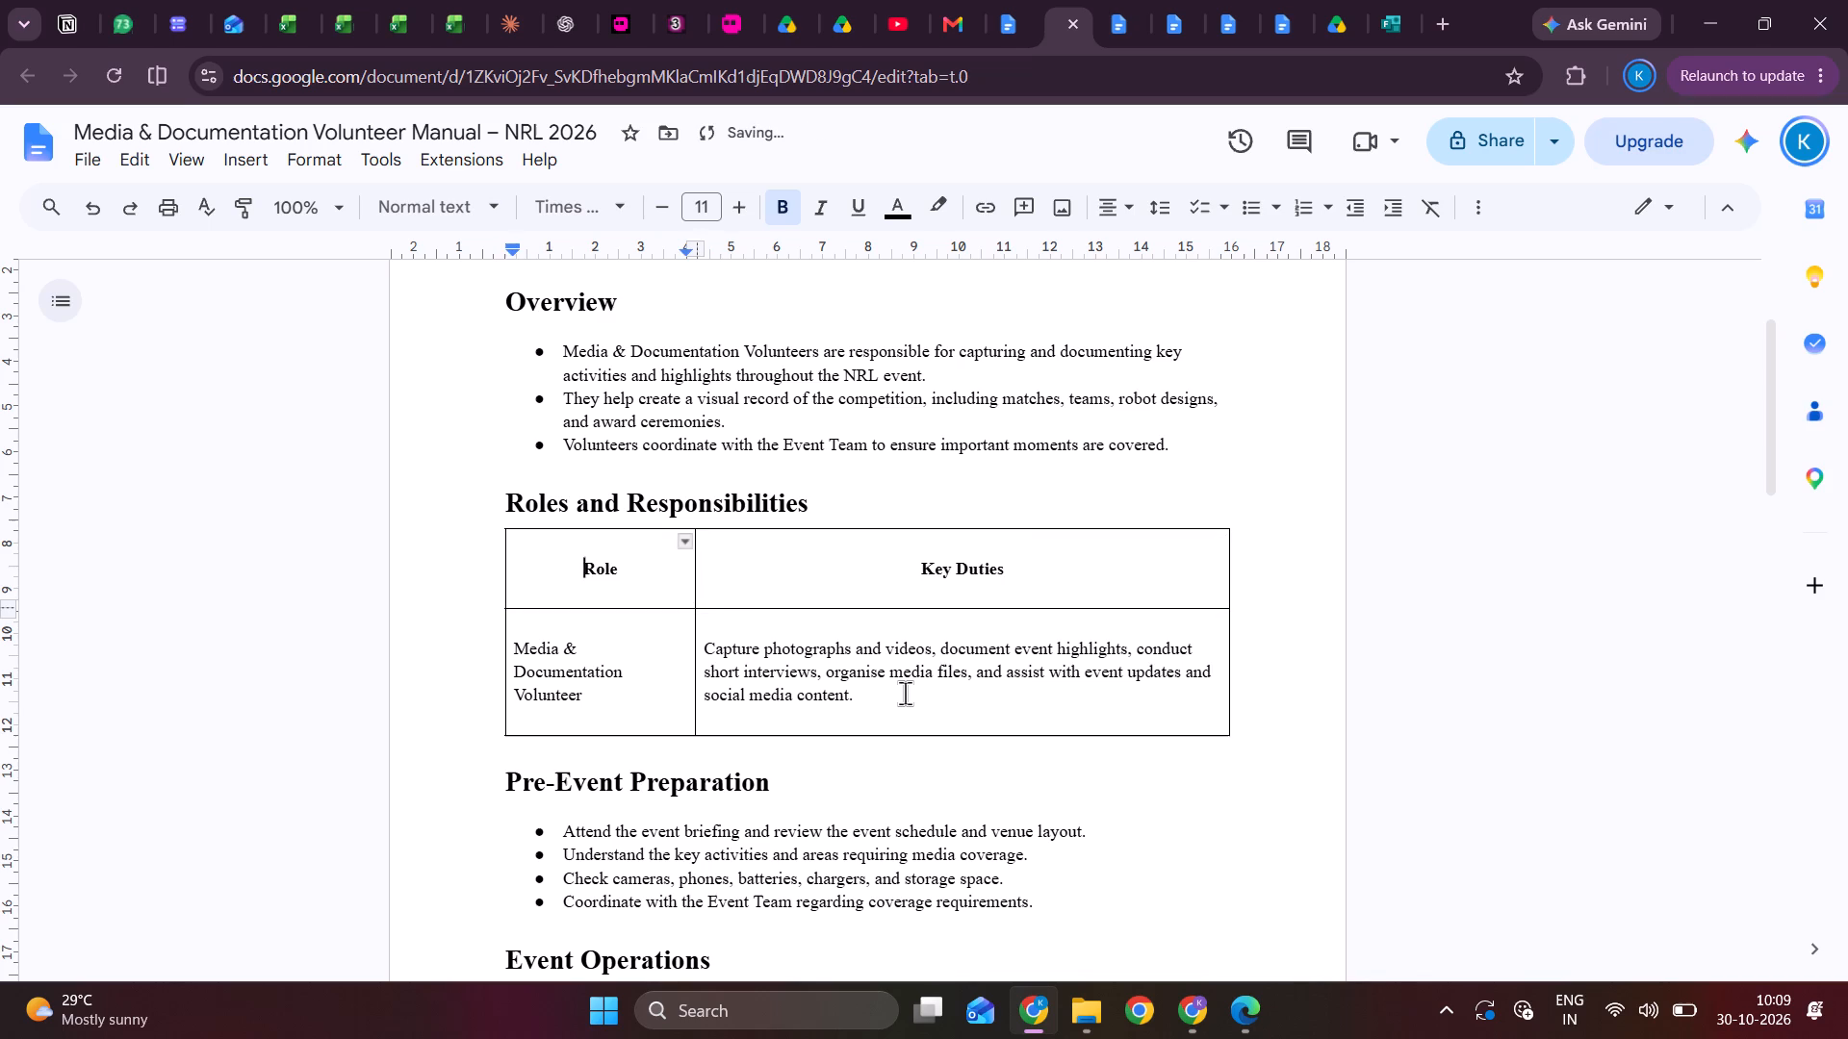
scroll(888, 466, down, 3)
scroll(888, 466, left, 1)
scroll(888, 466, up, 2)
click(1099, 29)
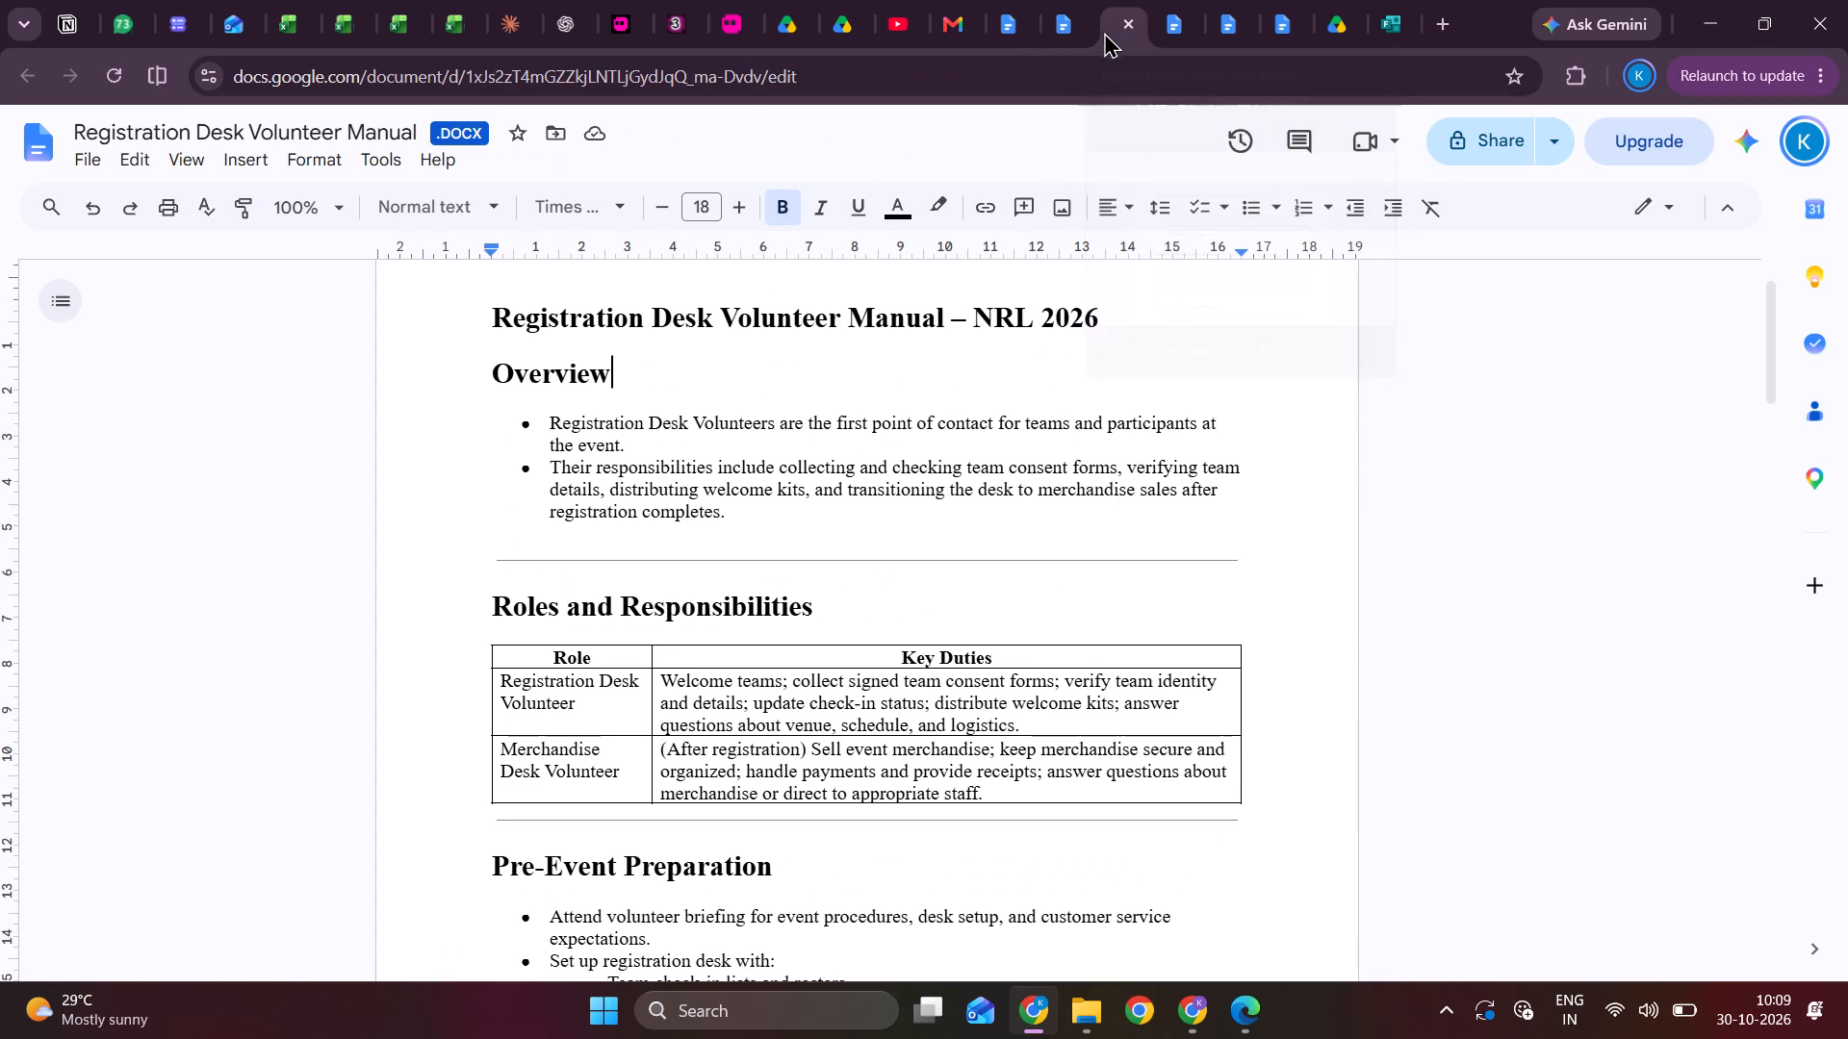
scroll(833, 437, down, 1)
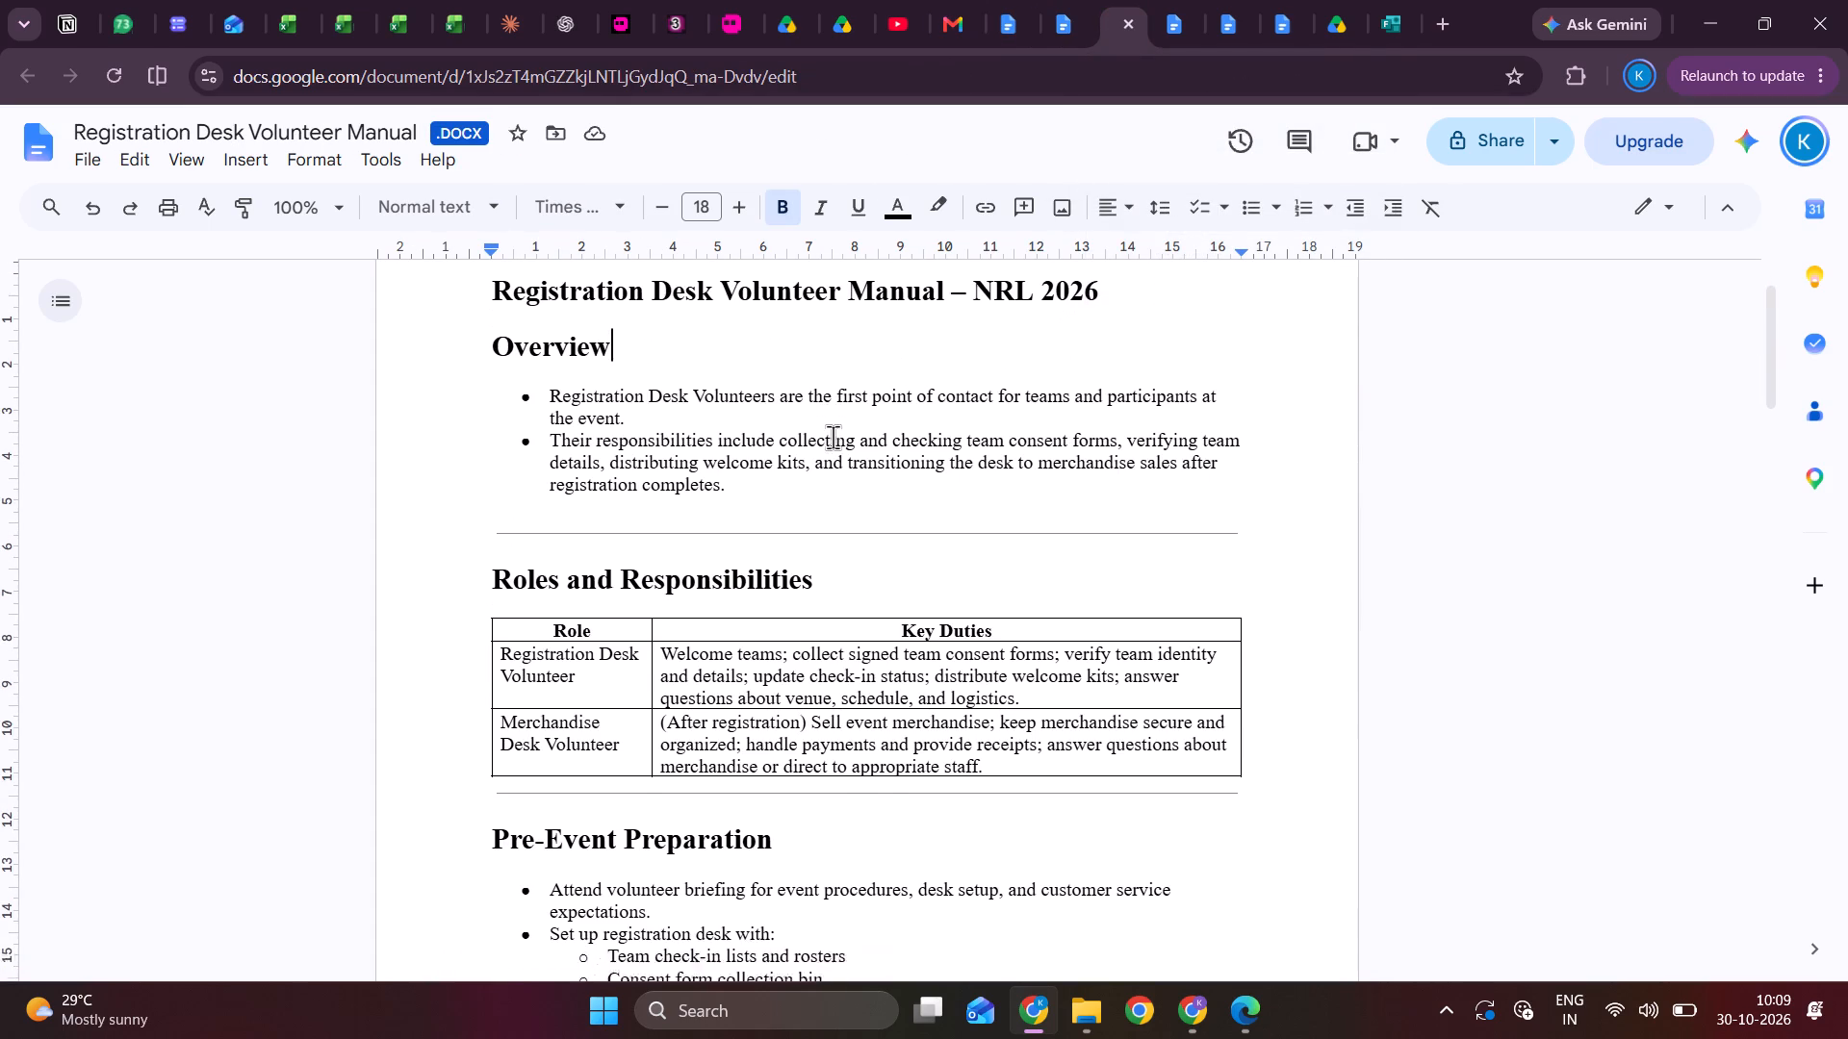
scroll(833, 437, down, 1)
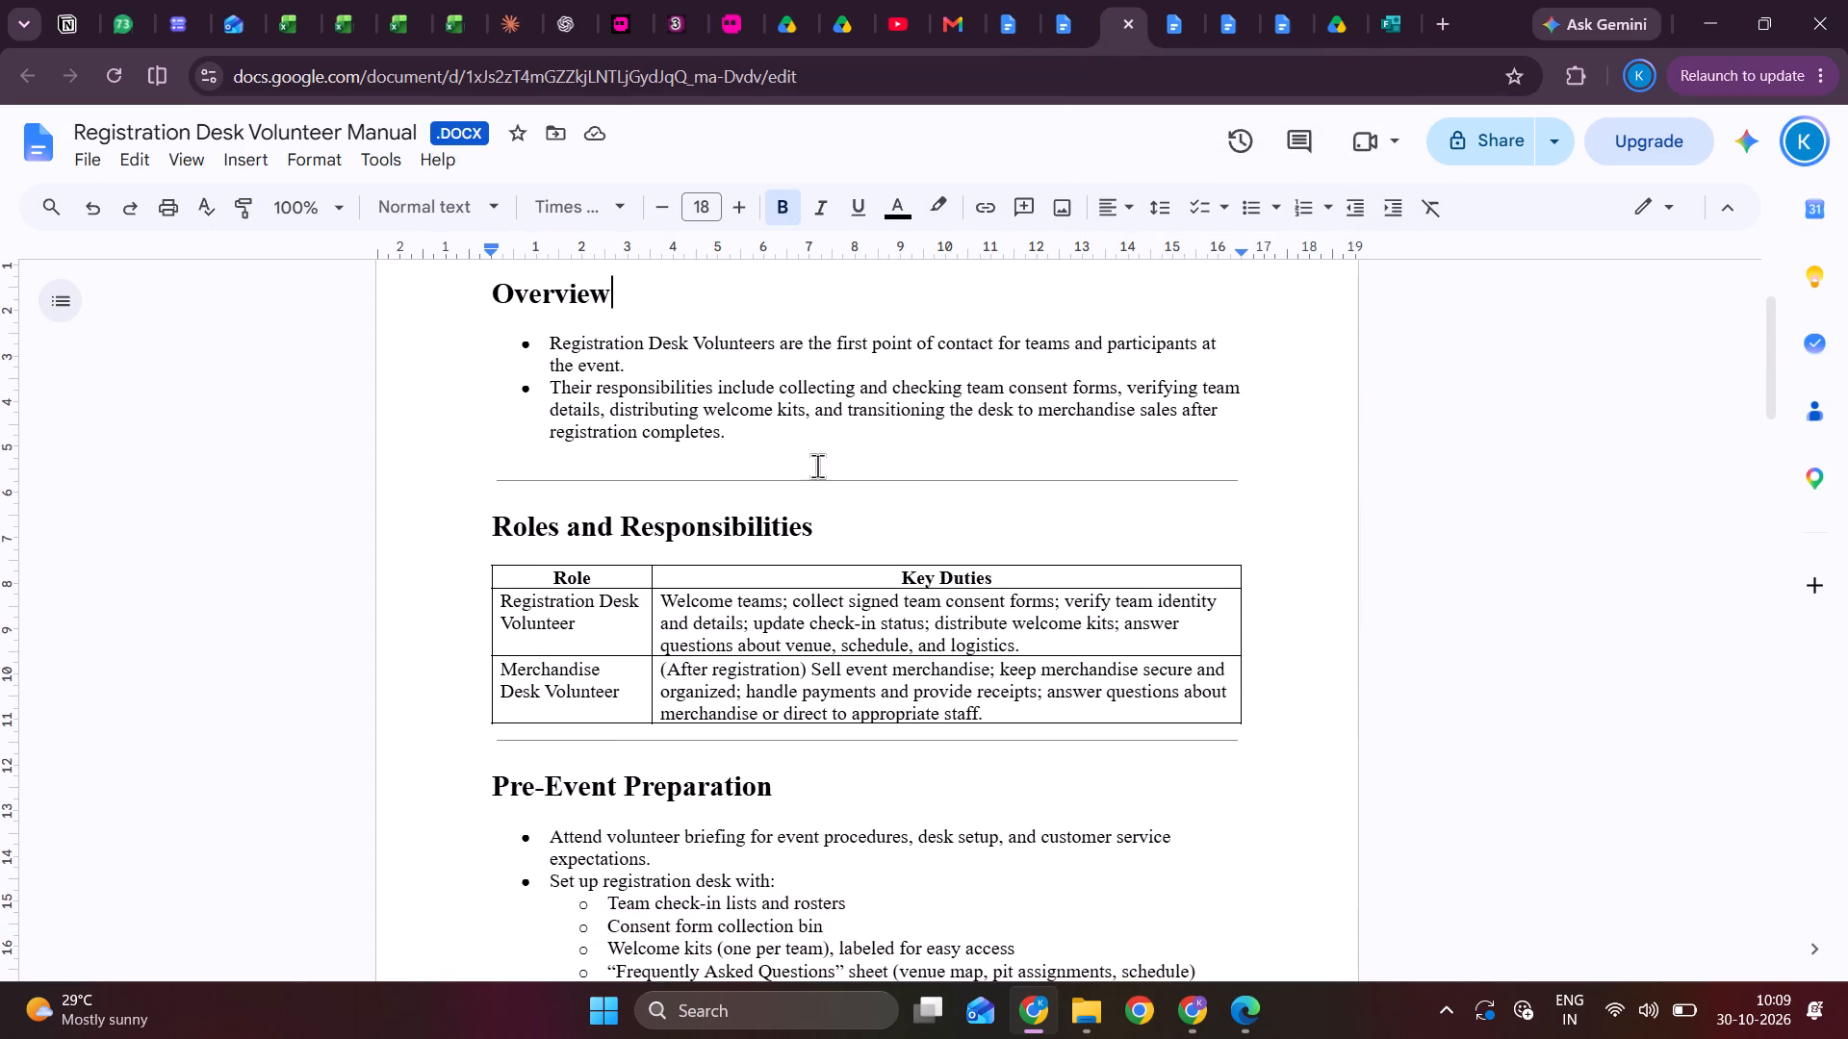
click(808, 479)
double_click(833, 478)
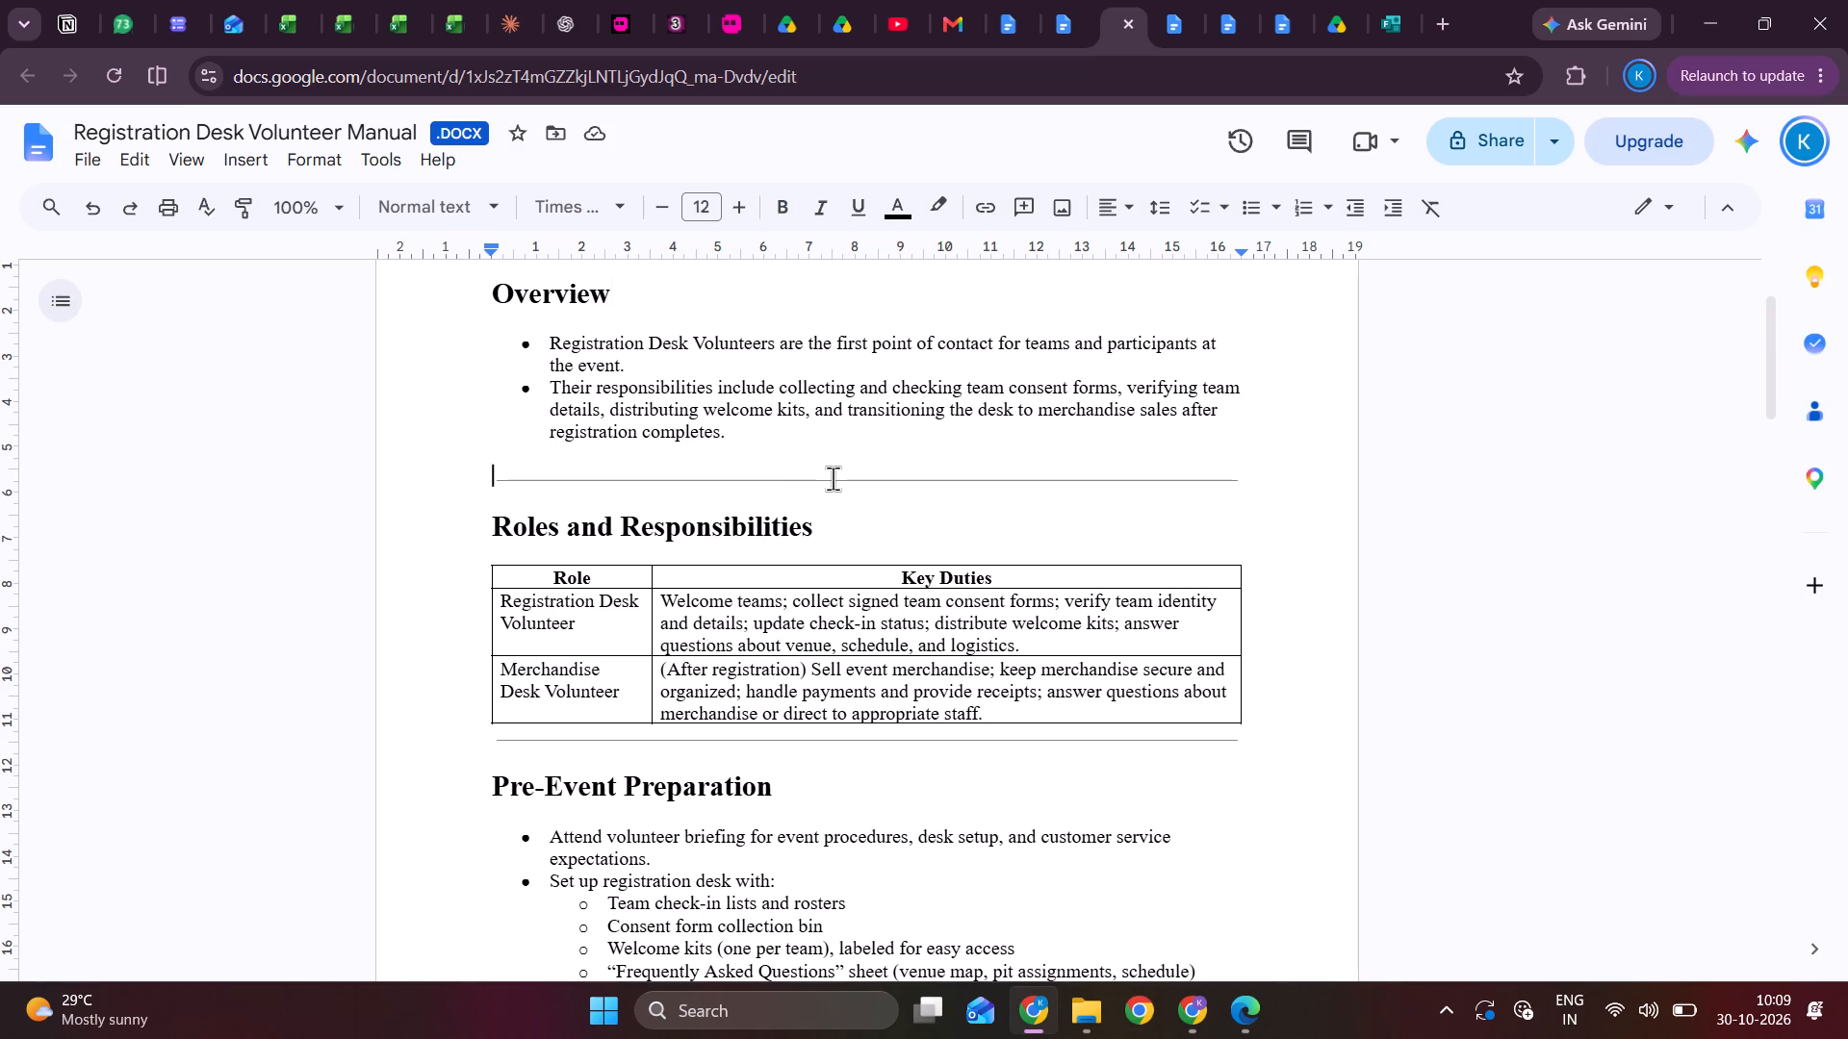
click(833, 478)
scroll(833, 478, down, 2)
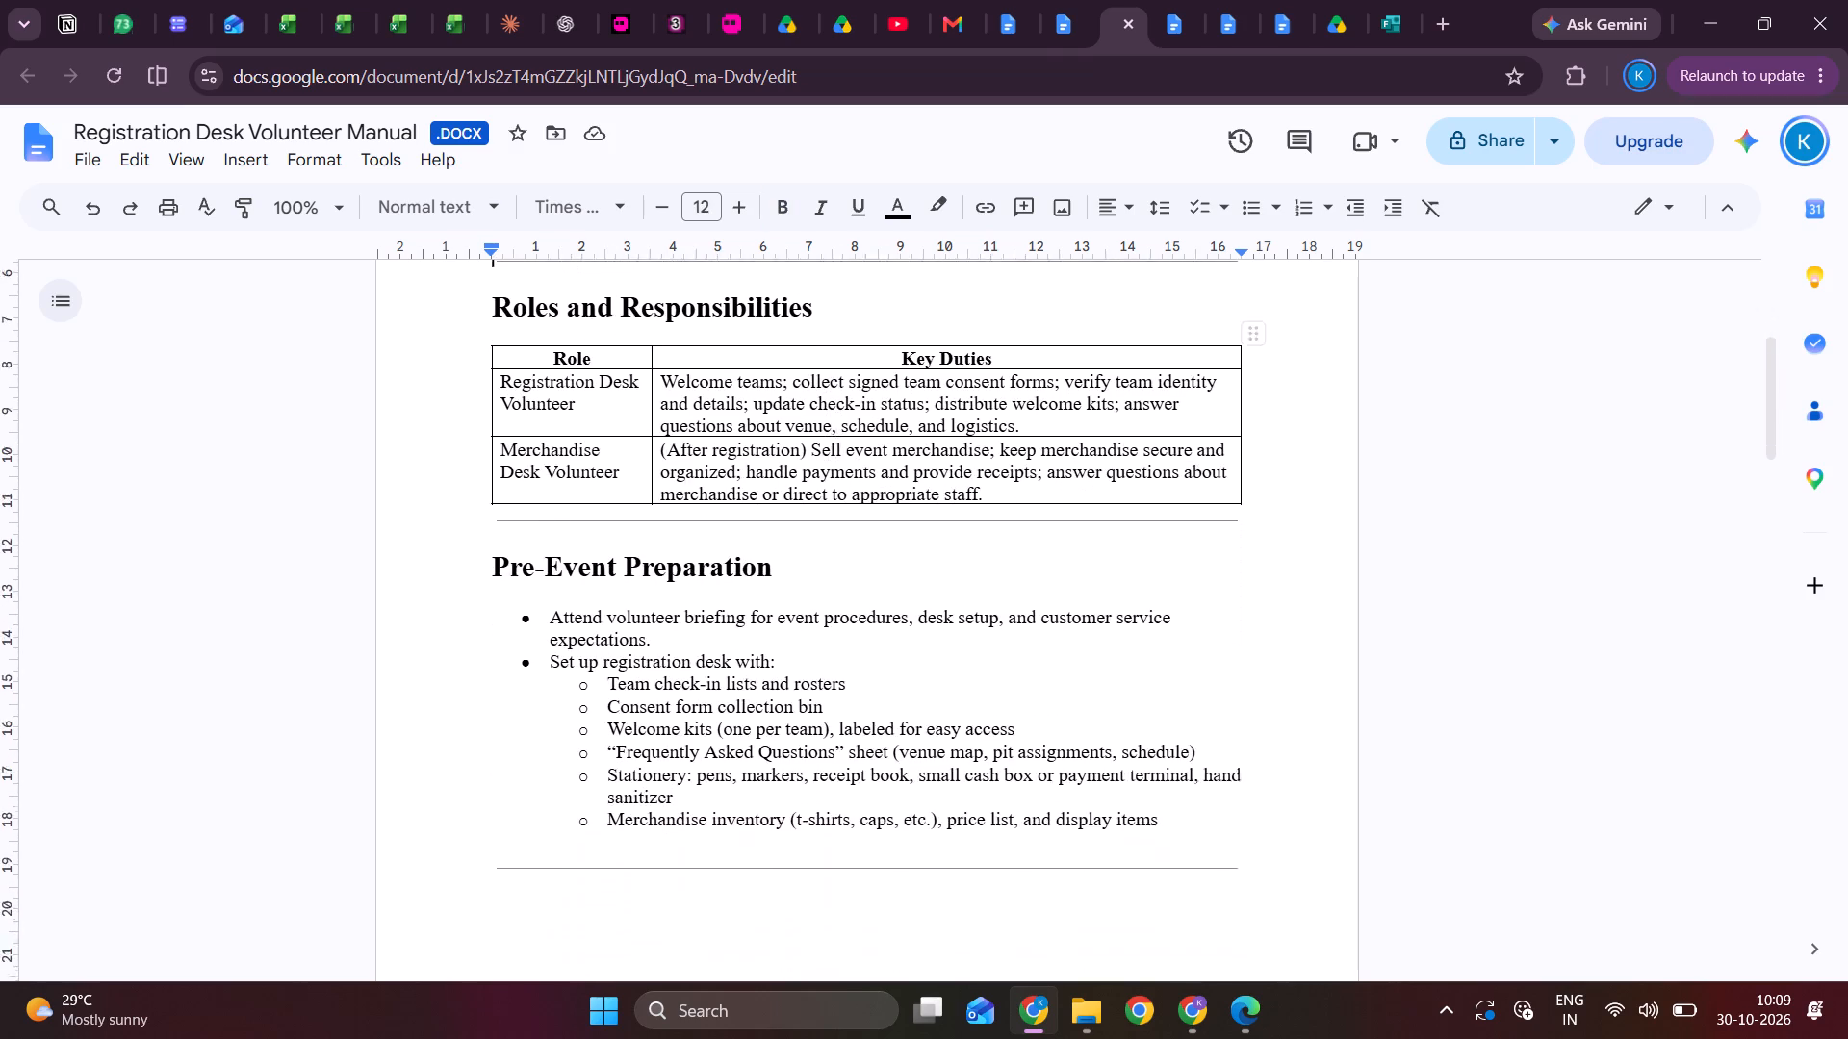
scroll(833, 478, down, 1)
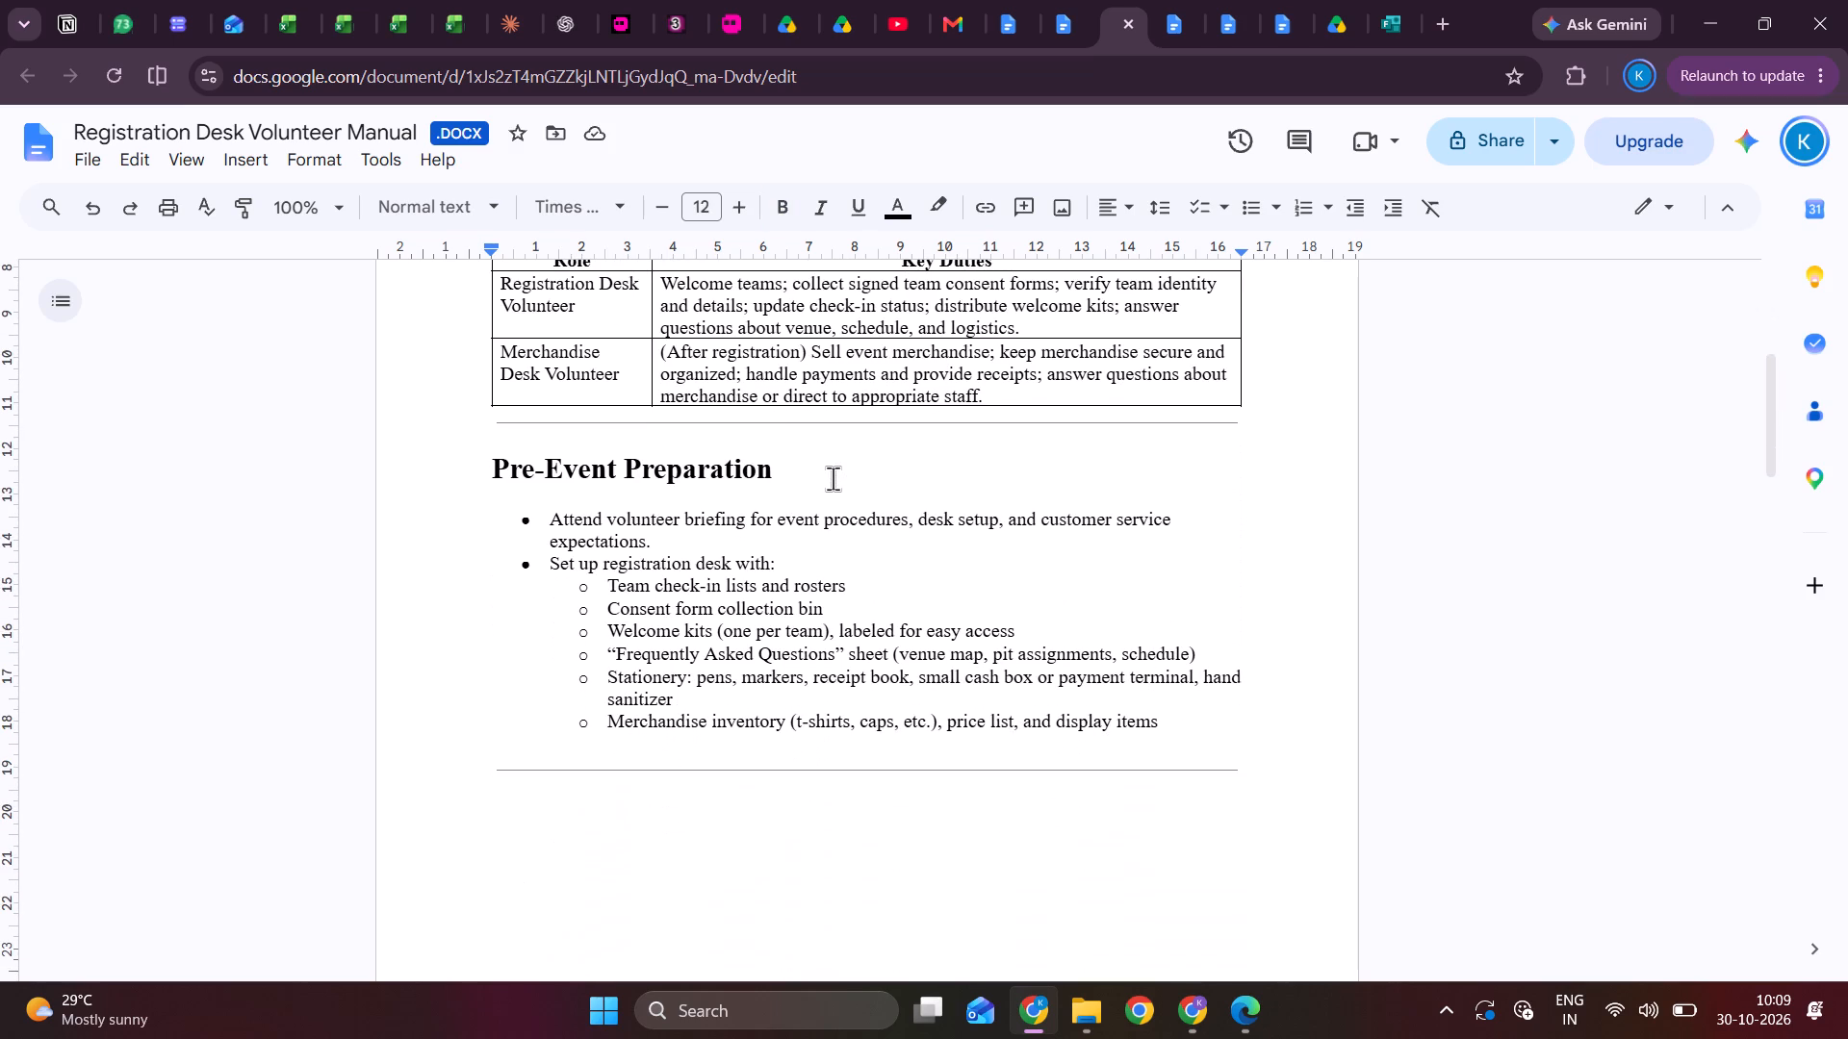
scroll(833, 478, up, 2)
click(1061, 23)
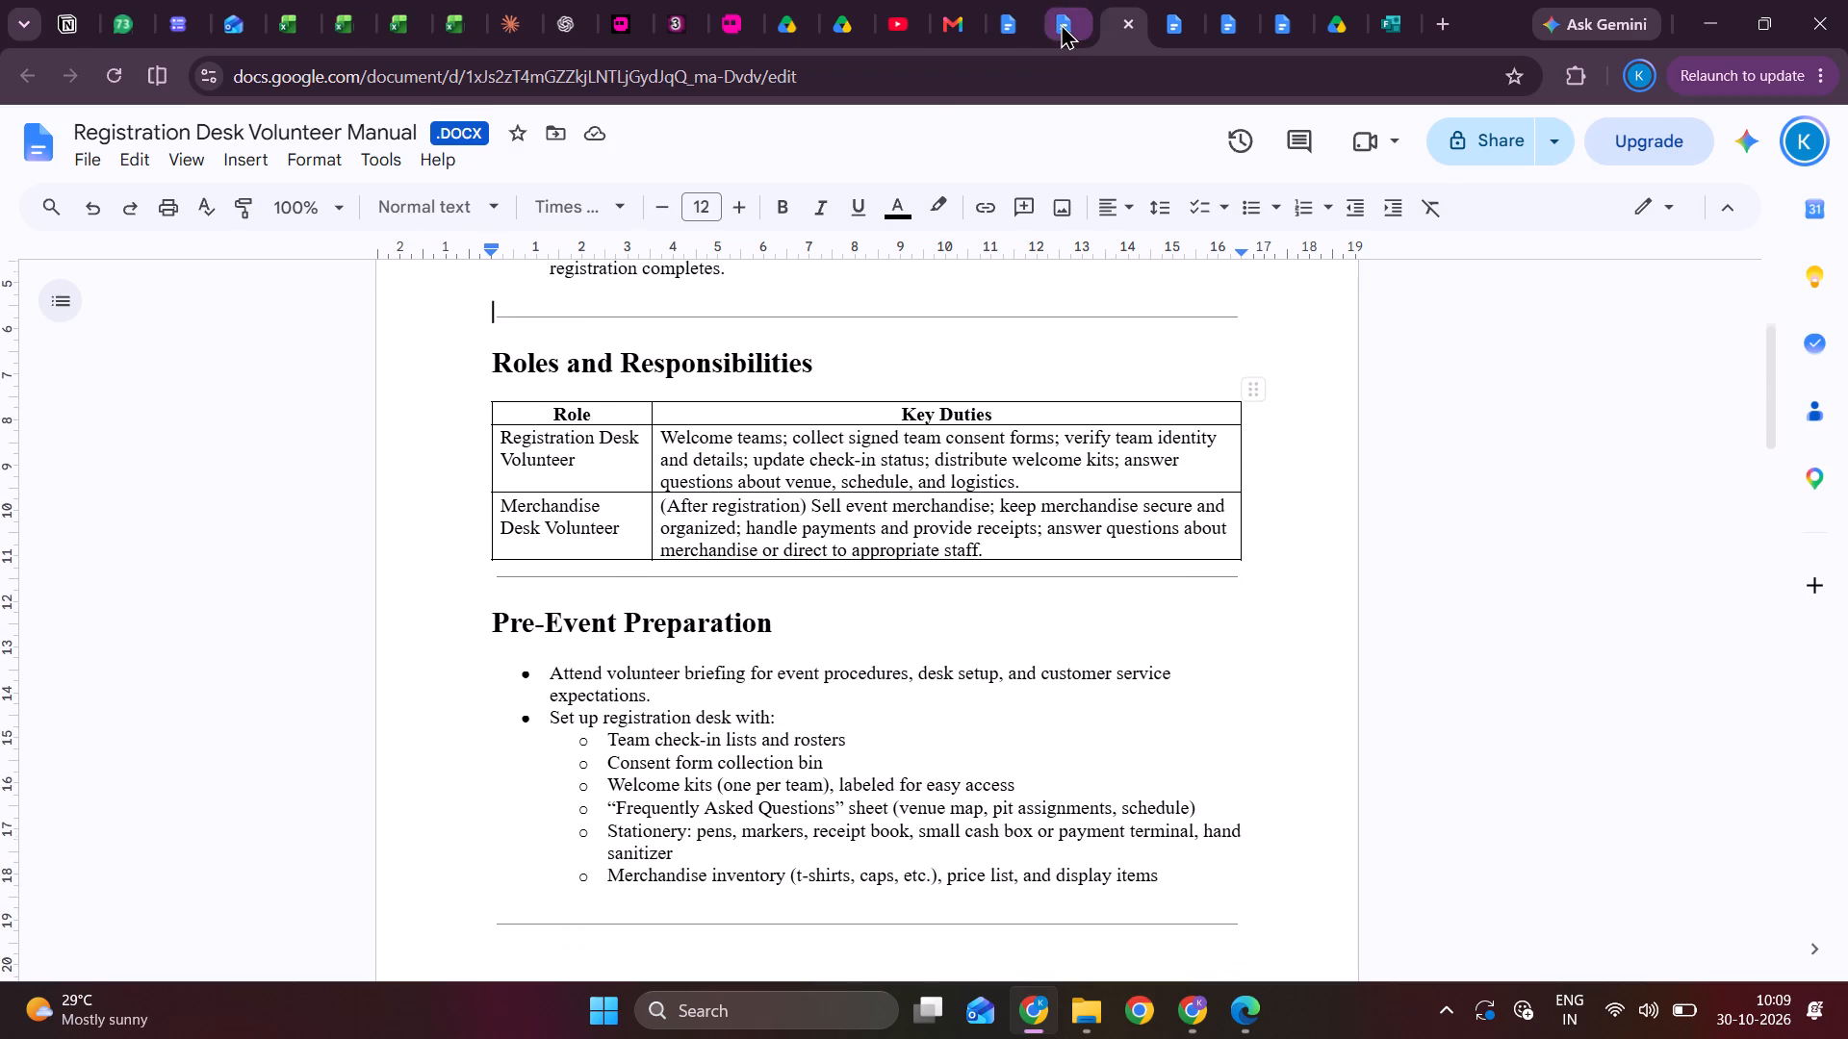
scroll(894, 546, down, 4)
scroll(894, 546, up, 2)
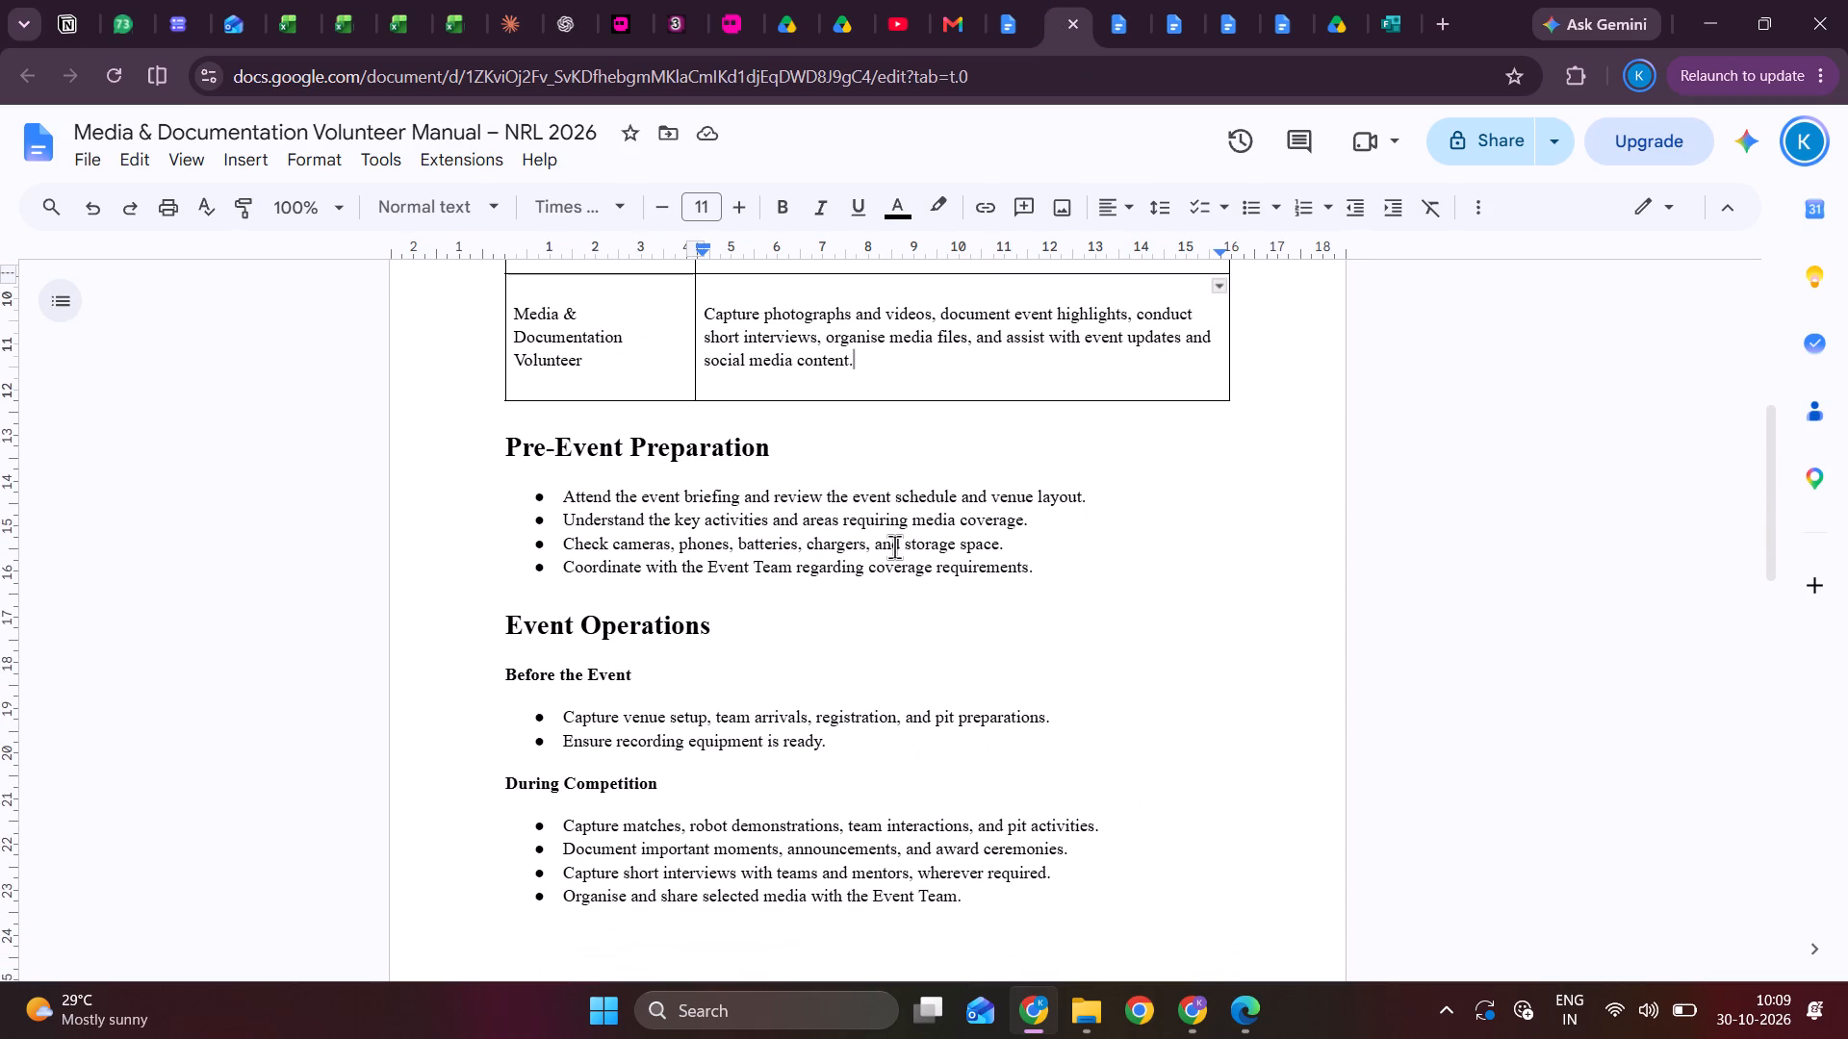
scroll(894, 546, up, 1)
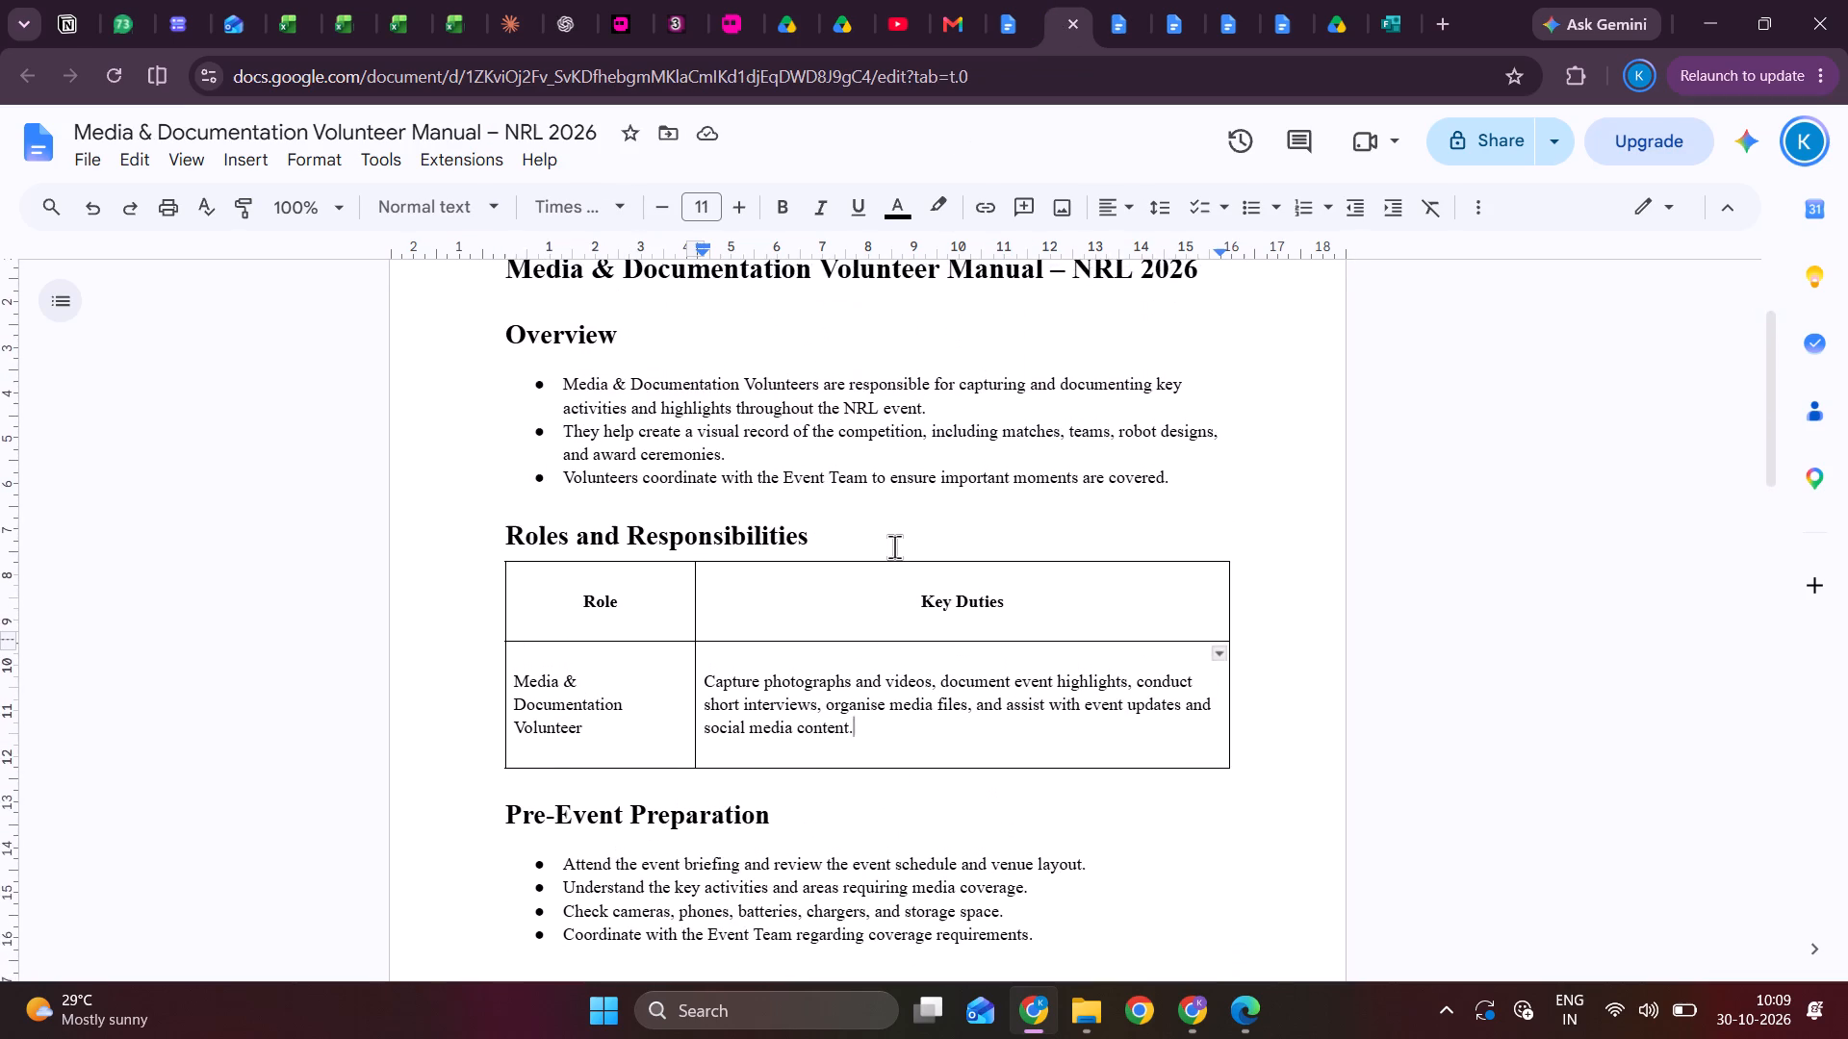
scroll(894, 546, up, 1)
click(1111, 10)
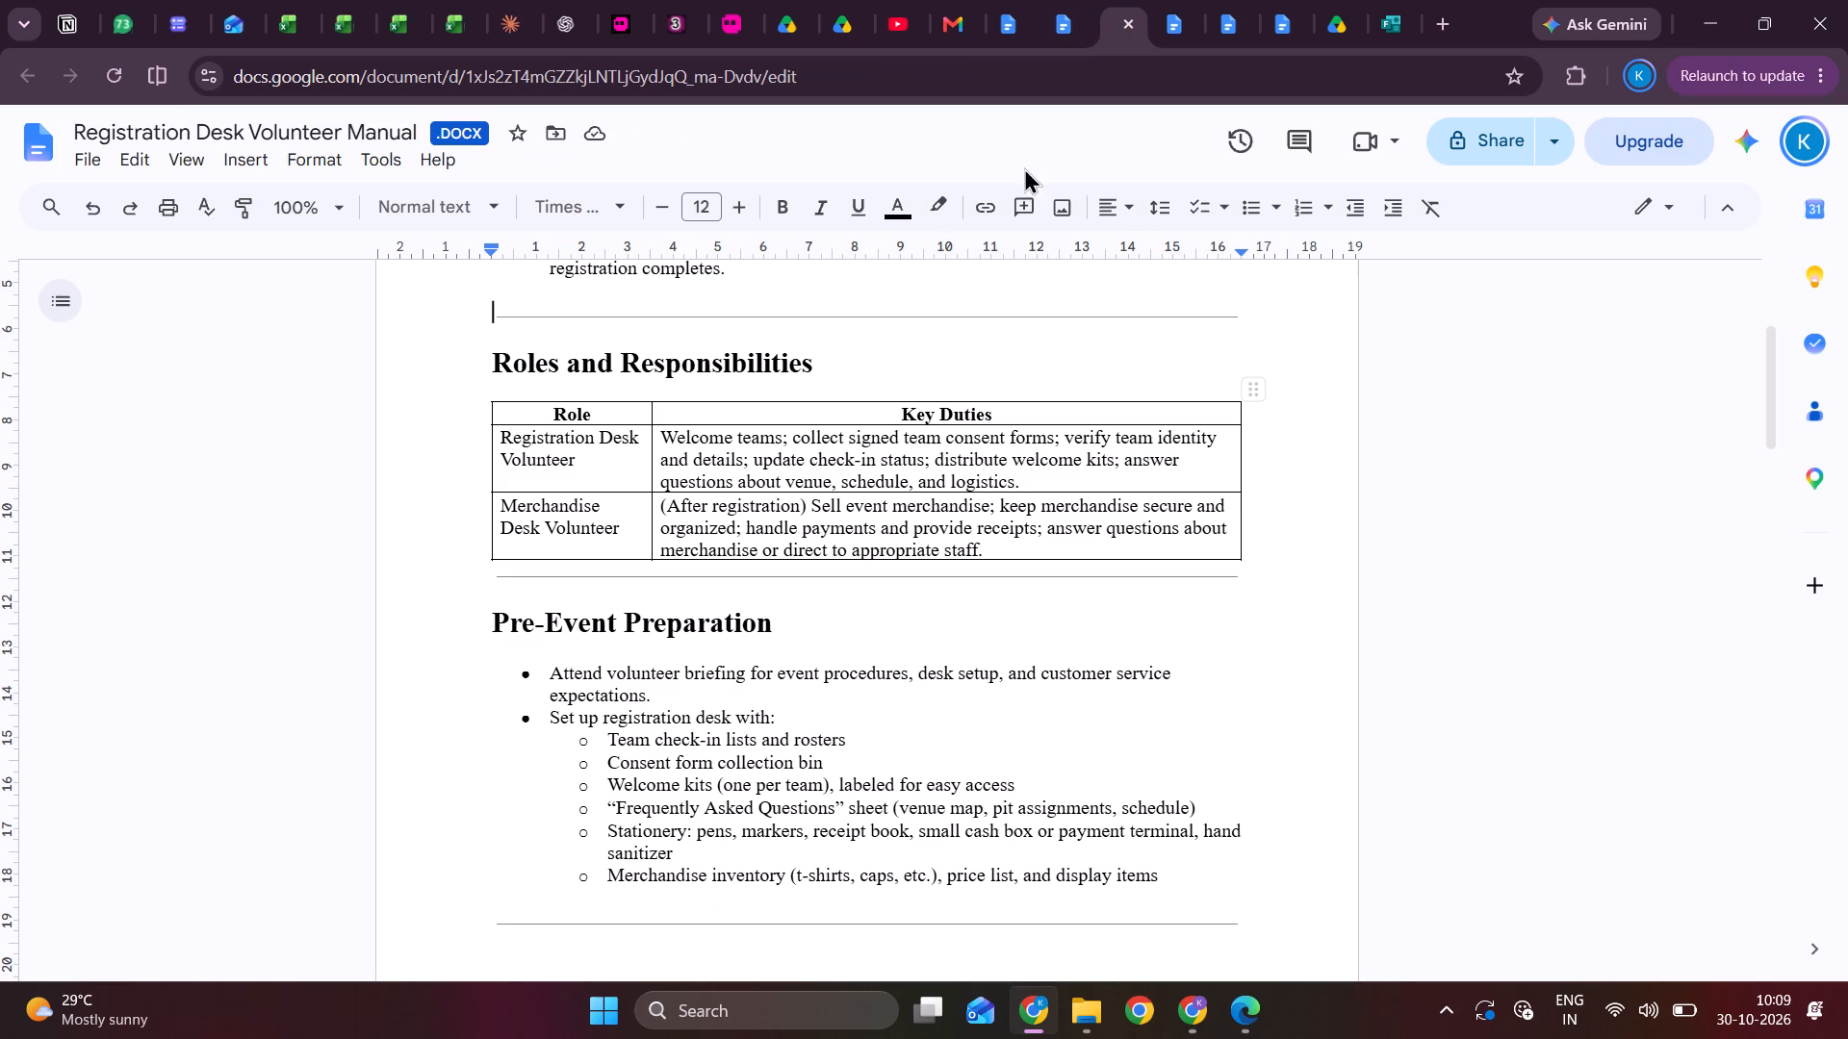
scroll(932, 434, up, 5)
Examine the dividers, tables and section layout in the Pit Buddy, Pit Admin and Lead Queuing Volunteer manuals.
click(1163, 34)
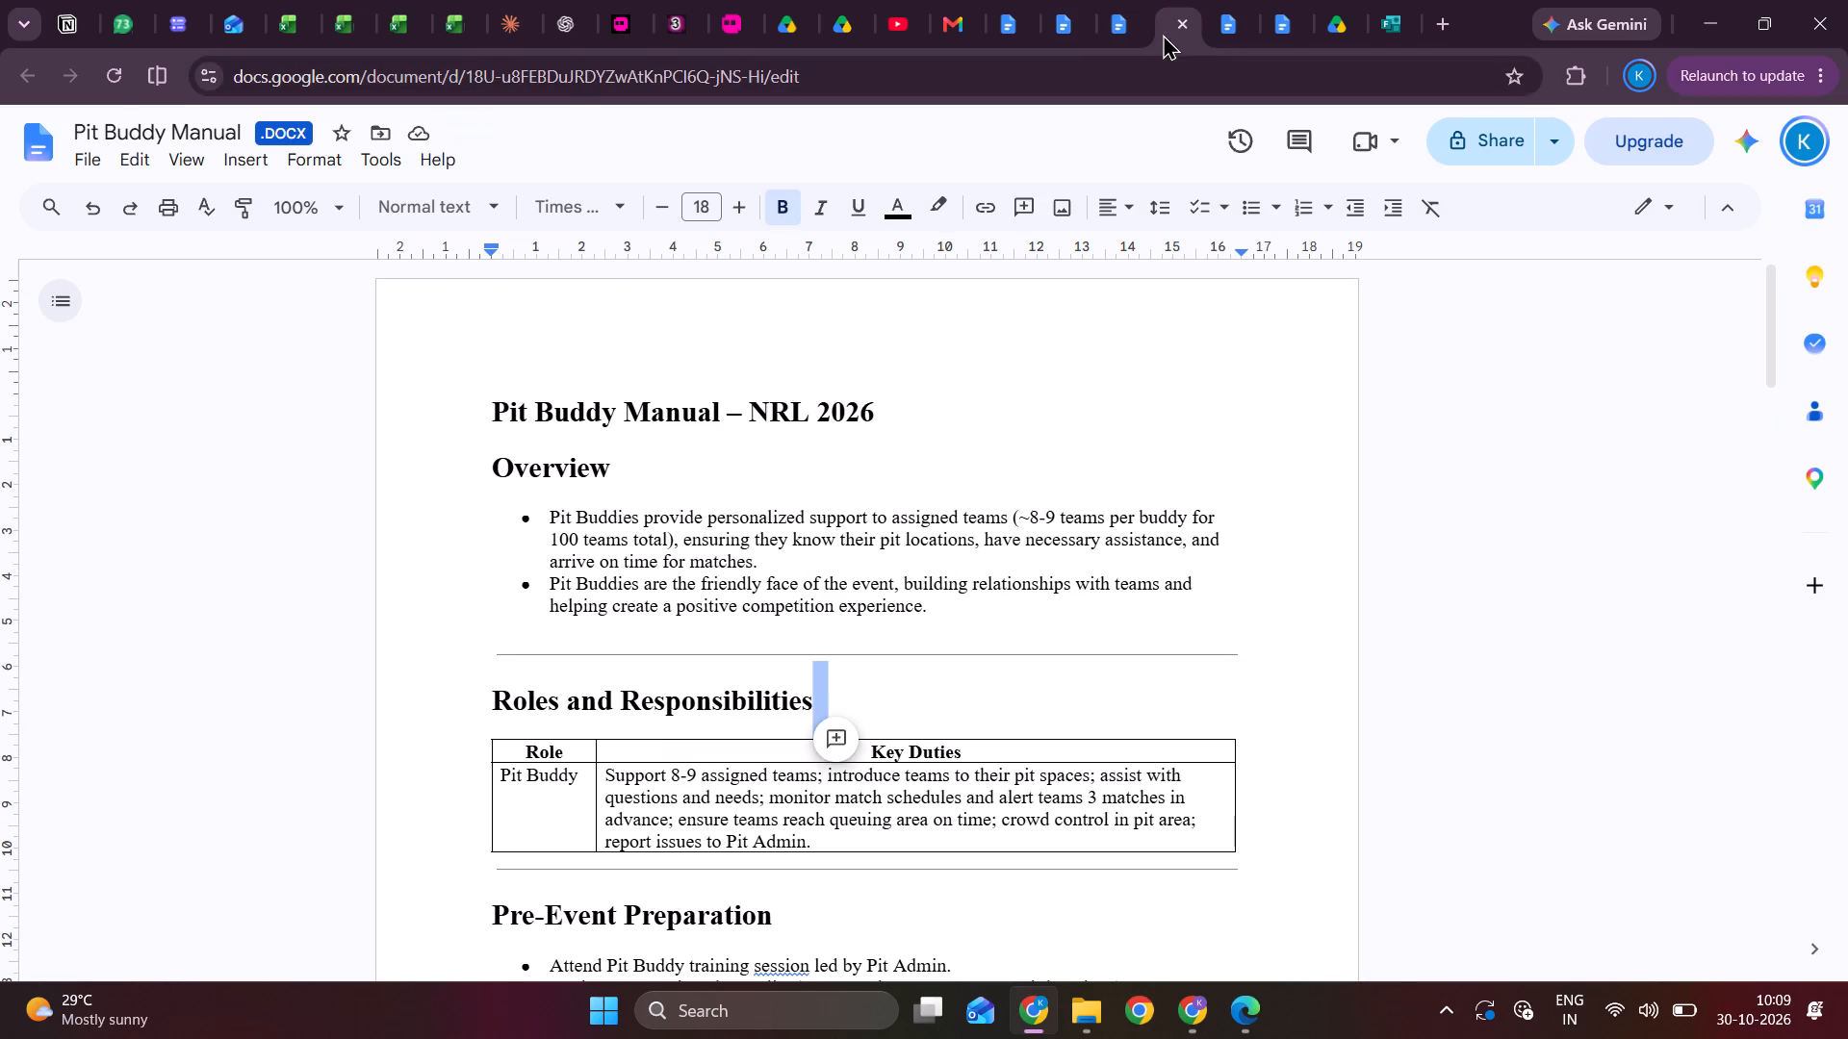
click(866, 685)
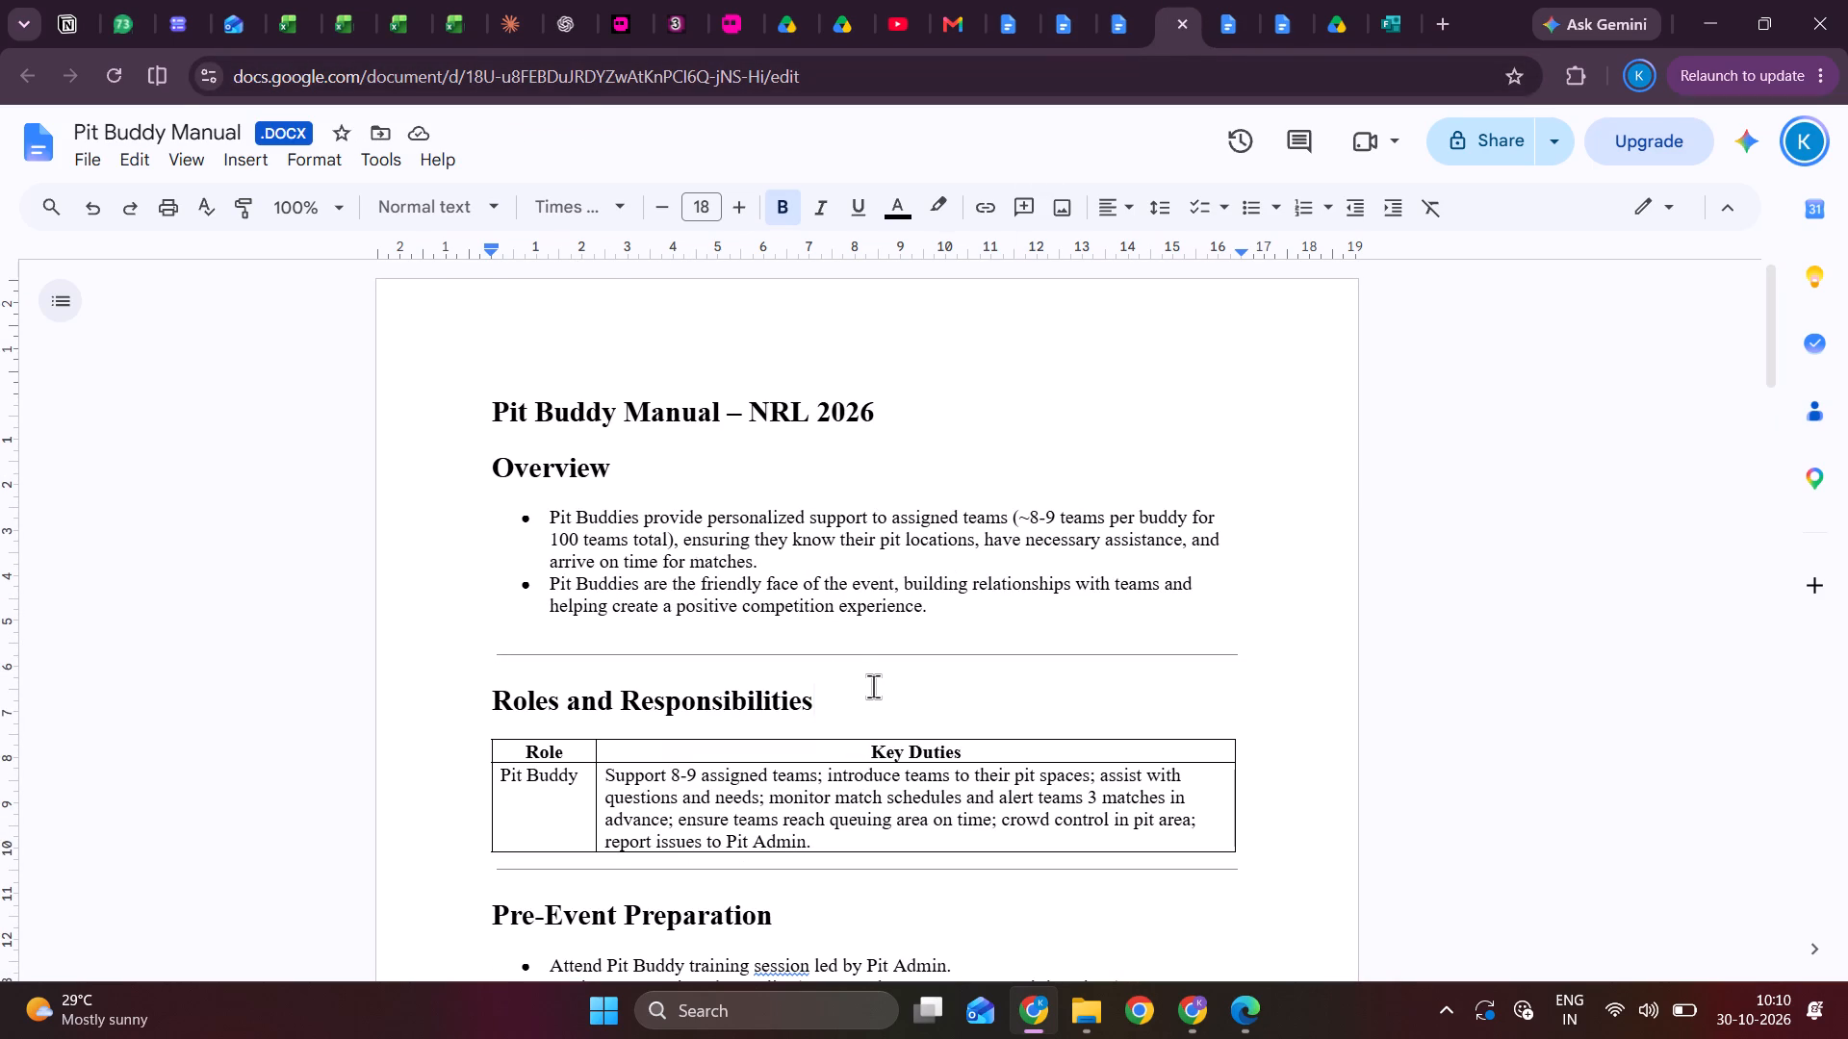
scroll(873, 686, down, 2)
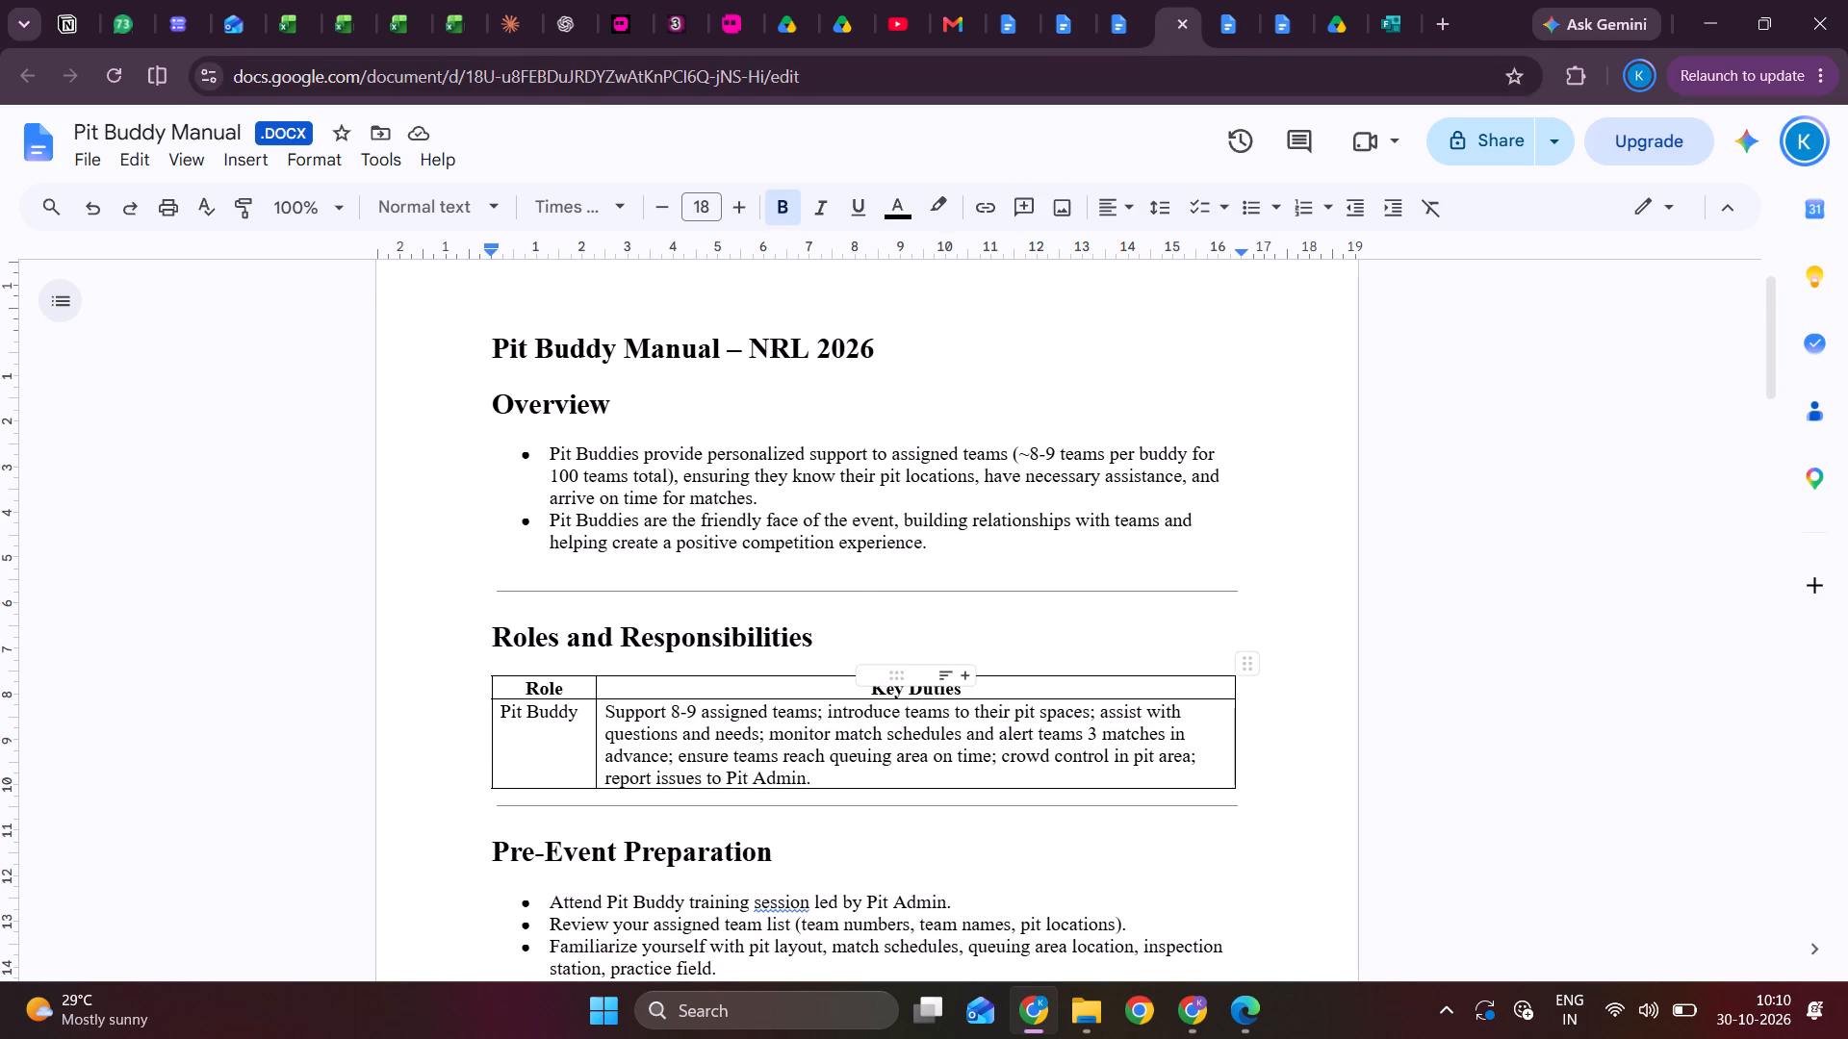
click(1219, 31)
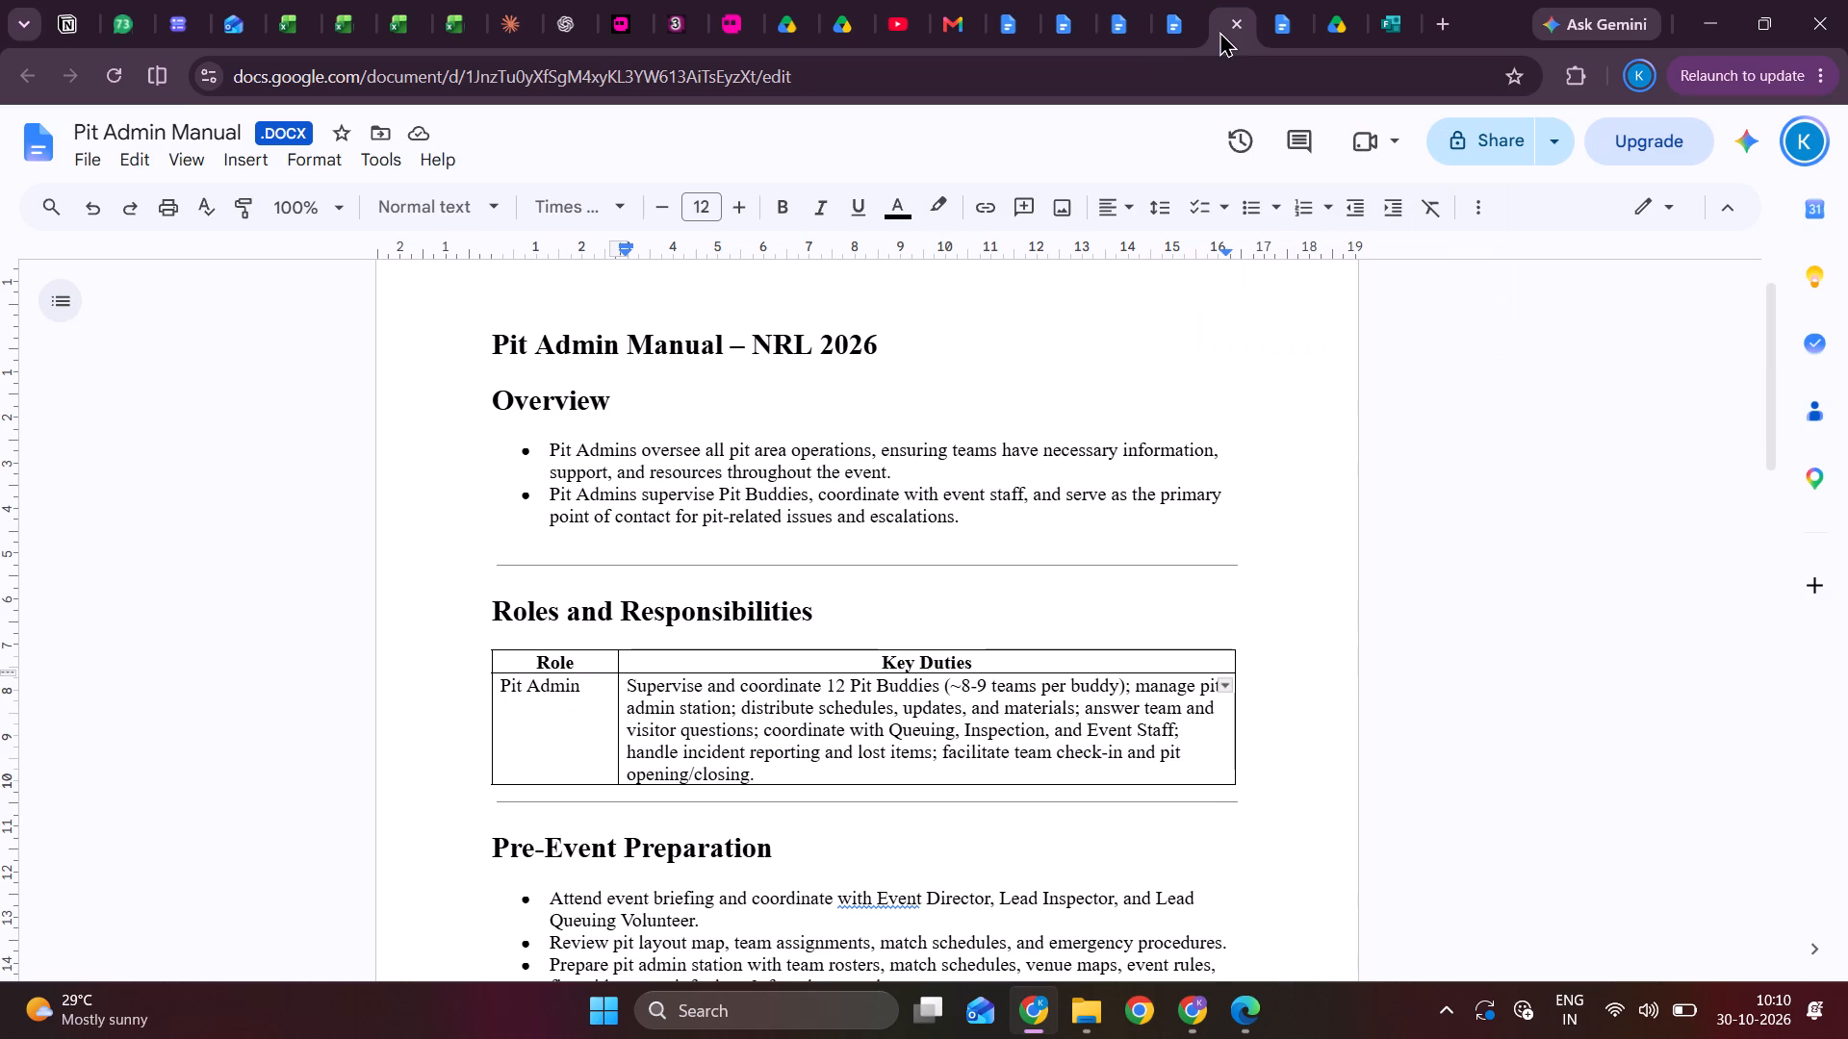
scroll(978, 761, down, 2)
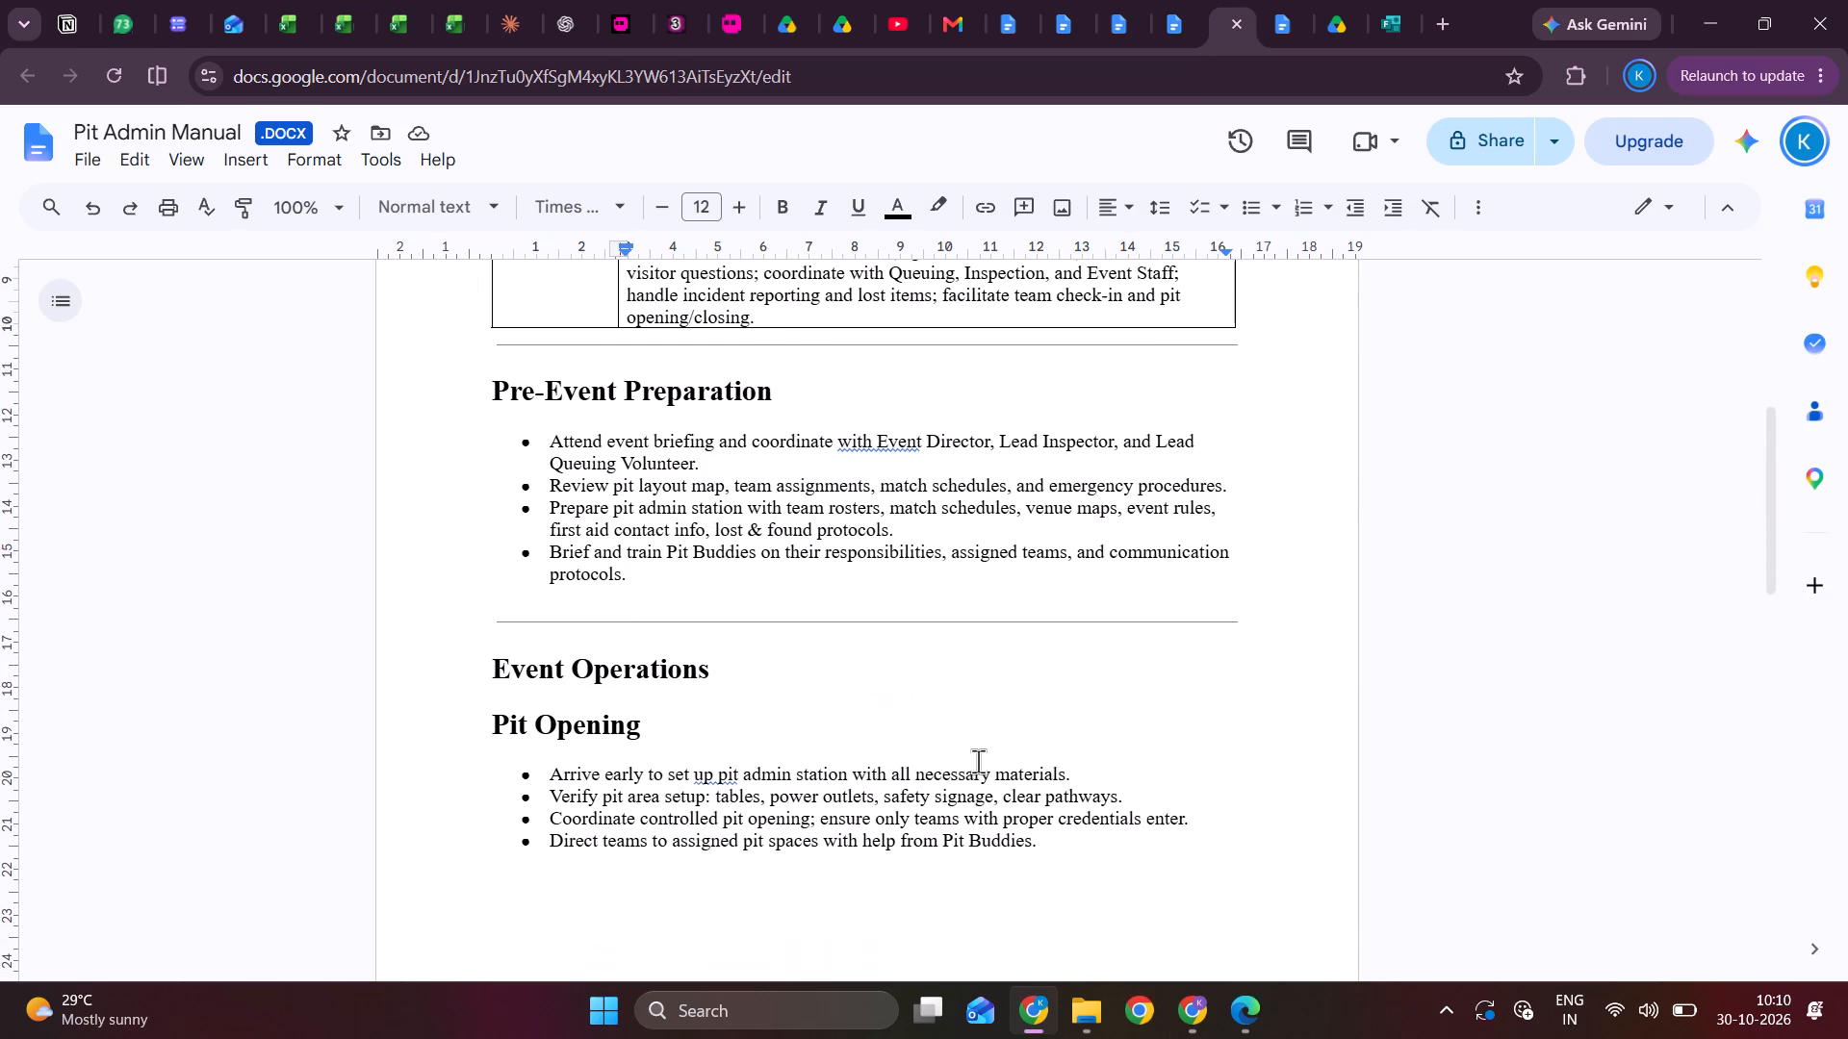
scroll(978, 761, down, 1)
click(1272, 44)
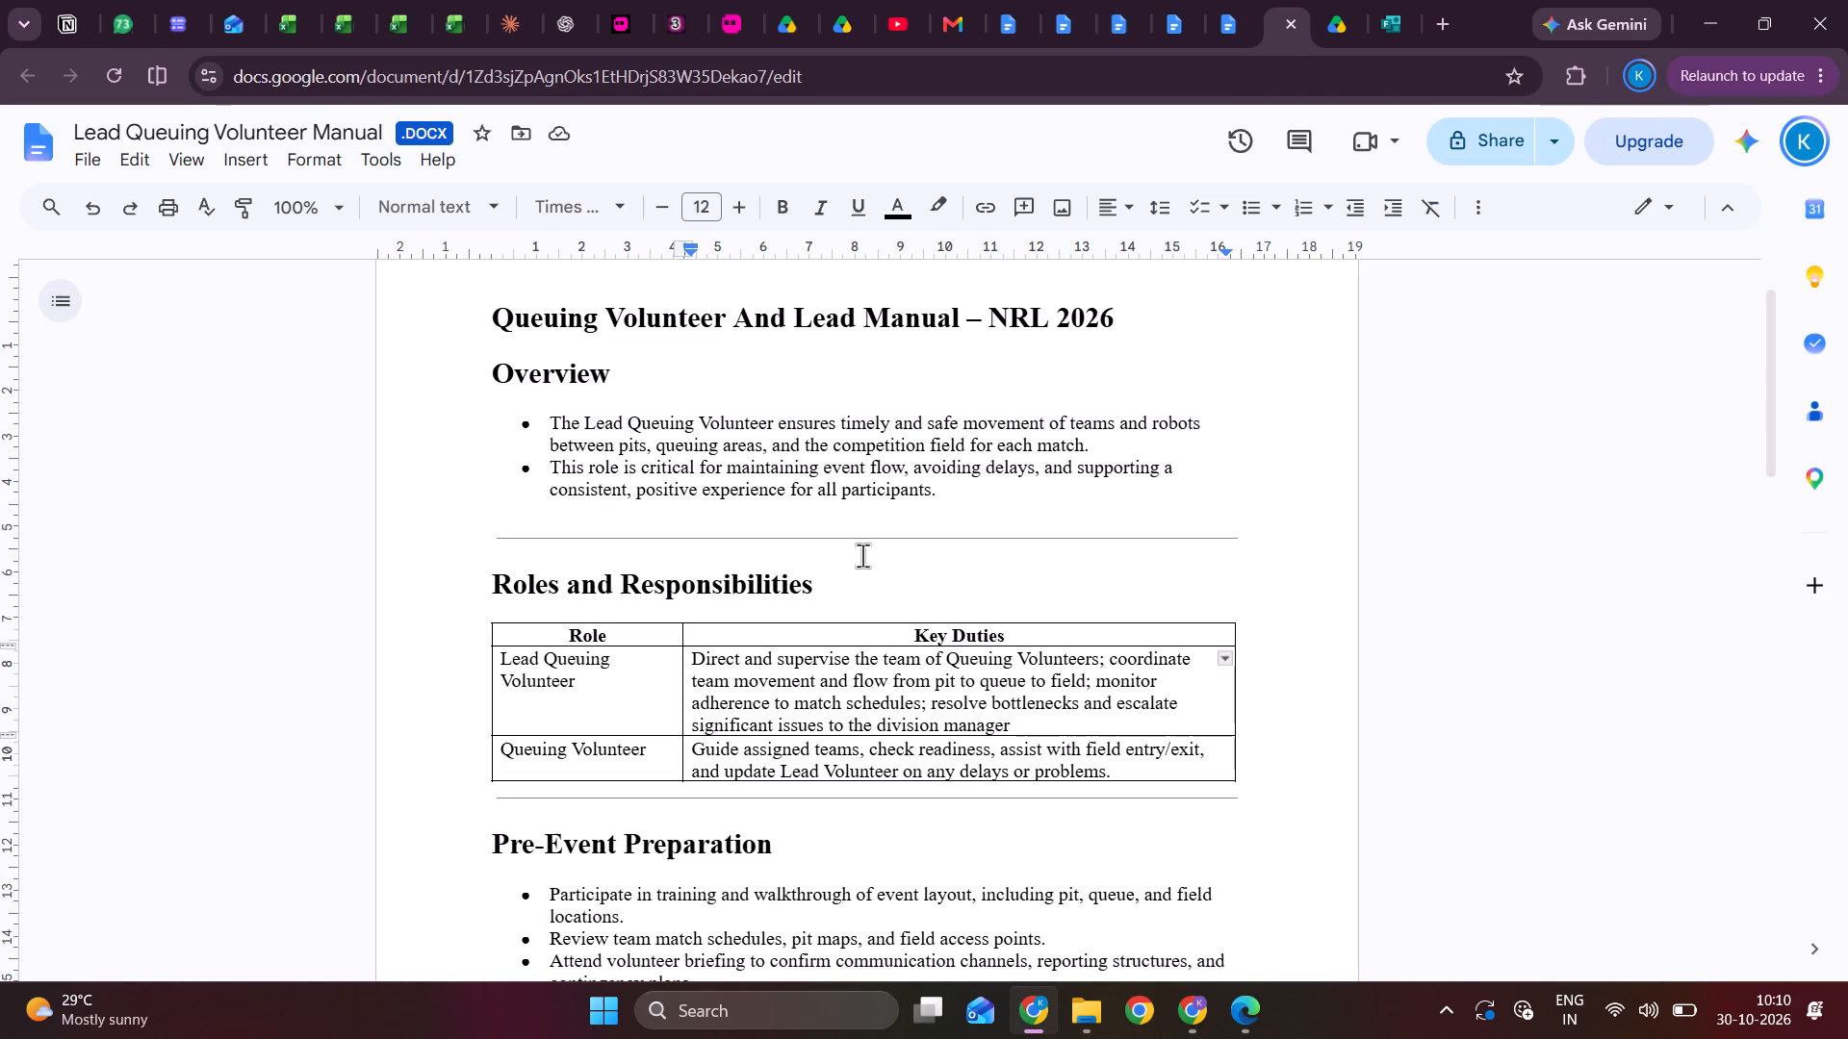
scroll(869, 571, down, 3)
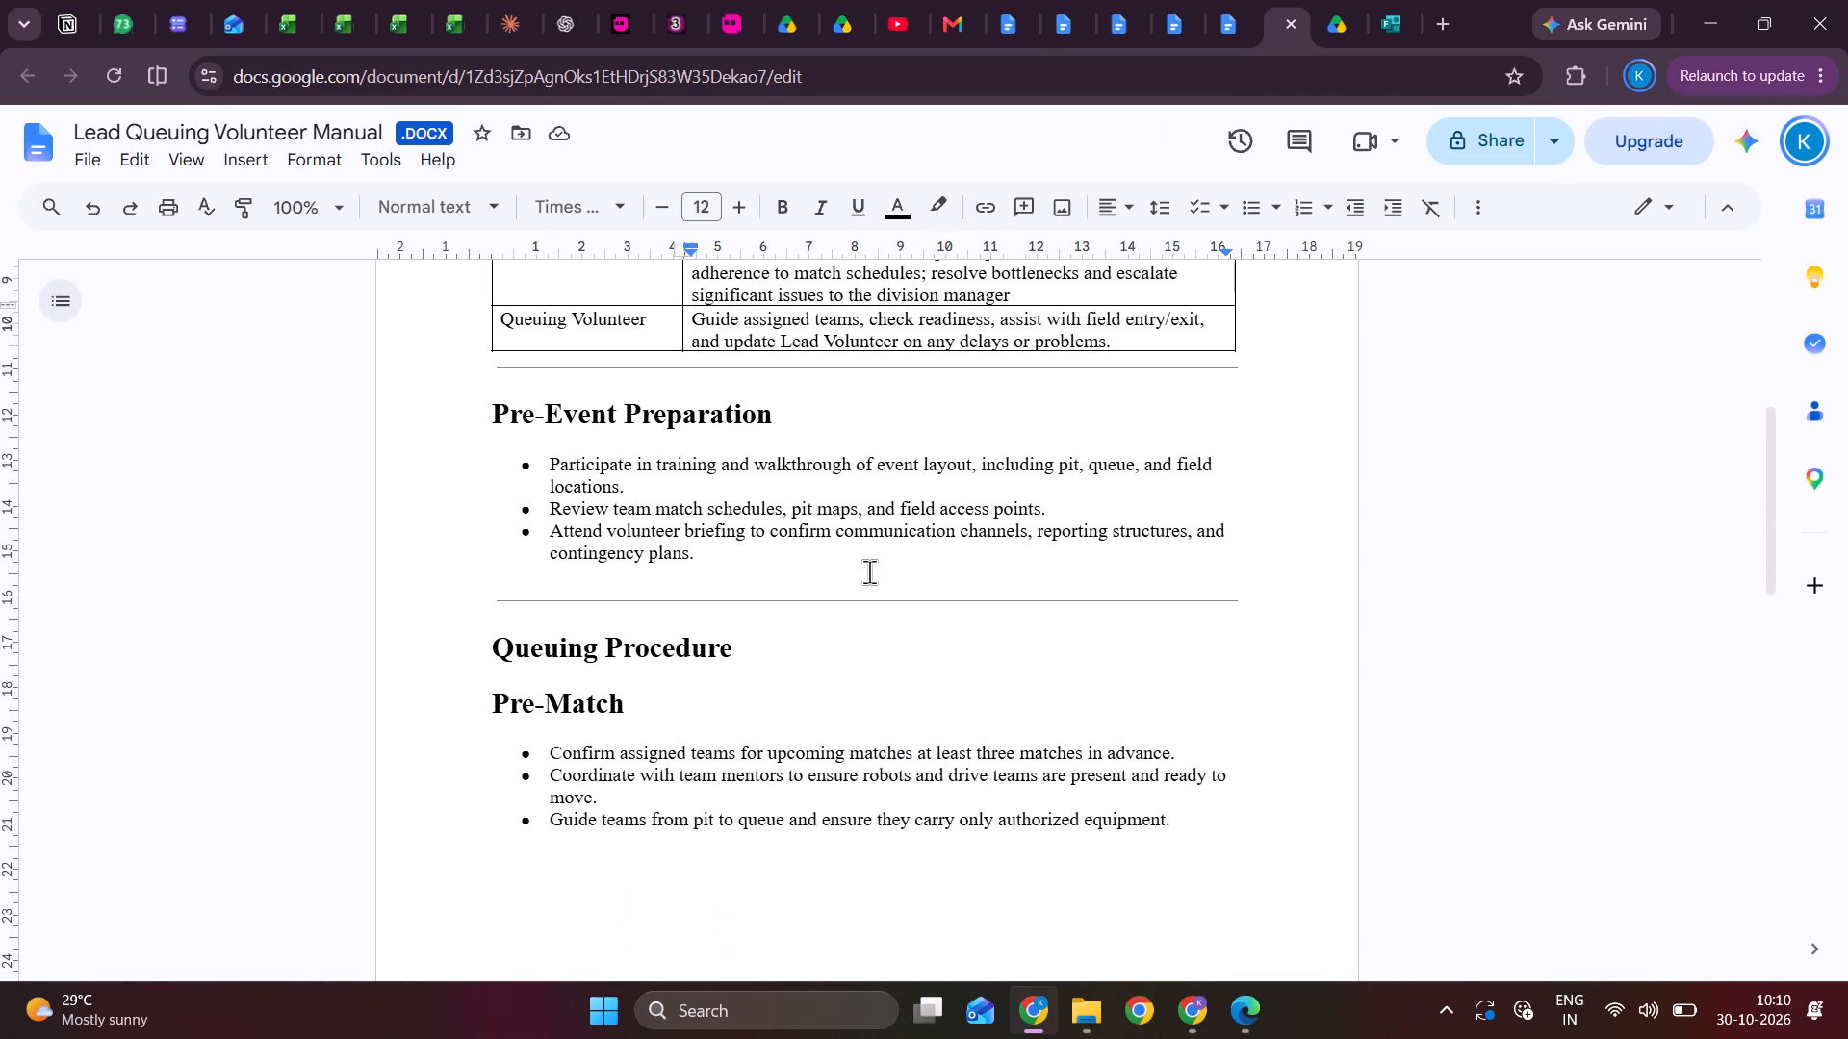
scroll(869, 571, down, 1)
scroll(872, 563, up, 4)
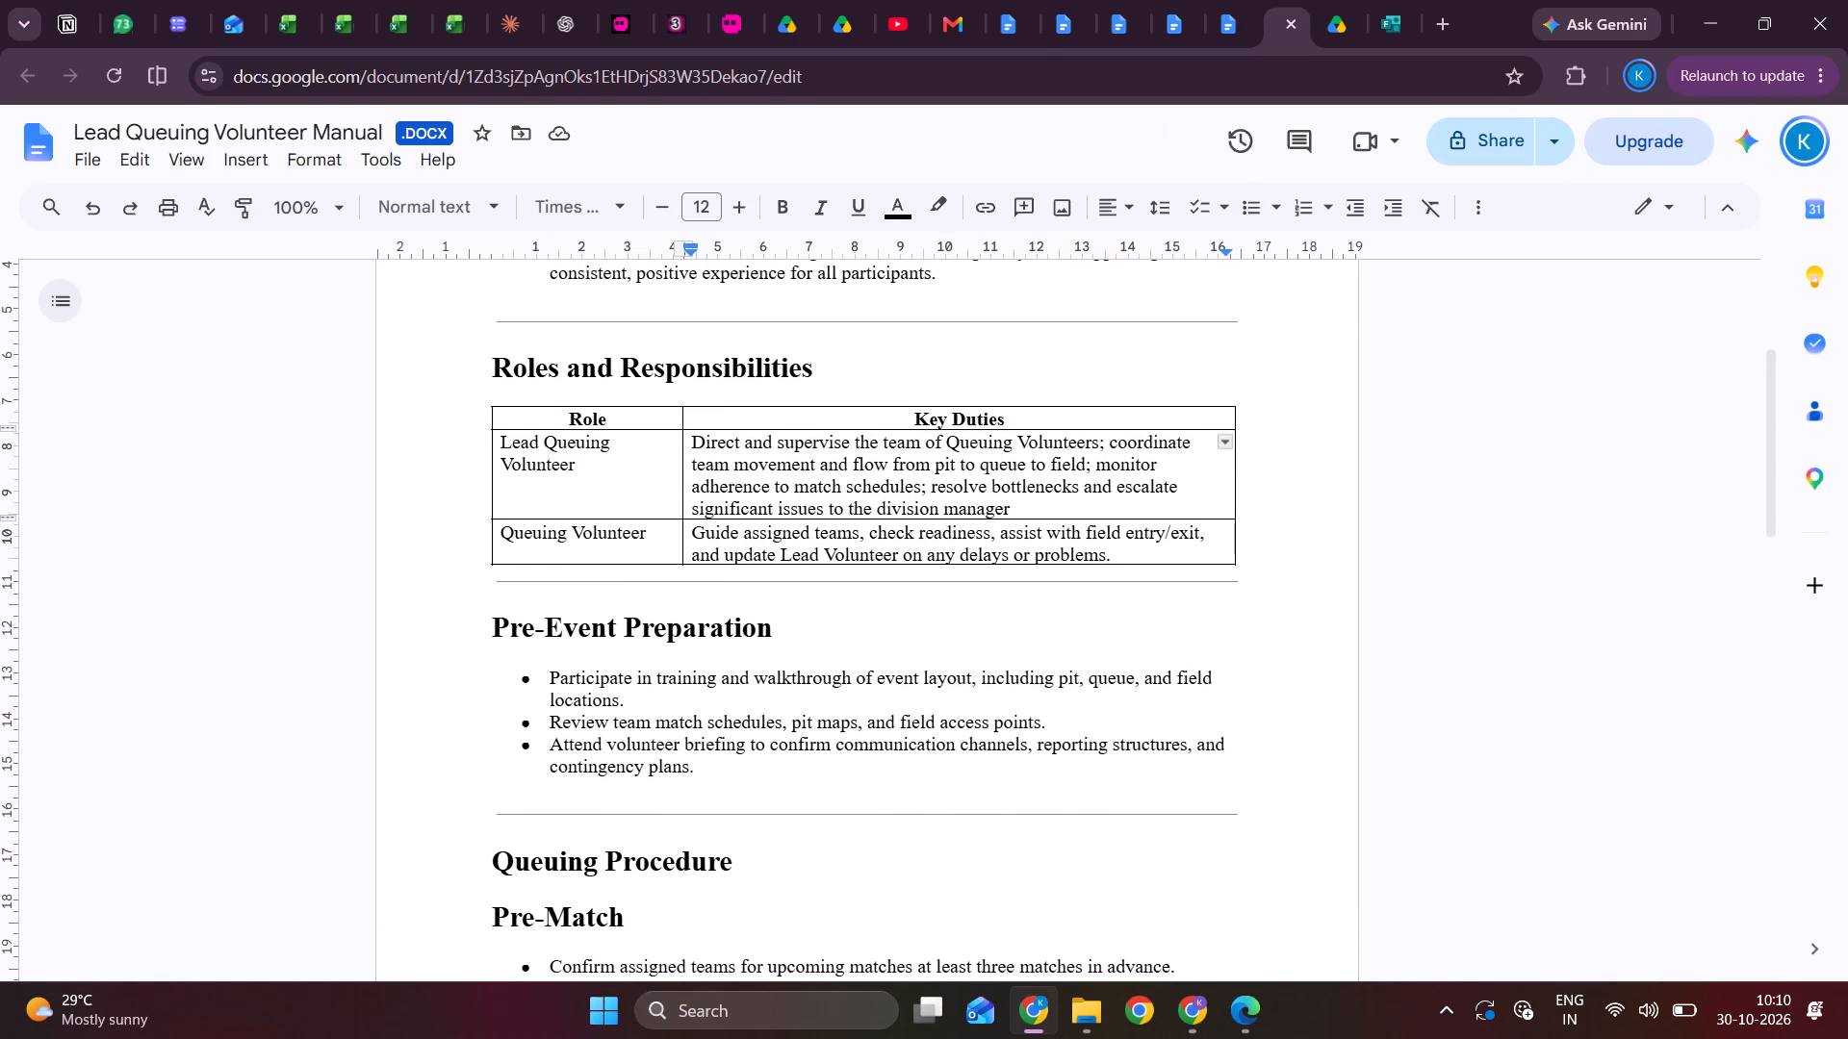
scroll(872, 563, up, 3)
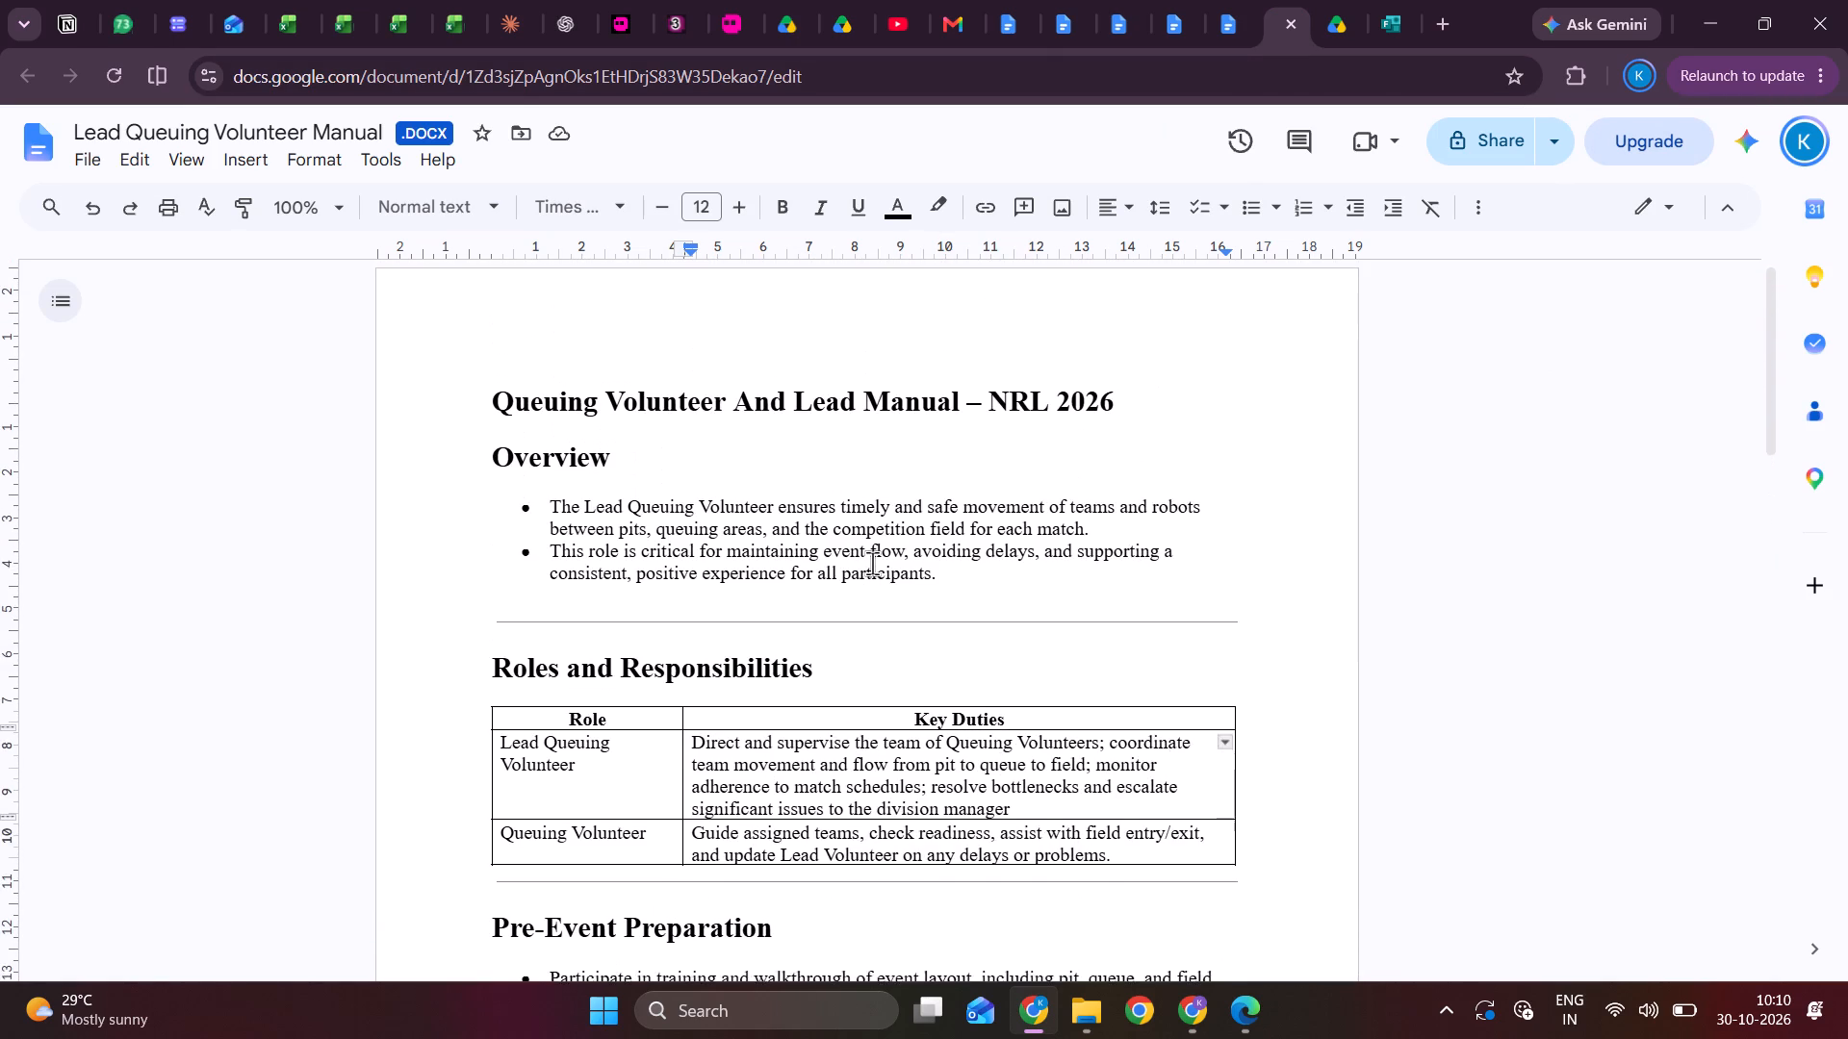
scroll(872, 563, up, 3)
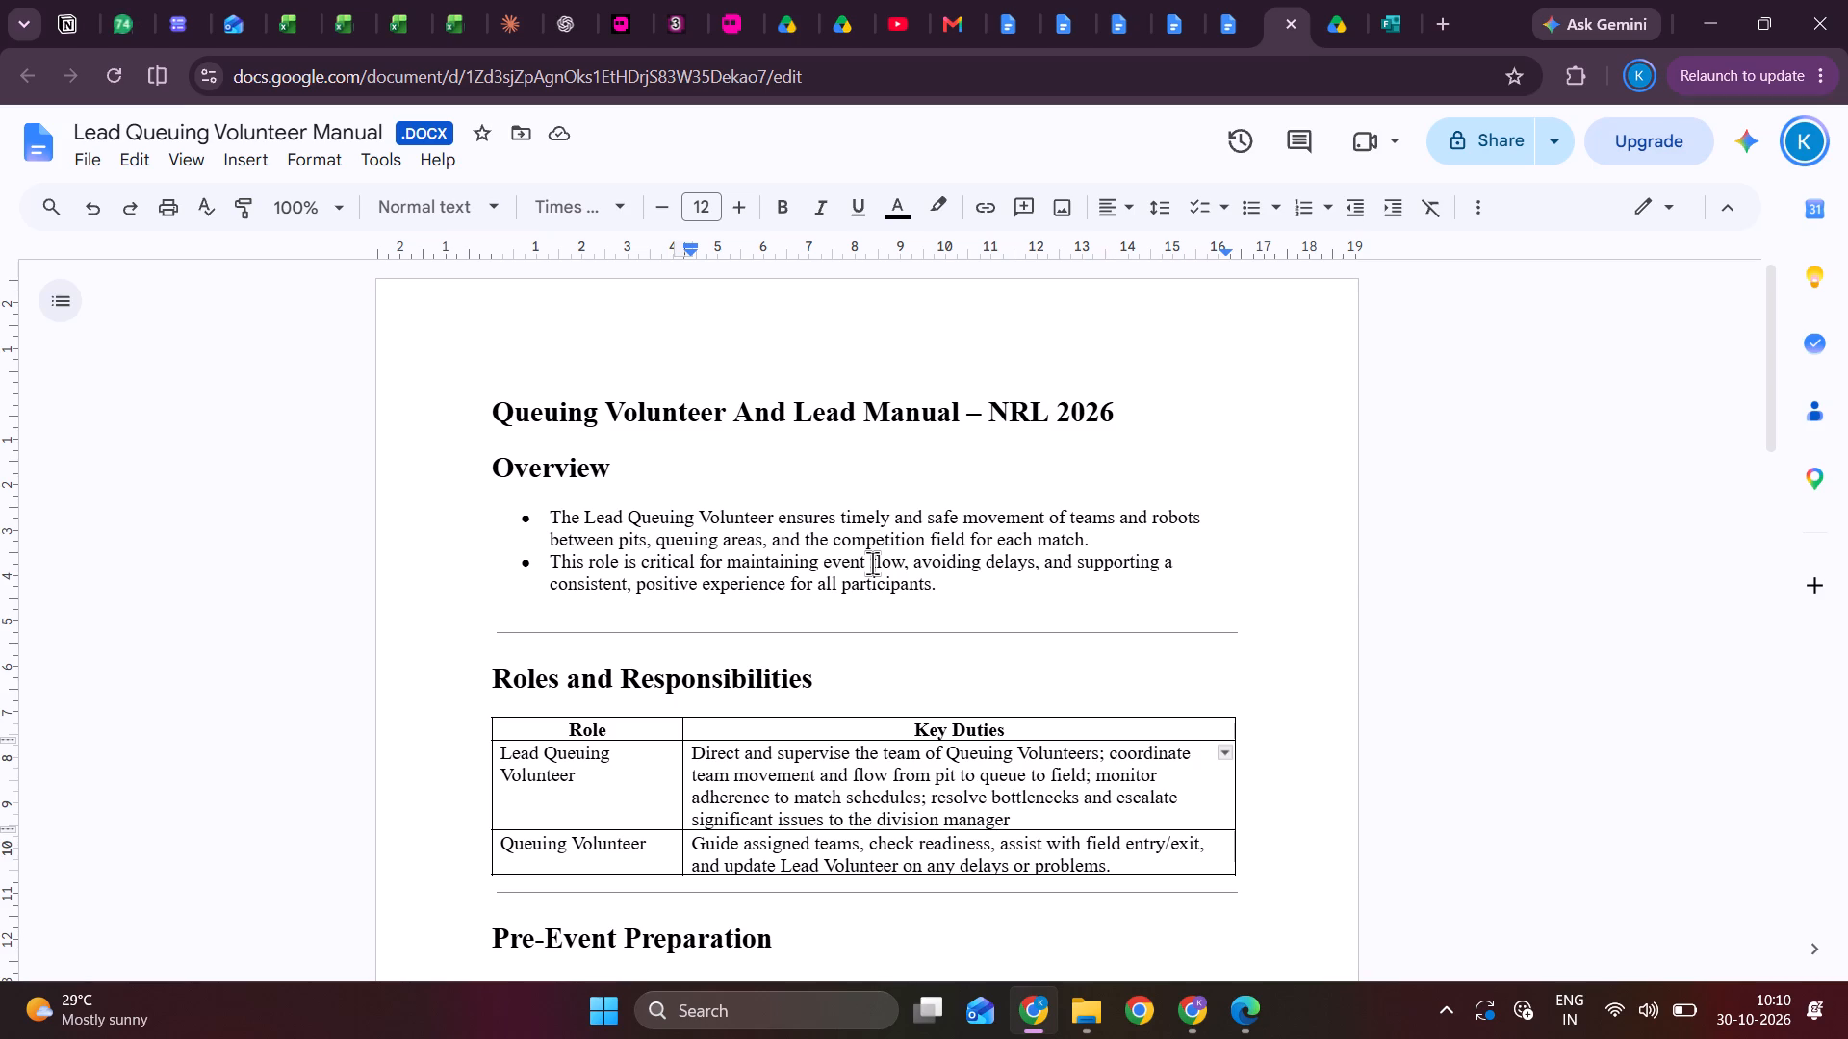
Switch to the NRL admin portal, filter the support tickets to Open and open the "Motor stripped." ticket from Team 242.
click(609, 16)
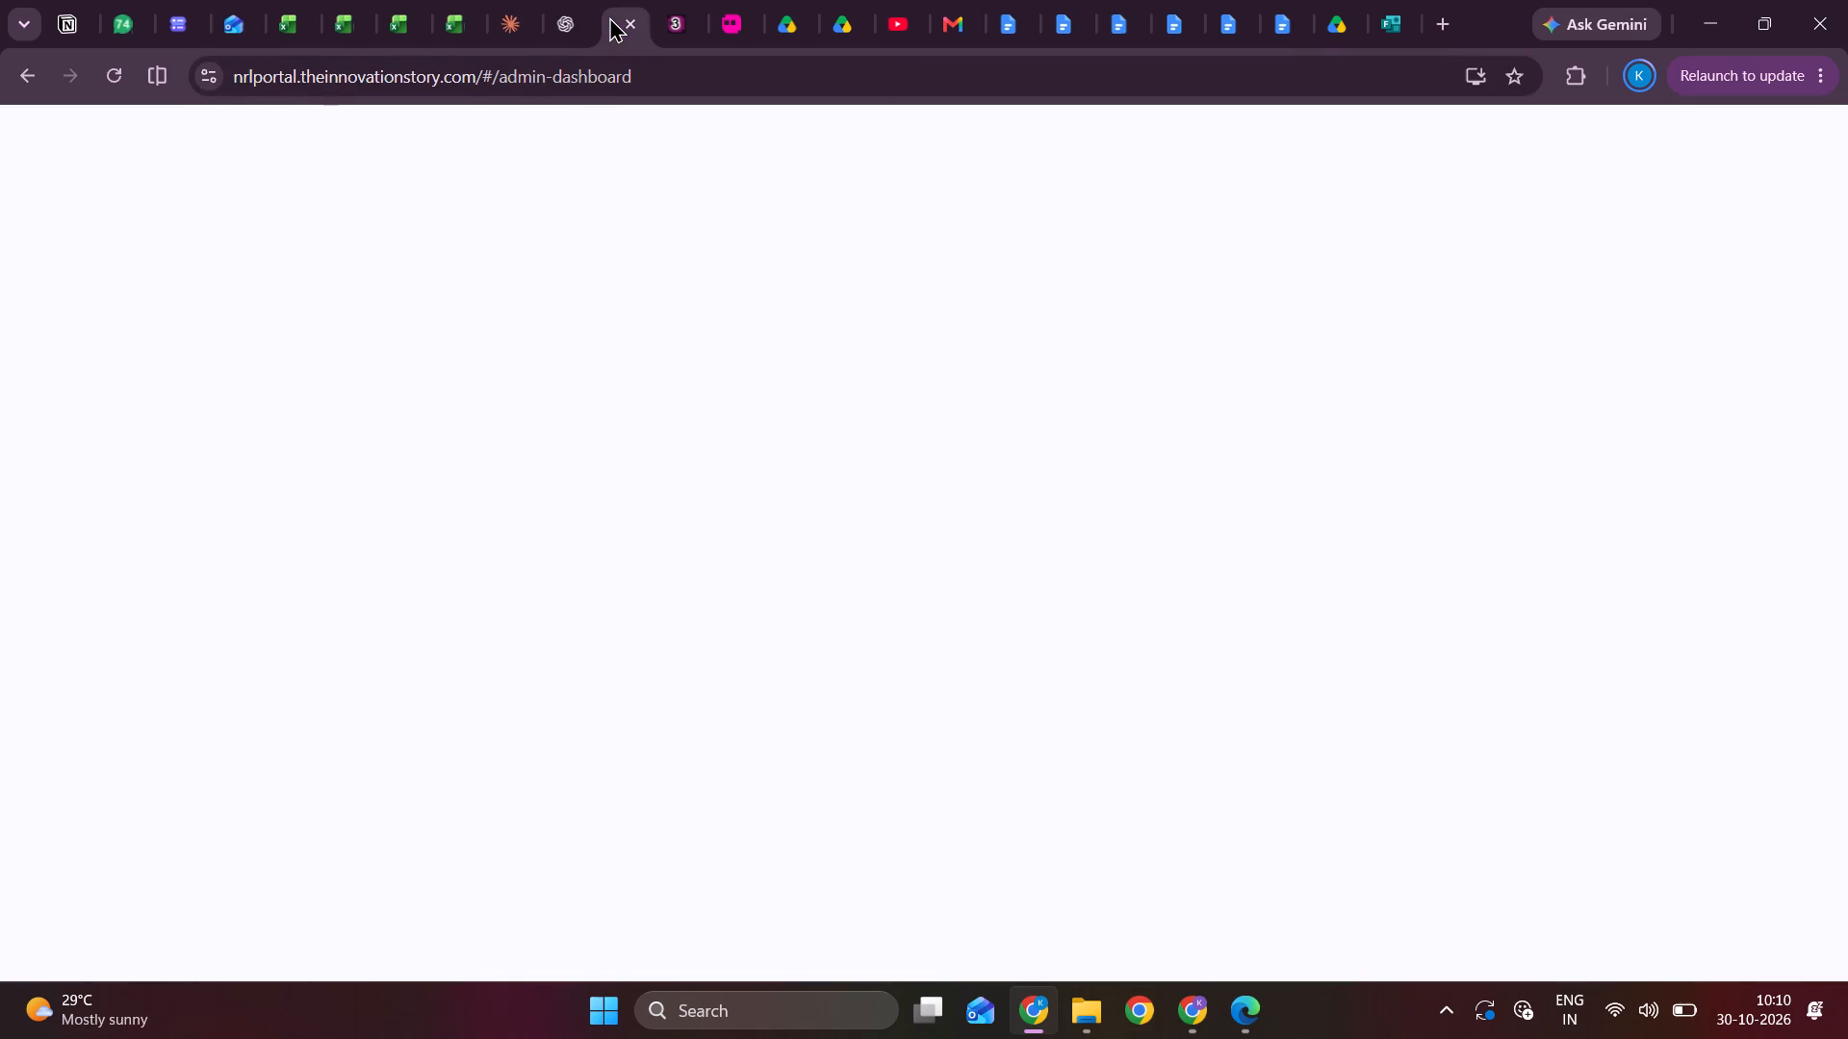
scroll(606, 626, up, 10)
scroll(606, 626, up, 13)
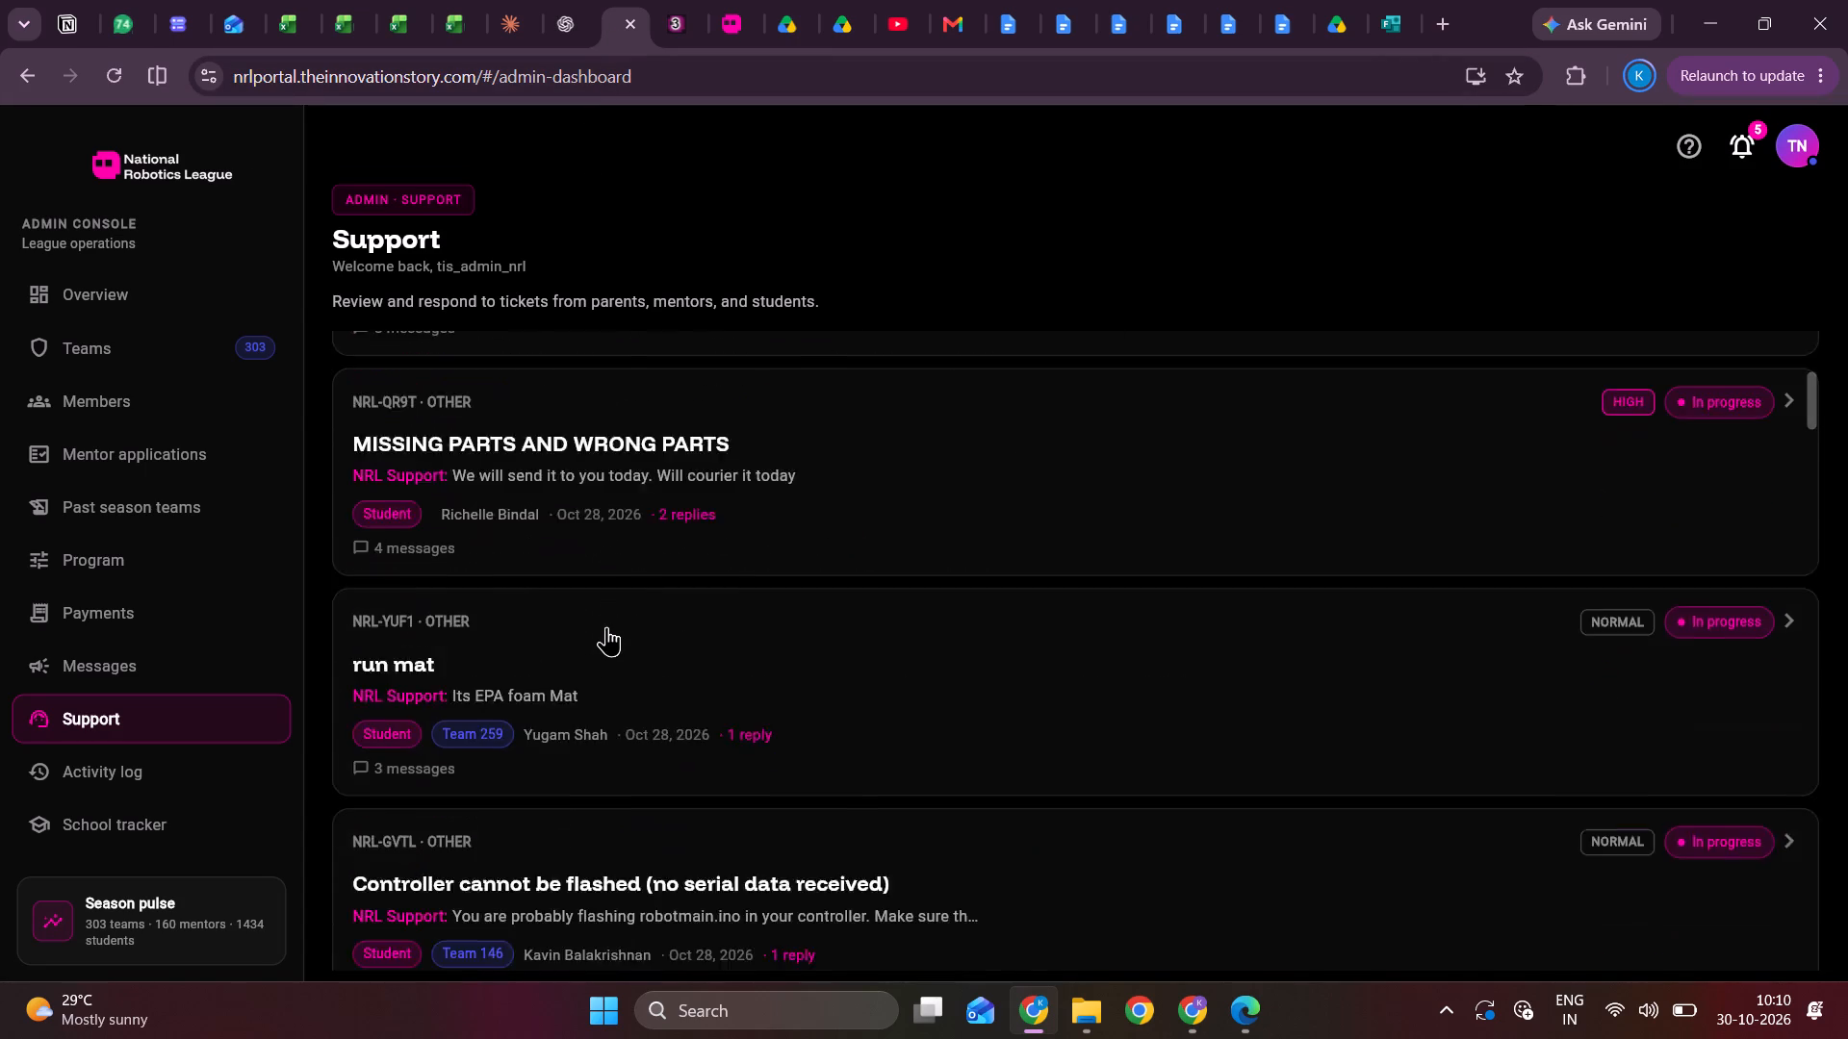
scroll(606, 626, up, 10)
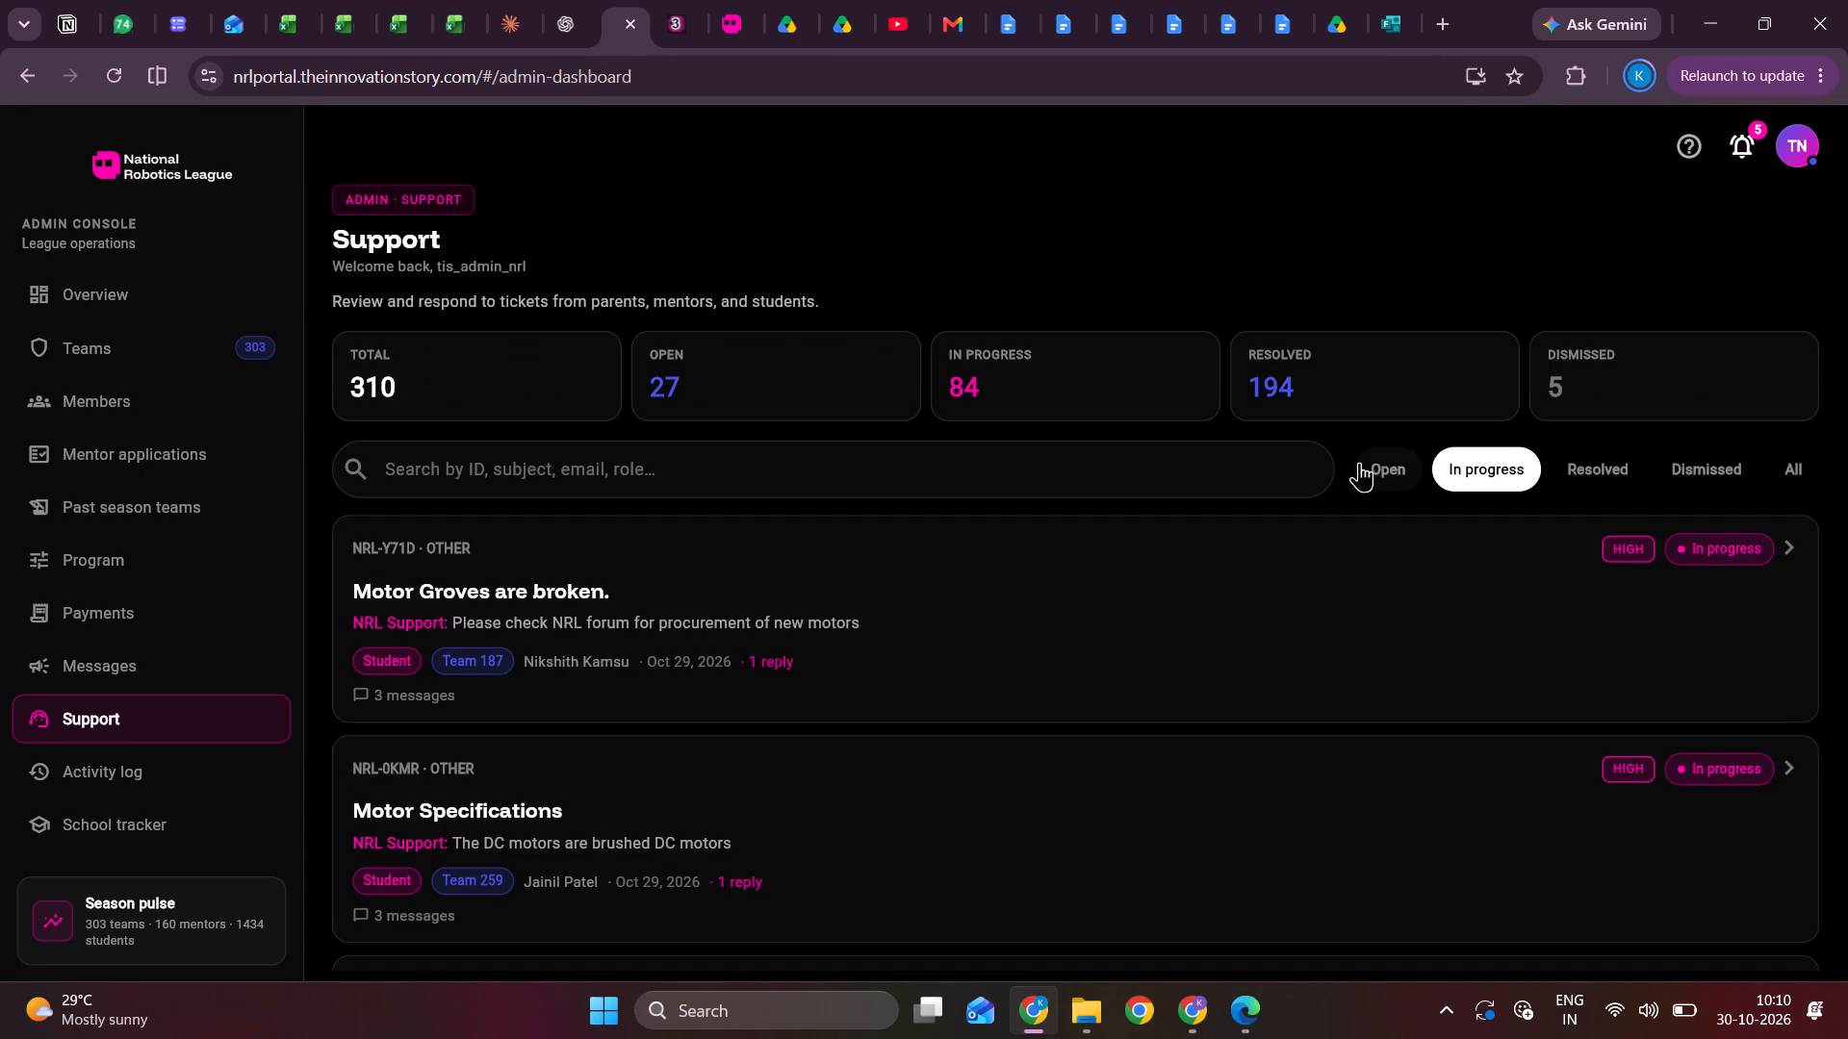
click(1360, 462)
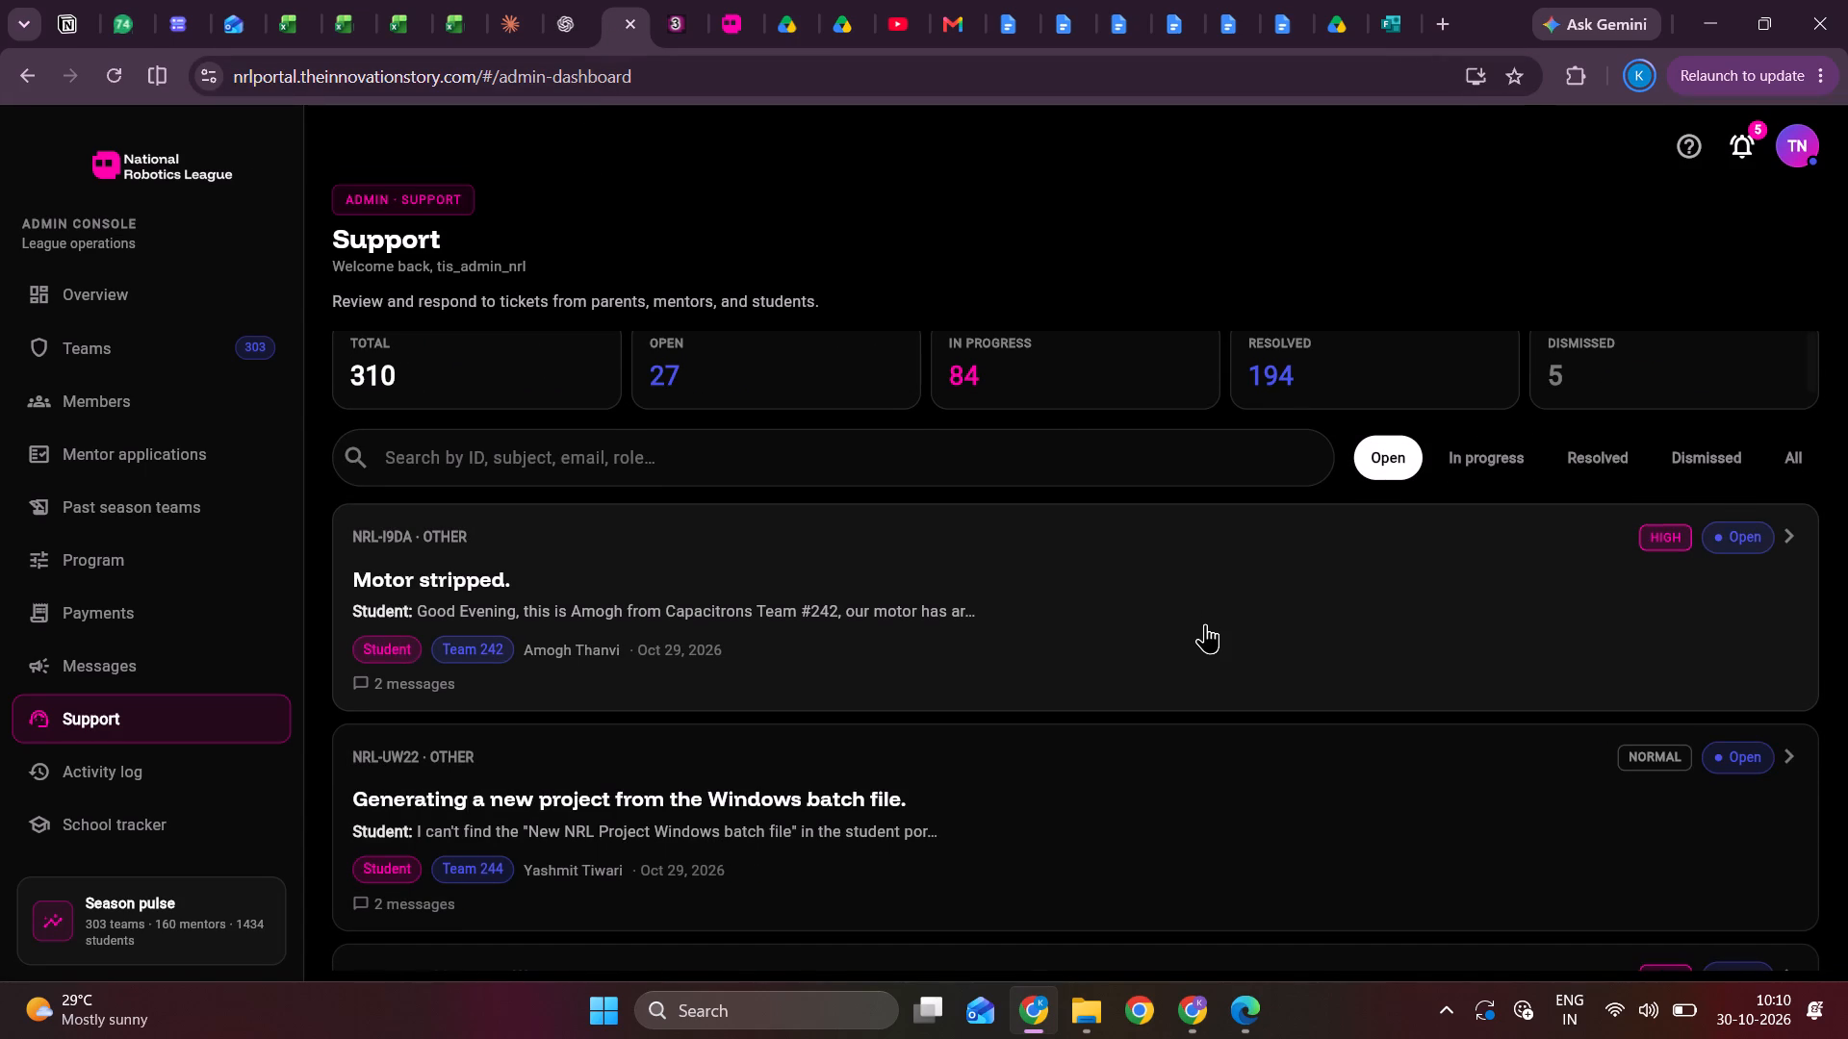
click(1205, 623)
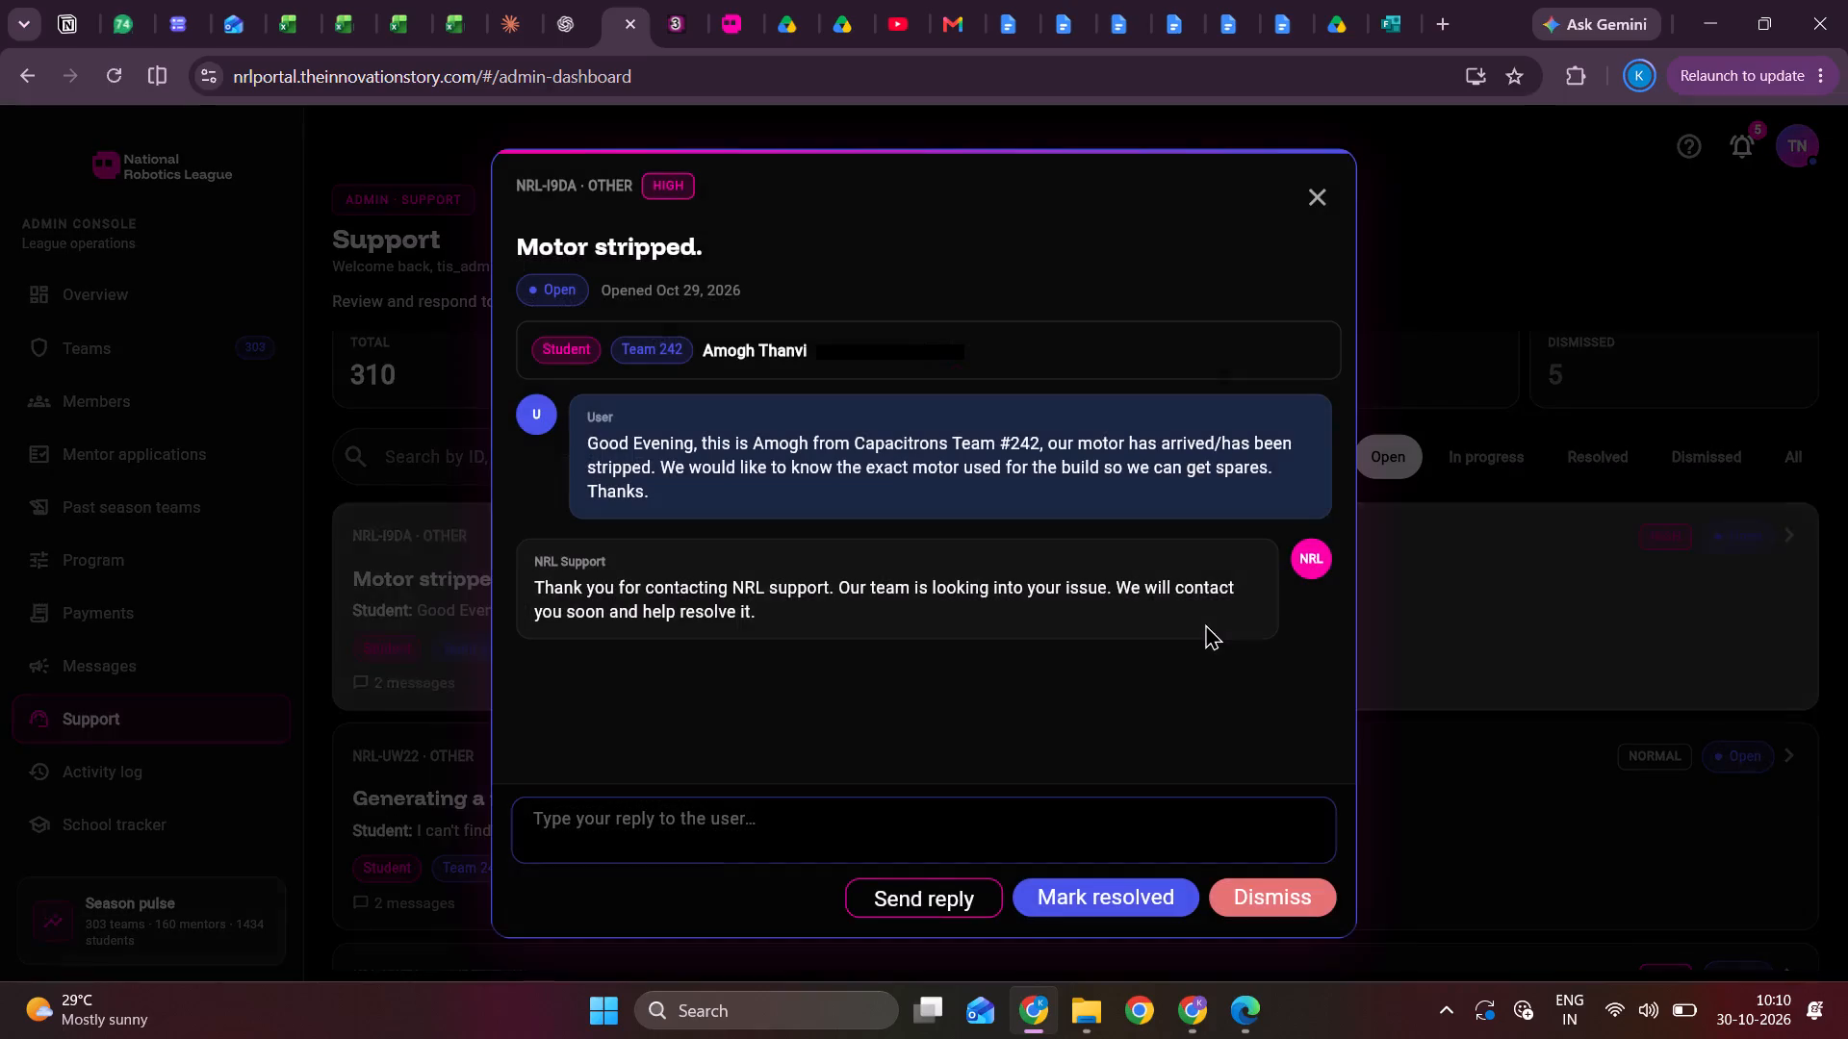
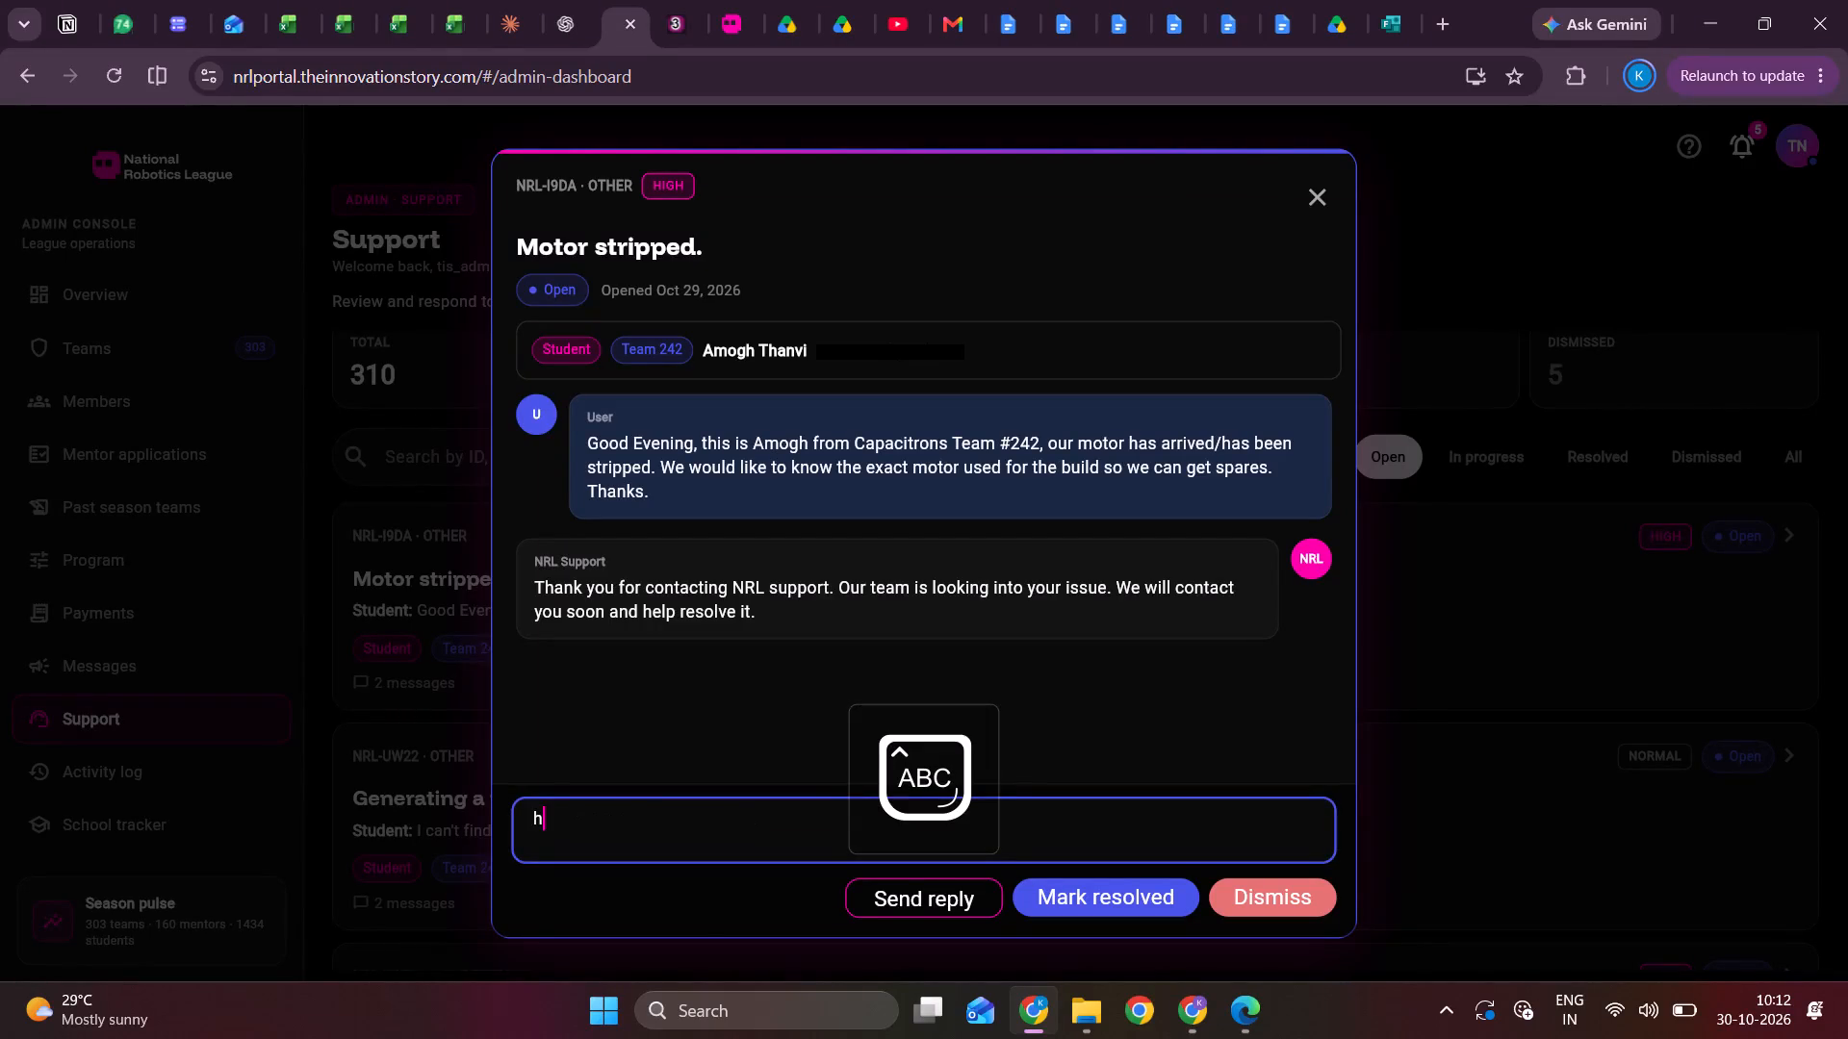
Begin the reply to the "Motor stripped." ticket with "Hello" and, on a new line, "We are sorry to hear that,".
key(BackSpace)
text(ello)
key(space)
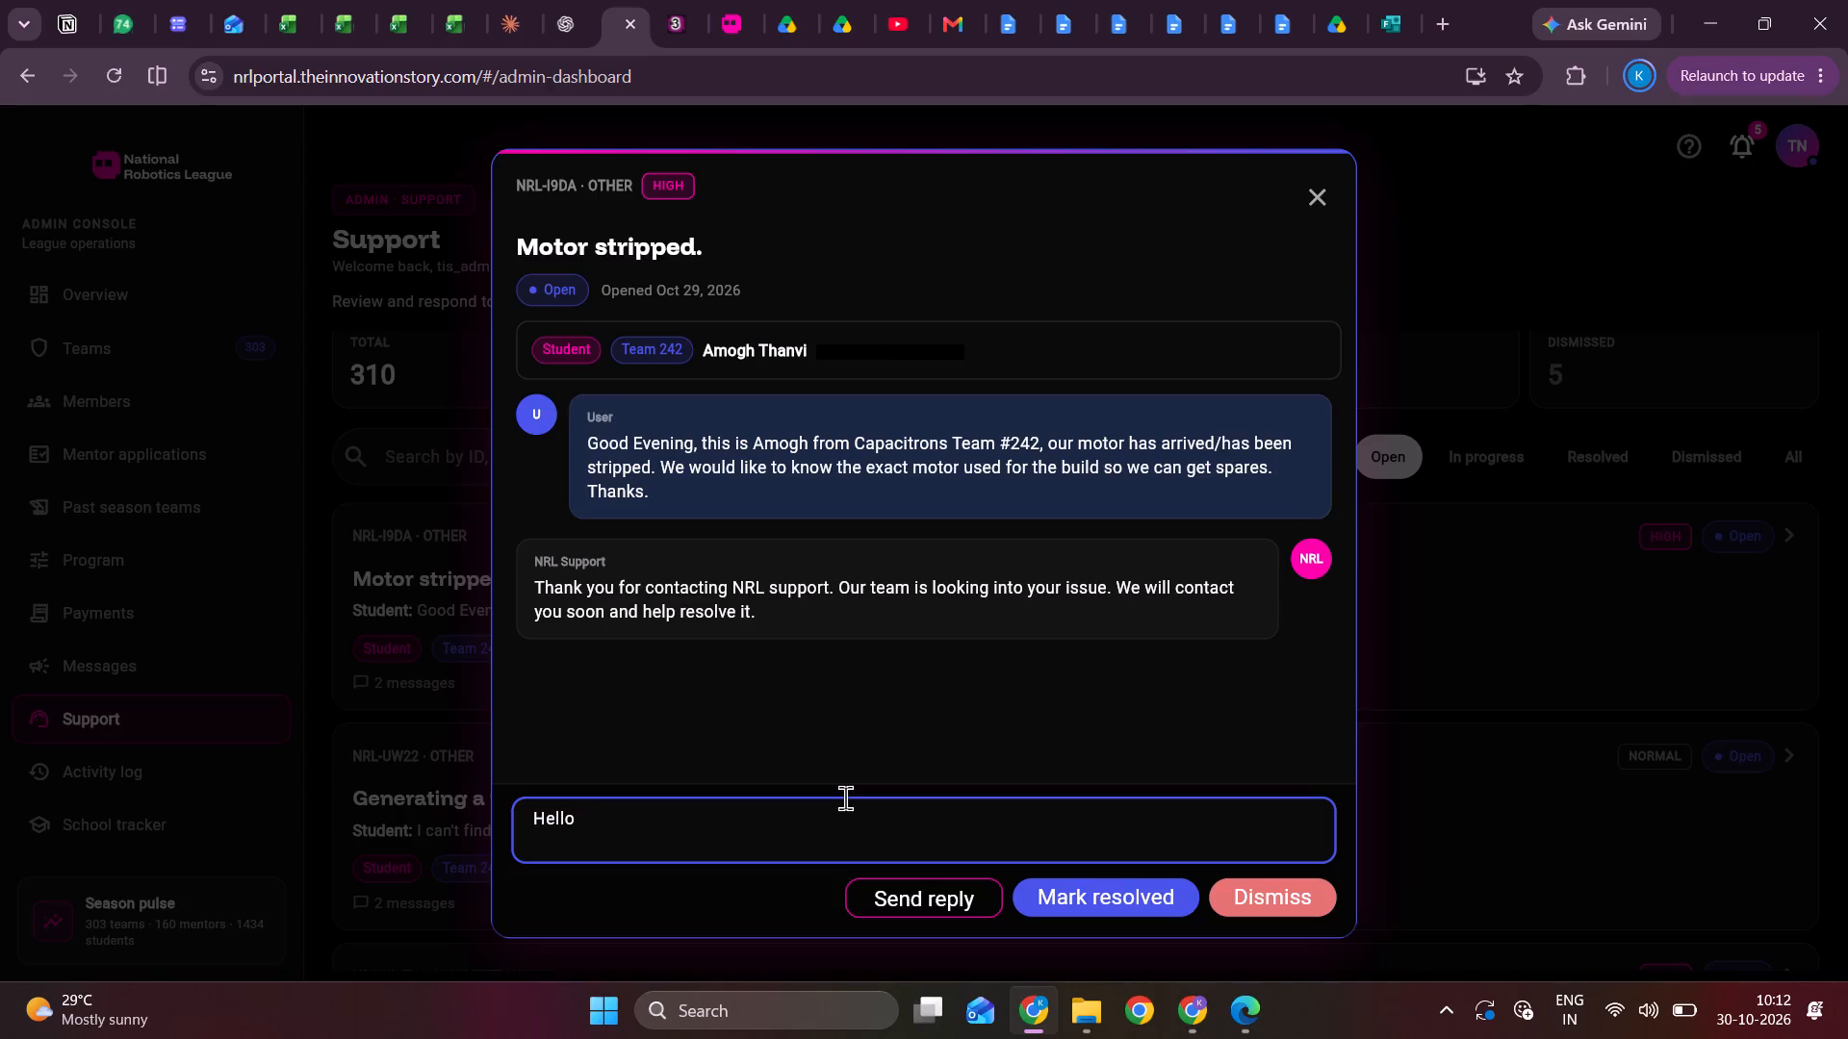
key(shift+Return)
text(we are sorry yoo)
key(space)
key(BackSpace)
key(BackSpace)
key(BackSpace)
key(BackSpace)
text(to hear thta)
key(BackSpace)
key(BackSpace)
text(at)
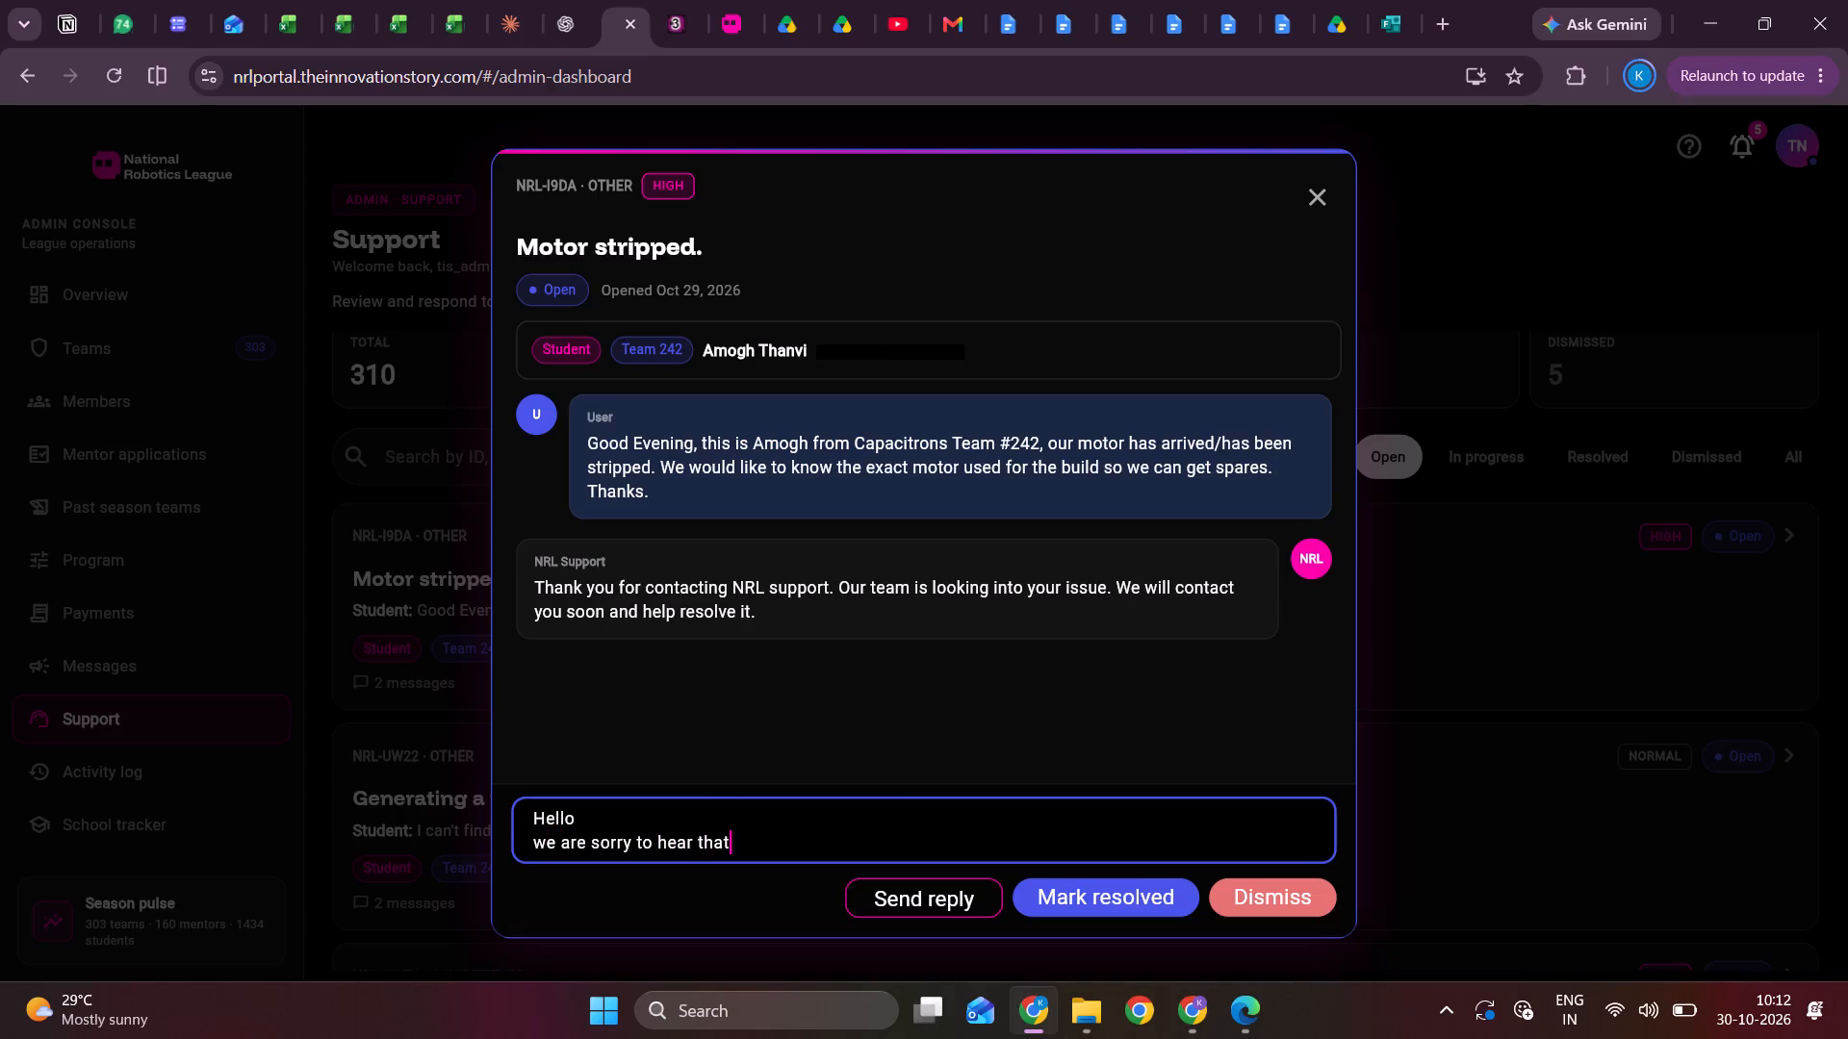
click(551, 844)
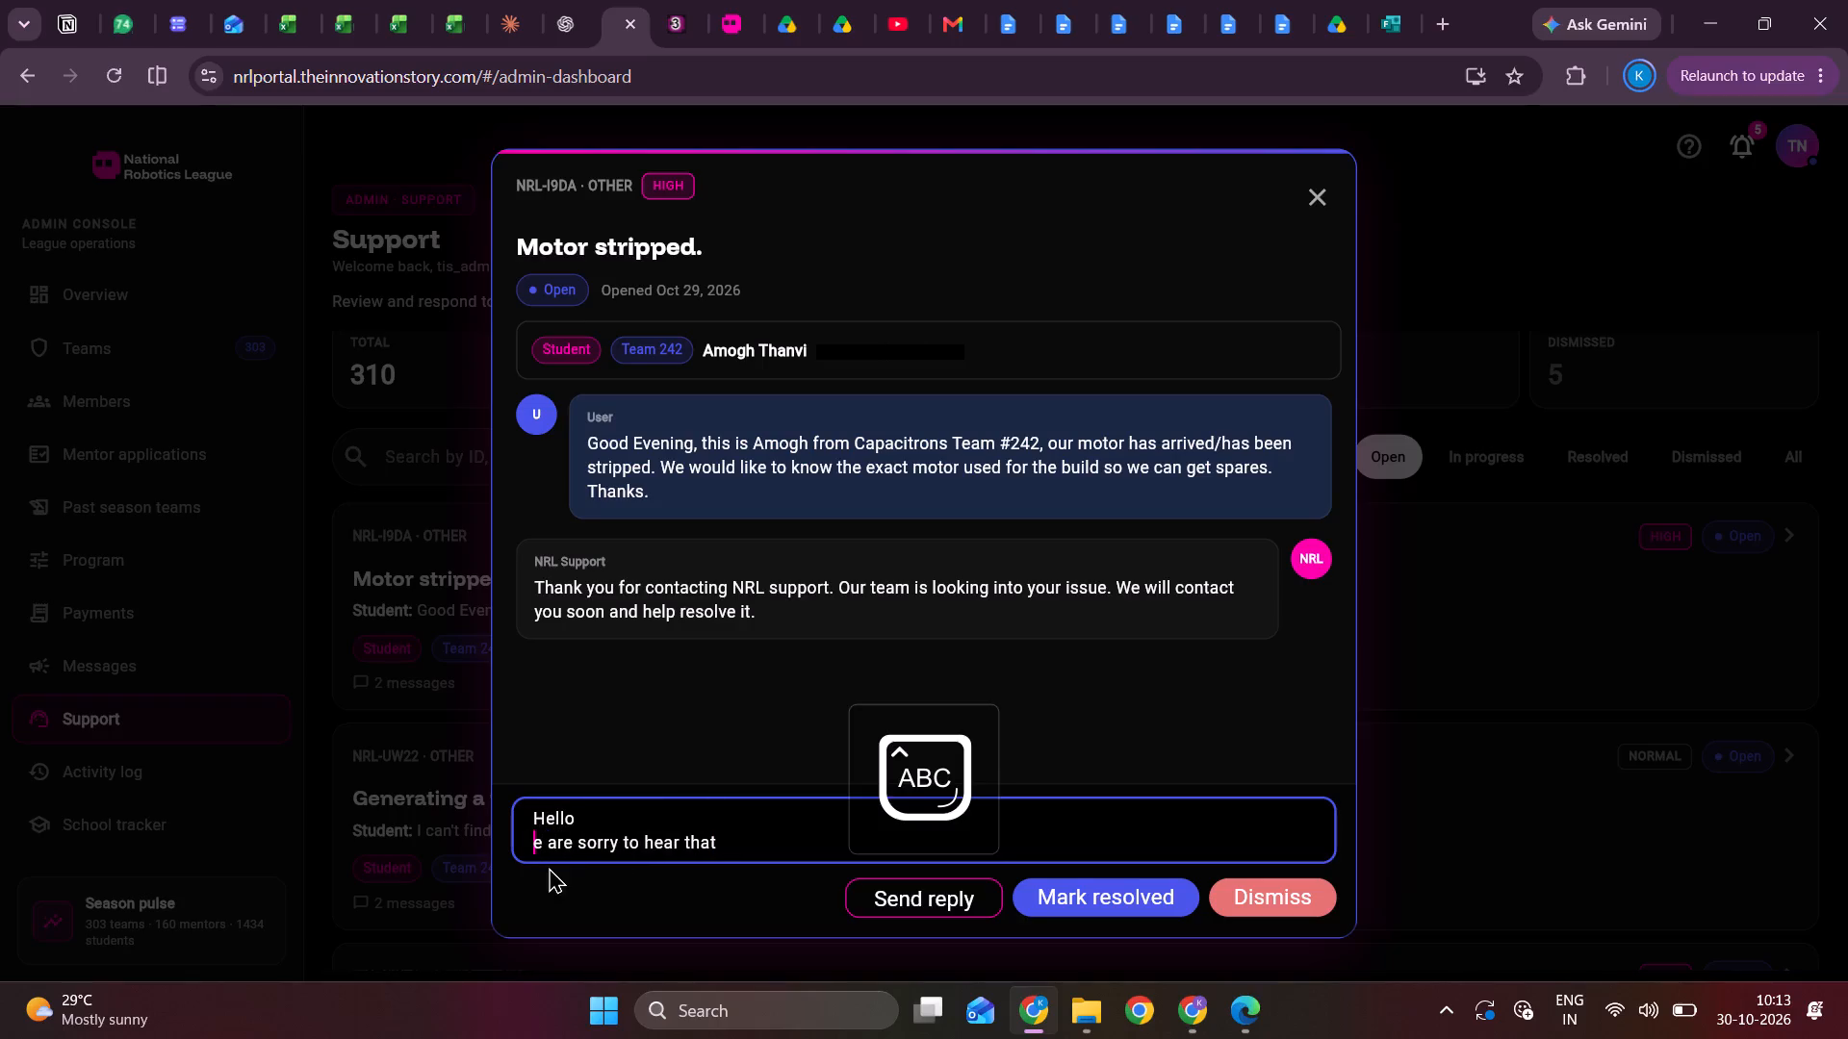
click(772, 848)
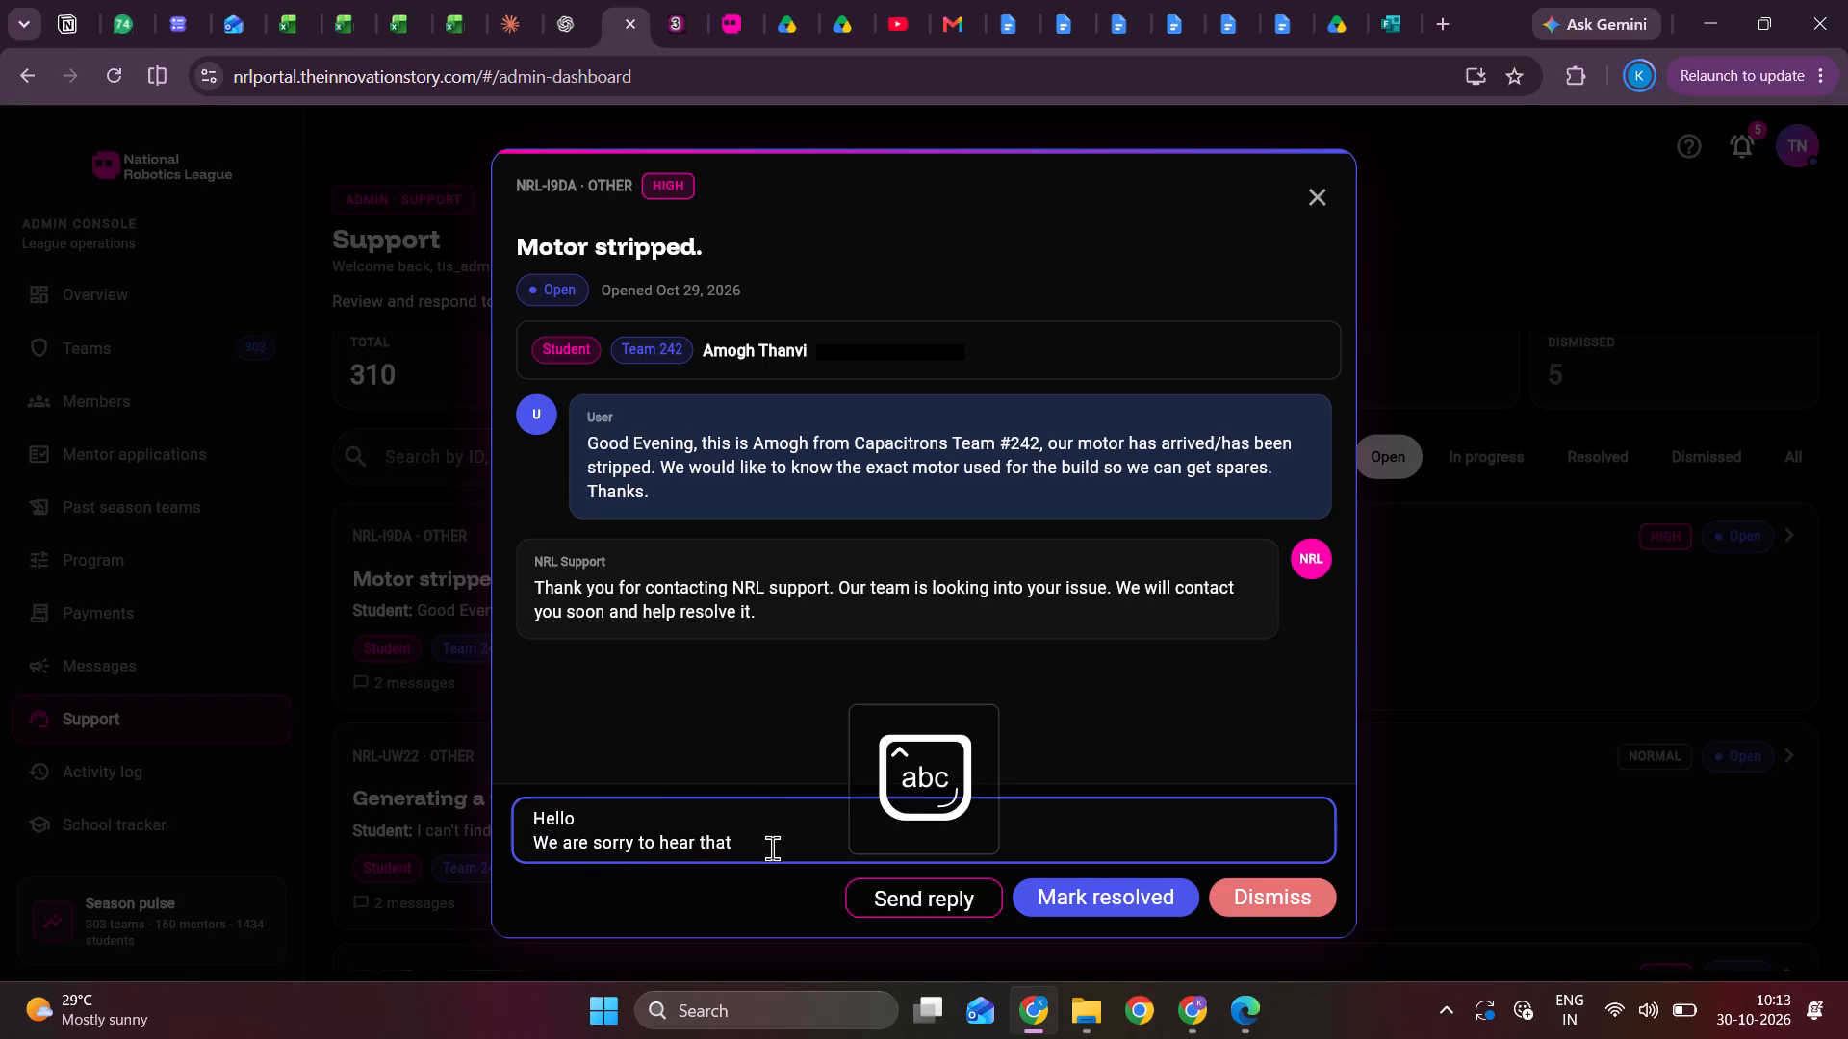
text(,)
key(space)
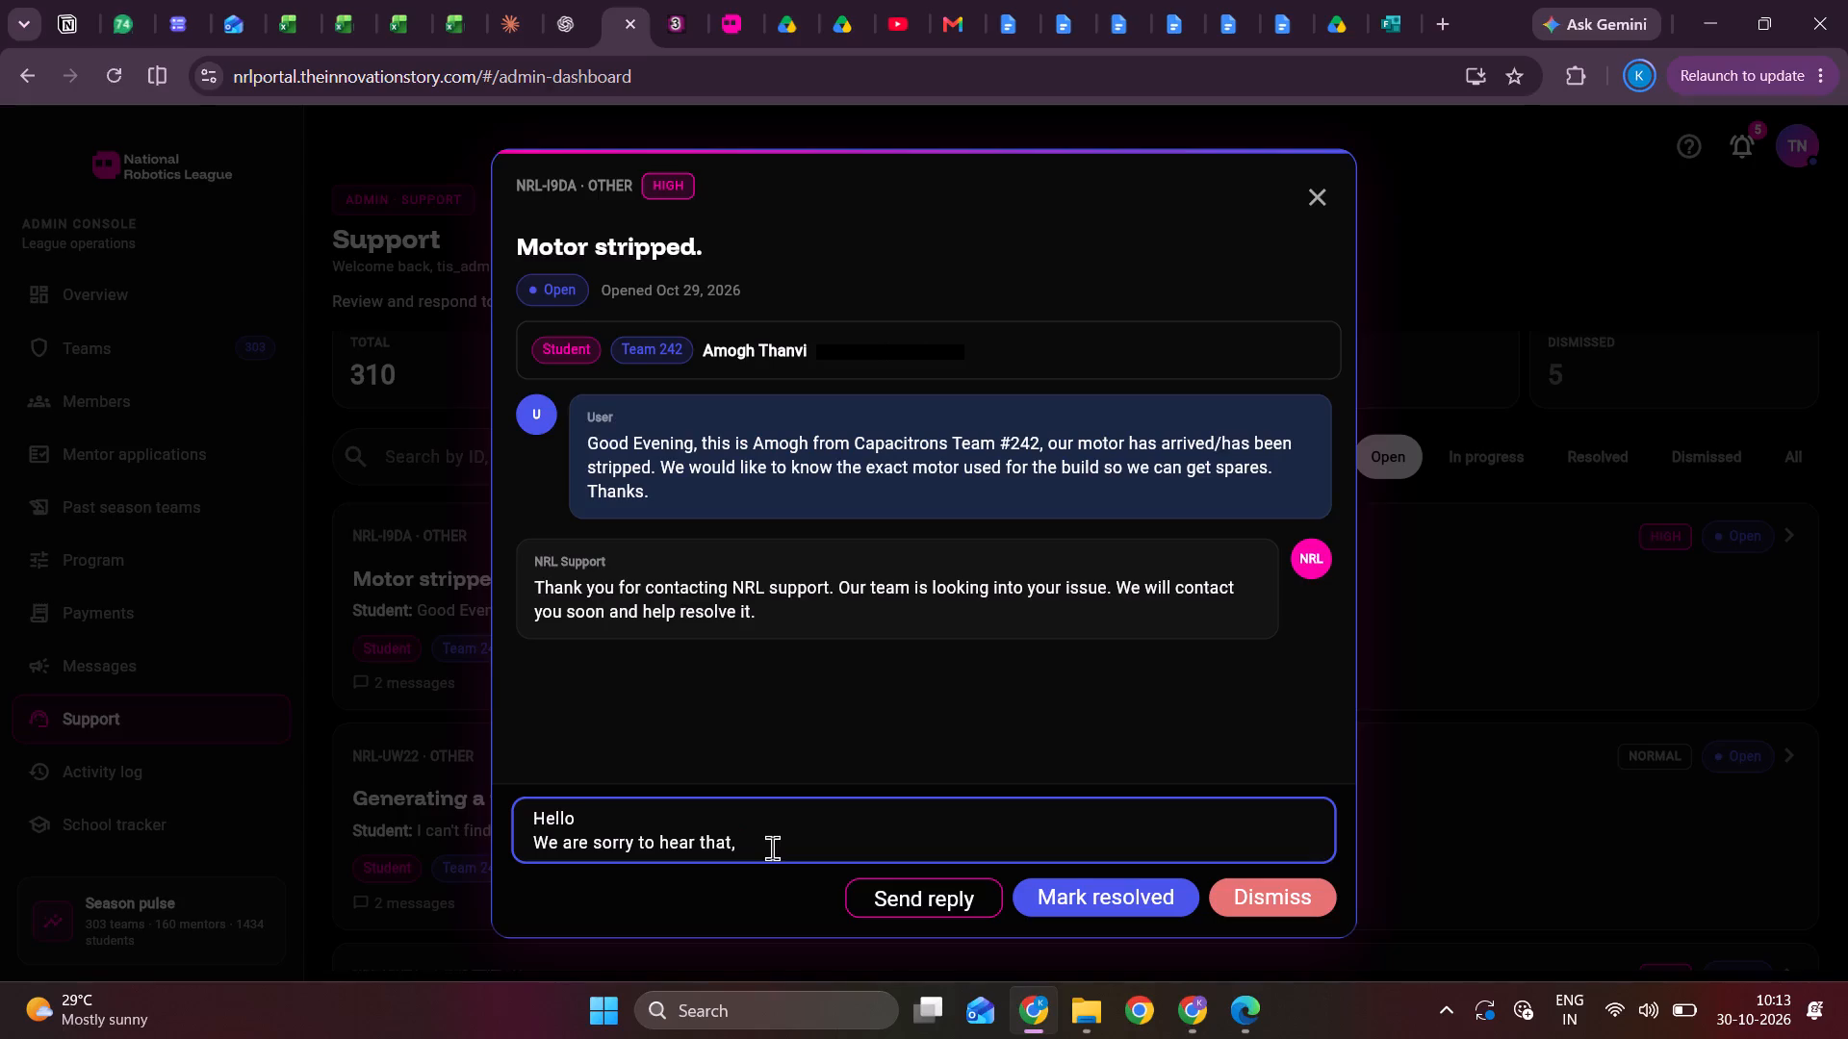
Continue the reply's sentence with the request "please send a picture of stripped motor.".
click(761, 840)
key(BackSpace)
text(plea)
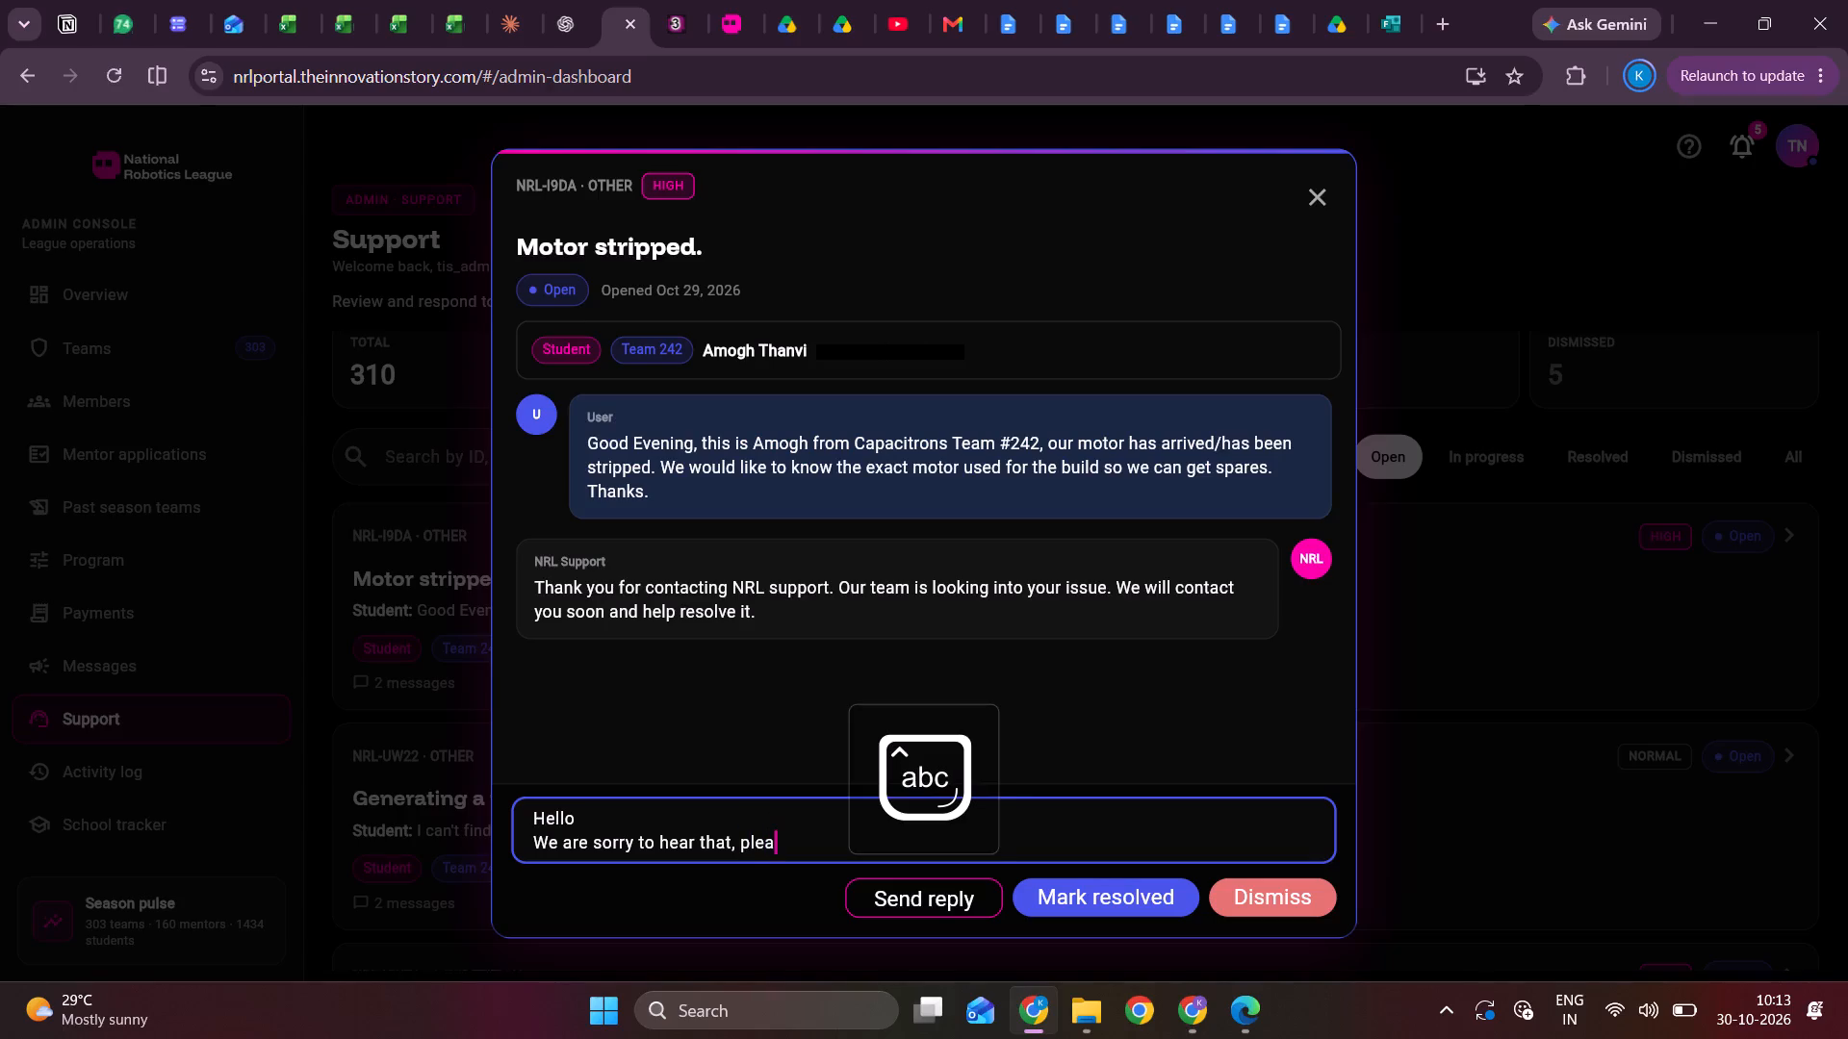
key(BackSpace)
text(ase send)
key(space)
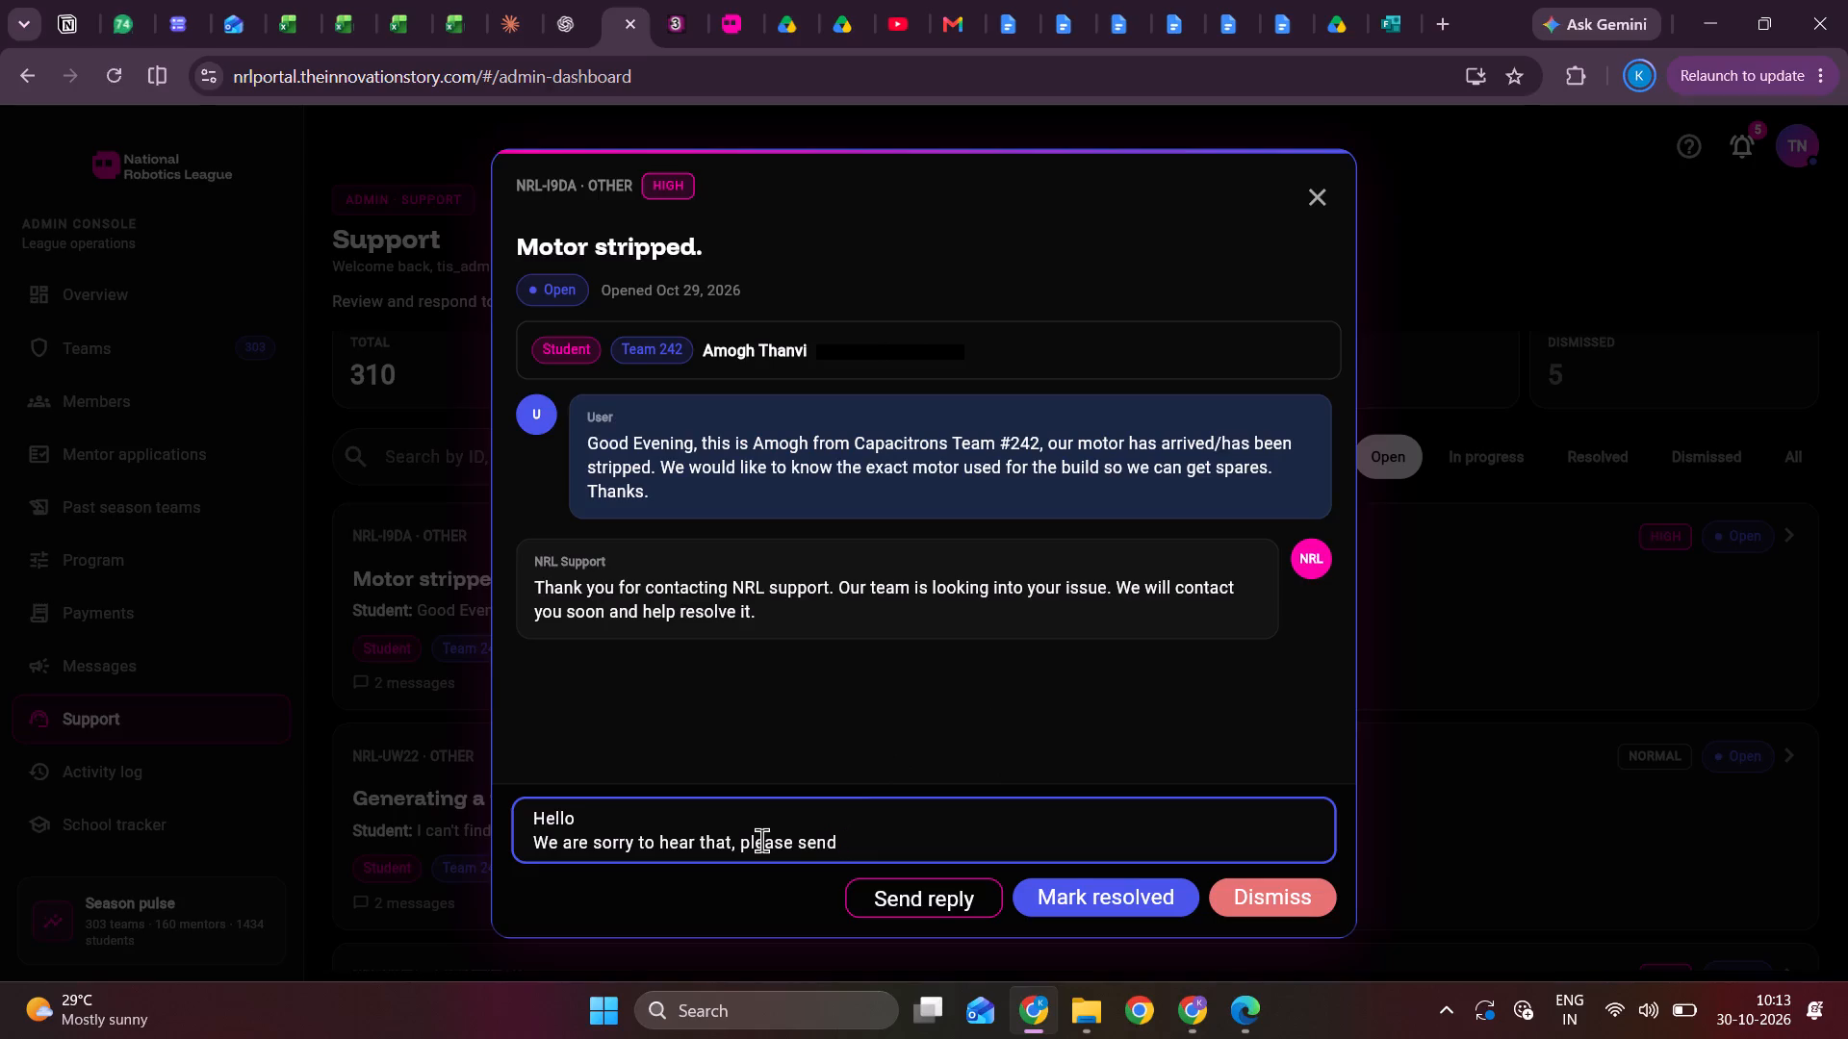
text(a picture or)
key(BackSpace)
key(BackSpace)
text(f)
key(space)
key(BackSpace)
key(BackSpace)
text(of stripped motor.)
key(space)
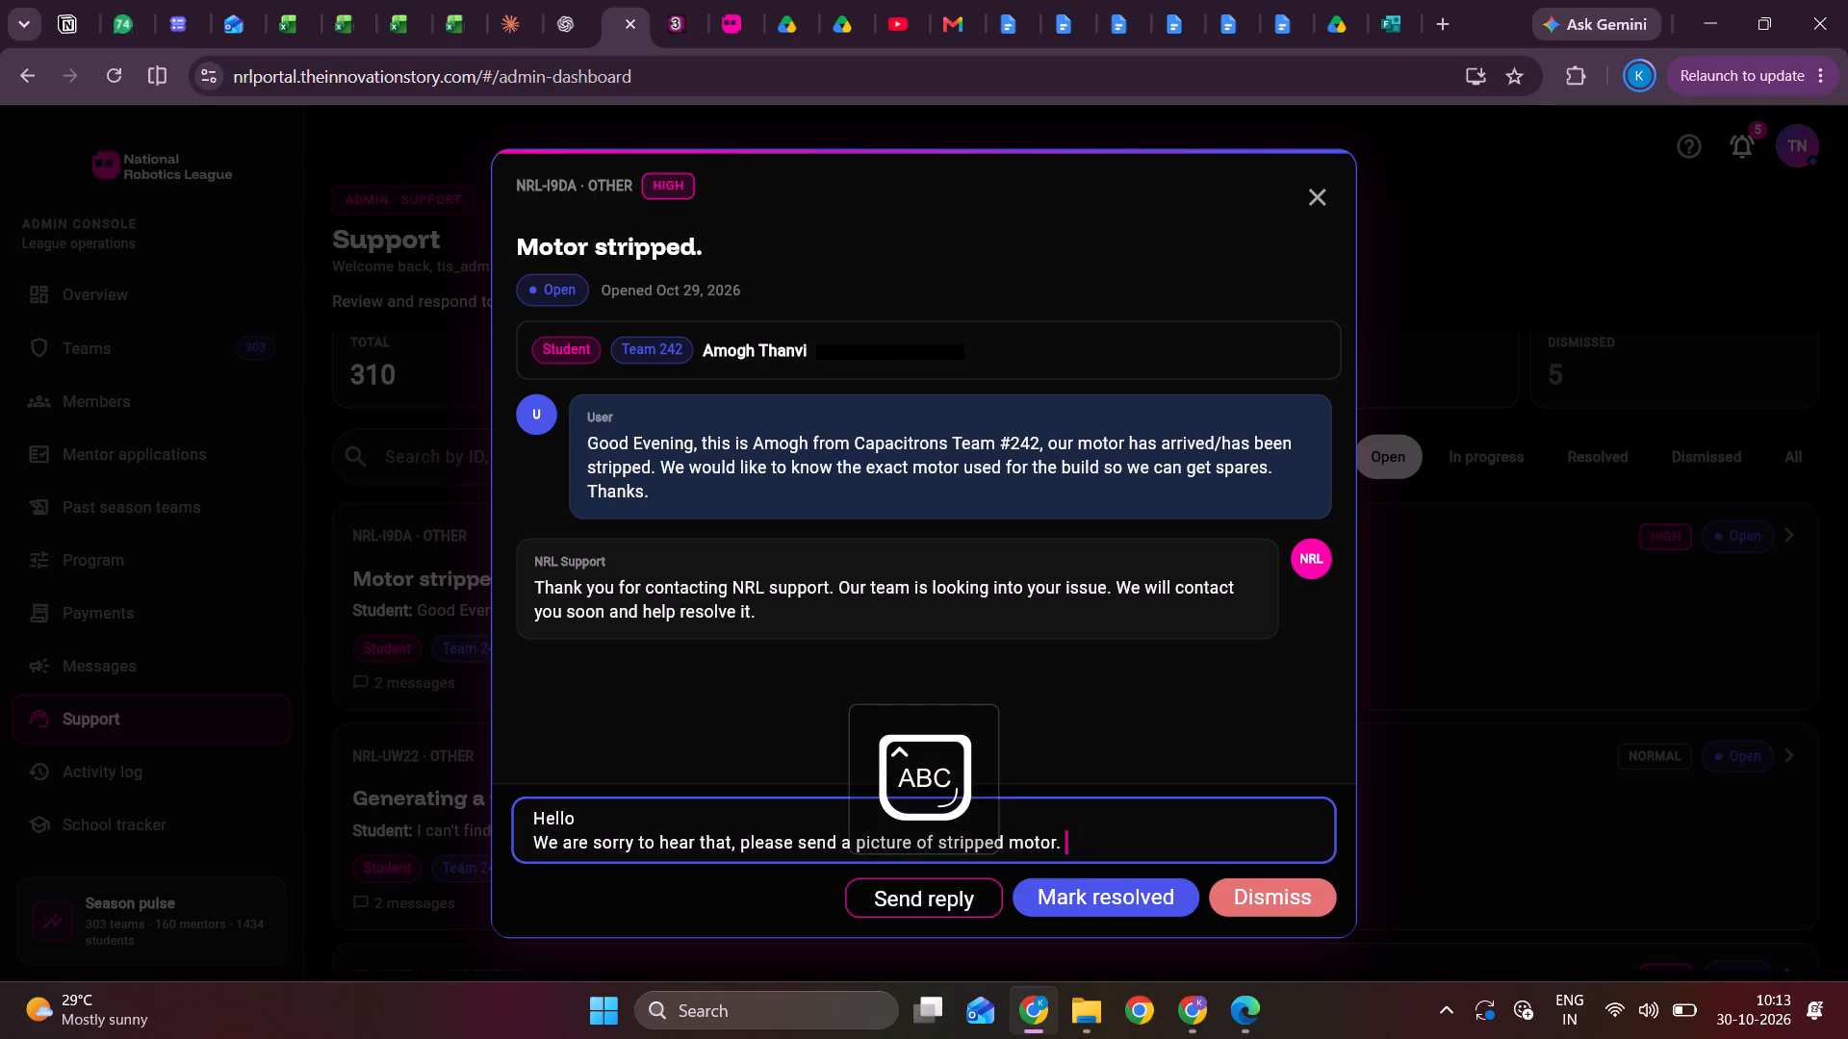
Start the reply's following sentence with the word "Additional".
text(ADOT)
key(BackSpace)
key(BackSpace)
key(BackSpace)
key(BackSpace)
text(dditional)
key(space)
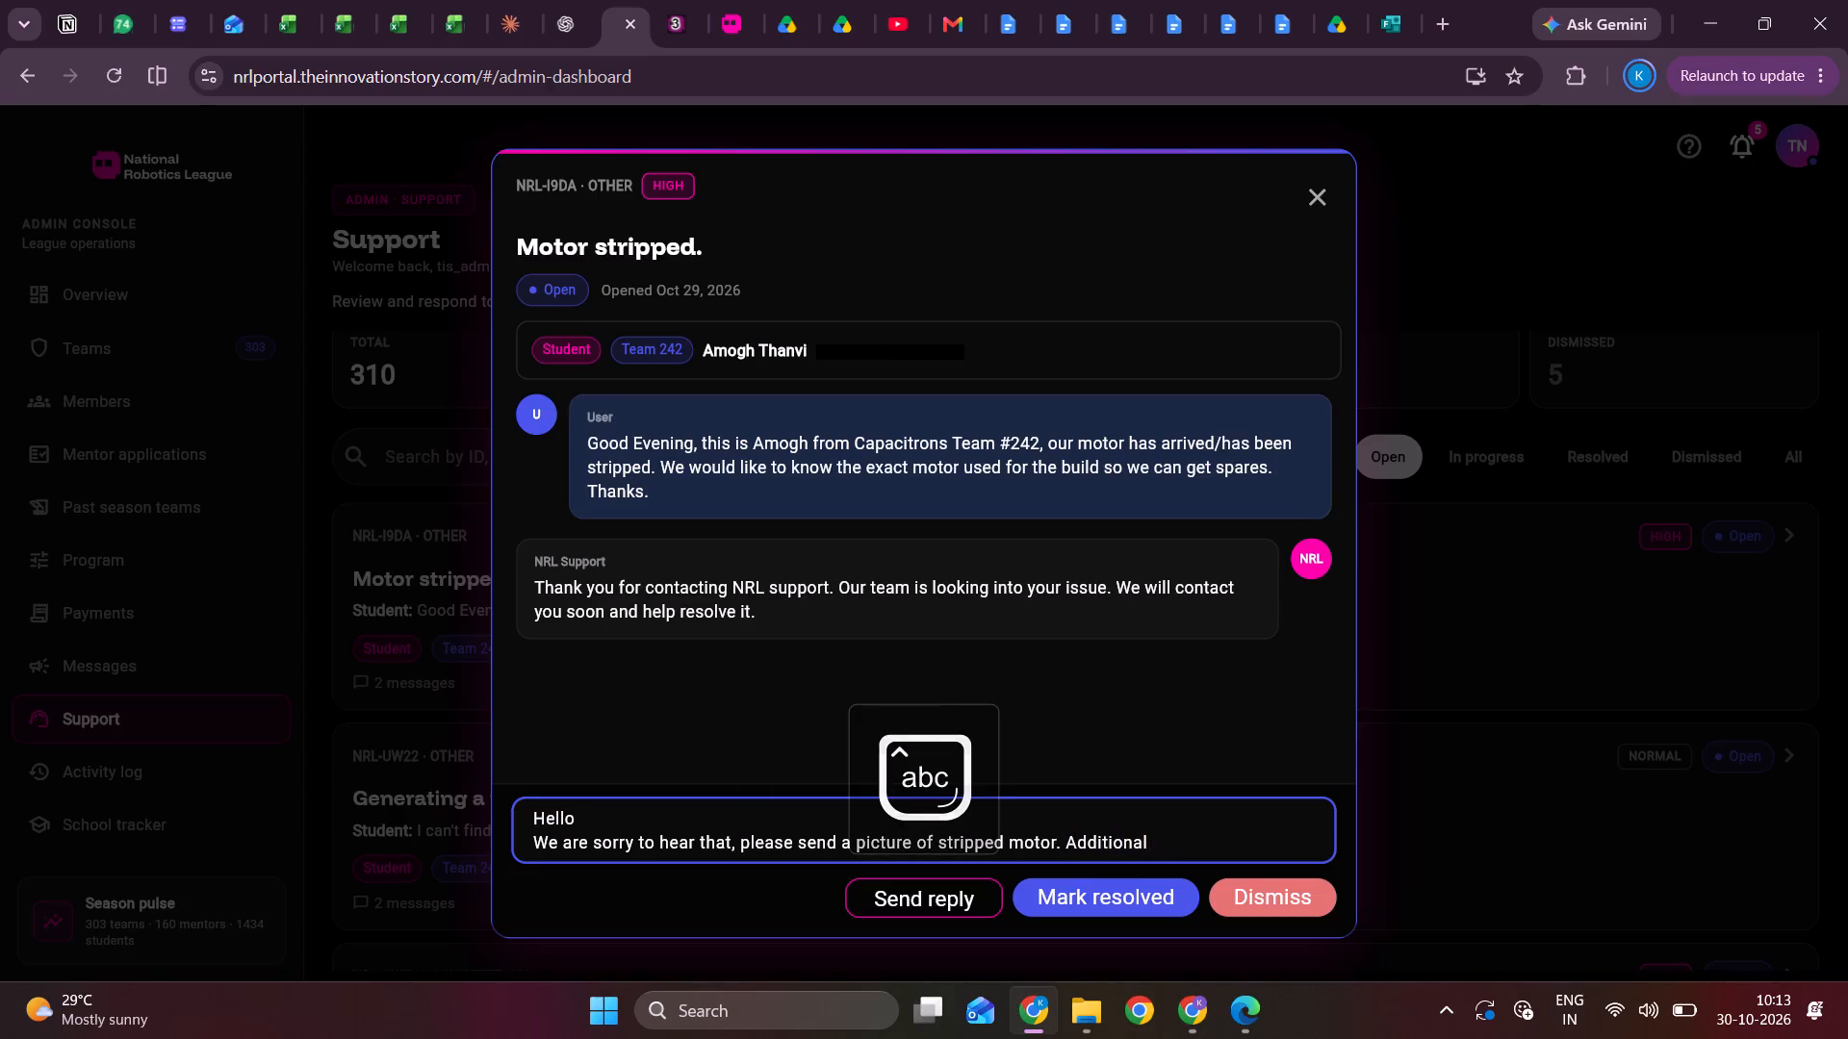
Switch to the Robot Inspector Manual document.
click(996, 16)
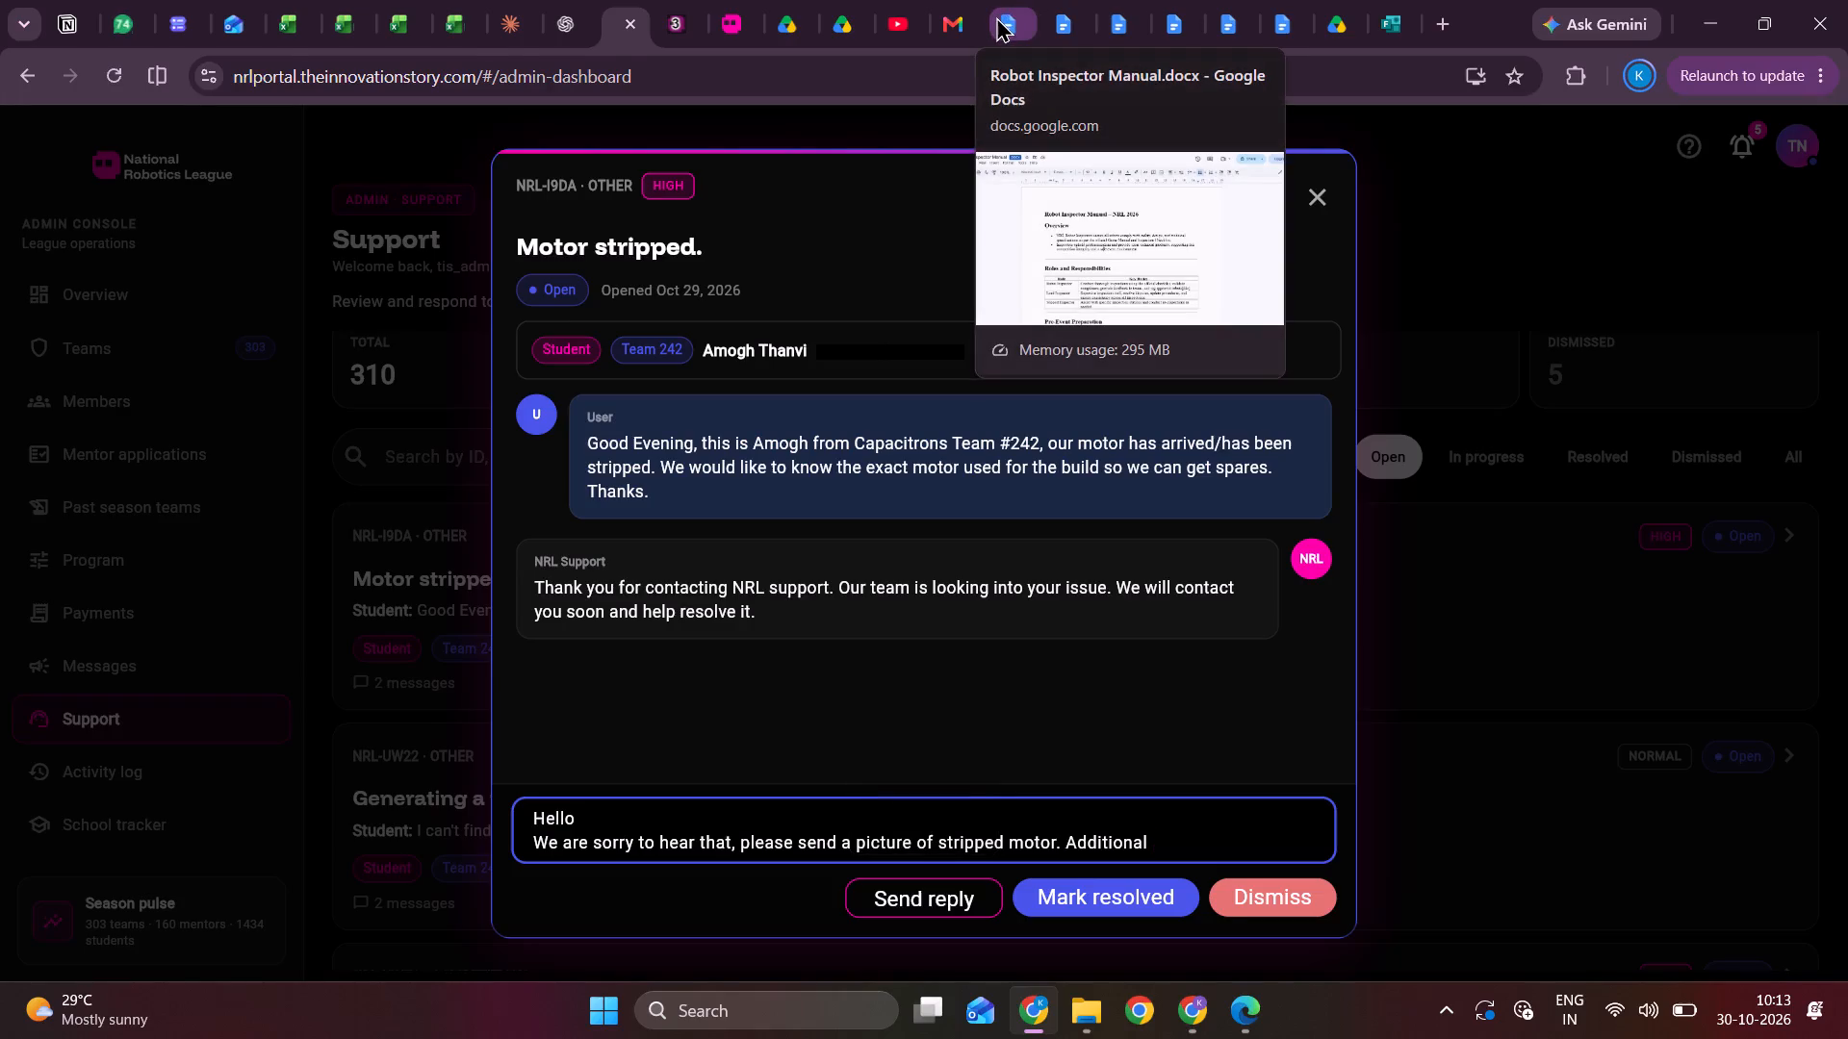
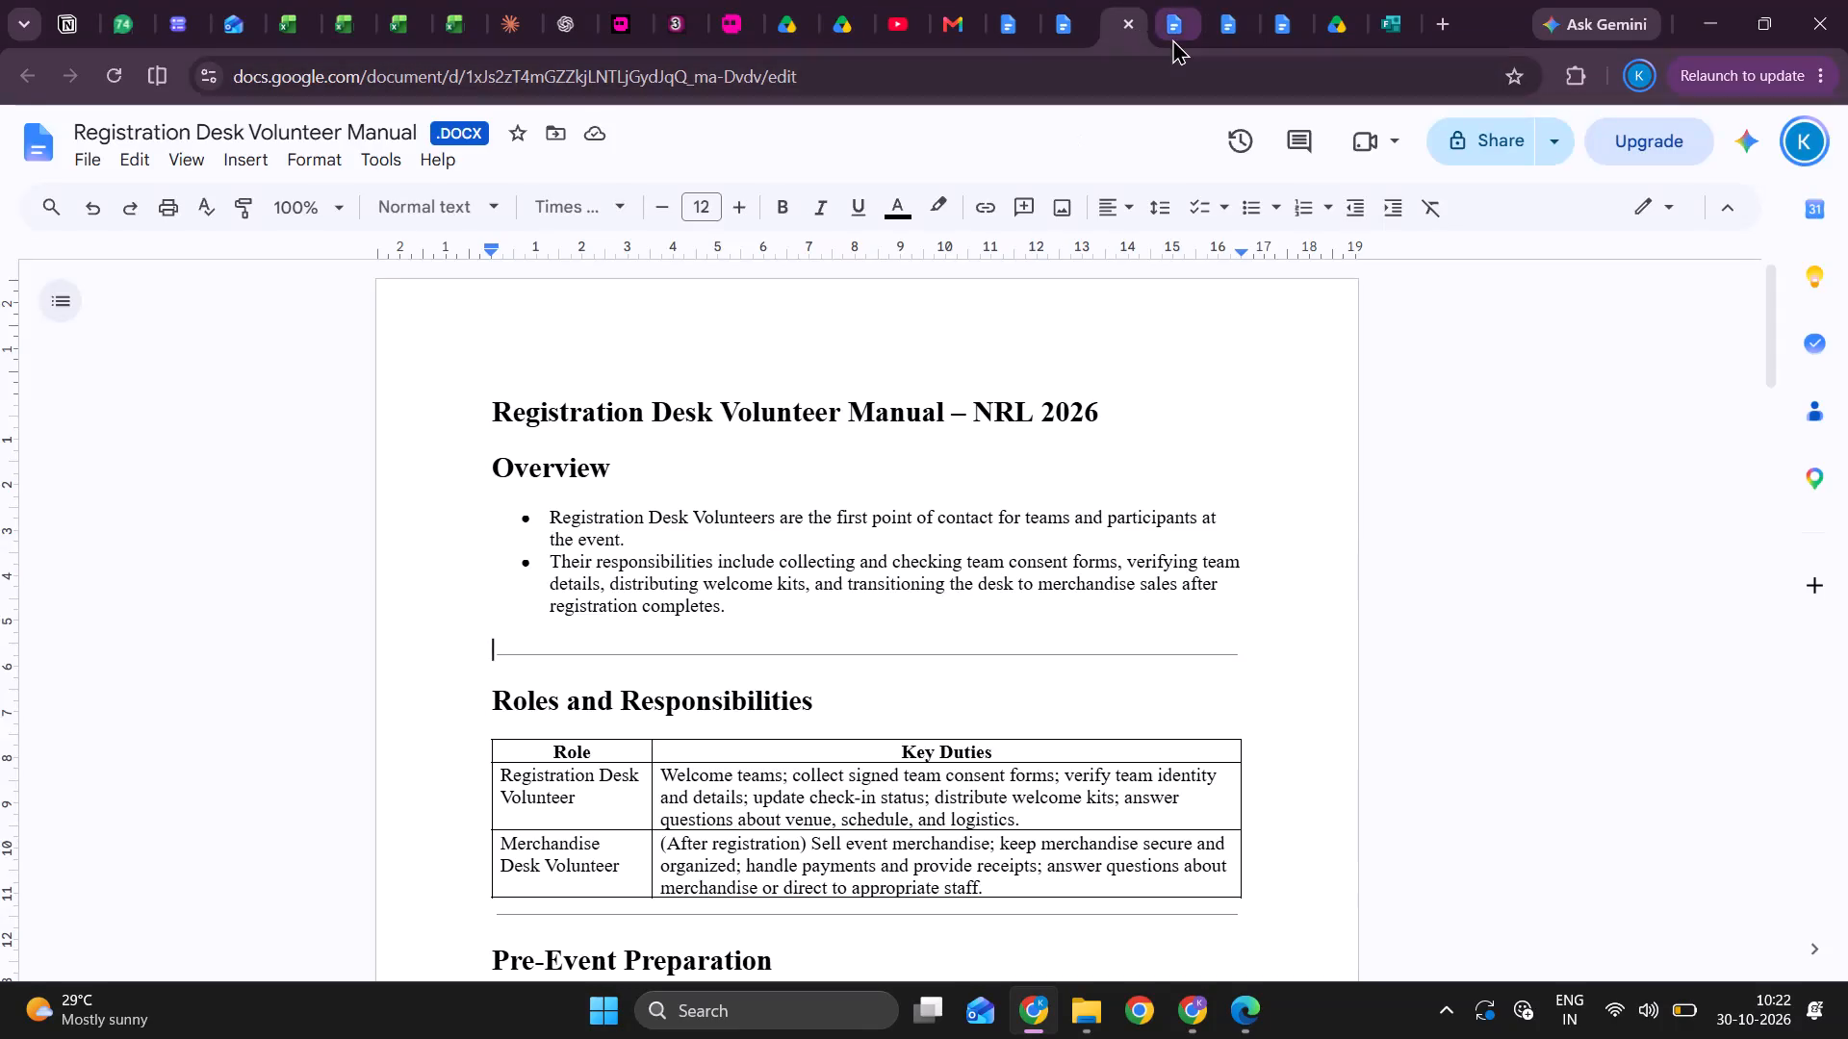
Look through the open volunteer manuals, including Pit Buddy, Pit Admin, Lead Queuing, Media & Documentation and Registration Desk.
click(1172, 38)
click(1222, 36)
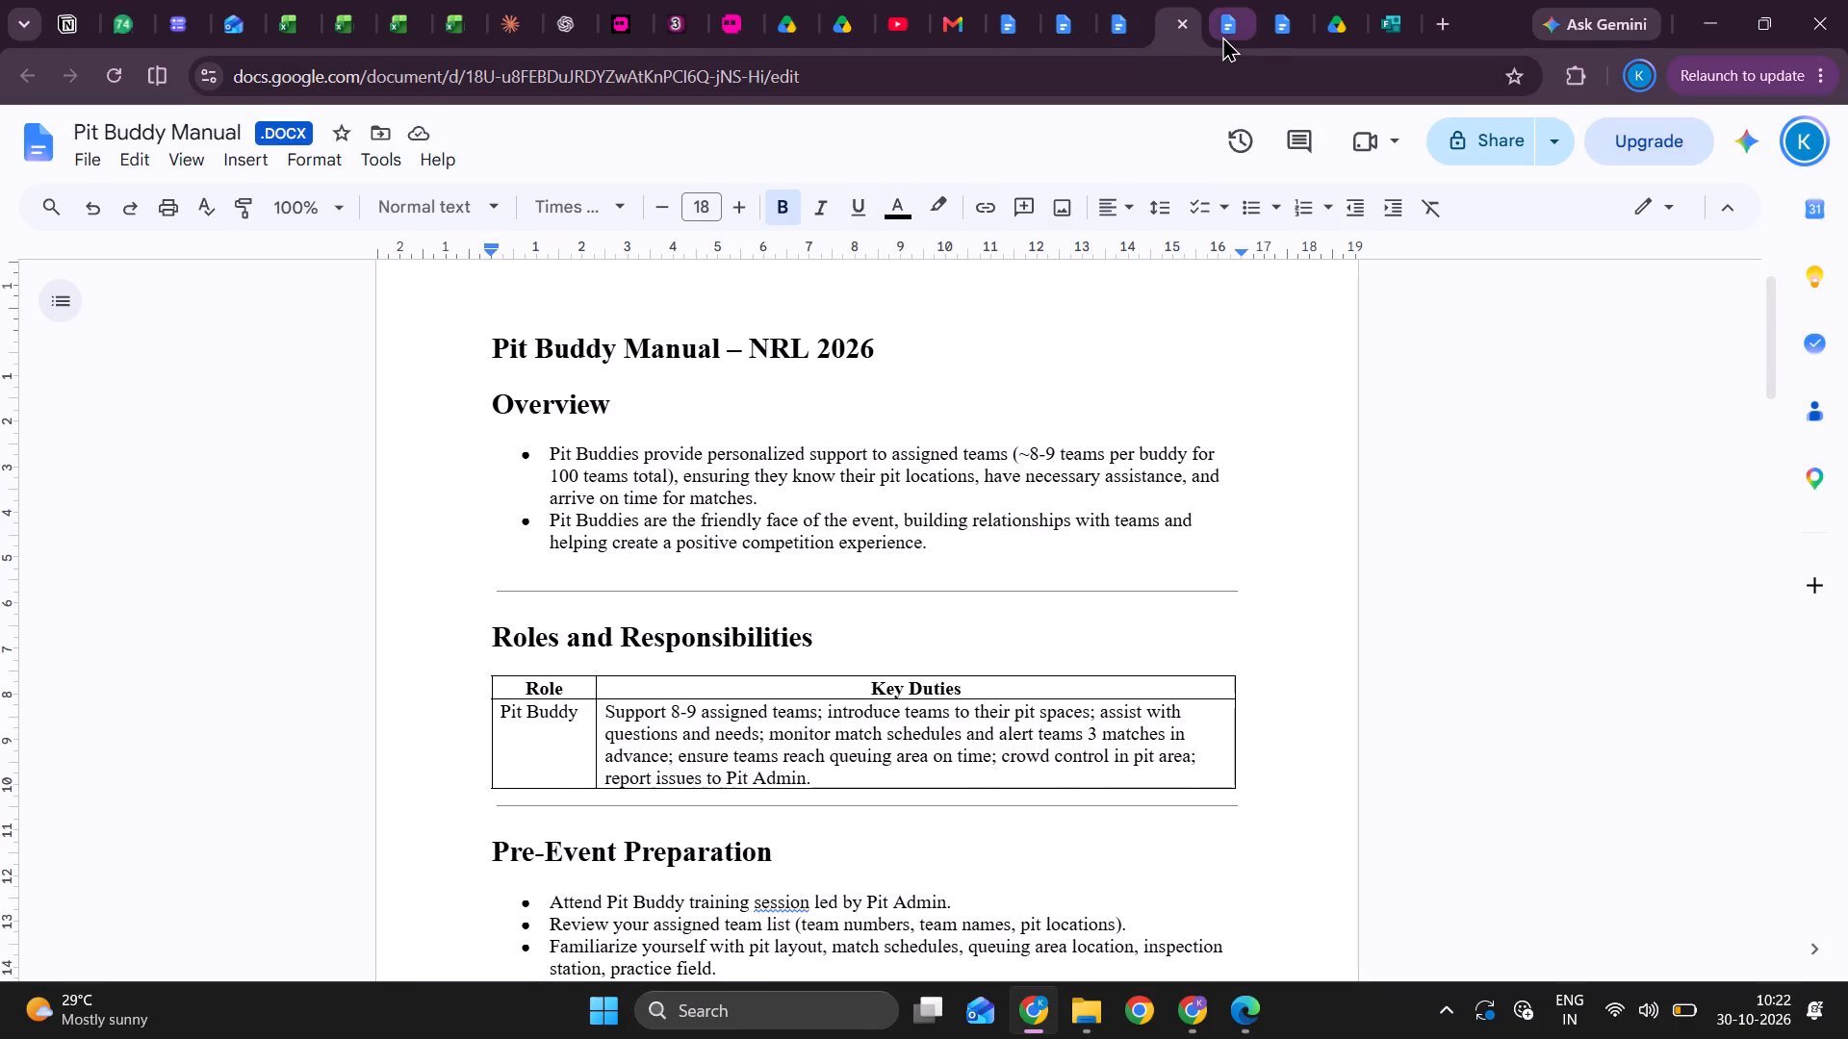
scroll(792, 448, up, 12)
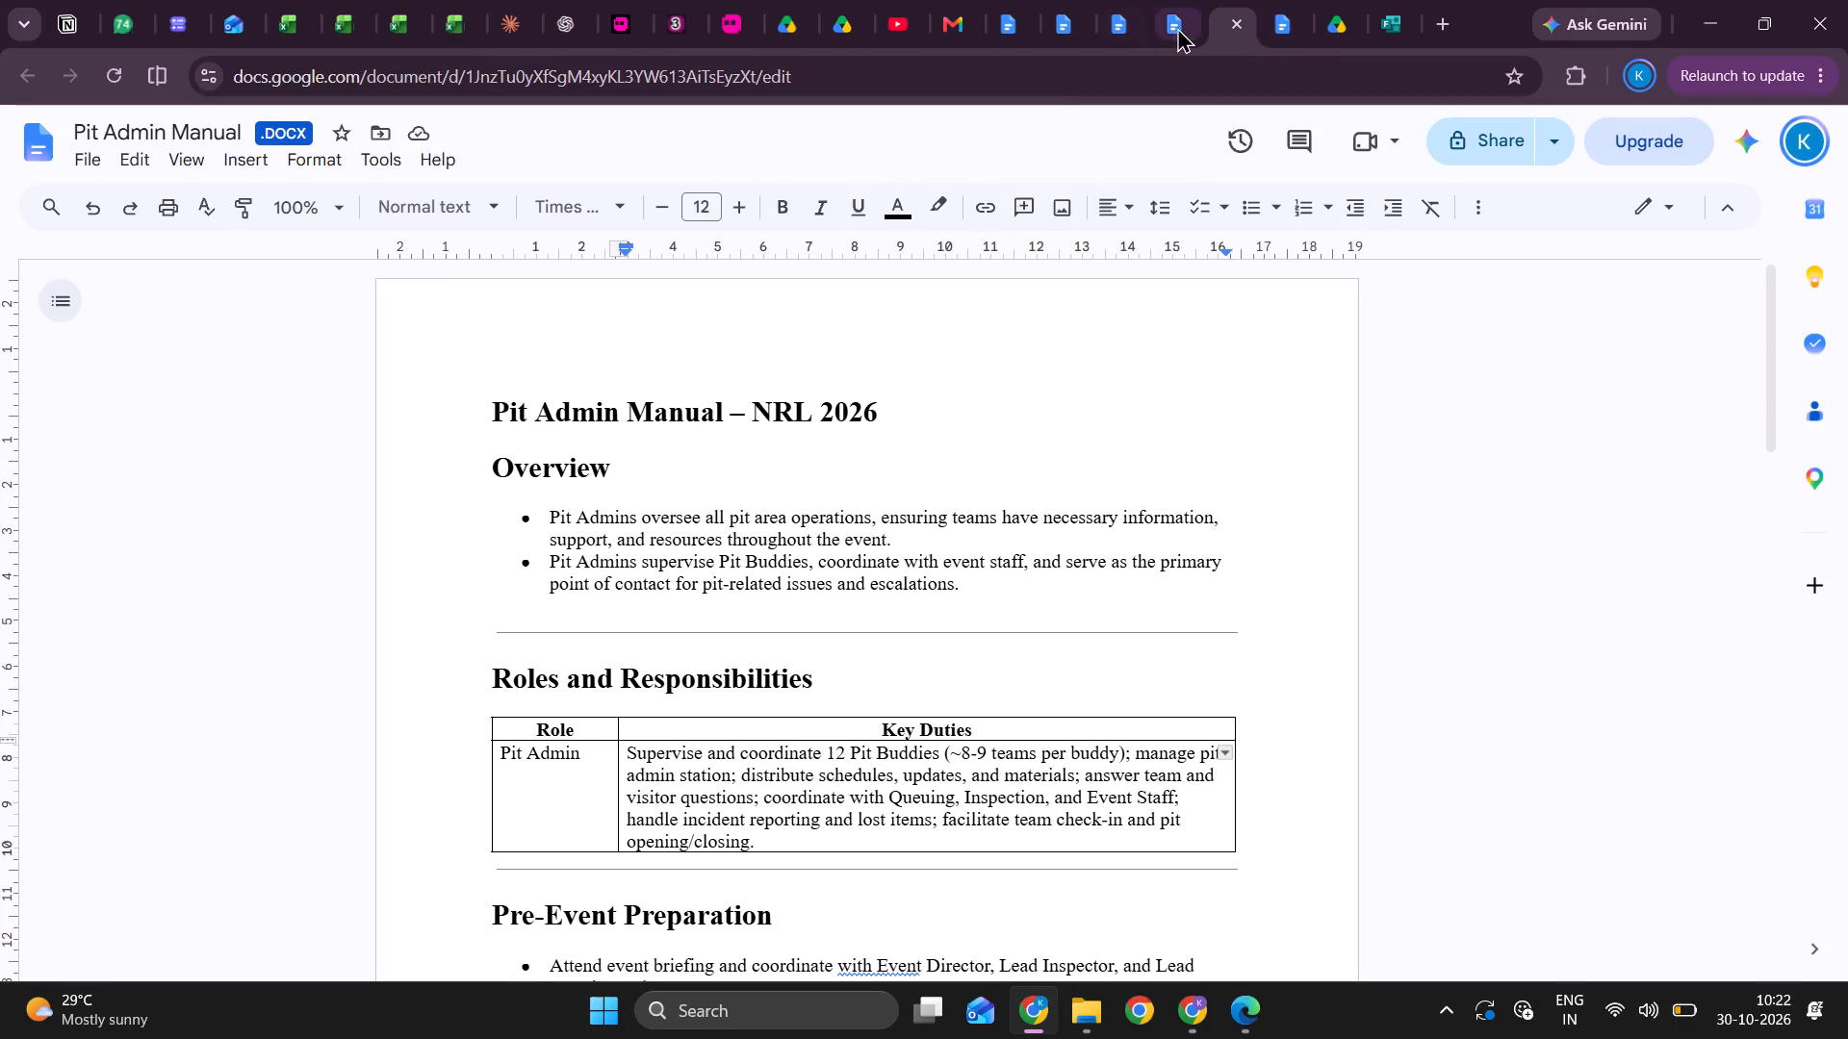
click(1267, 23)
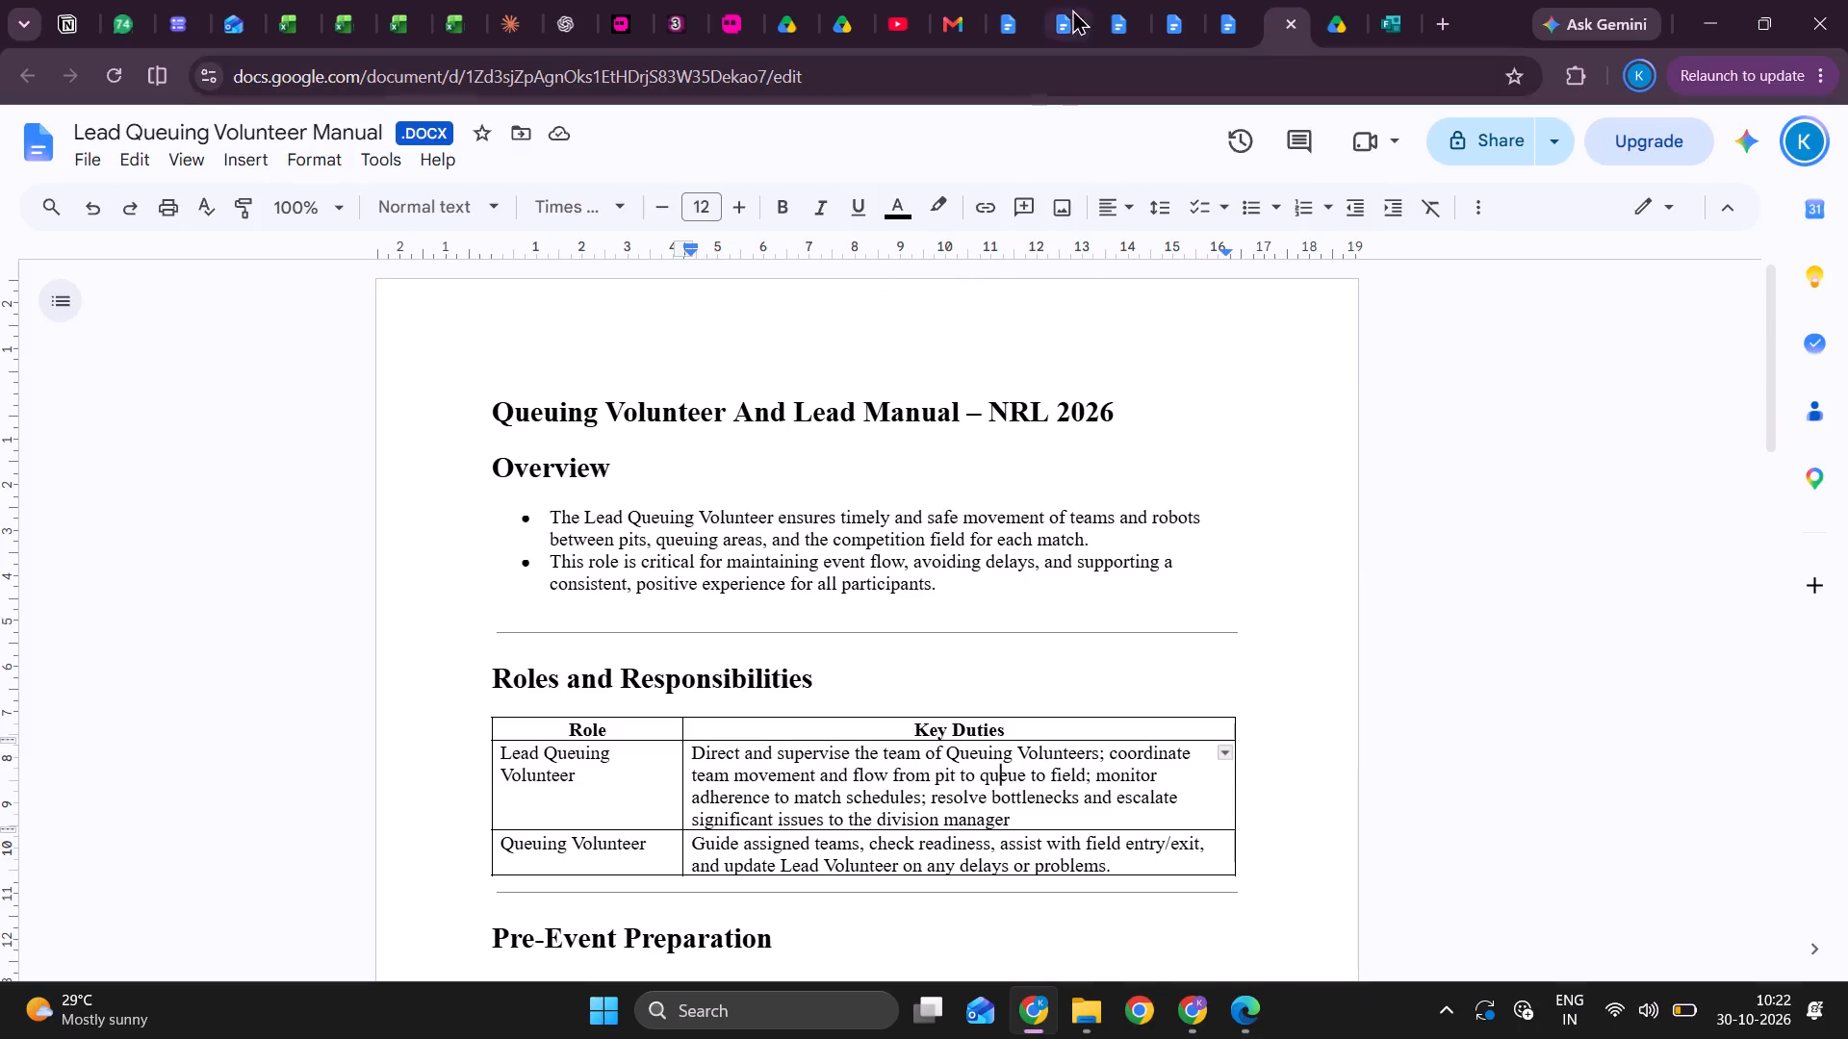
click(998, 10)
click(1073, 25)
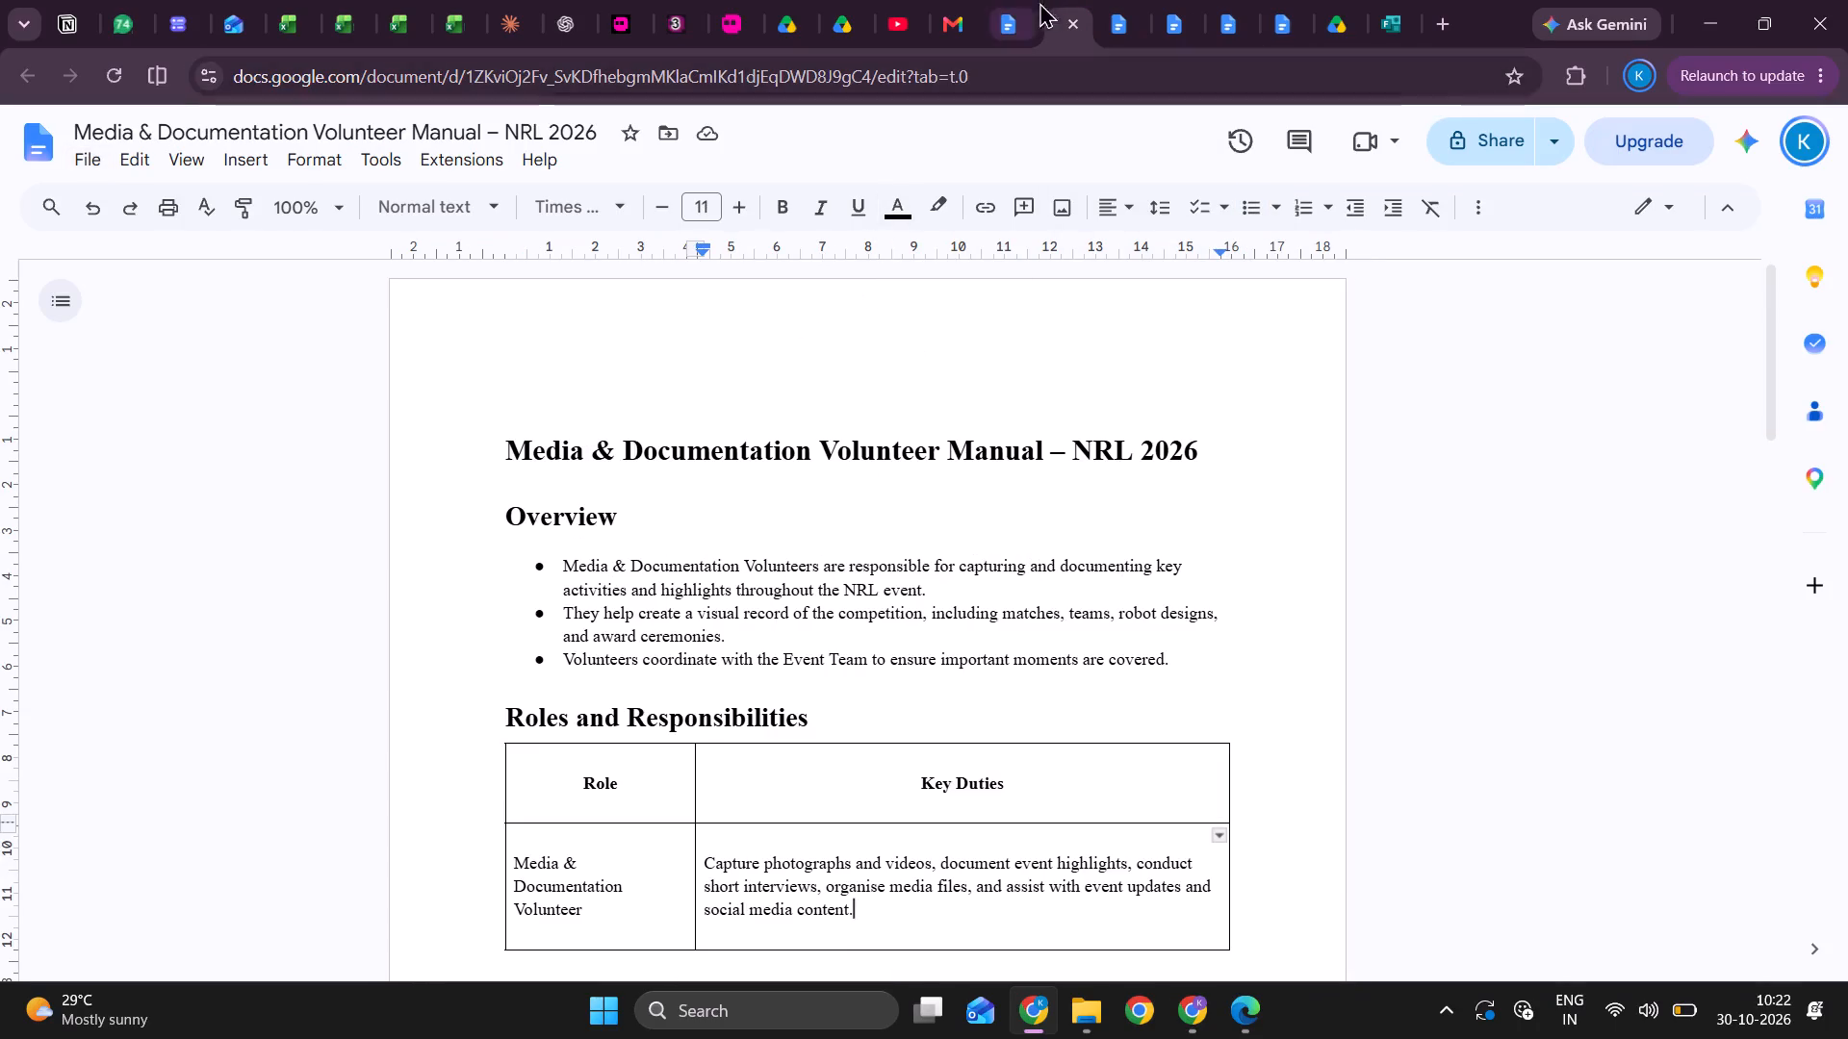
click(1116, 27)
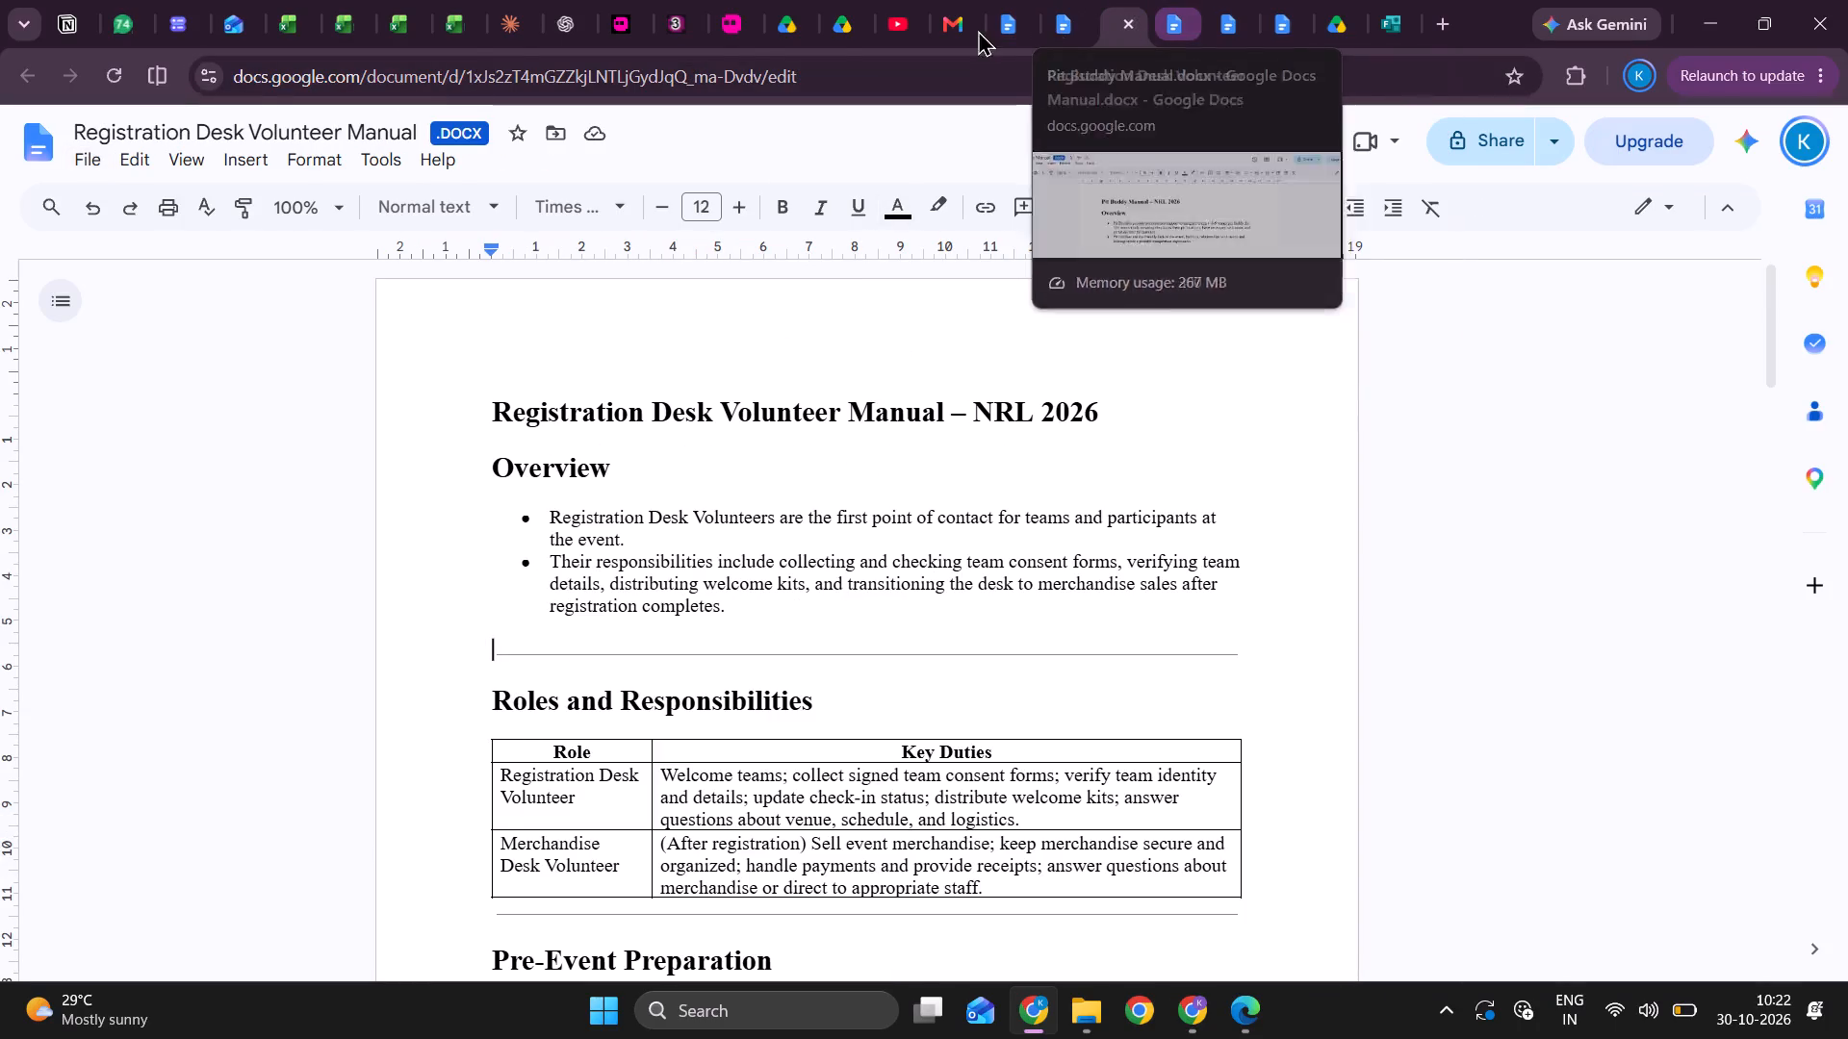
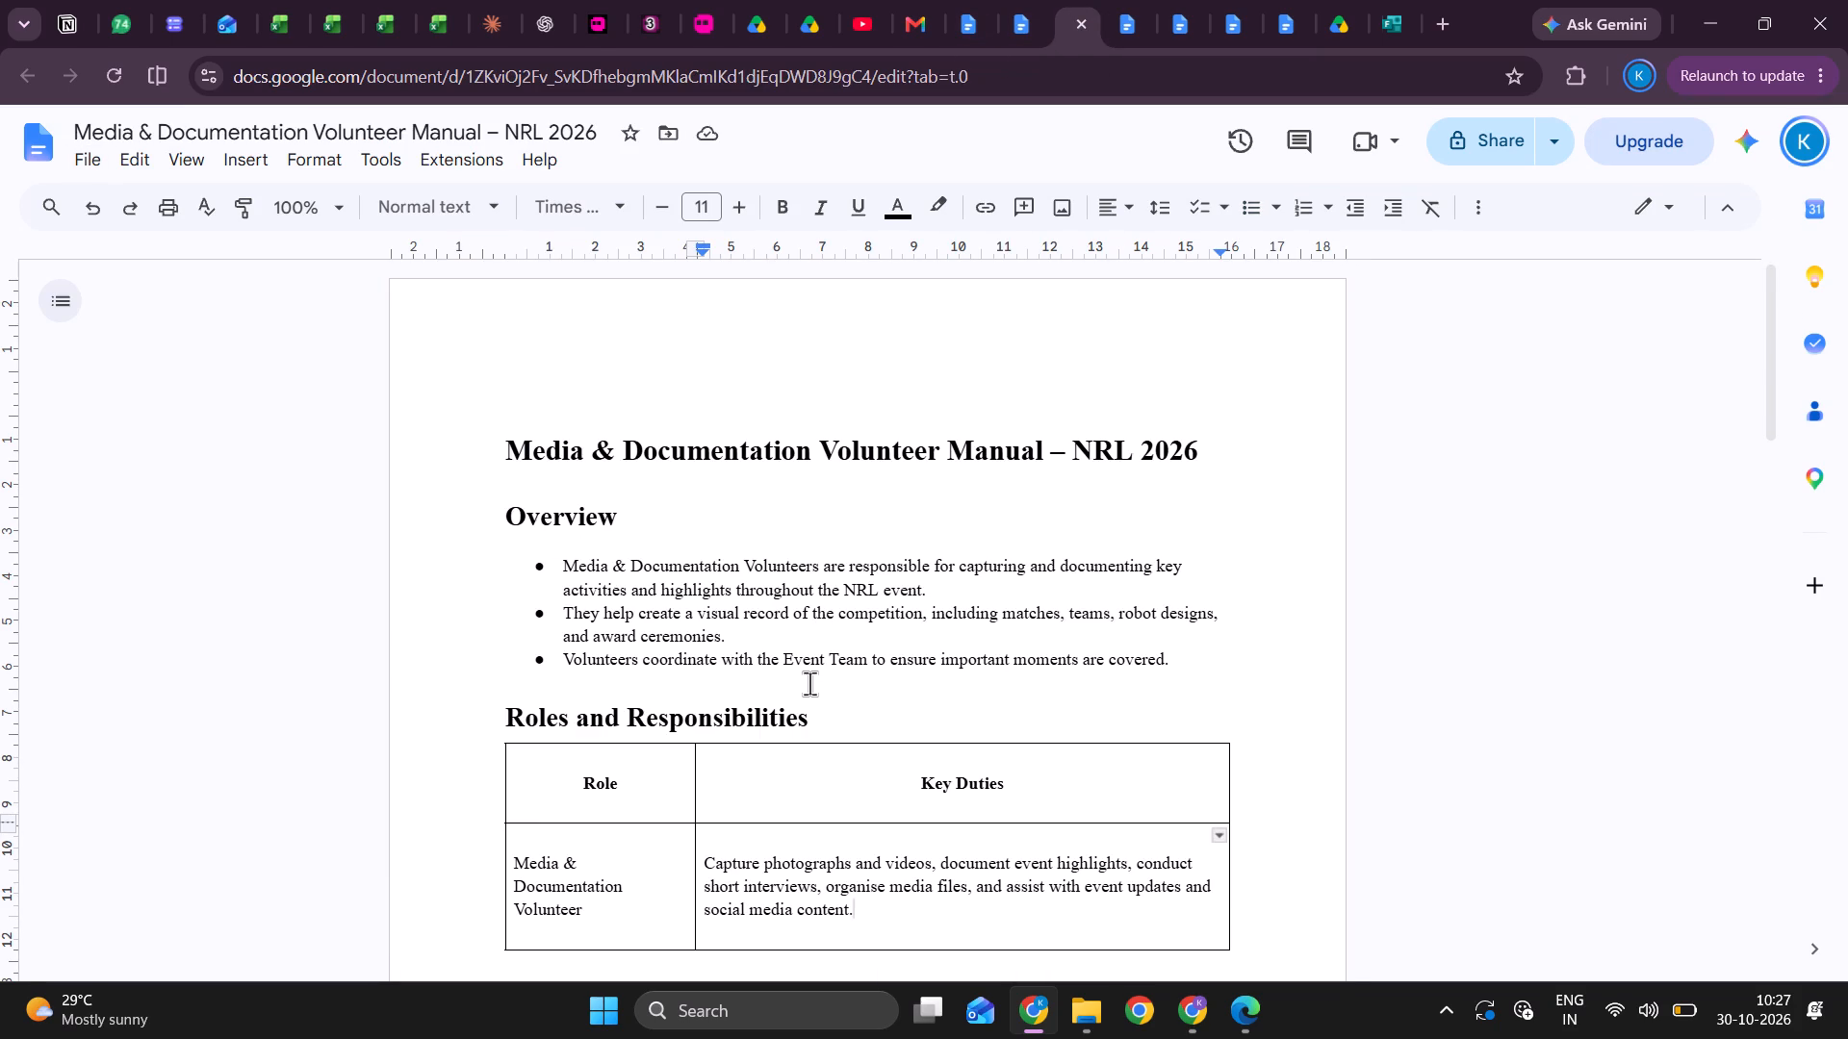
click(669, 699)
scroll(669, 699, down, 2)
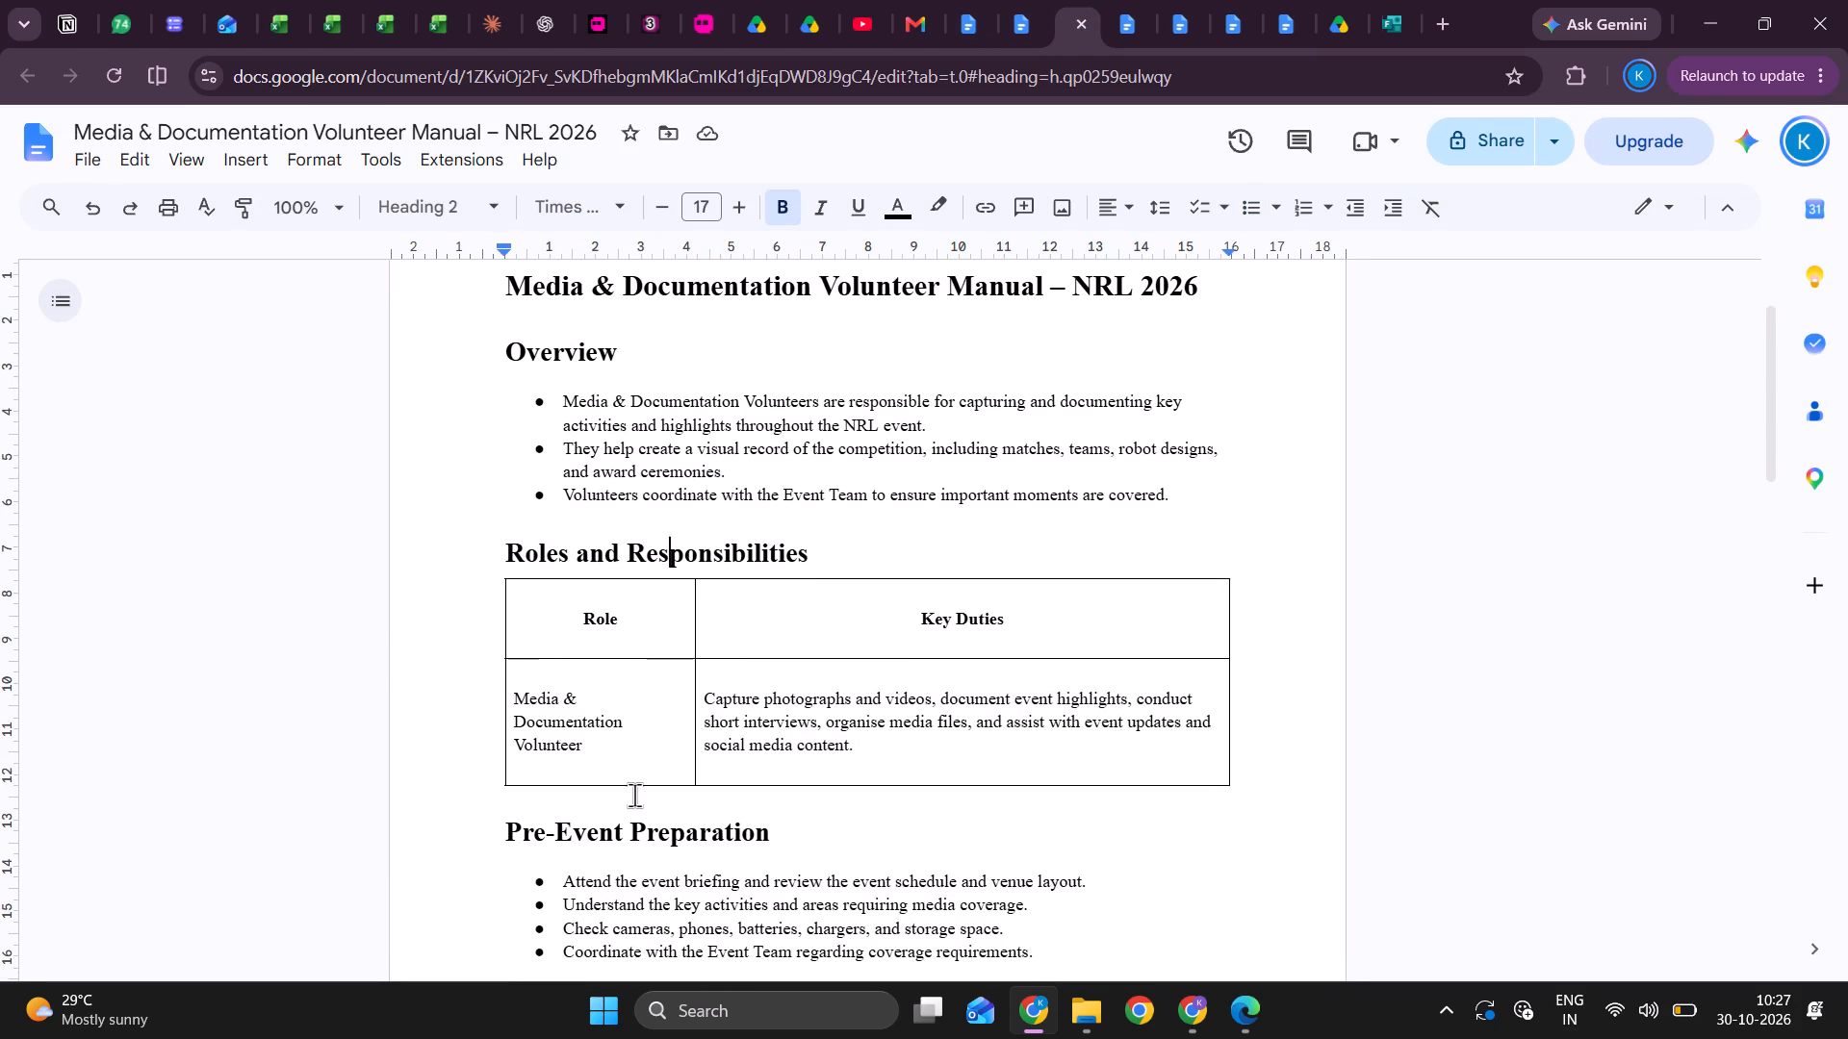
click(1036, 523)
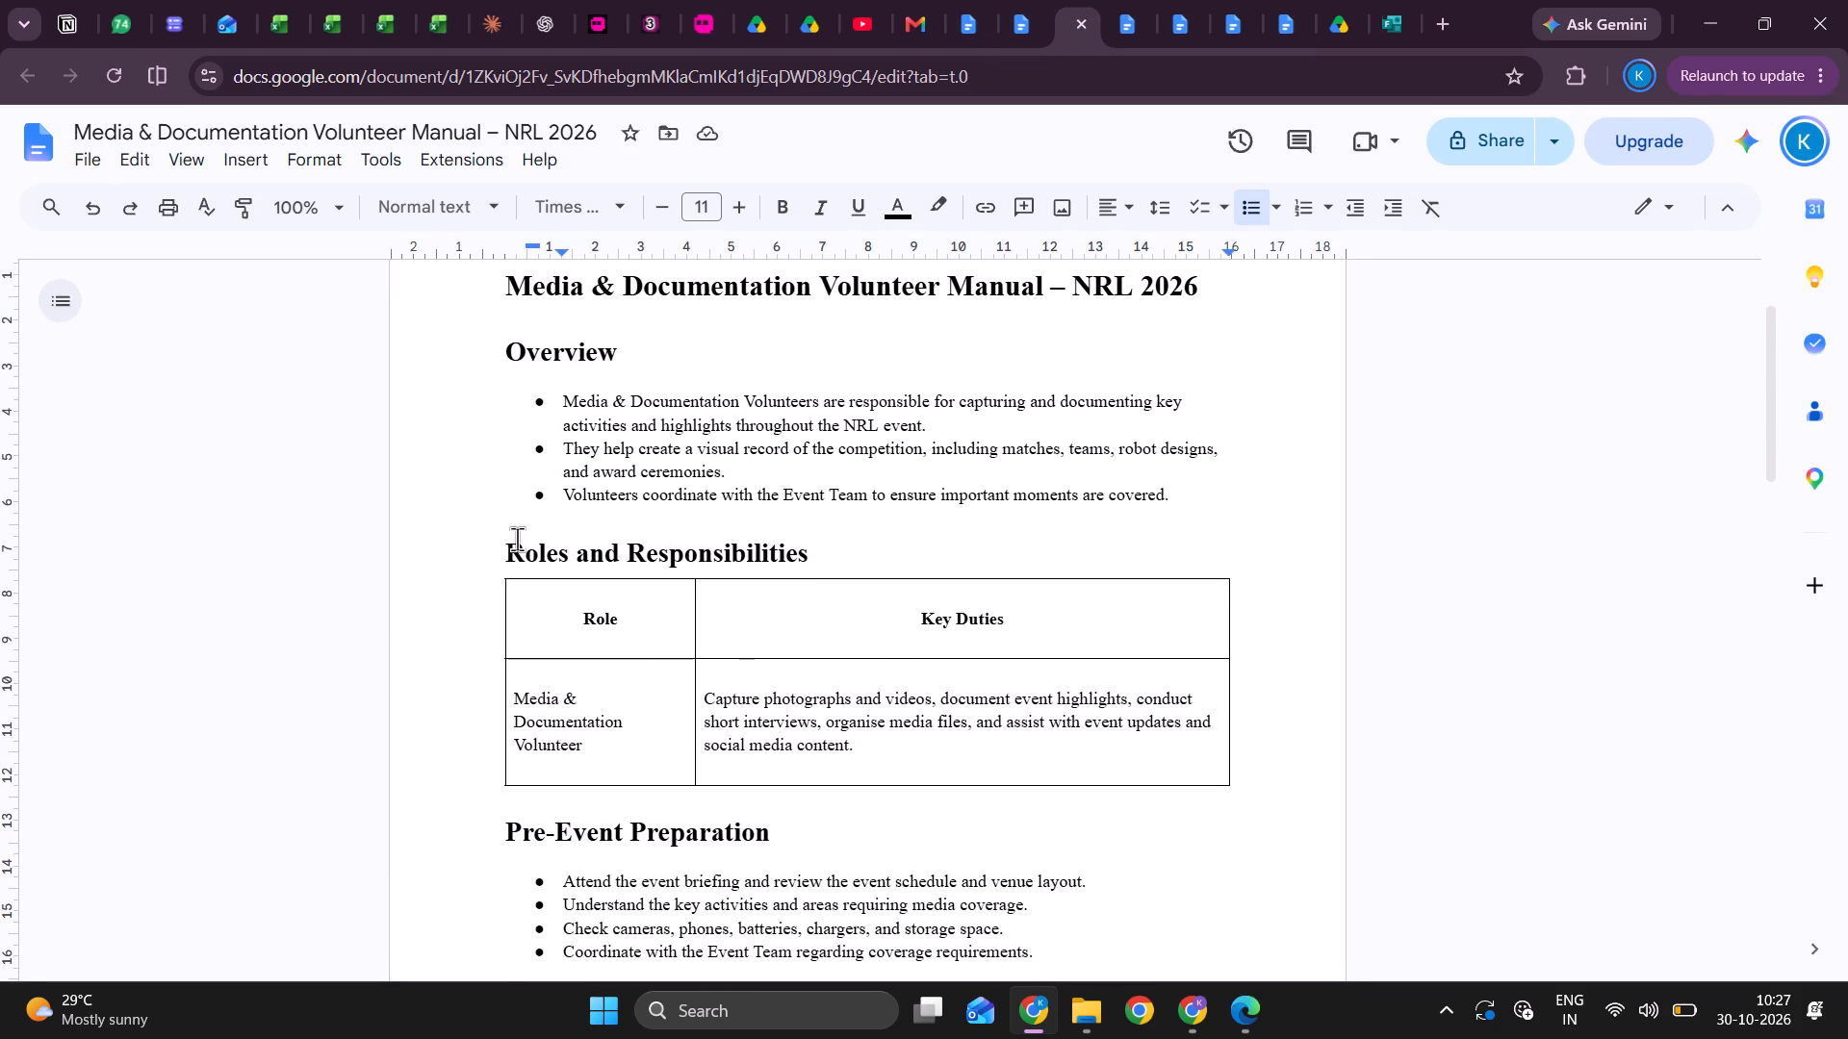
click(518, 540)
click(504, 543)
key(Return)
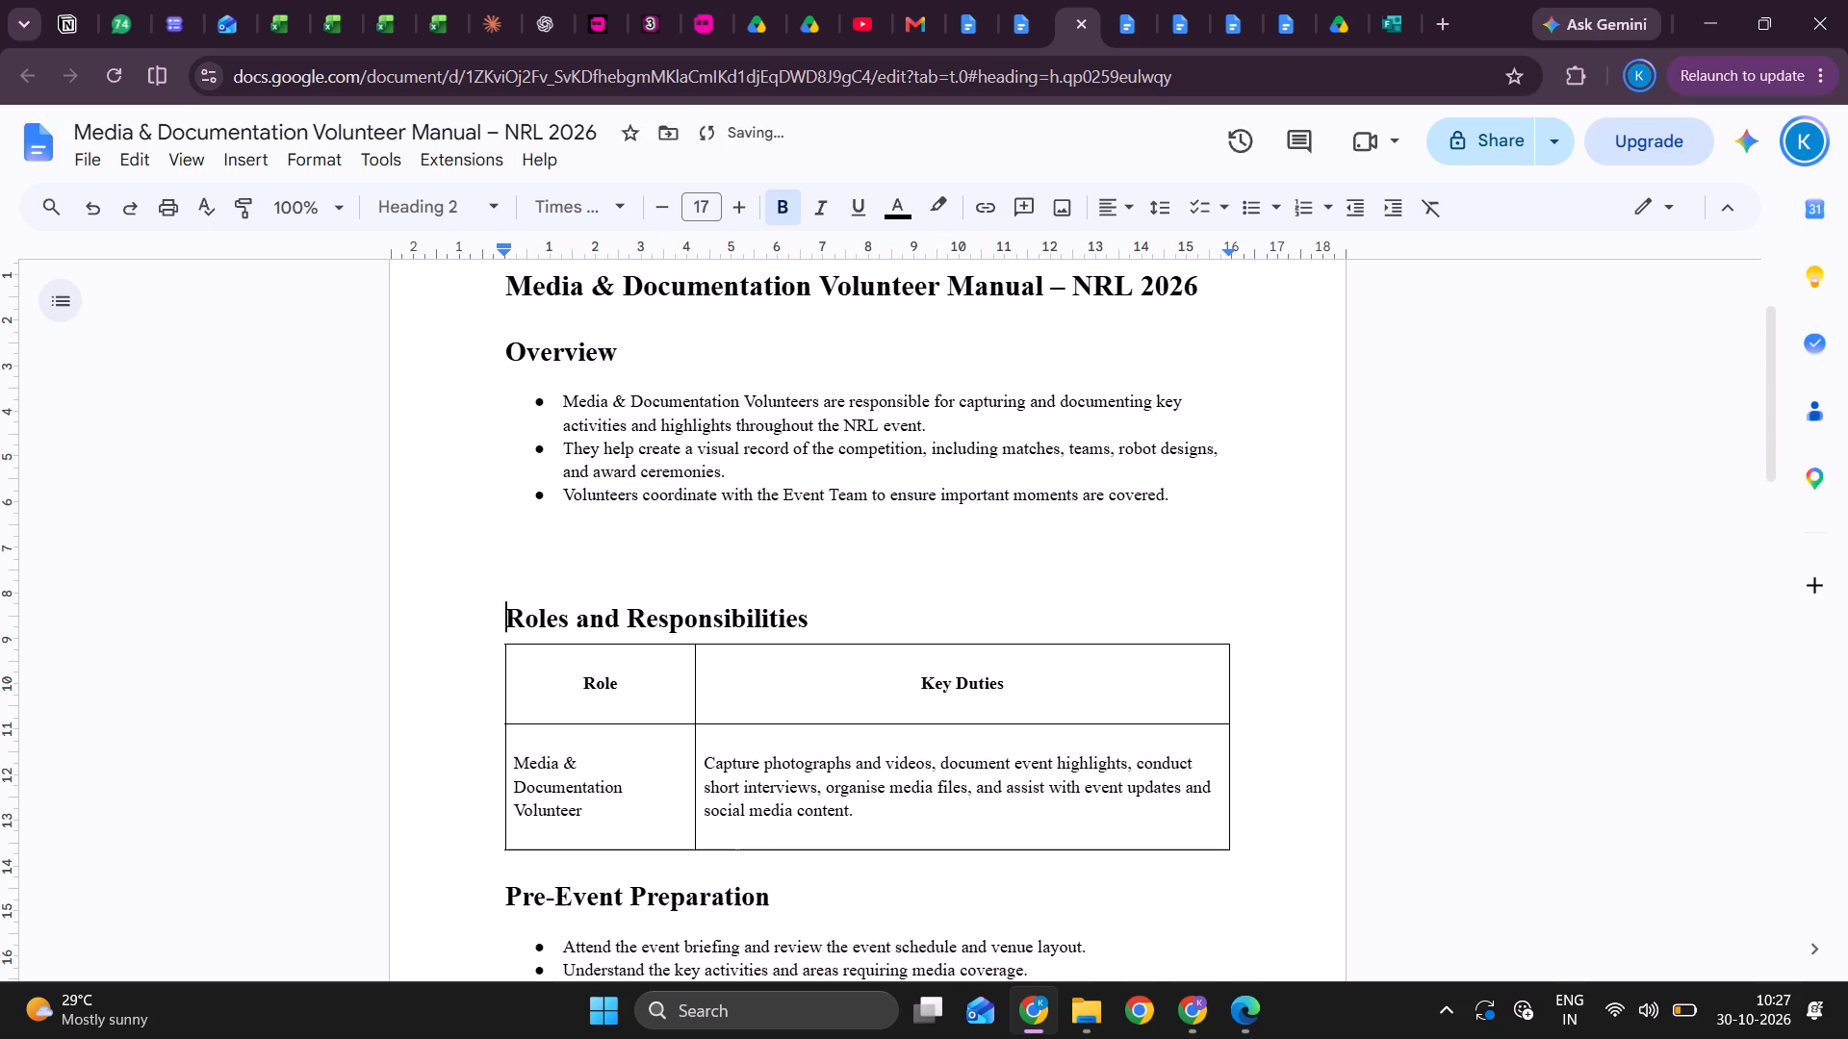
key(Up)
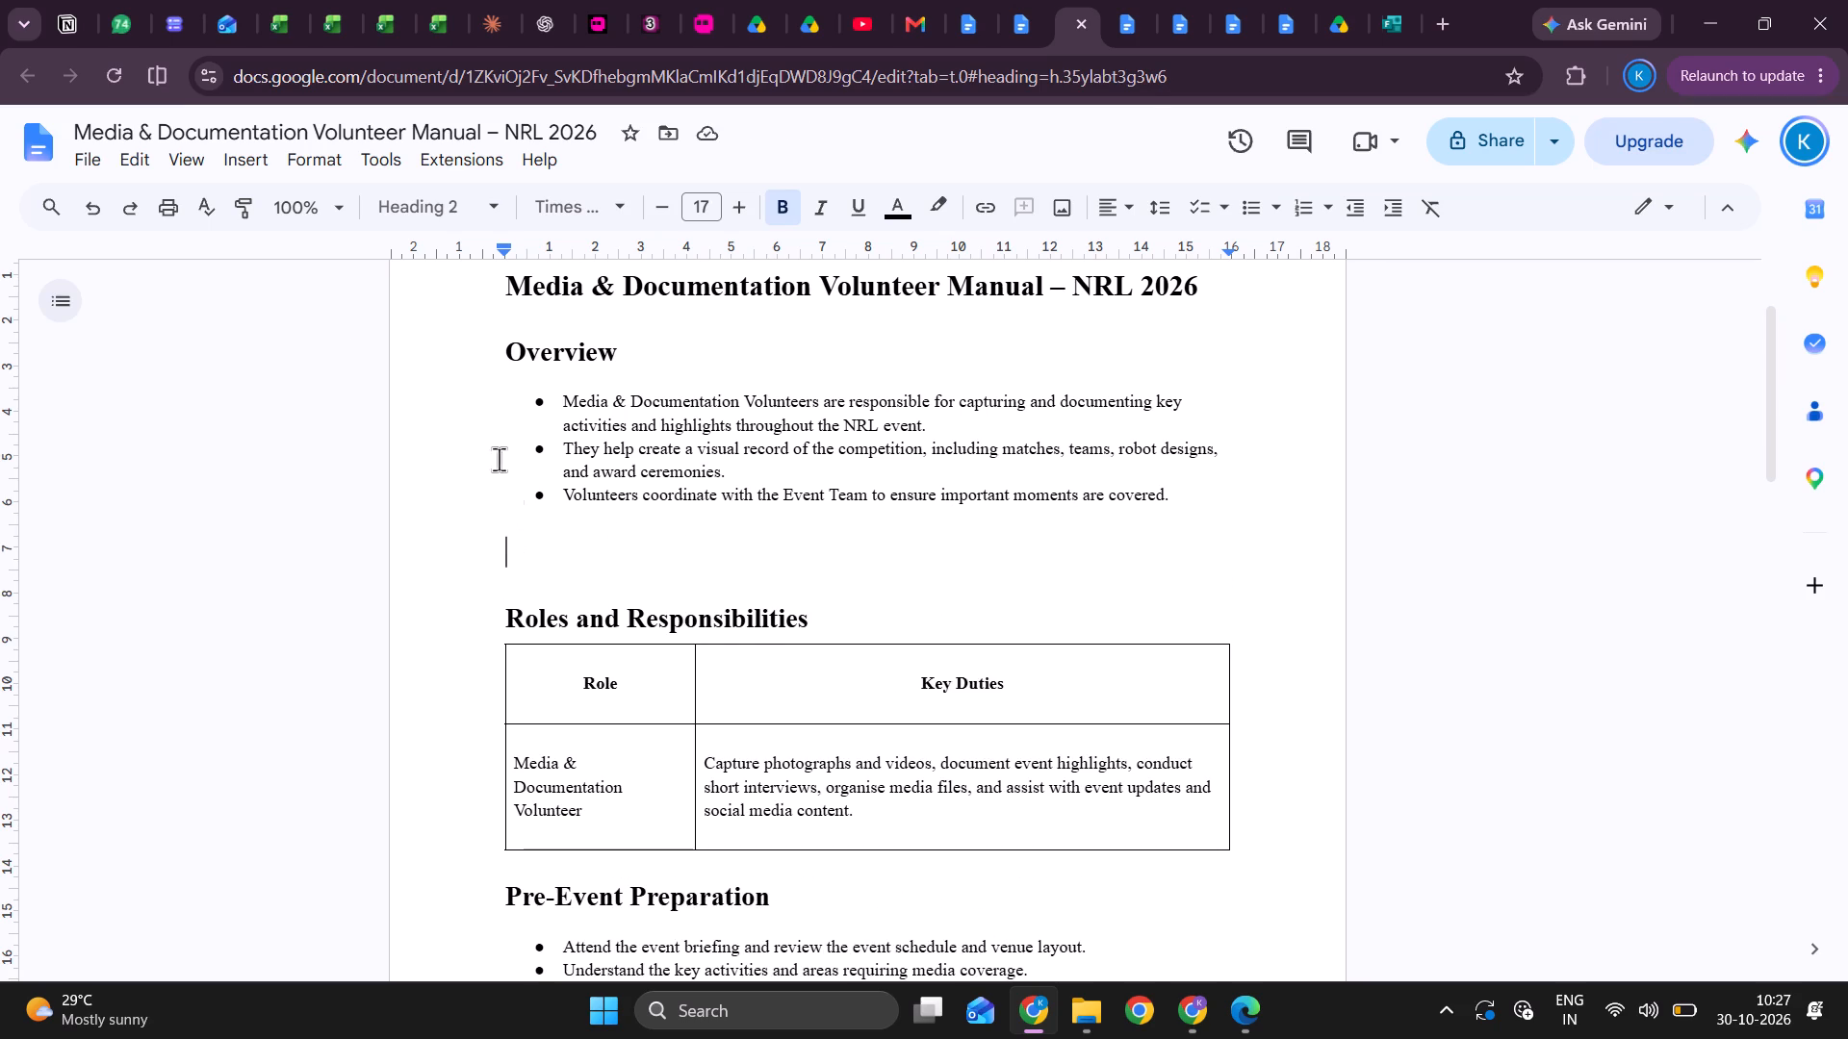
click(225, 152)
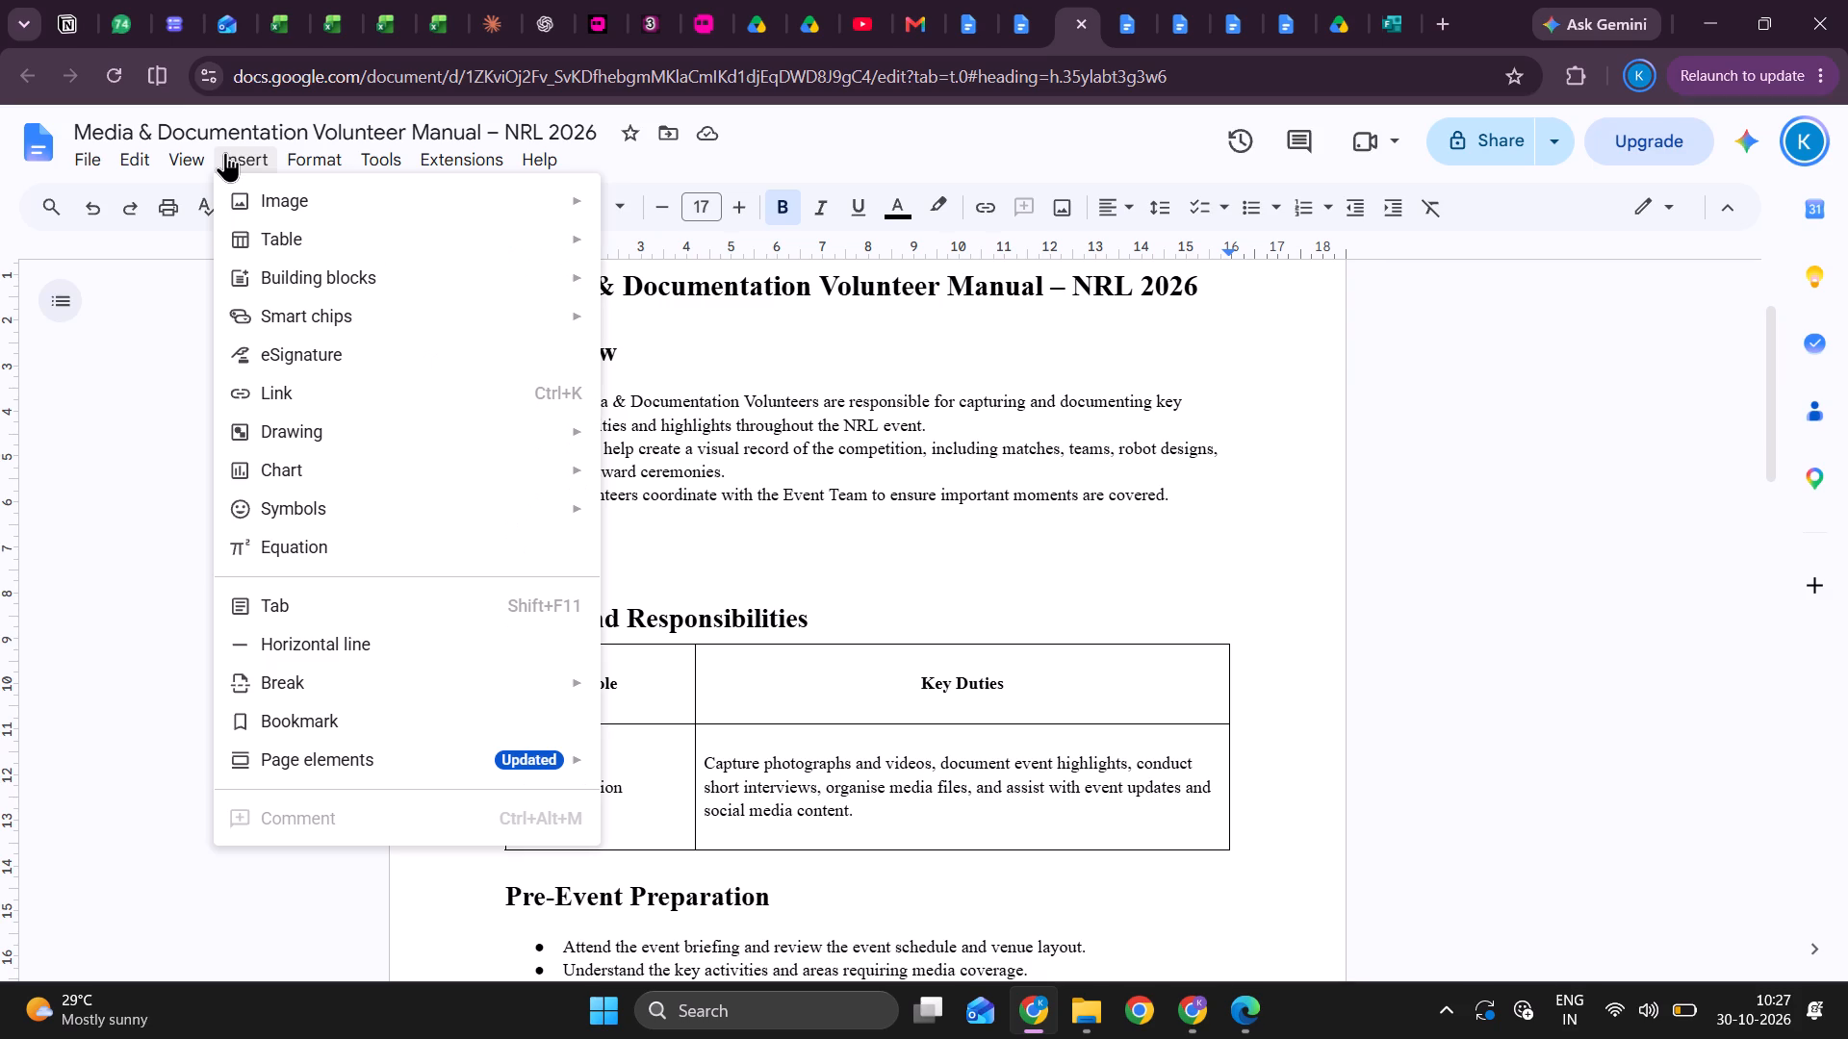
click(276, 645)
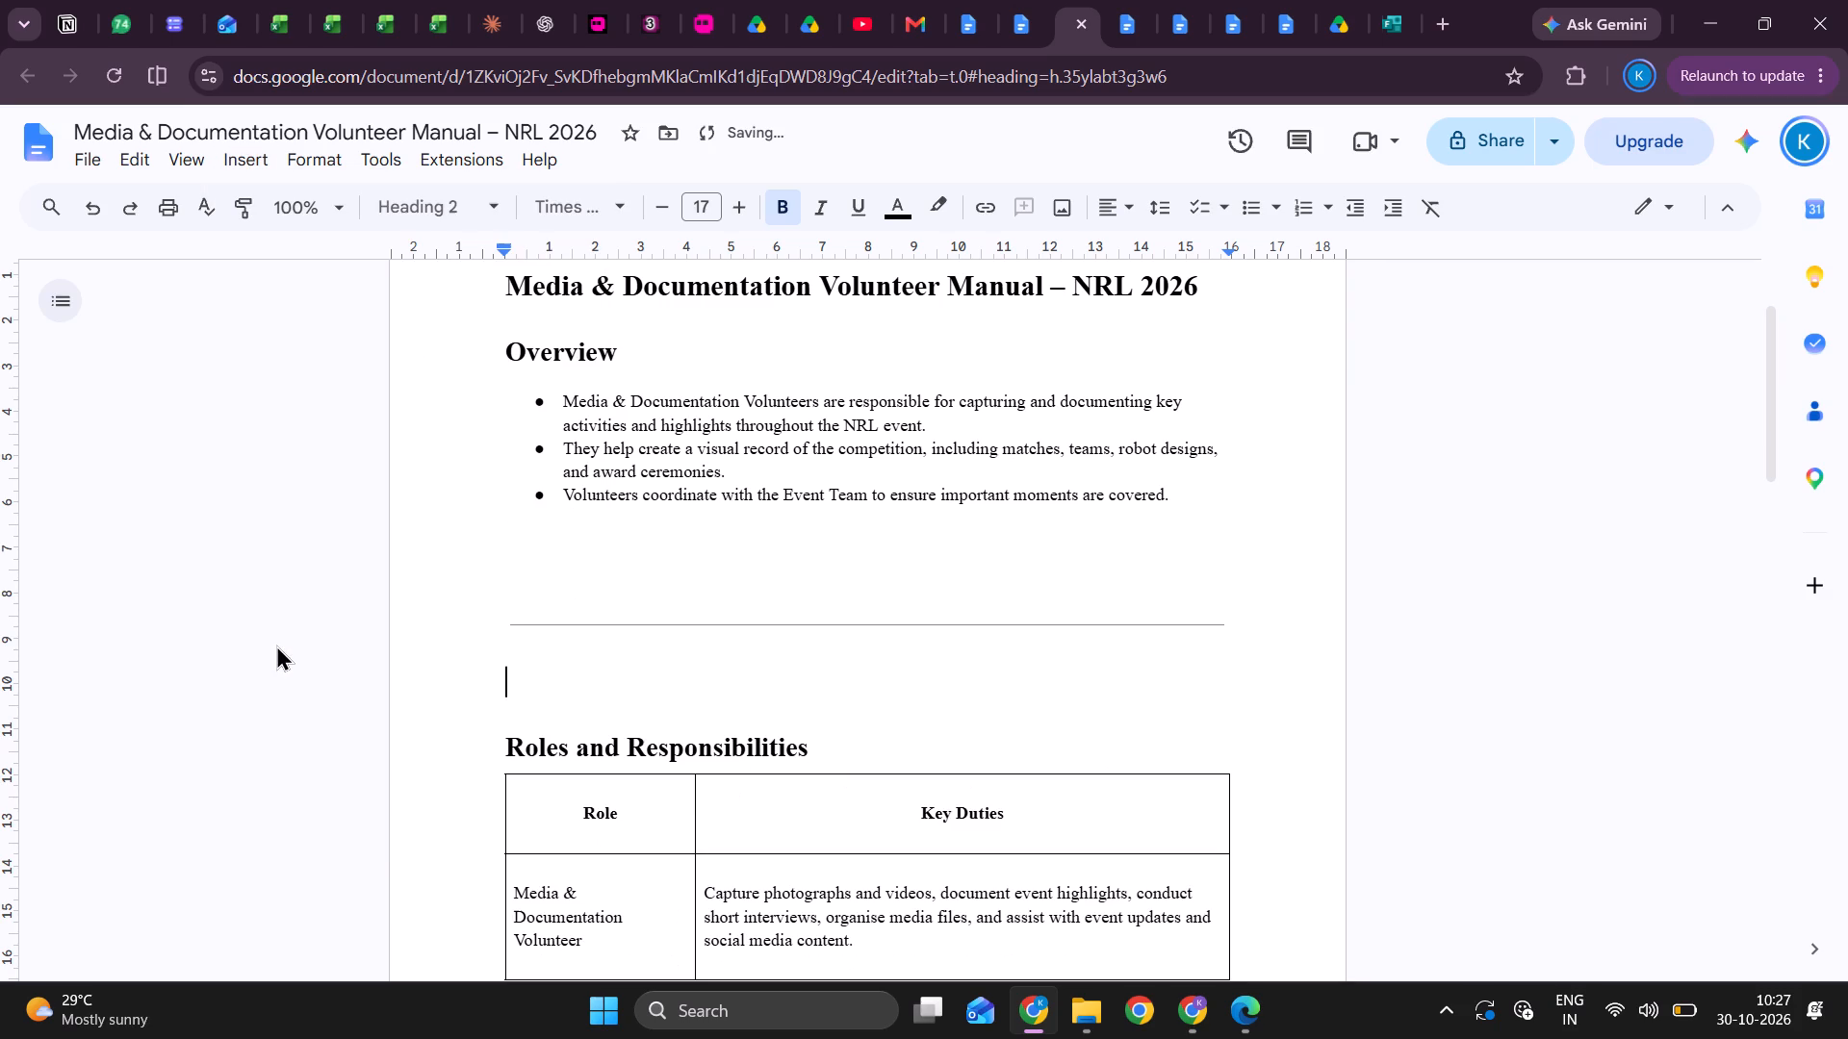
Remove the extra empty heading lines around the horizontal line between Overview and Roles and Responsibilities, keeping the line above its heading.
key(BackSpace)
click(577, 563)
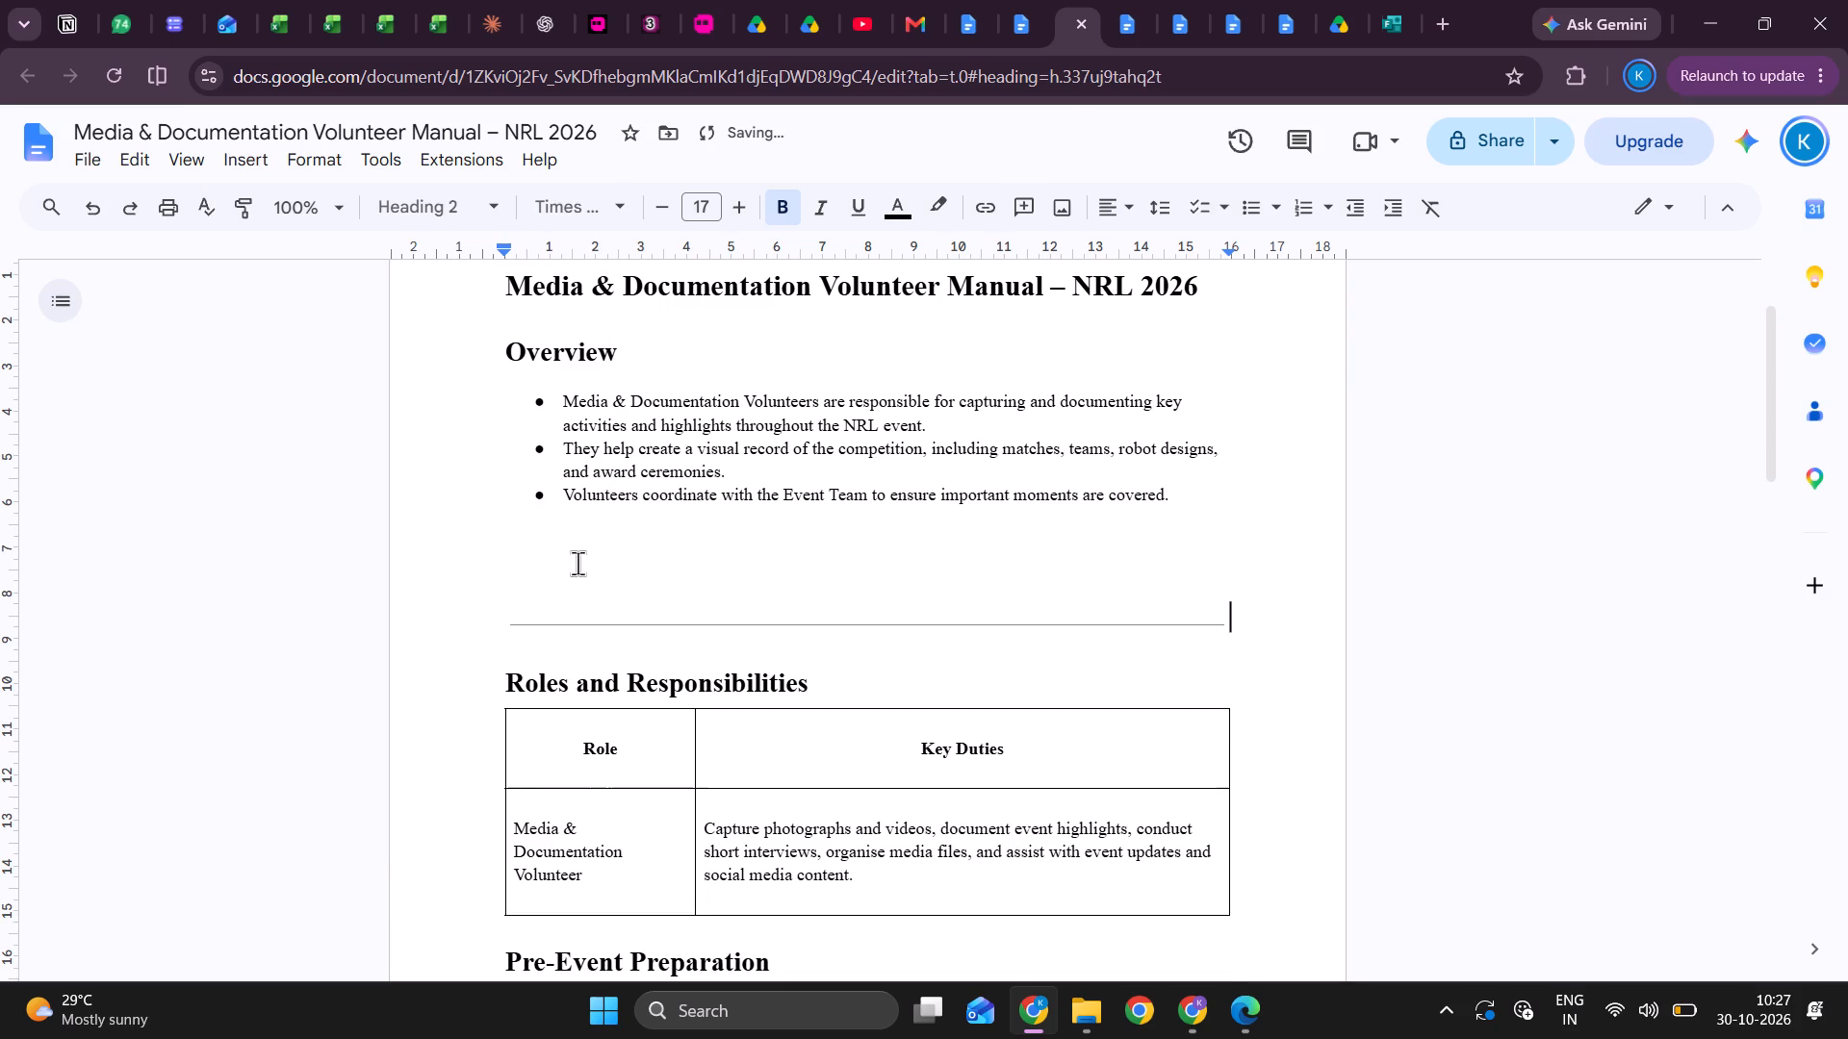
key(BackSpace)
key(Delete)
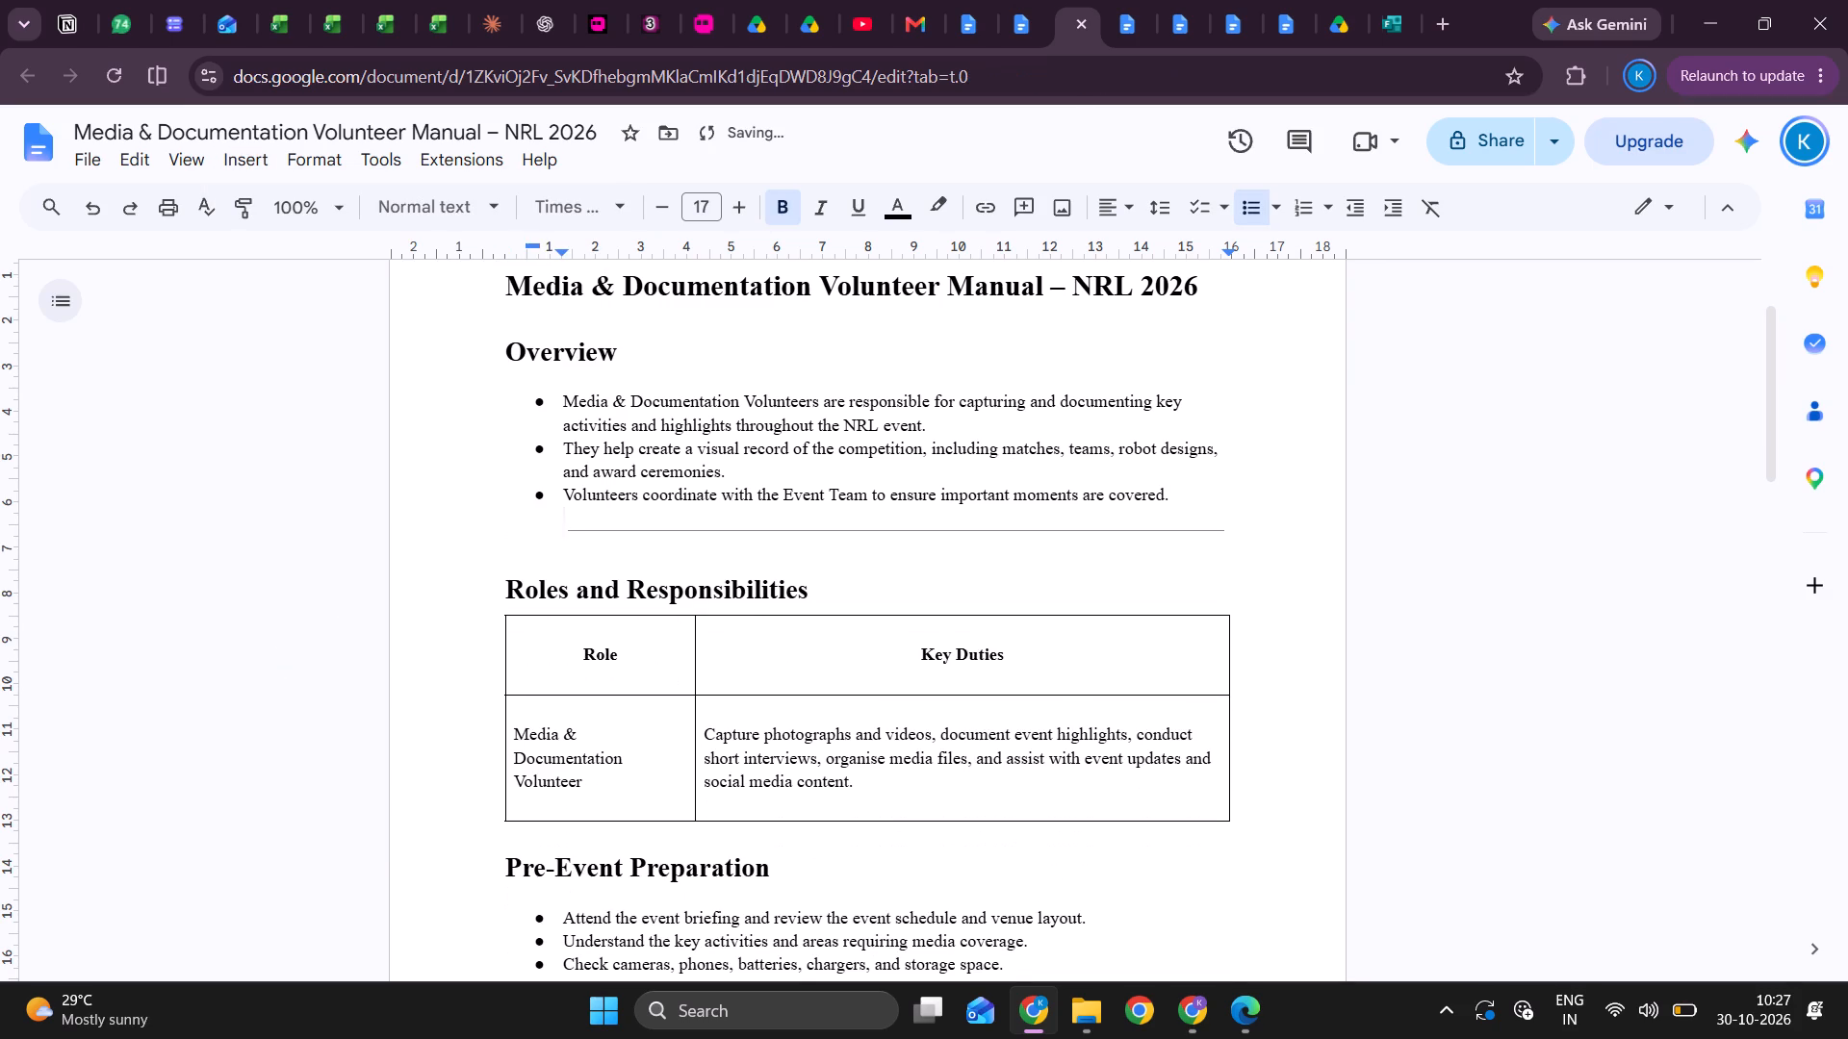
key(ctrl+z)
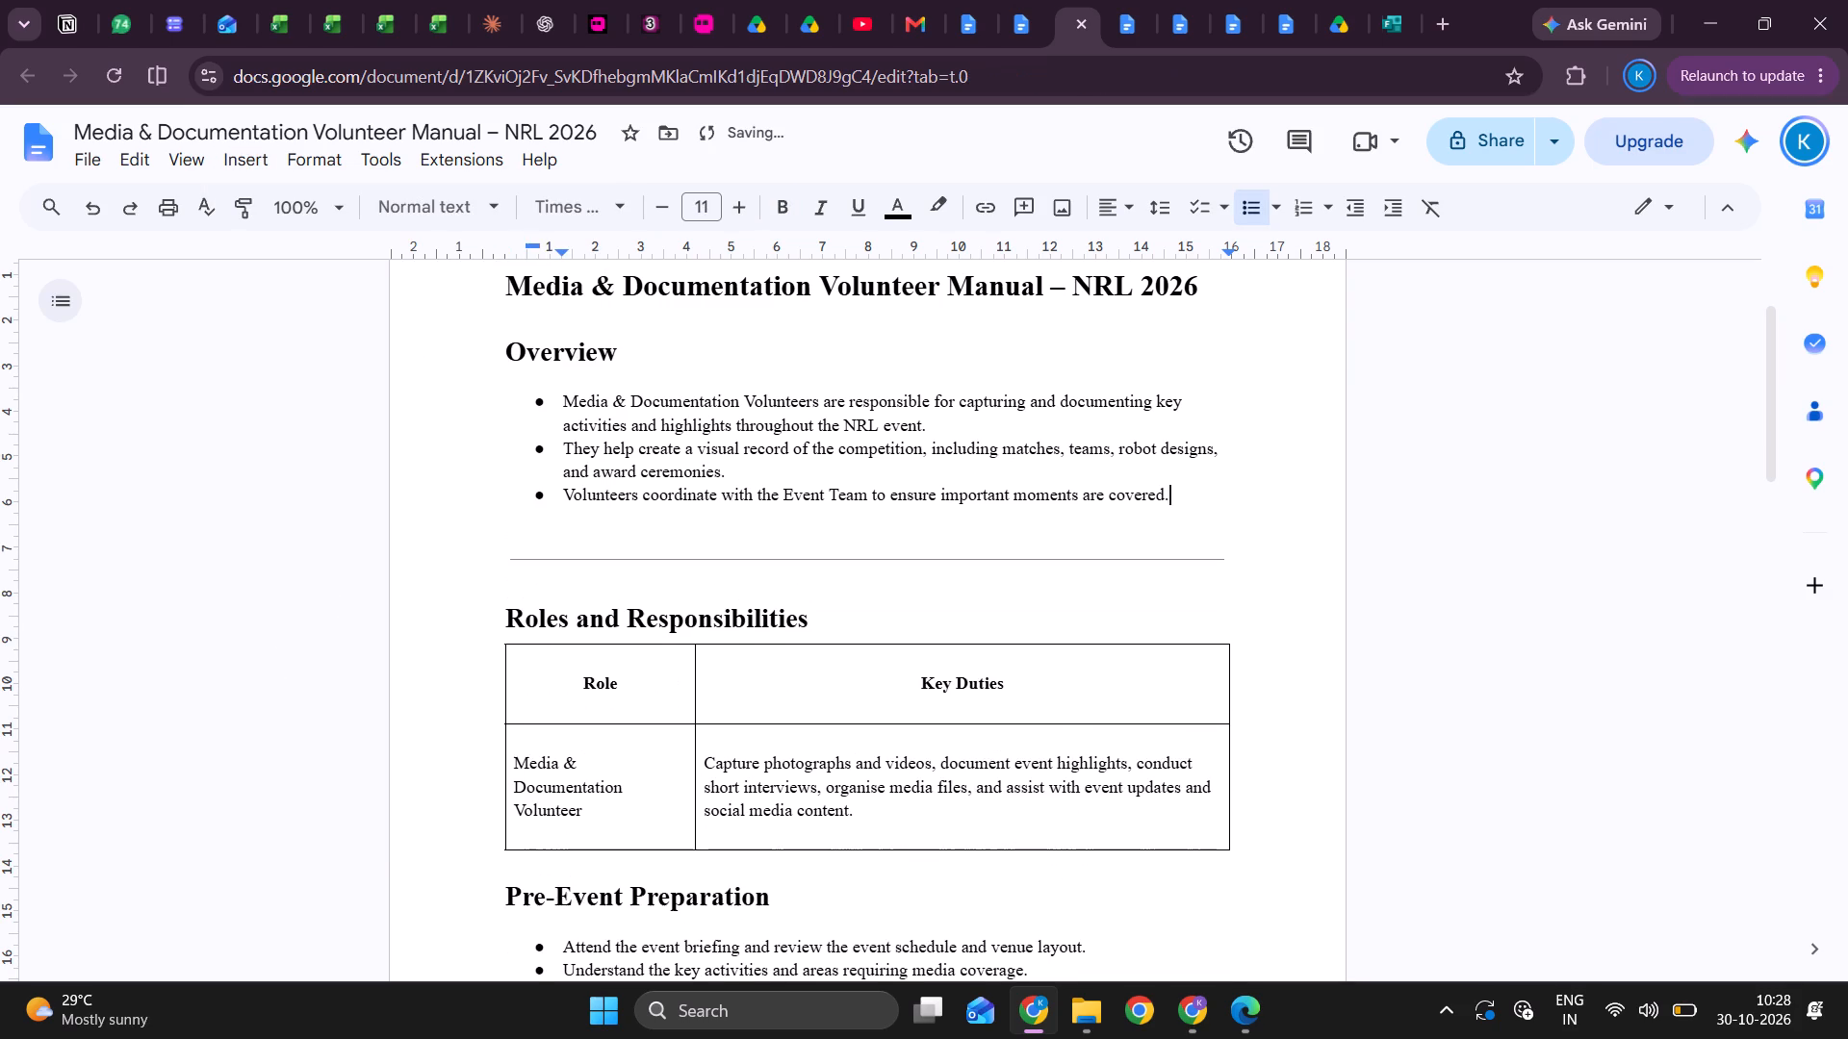
Insert a horizontal line between the roles table and the "Pre-Event Preparation" heading, without an empty line above that heading.
scroll(632, 648, down, 1)
click(1286, 680)
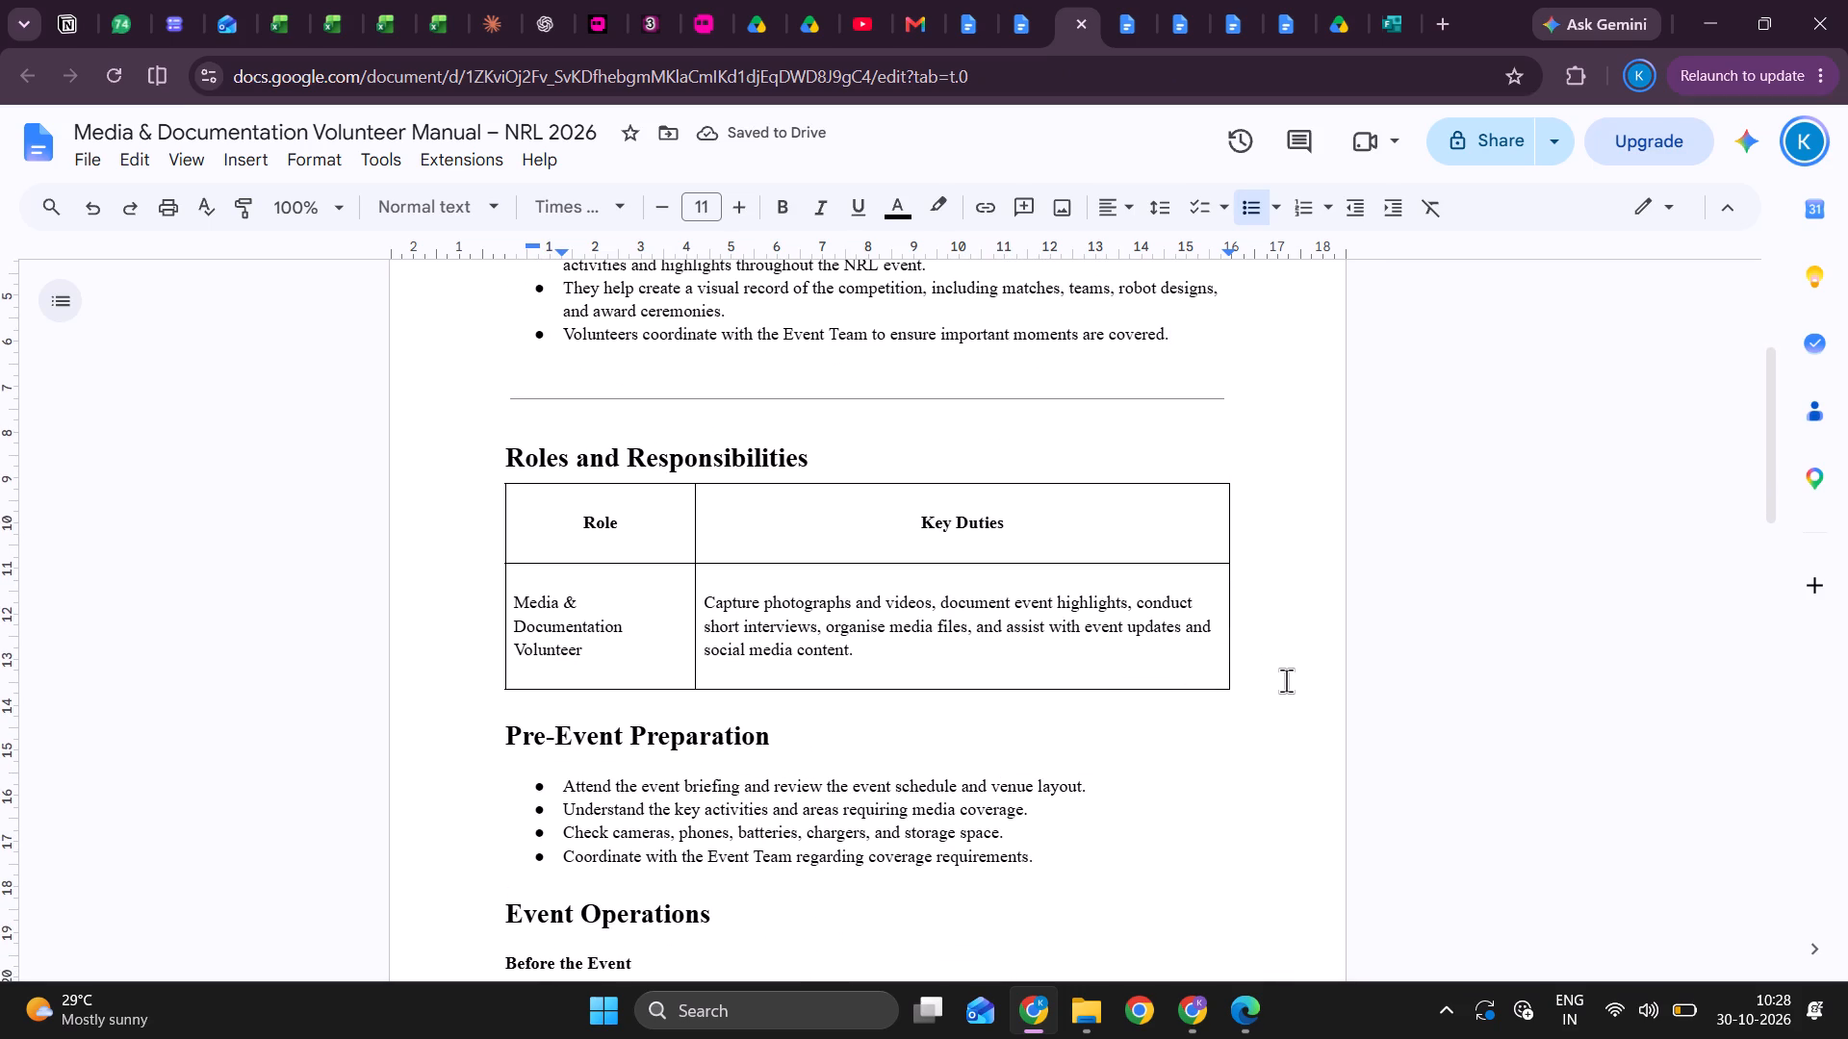
click(1286, 680)
click(841, 696)
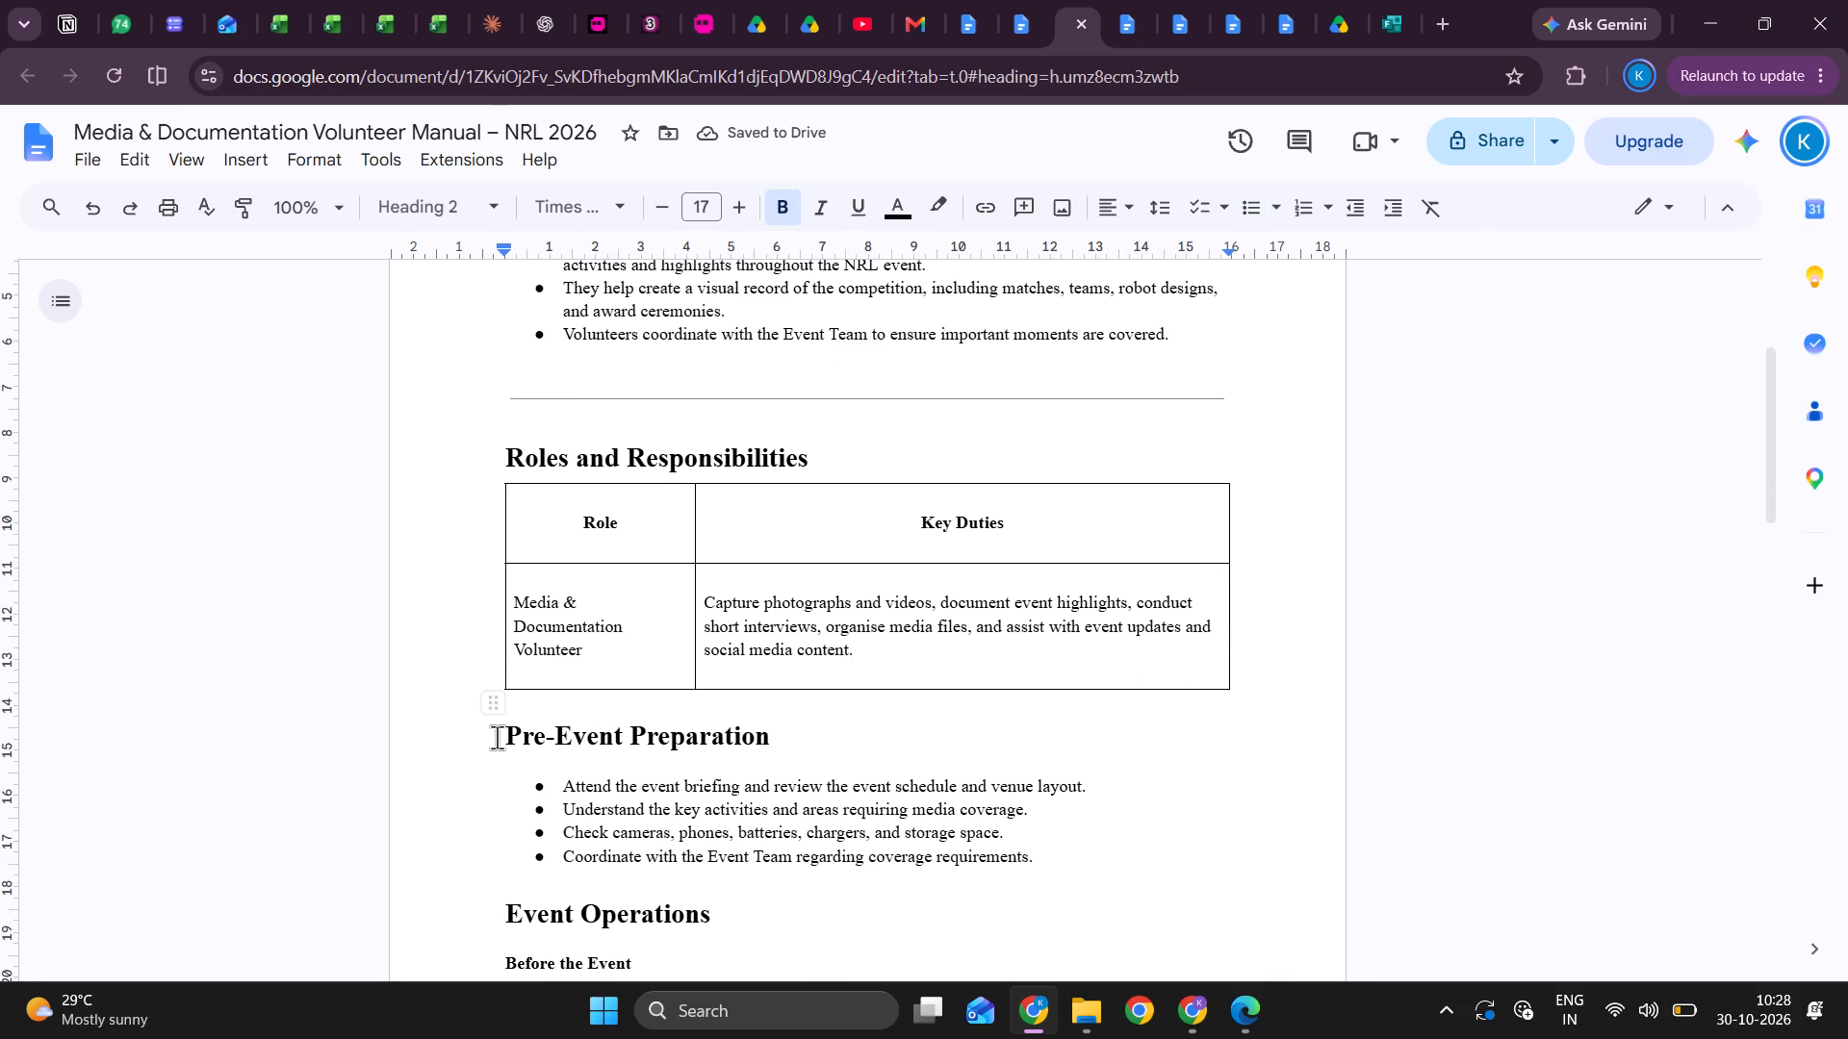
click(503, 736)
click(259, 155)
click(308, 640)
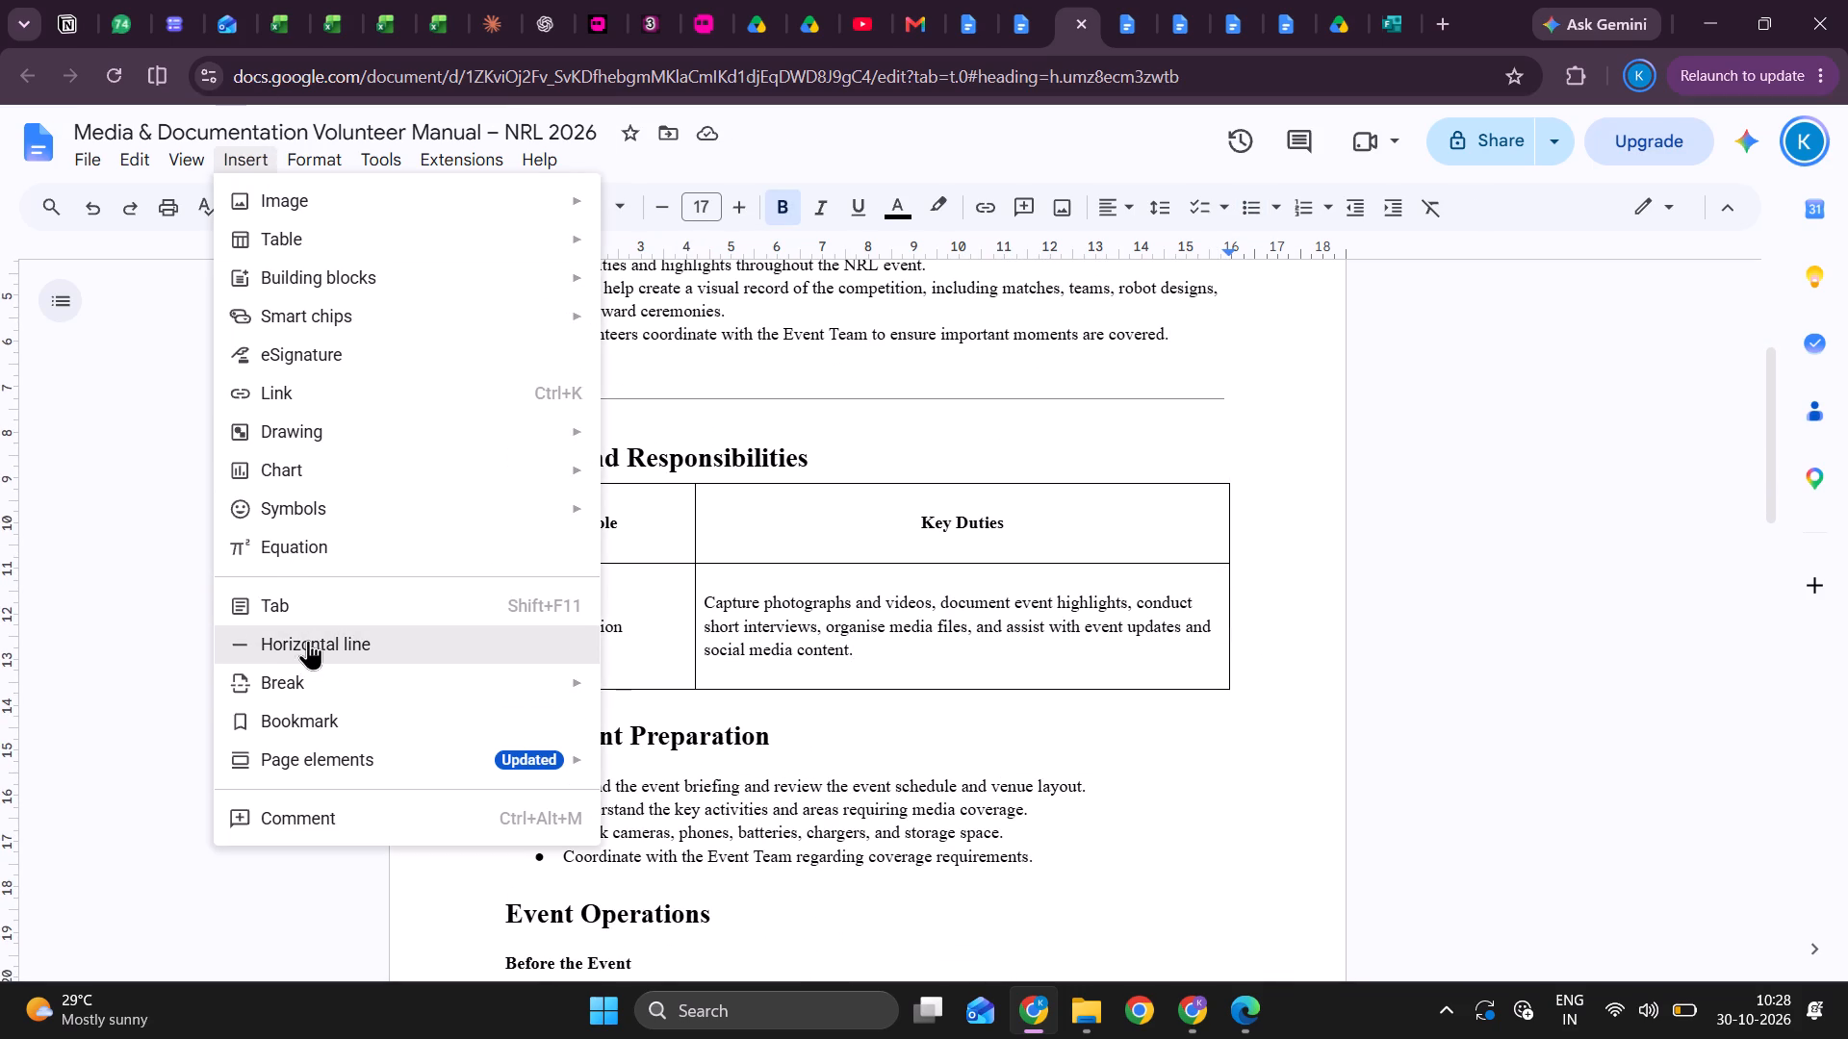
click(693, 764)
key(BackSpace)
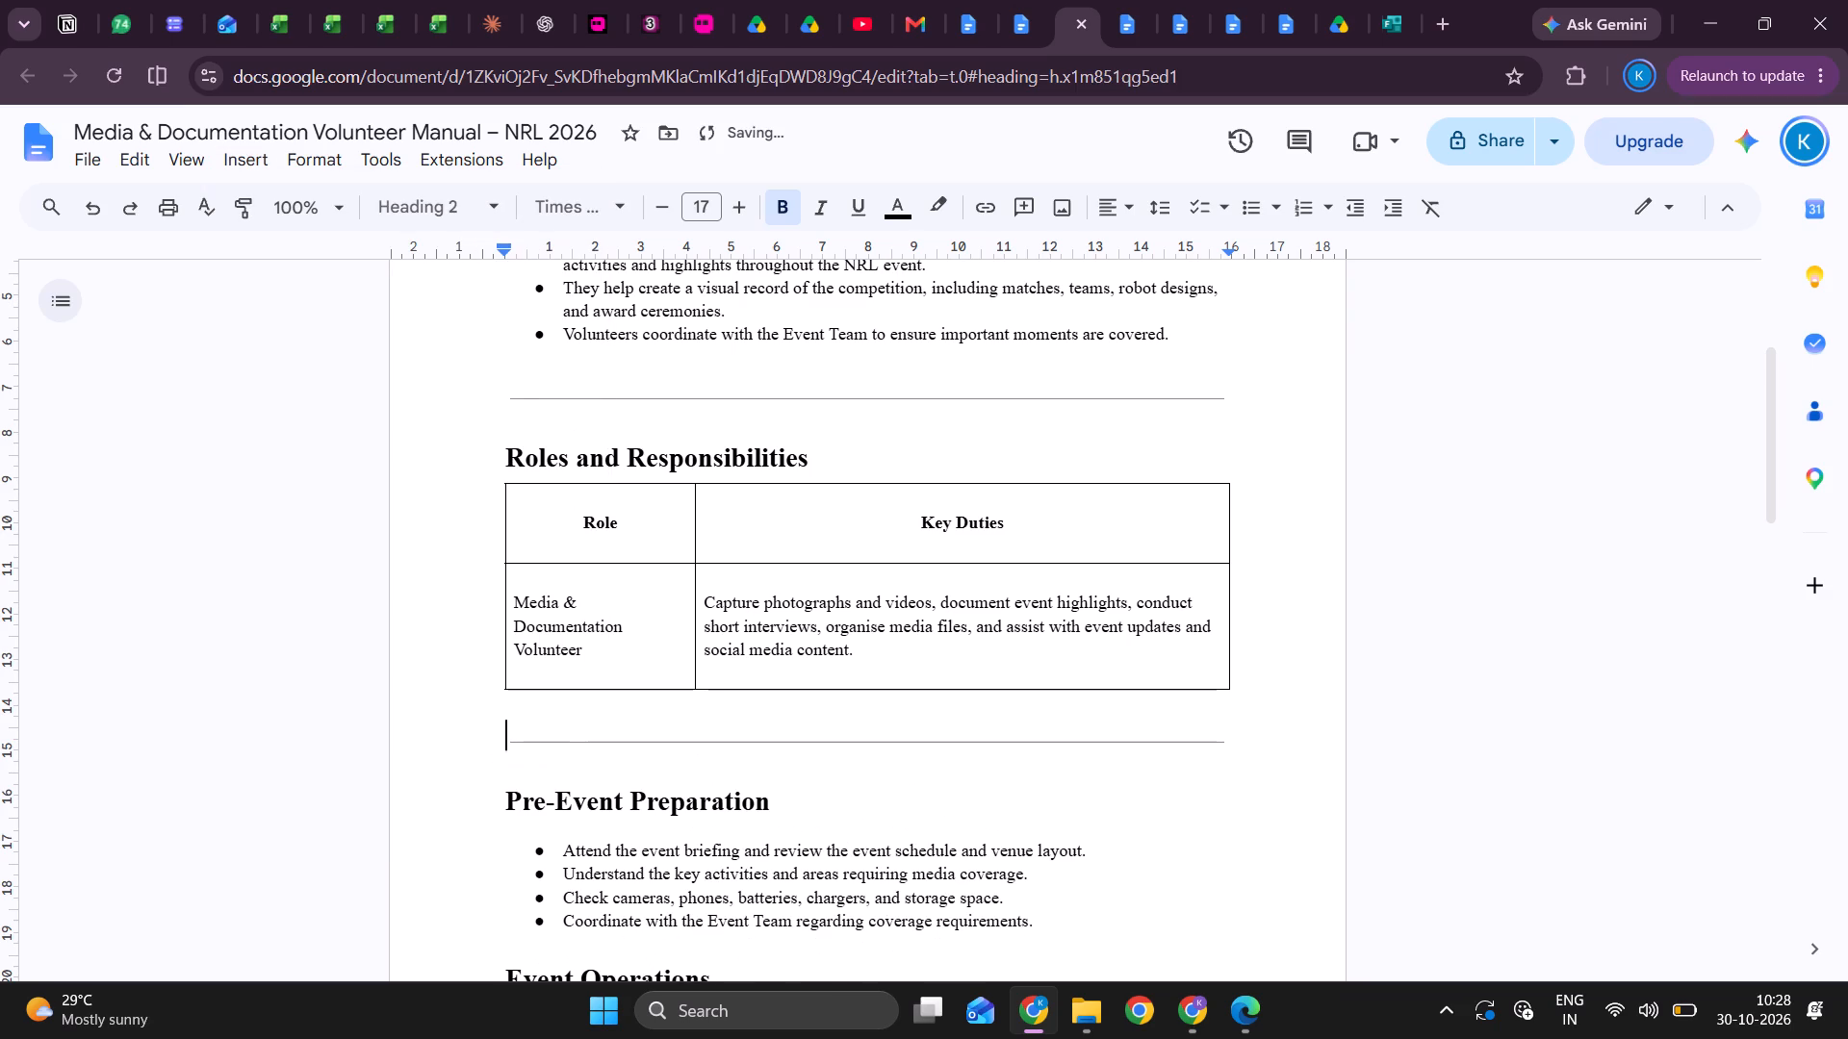
Add an unbulleted blank line after "Ensure recording equipment is ready." so that "During Competition" starts on the following page.
click(1200, 829)
scroll(1200, 829, down, 2)
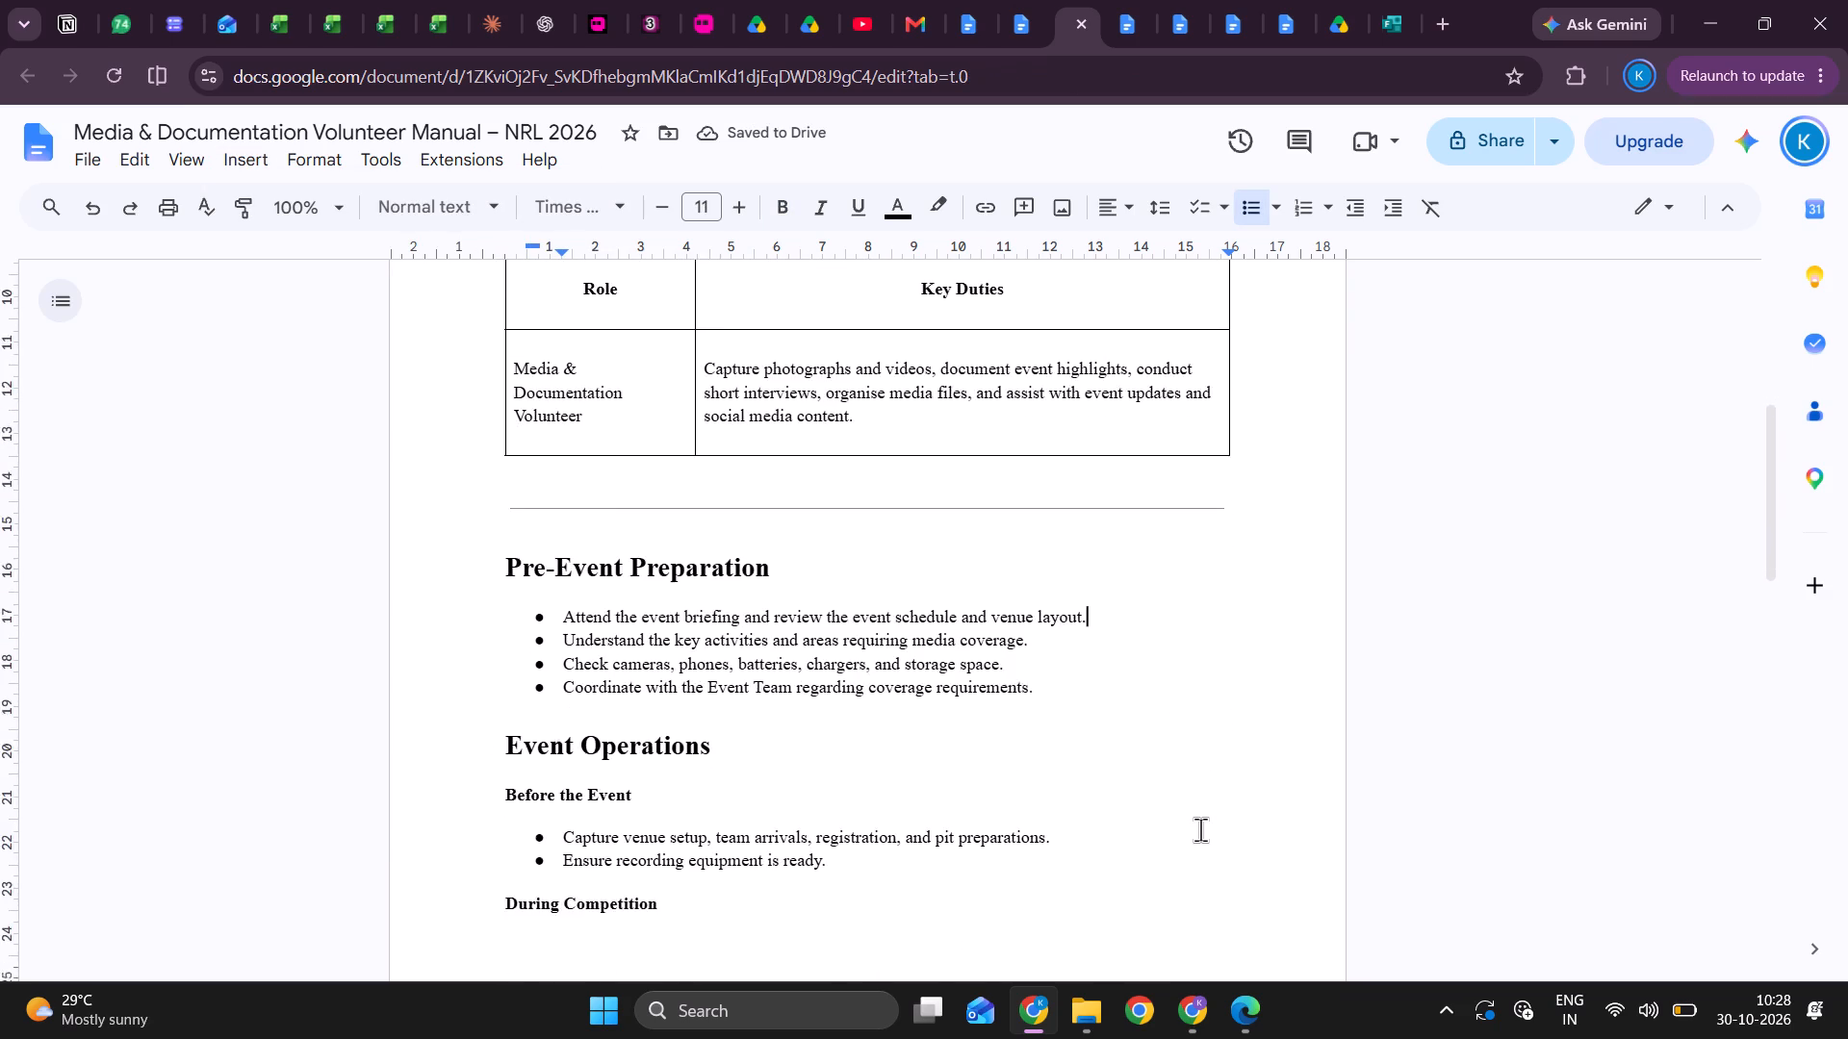
scroll(1200, 829, down, 1)
scroll(1200, 829, up, 1)
scroll(1200, 829, down, 1)
scroll(1200, 829, up, 5)
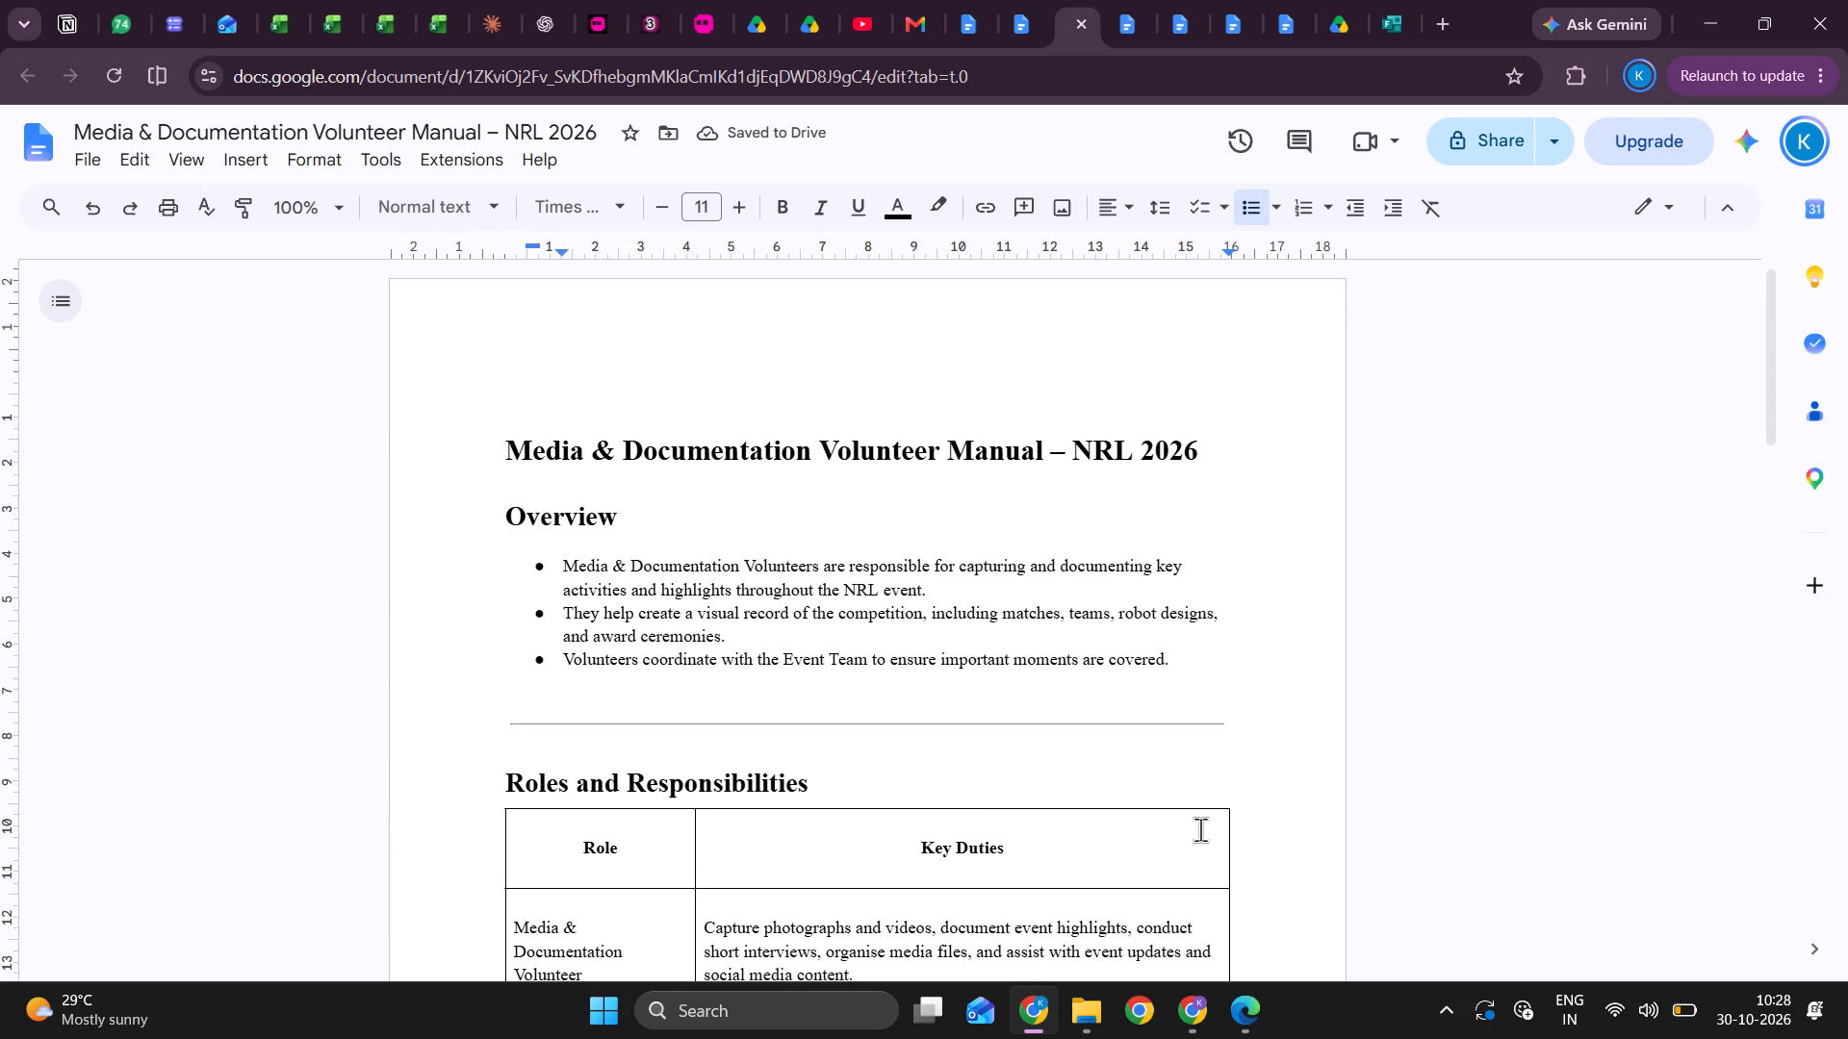
scroll(1200, 829, up, 1)
scroll(1135, 744, down, 5)
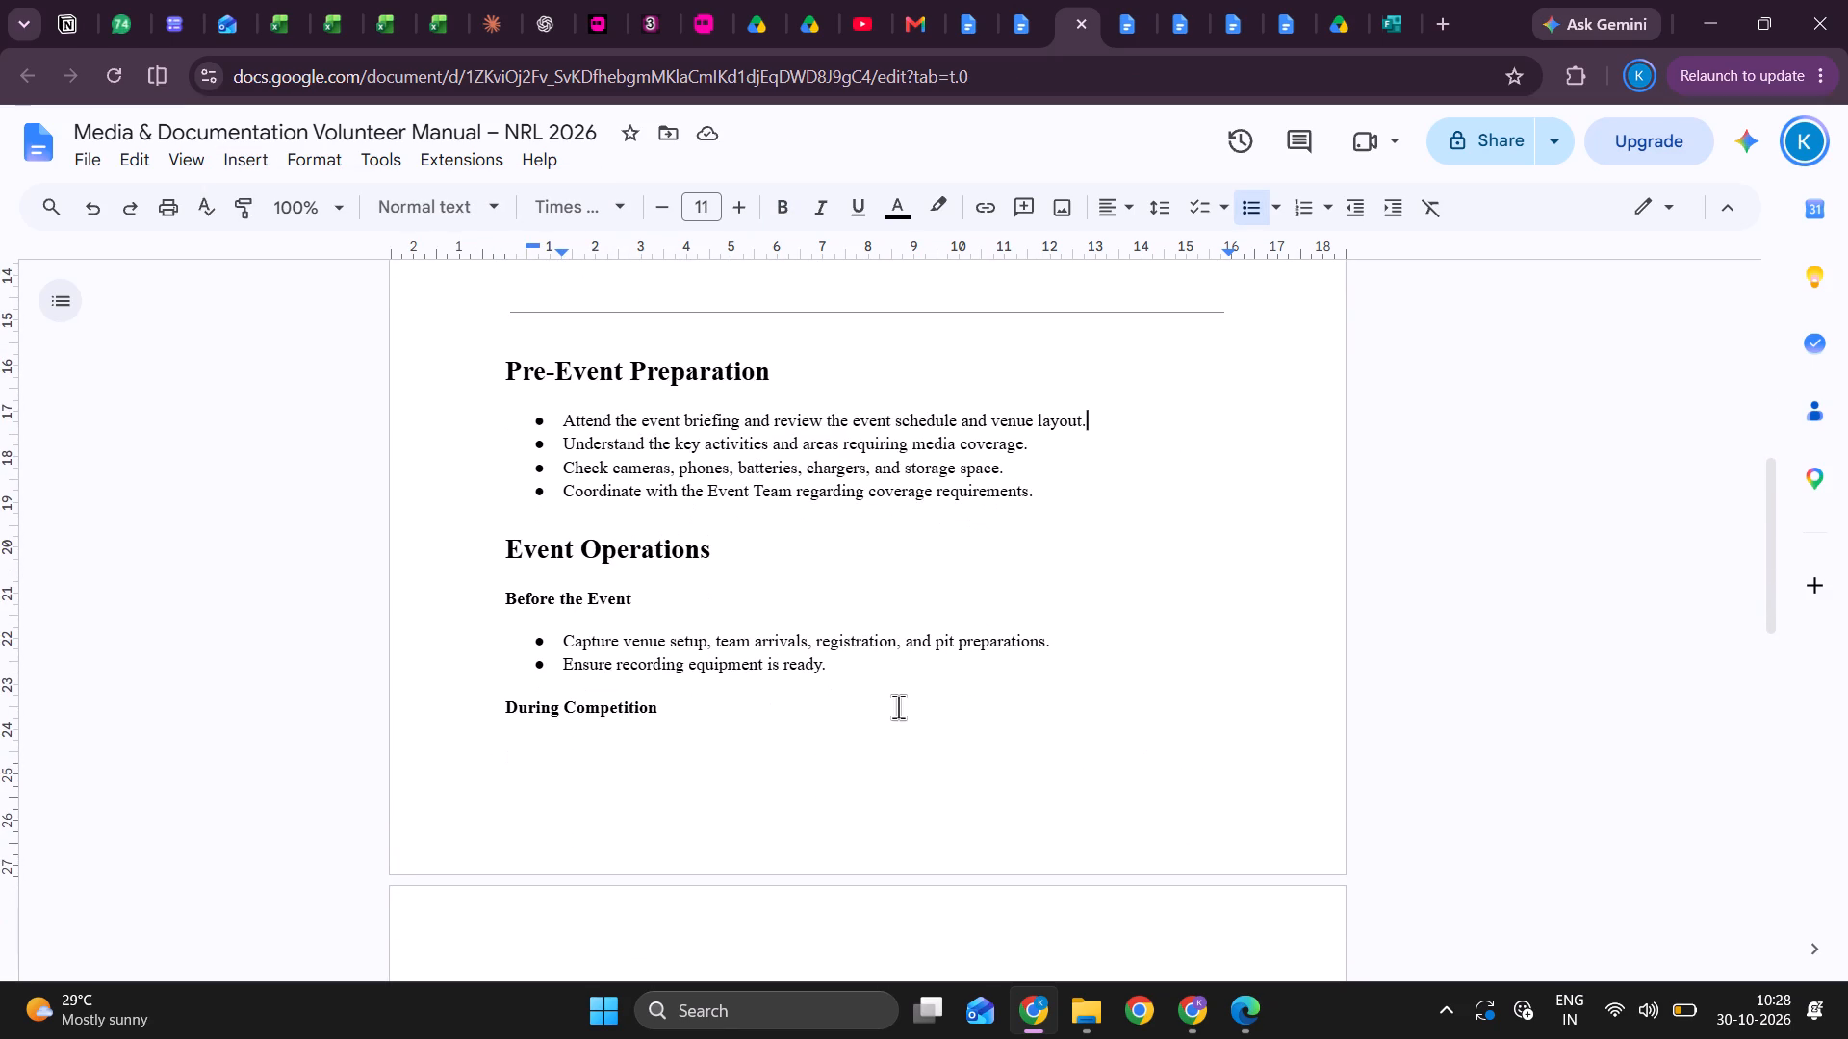
click(869, 662)
key(Return)
key(BackSpace)
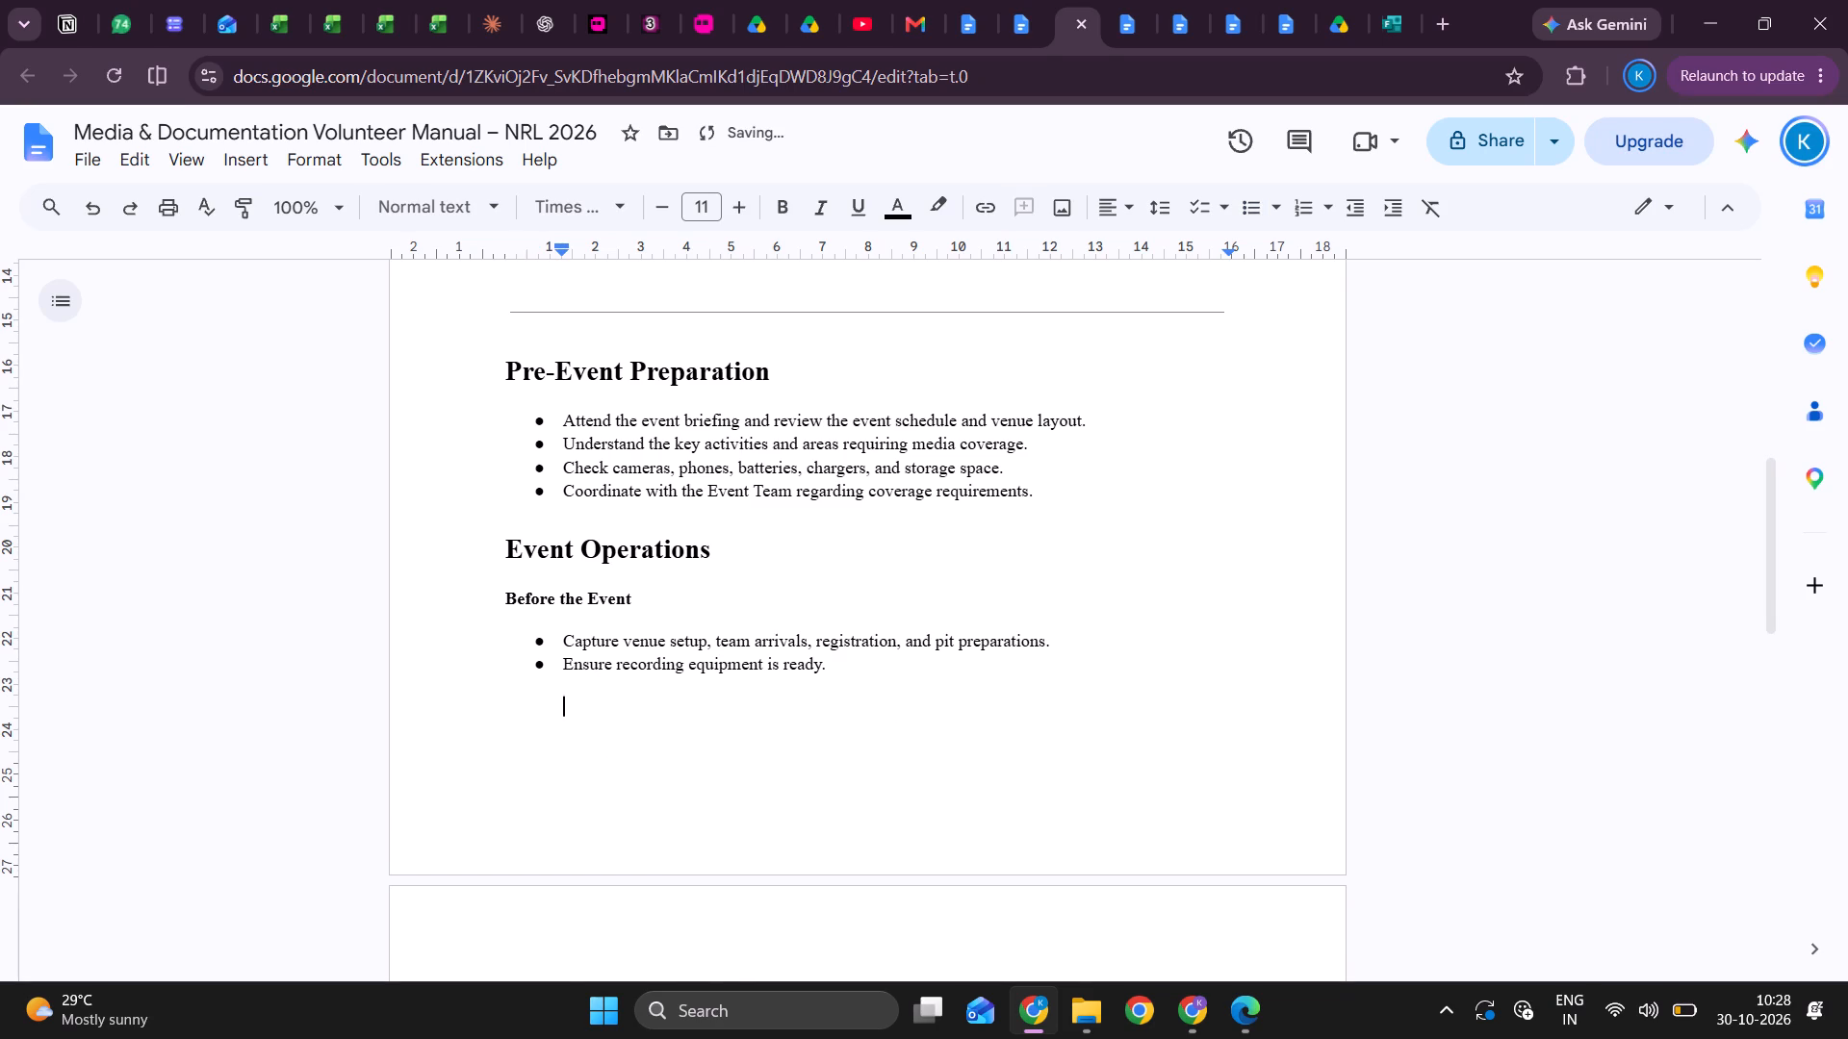
key(Return)
key(BackSpace)
key(BackSpace)
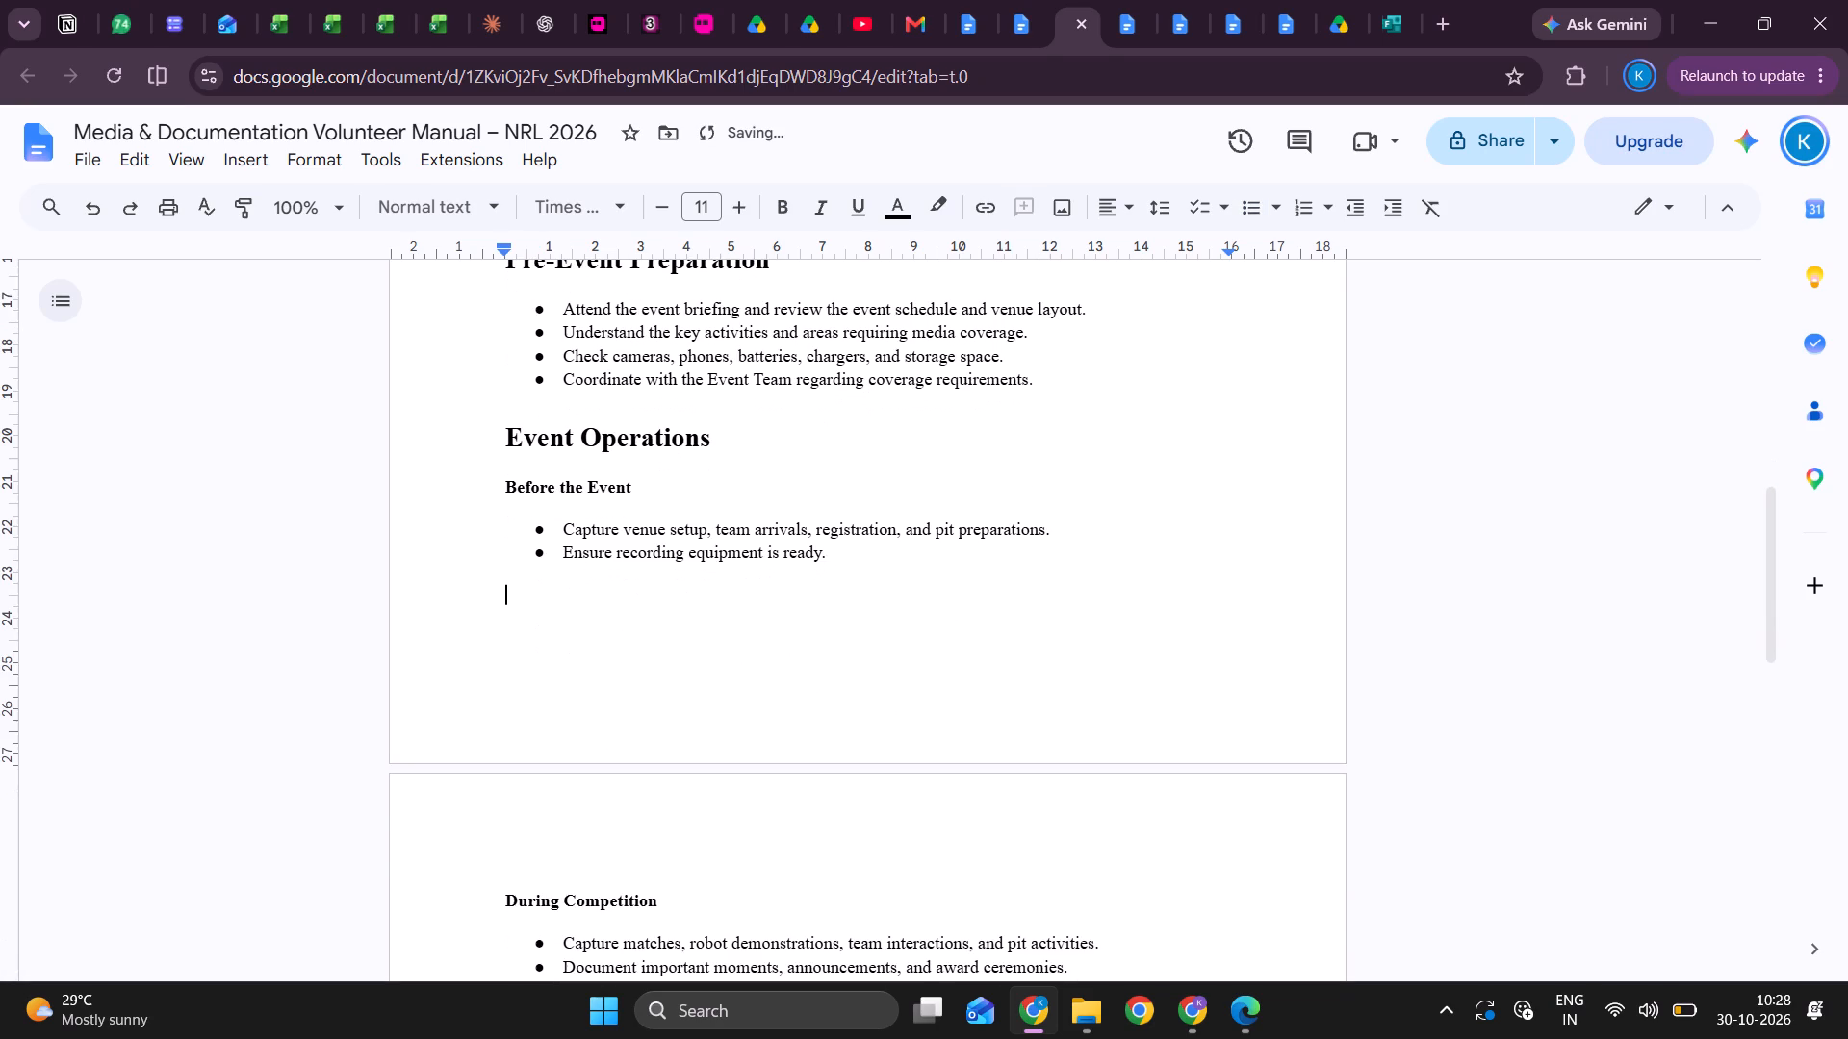
Remove the blank line above the "Post-Event" subheading and check the manual's pages back to the beginning.
scroll(935, 721, down, 4)
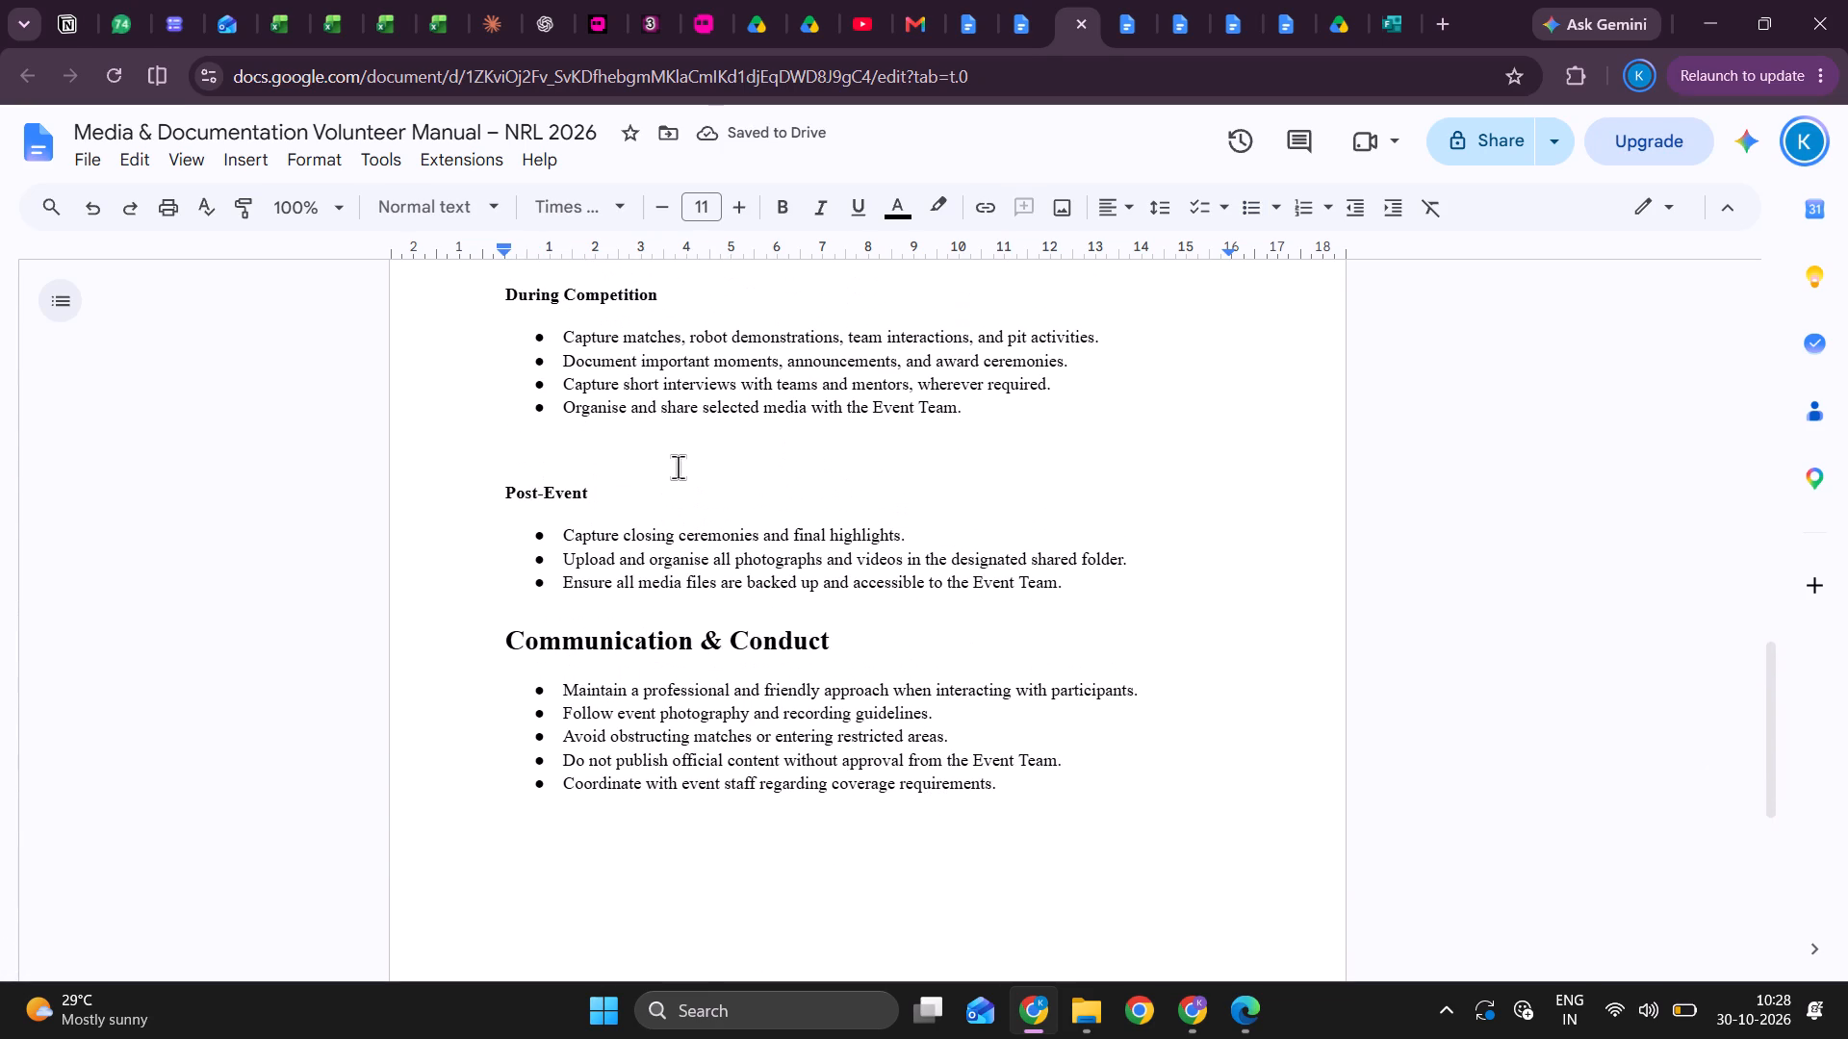
click(660, 460)
key(BackSpace)
scroll(695, 536, up, 1)
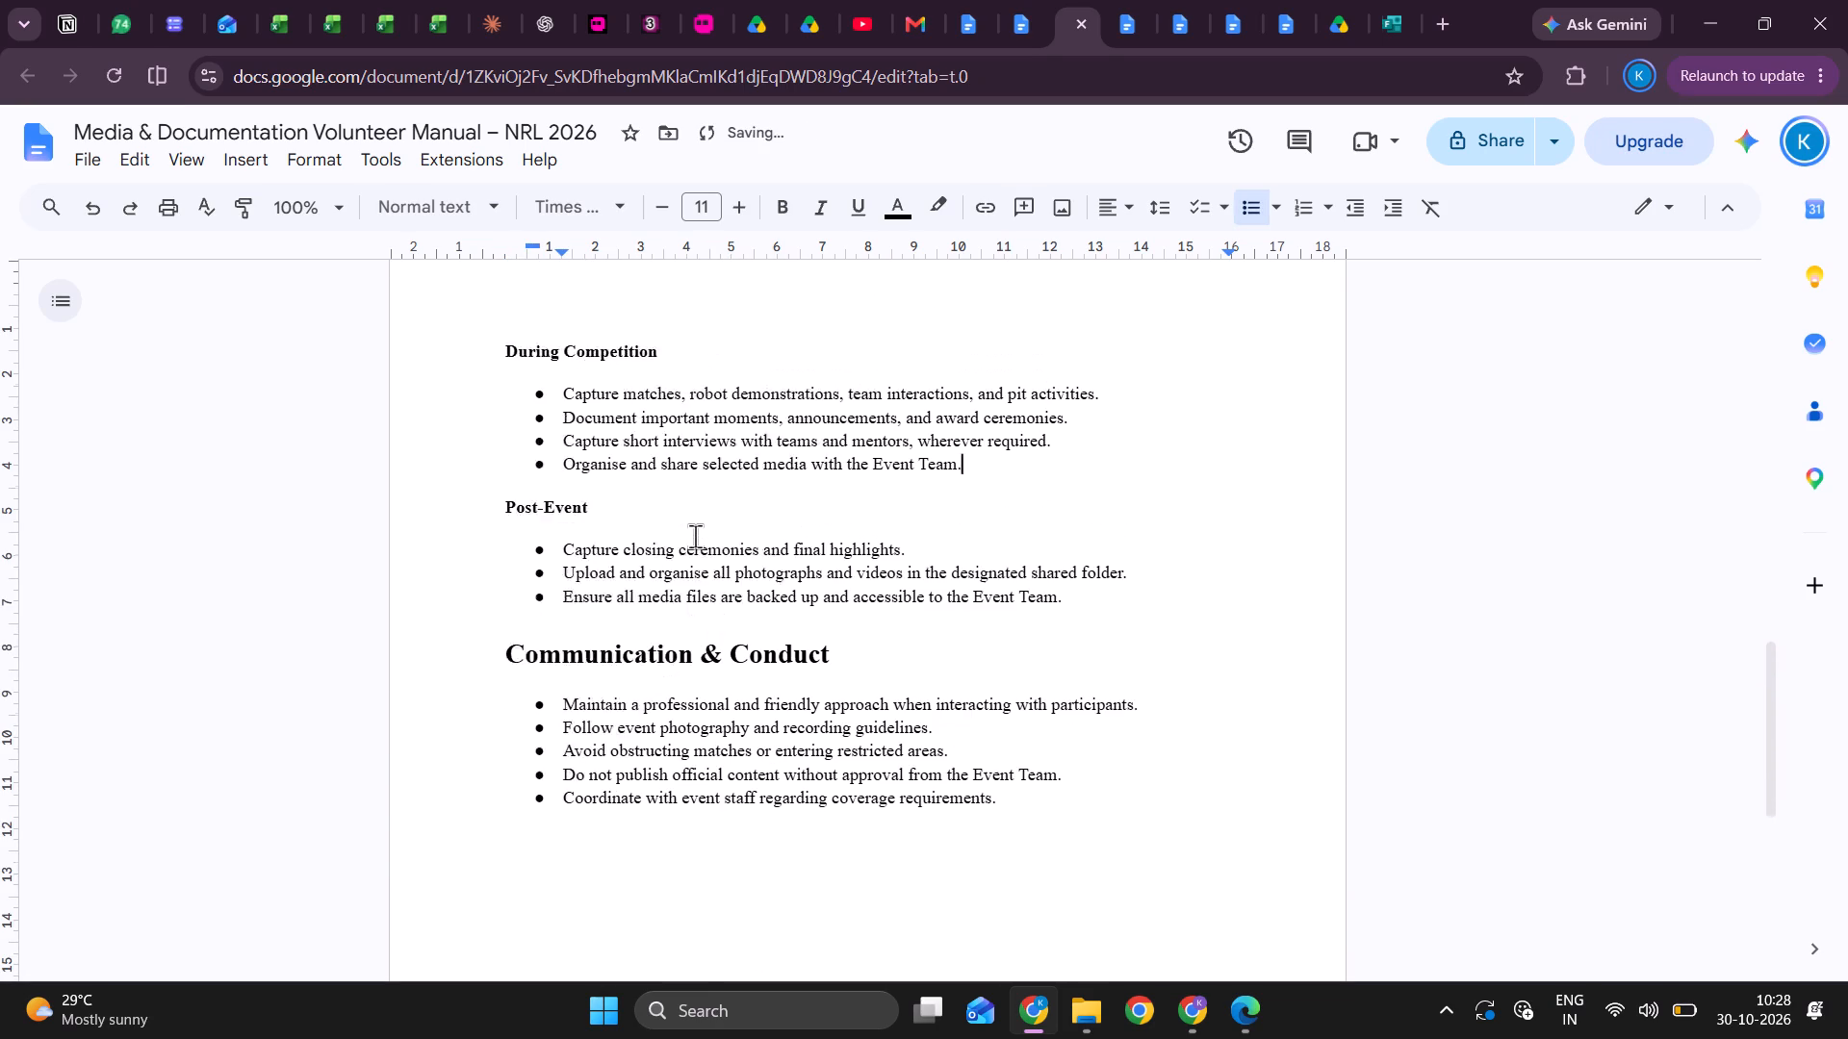
scroll(695, 536, up, 3)
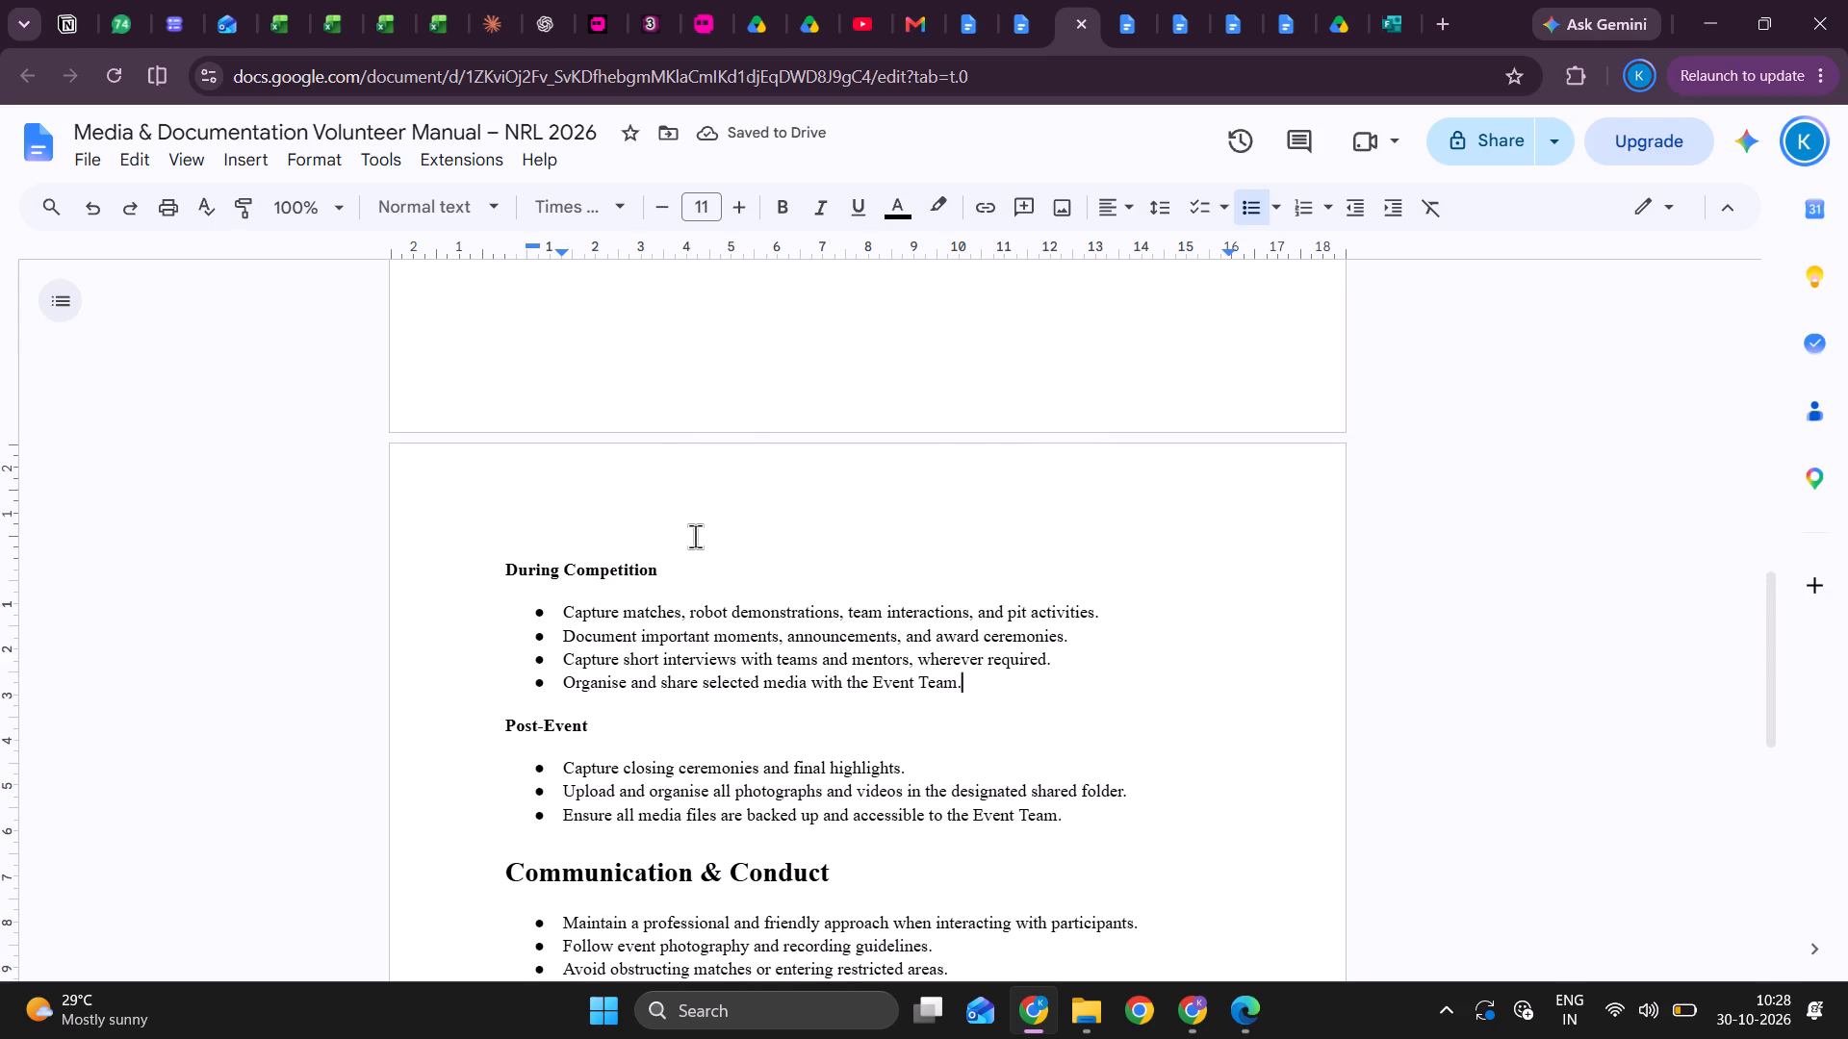
scroll(695, 536, up, 7)
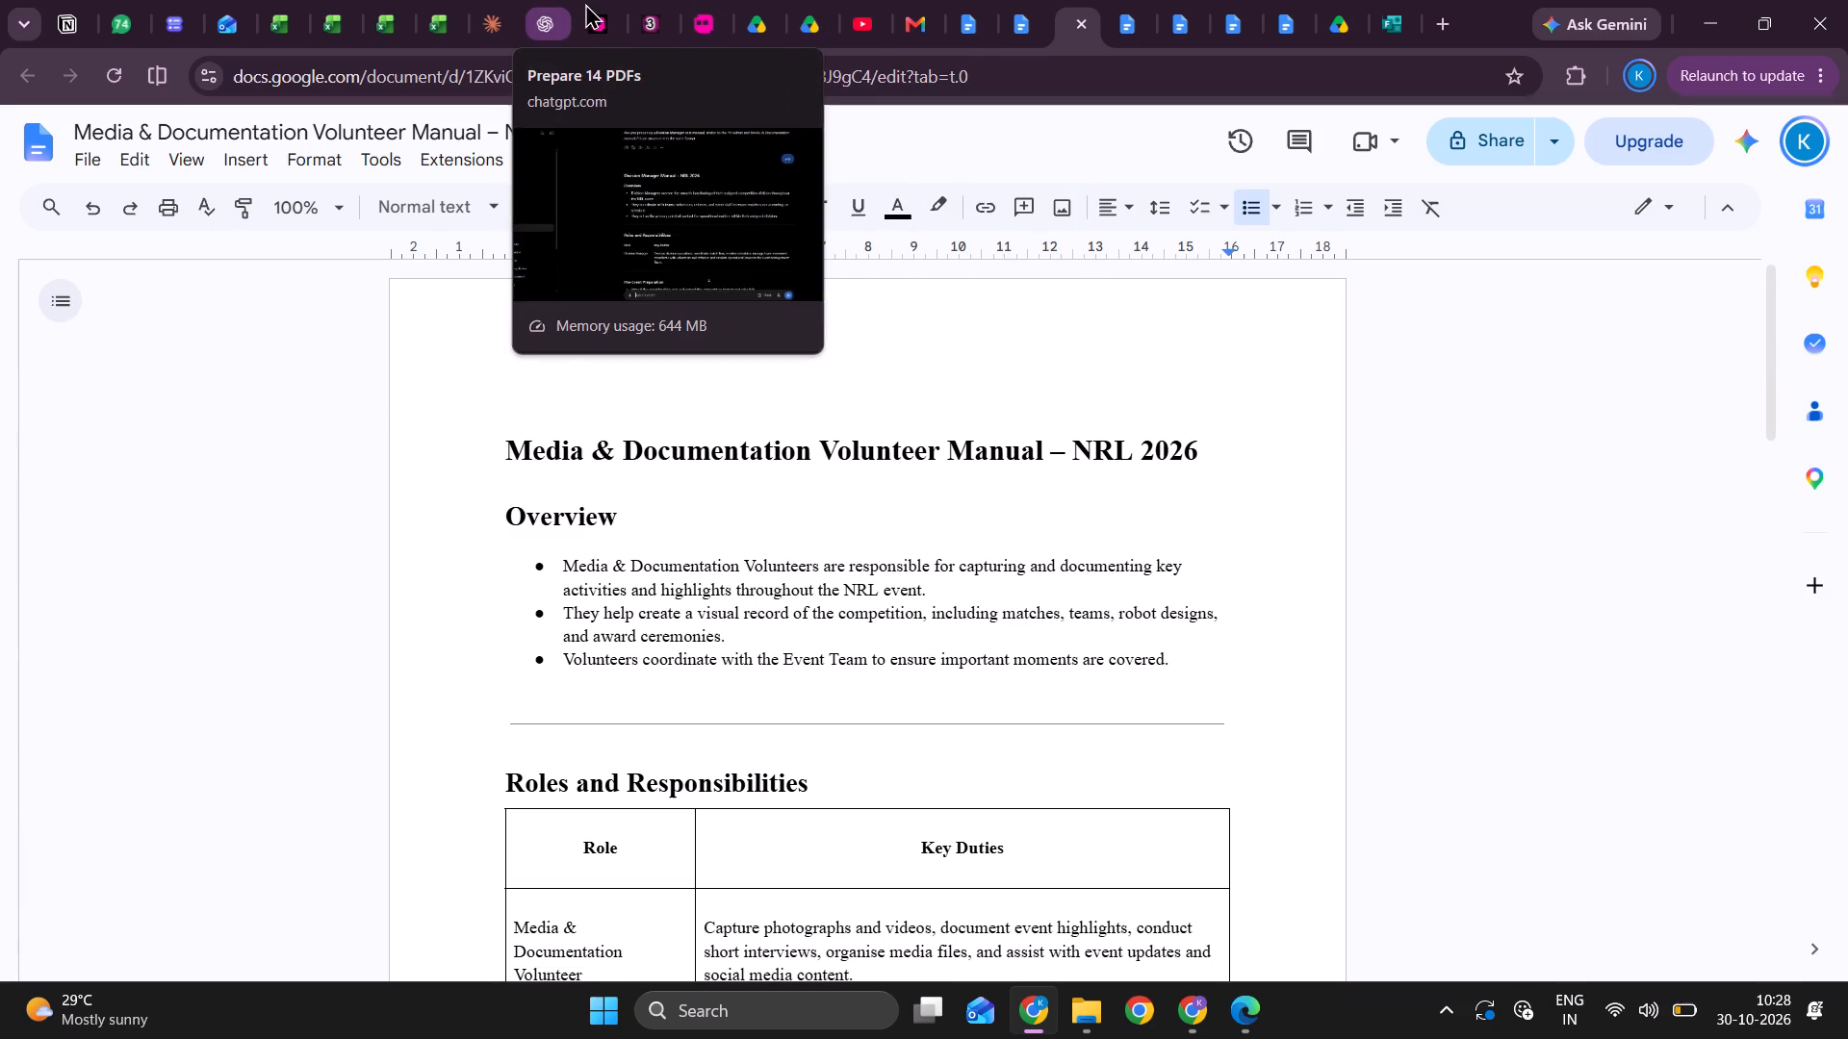
Switch to the Referee Manual document and change the year in its title to NRL 2026.
click(989, 27)
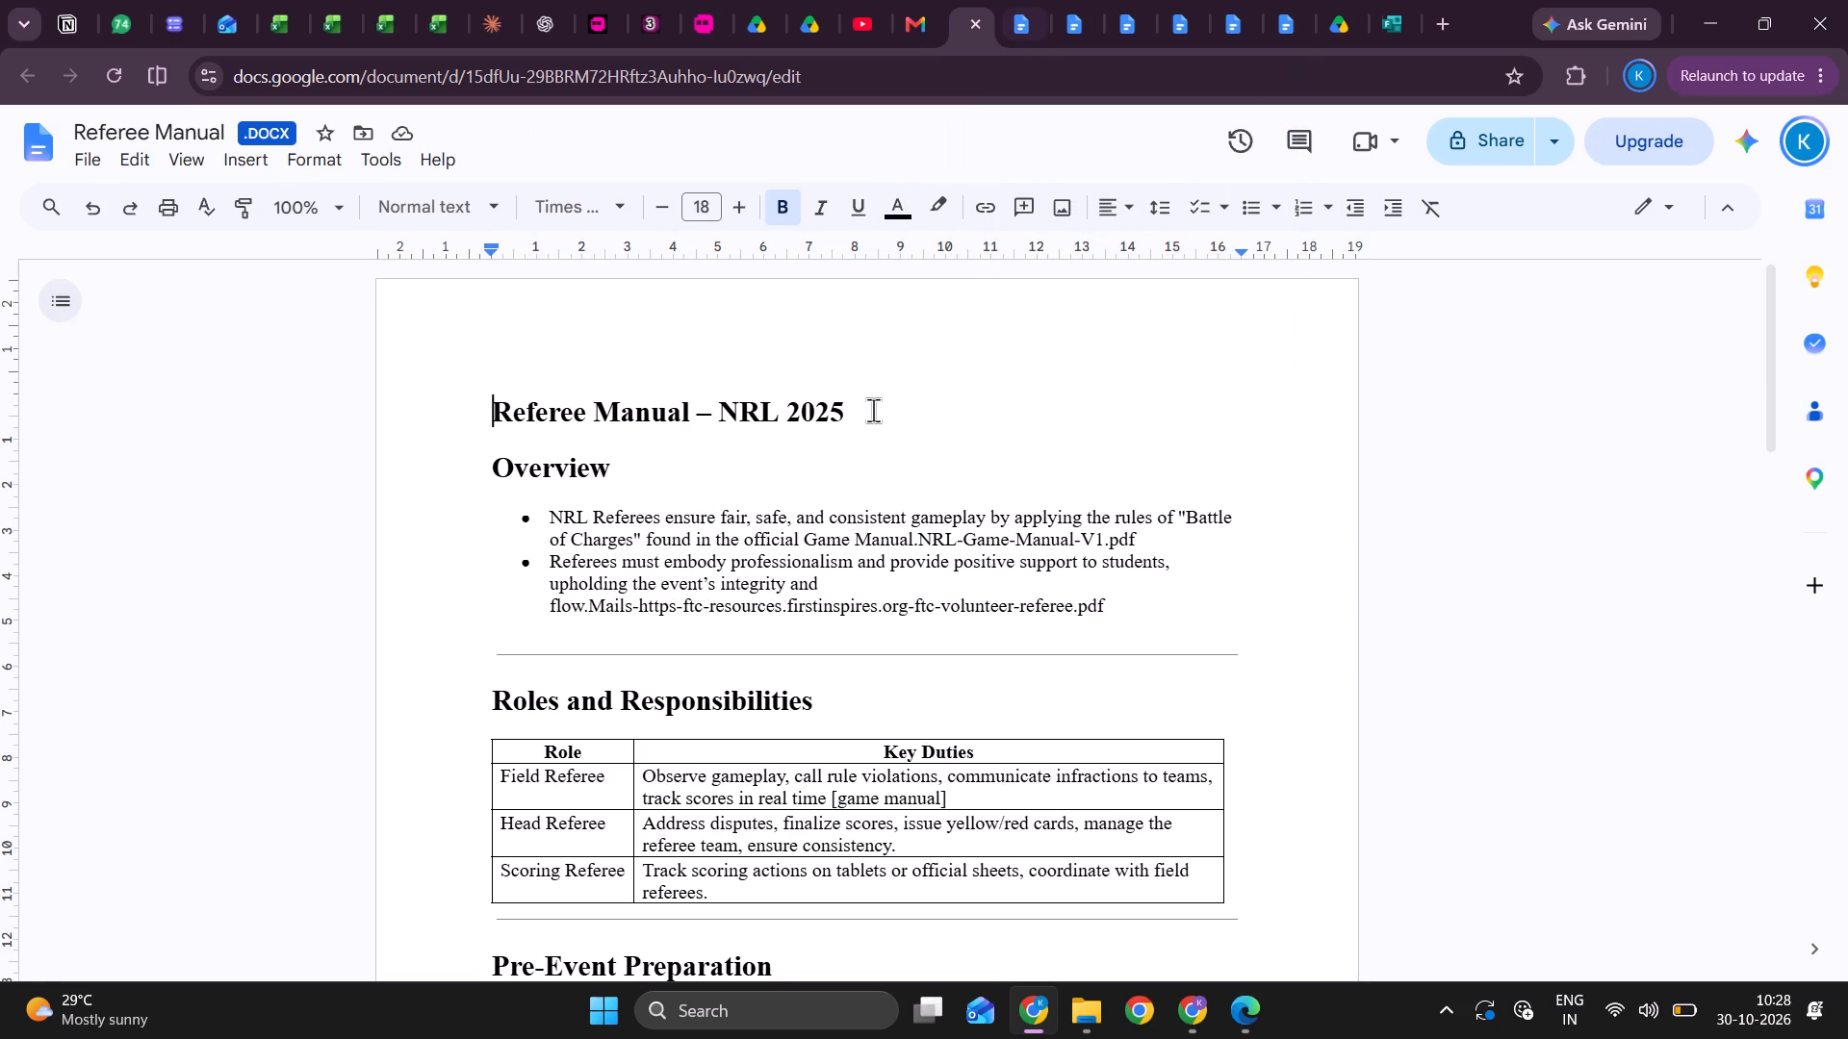
click(873, 410)
key(BackSpace)
key(6)
Examine the Referee Manual's section layout, including its dividing lines, roles table and spacing.
scroll(703, 627, down, 2)
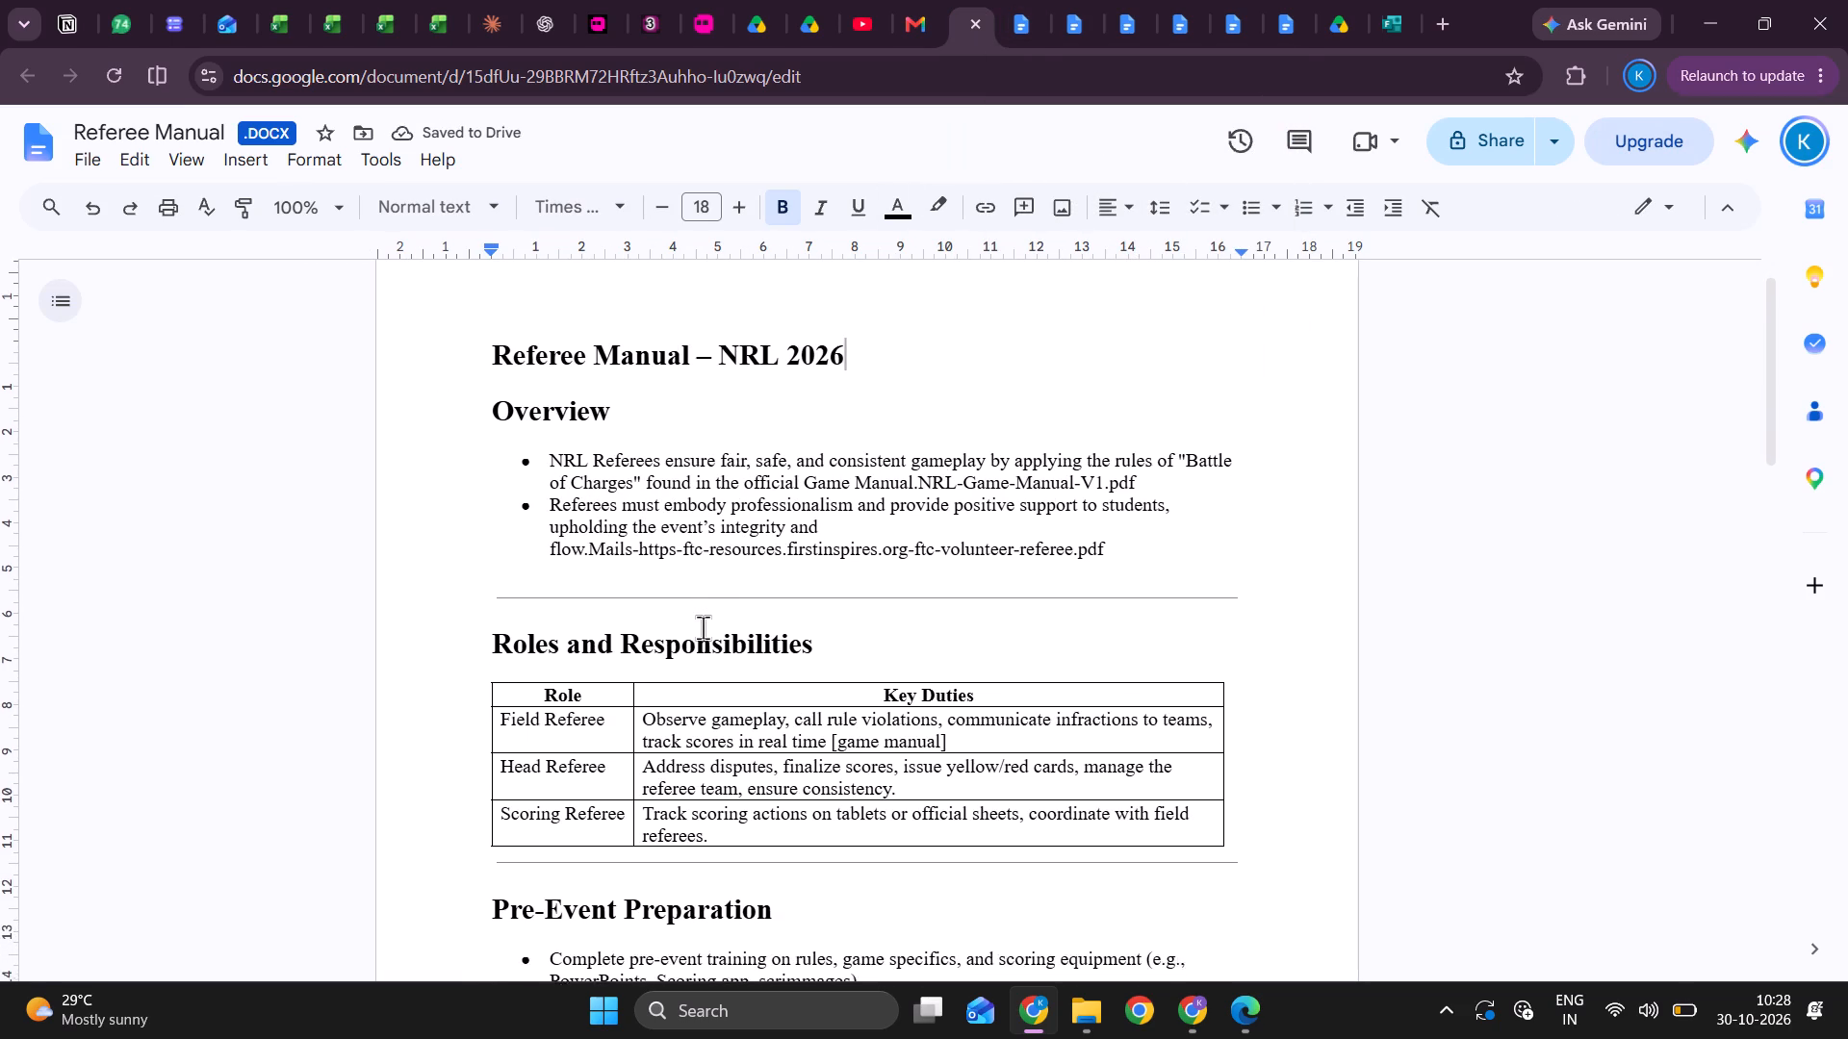
scroll(703, 627, down, 6)
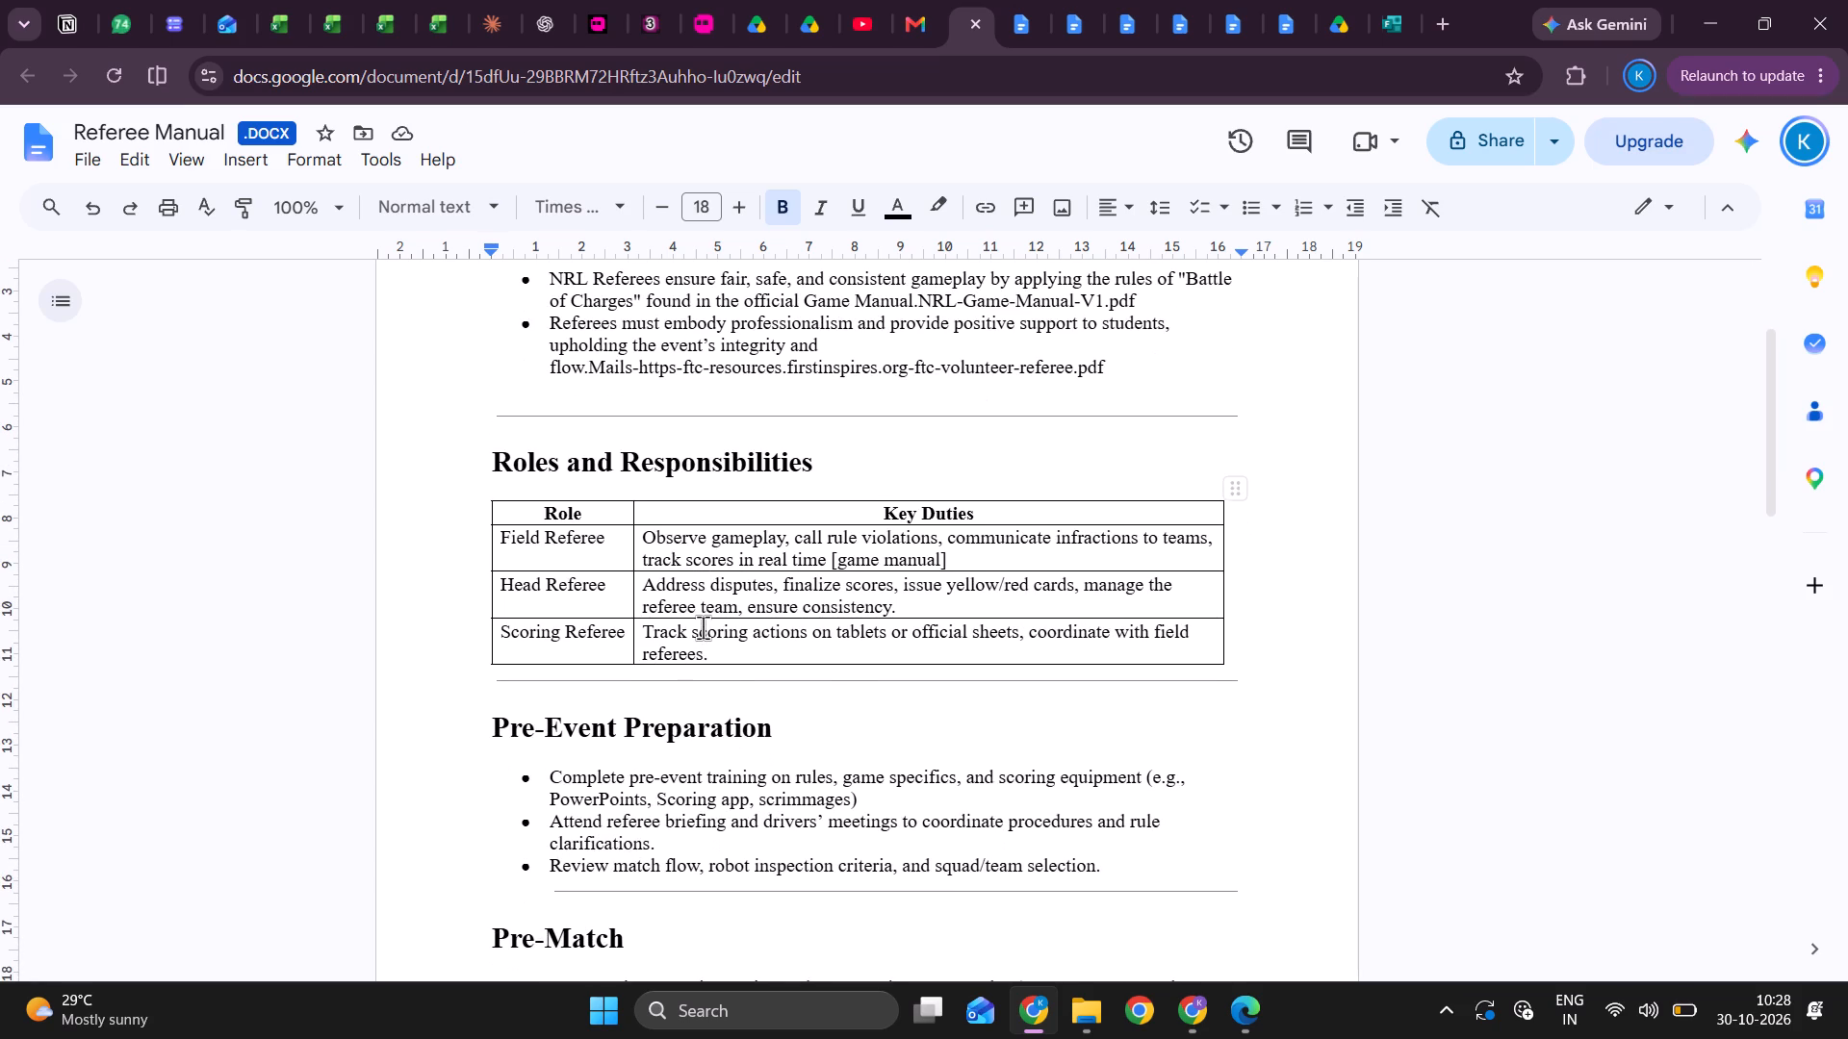
scroll(703, 627, down, 3)
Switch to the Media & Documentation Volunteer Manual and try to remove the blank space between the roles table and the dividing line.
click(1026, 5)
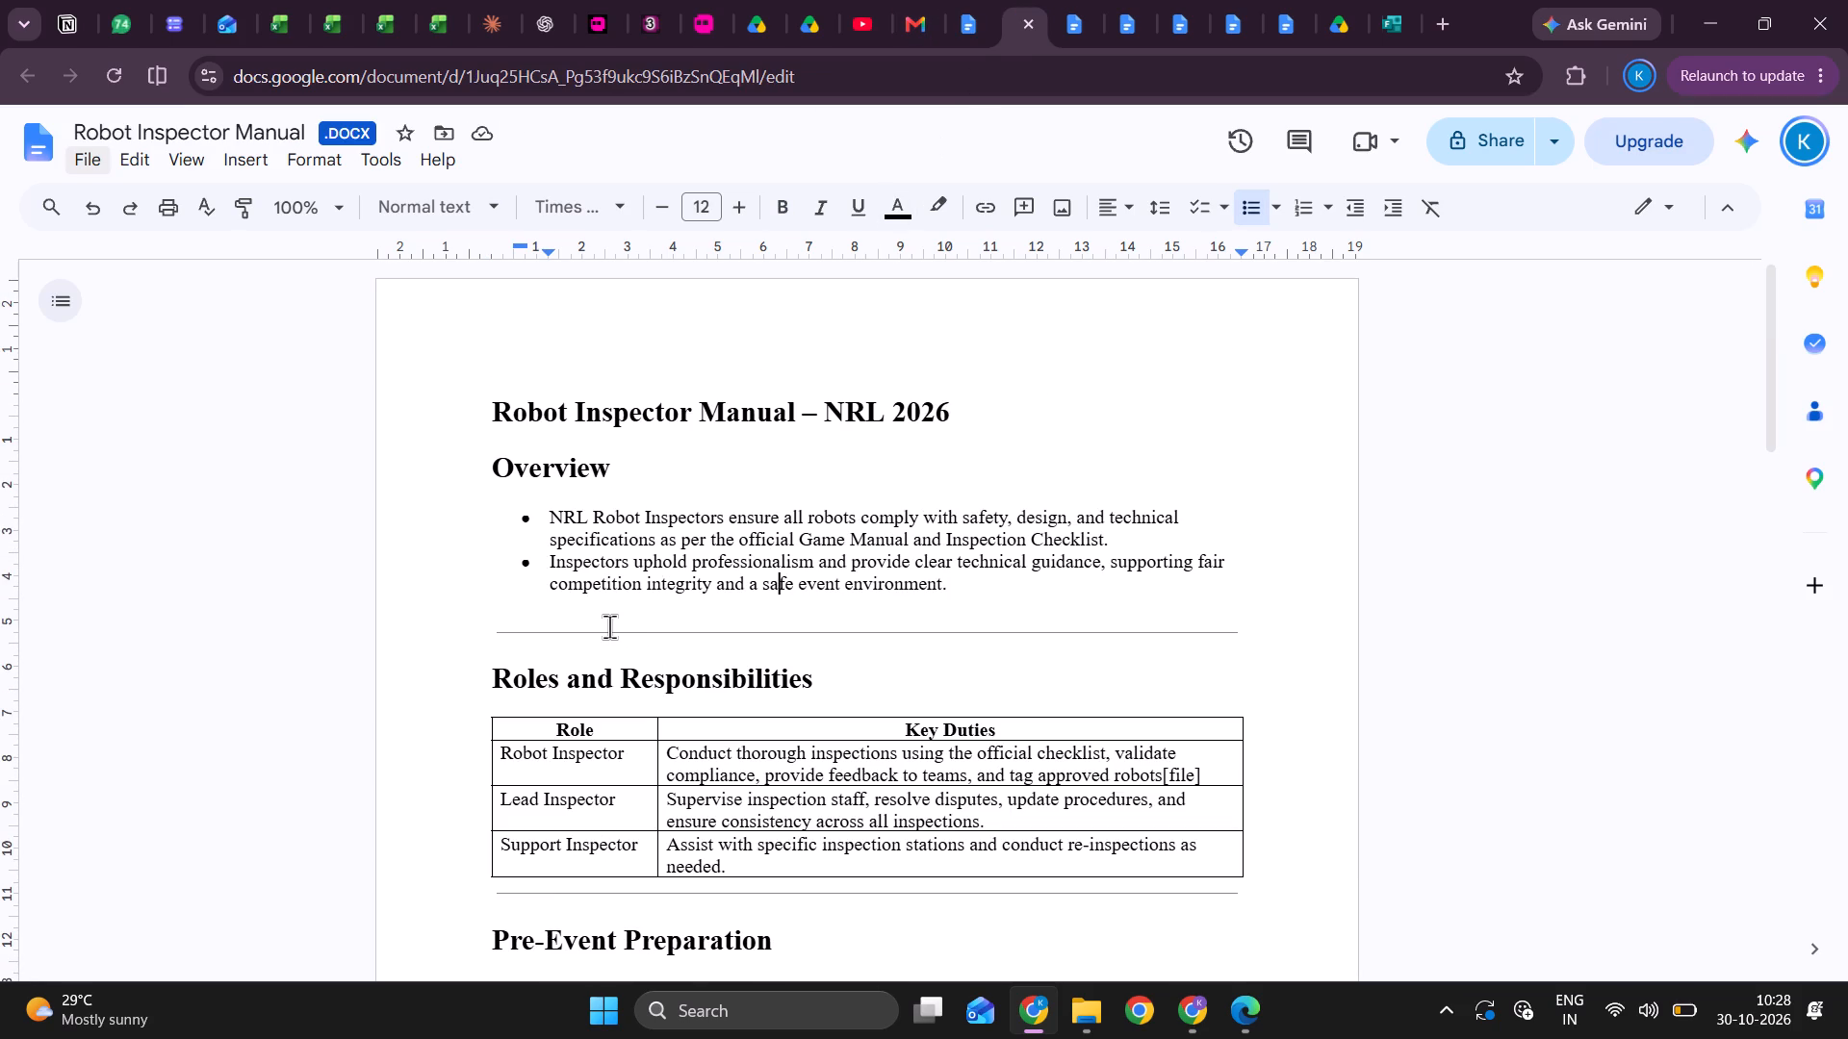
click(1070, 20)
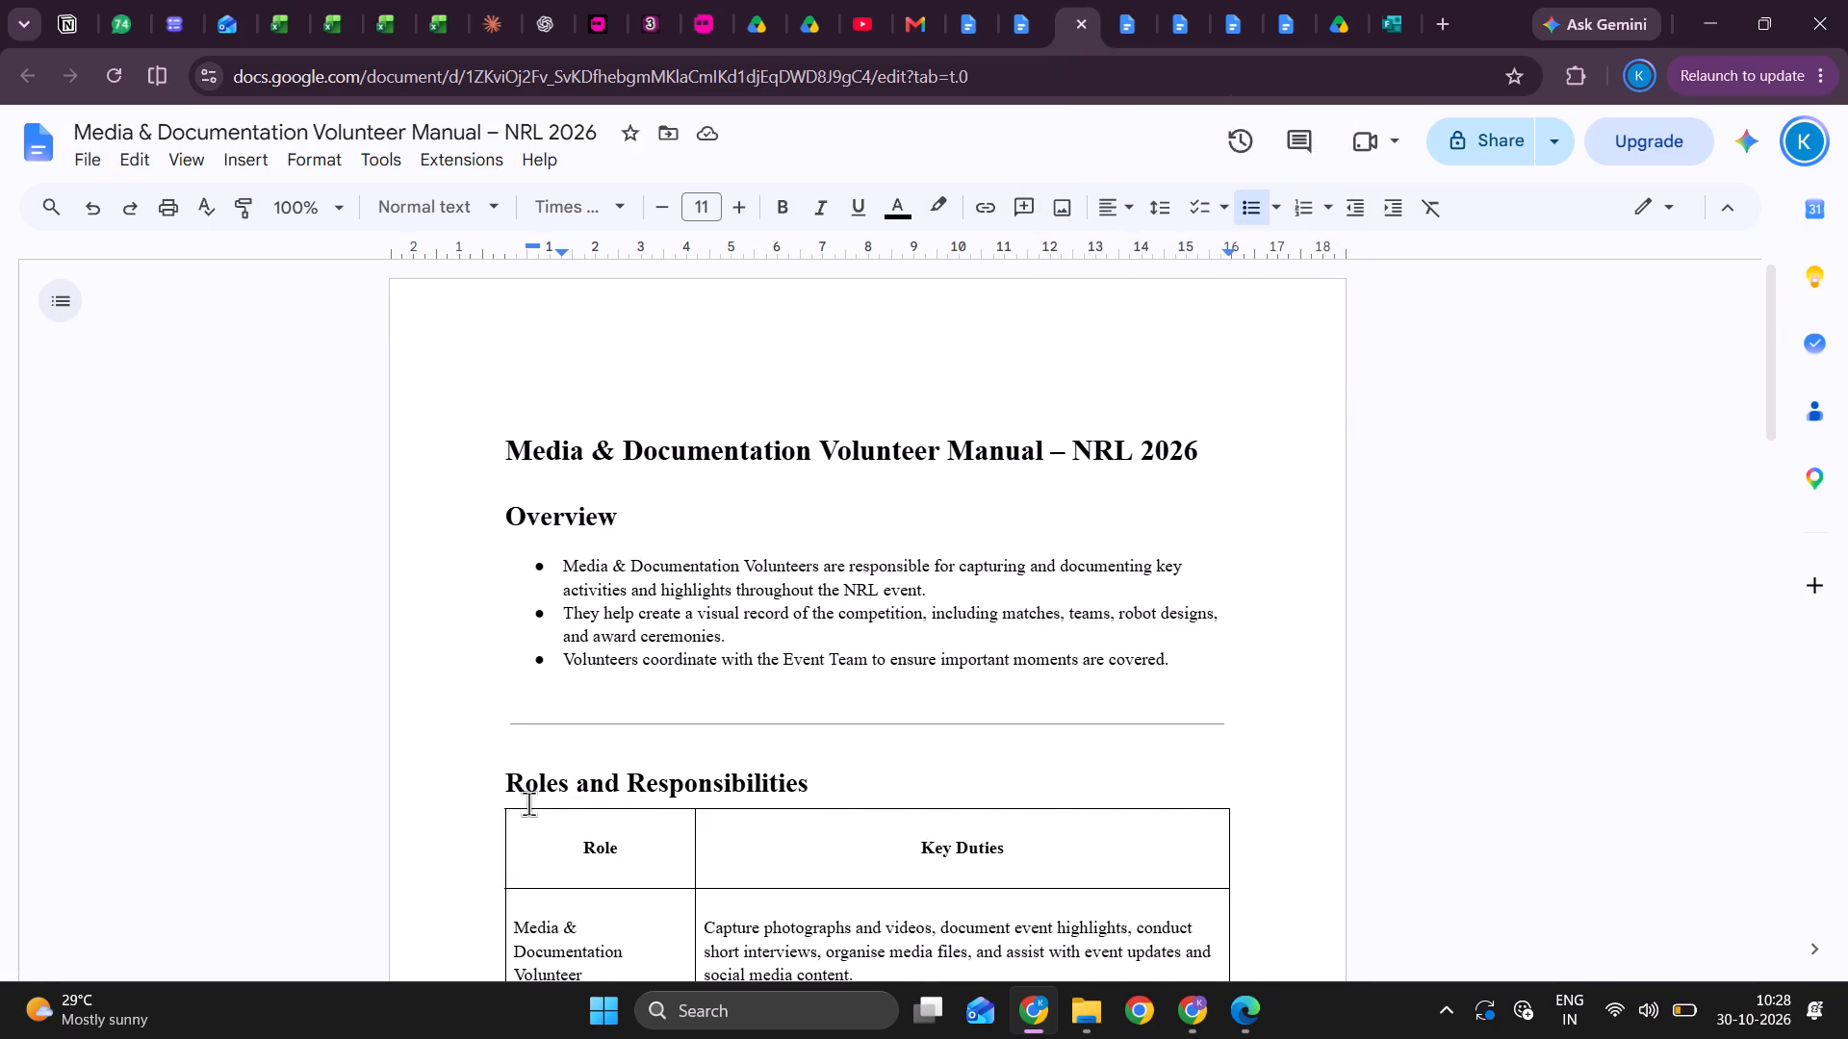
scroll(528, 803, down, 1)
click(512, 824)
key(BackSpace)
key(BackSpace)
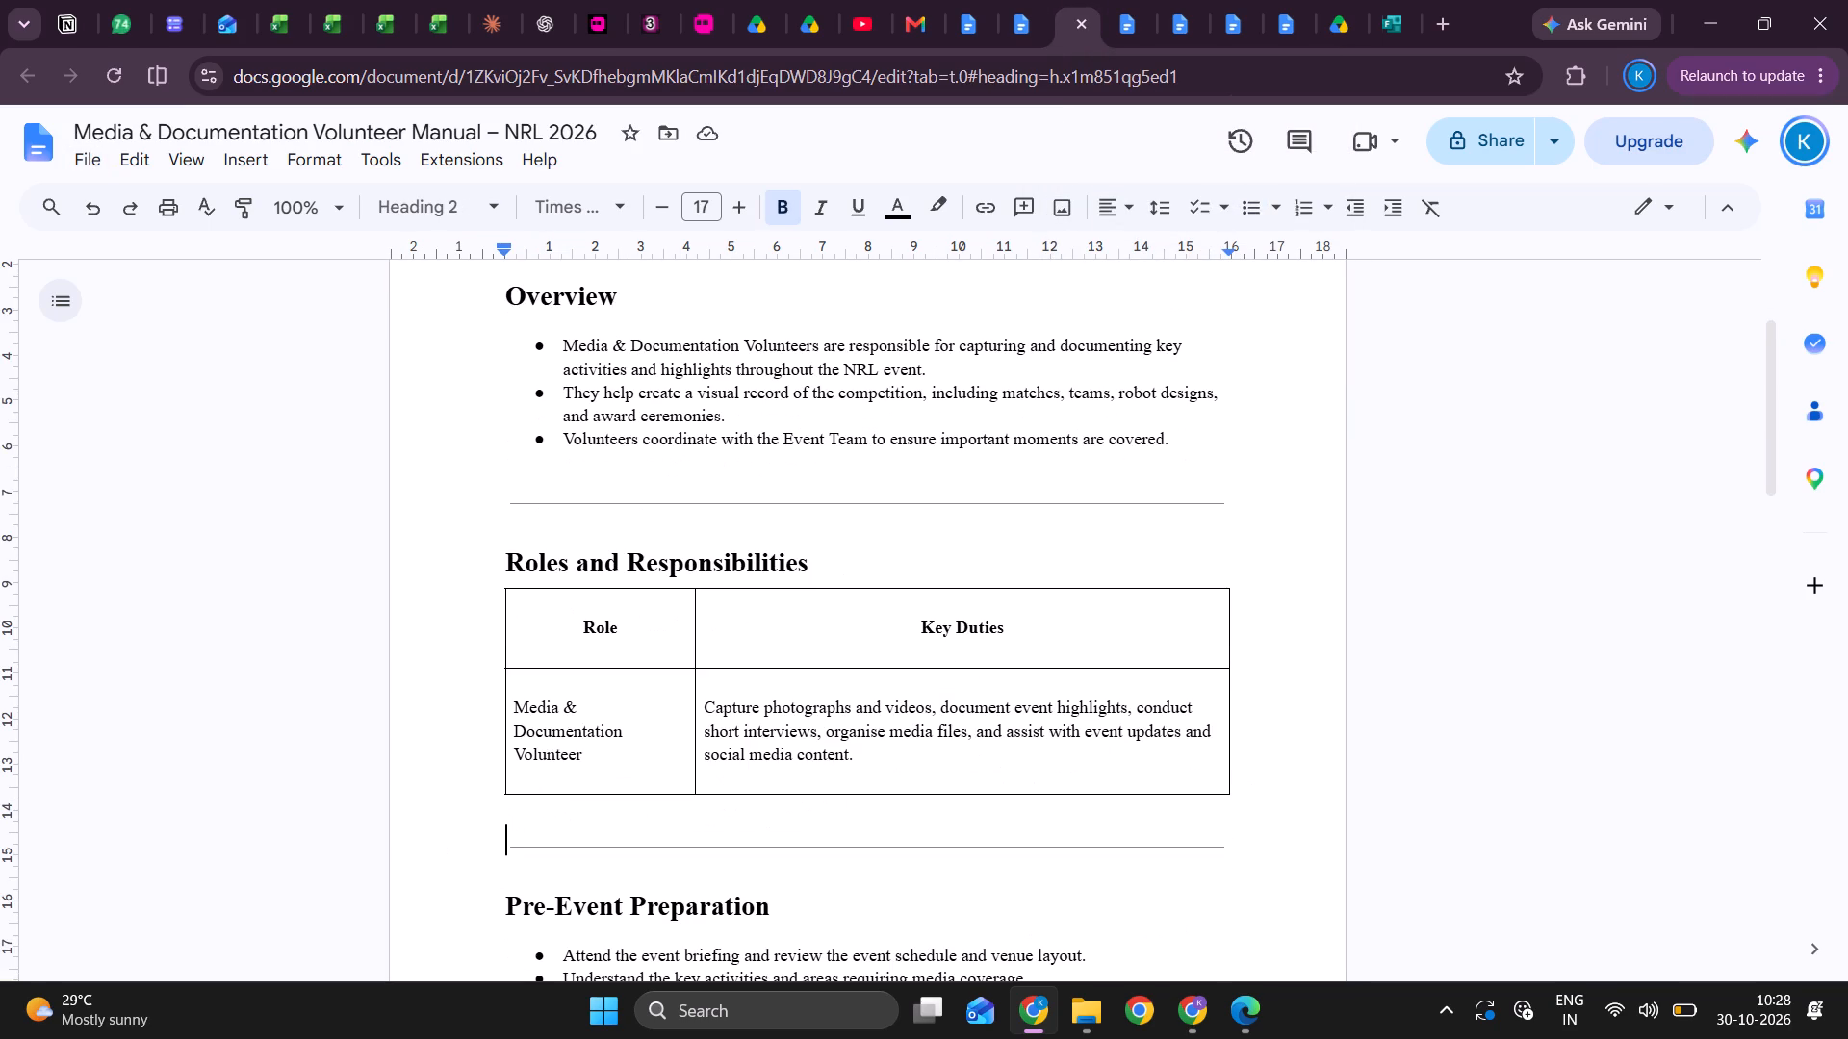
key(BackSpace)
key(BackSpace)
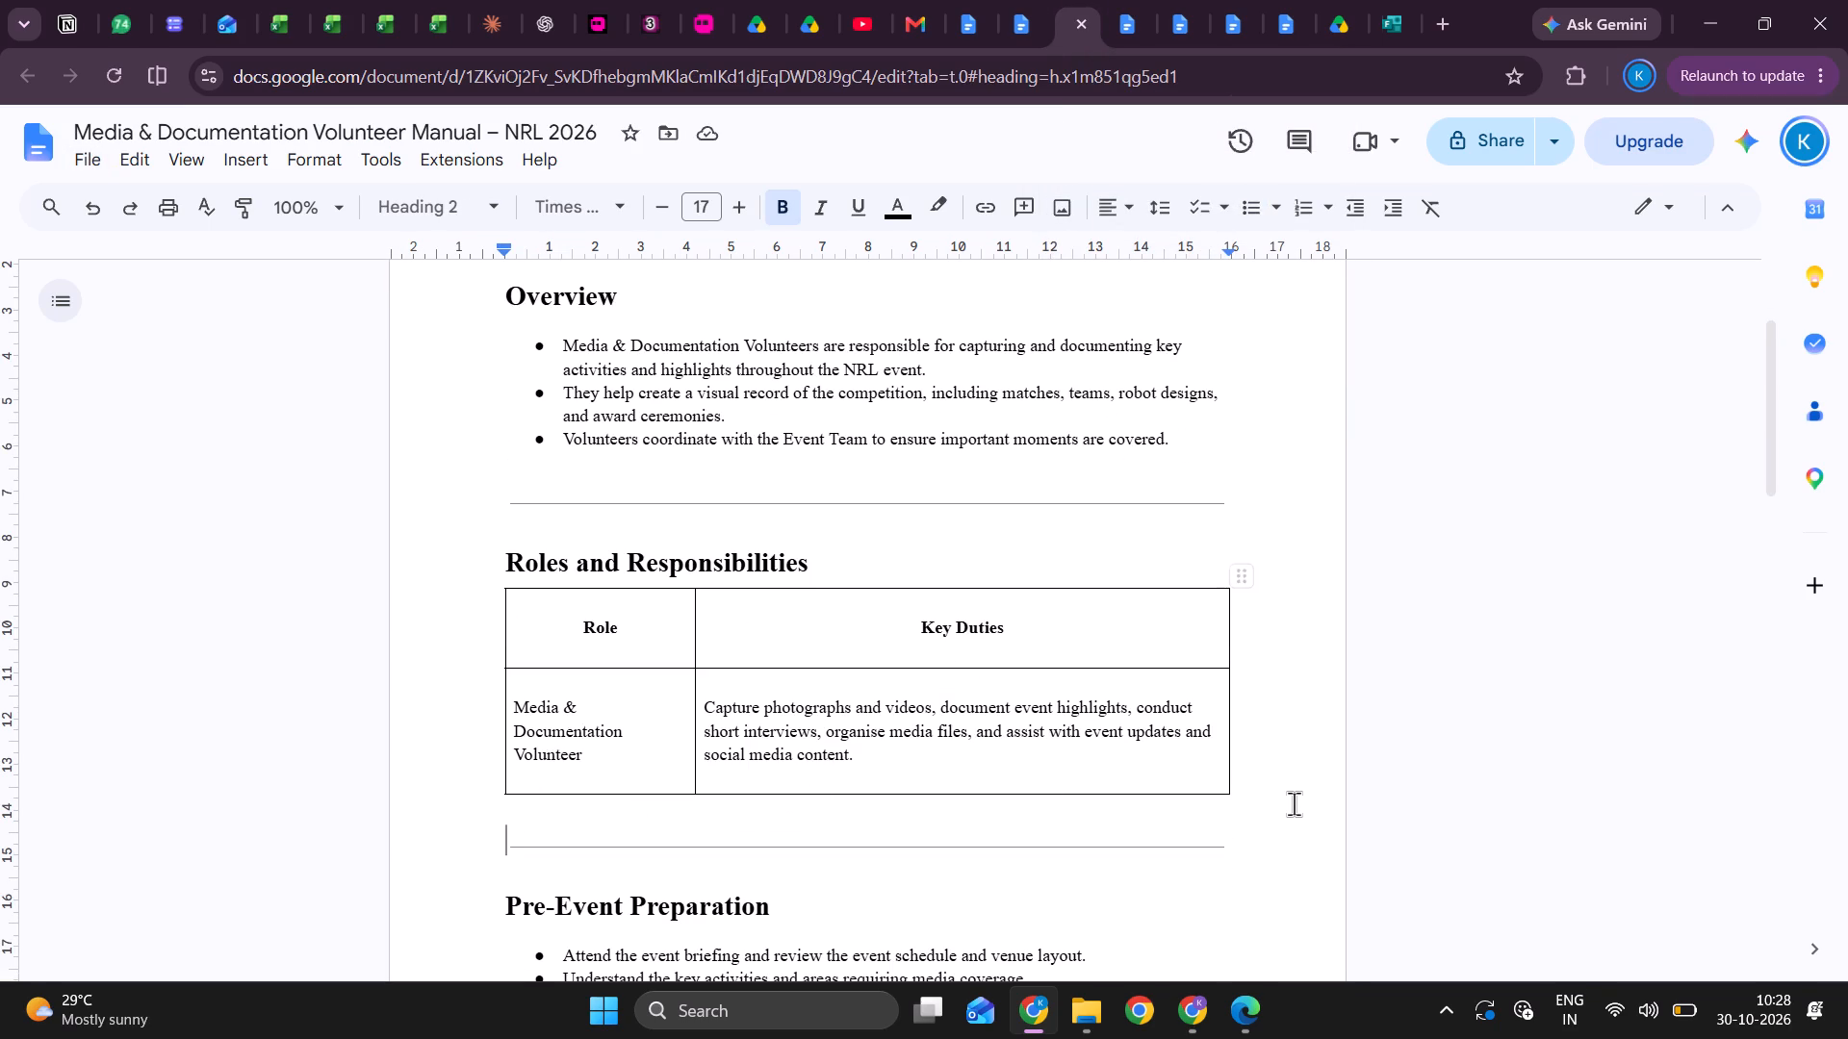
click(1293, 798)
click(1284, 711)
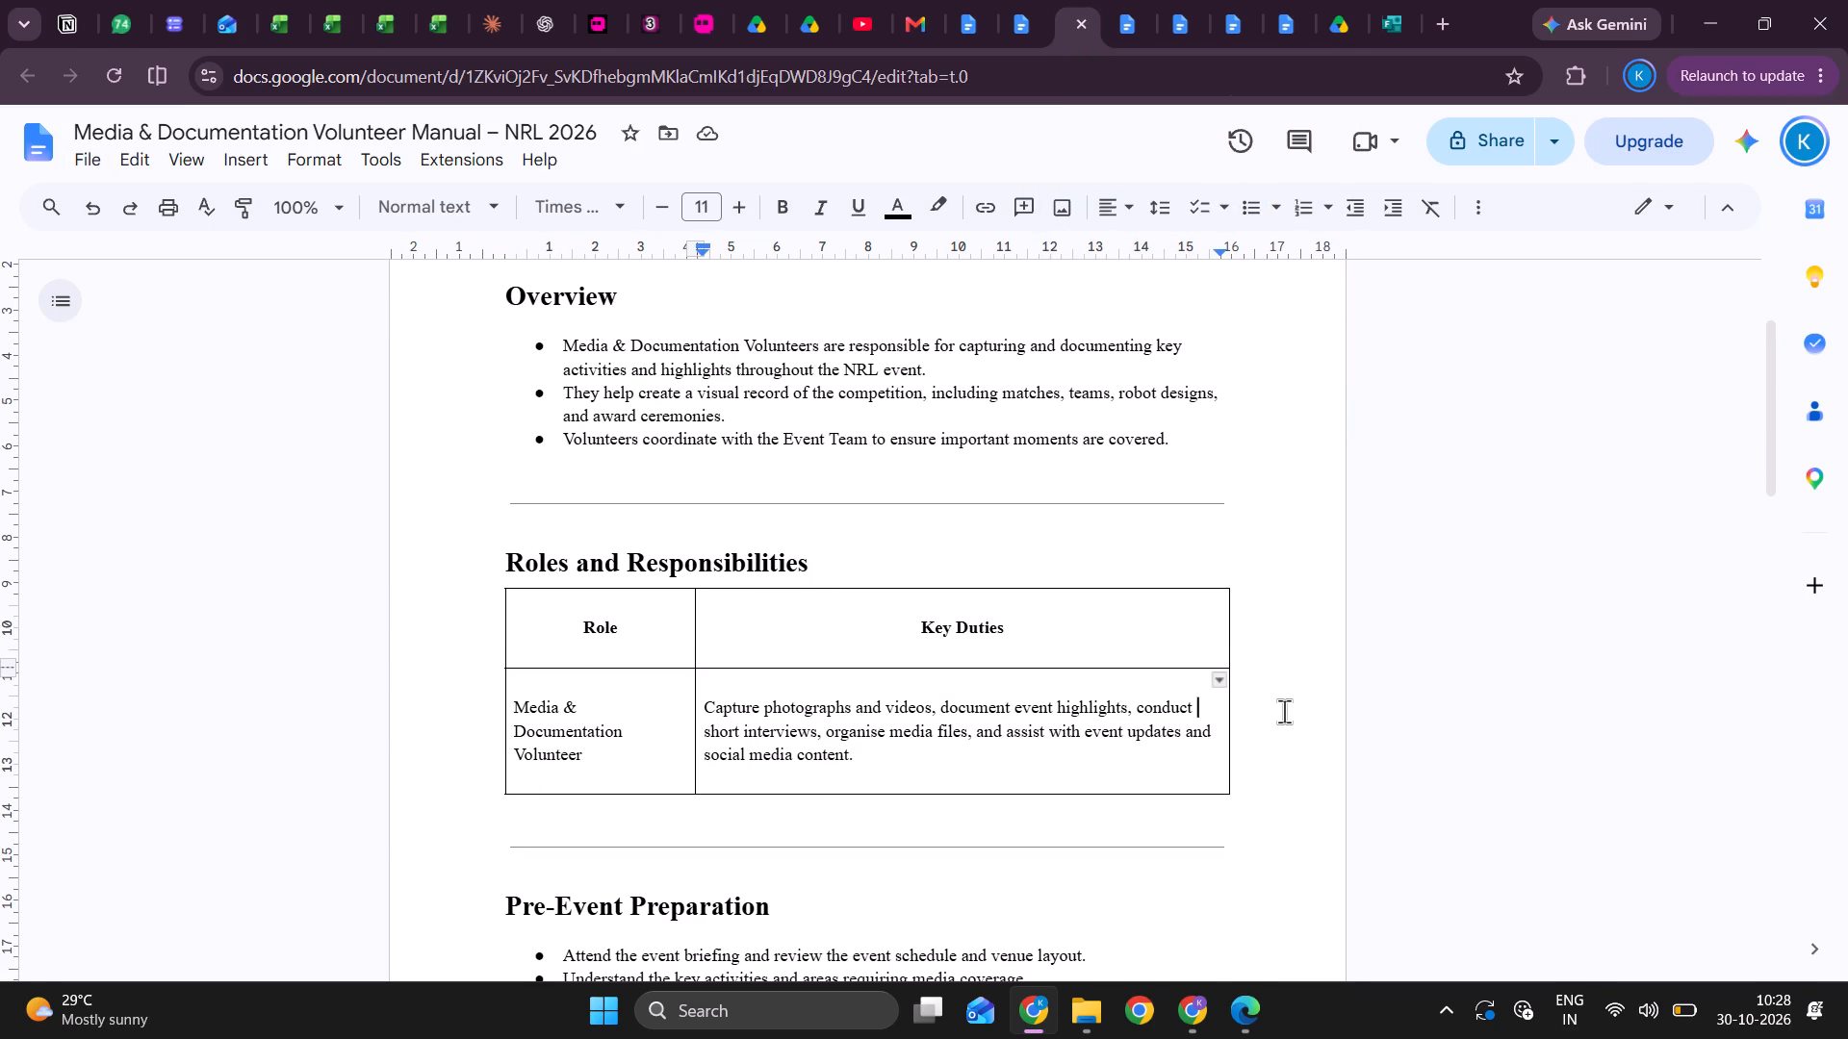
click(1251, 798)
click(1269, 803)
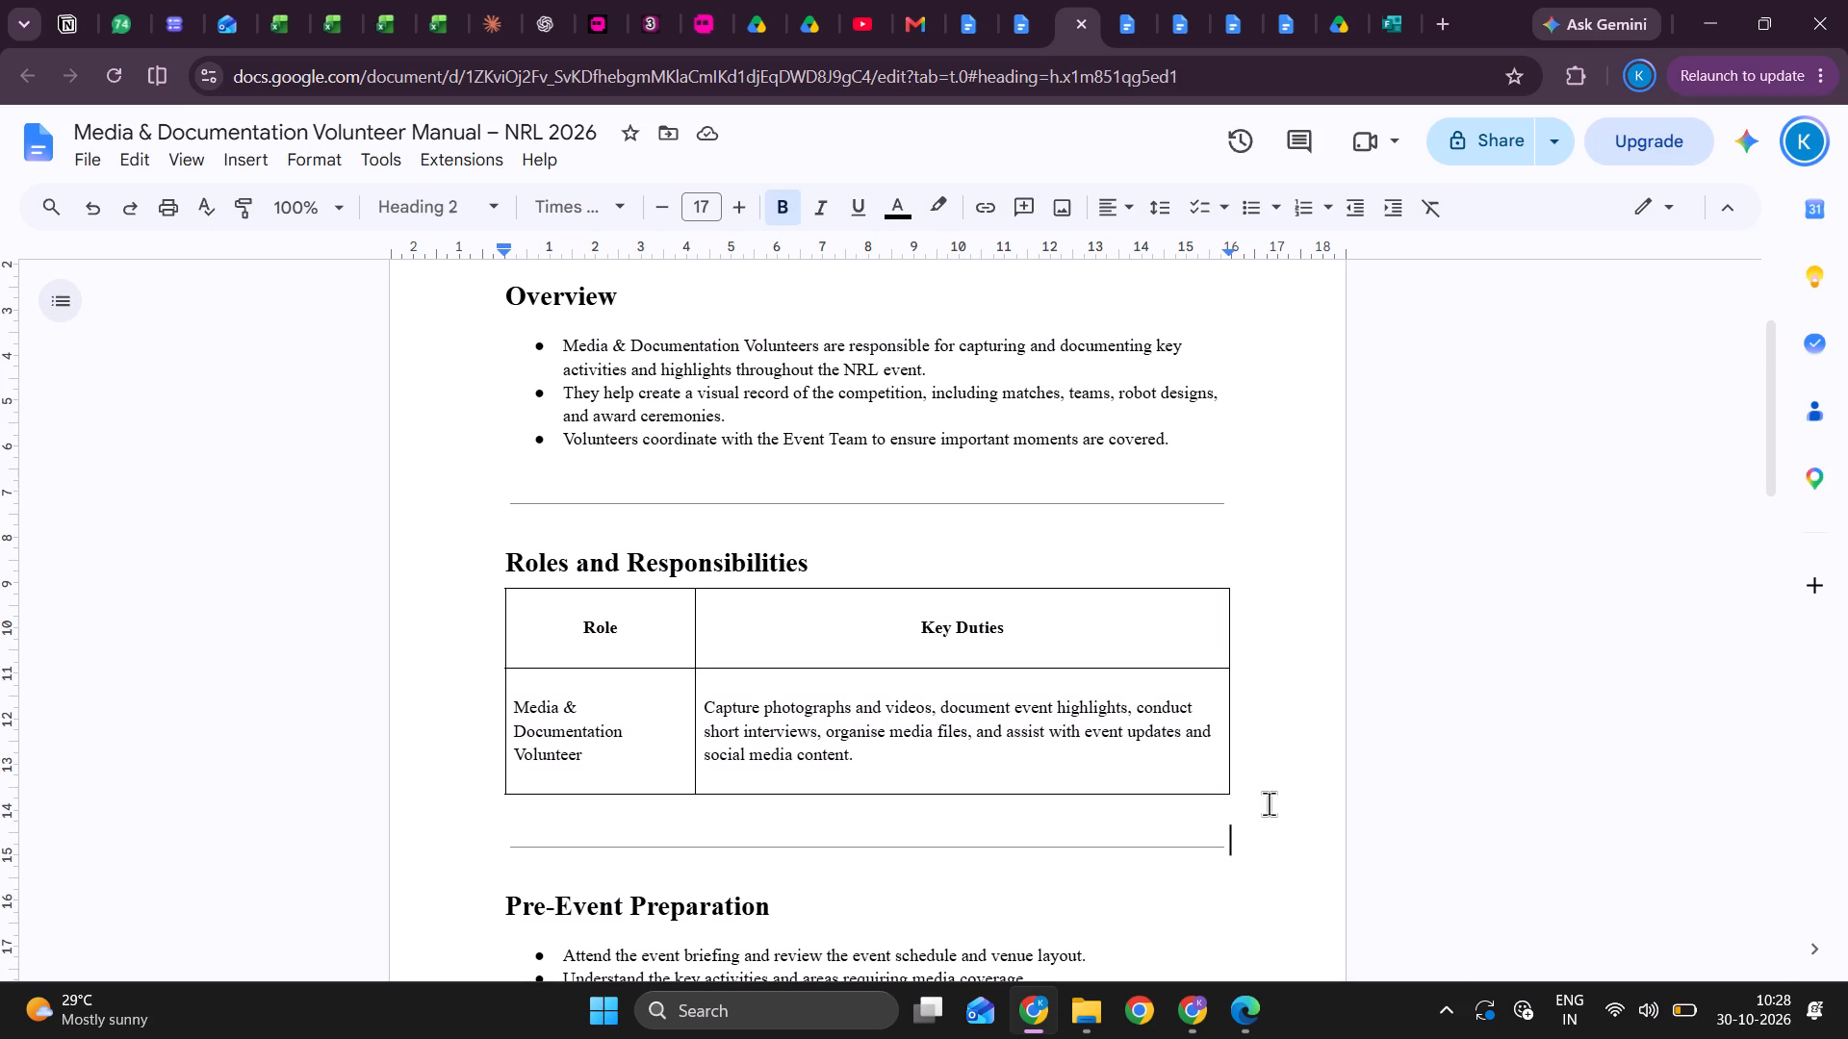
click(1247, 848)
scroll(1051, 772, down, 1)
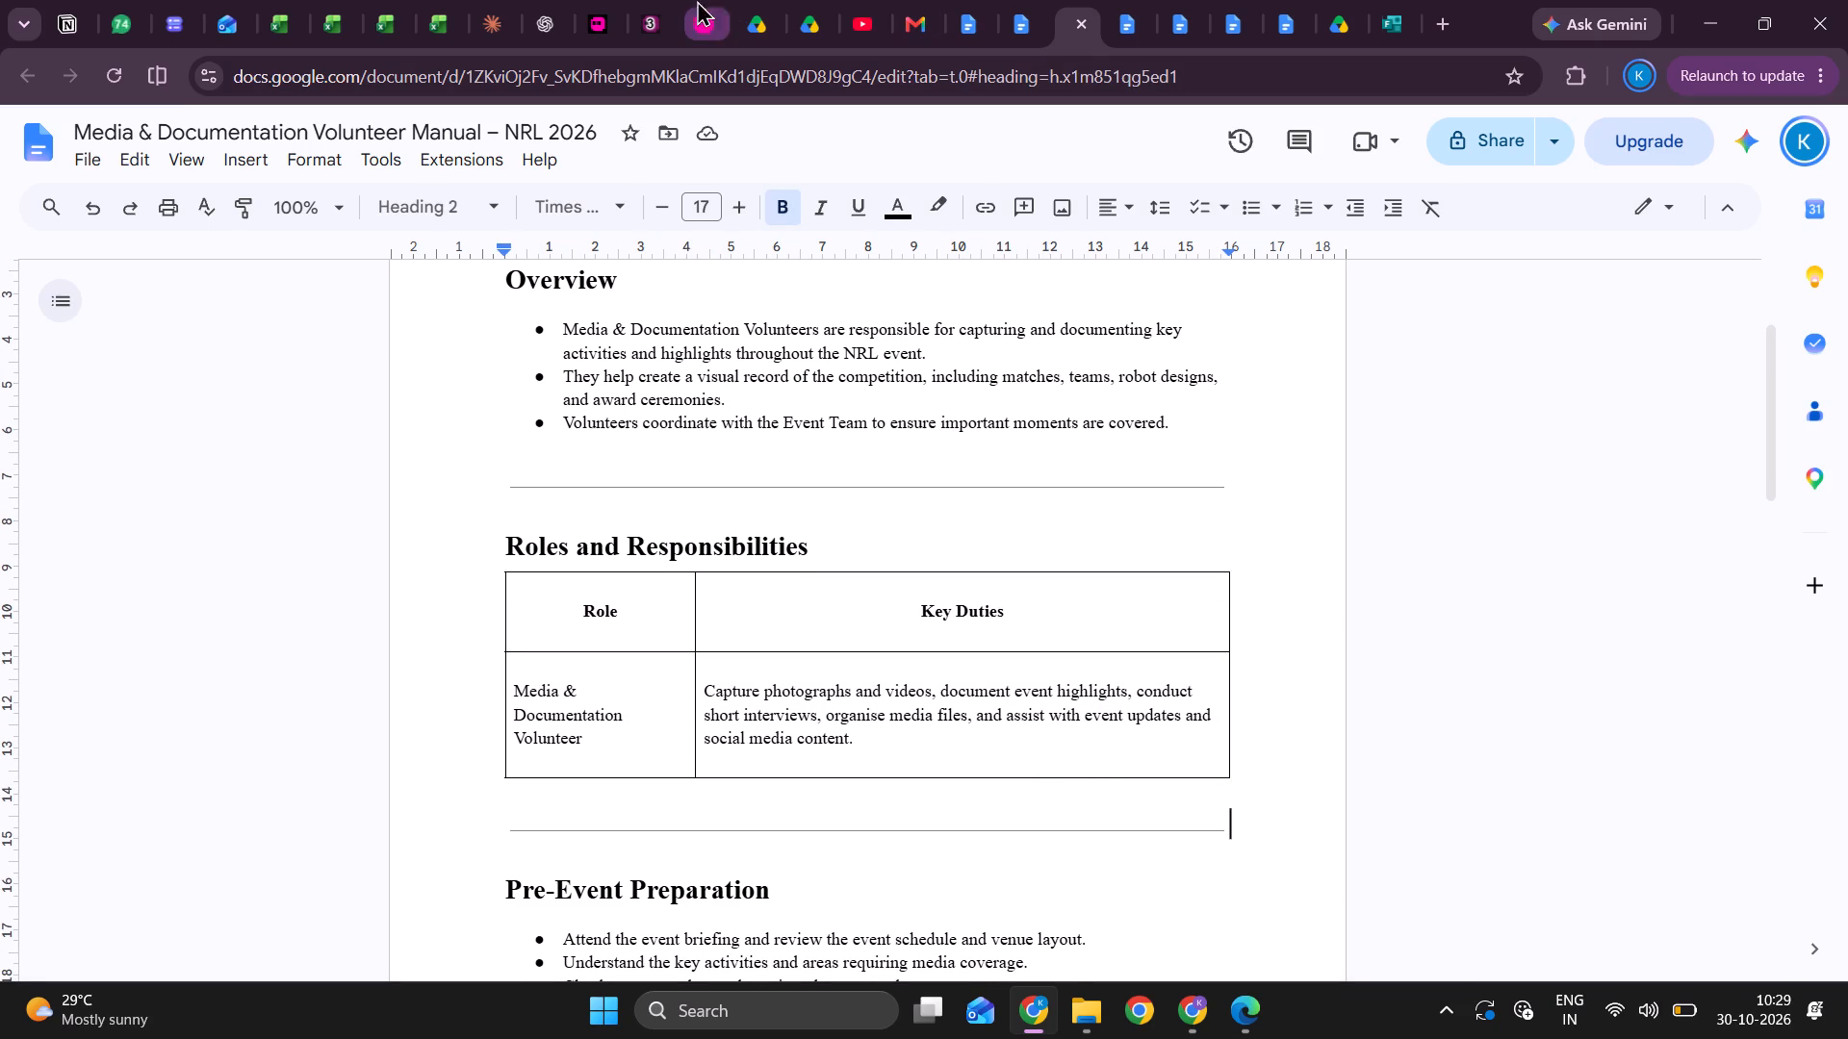
click(955, 28)
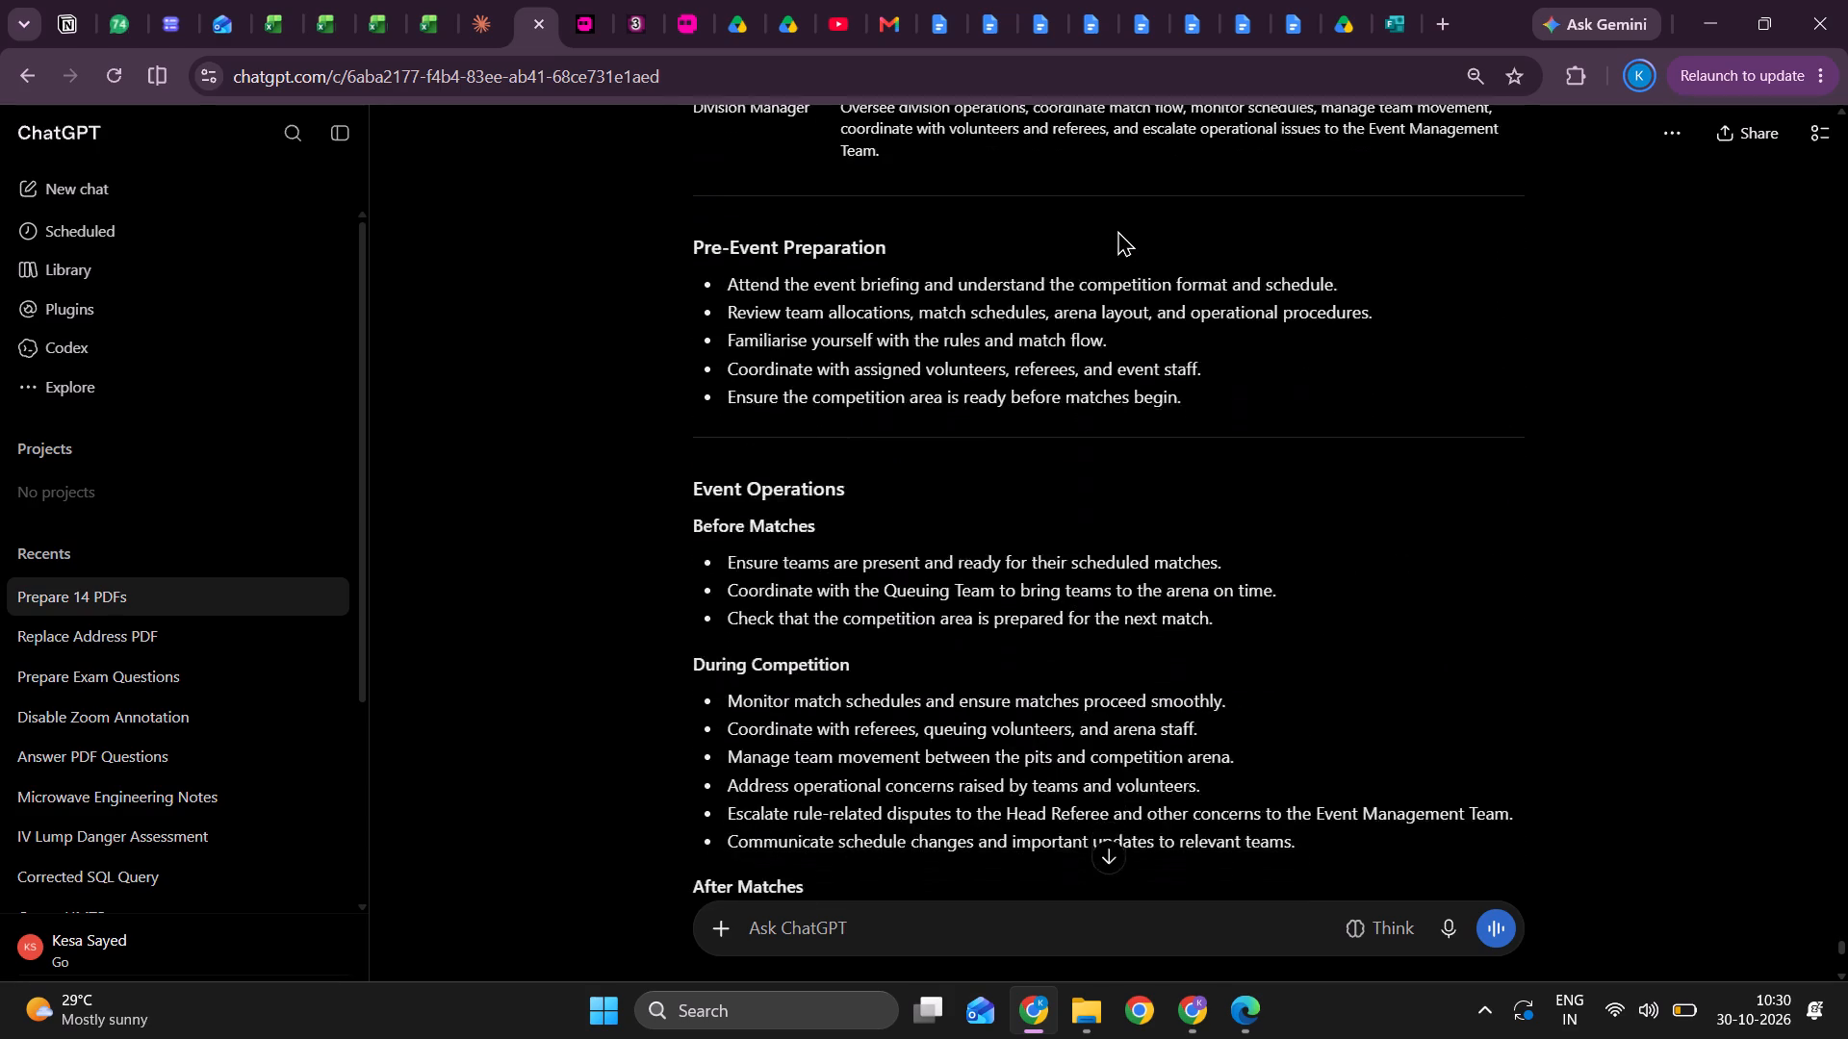
scroll(1117, 230, down, 5)
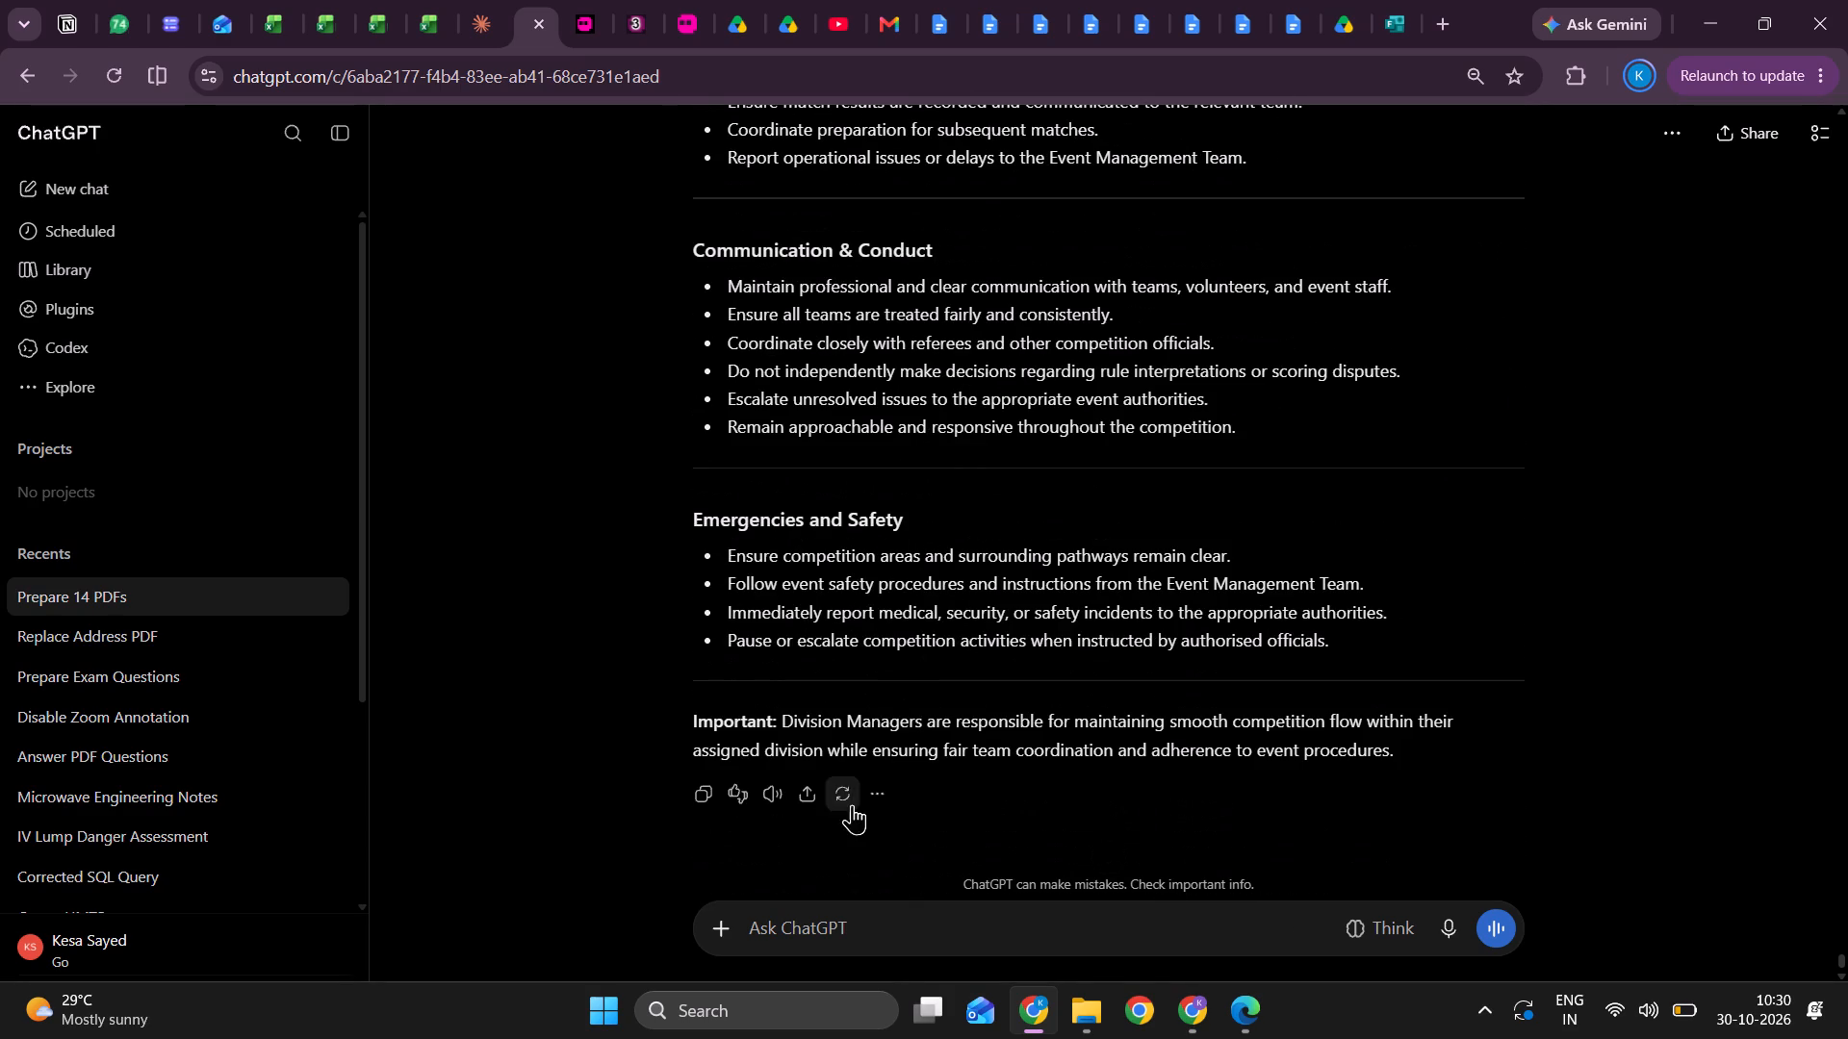
click(699, 803)
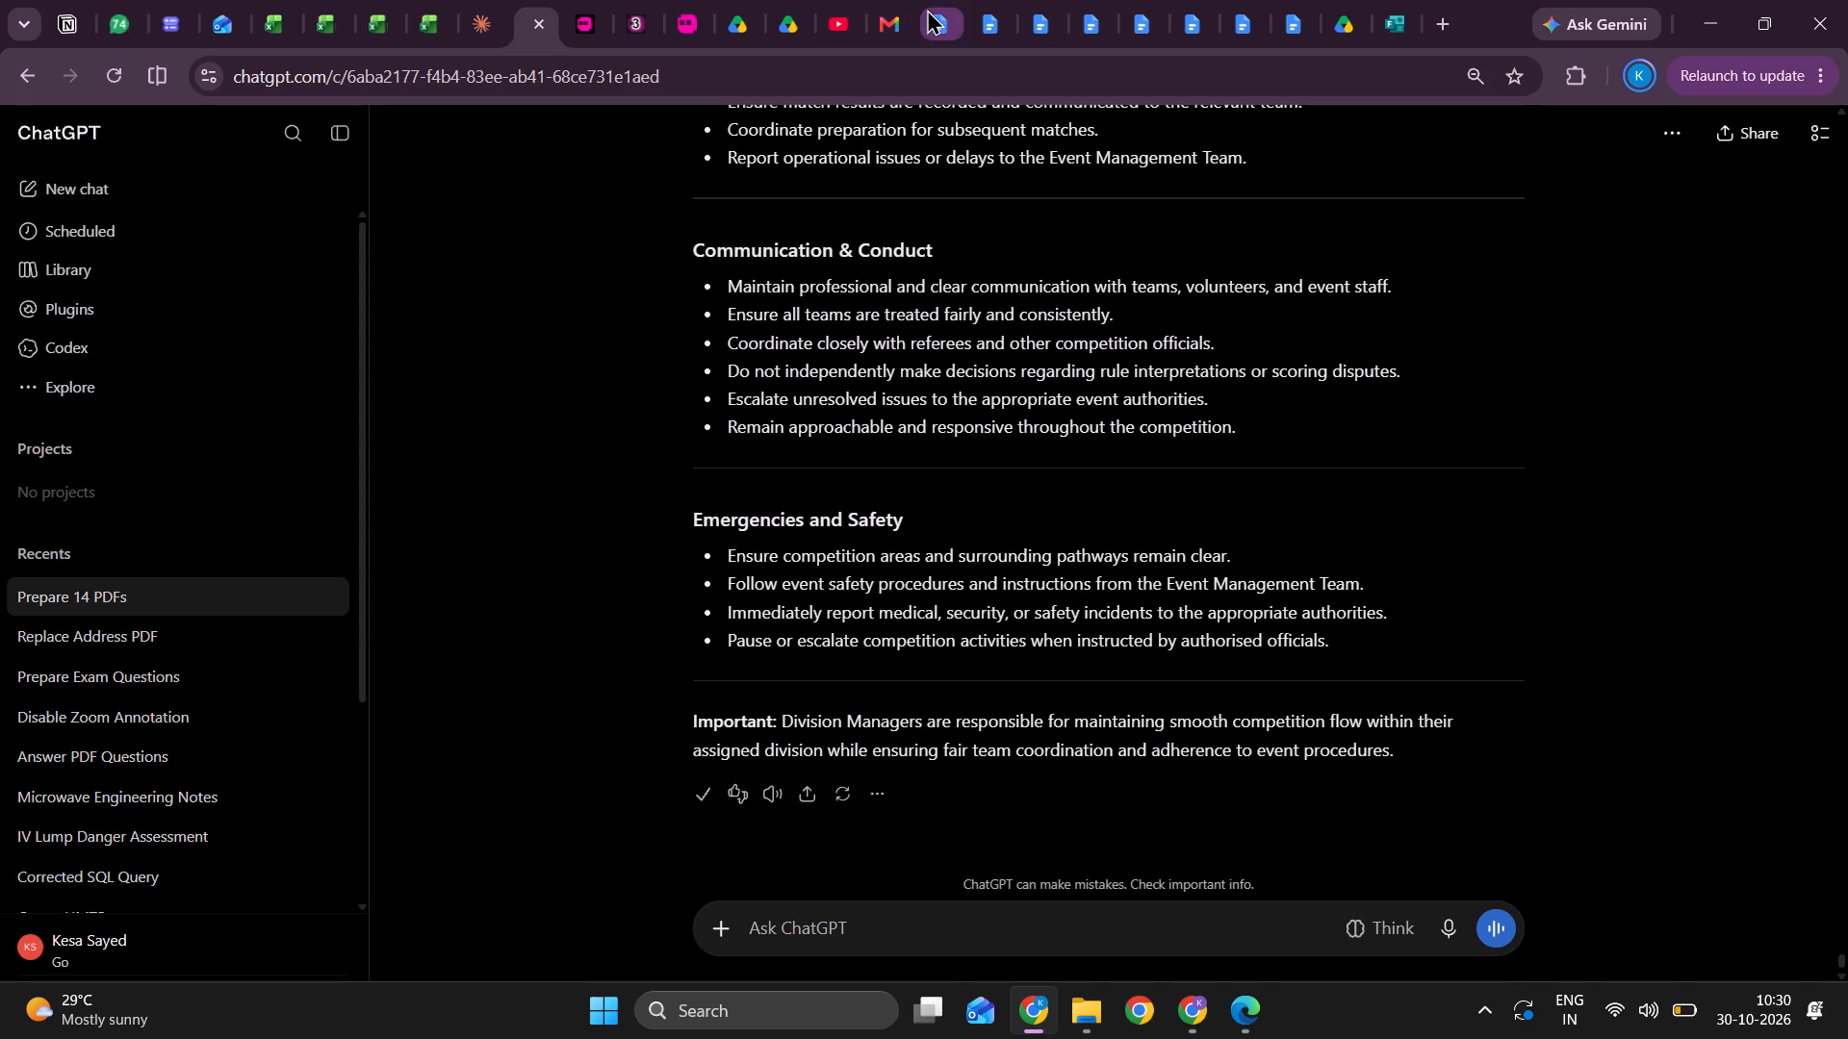
click(927, 9)
click(1011, 8)
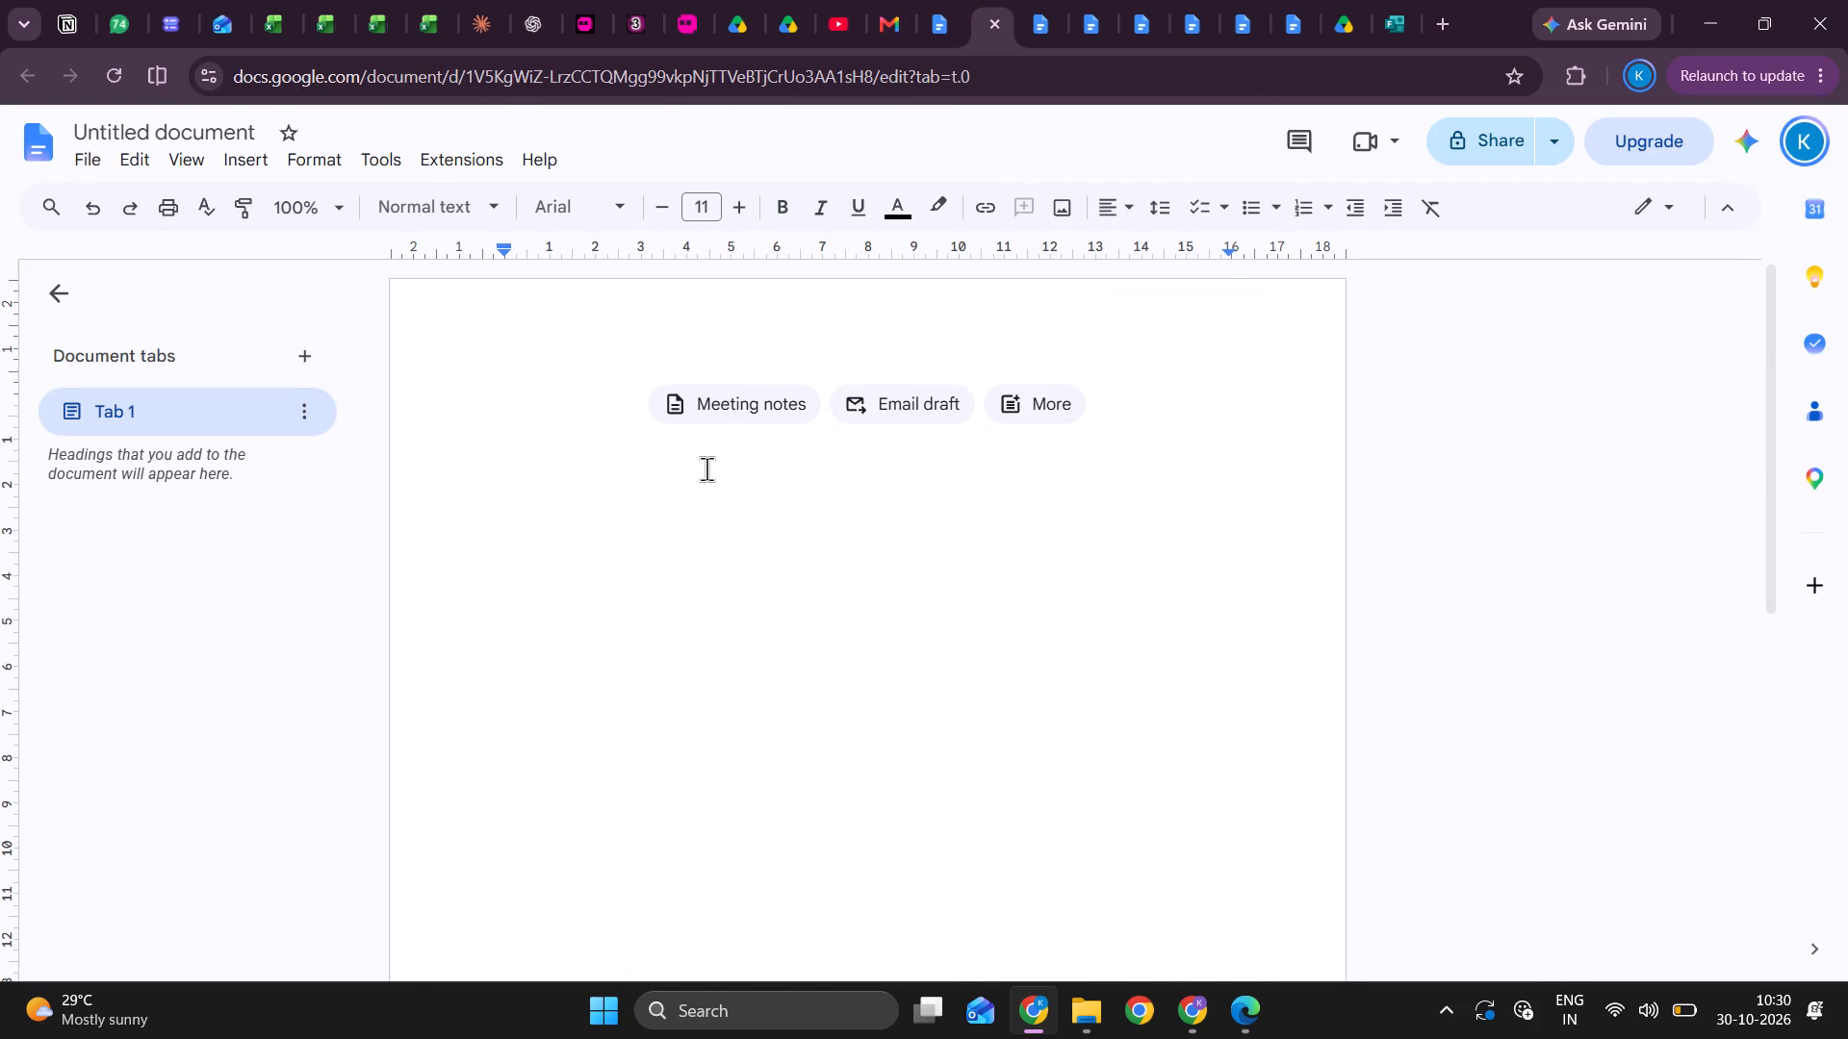
key(ctrl+v)
scroll(706, 469, up, 6)
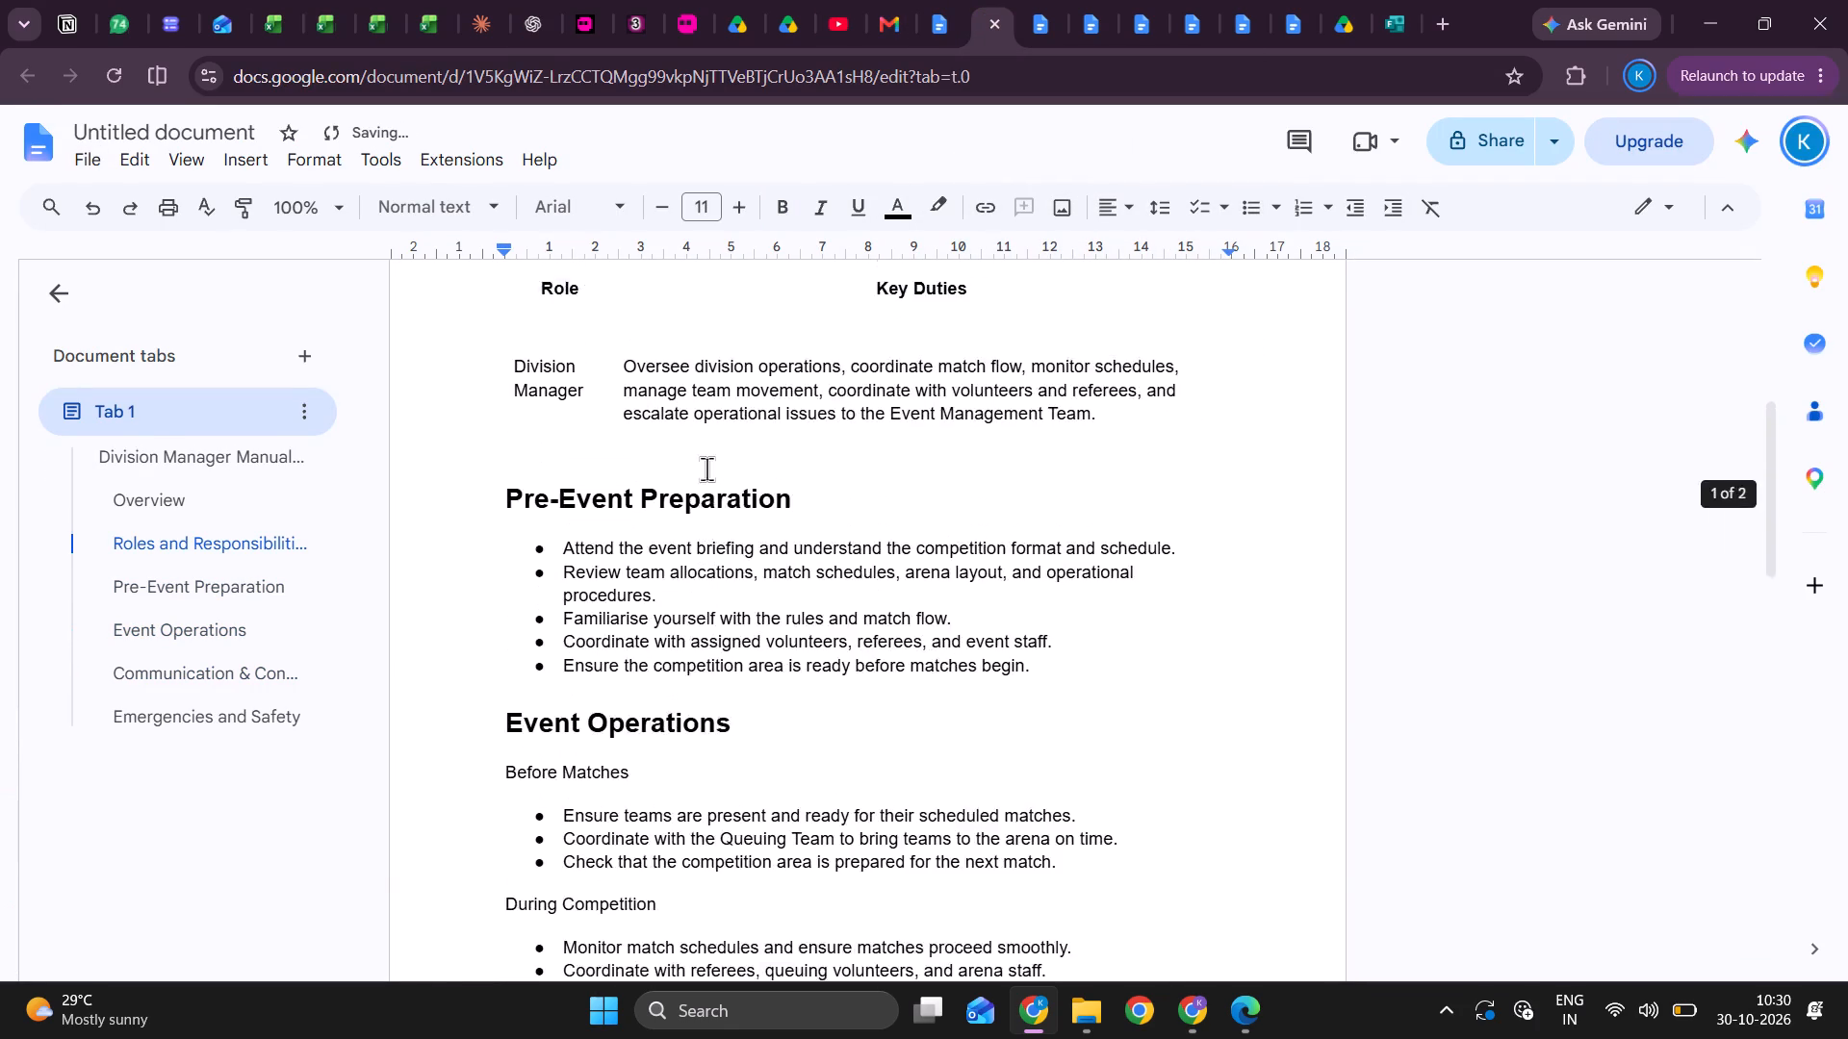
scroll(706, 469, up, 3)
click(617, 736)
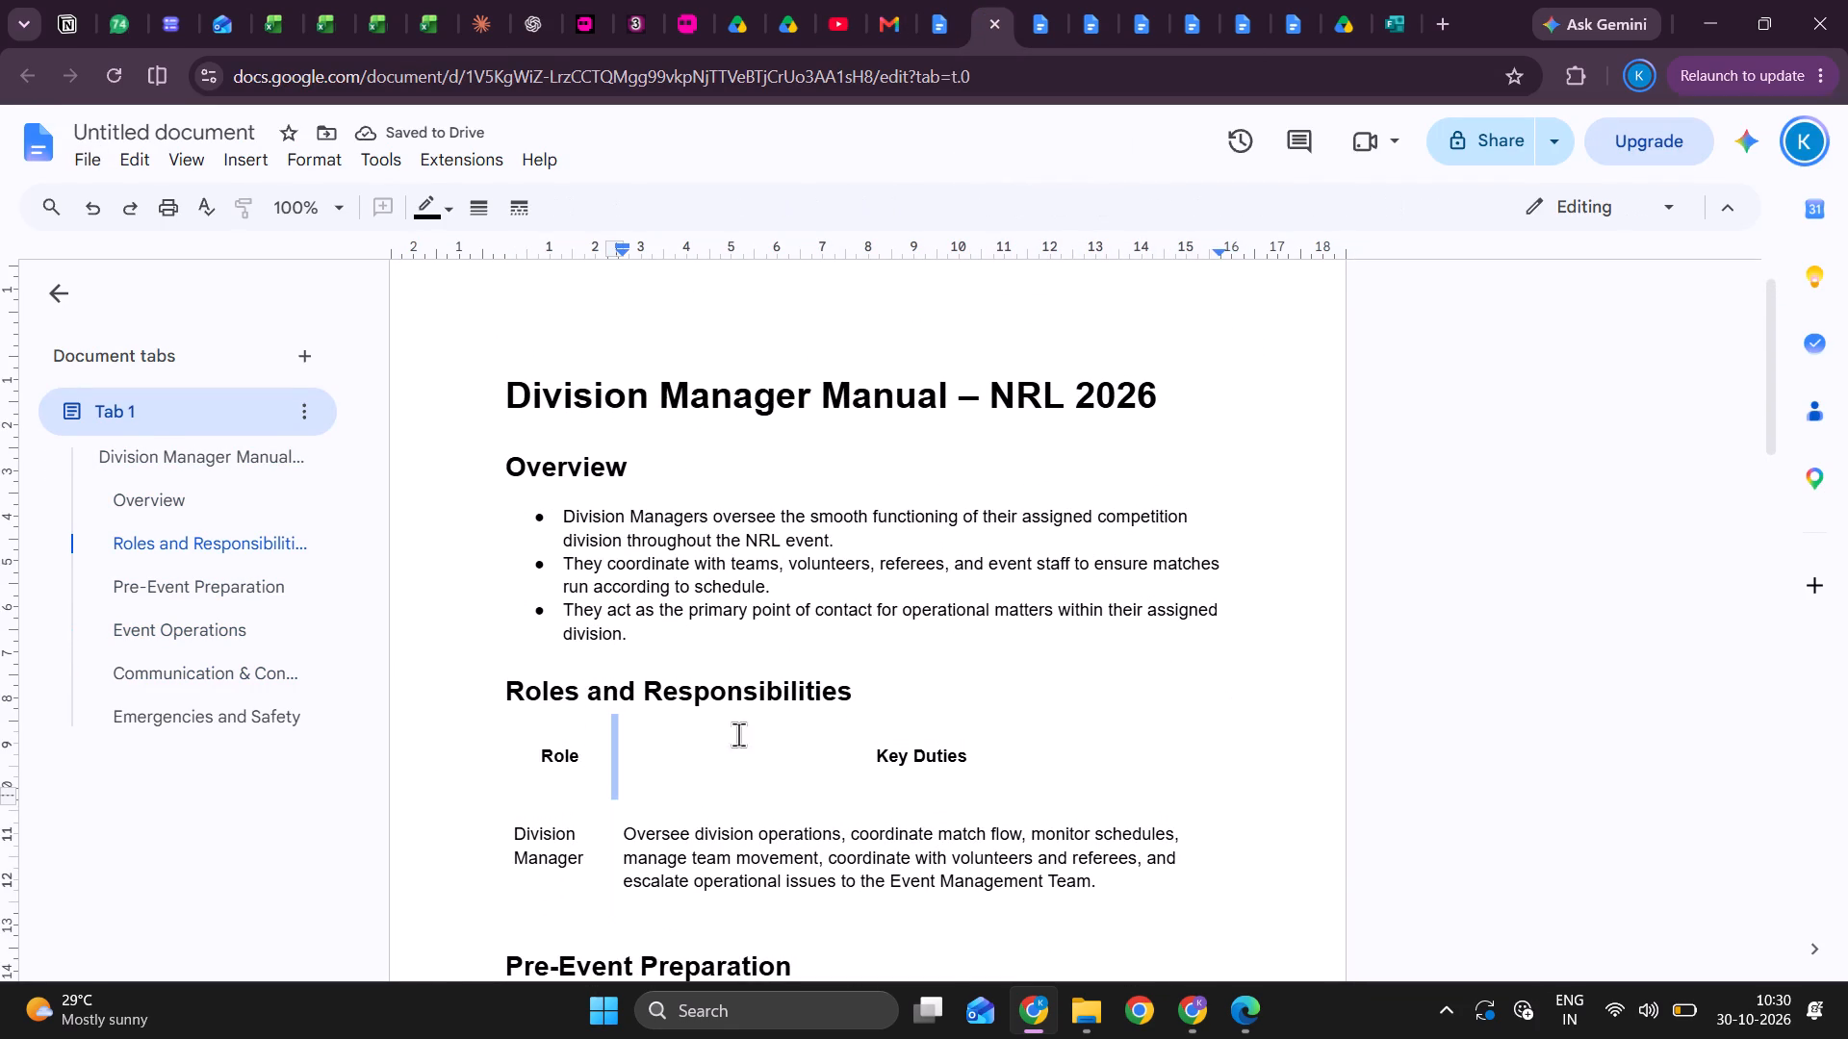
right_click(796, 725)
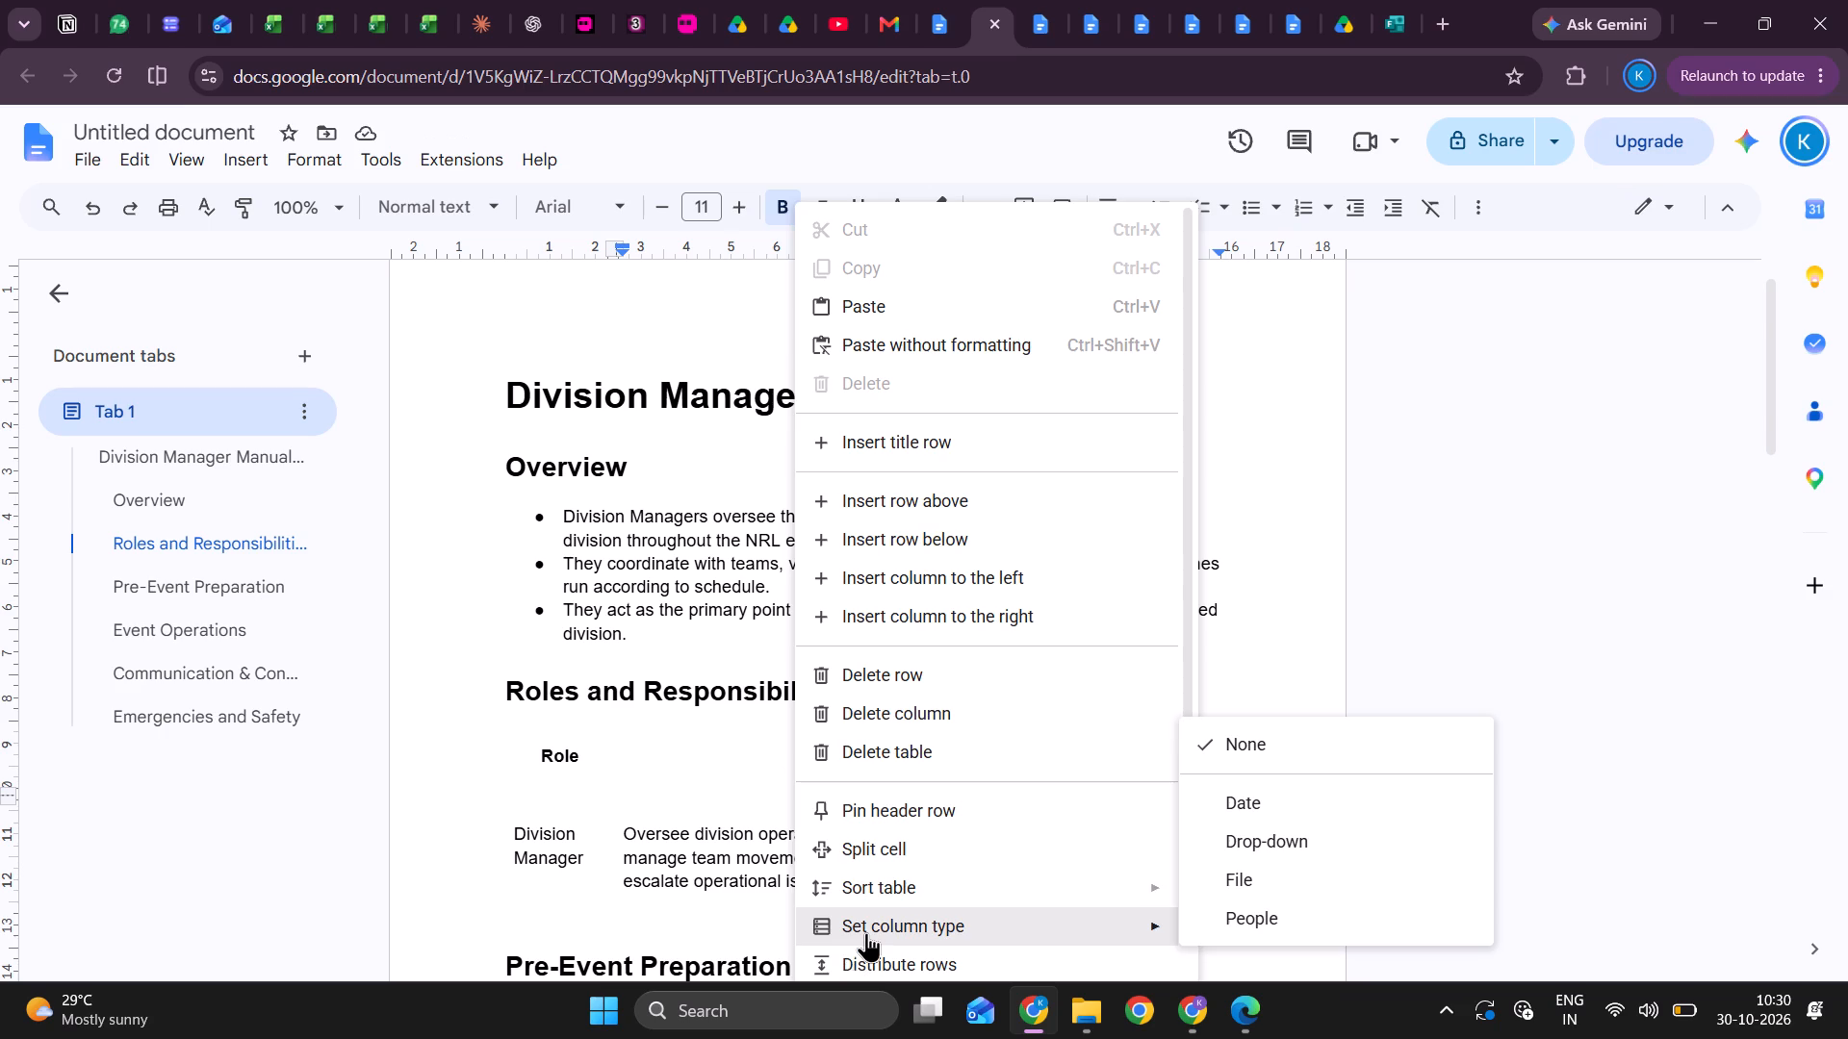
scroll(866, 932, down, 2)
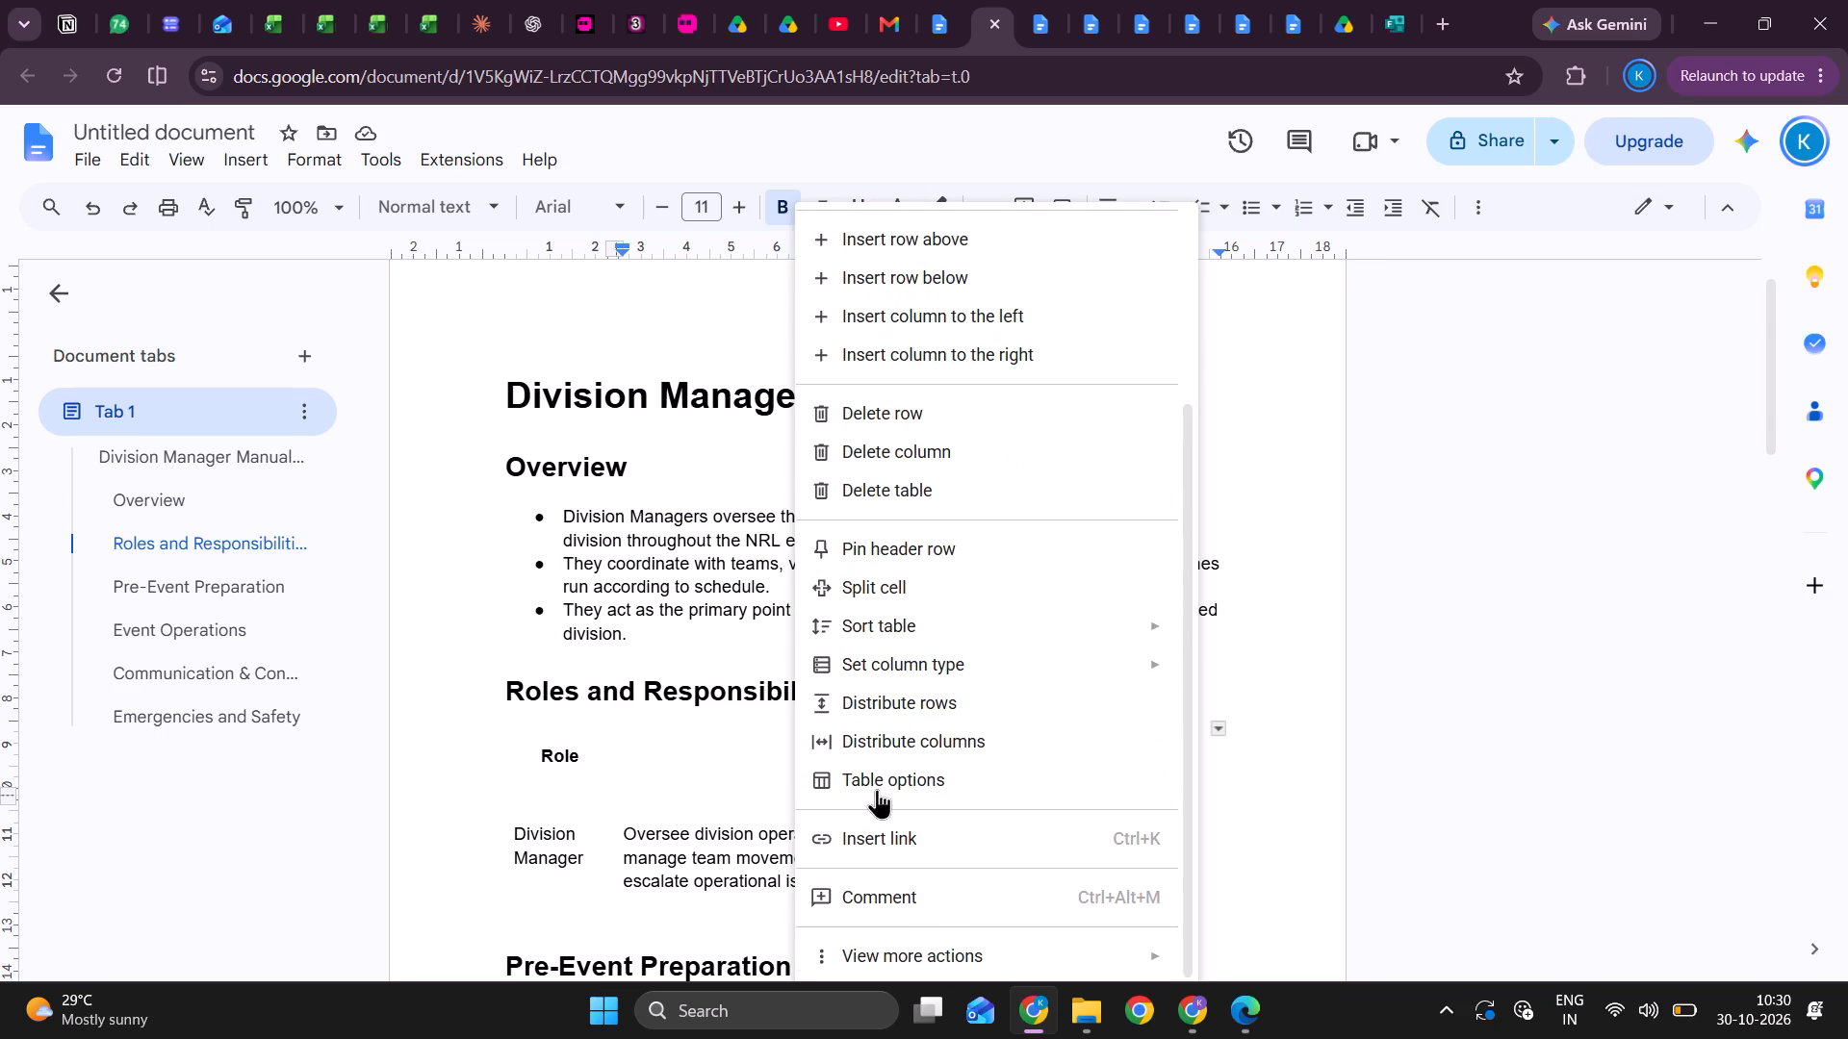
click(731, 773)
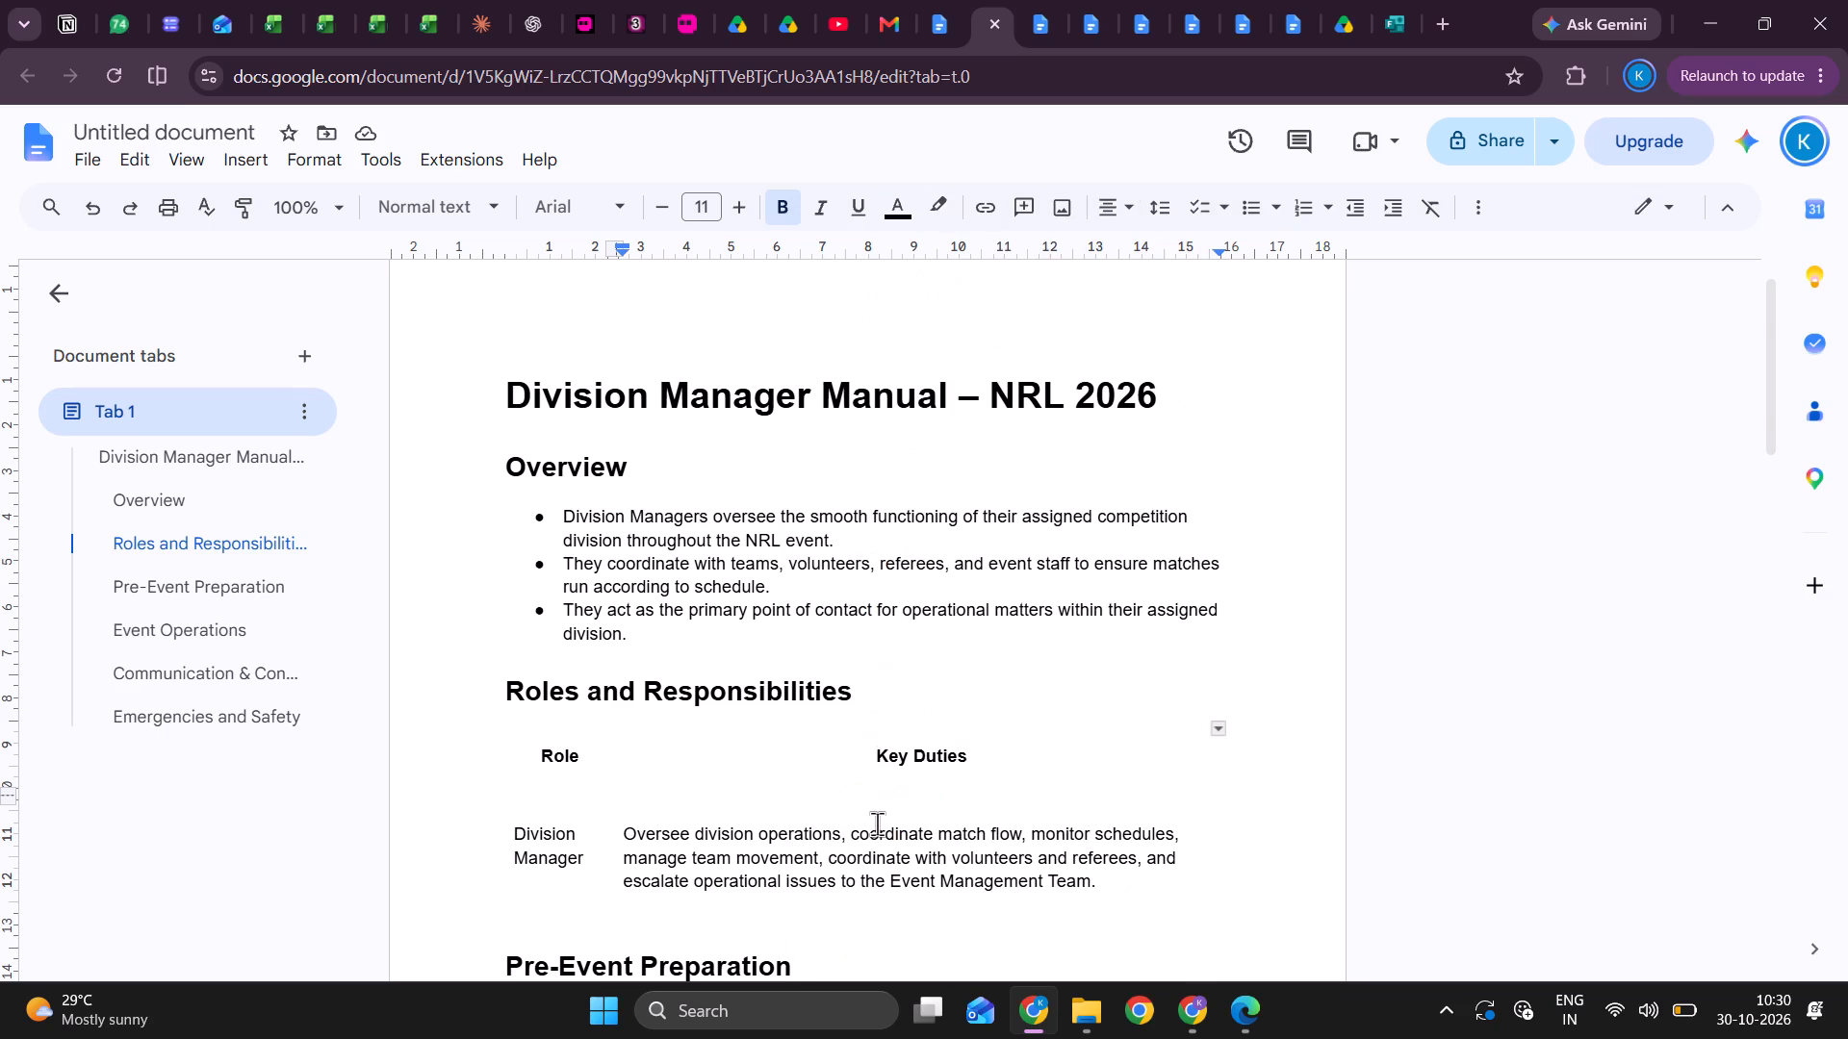
Give the Roles and Responsibilities table a 0.5 pt black border through the table colour options.
right_click(877, 824)
click(946, 778)
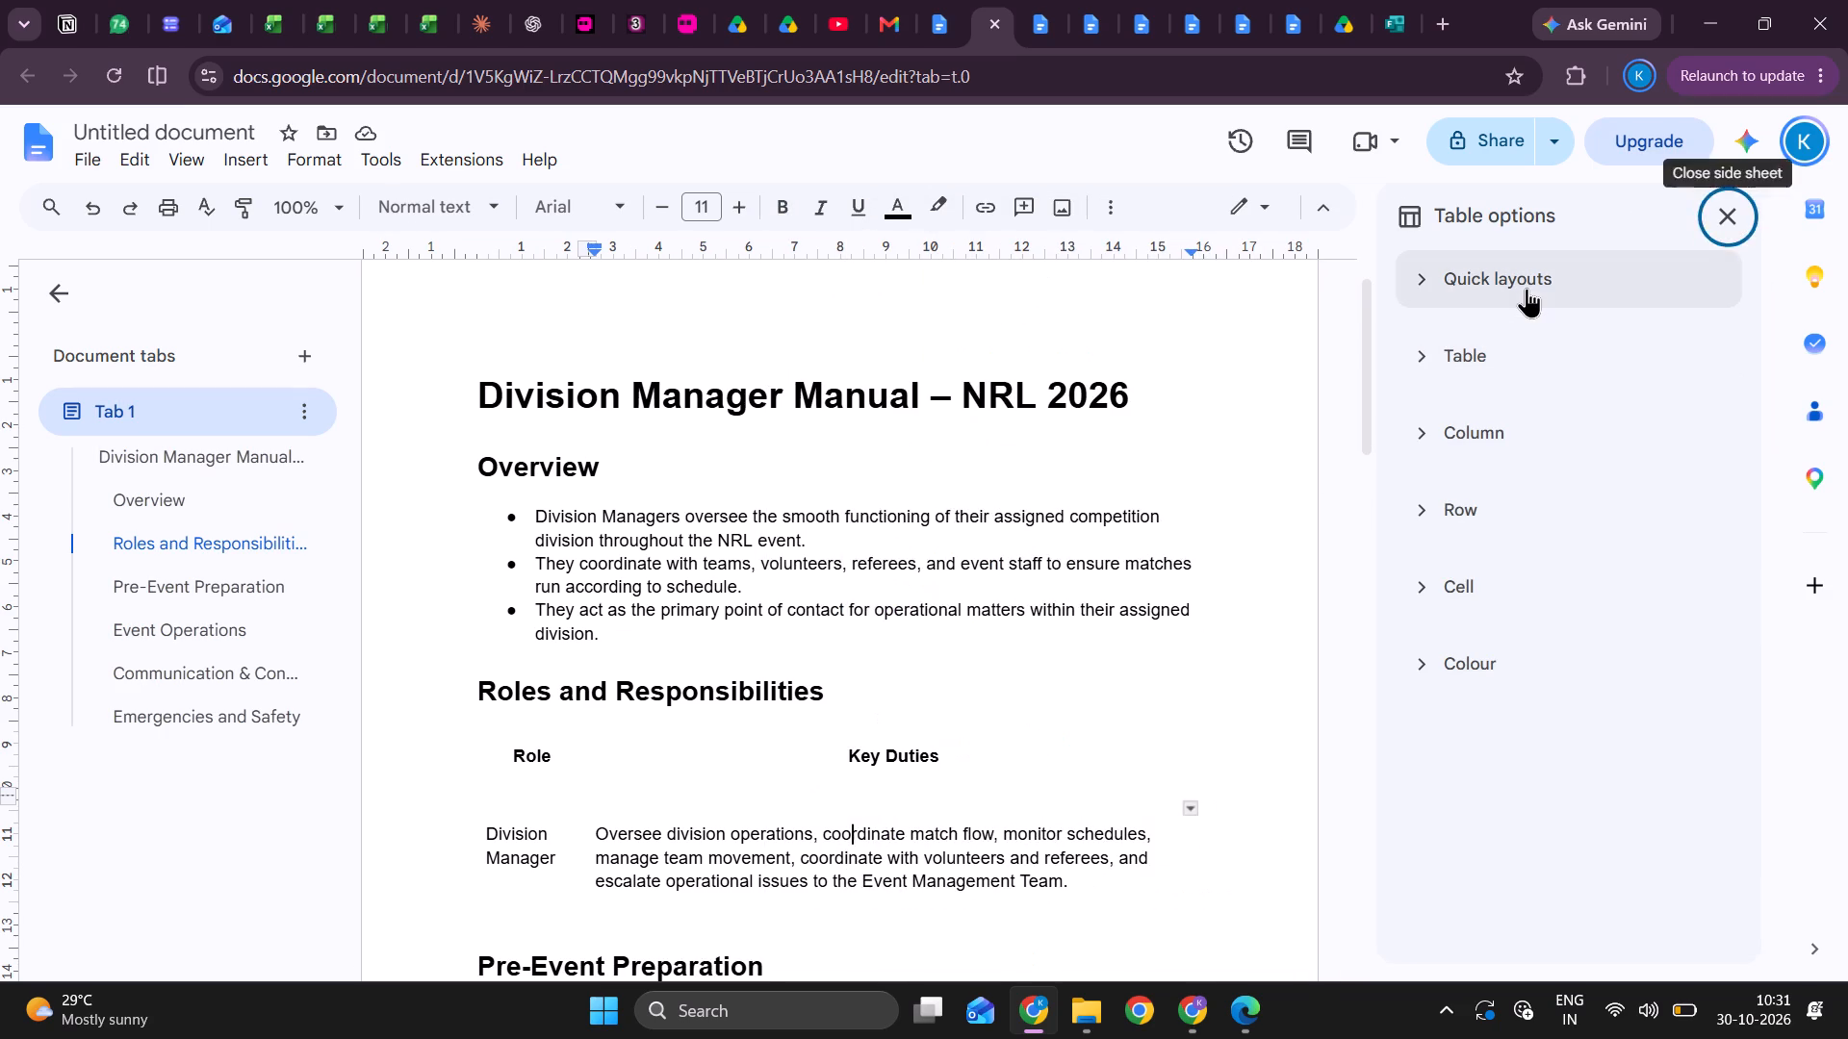
click(1527, 288)
scroll(1492, 603, down, 3)
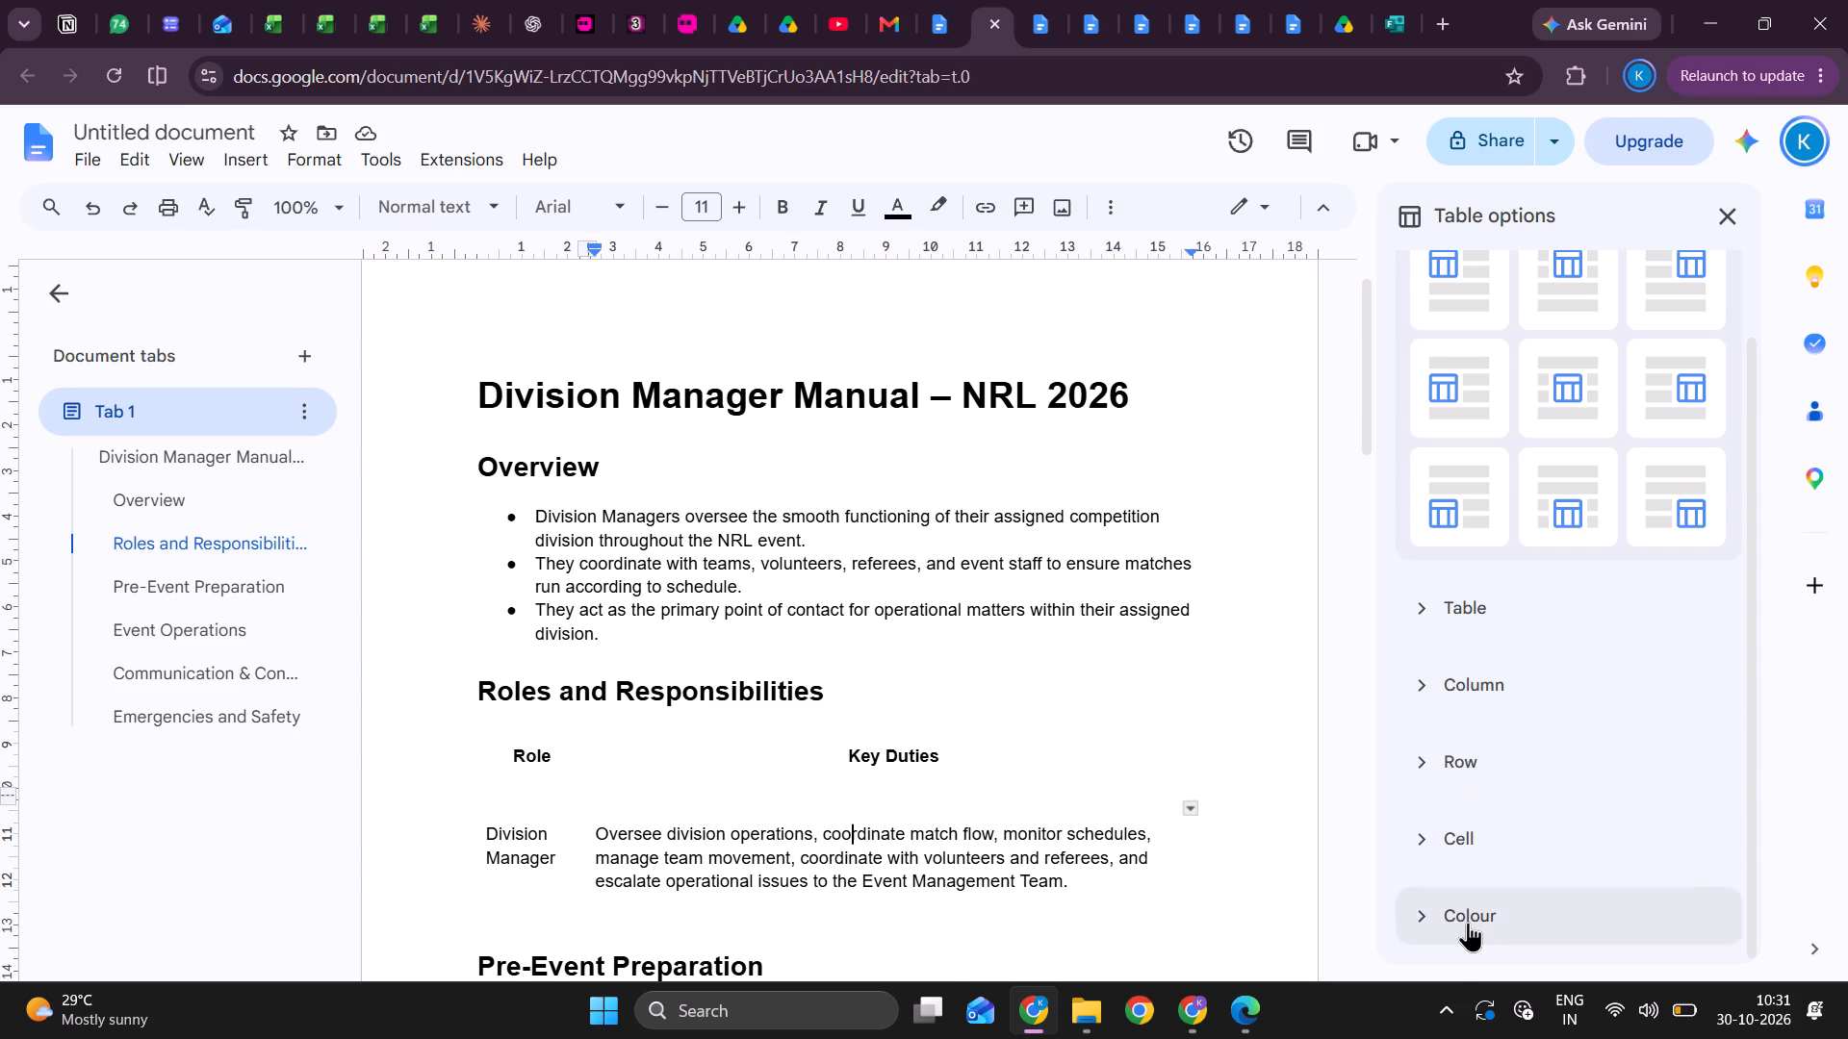
click(1468, 922)
scroll(1468, 922, down, 5)
click(1570, 814)
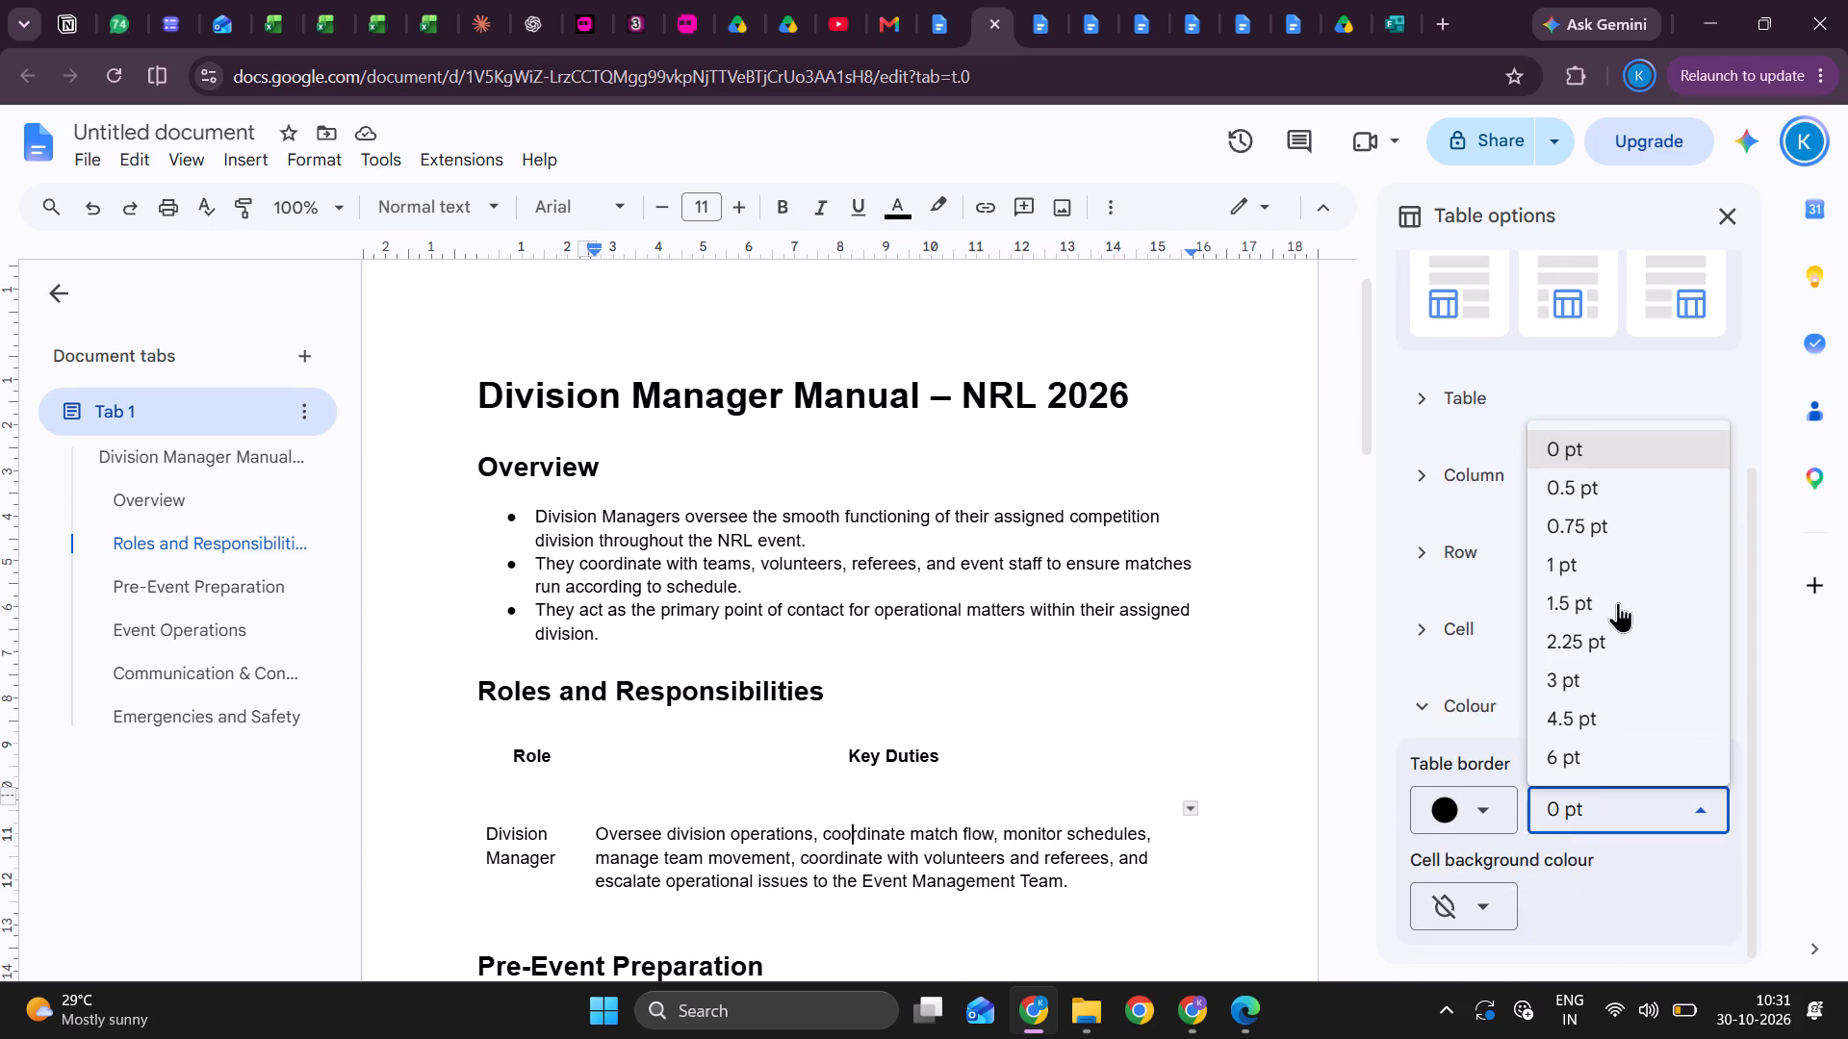
click(1615, 480)
click(1267, 823)
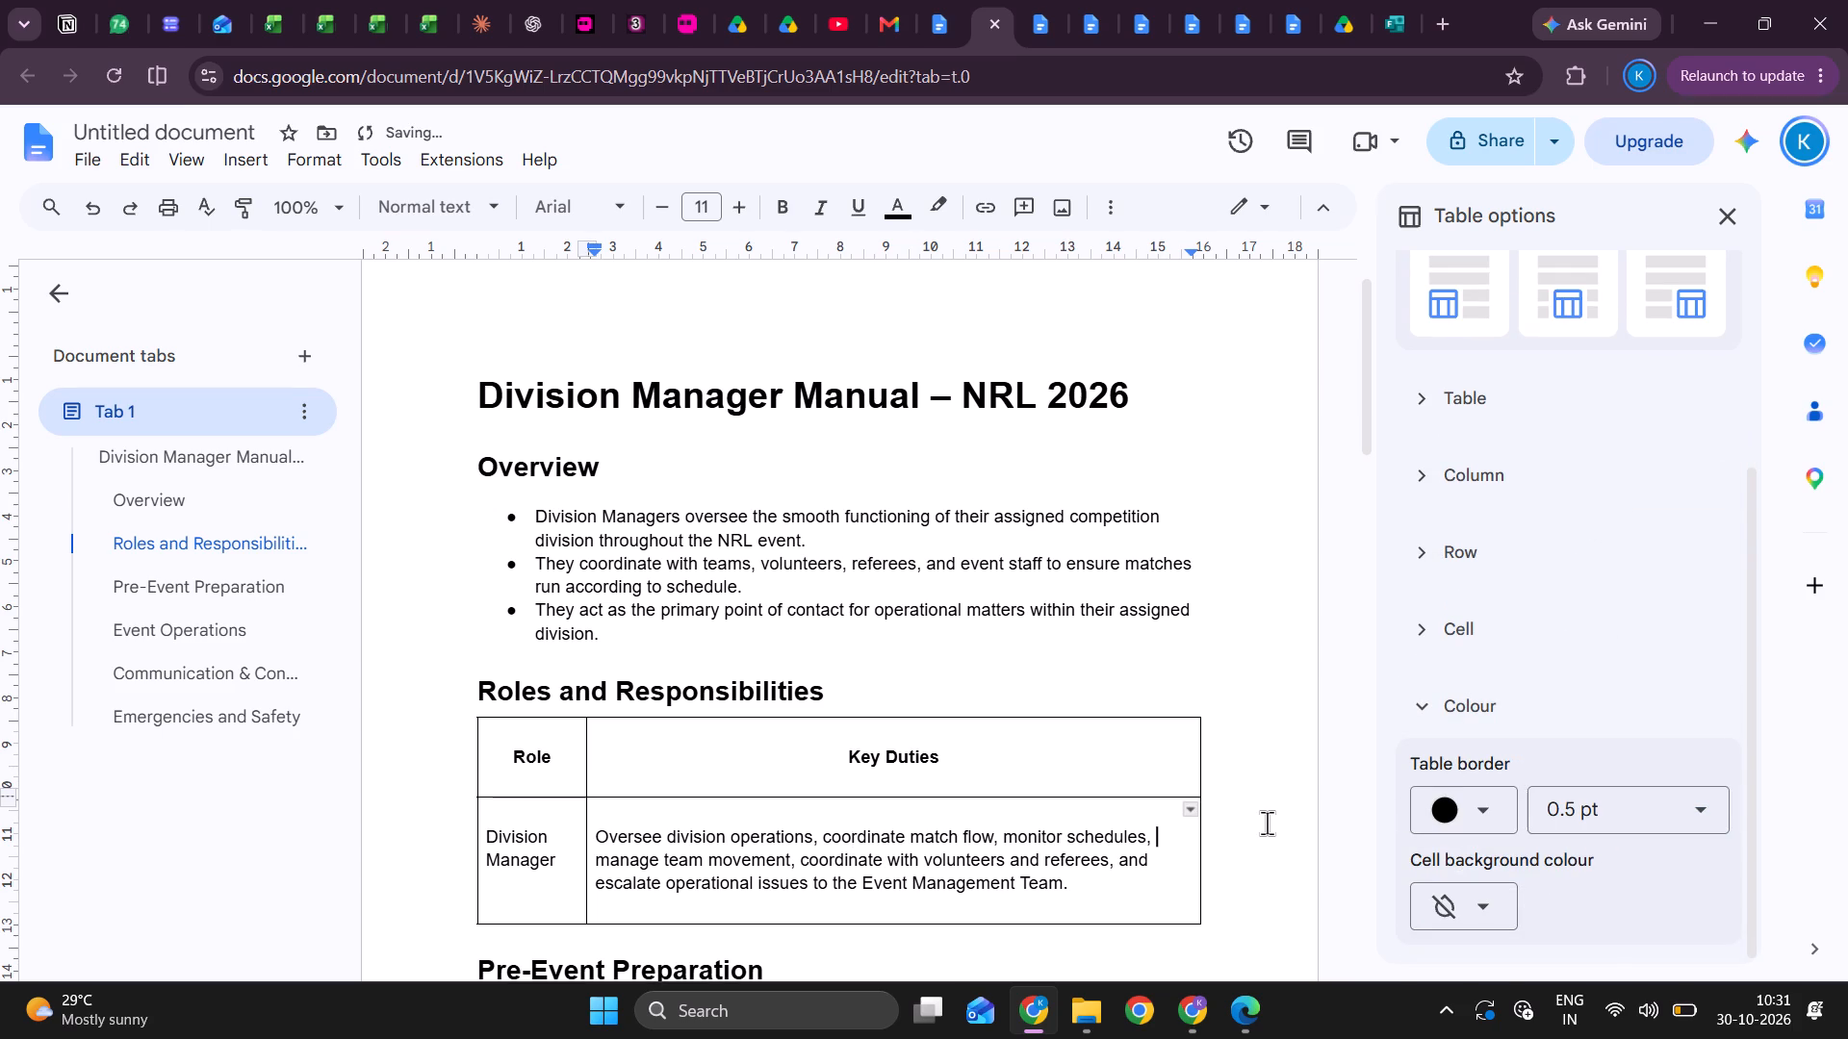
scroll(1267, 823, down, 2)
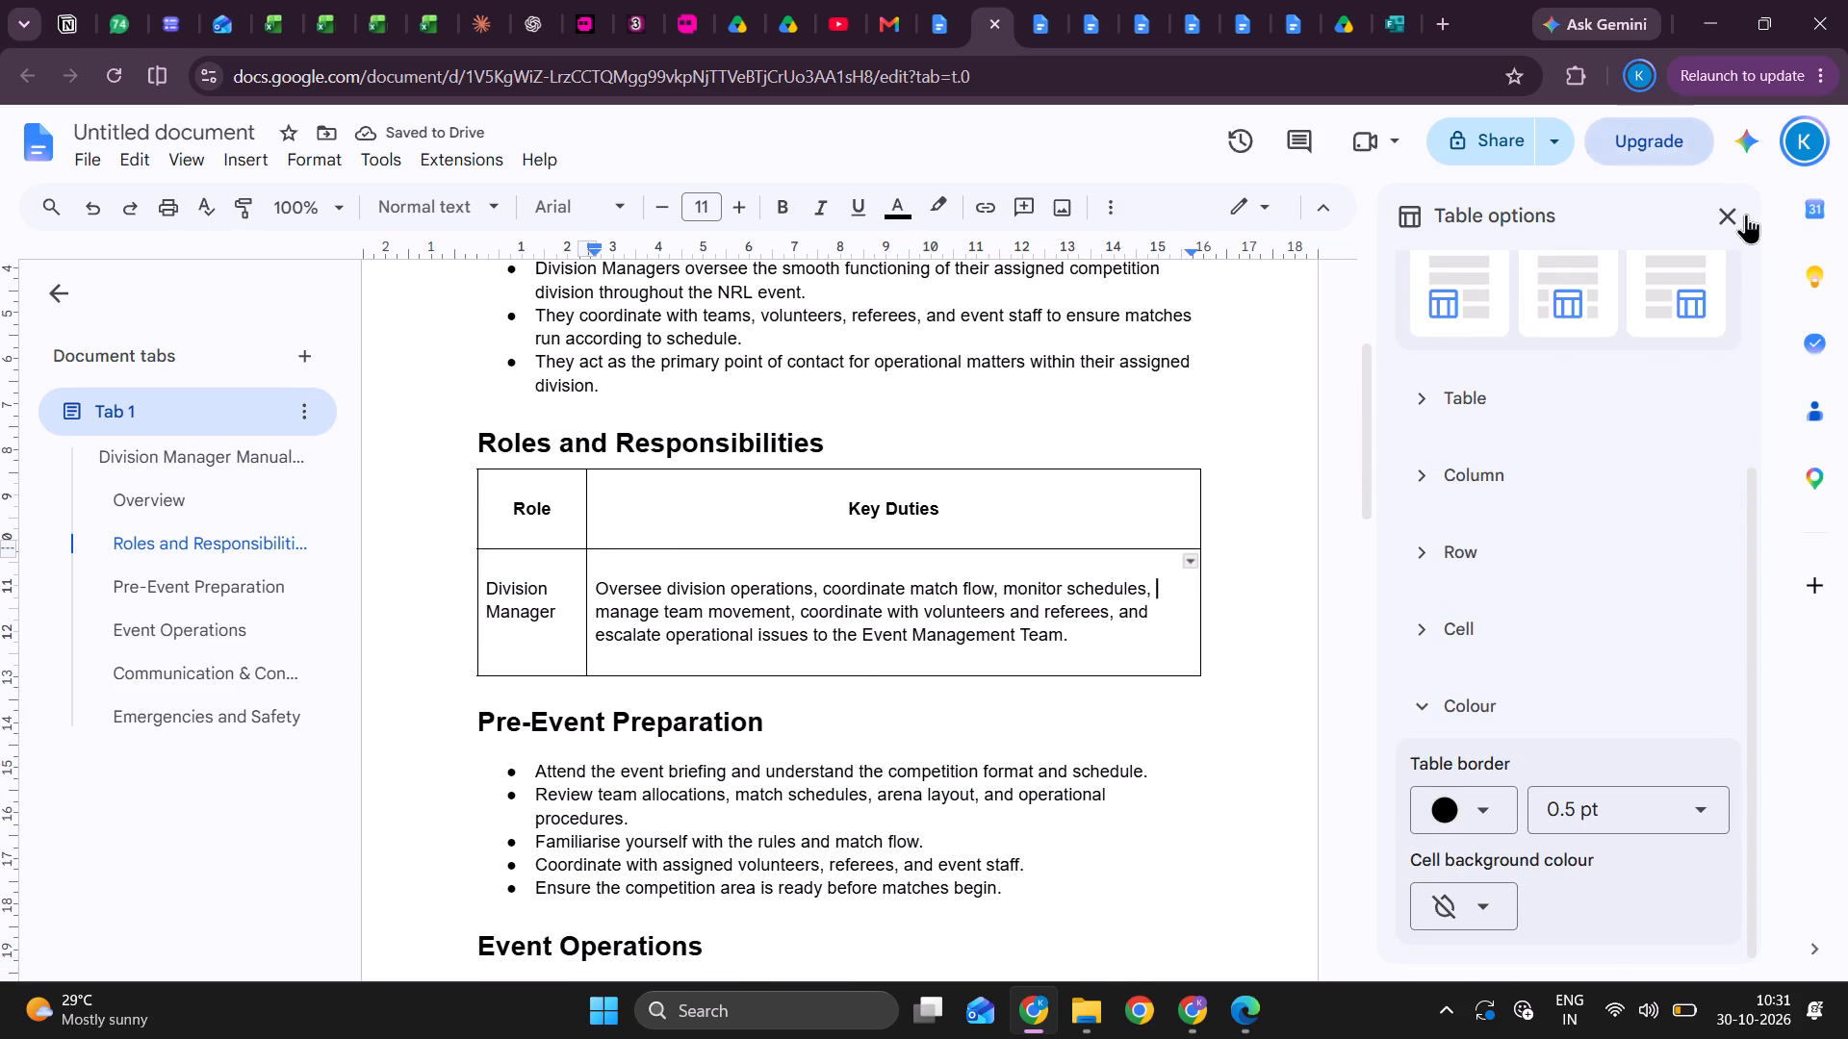
click(1748, 217)
click(1214, 724)
Change the font of the entire Division Manager Manual document to Times New Roman.
scroll(1260, 734, up, 1)
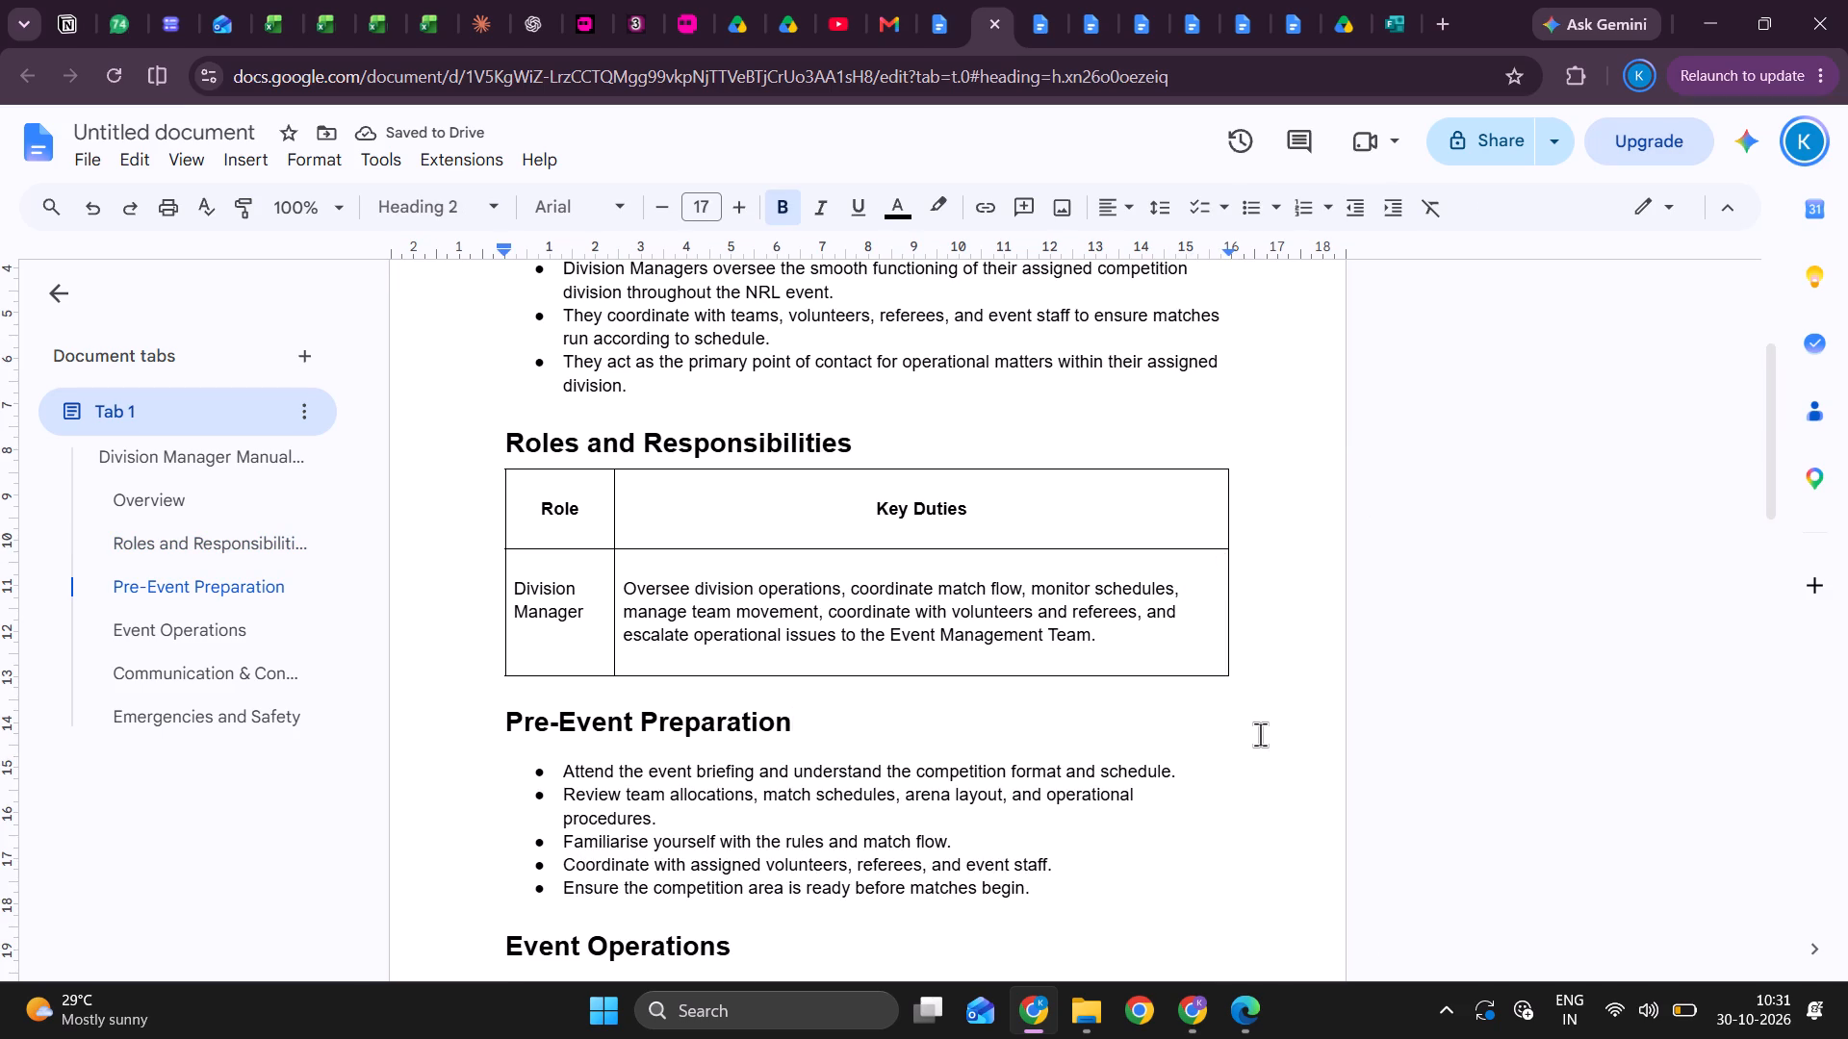
scroll(1260, 734, up, 3)
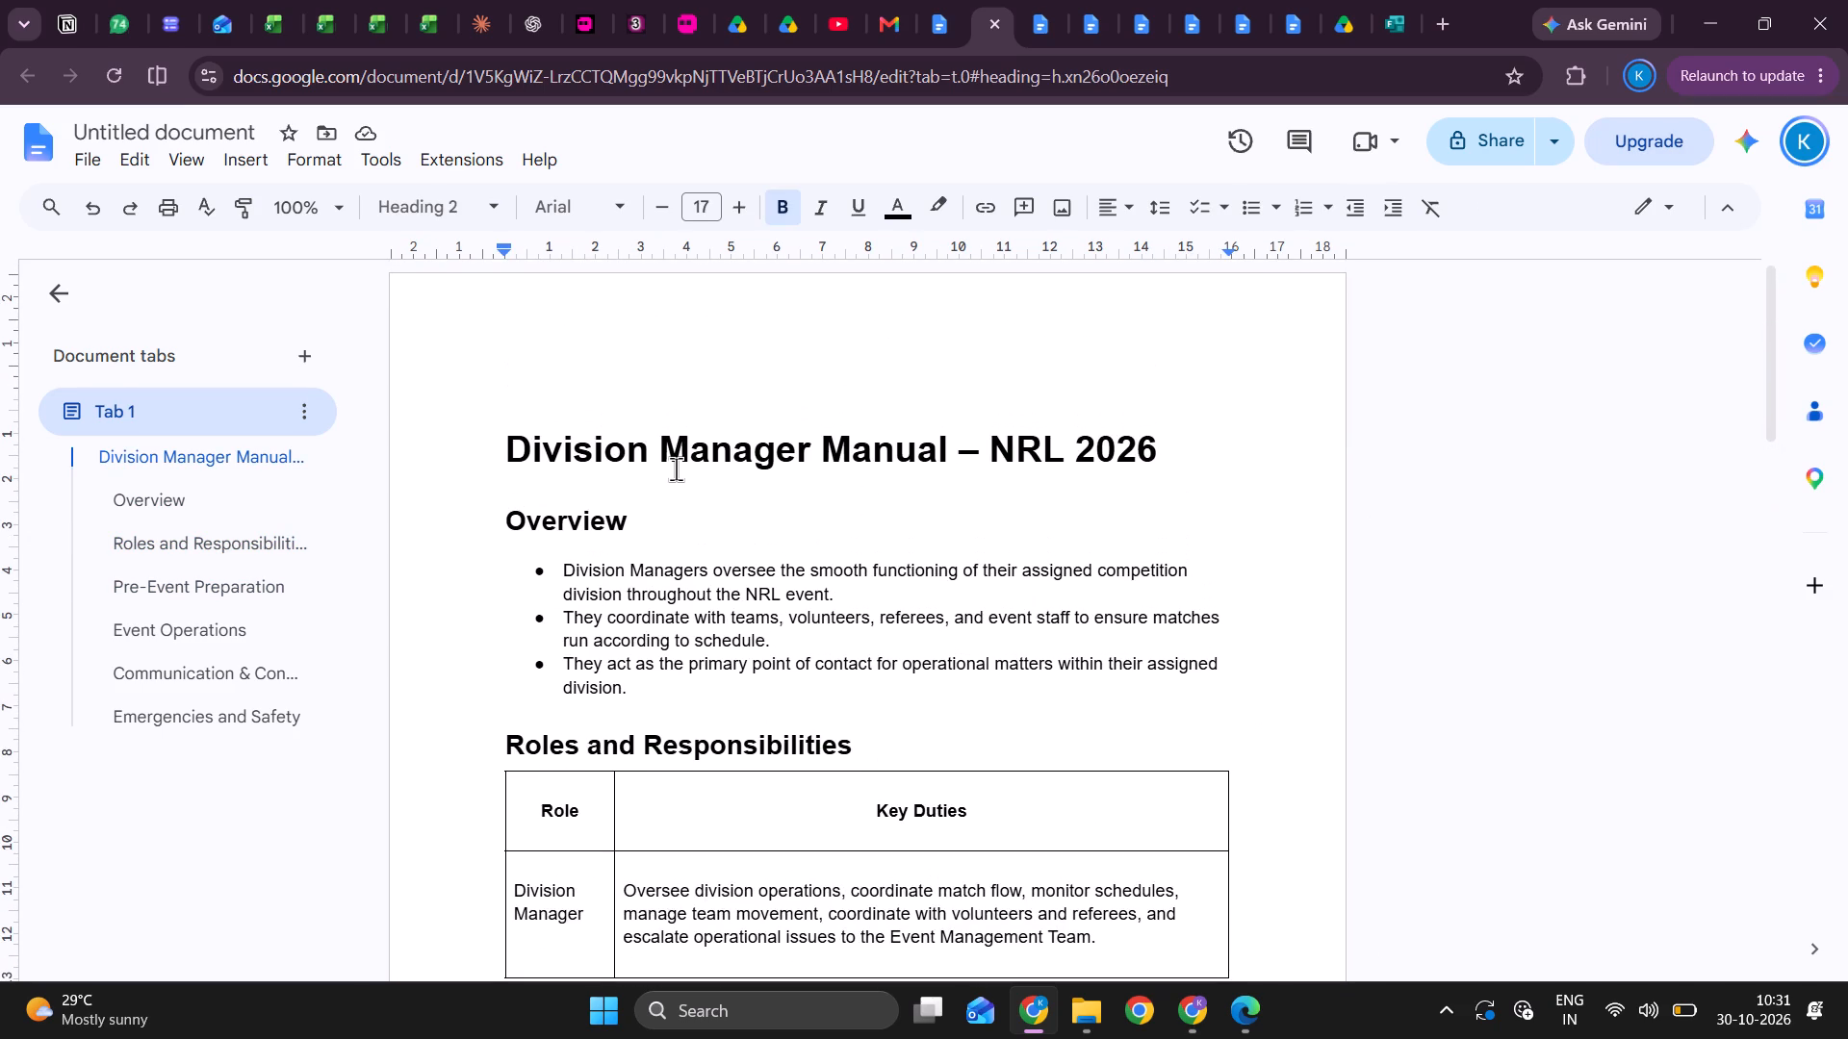
key(ctrl+a)
click(567, 197)
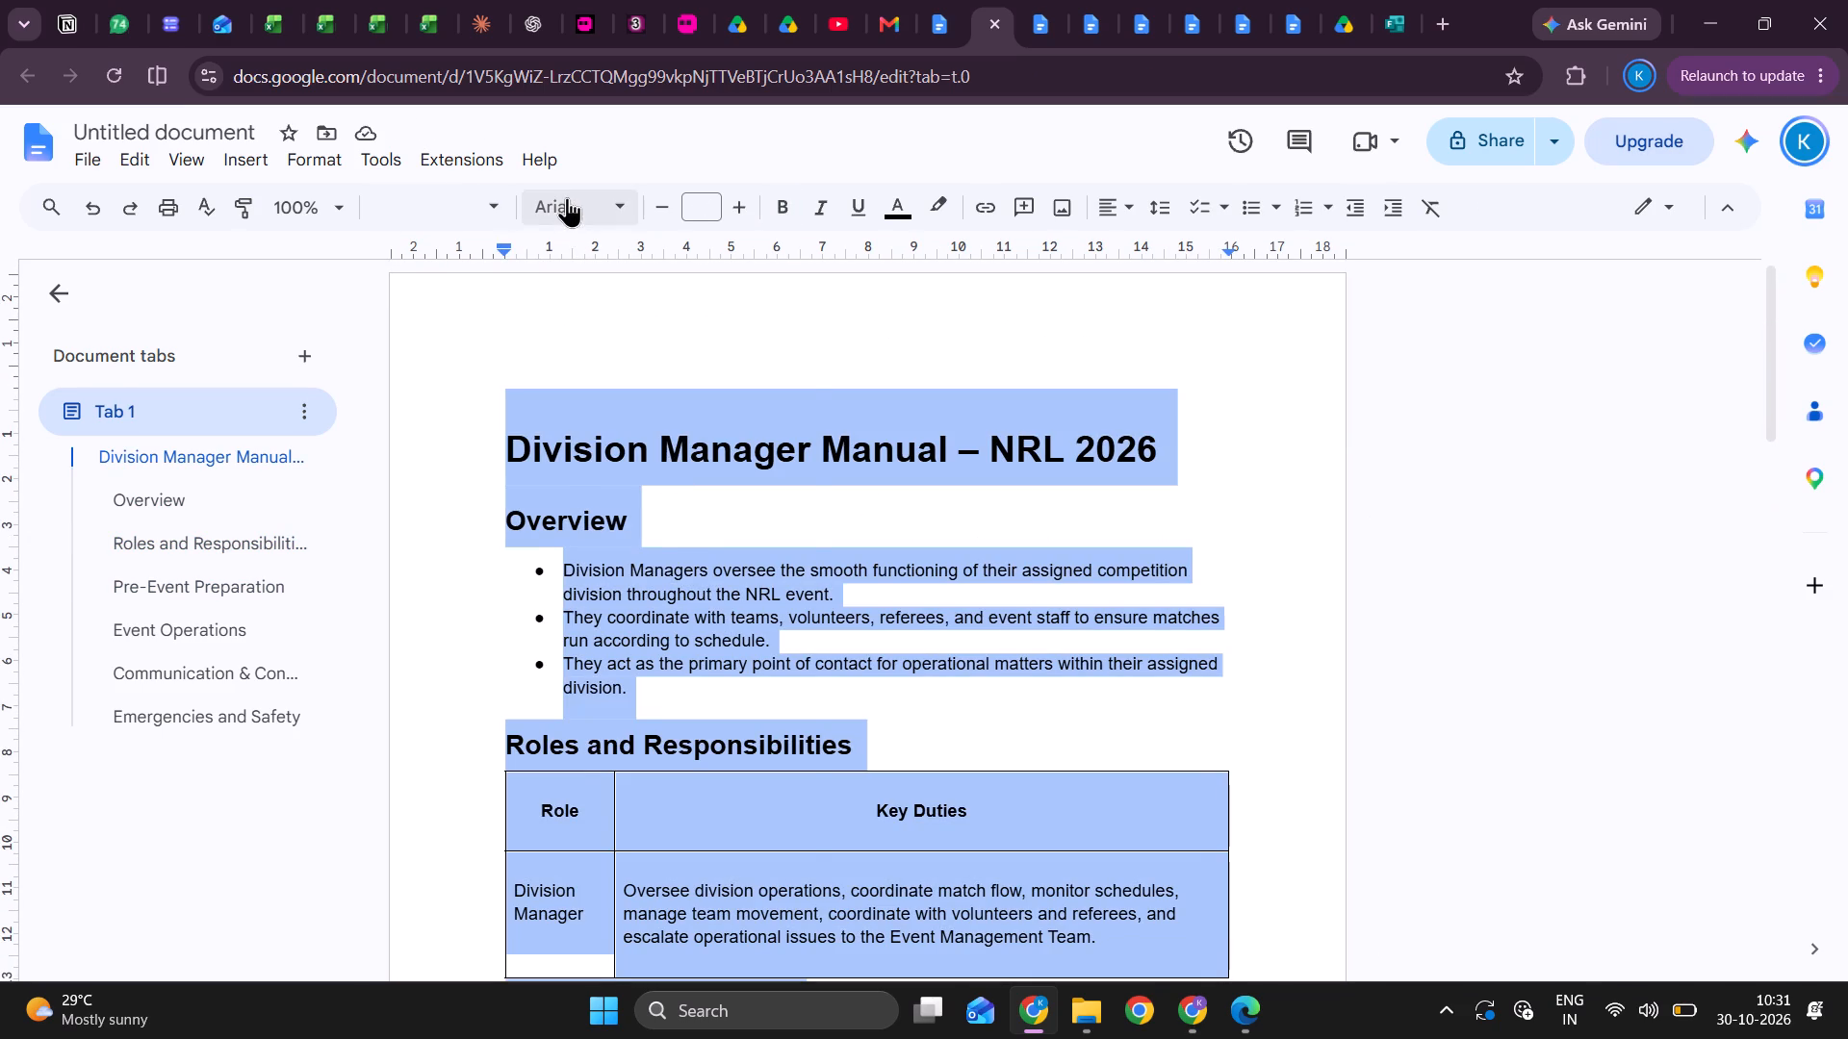
click(619, 337)
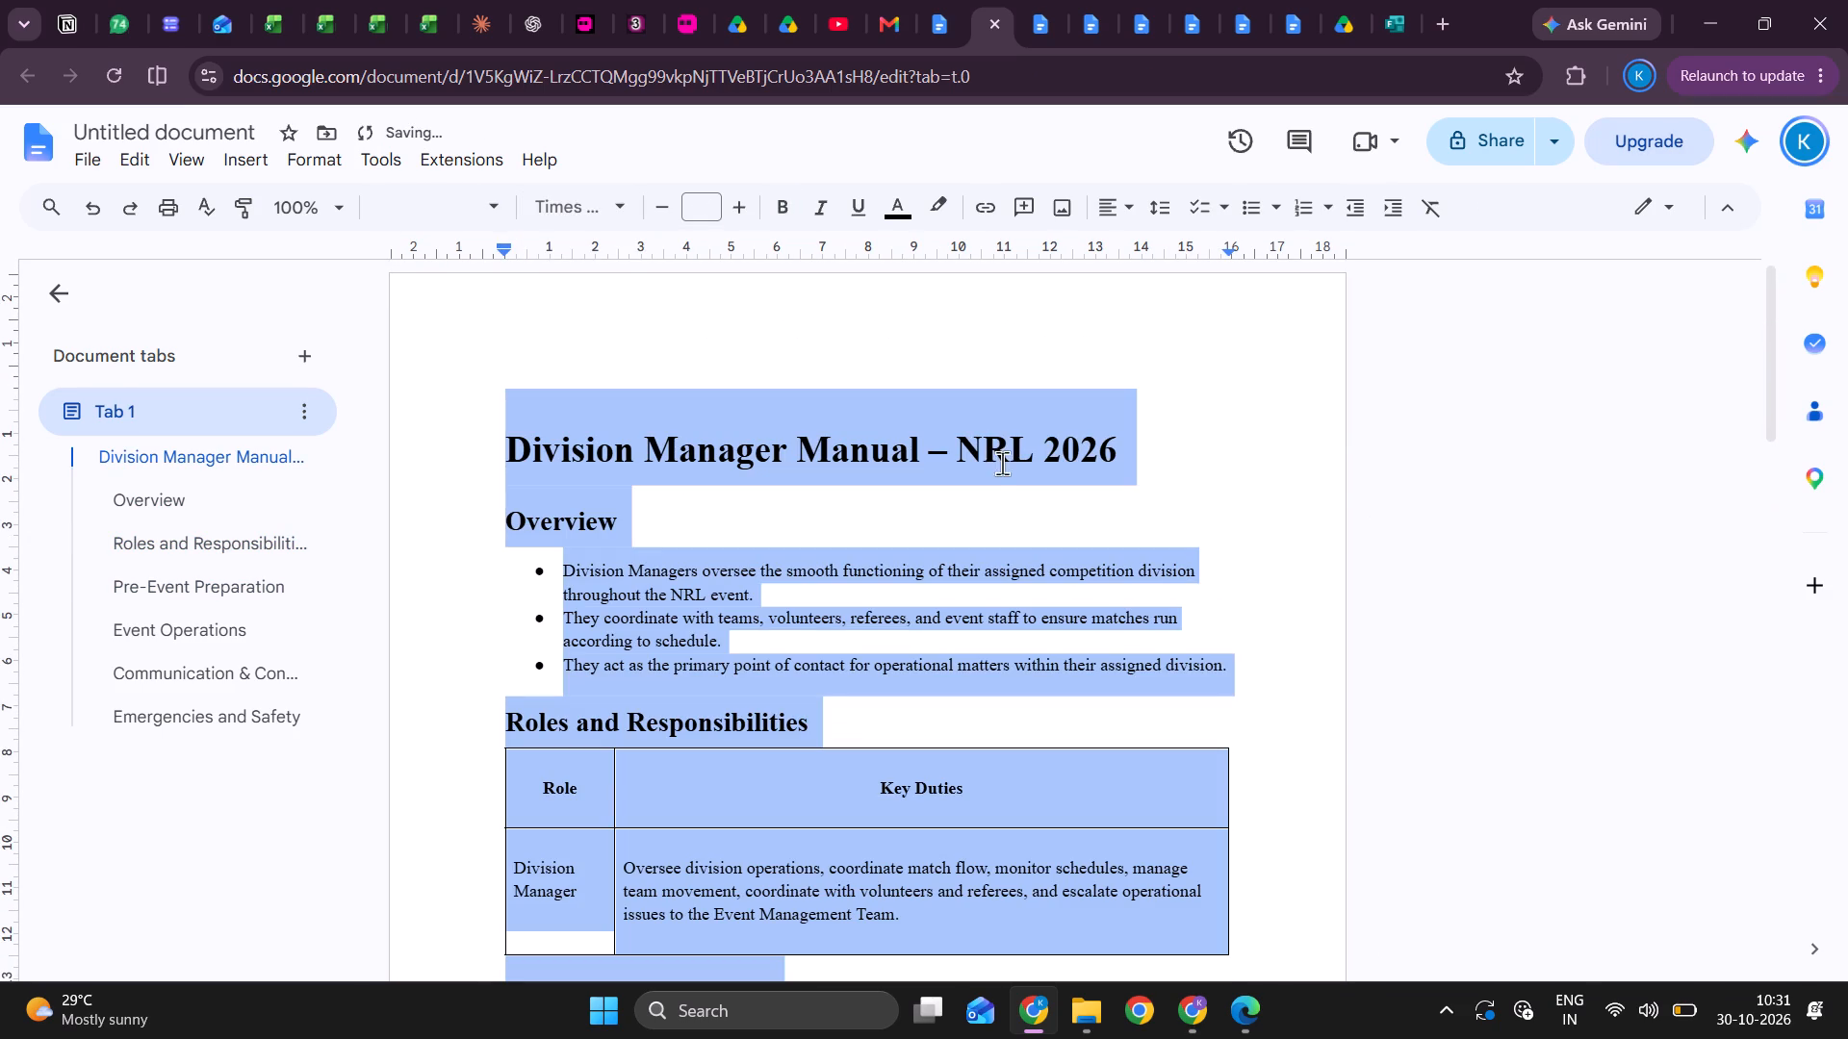
click(1063, 469)
Check the manual's pages through Emergencies and Safety, and apply justified alignment to the entire document.
scroll(1063, 469, down, 3)
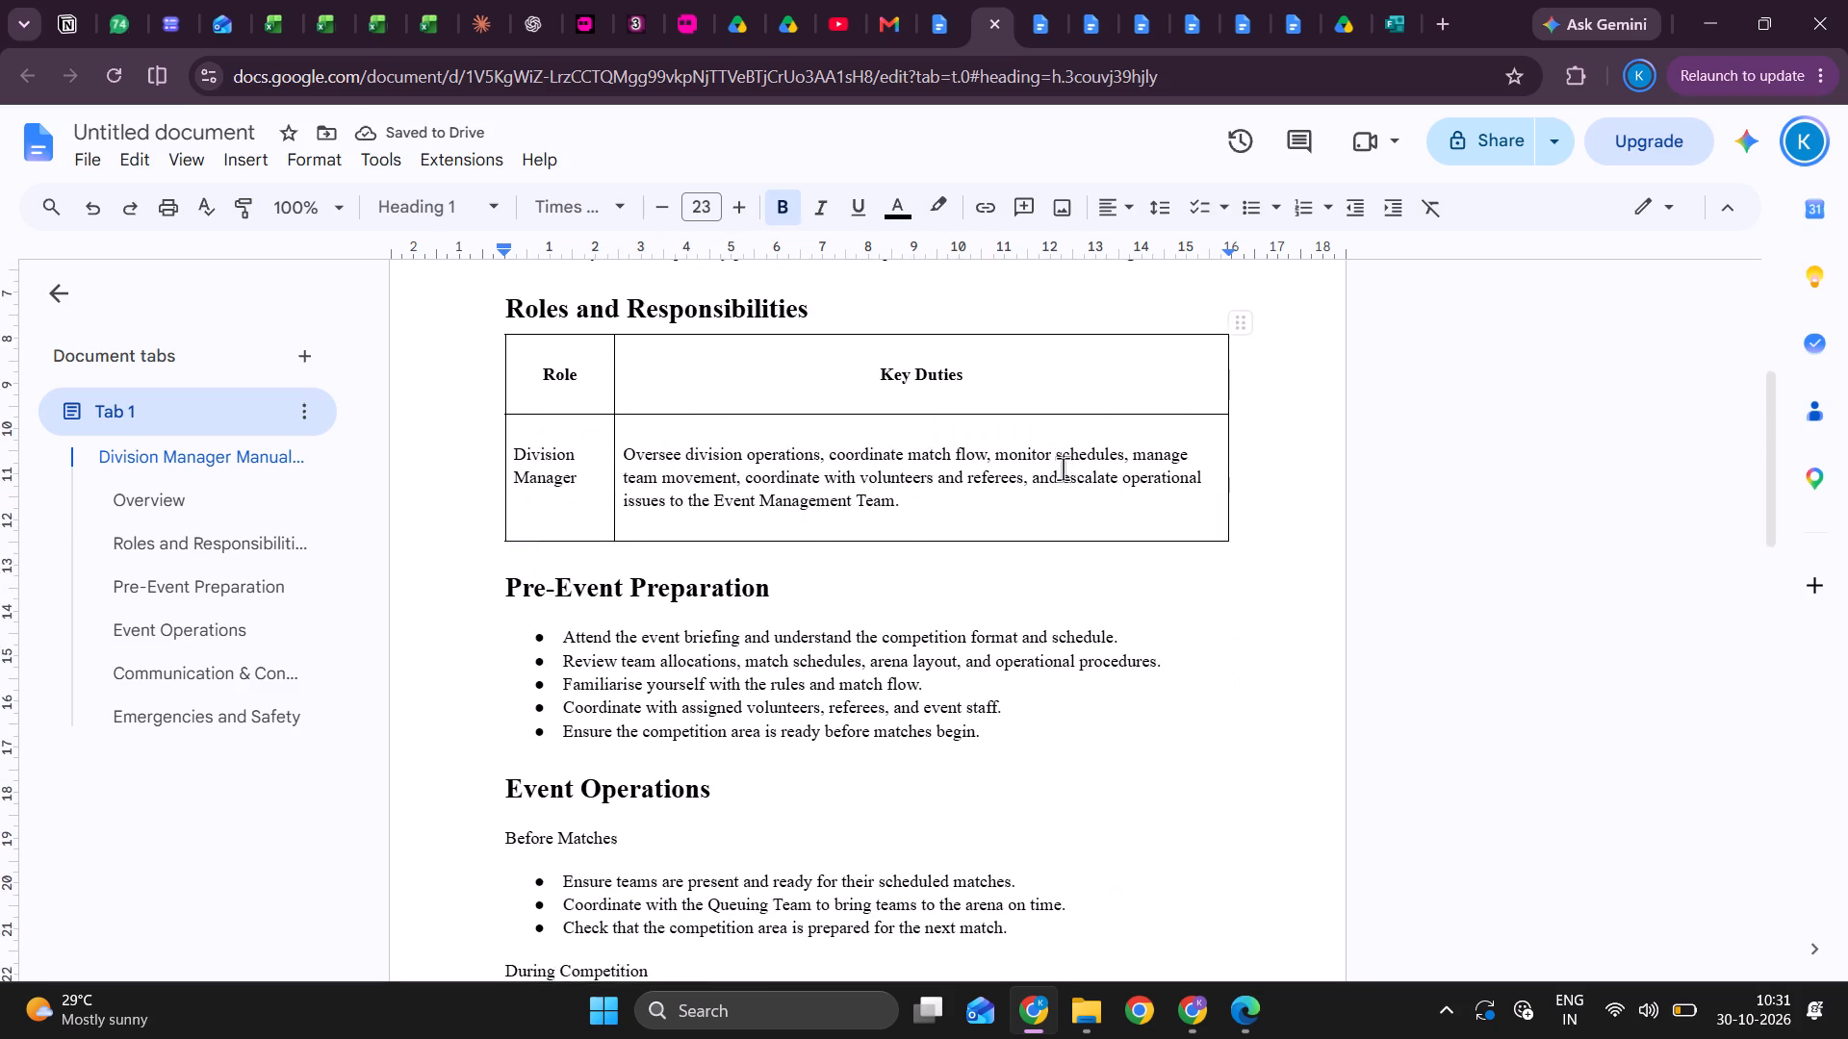
scroll(1063, 469, down, 6)
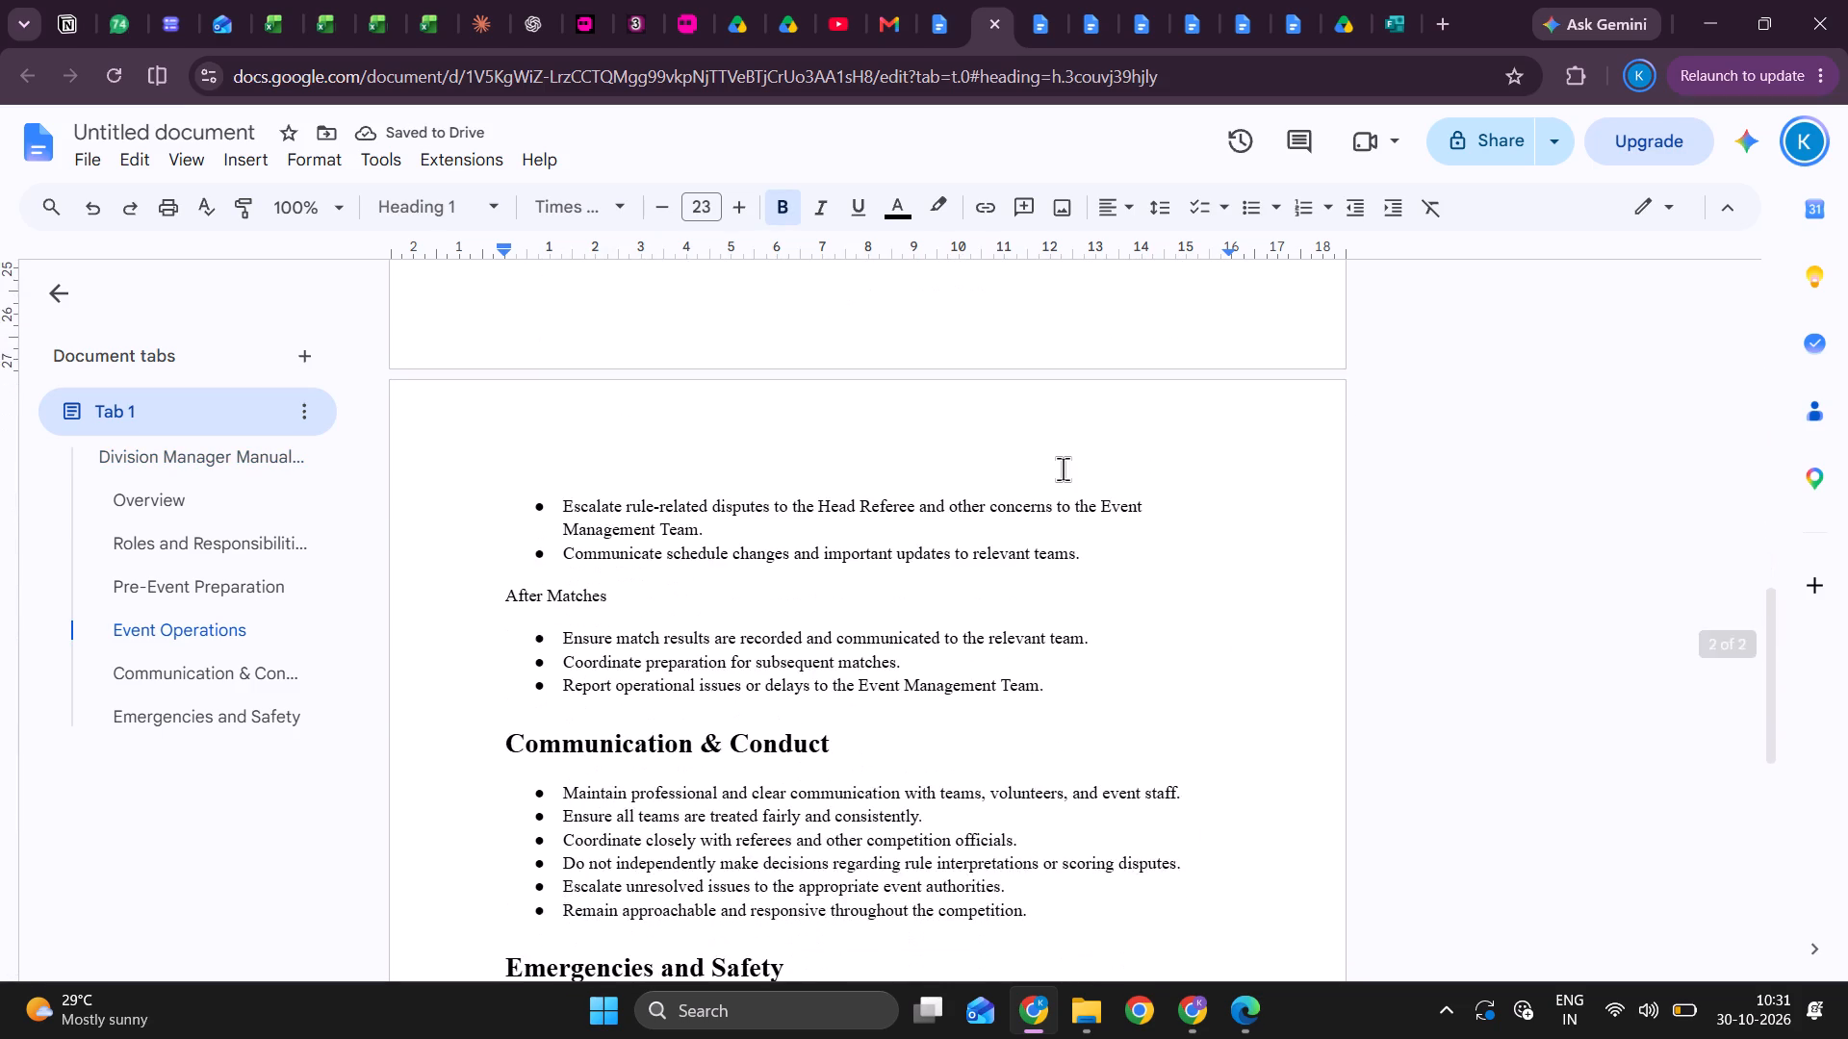
scroll(1063, 469, down, 2)
scroll(1063, 469, up, 2)
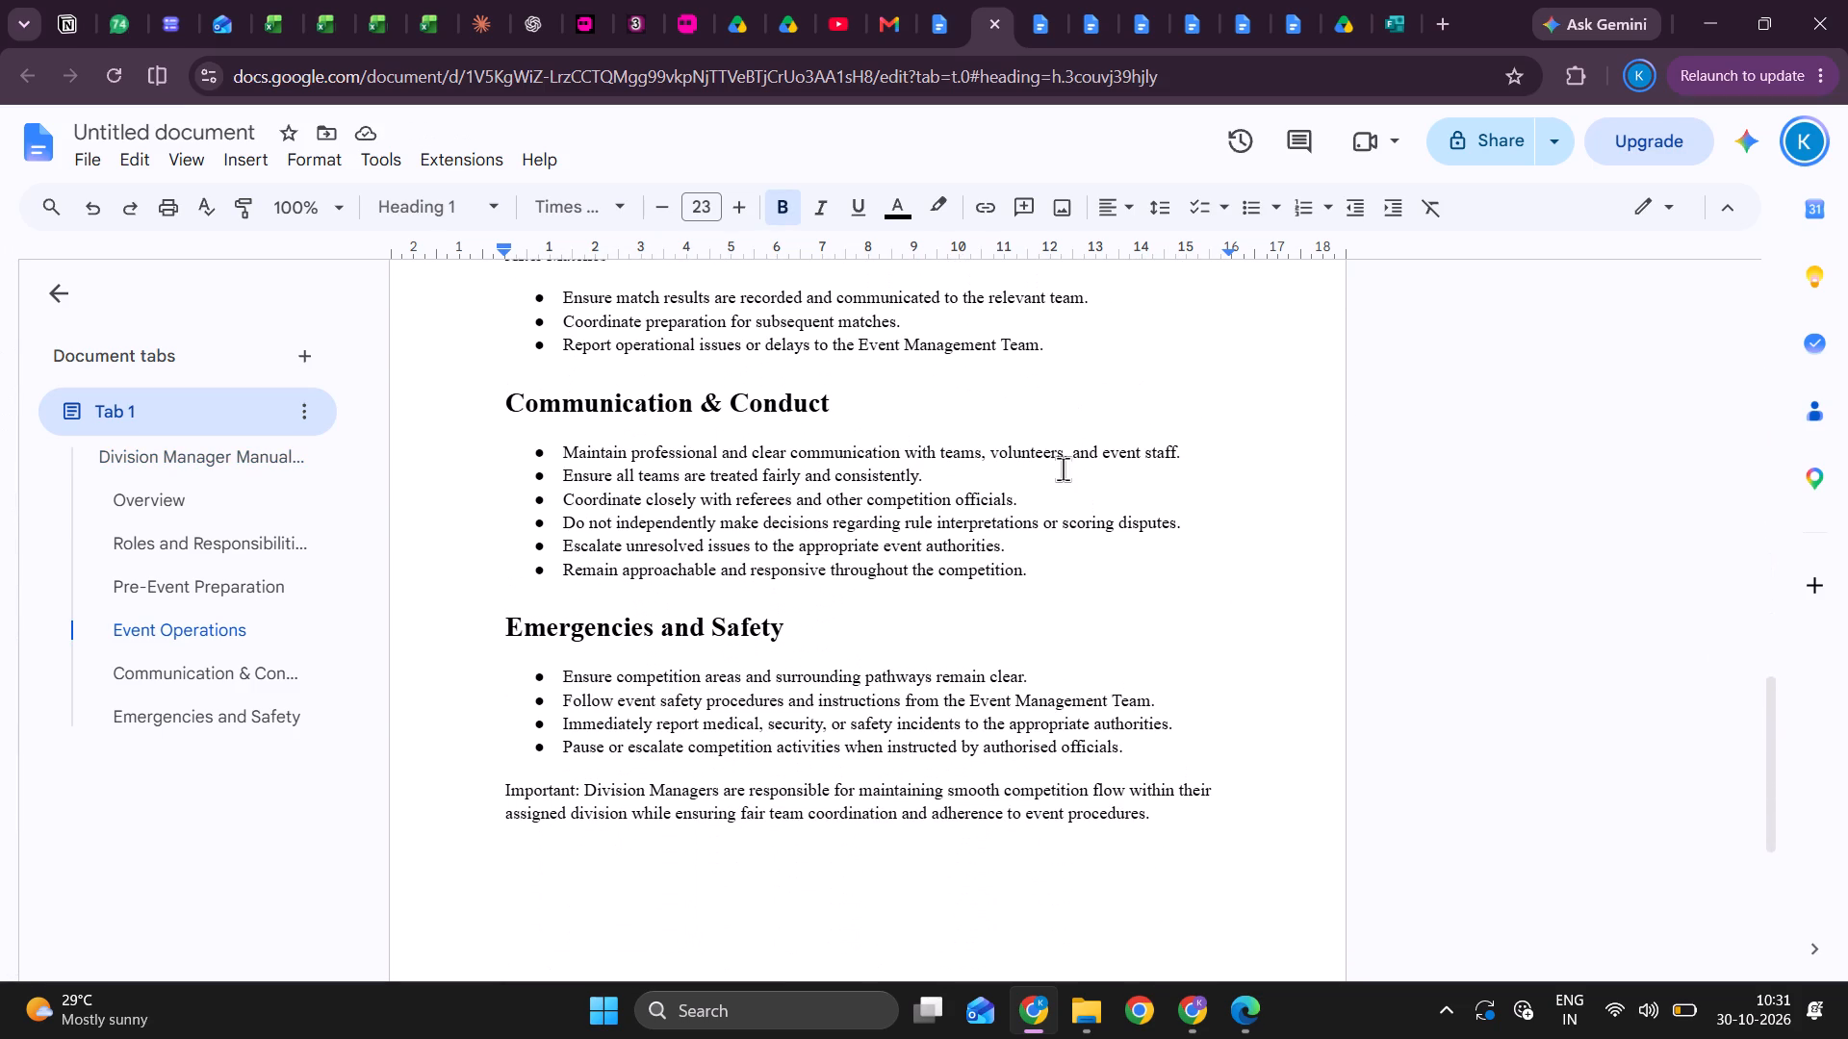
scroll(1063, 469, up, 2)
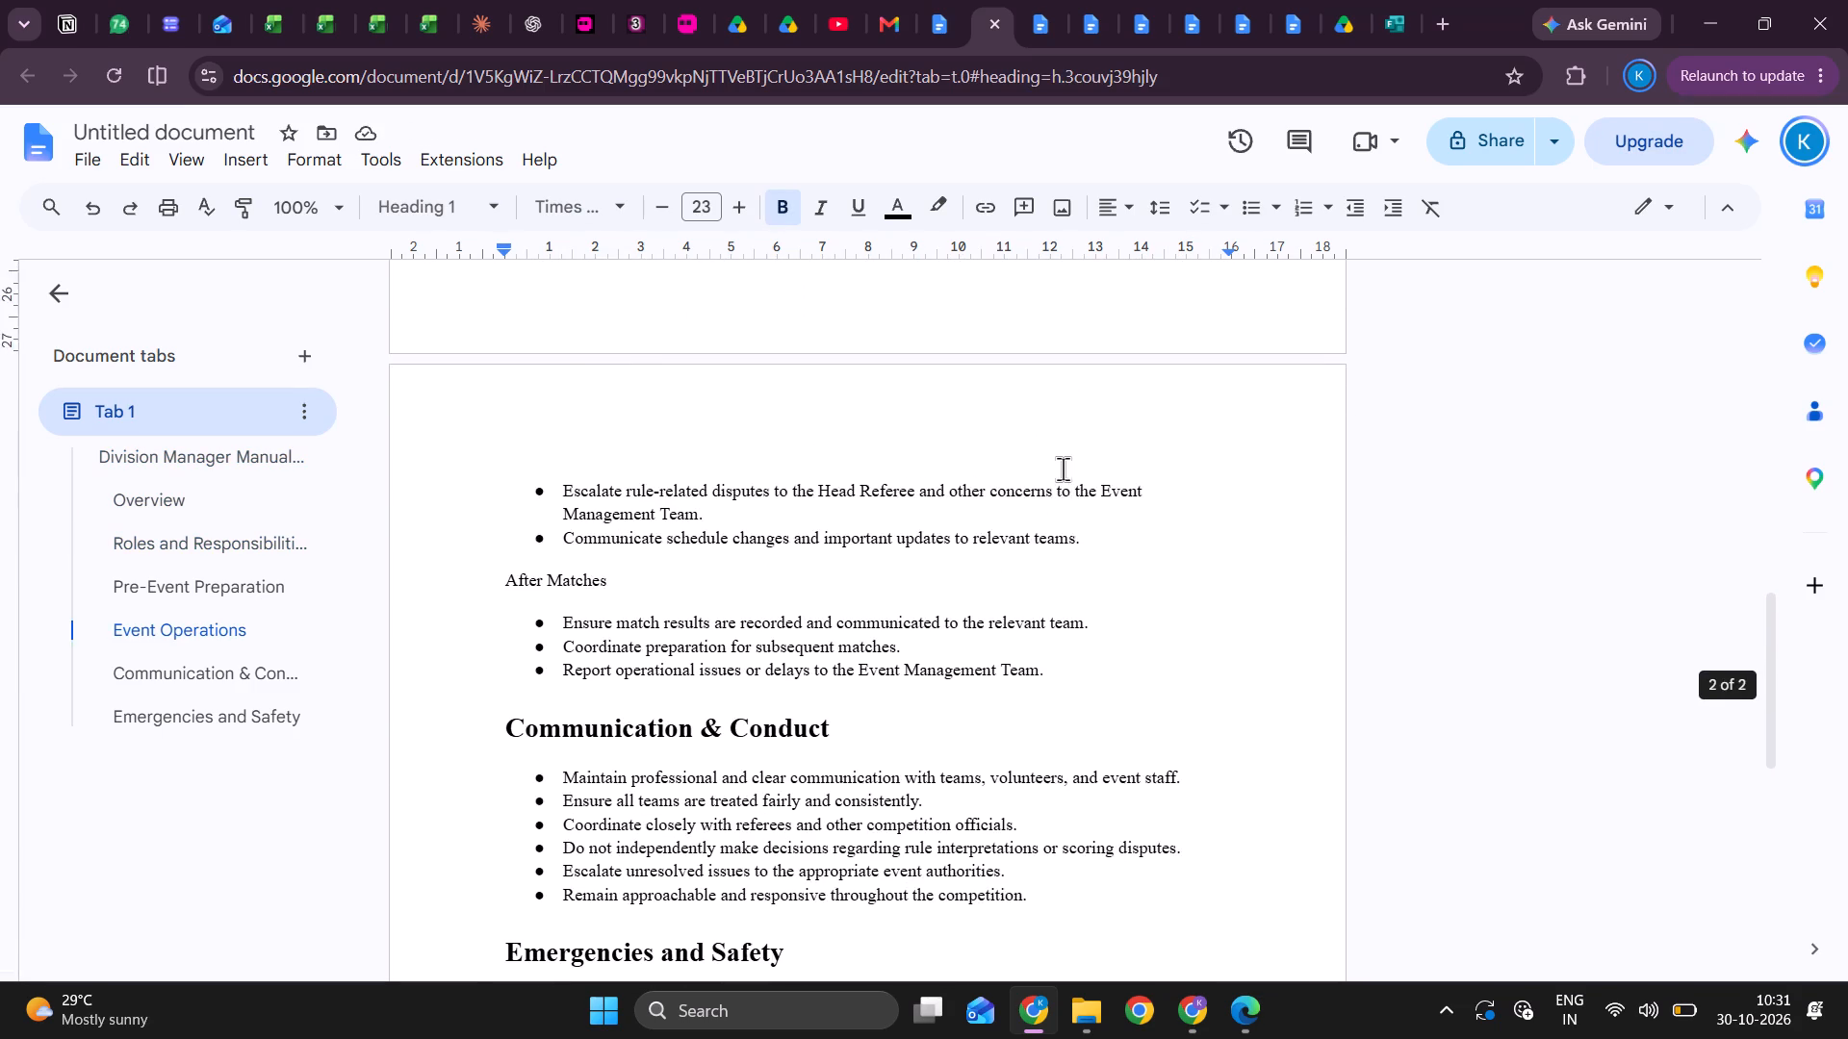
scroll(1063, 469, up, 1)
right_click(1063, 469)
key(ctrl+a)
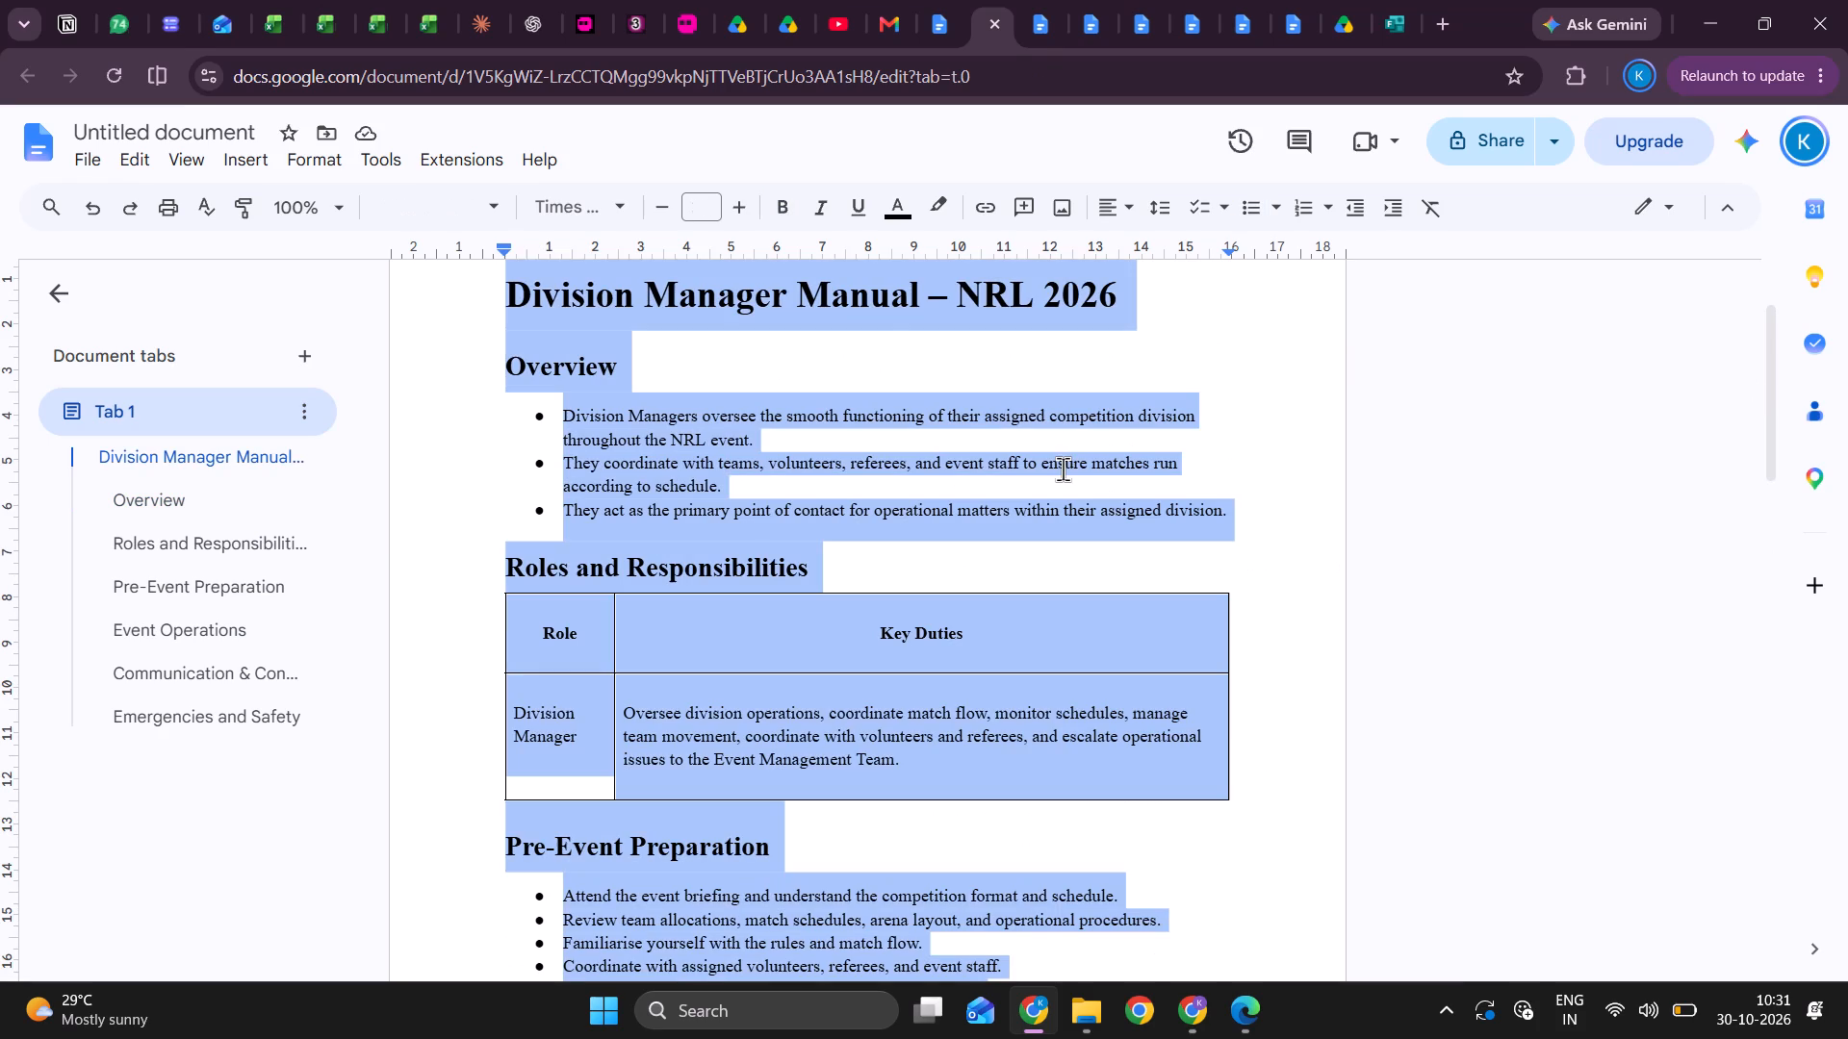
click(1102, 215)
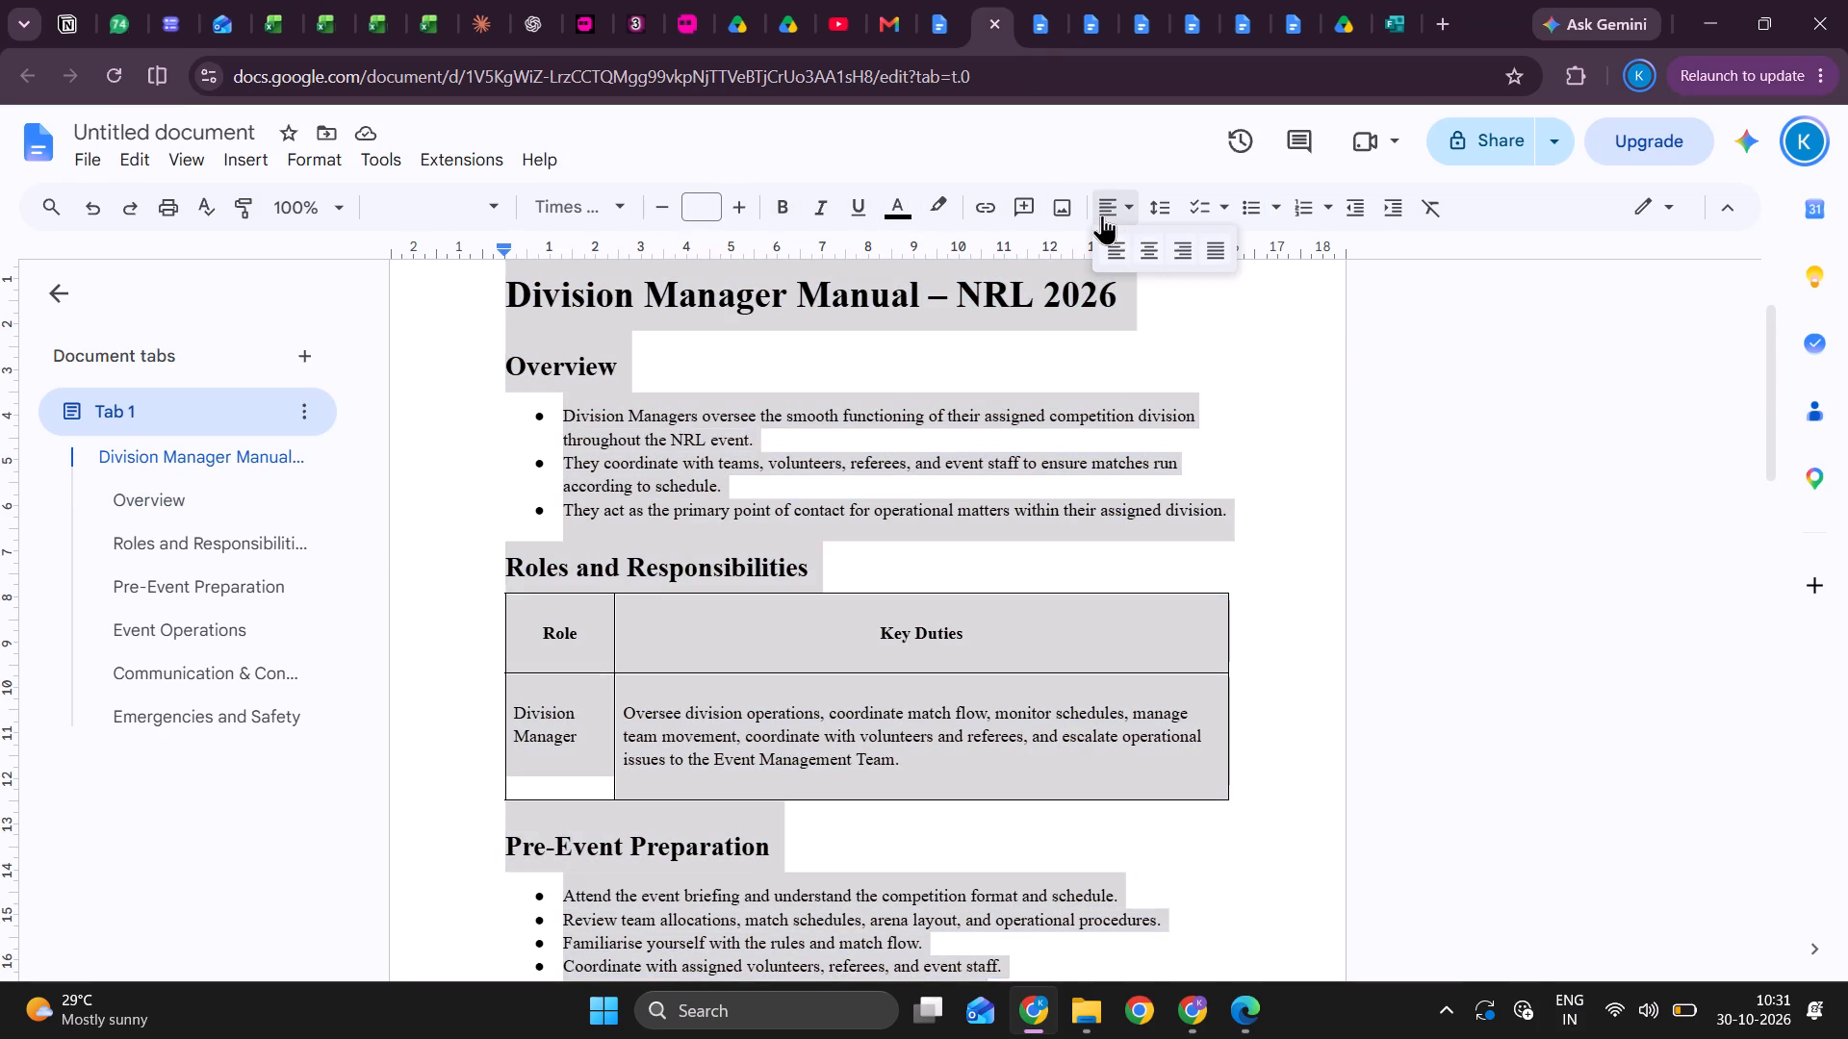
click(1222, 263)
click(1199, 597)
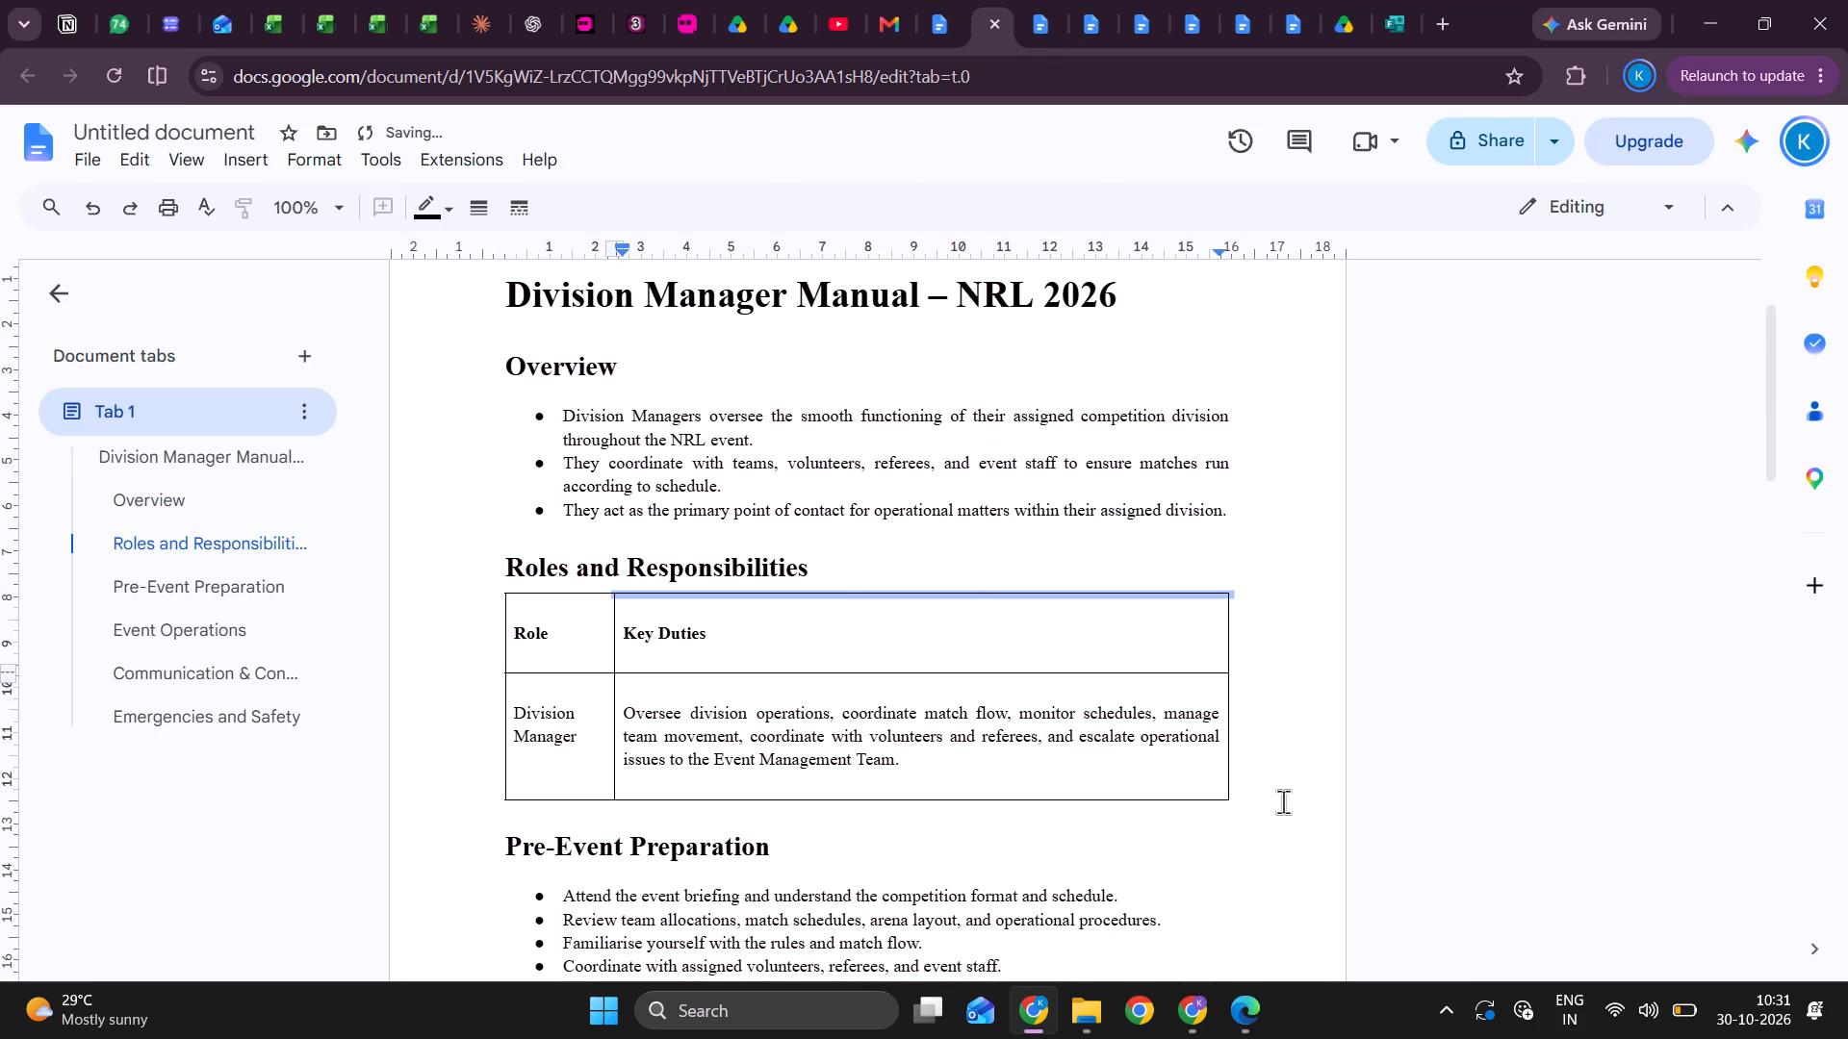
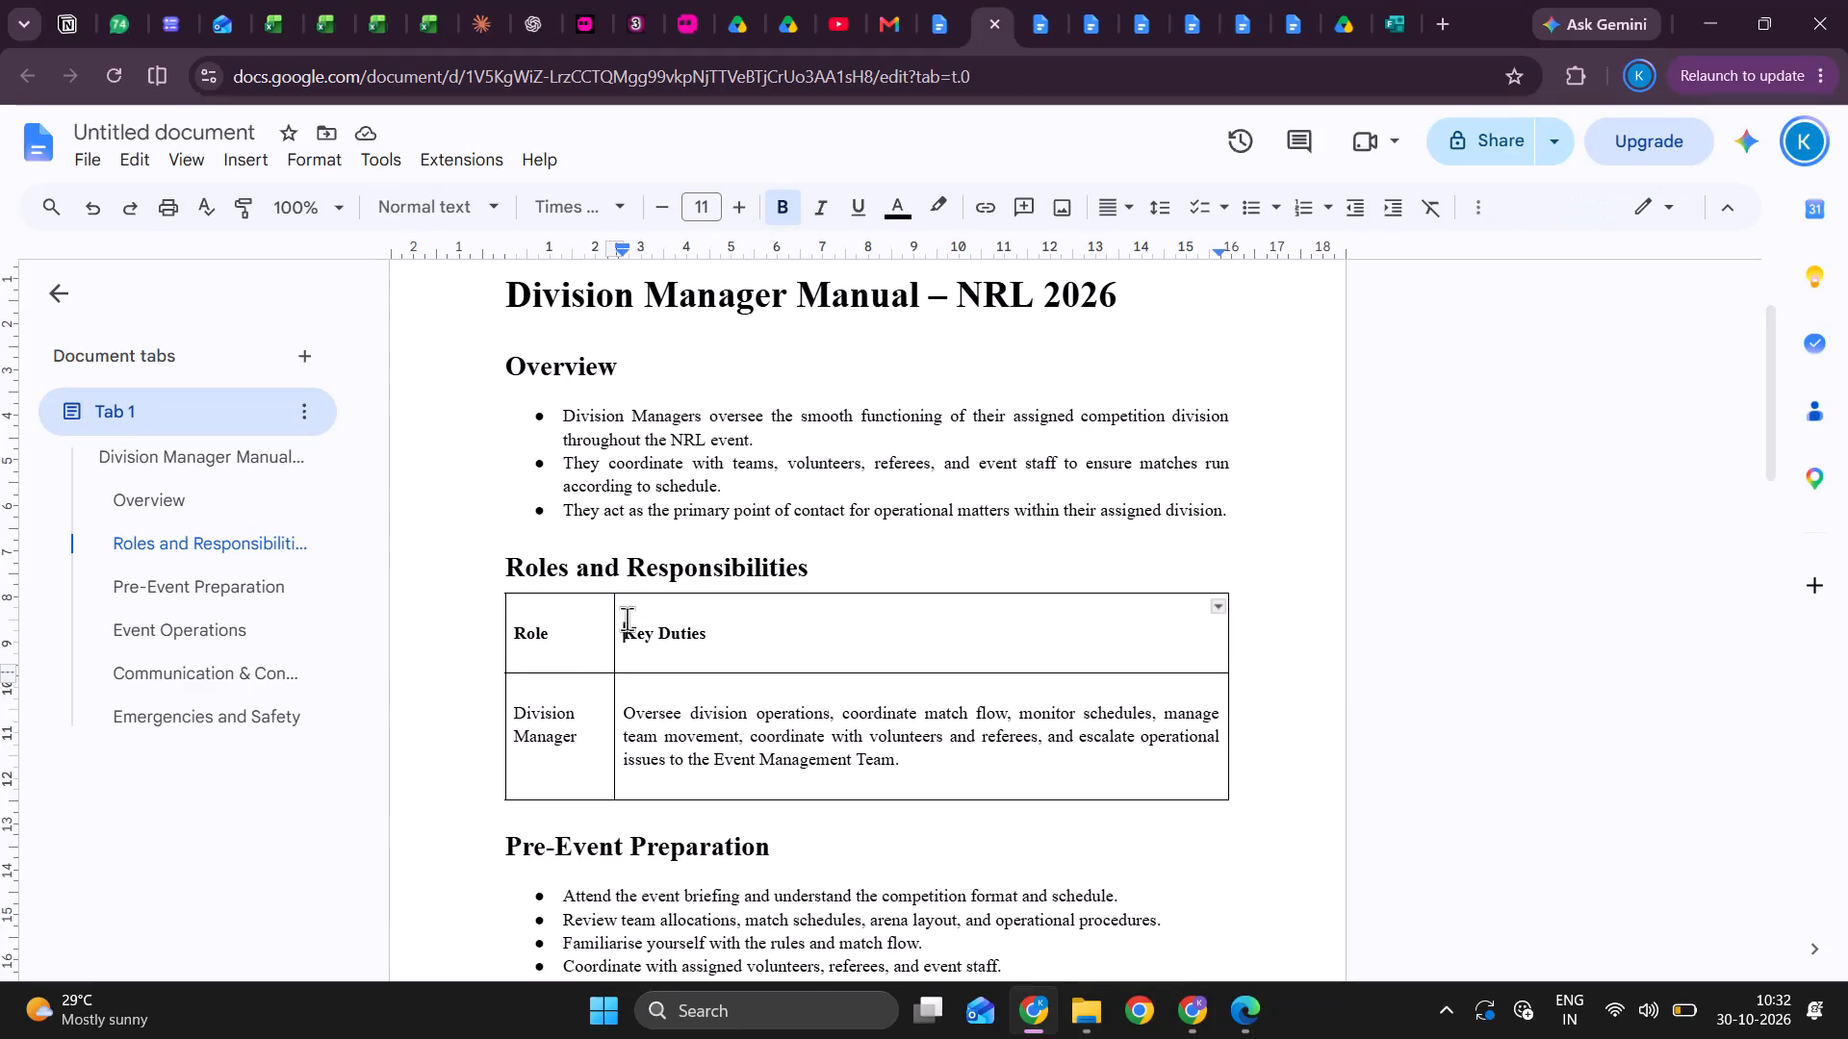
Reduce the font size of the title "Division Manager Manual – NRL 2026" to 22.
click(573, 646)
click(557, 656)
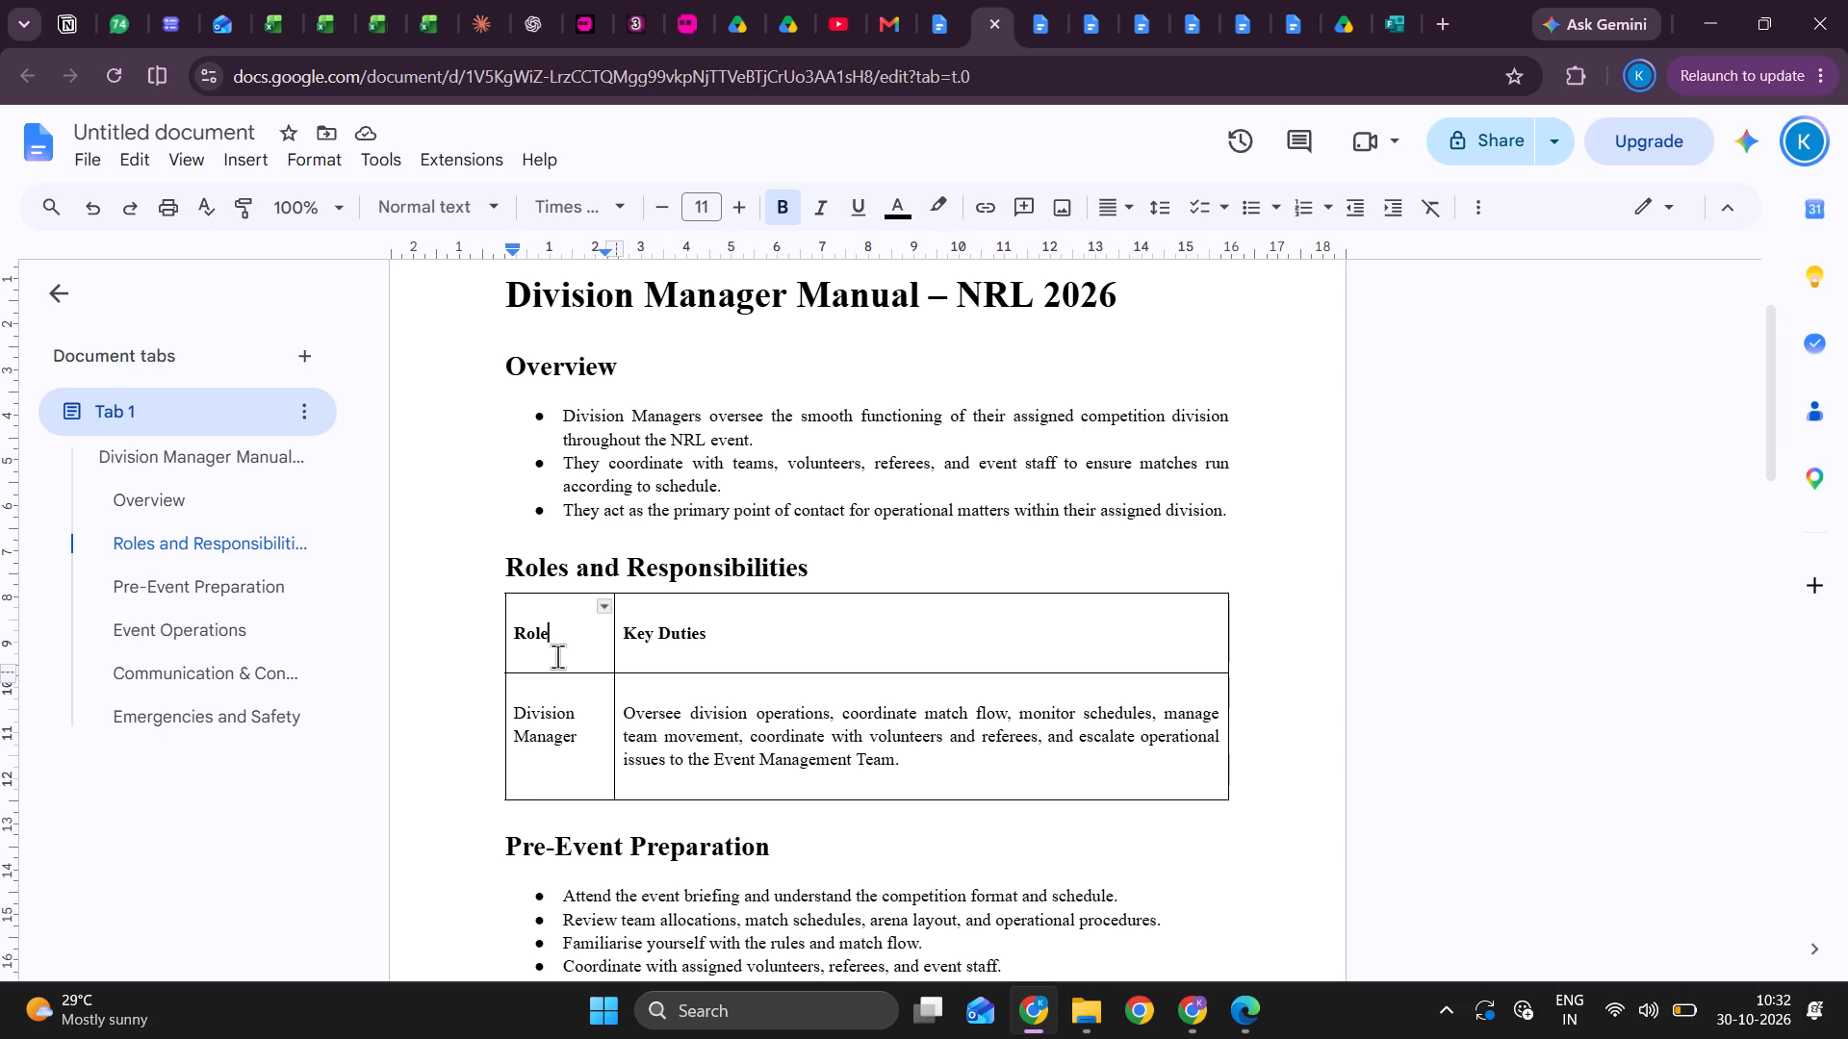
drag(1189, 308, 423, 293)
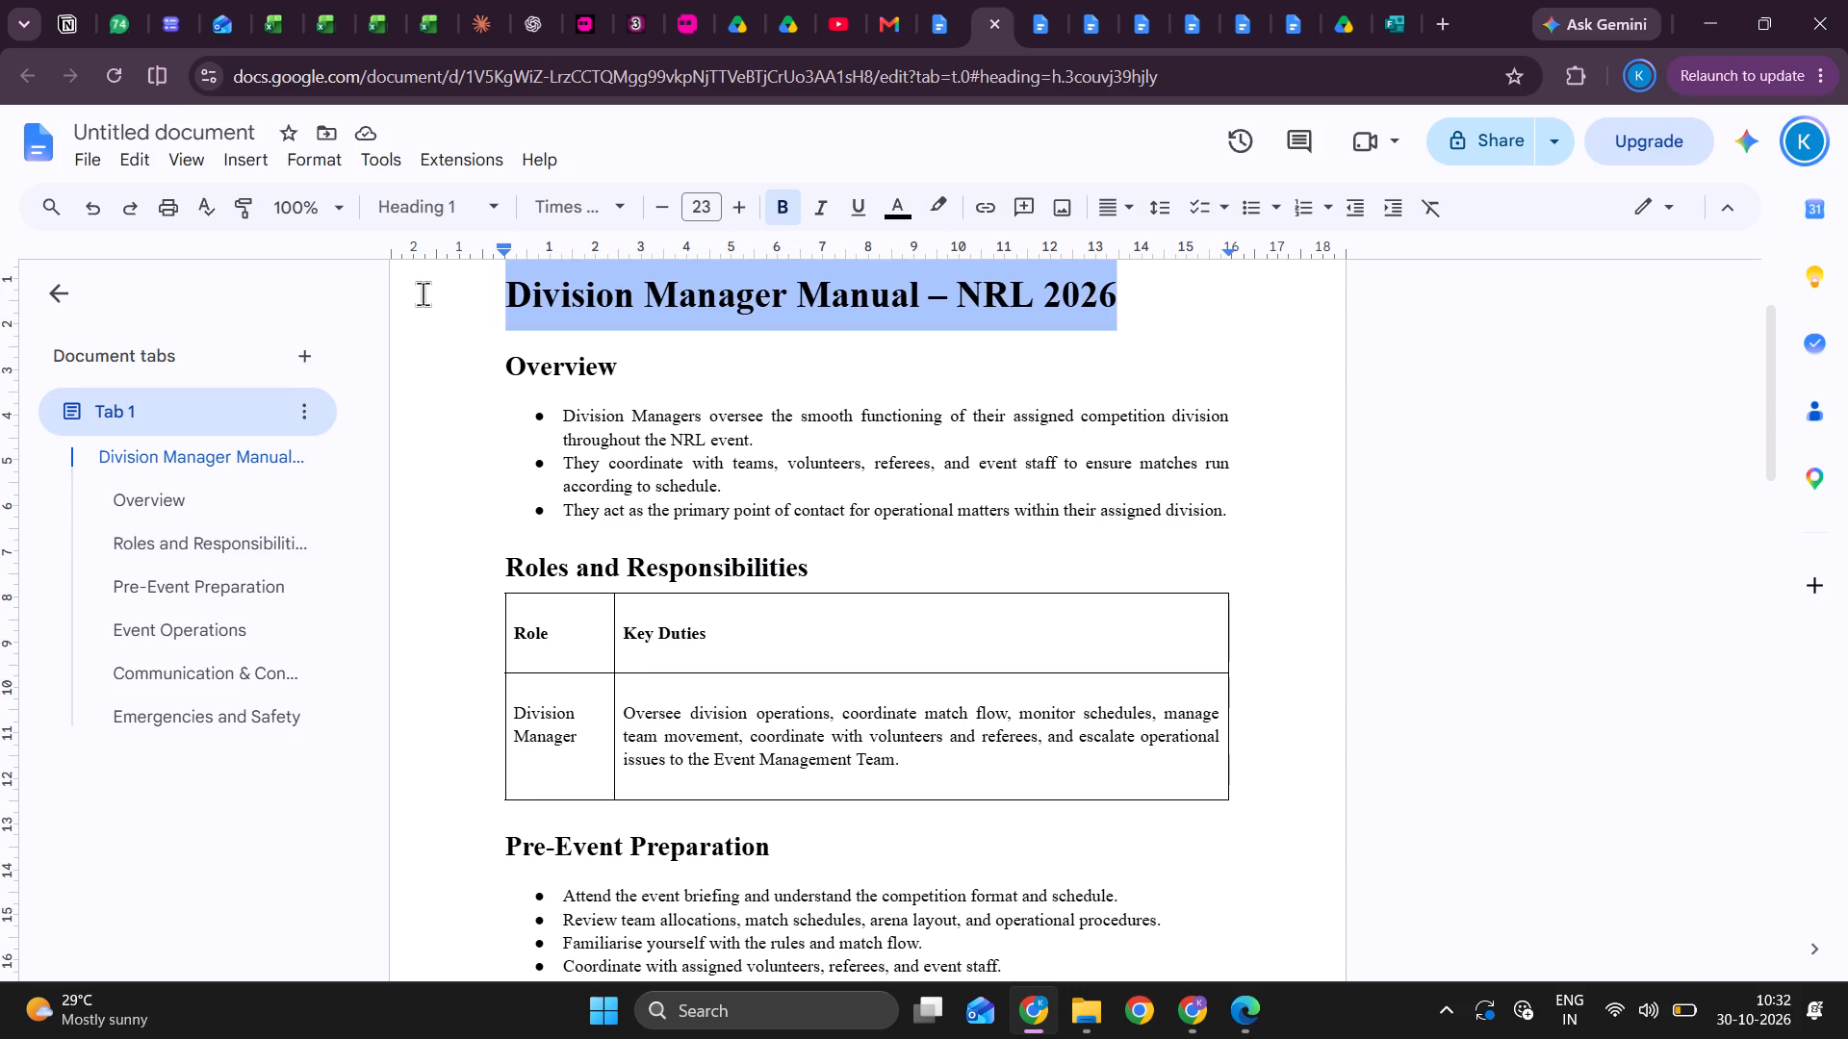
click(665, 207)
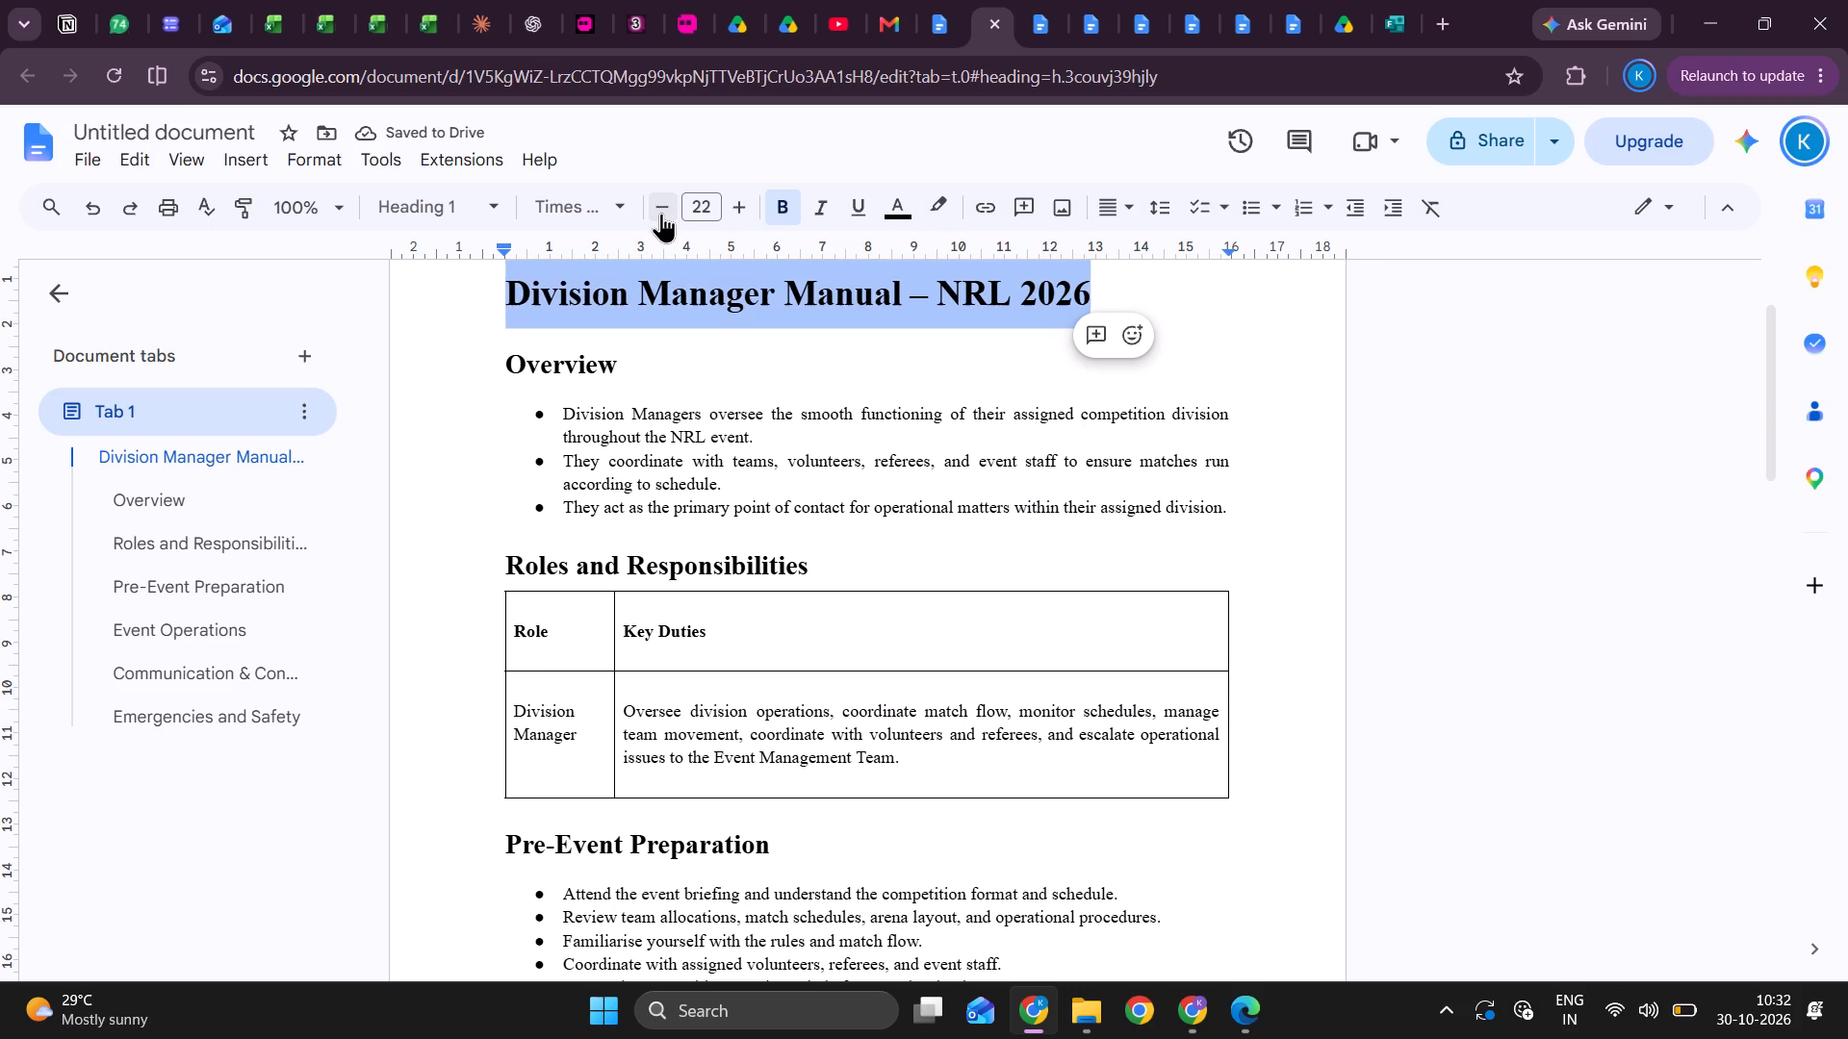
Centre-align the Role and Key Duties header row of the Roles and Responsibilities table.
click(616, 587)
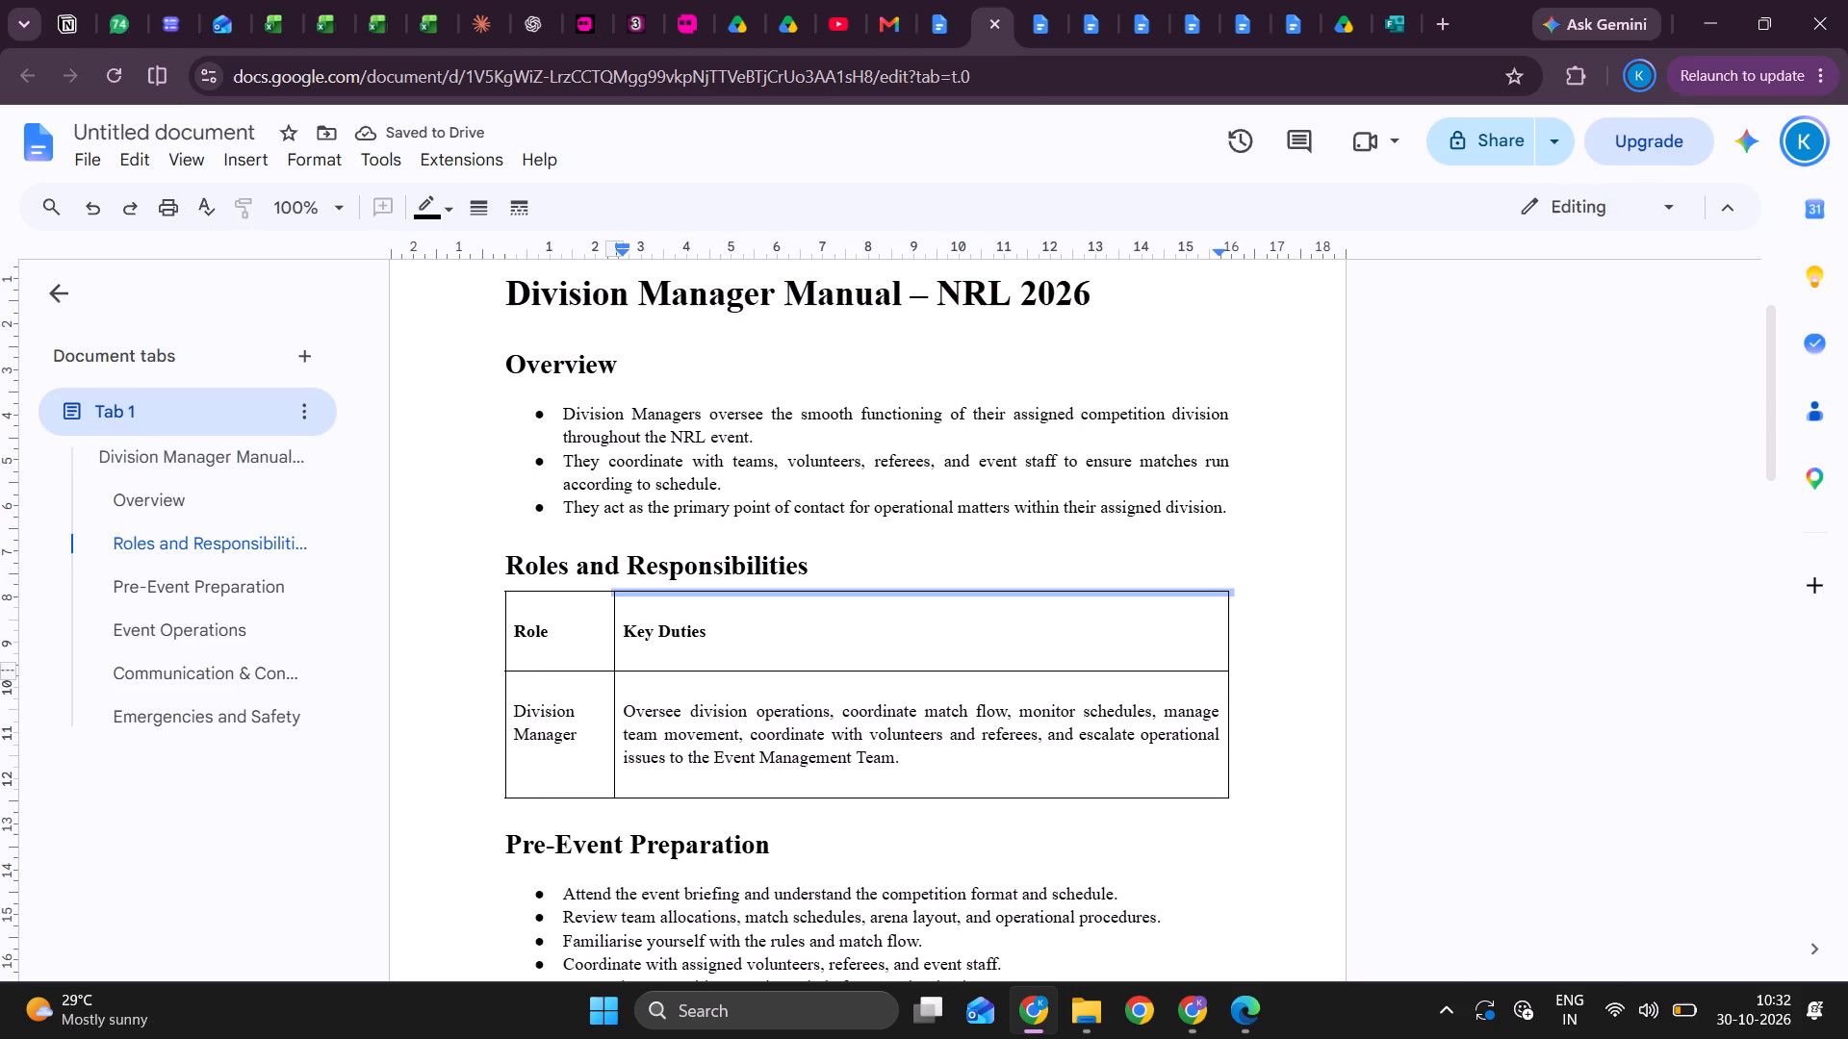
click(549, 601)
click(526, 637)
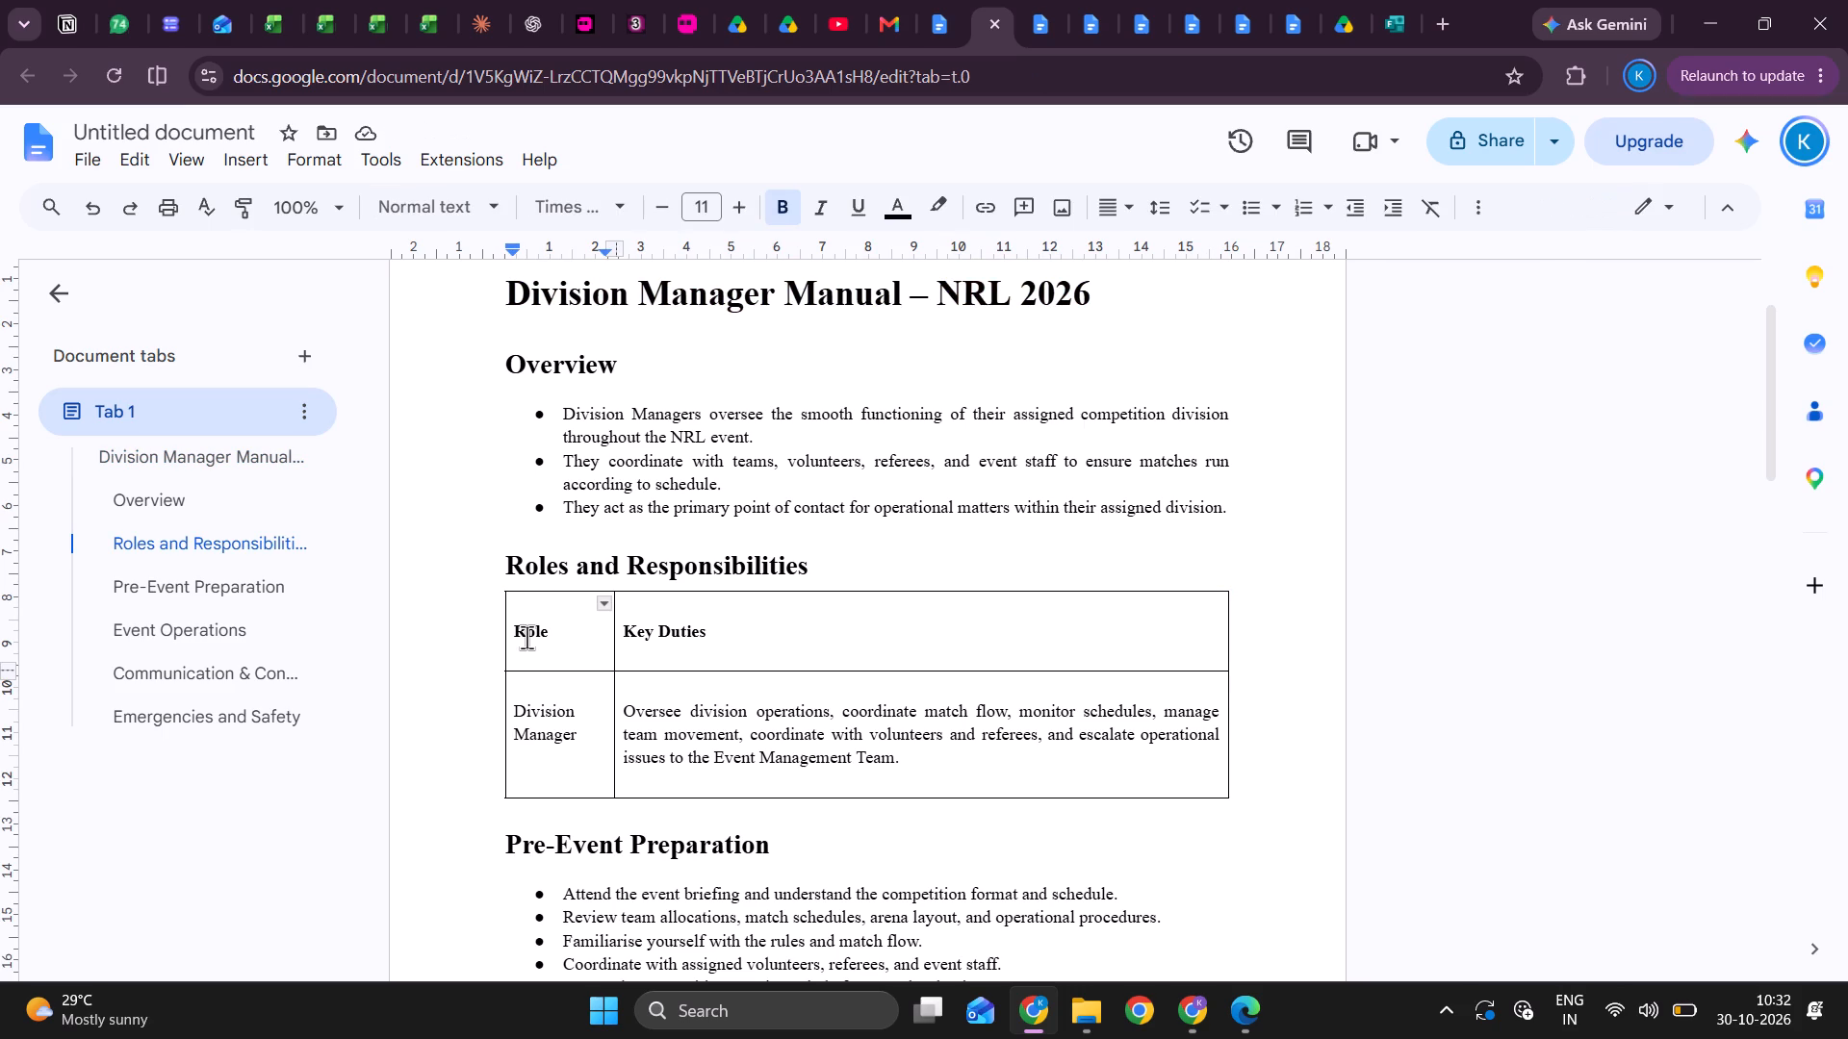
drag(562, 641, 699, 658)
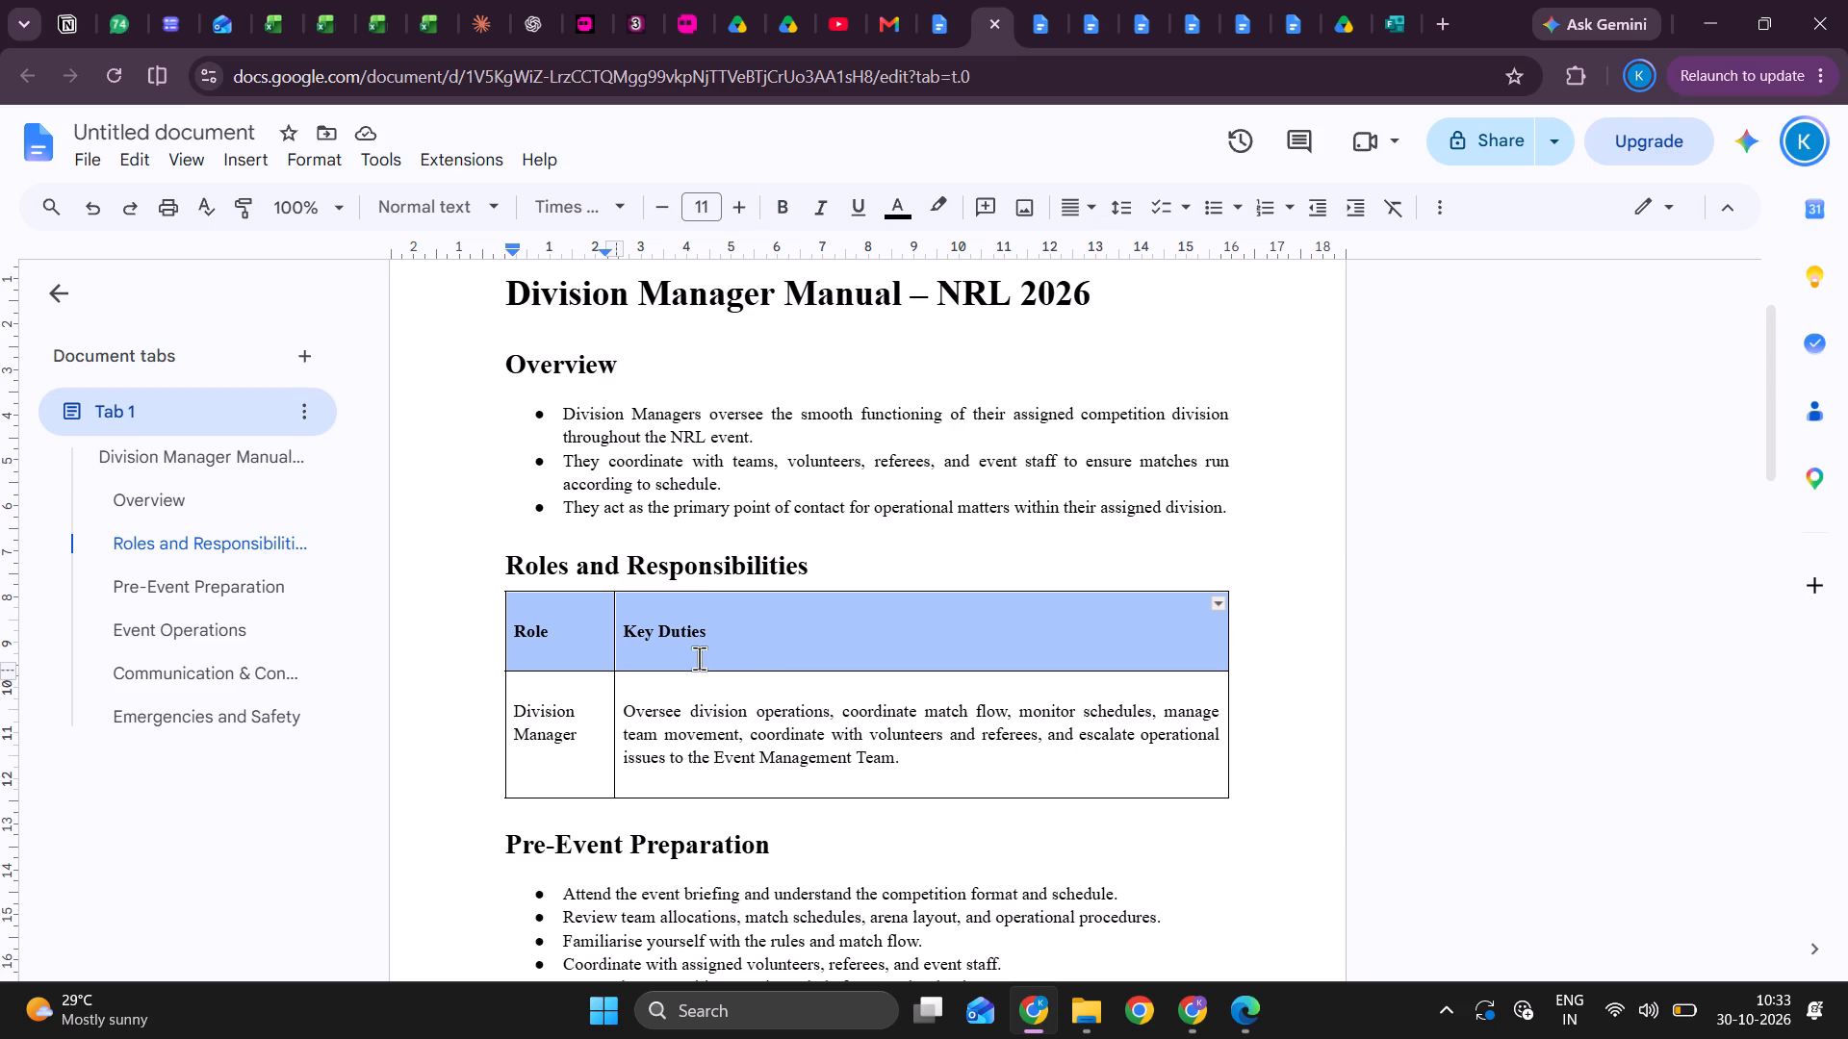
click(1090, 199)
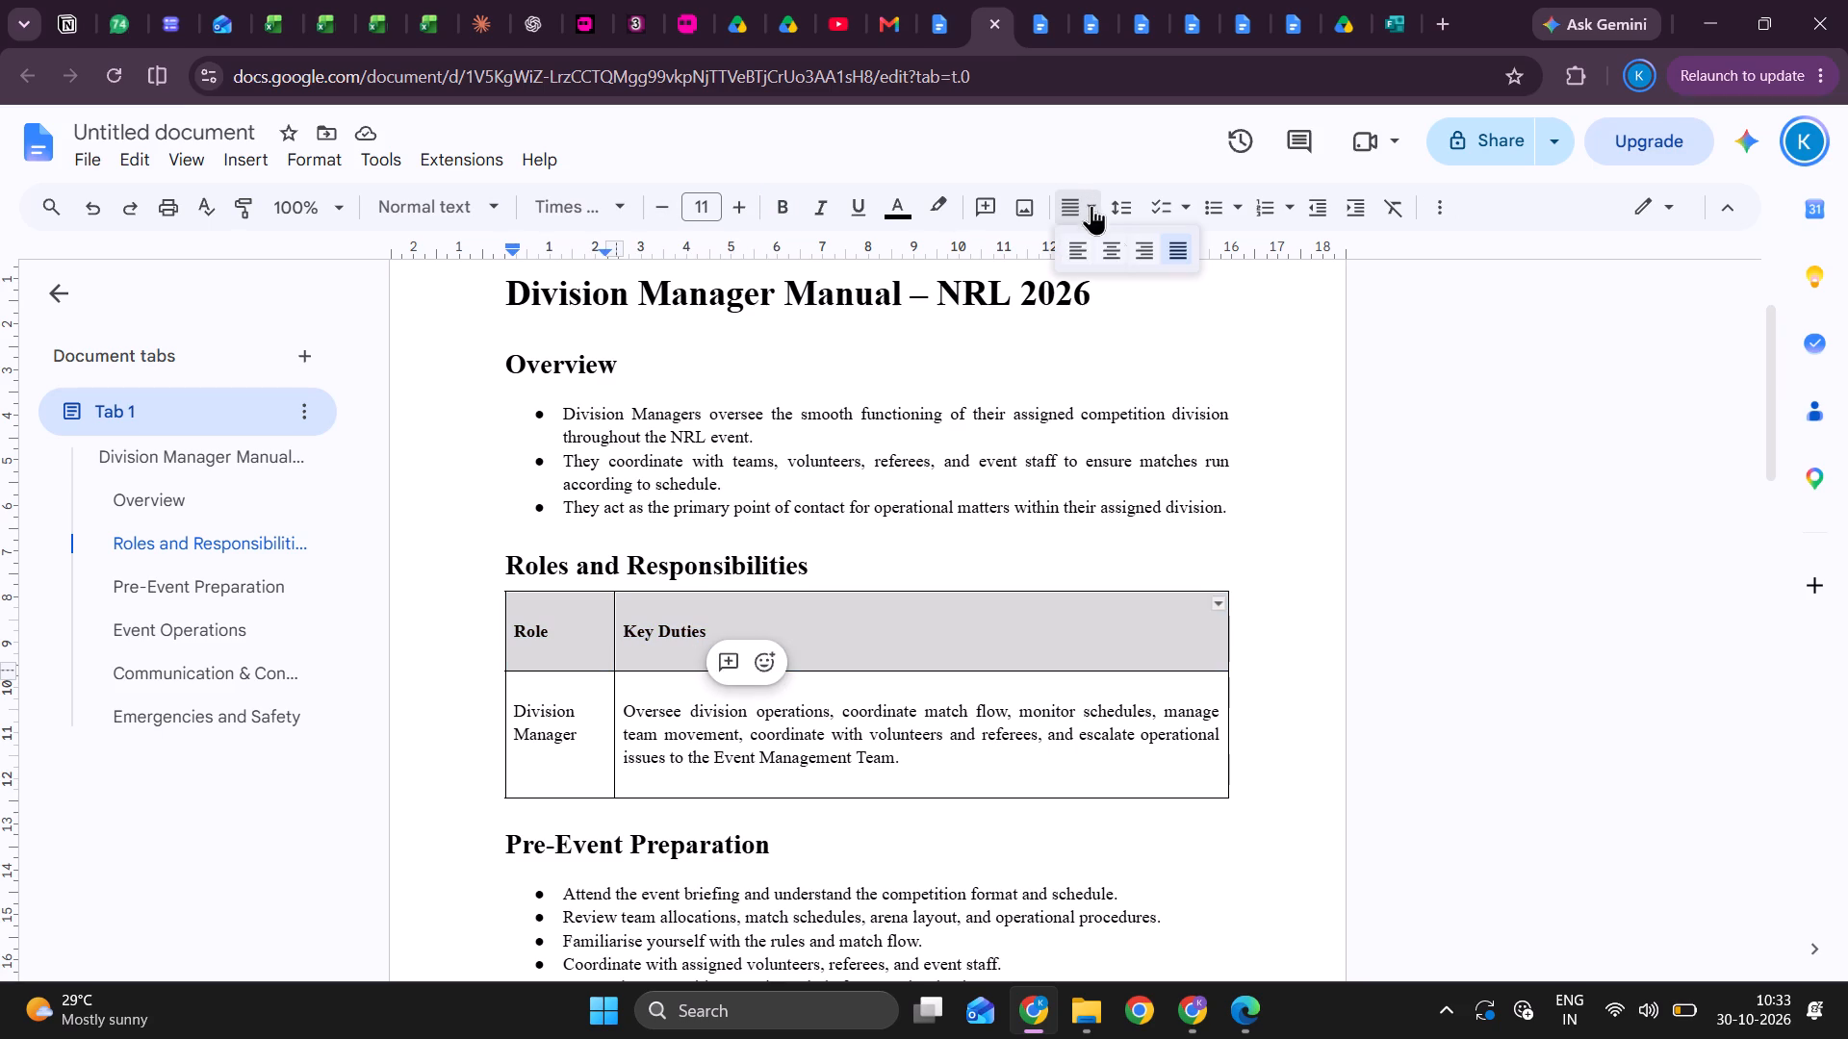
click(1116, 251)
click(995, 570)
Name the untitled document "Division Manager Manual – NRL 2026", matching its title heading.
scroll(995, 570, down, 2)
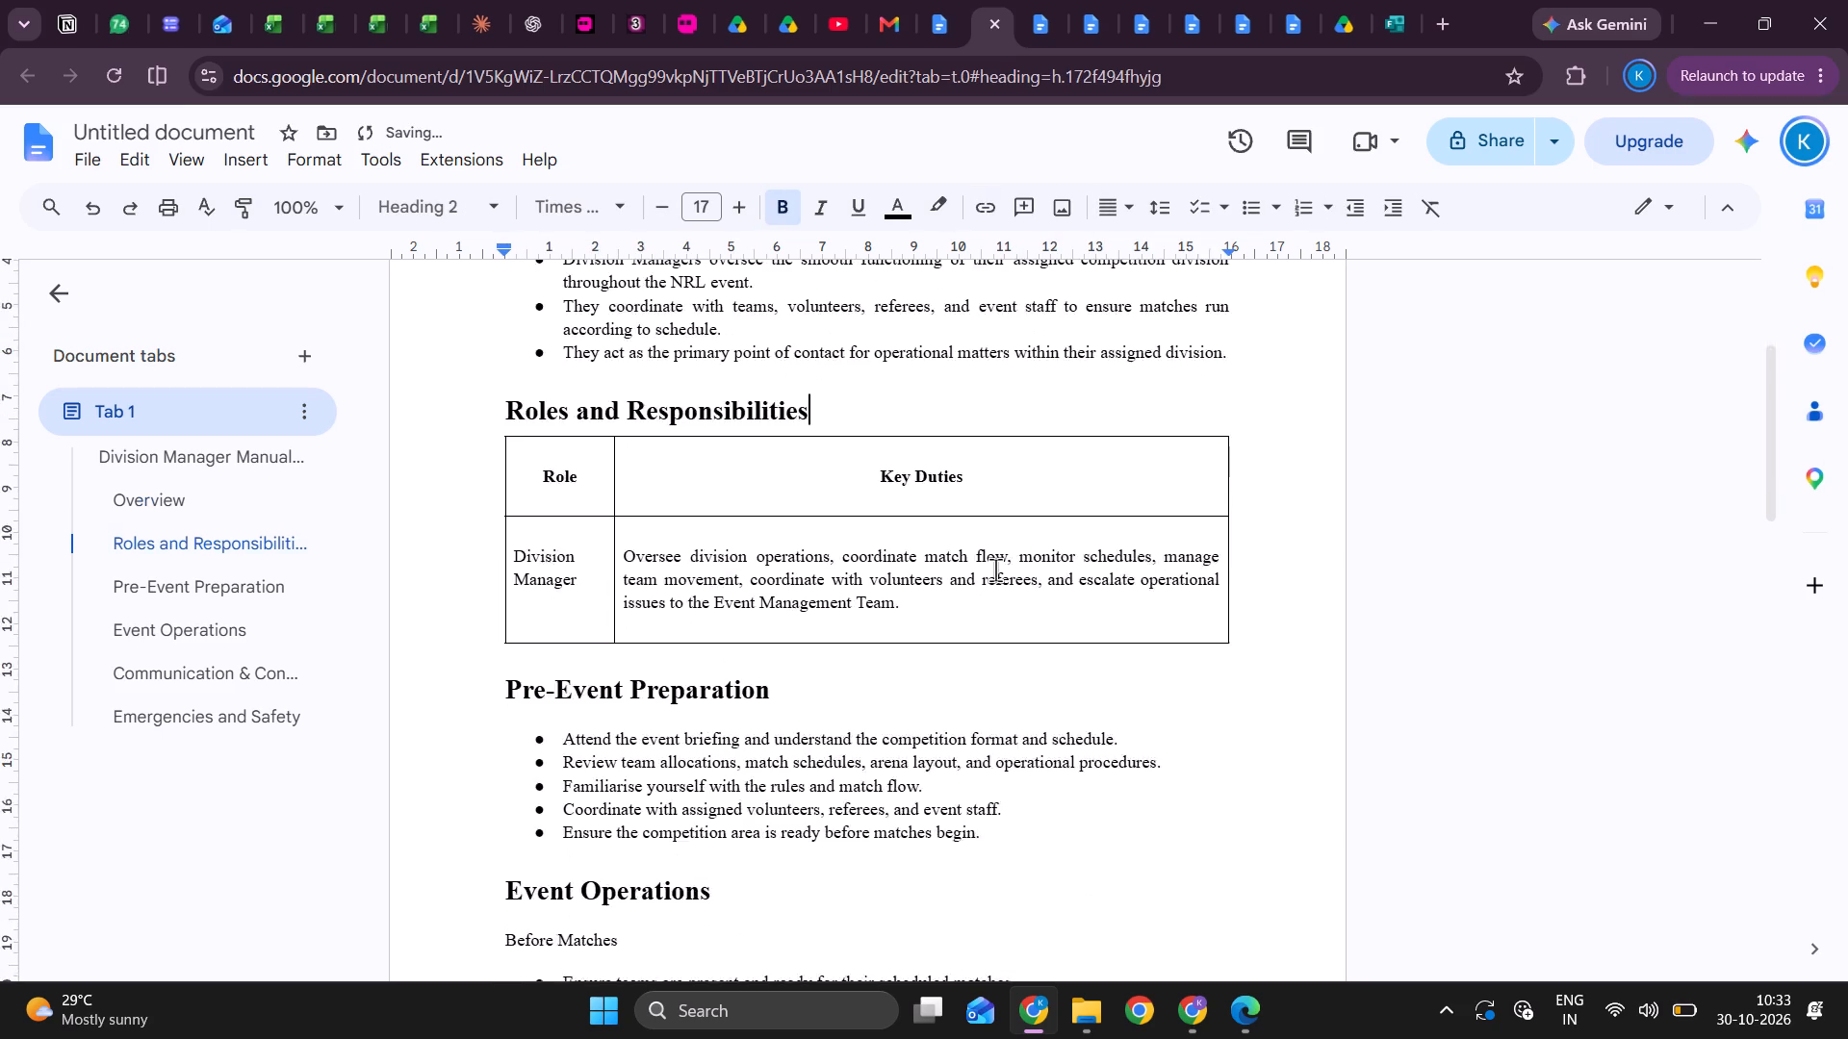
scroll(995, 570, down, 4)
scroll(995, 570, up, 1)
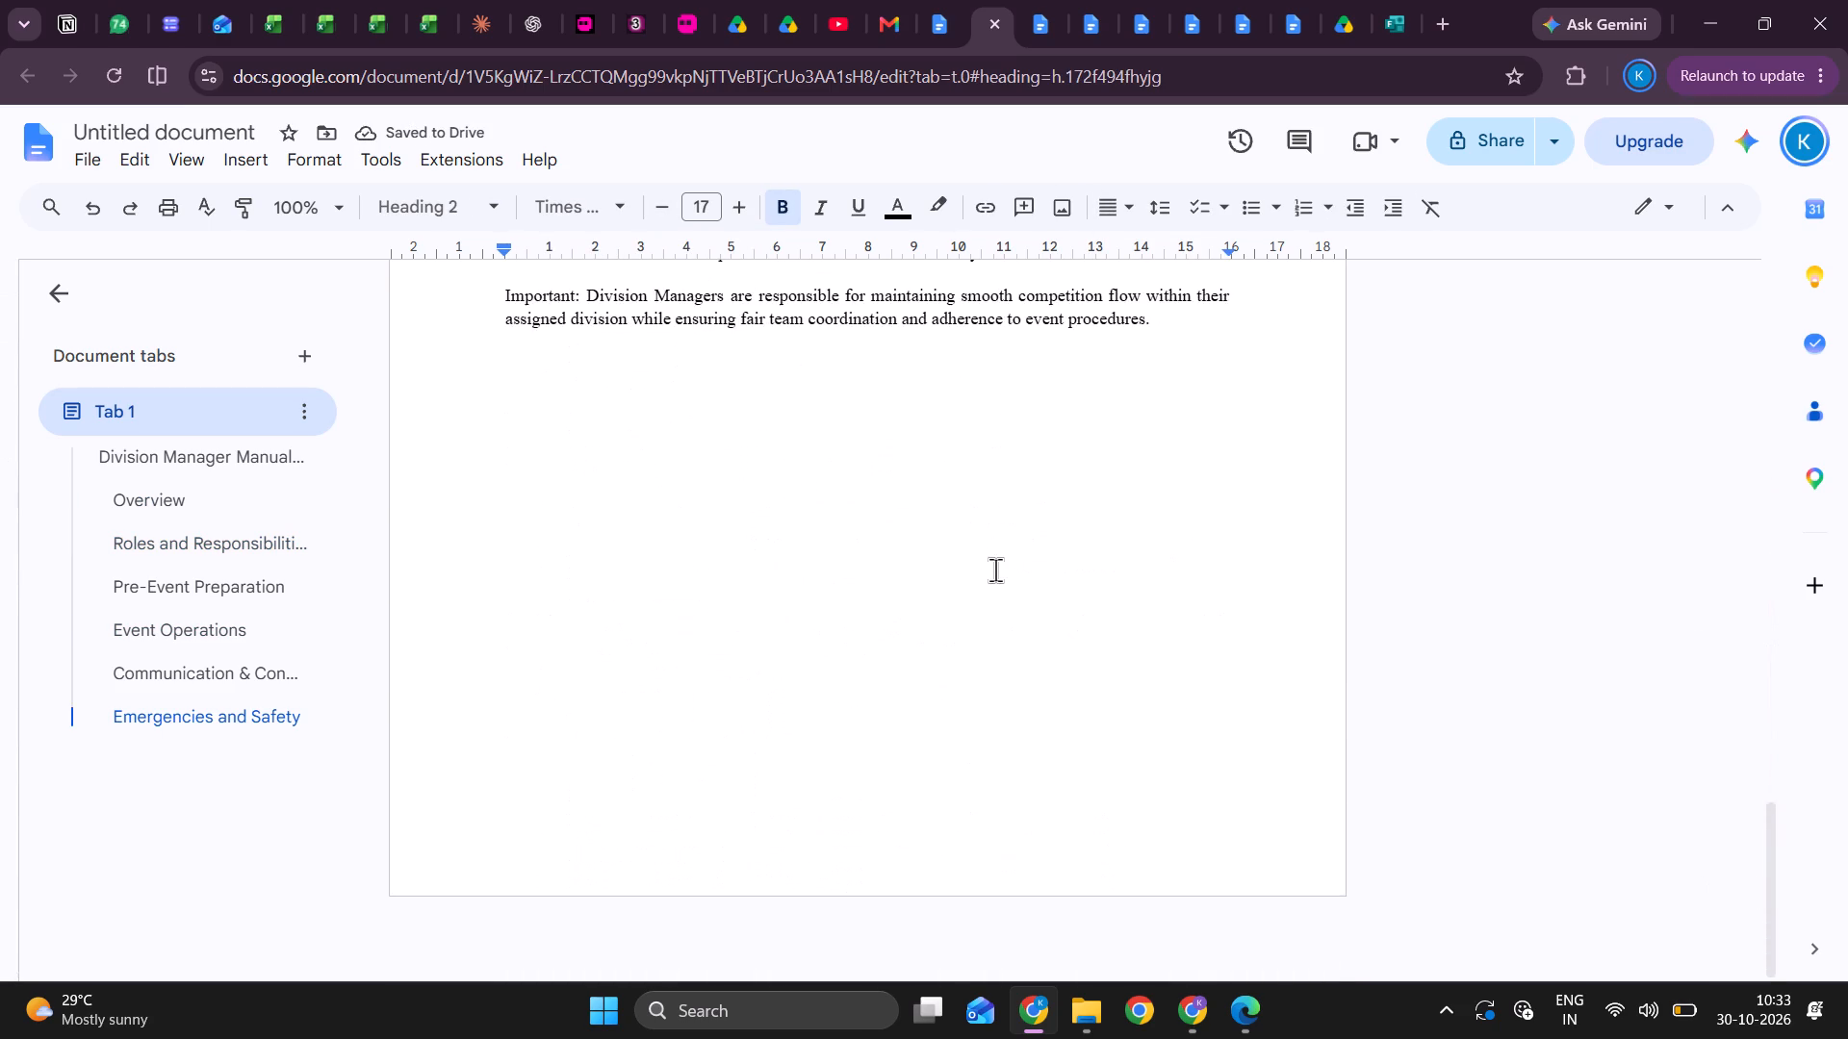
scroll(995, 570, up, 1)
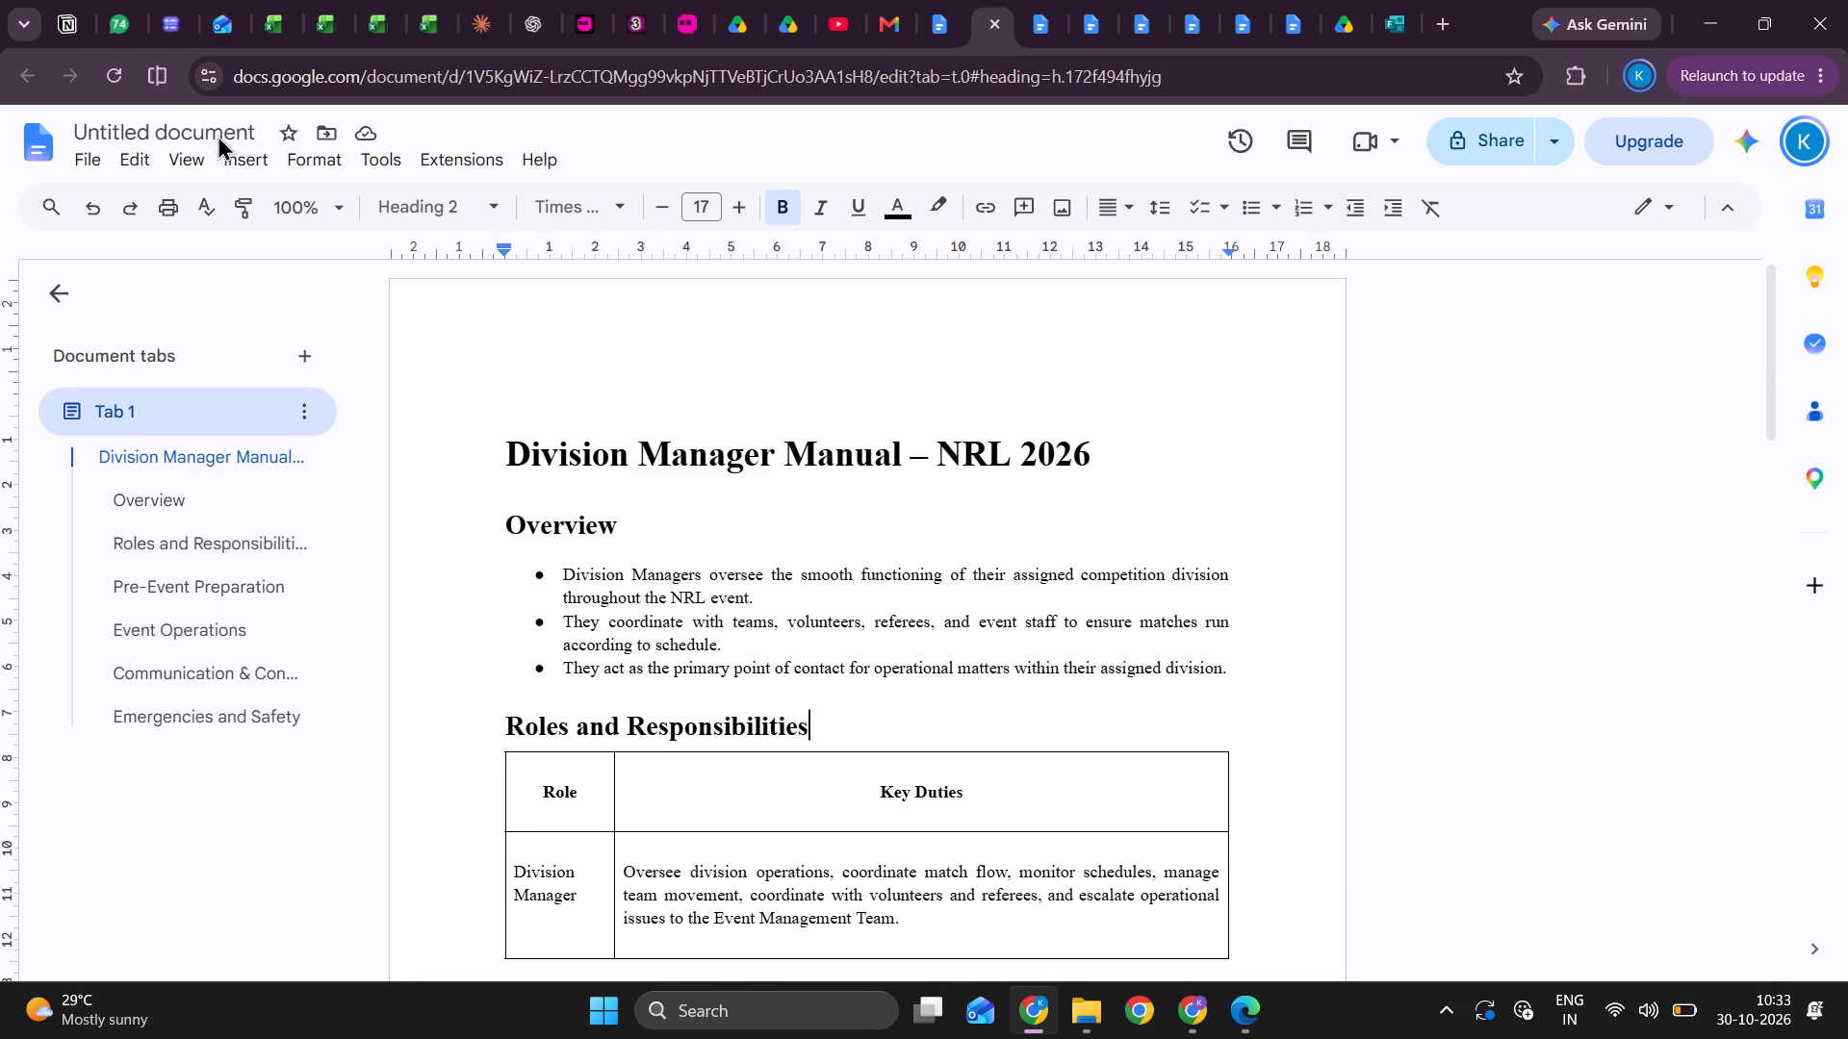
click(217, 130)
click(416, 343)
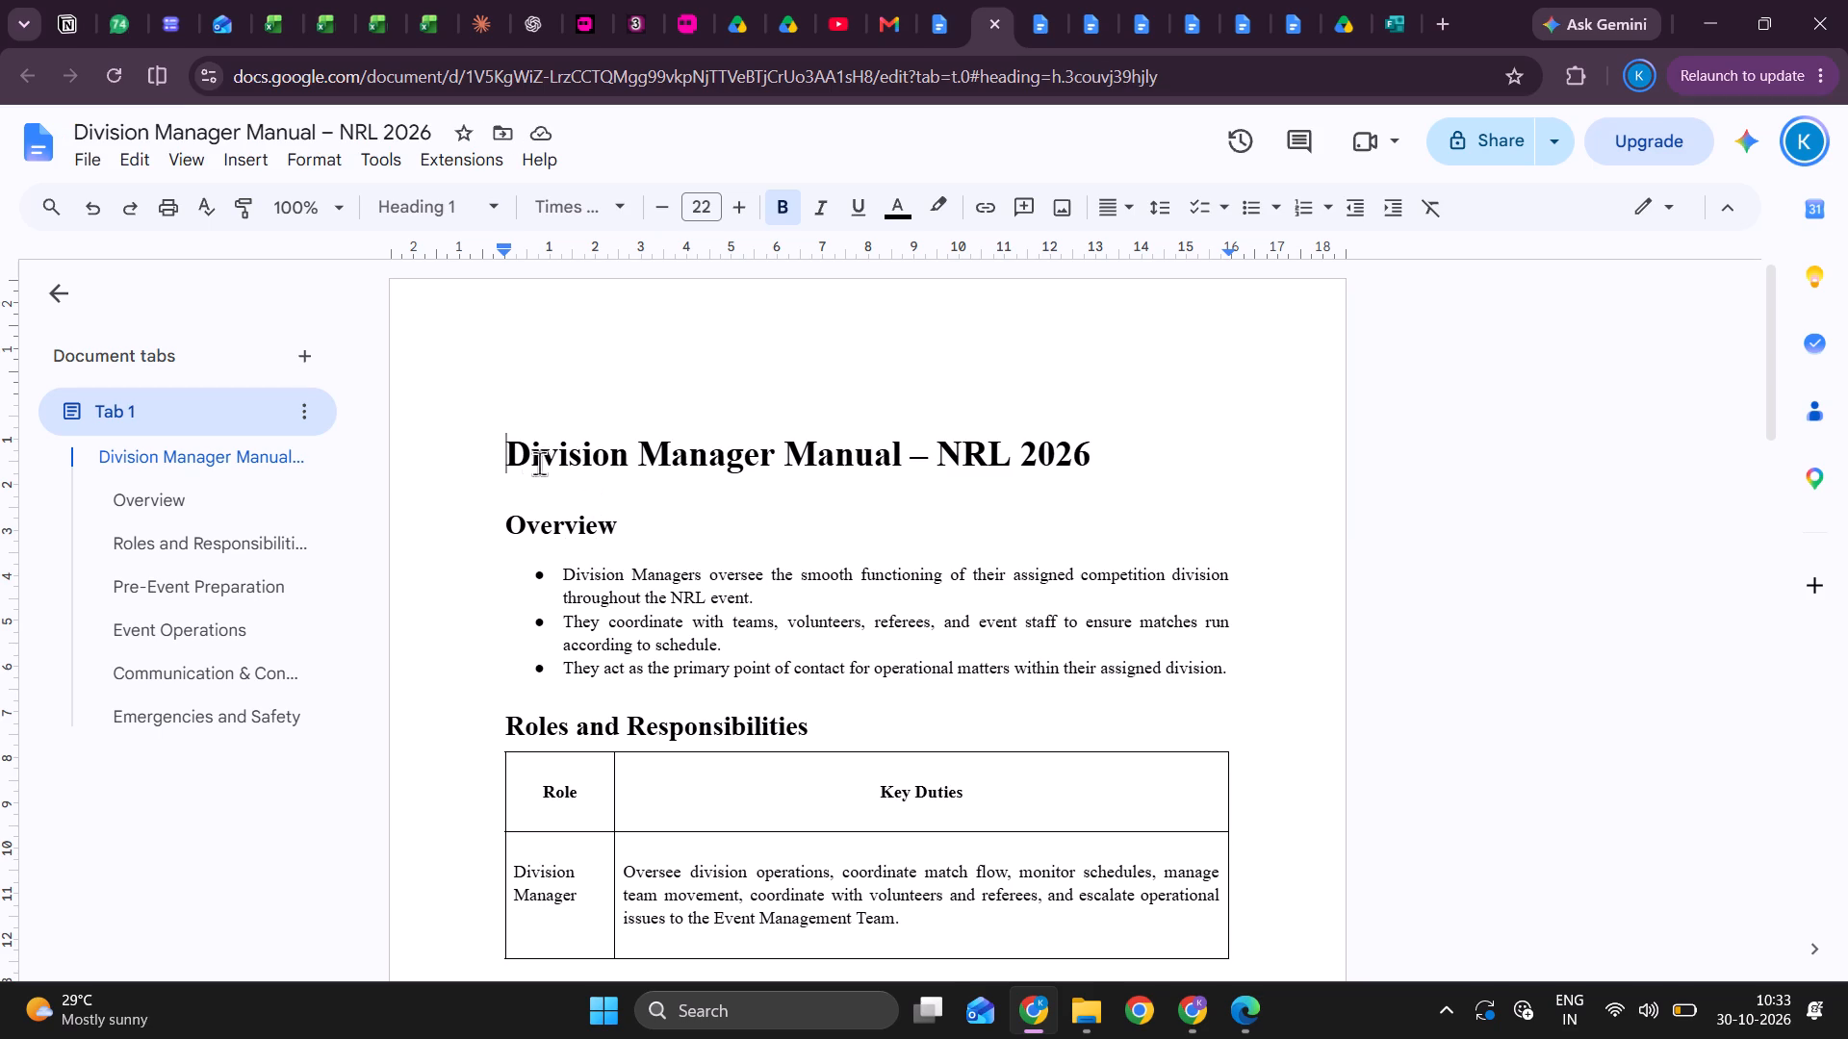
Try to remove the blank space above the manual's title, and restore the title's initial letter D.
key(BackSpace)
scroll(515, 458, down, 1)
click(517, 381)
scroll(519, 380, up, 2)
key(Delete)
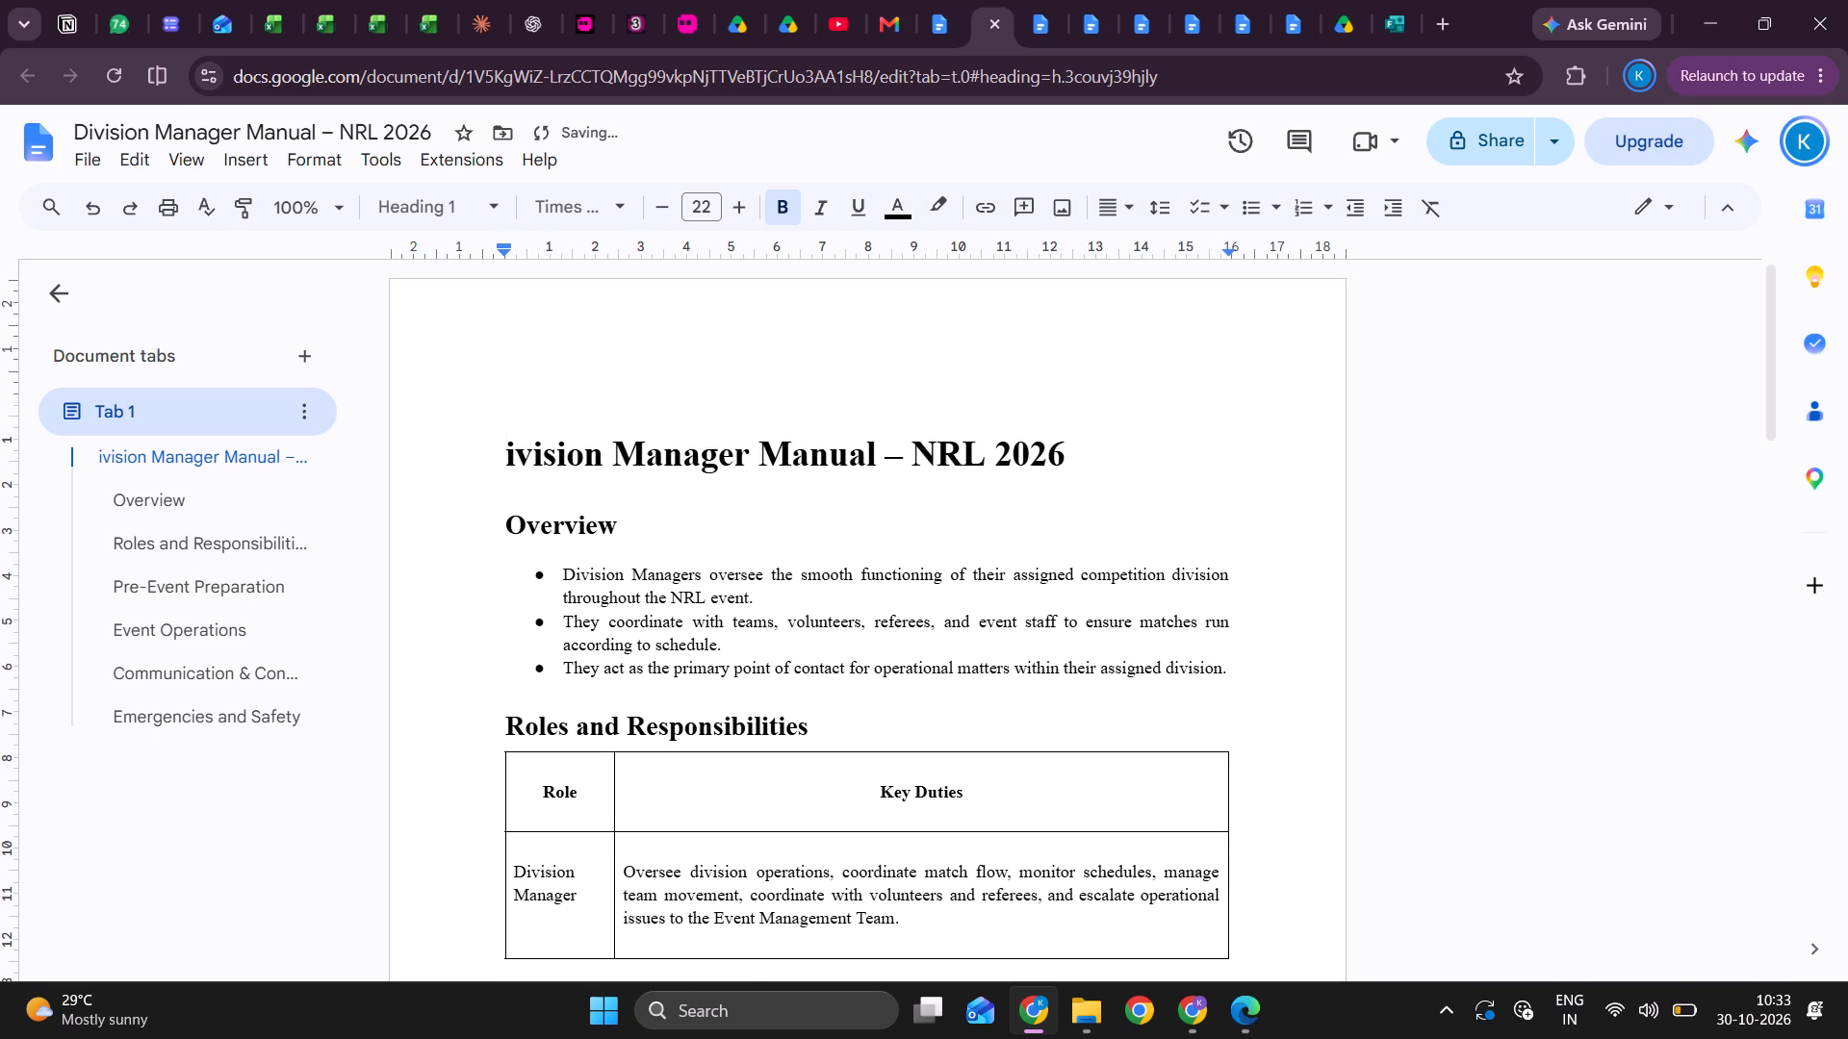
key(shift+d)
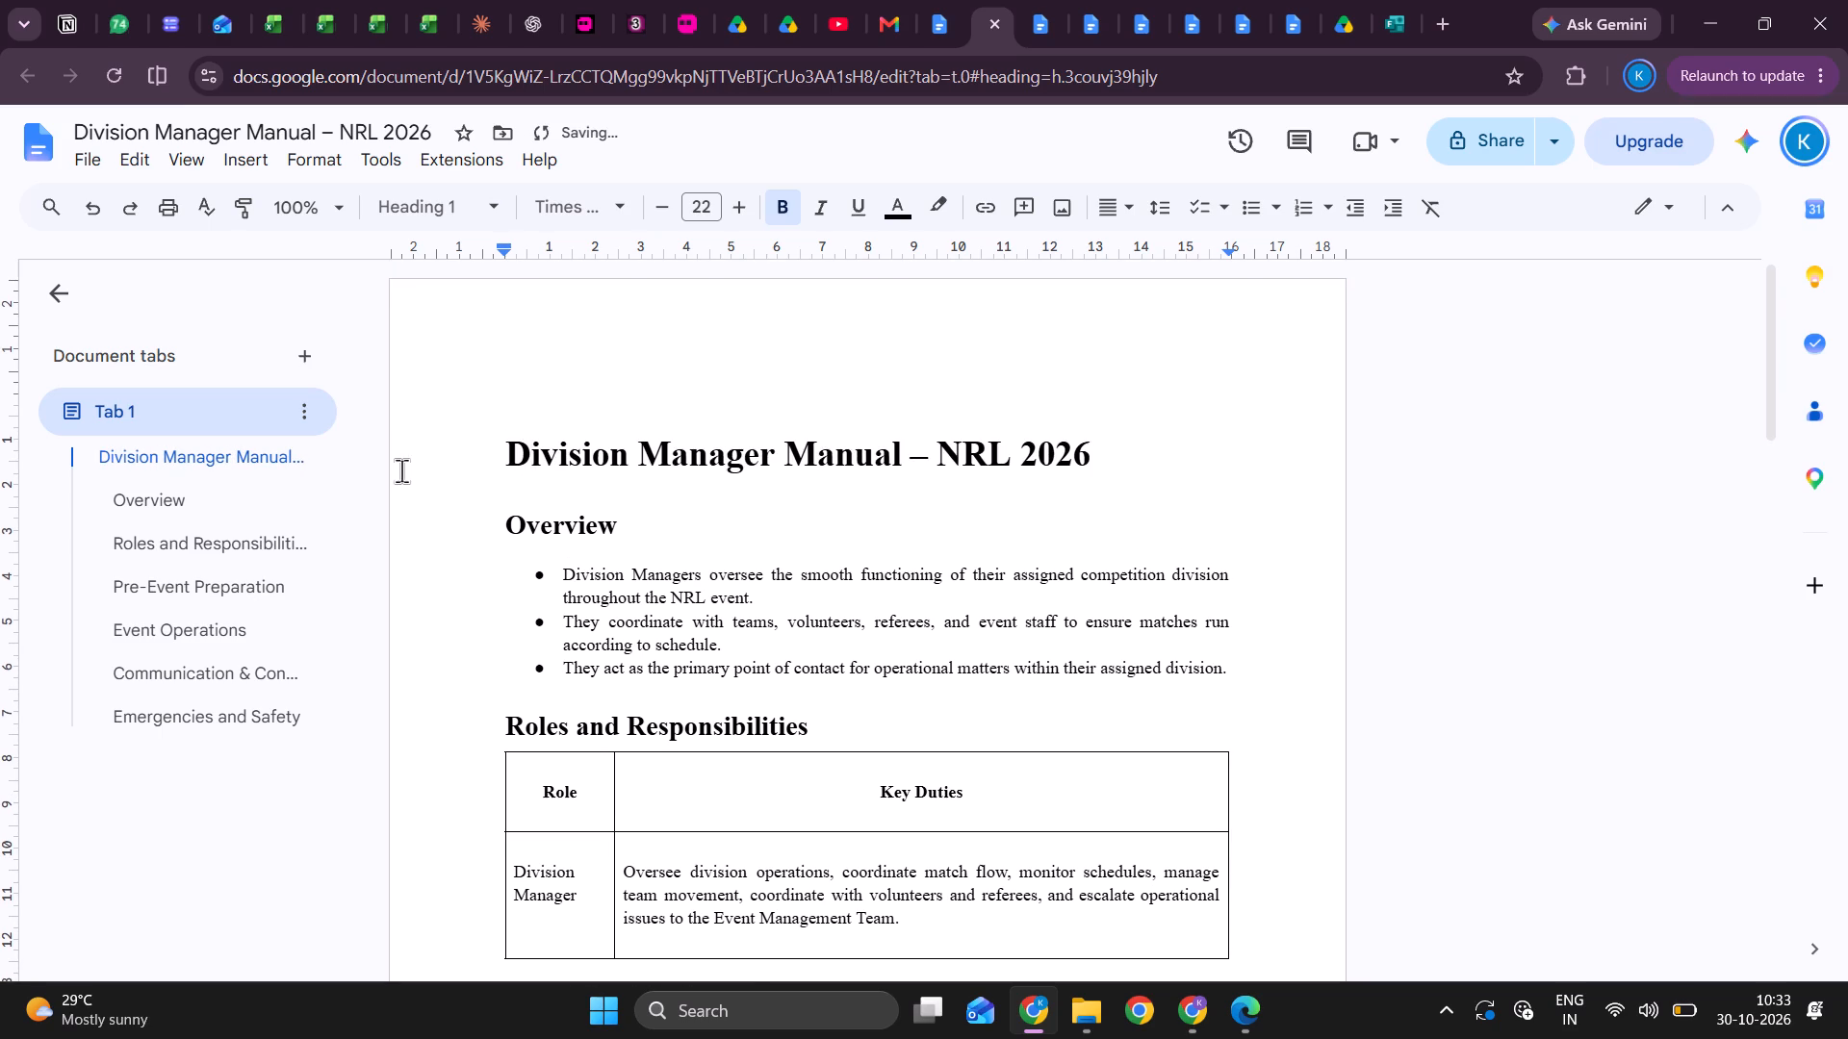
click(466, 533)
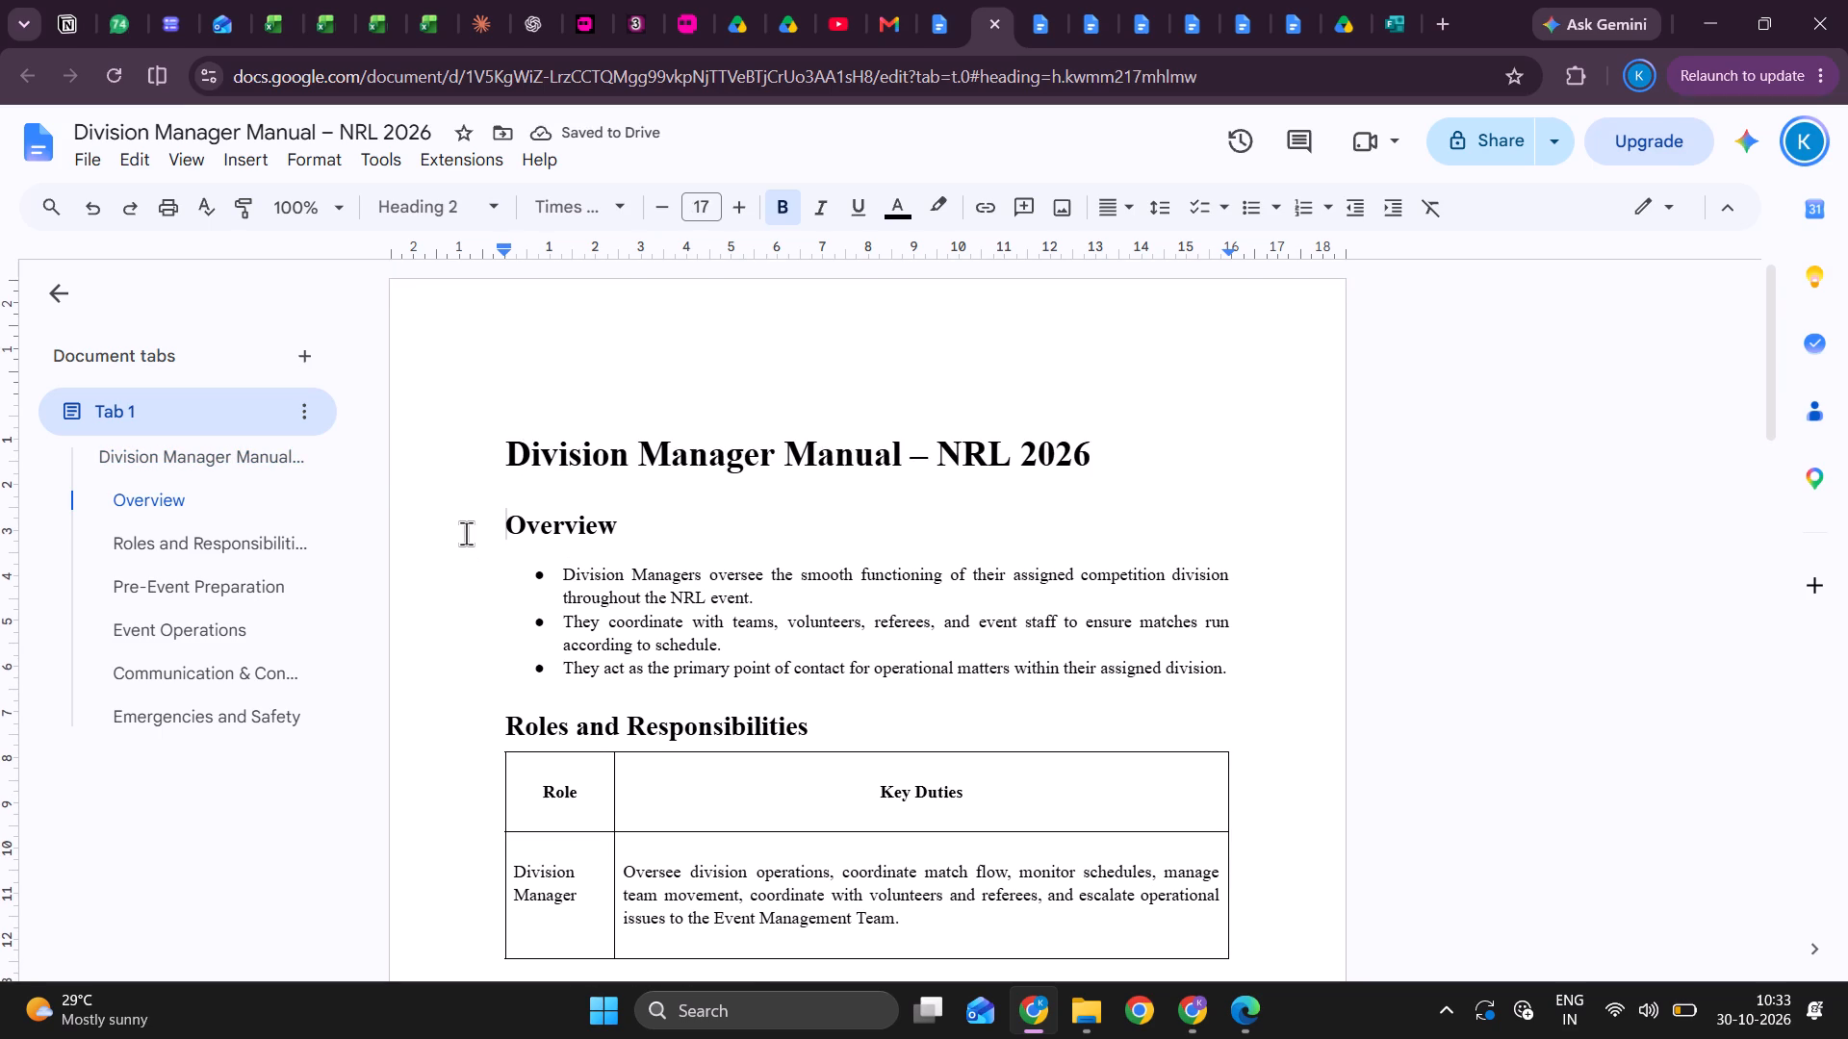
Review the formatting of the whole manual from Overview through Emergencies and Safety, including the Event Operations subheadings.
scroll(466, 533, down, 1)
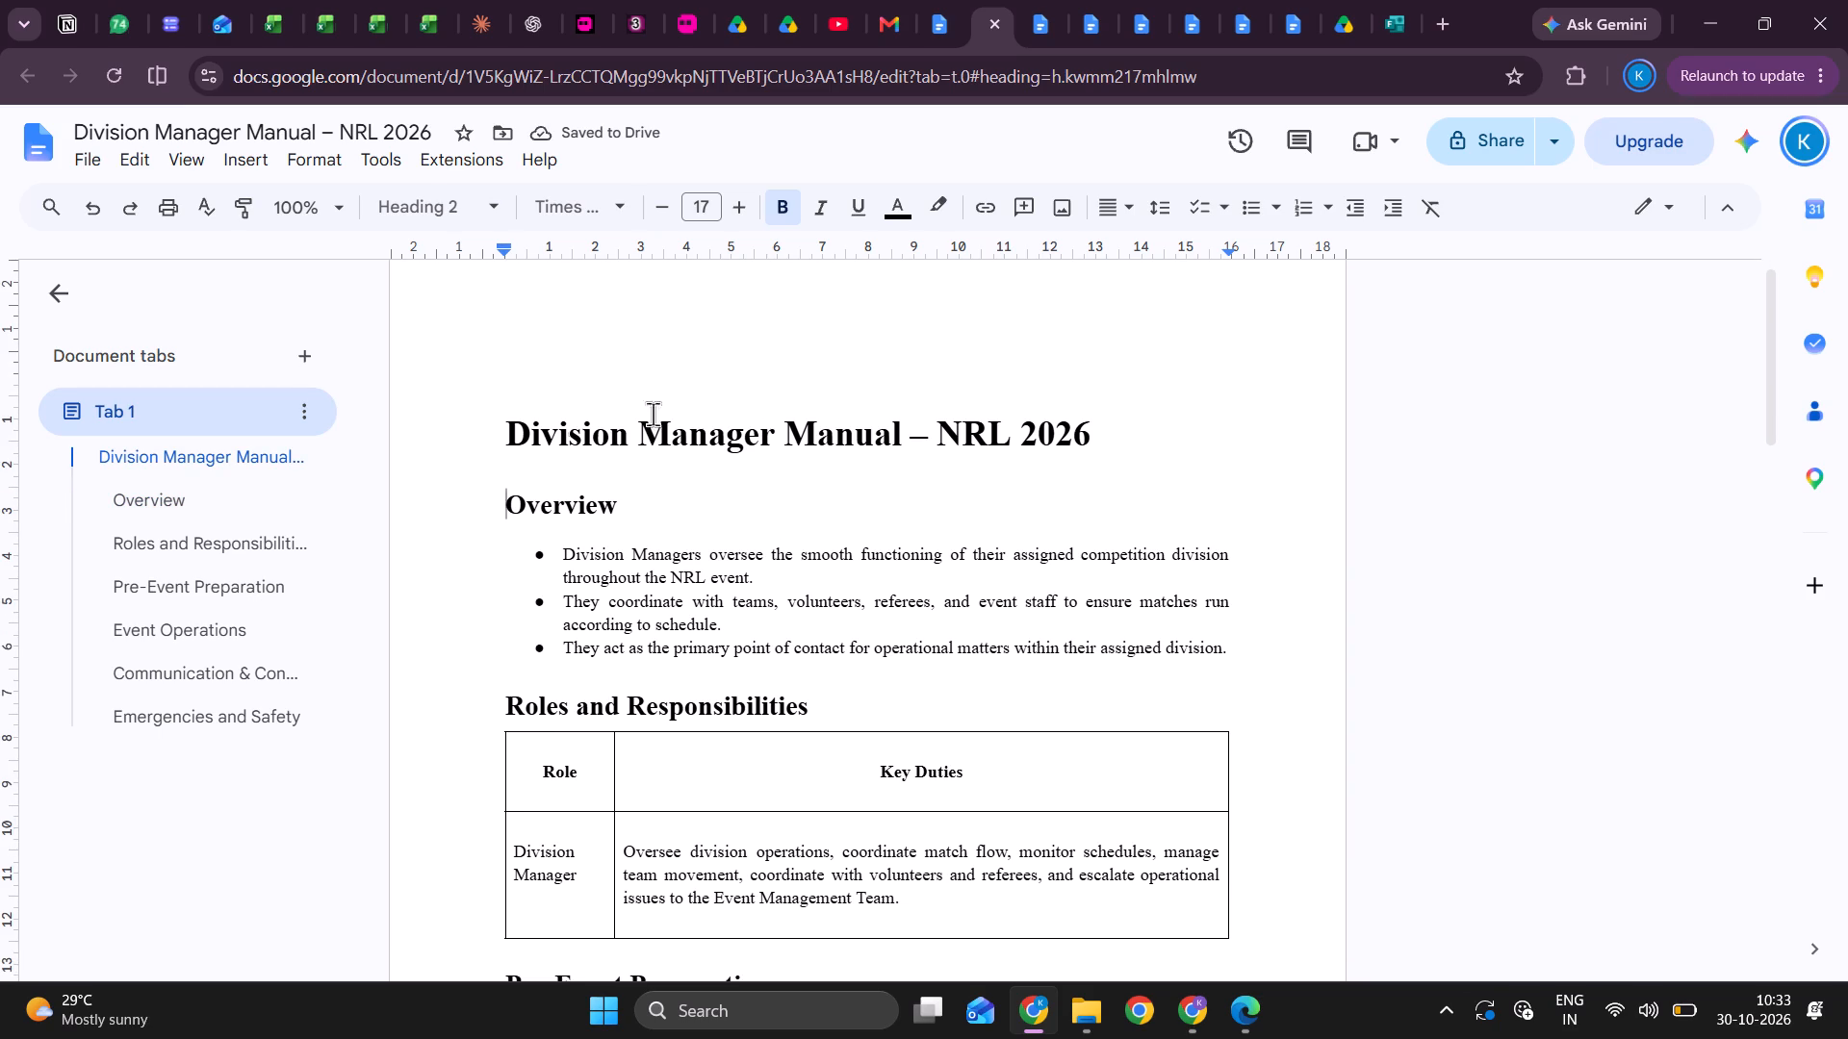
scroll(1016, 469, down, 3)
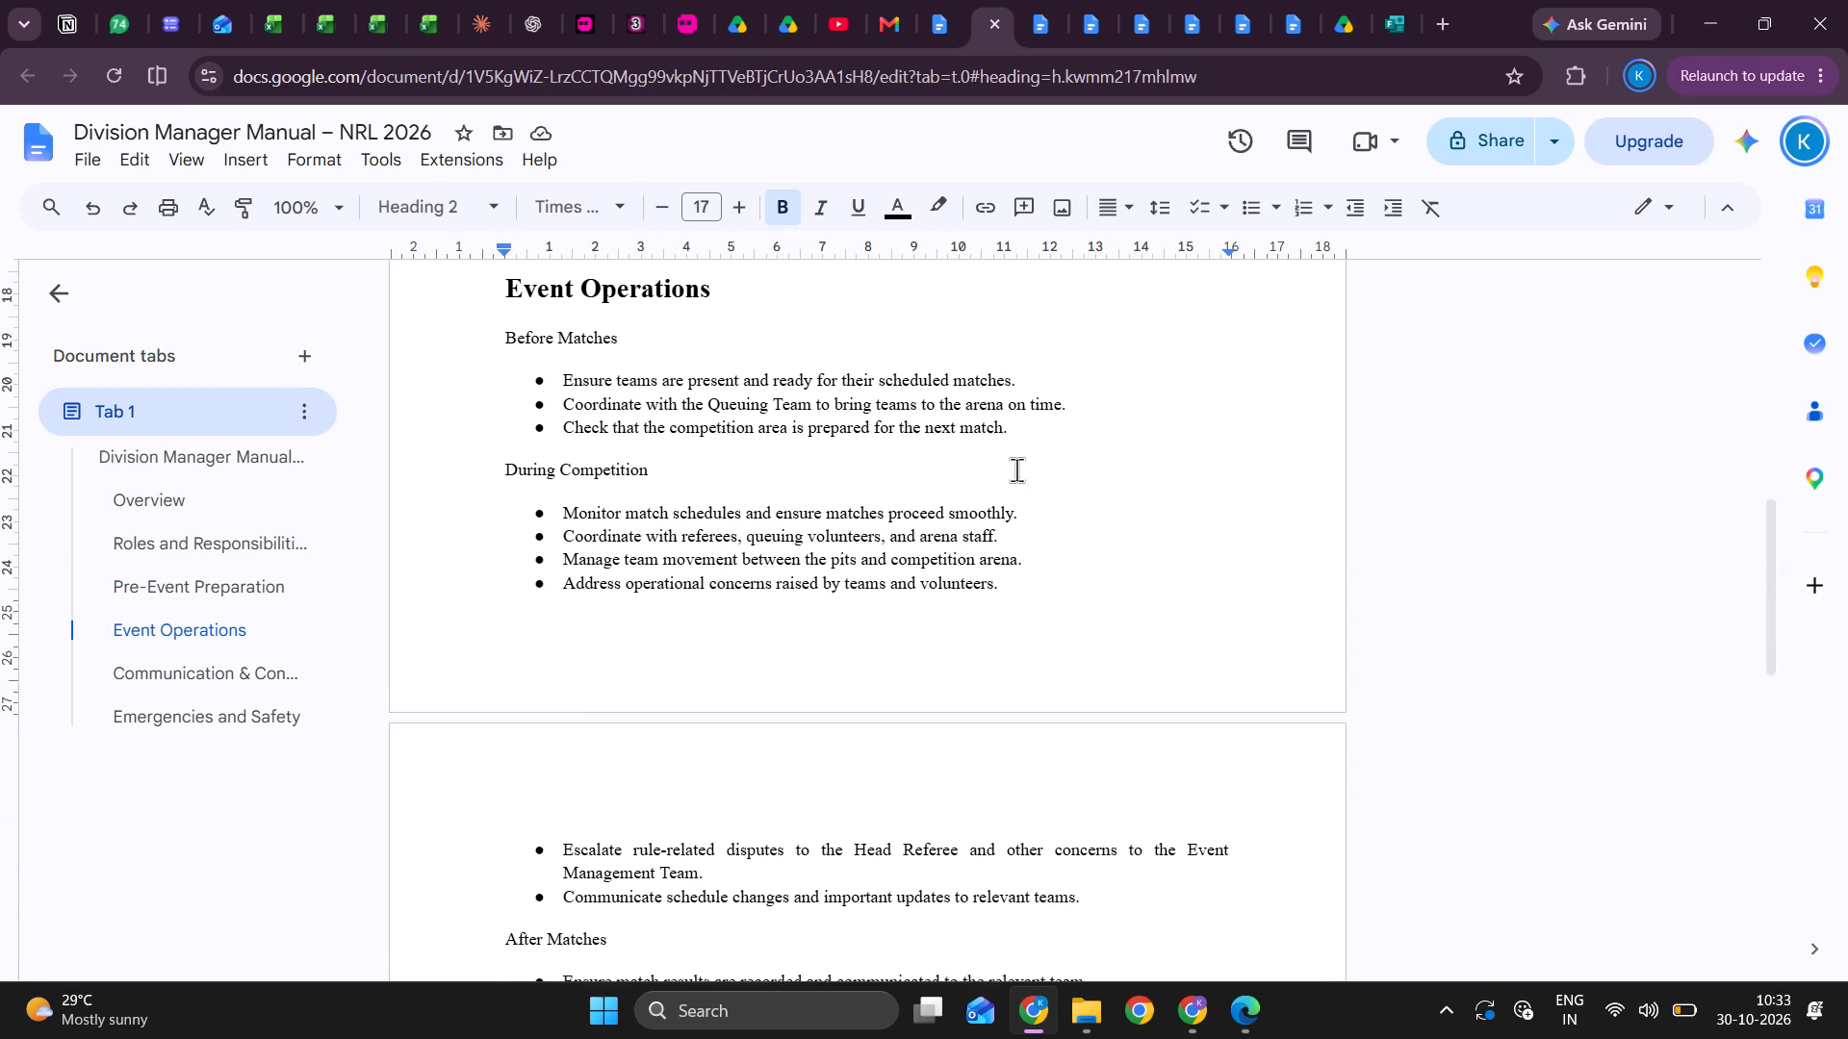
scroll(1016, 469, down, 1)
scroll(1016, 469, up, 3)
scroll(1016, 469, down, 1)
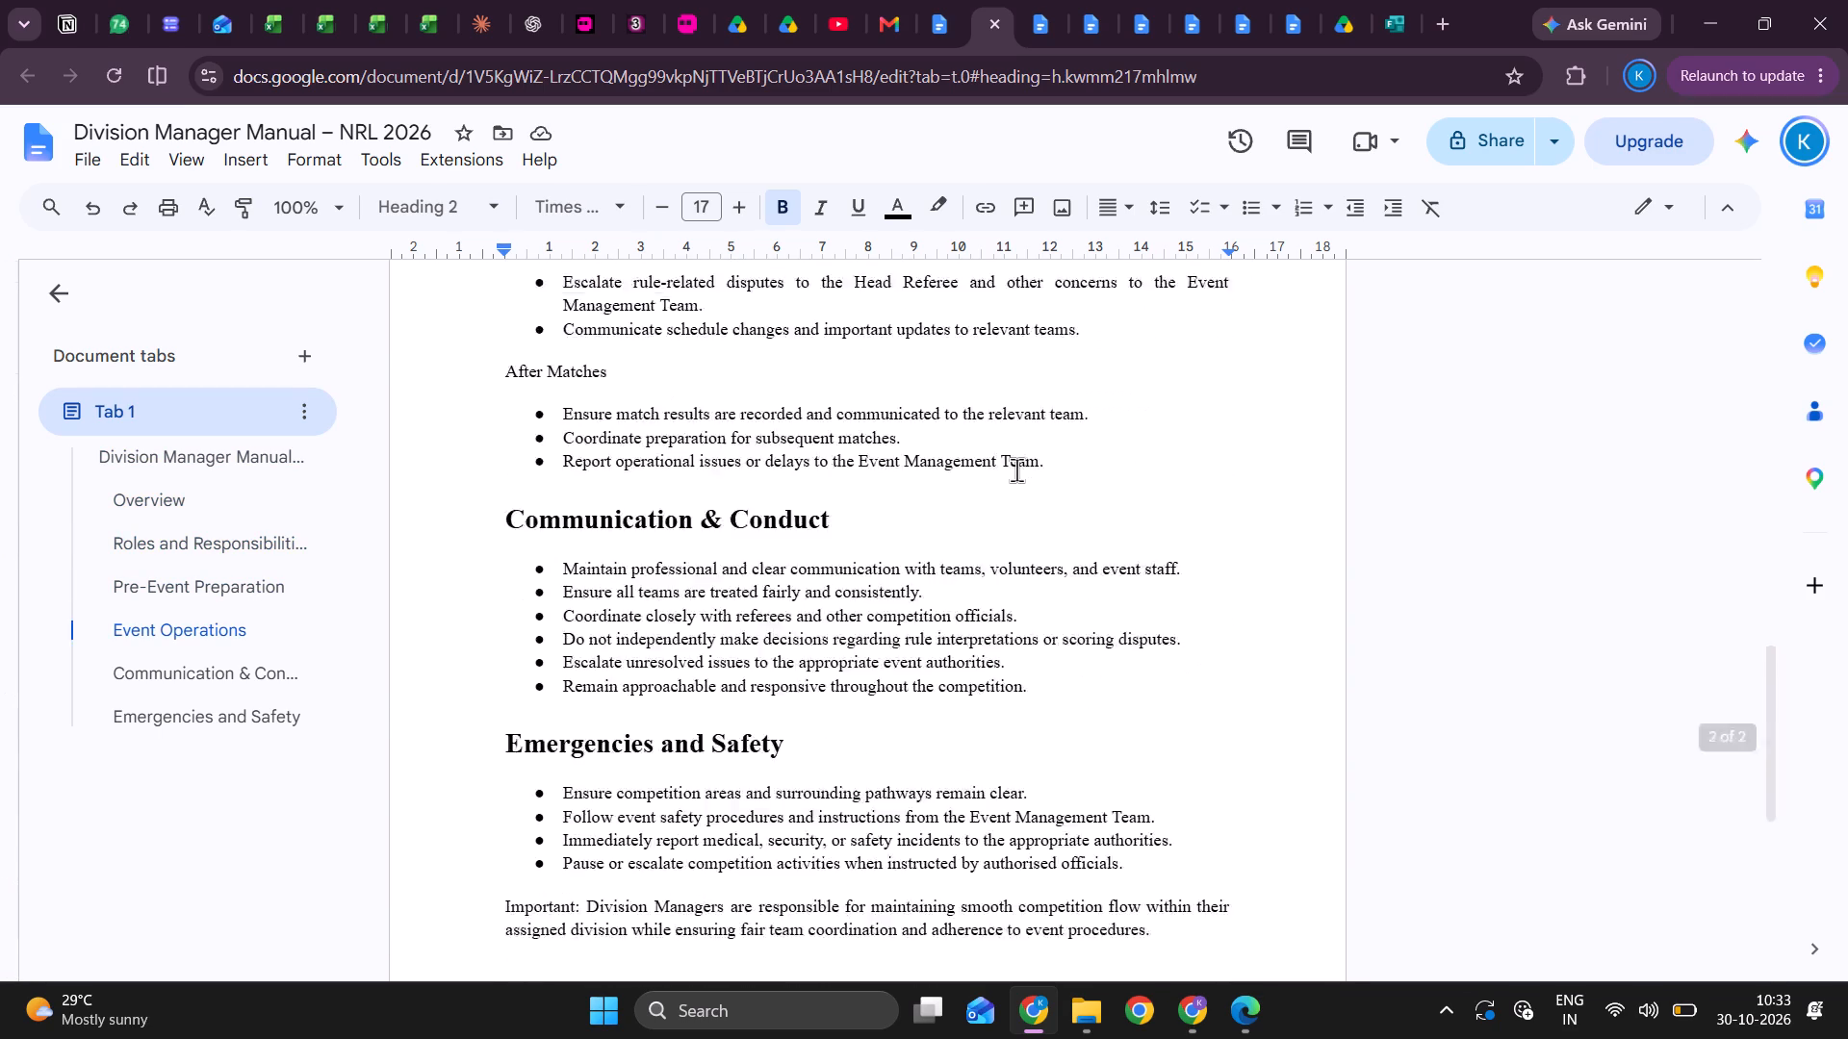
scroll(1016, 469, down, 1)
scroll(1016, 469, up, 4)
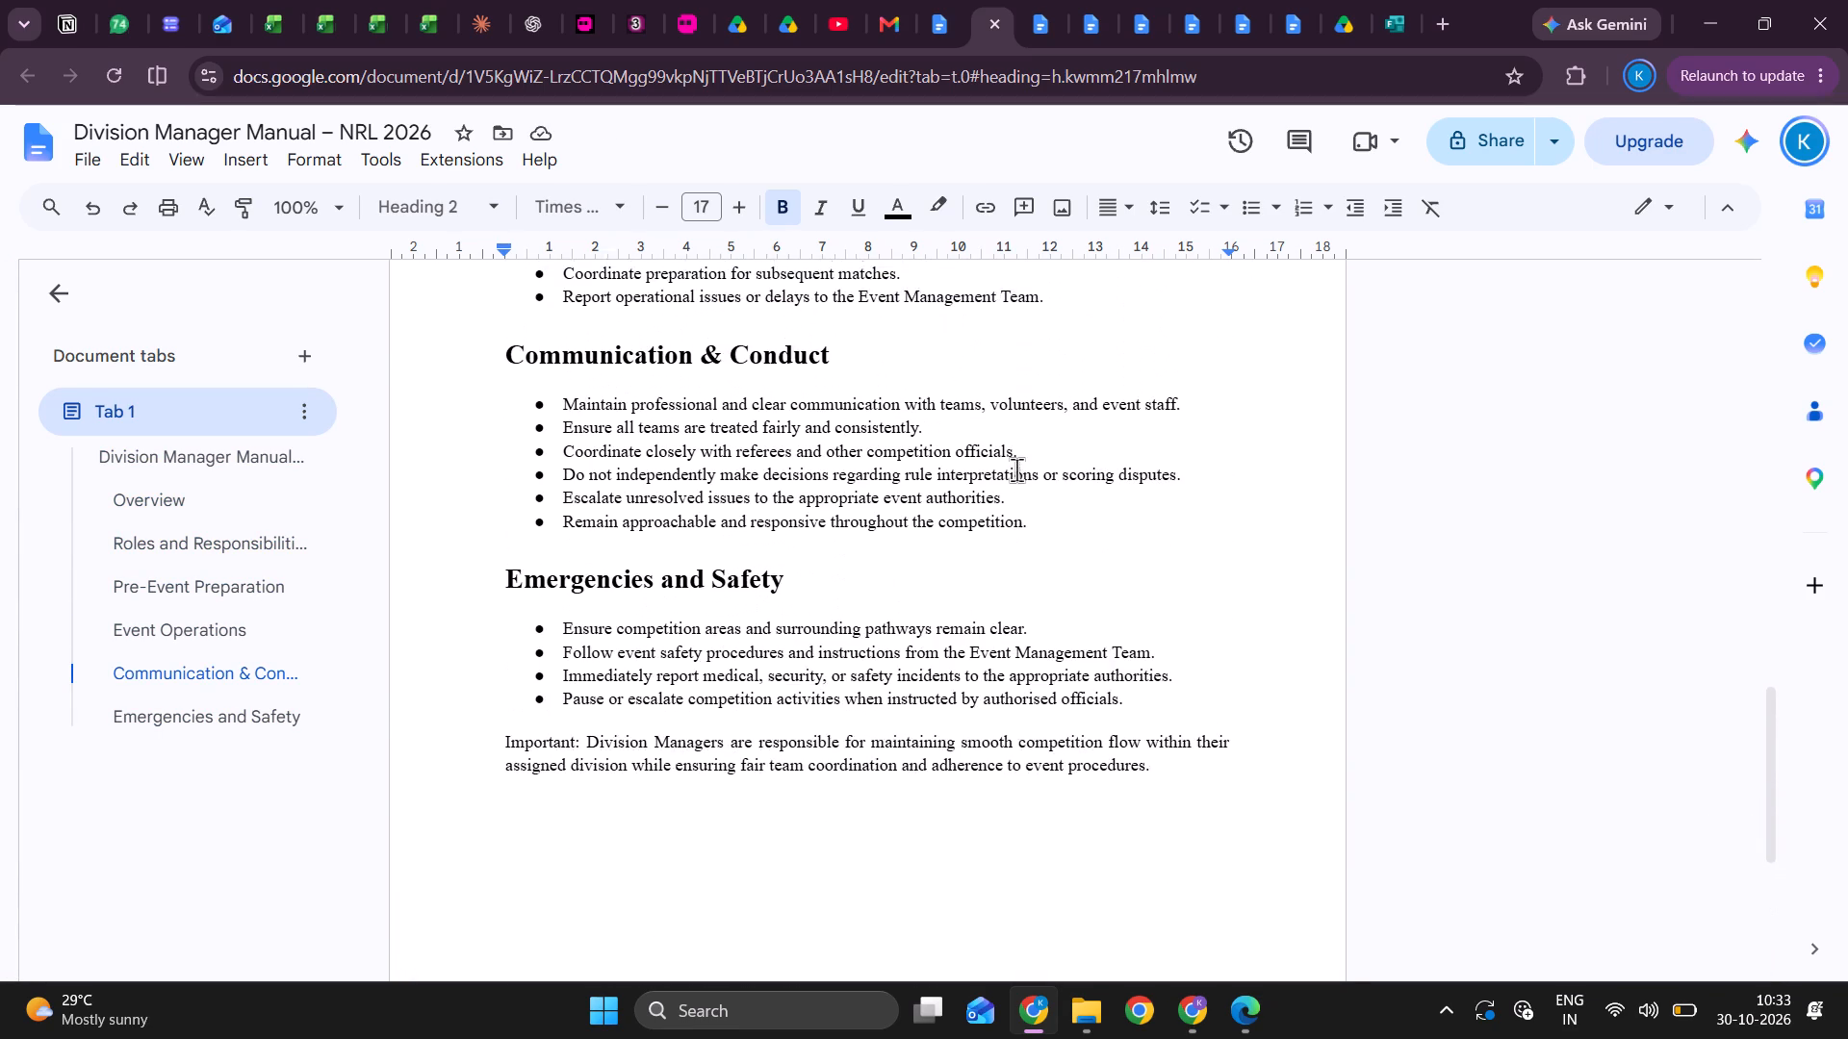
scroll(1016, 469, up, 12)
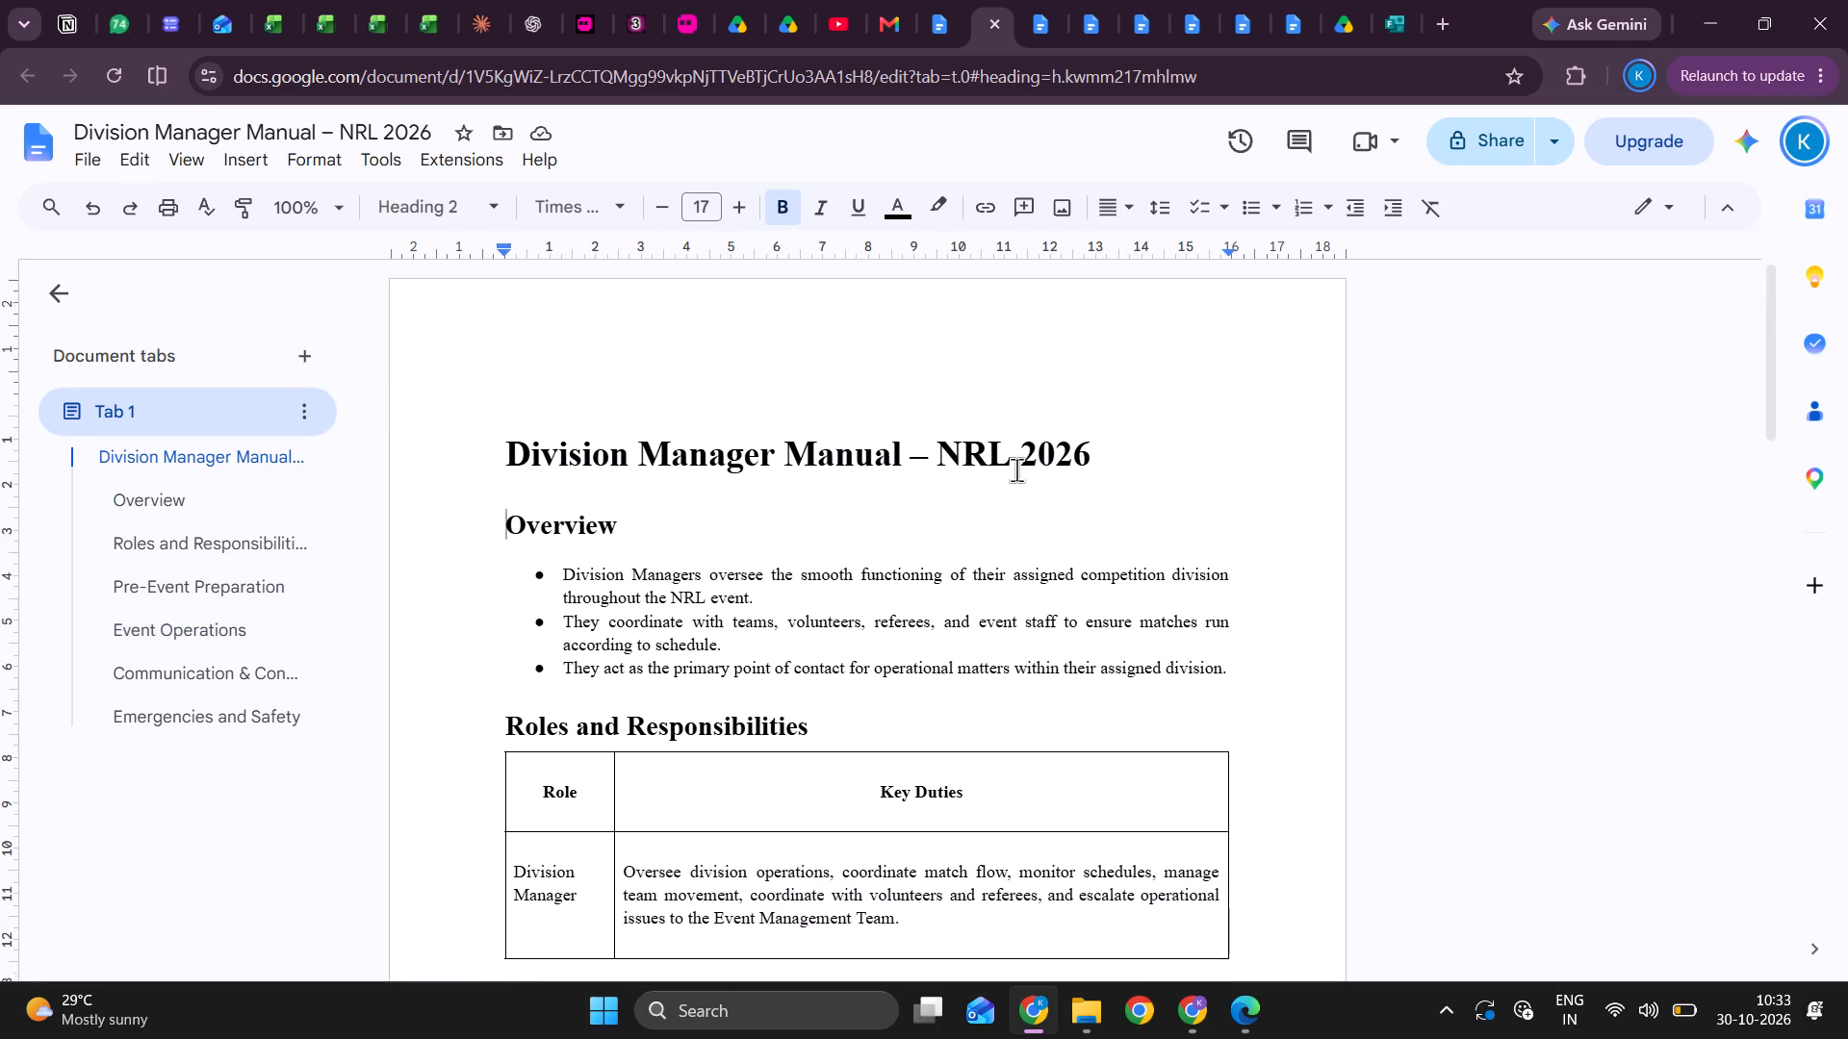
scroll(1016, 469, up, 1)
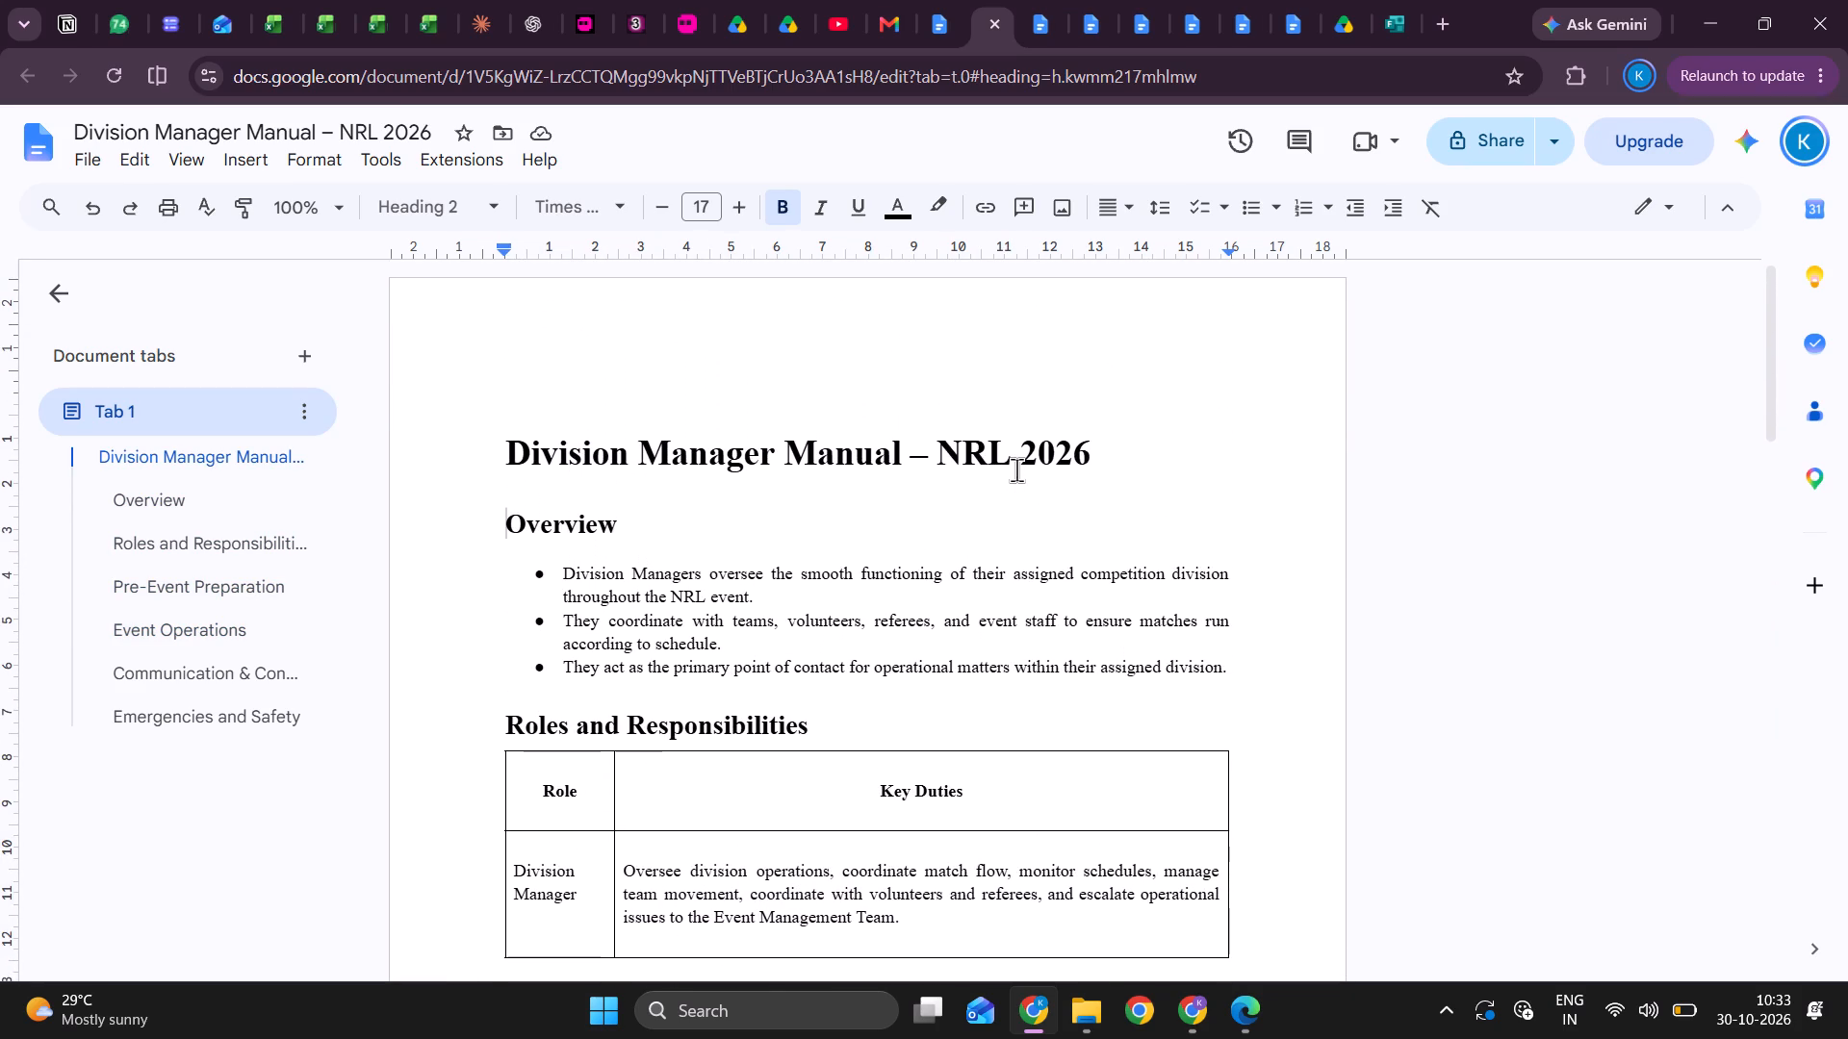
scroll(1016, 469, down, 1)
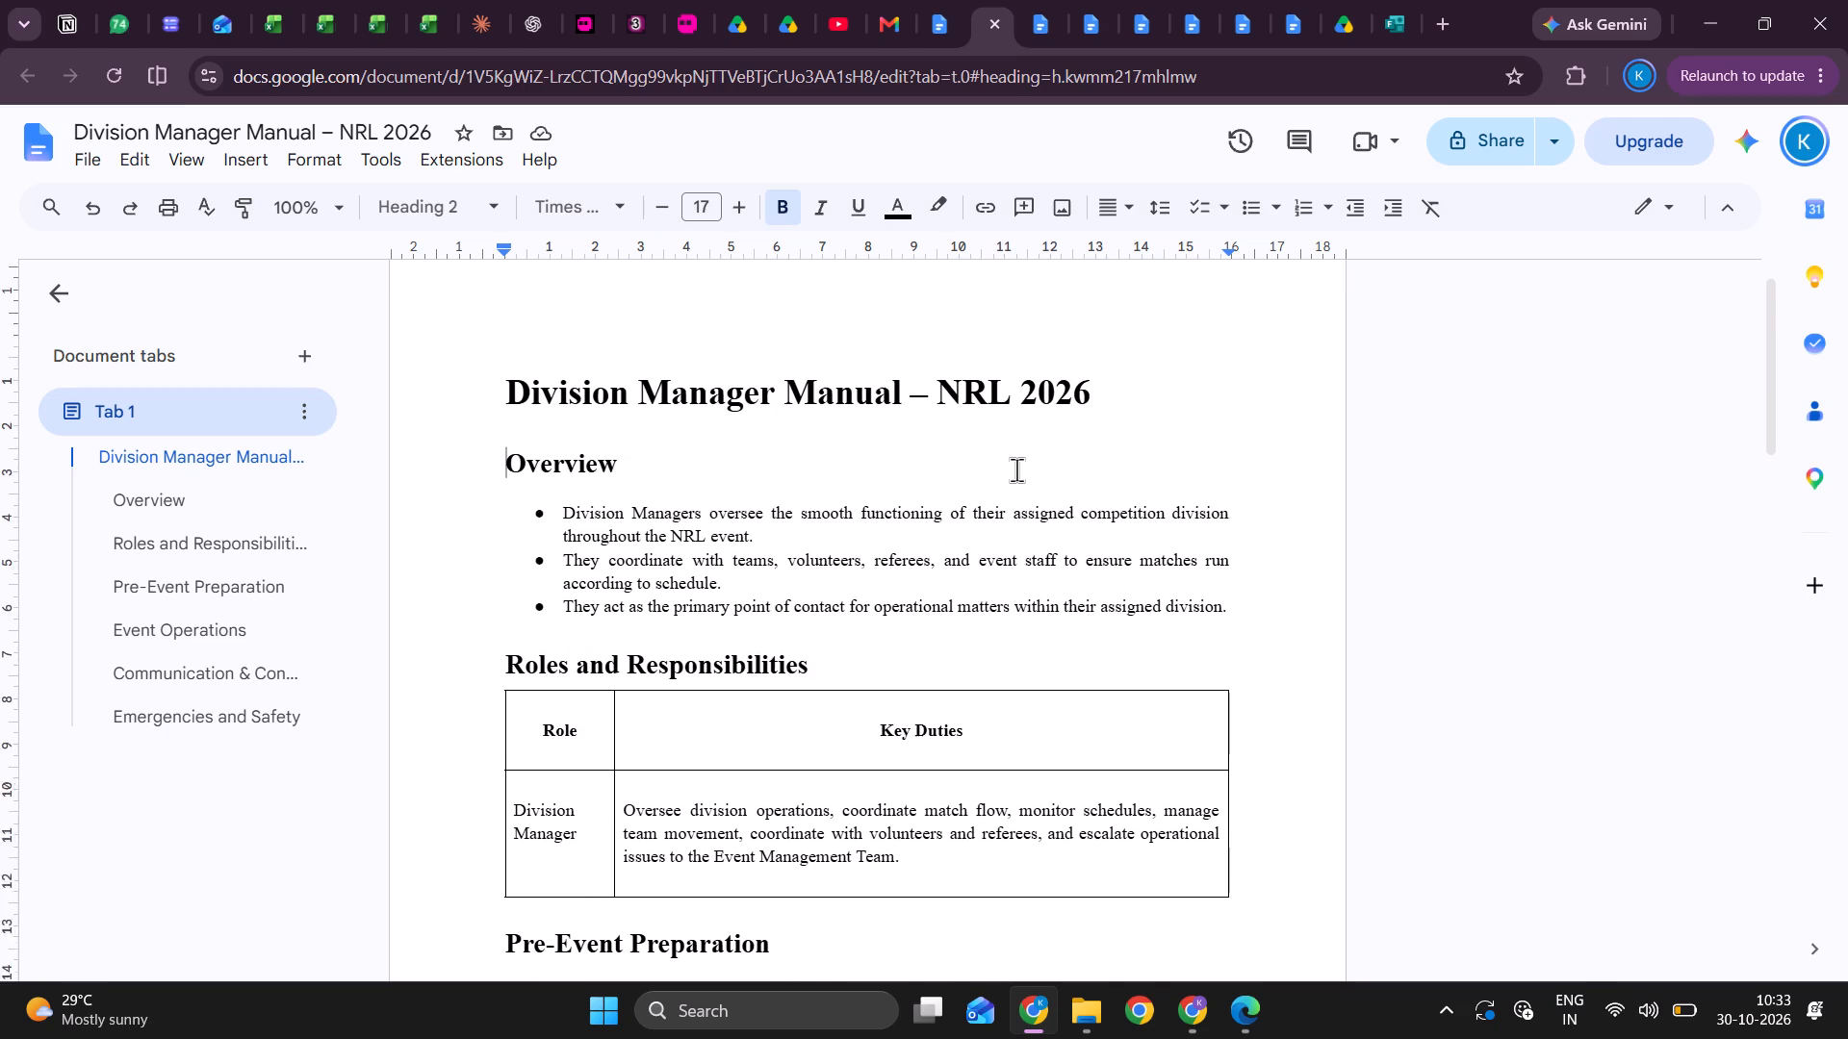
scroll(1016, 469, down, 1)
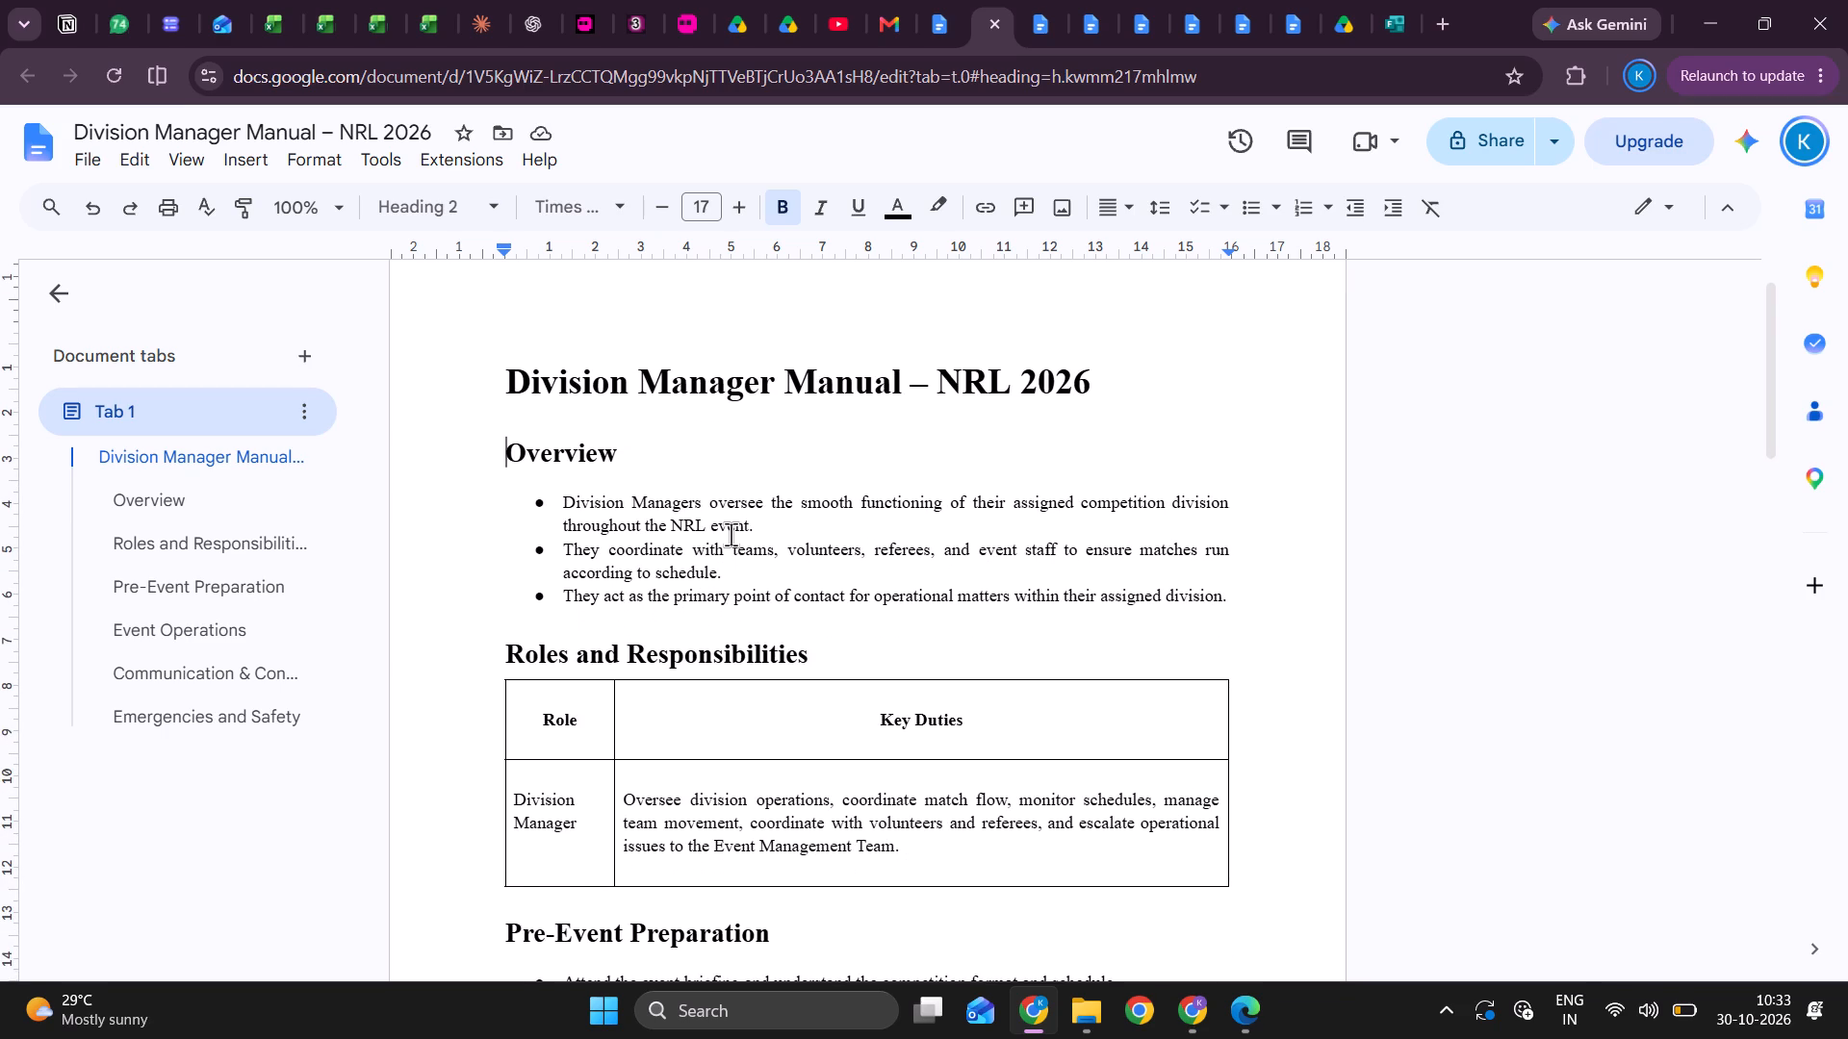
scroll(731, 534, down, 3)
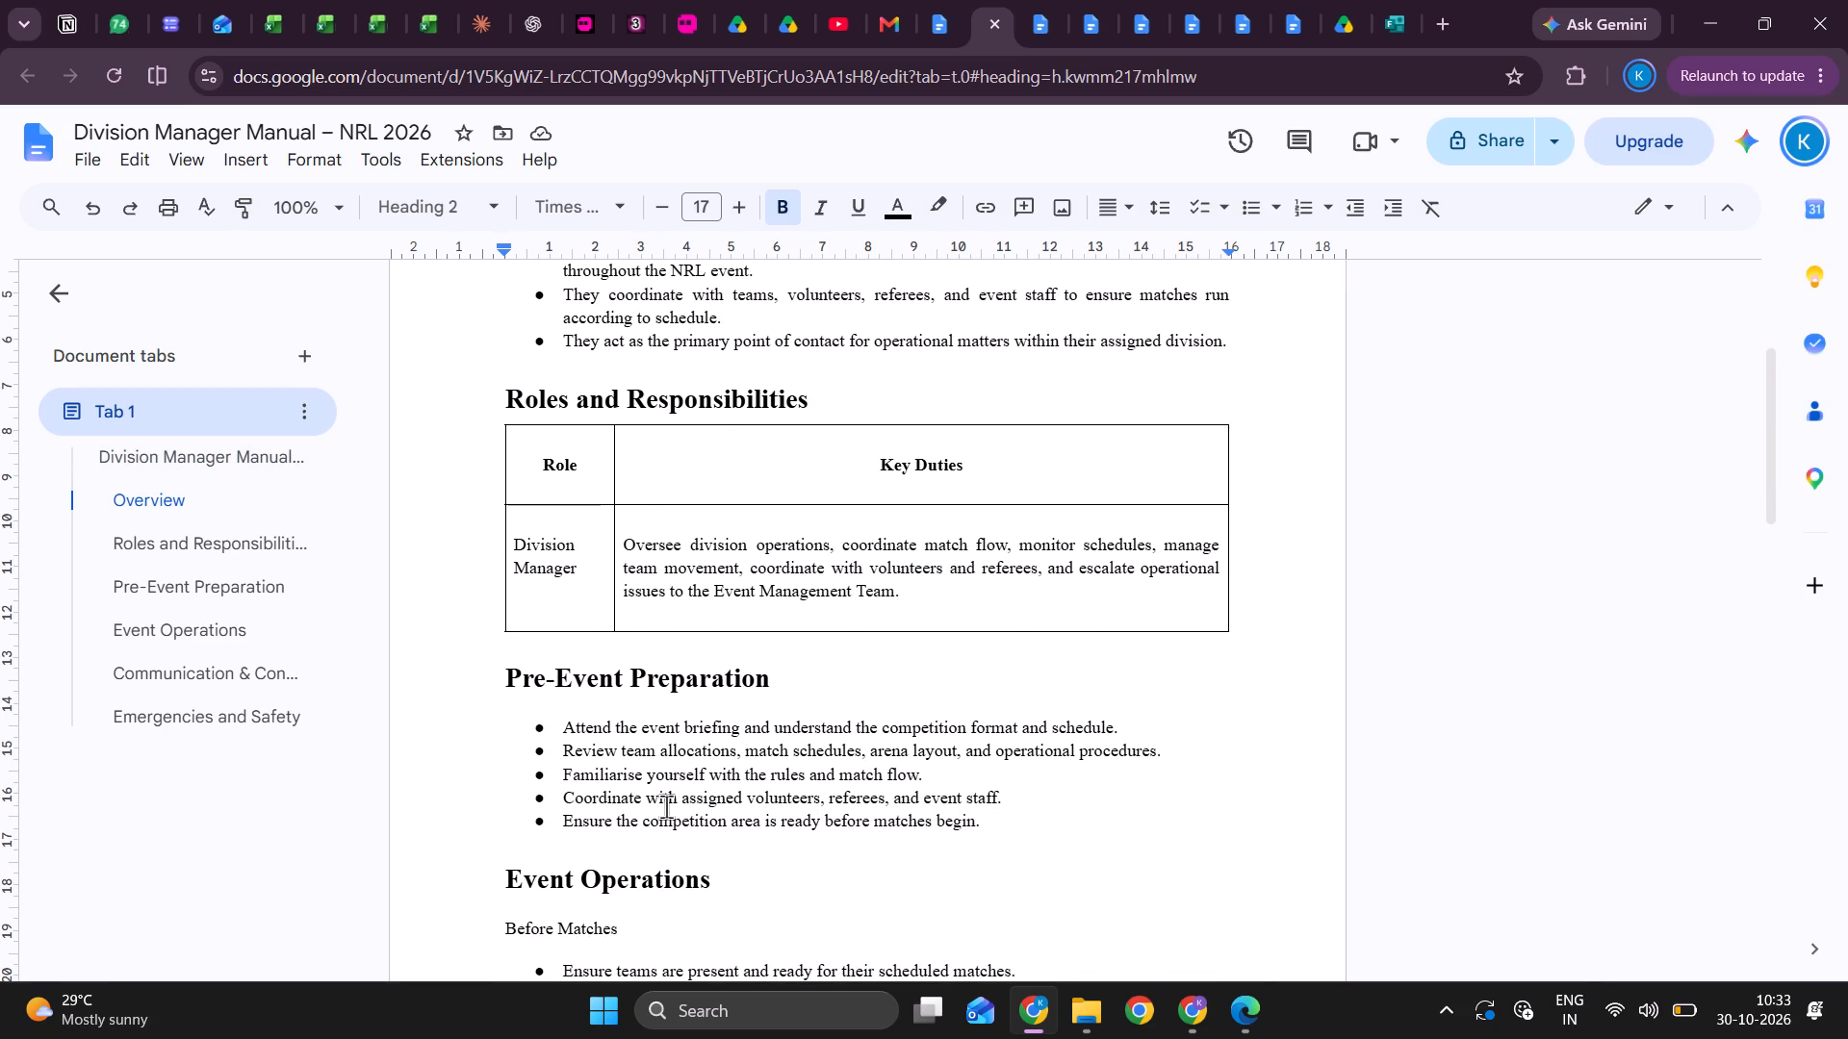
scroll(666, 806, down, 6)
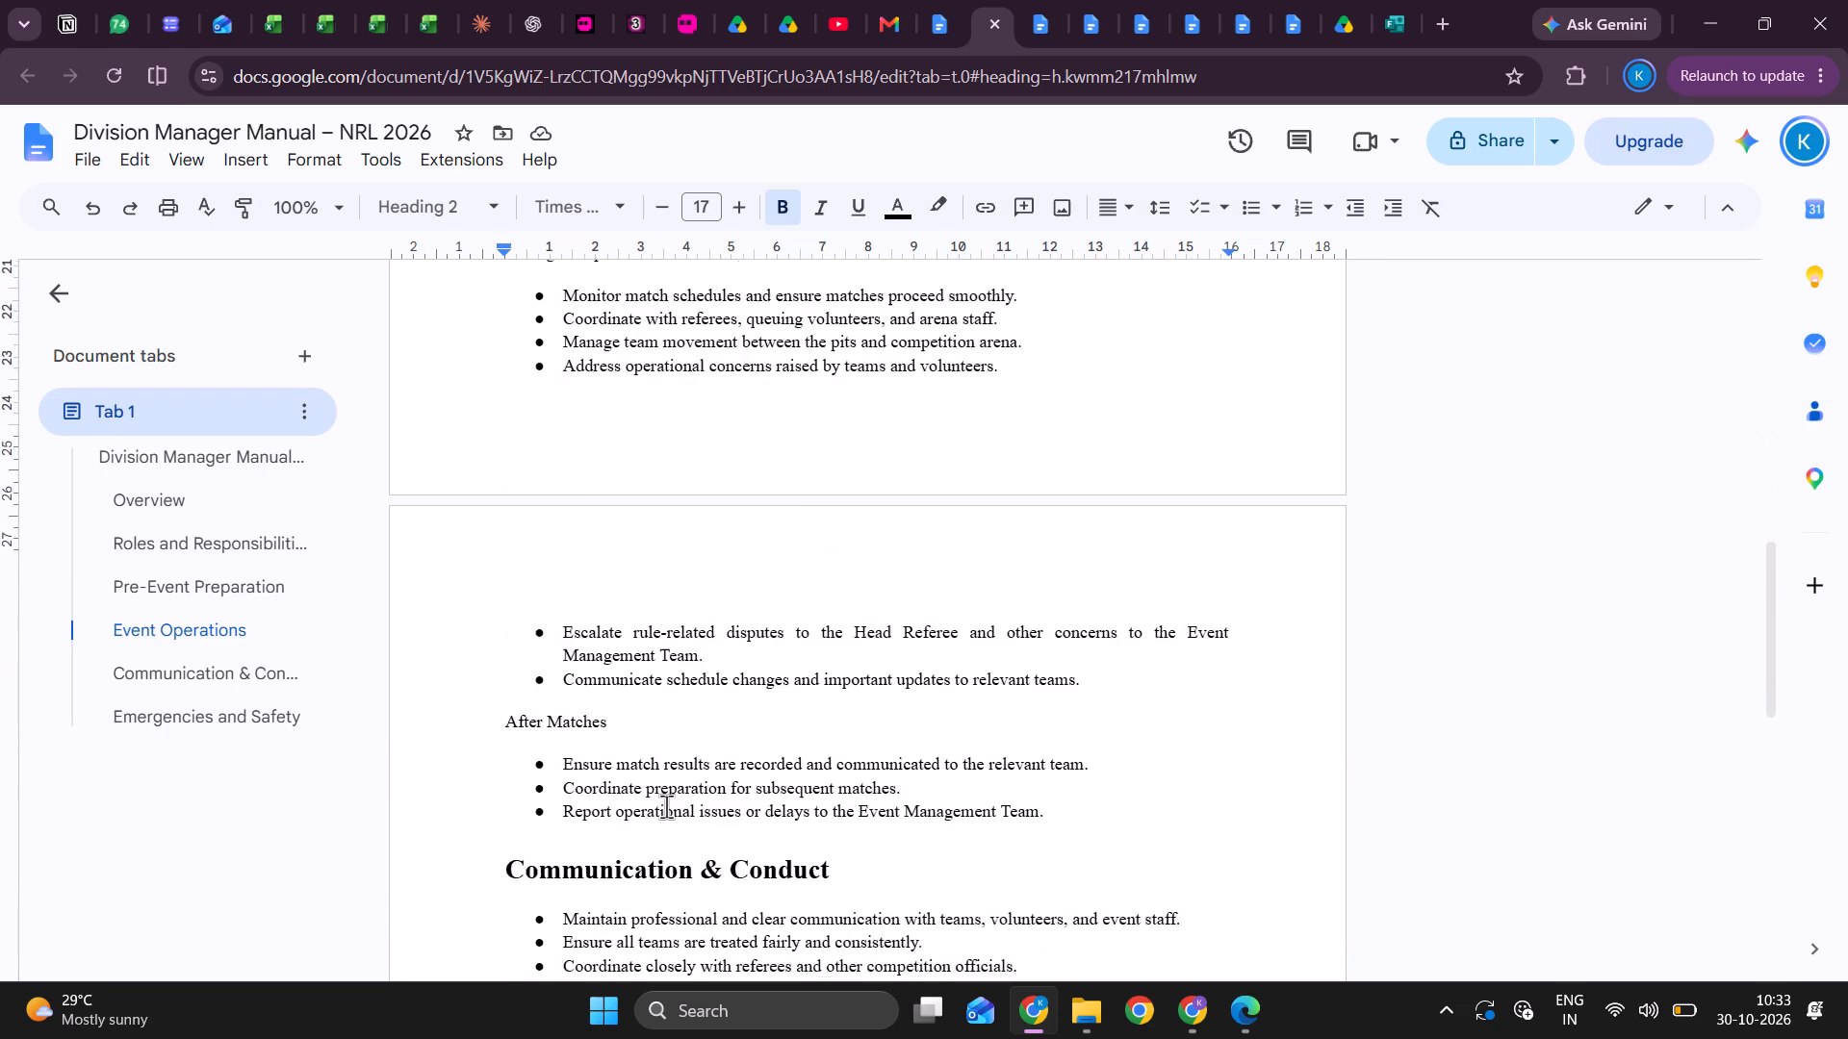
scroll(666, 806, down, 3)
Make the "Before Matches" subheading under Event Operations bold.
scroll(657, 765, up, 4)
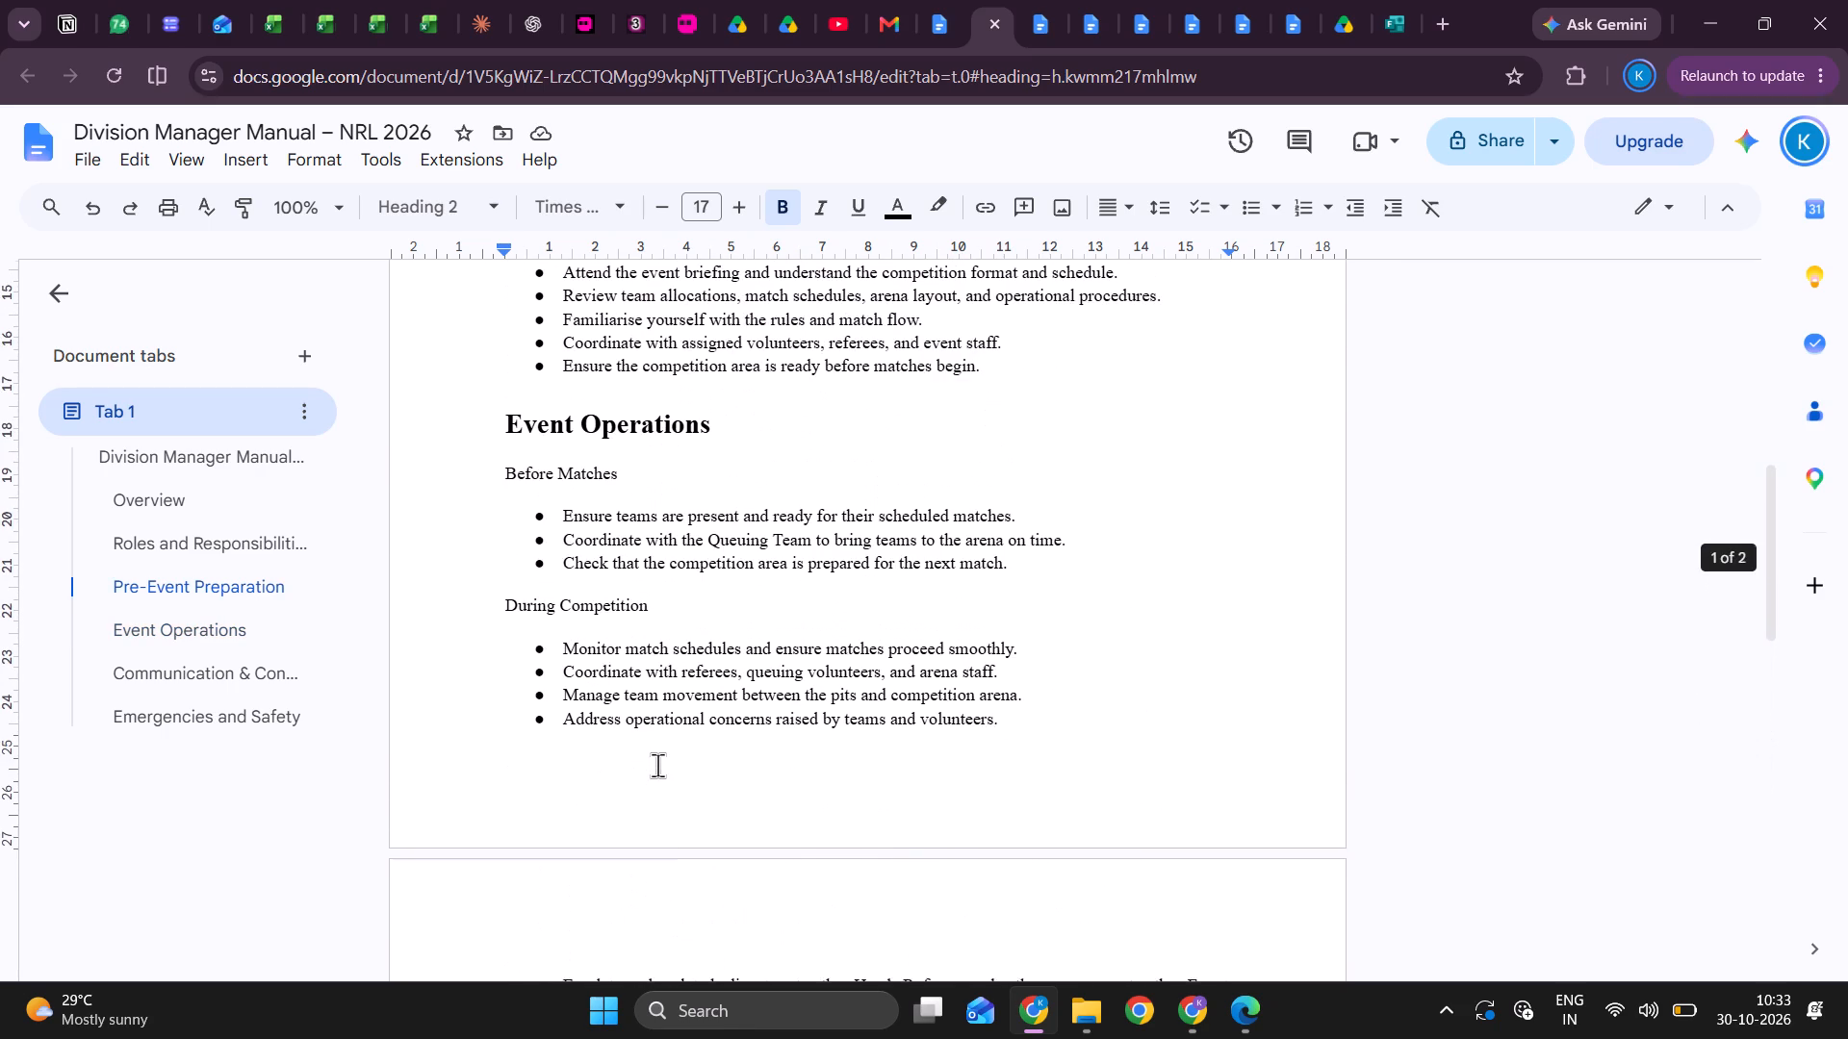
drag(503, 474, 636, 486)
key(ctrl+b)
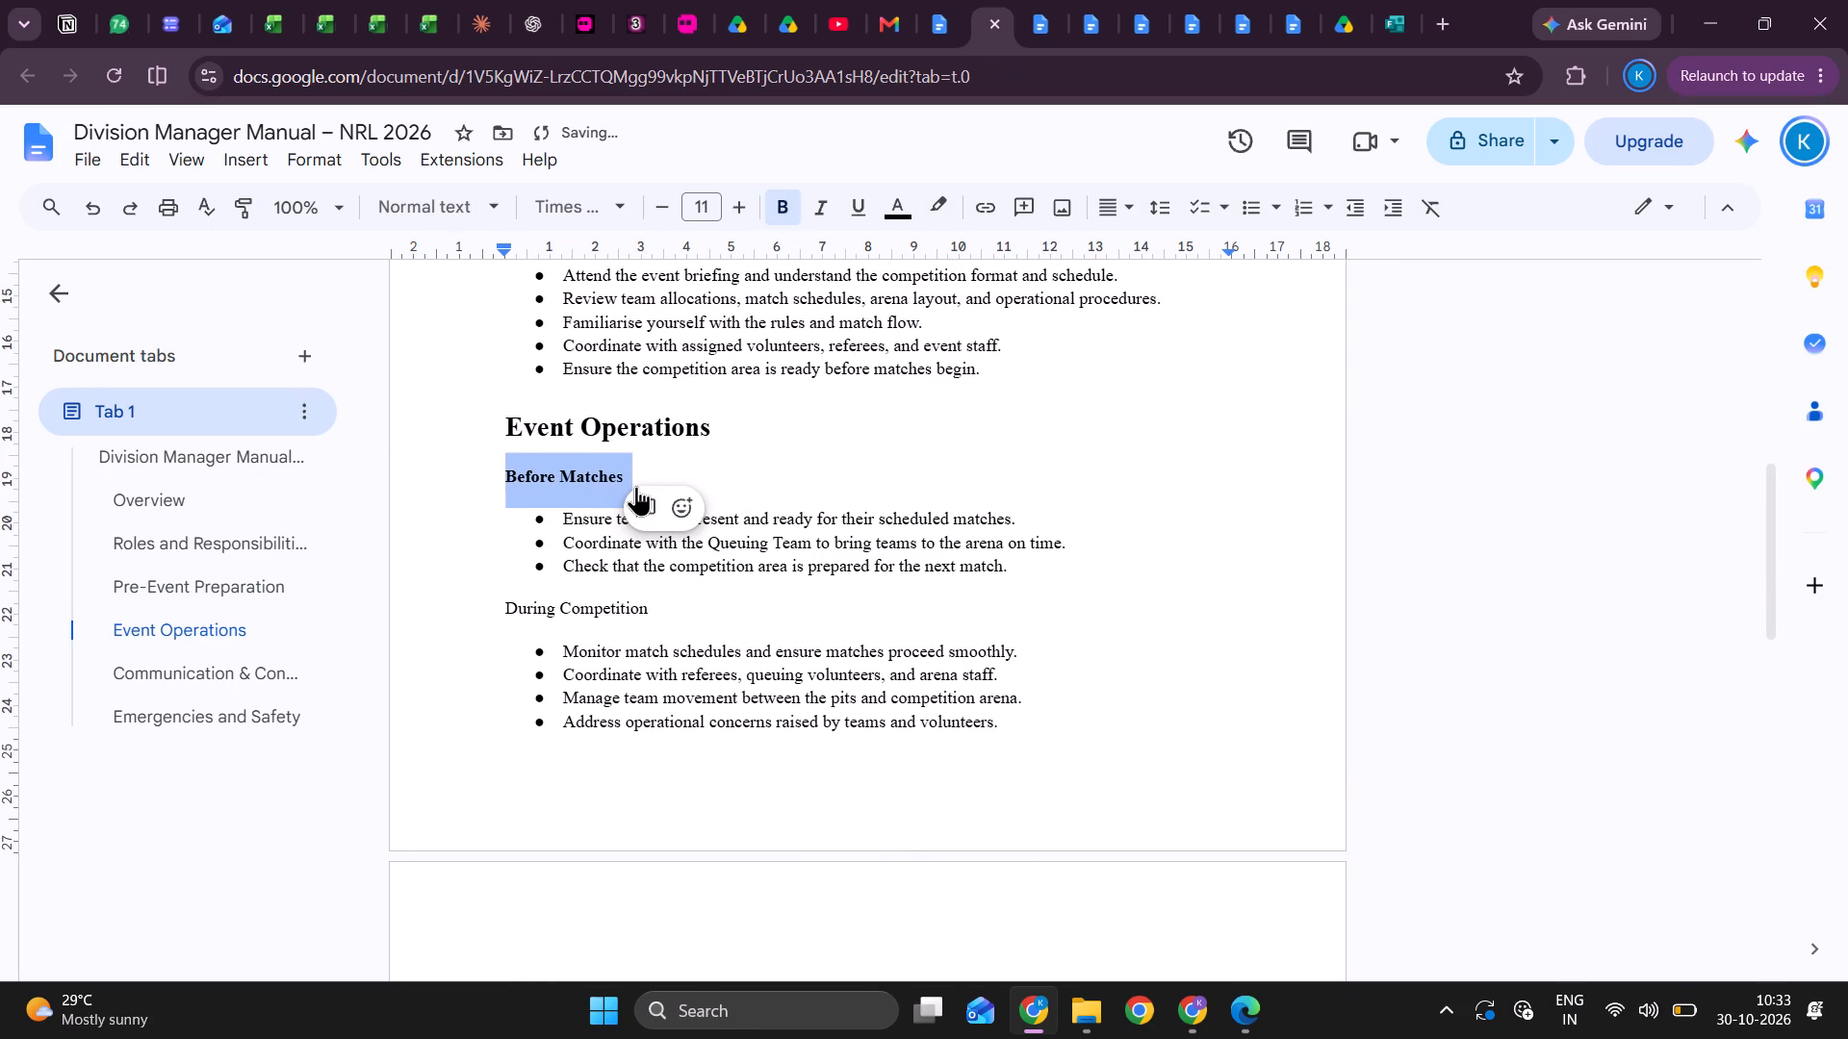
Make the "During Competition" and "After Matches" subheadings under Event Operations bold.
drag(509, 613, 654, 610)
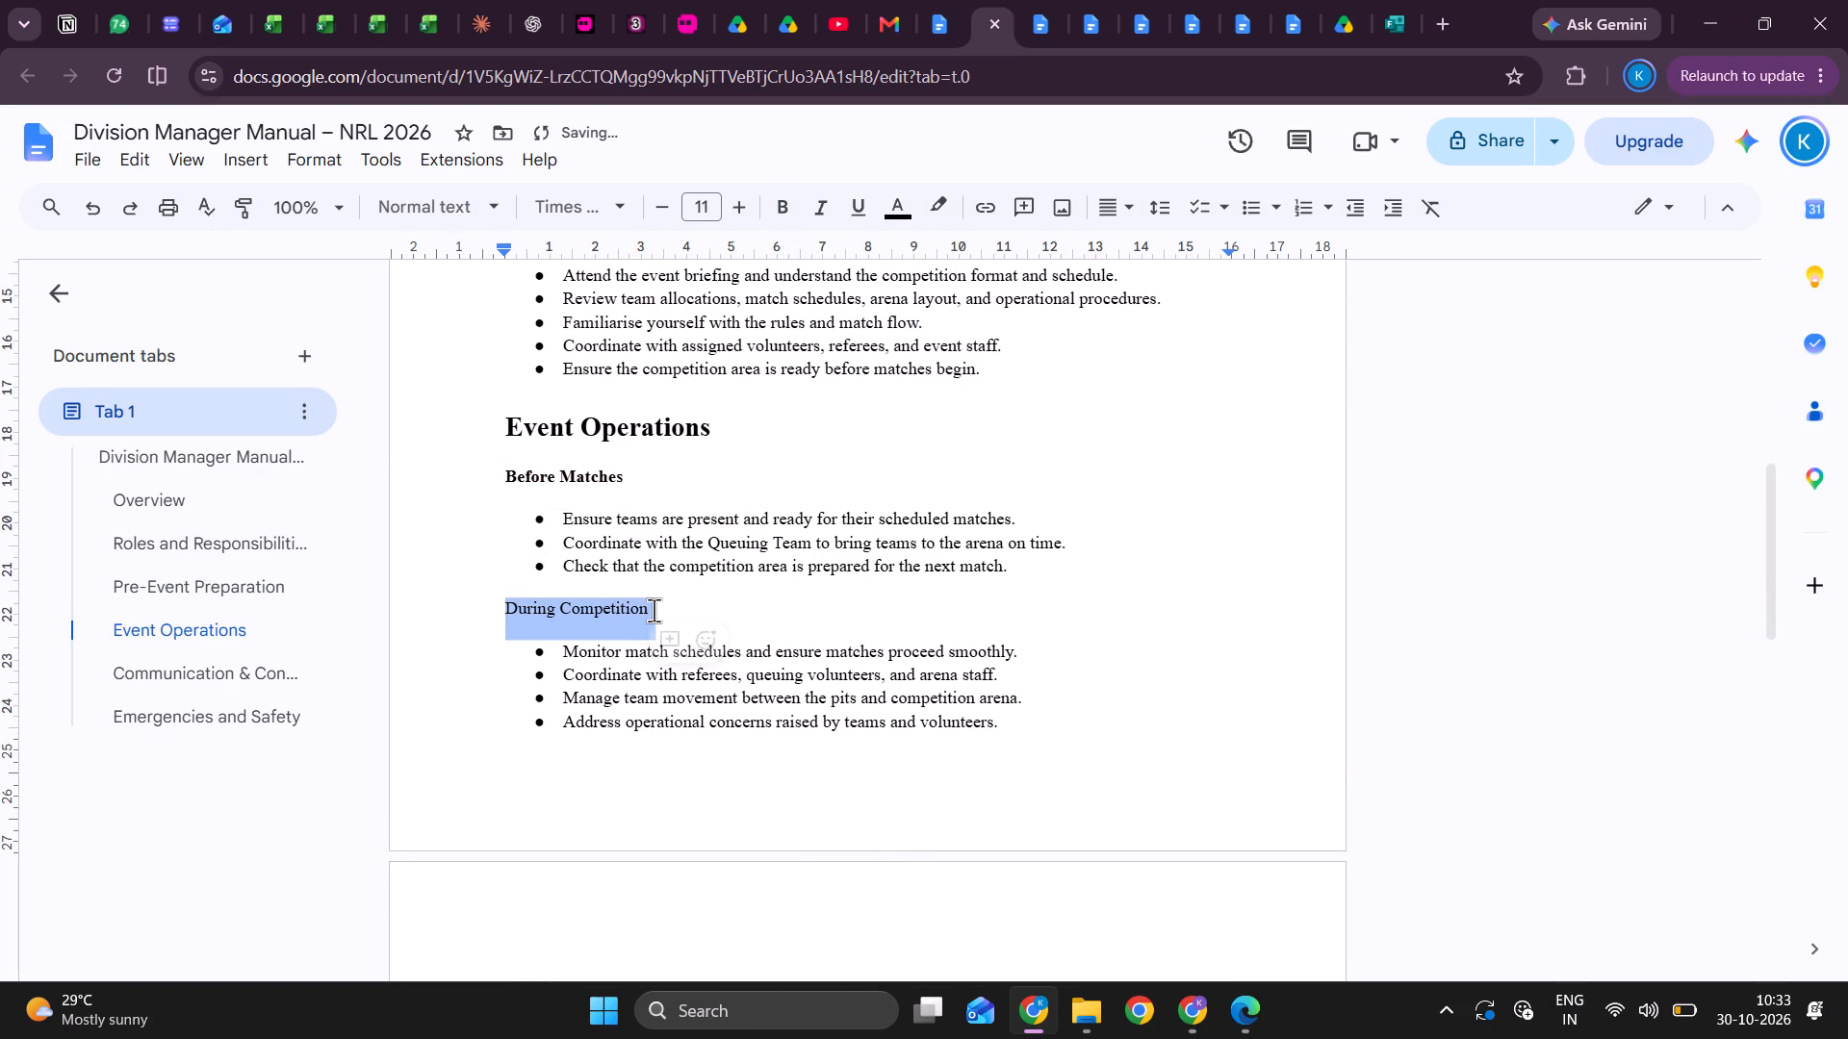
key(ctrl+b)
scroll(654, 610, down, 3)
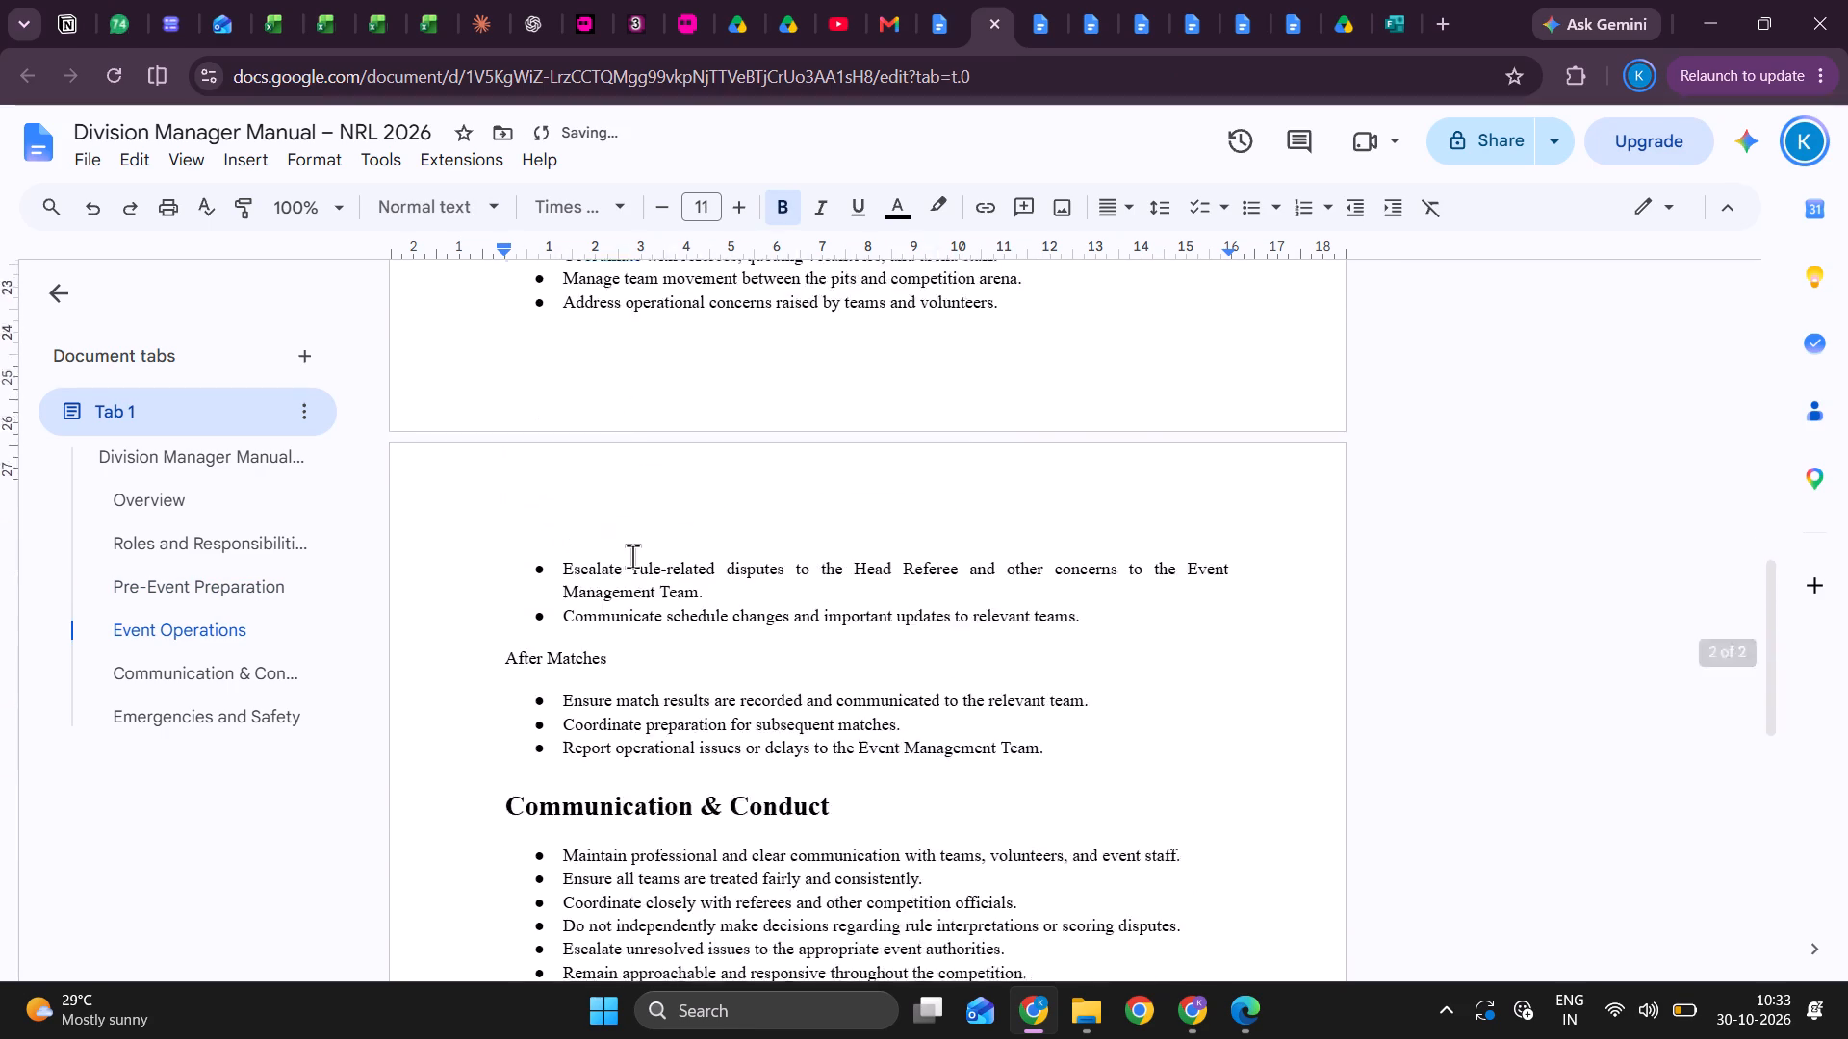
drag(506, 484, 631, 500)
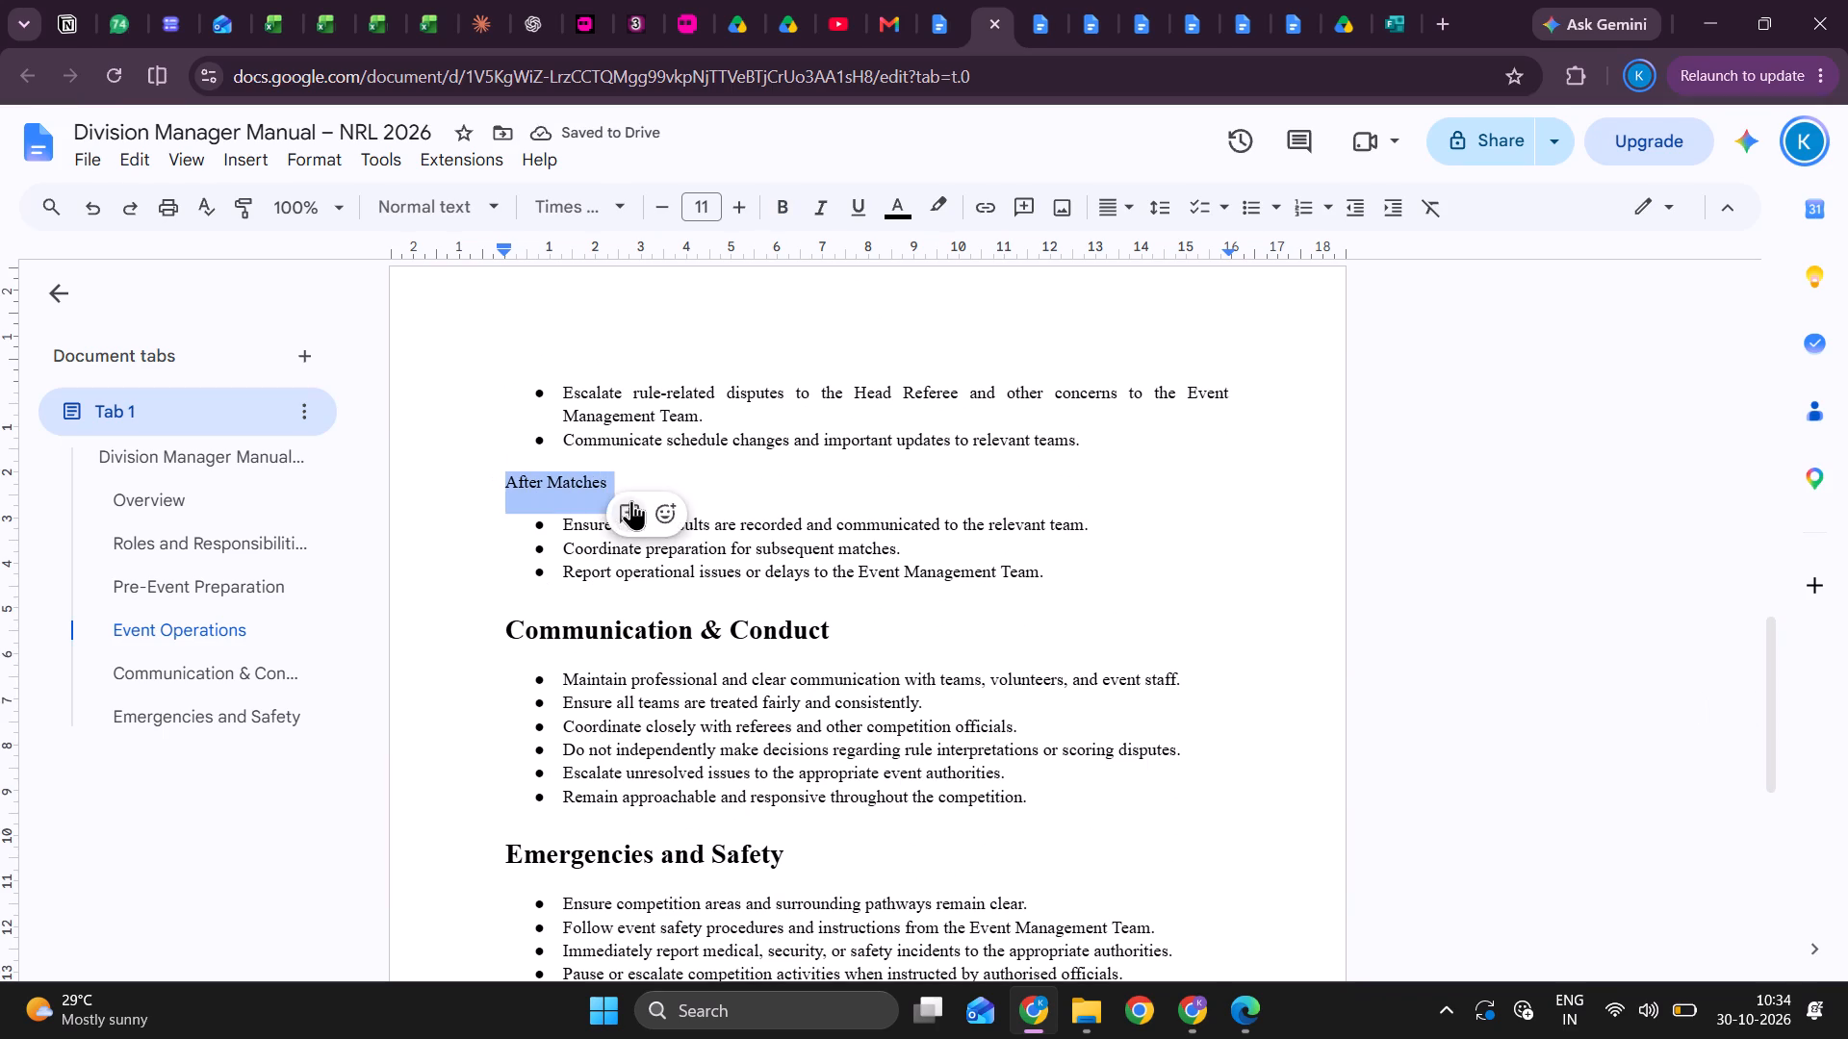
key(ctrl+b)
click(571, 569)
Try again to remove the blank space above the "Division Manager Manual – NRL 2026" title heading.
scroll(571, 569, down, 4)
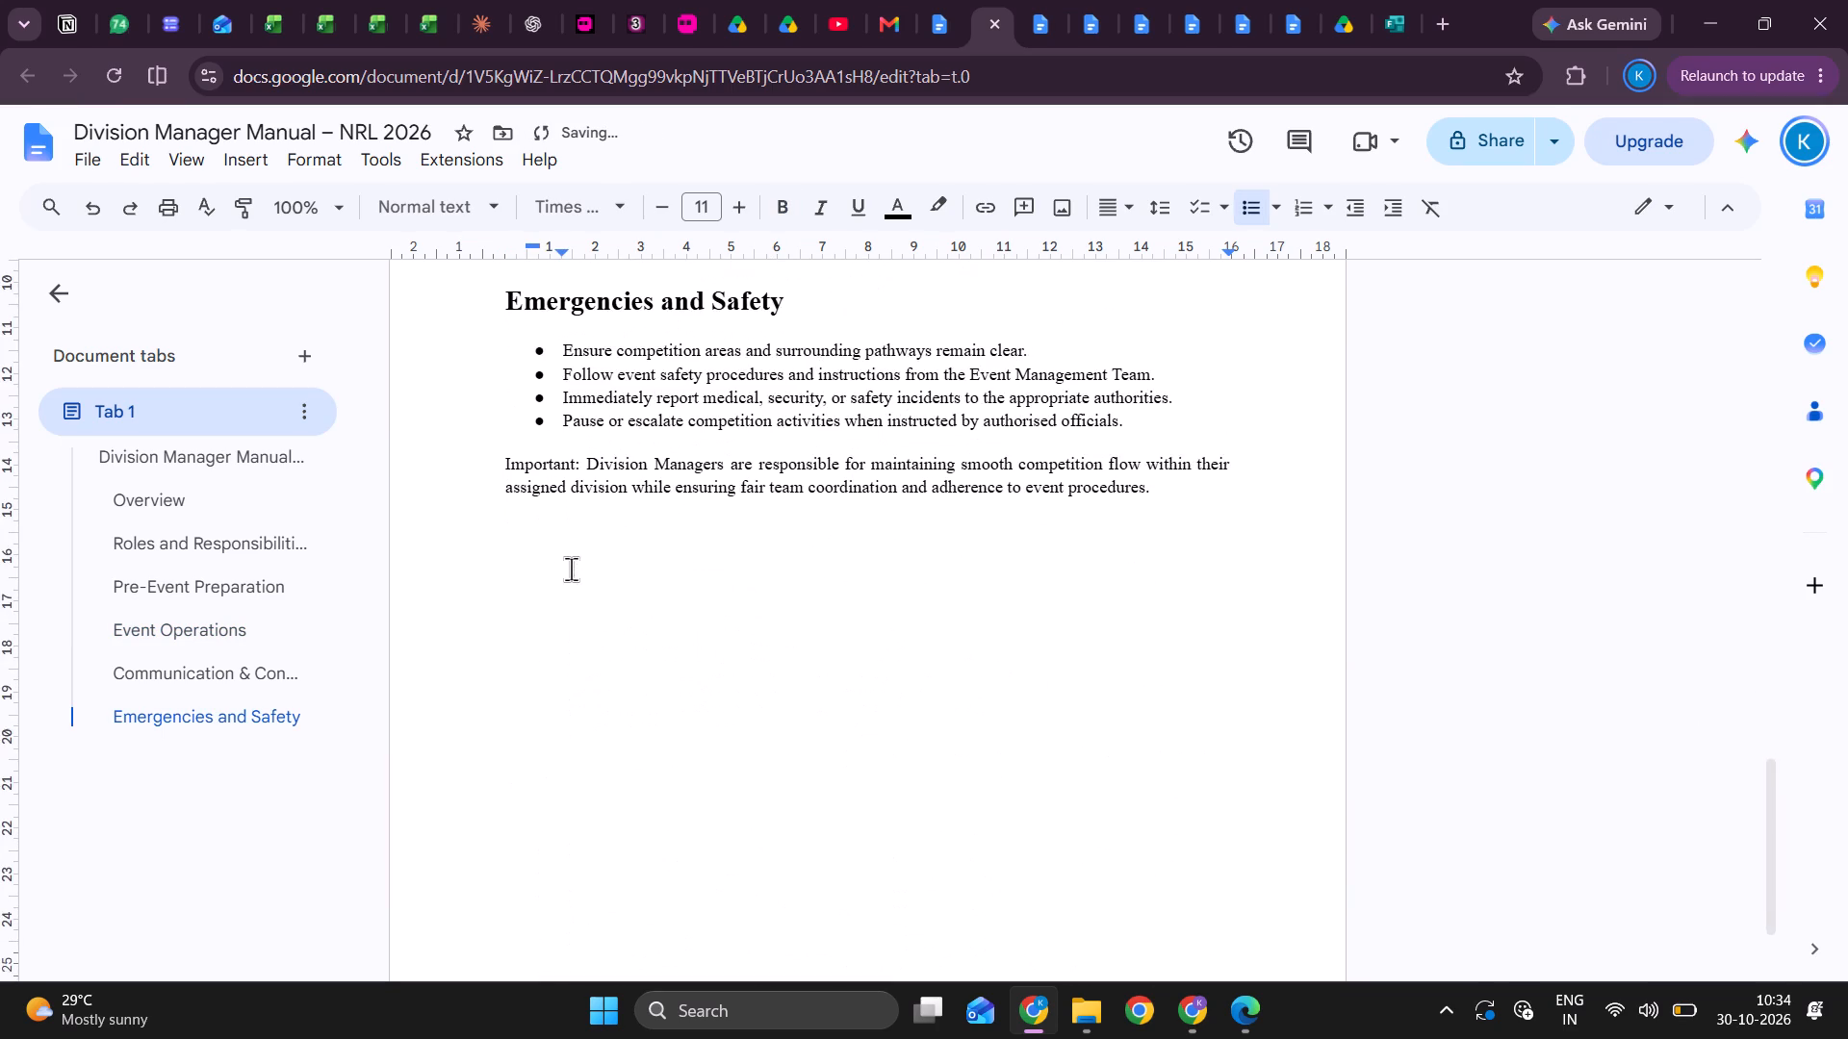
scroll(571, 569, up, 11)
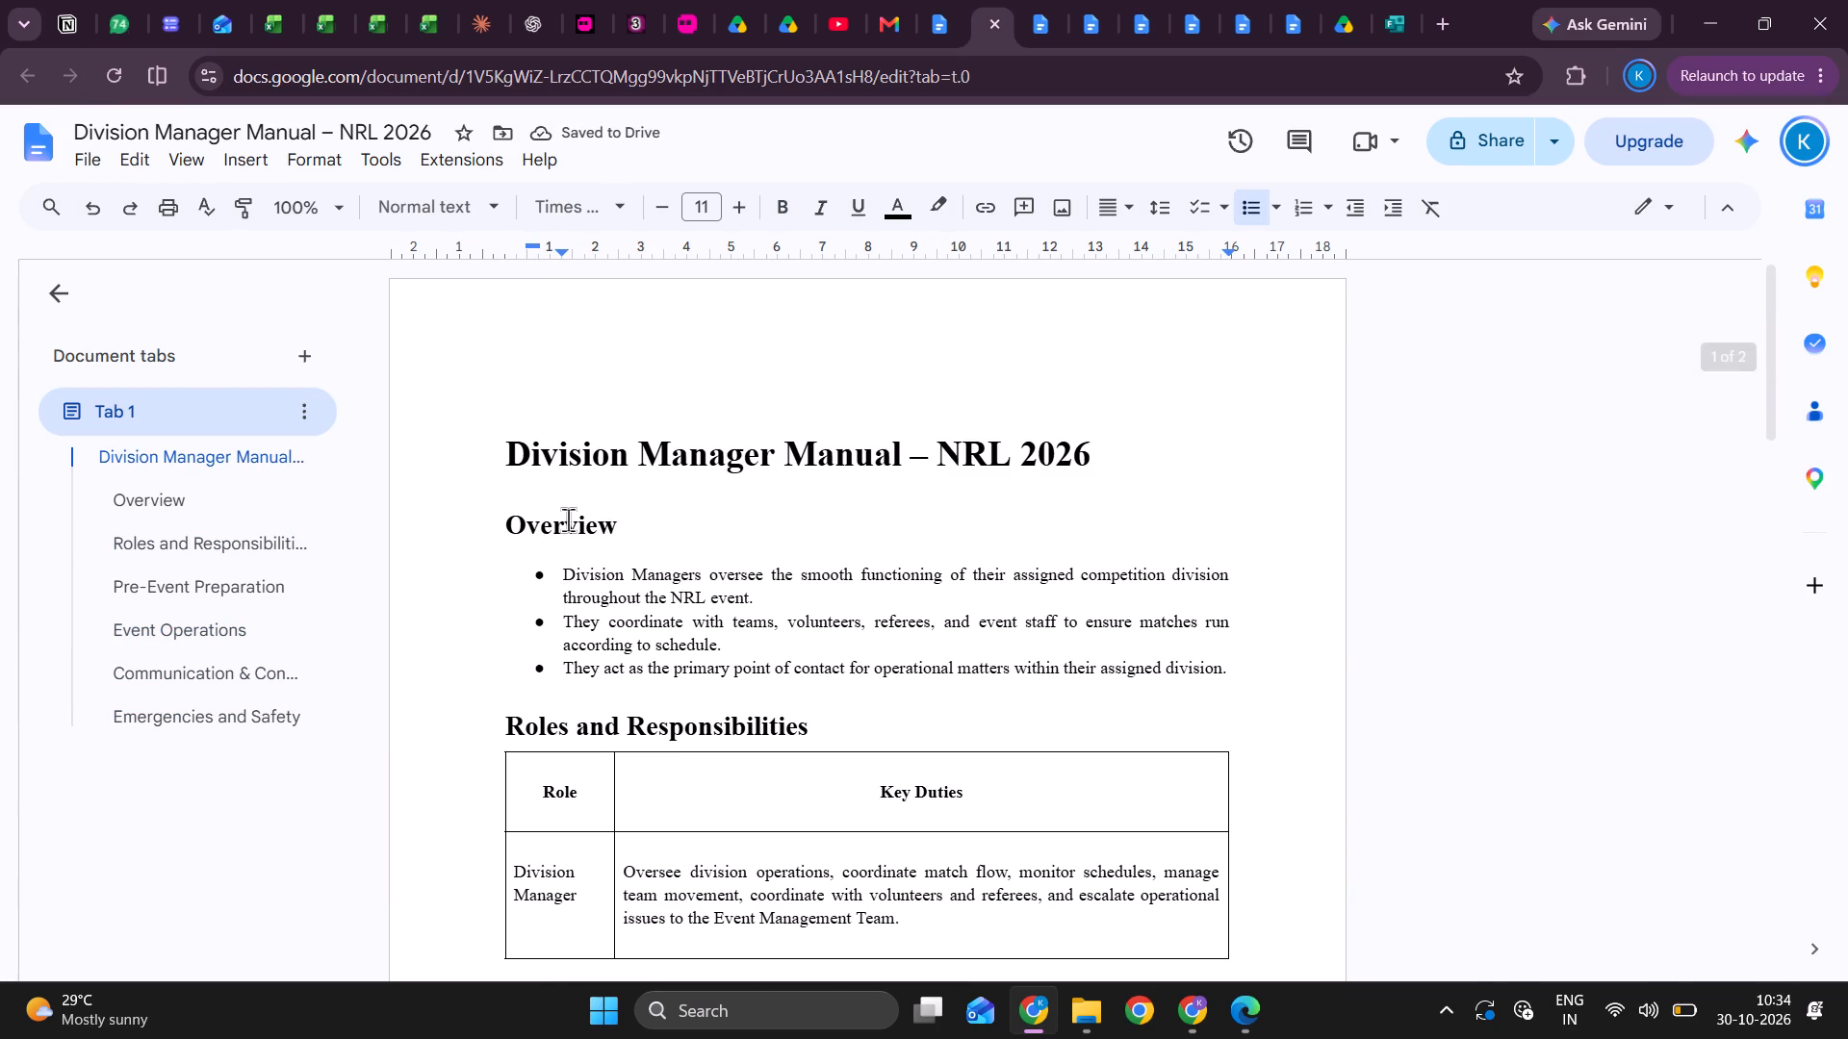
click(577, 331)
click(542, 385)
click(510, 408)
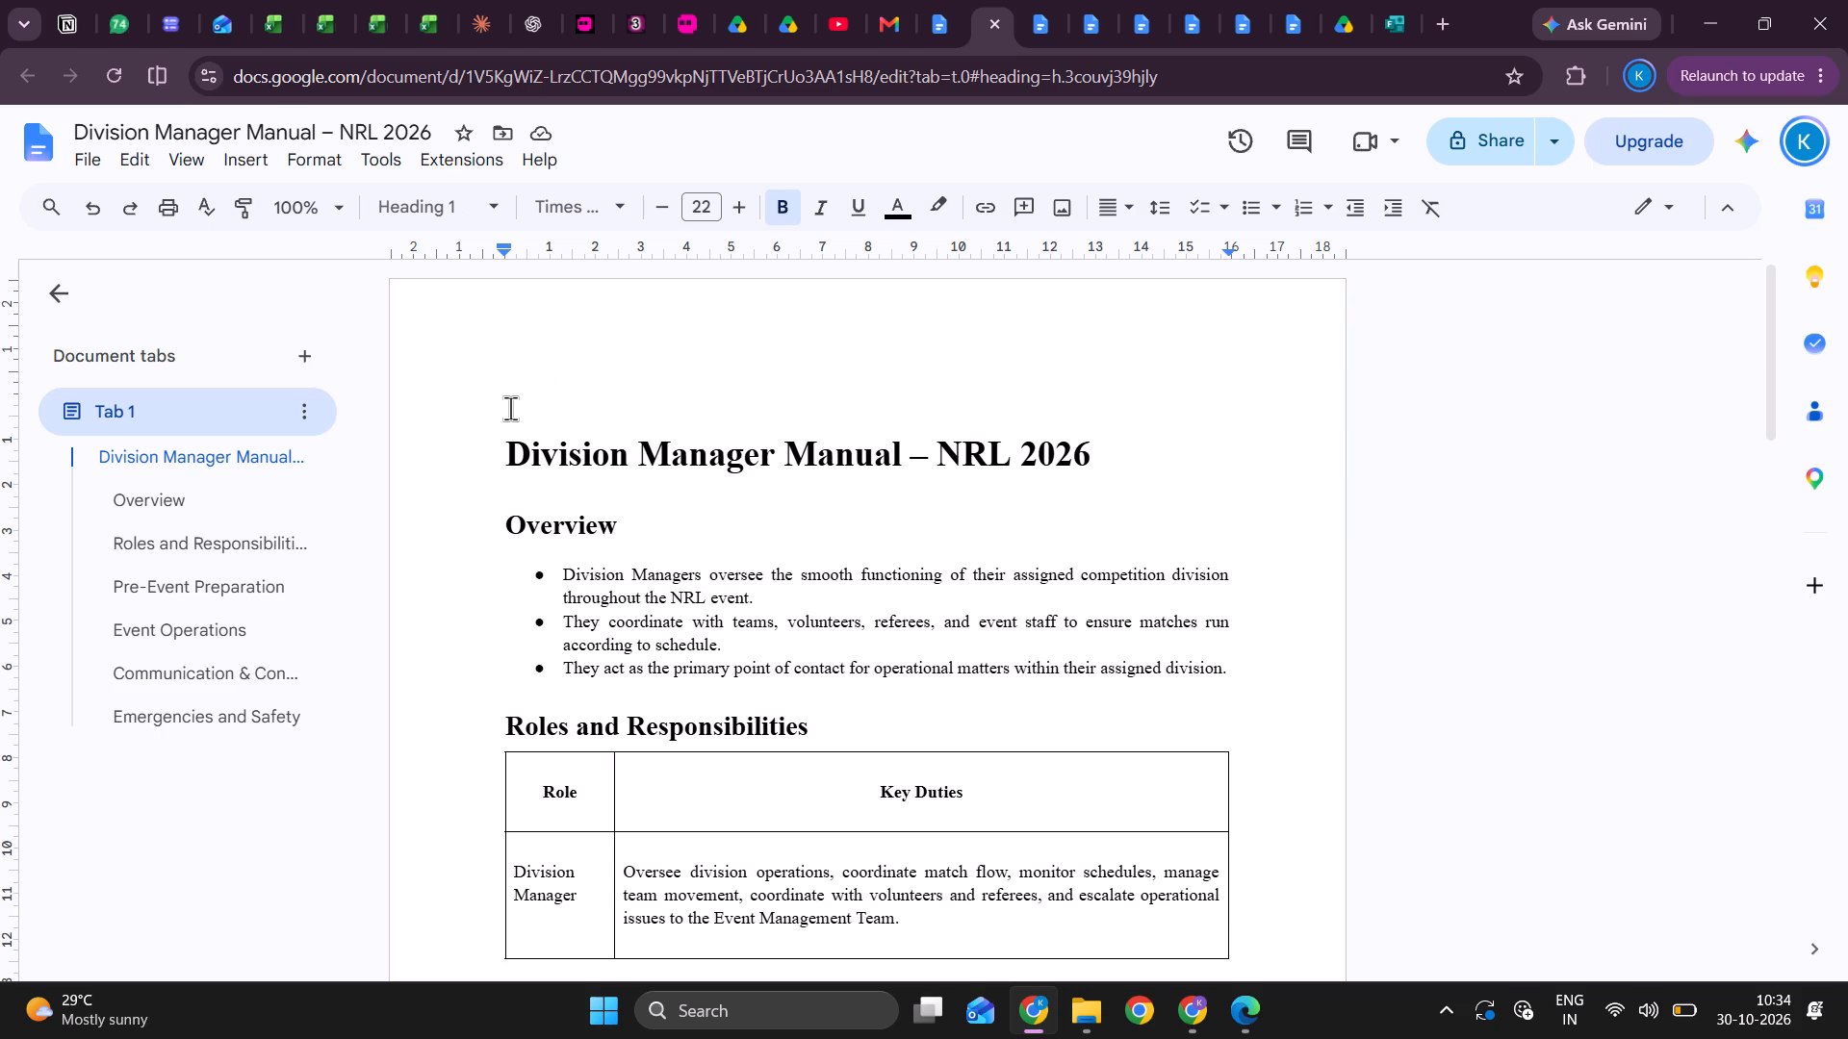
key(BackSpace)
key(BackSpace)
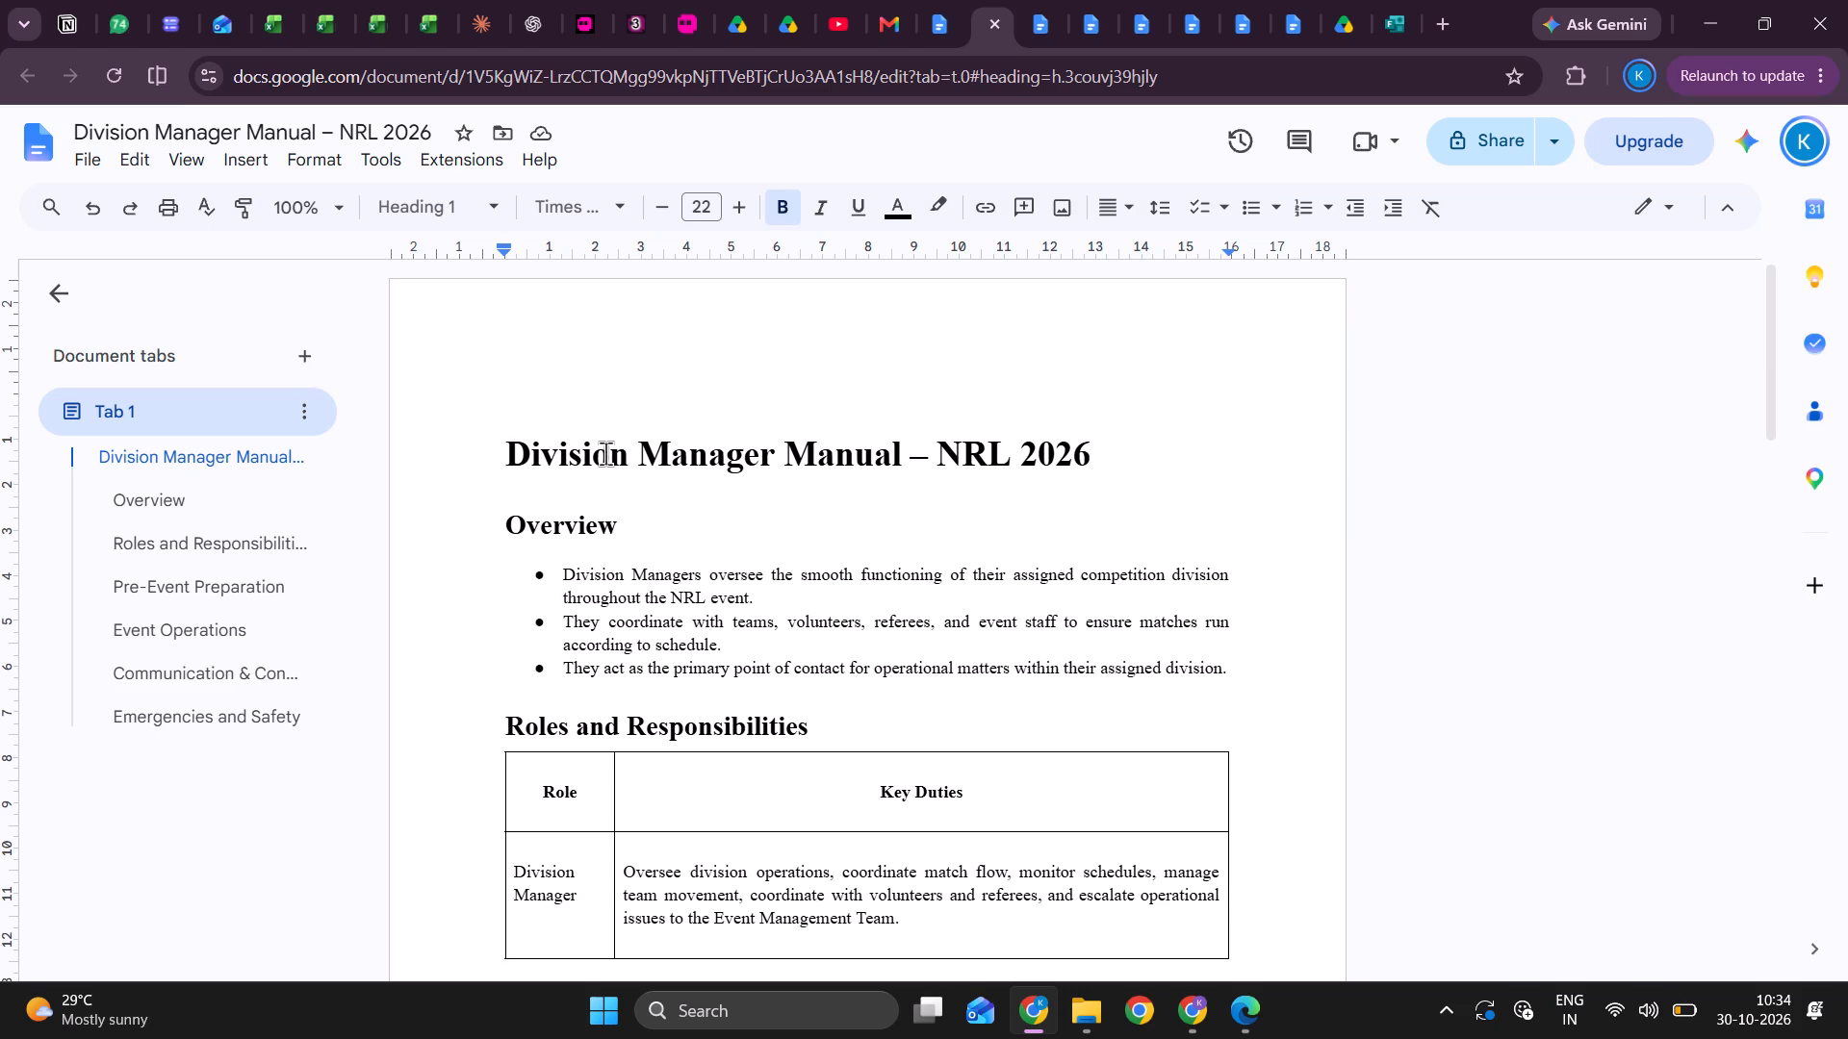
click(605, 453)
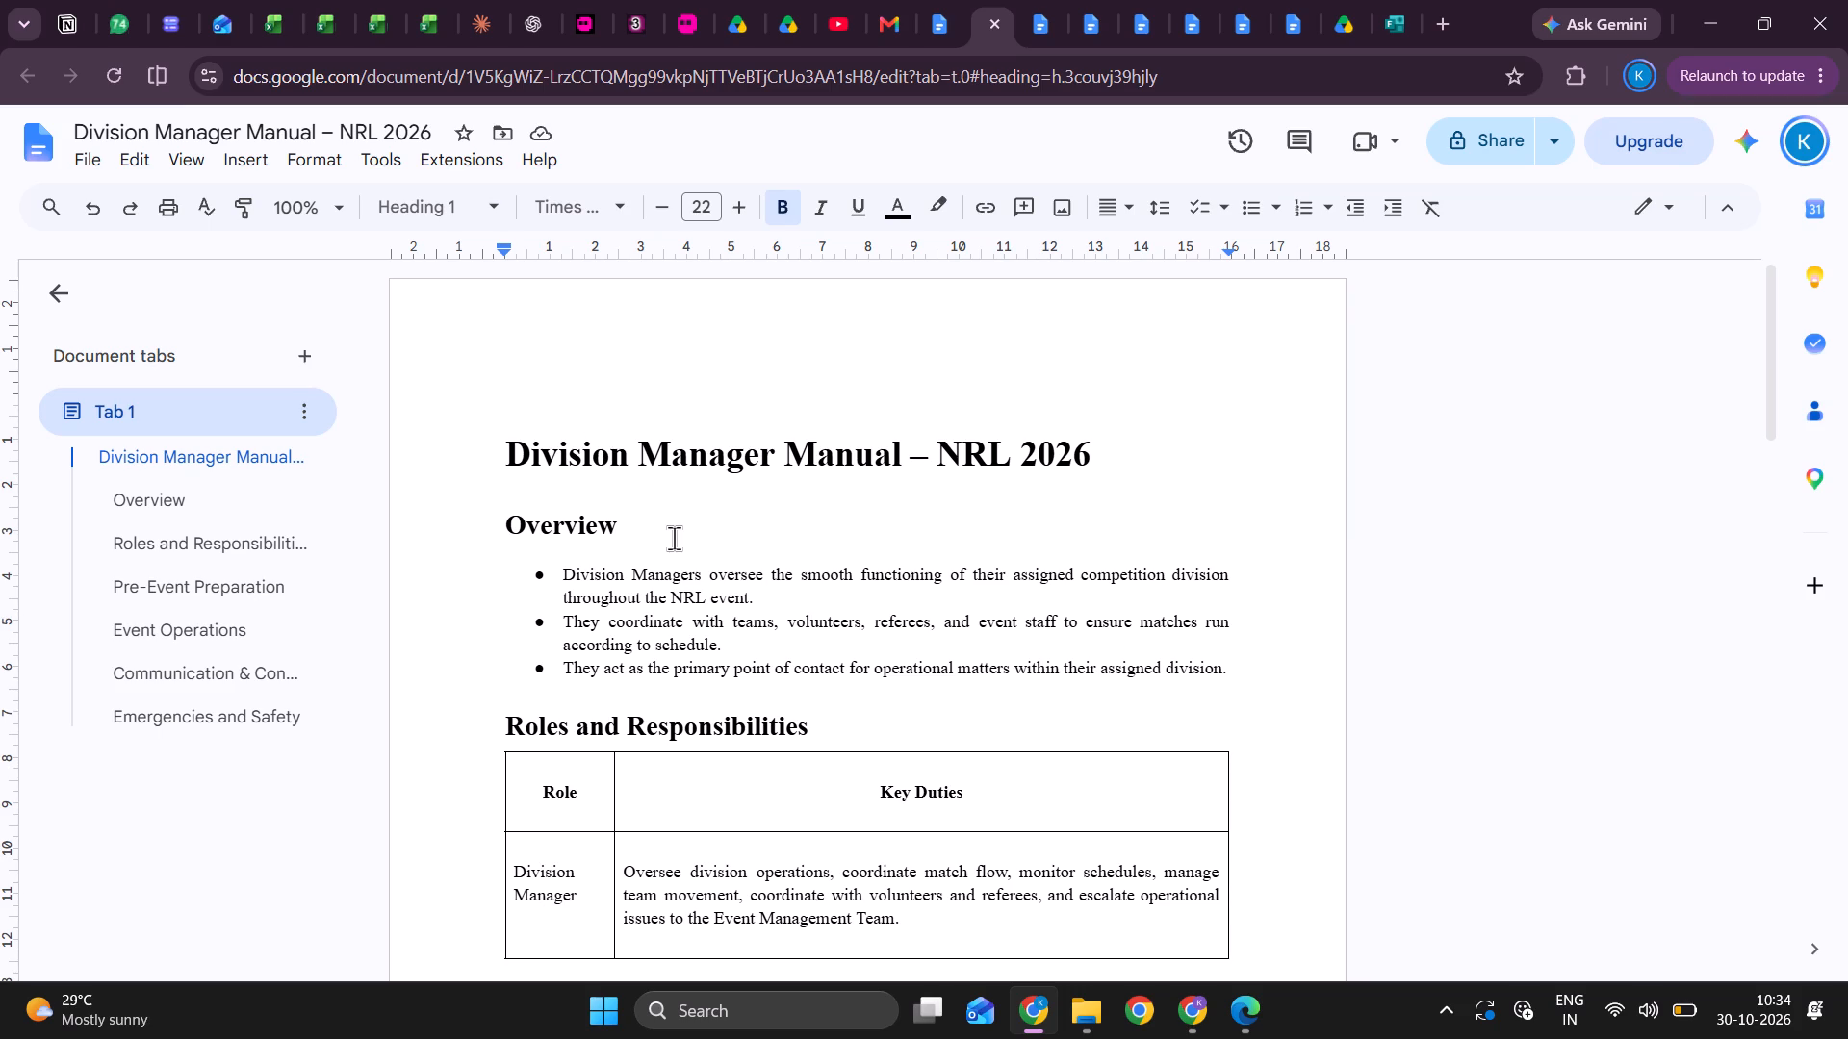
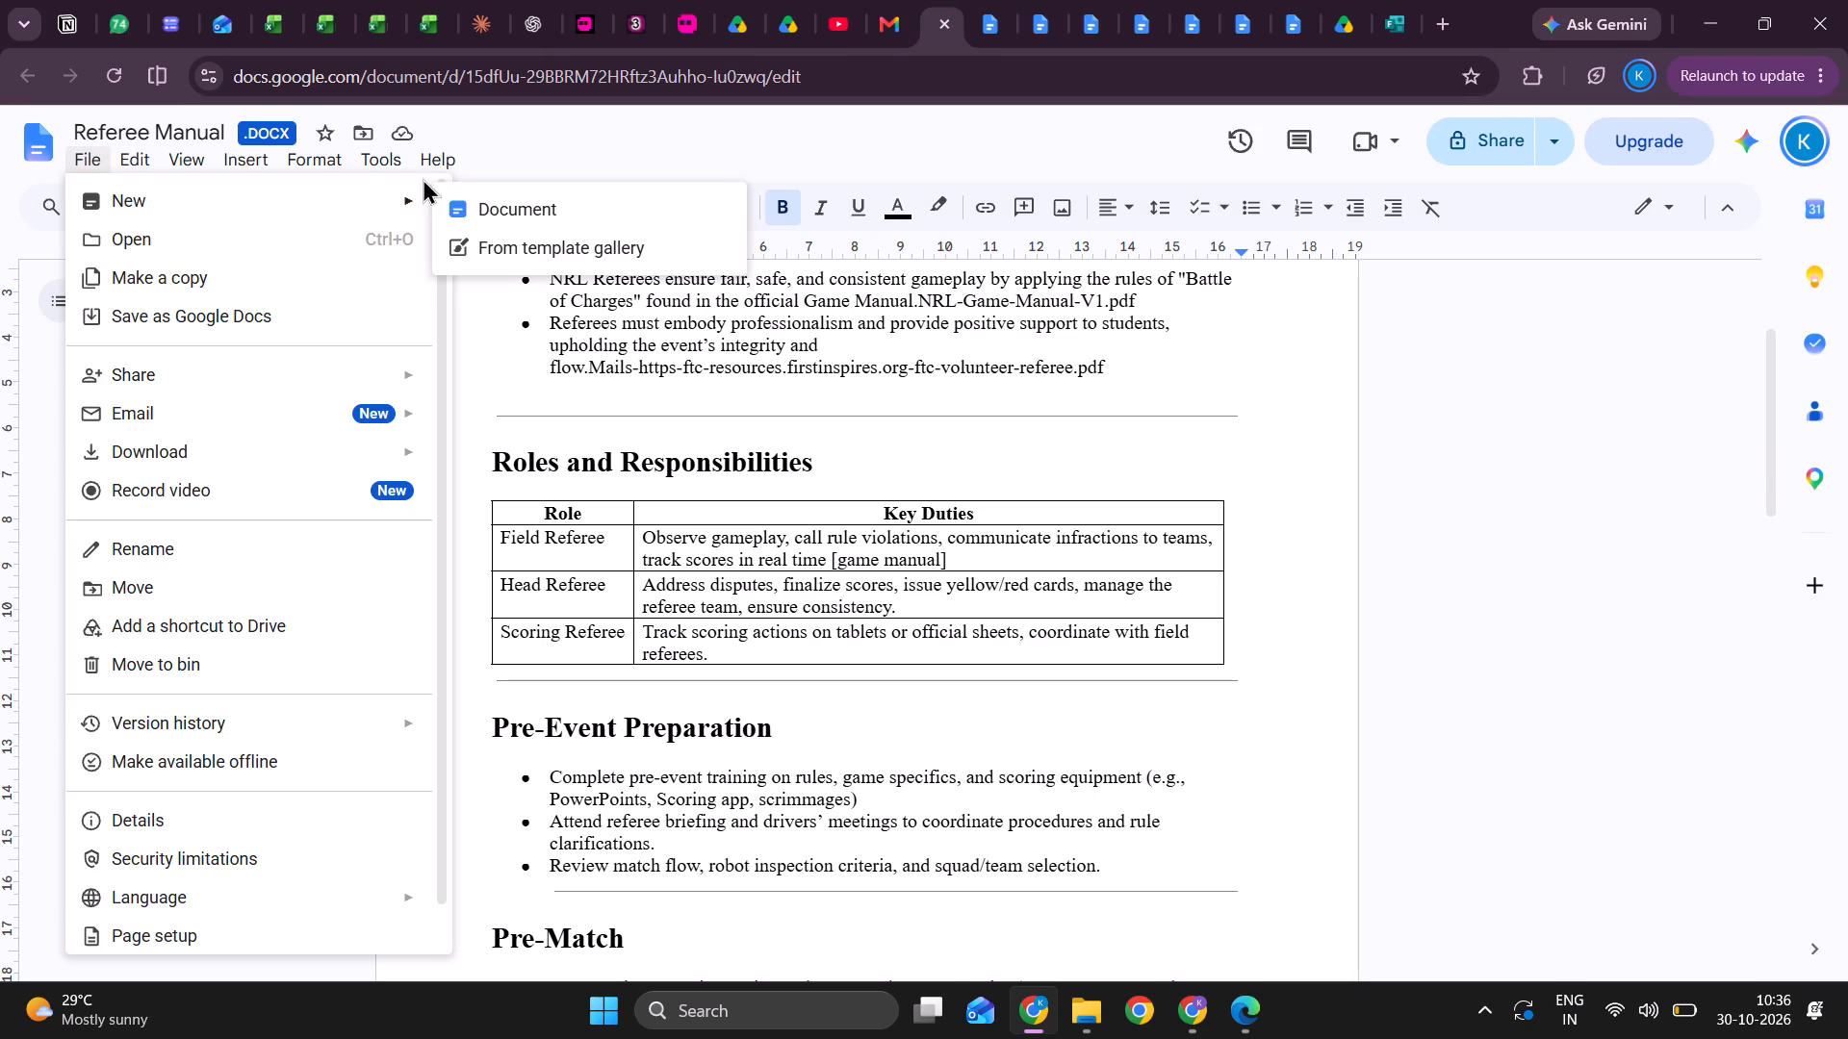
click(451, 198)
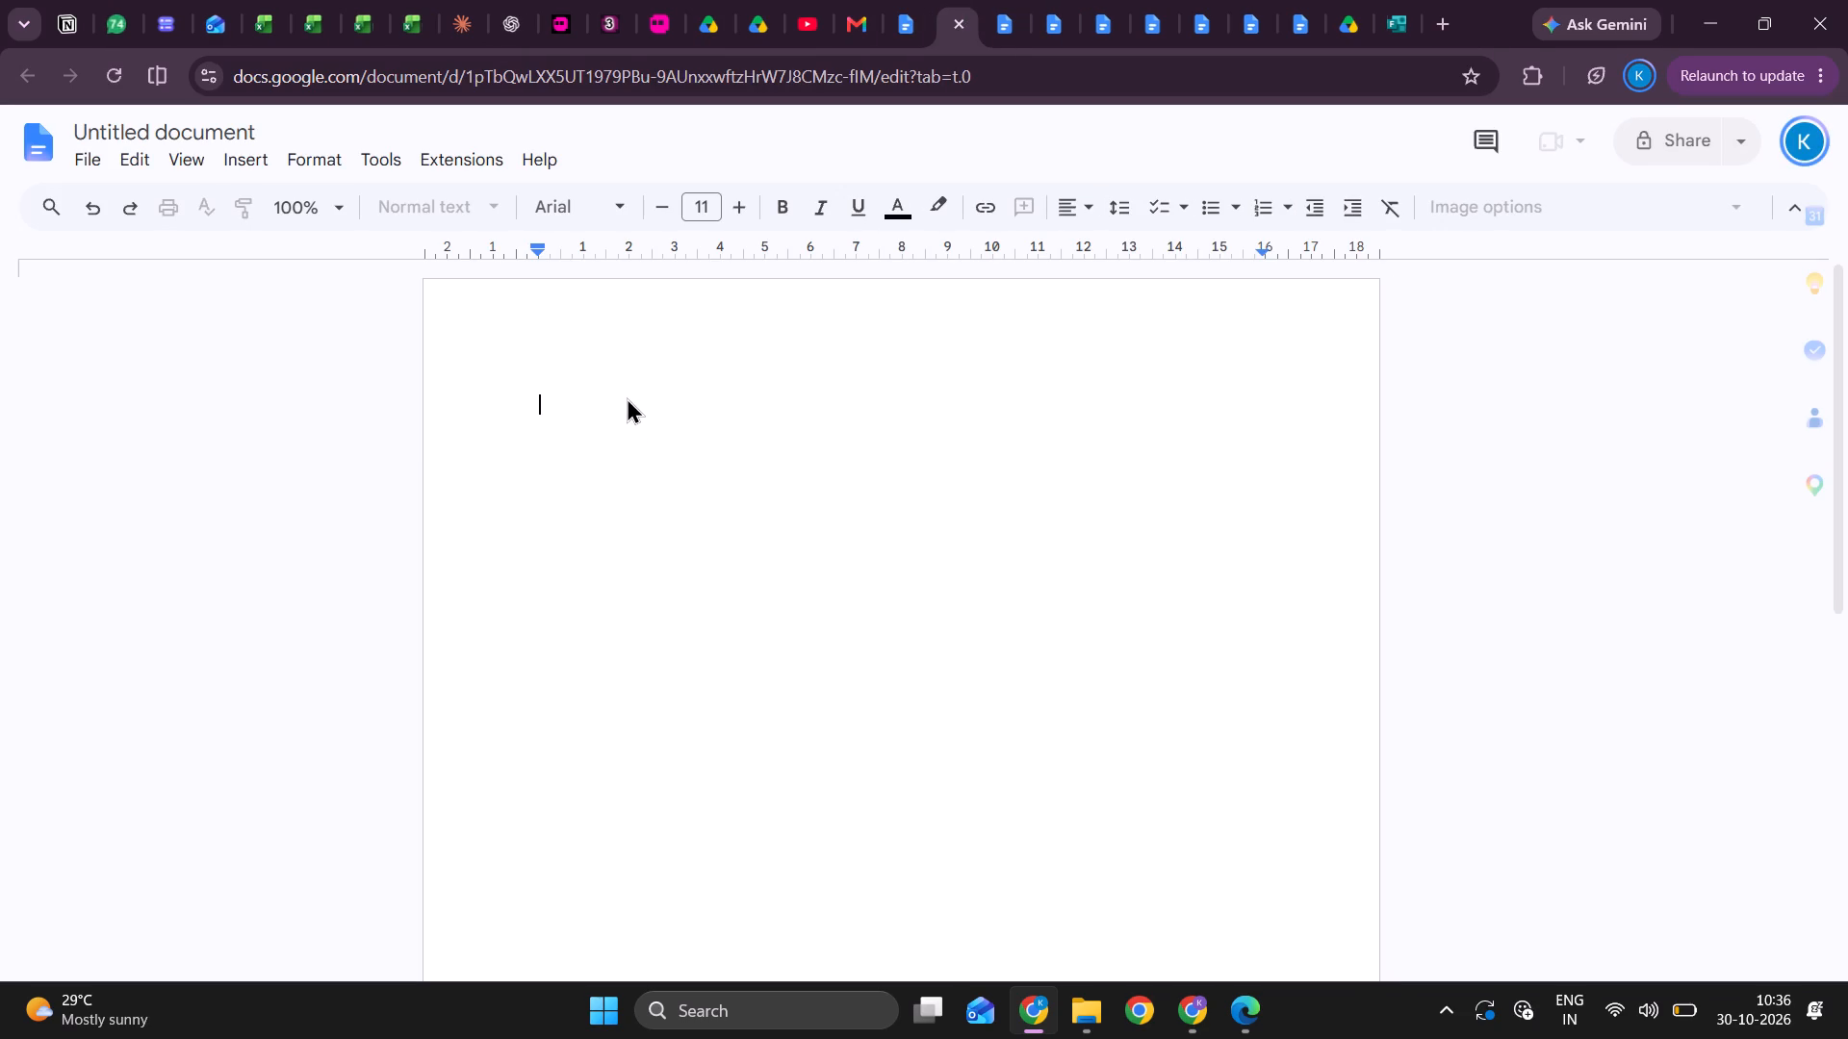
key(ctrl+v)
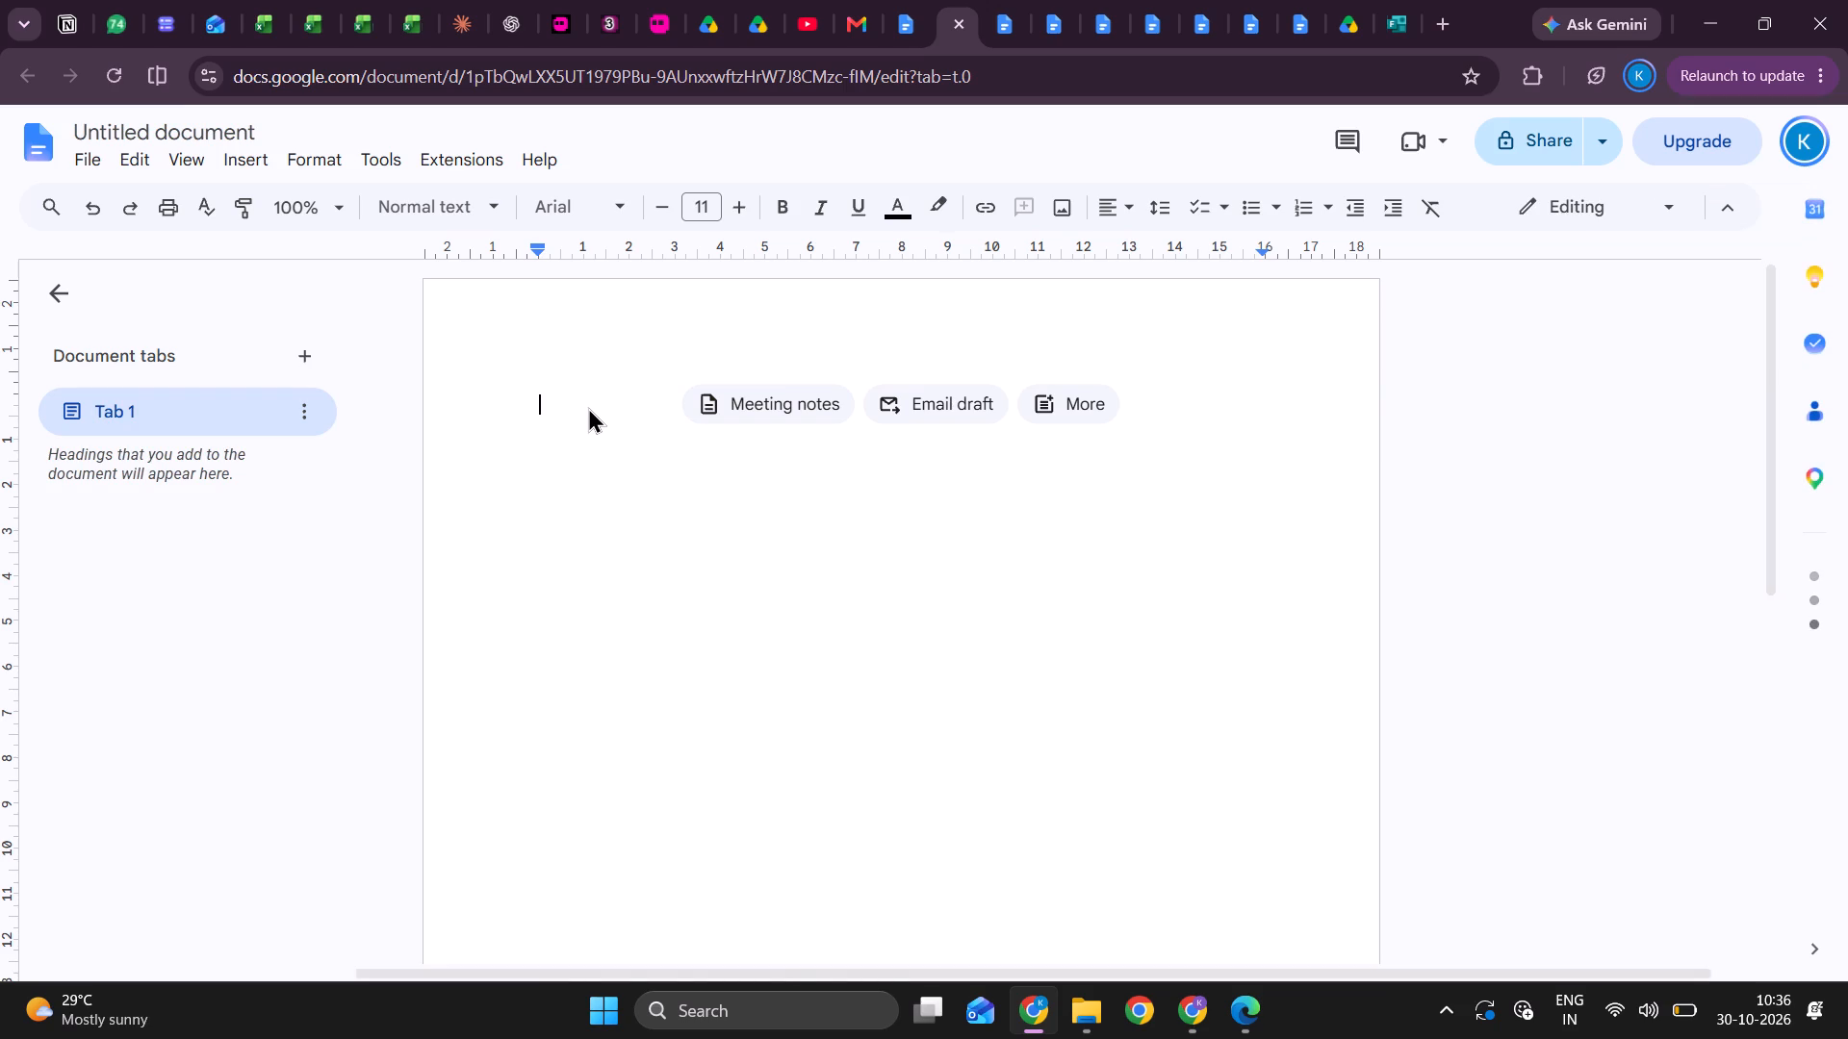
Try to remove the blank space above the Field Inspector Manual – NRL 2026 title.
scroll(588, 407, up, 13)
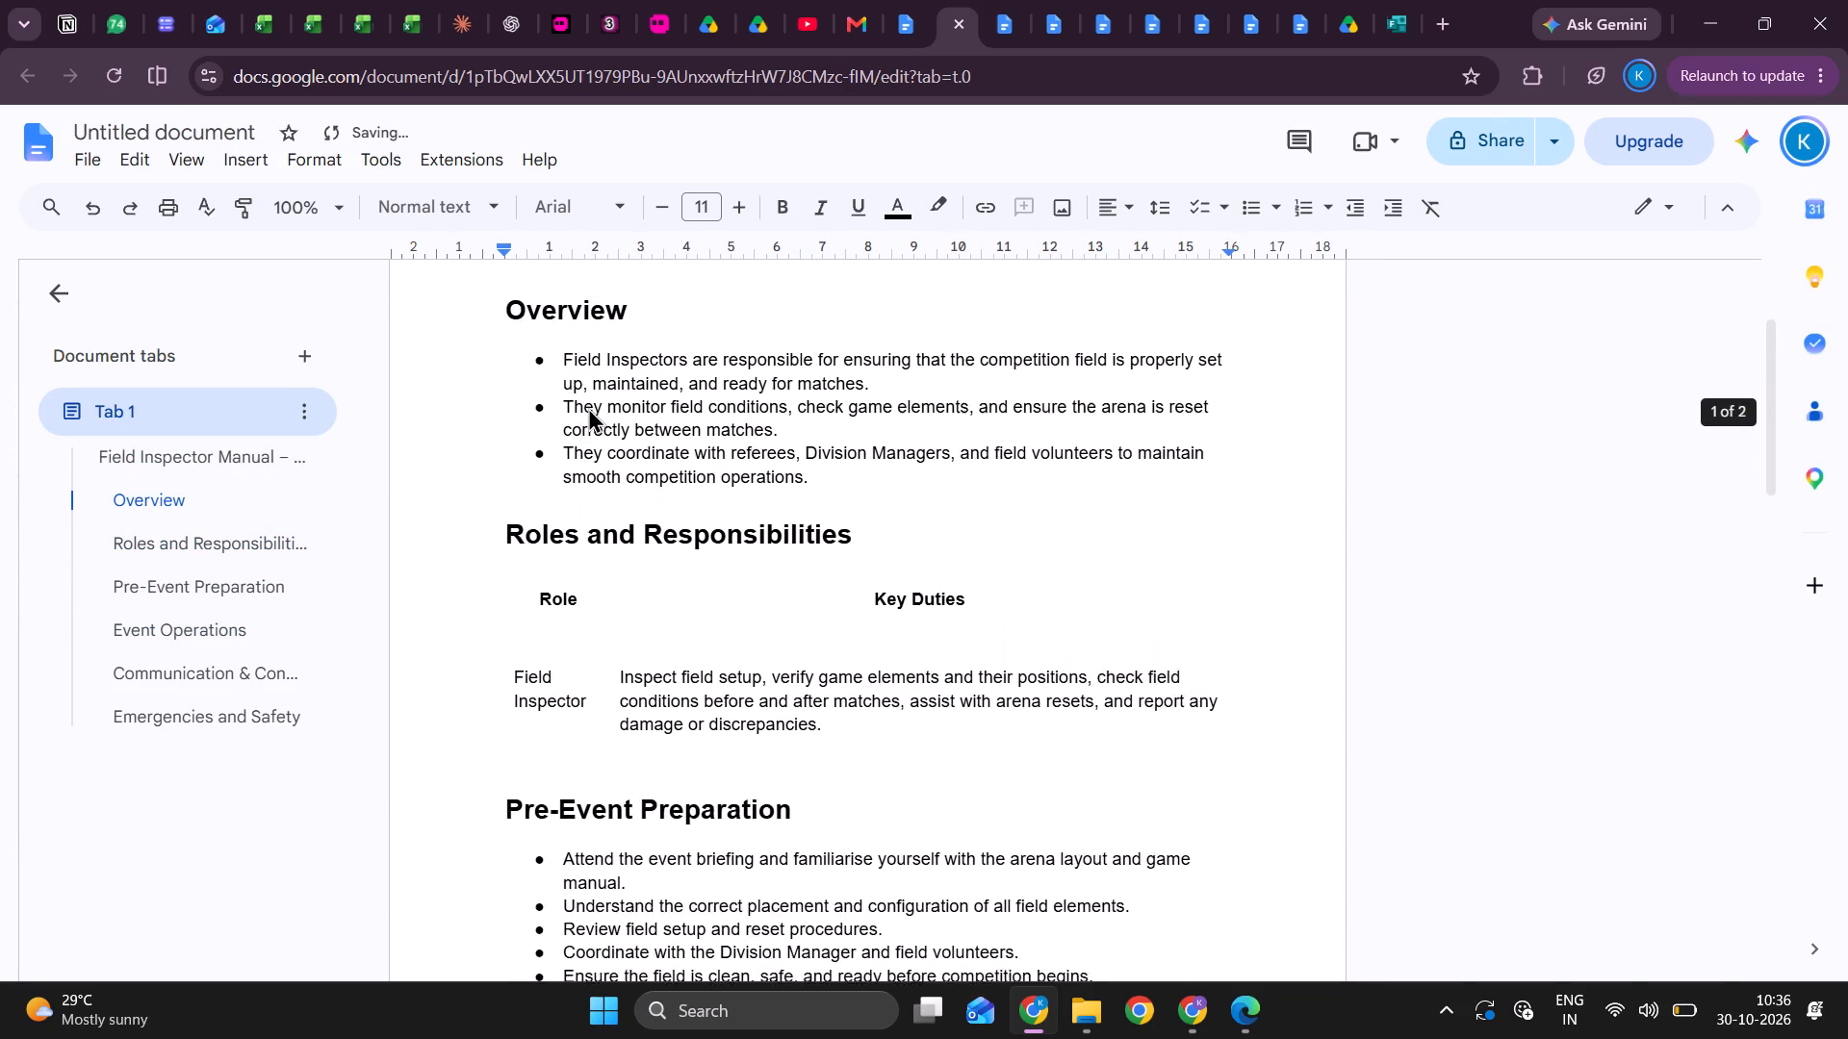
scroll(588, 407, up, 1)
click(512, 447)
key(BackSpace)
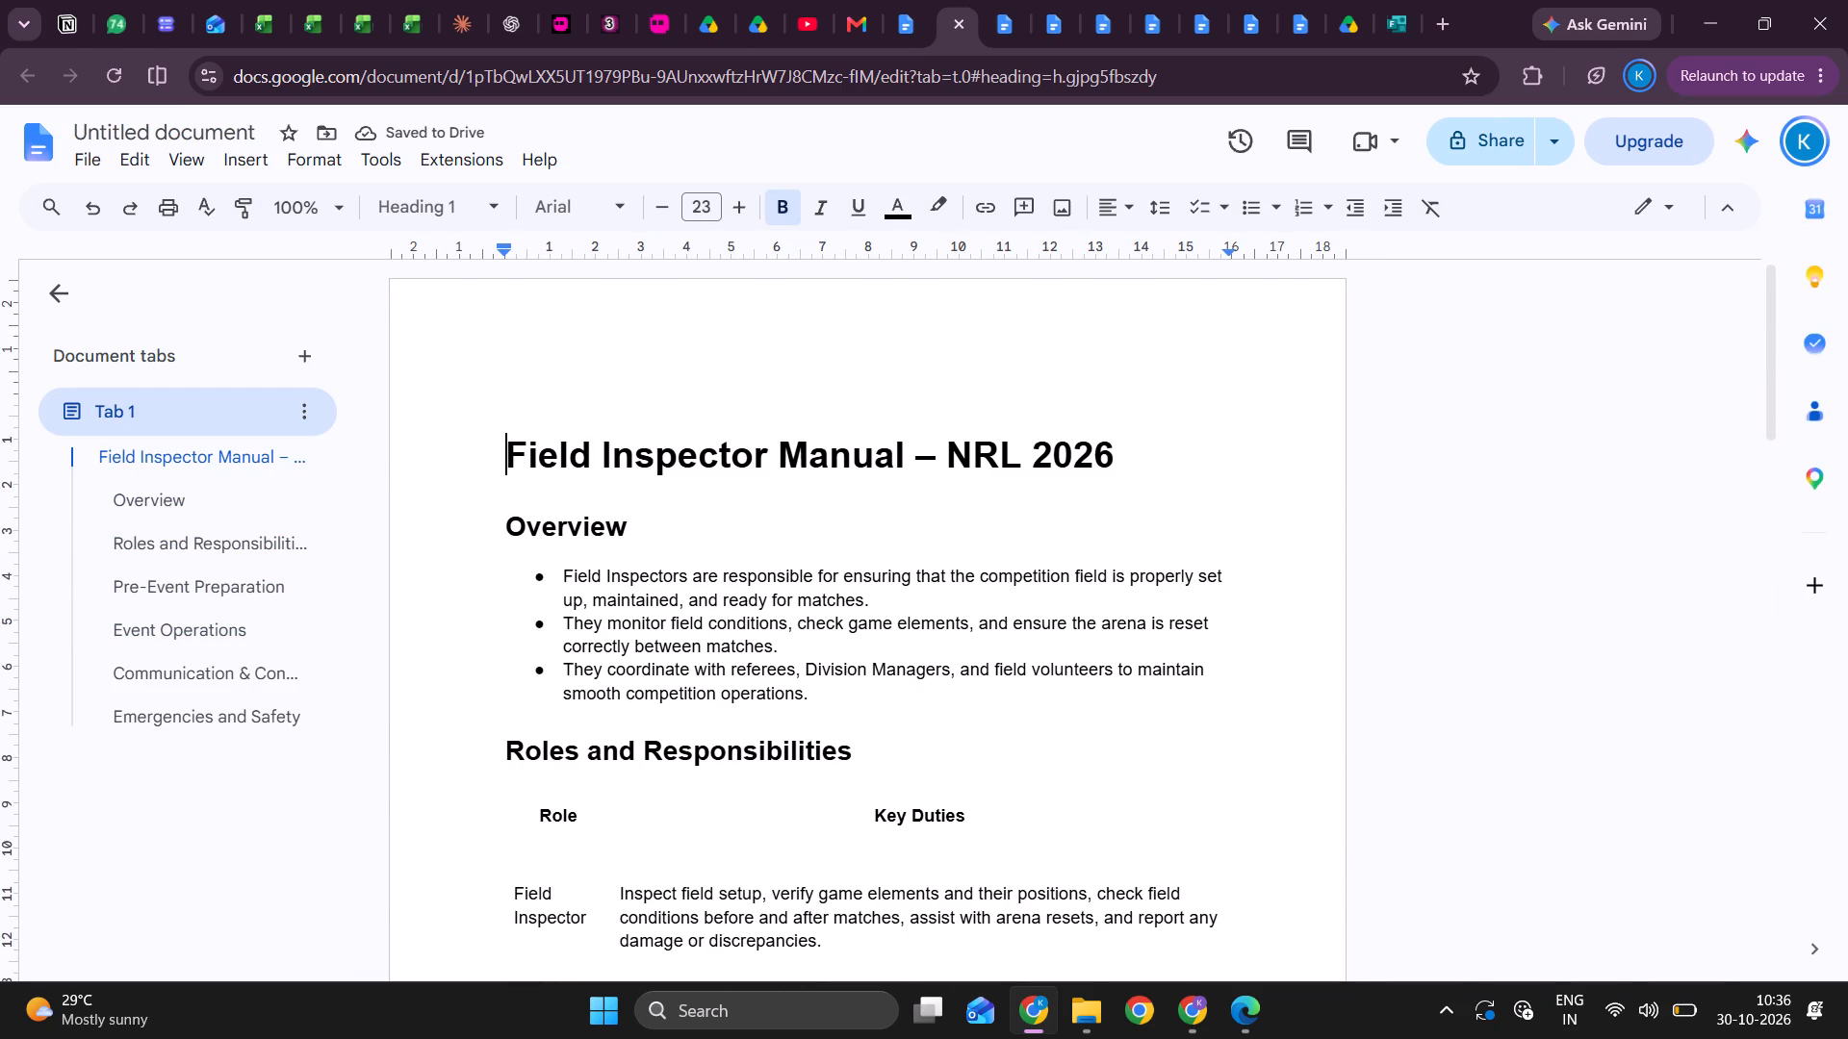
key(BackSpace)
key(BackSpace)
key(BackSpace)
Set the font of the whole document to Times New Roman.
key(ctrl+a)
click(583, 194)
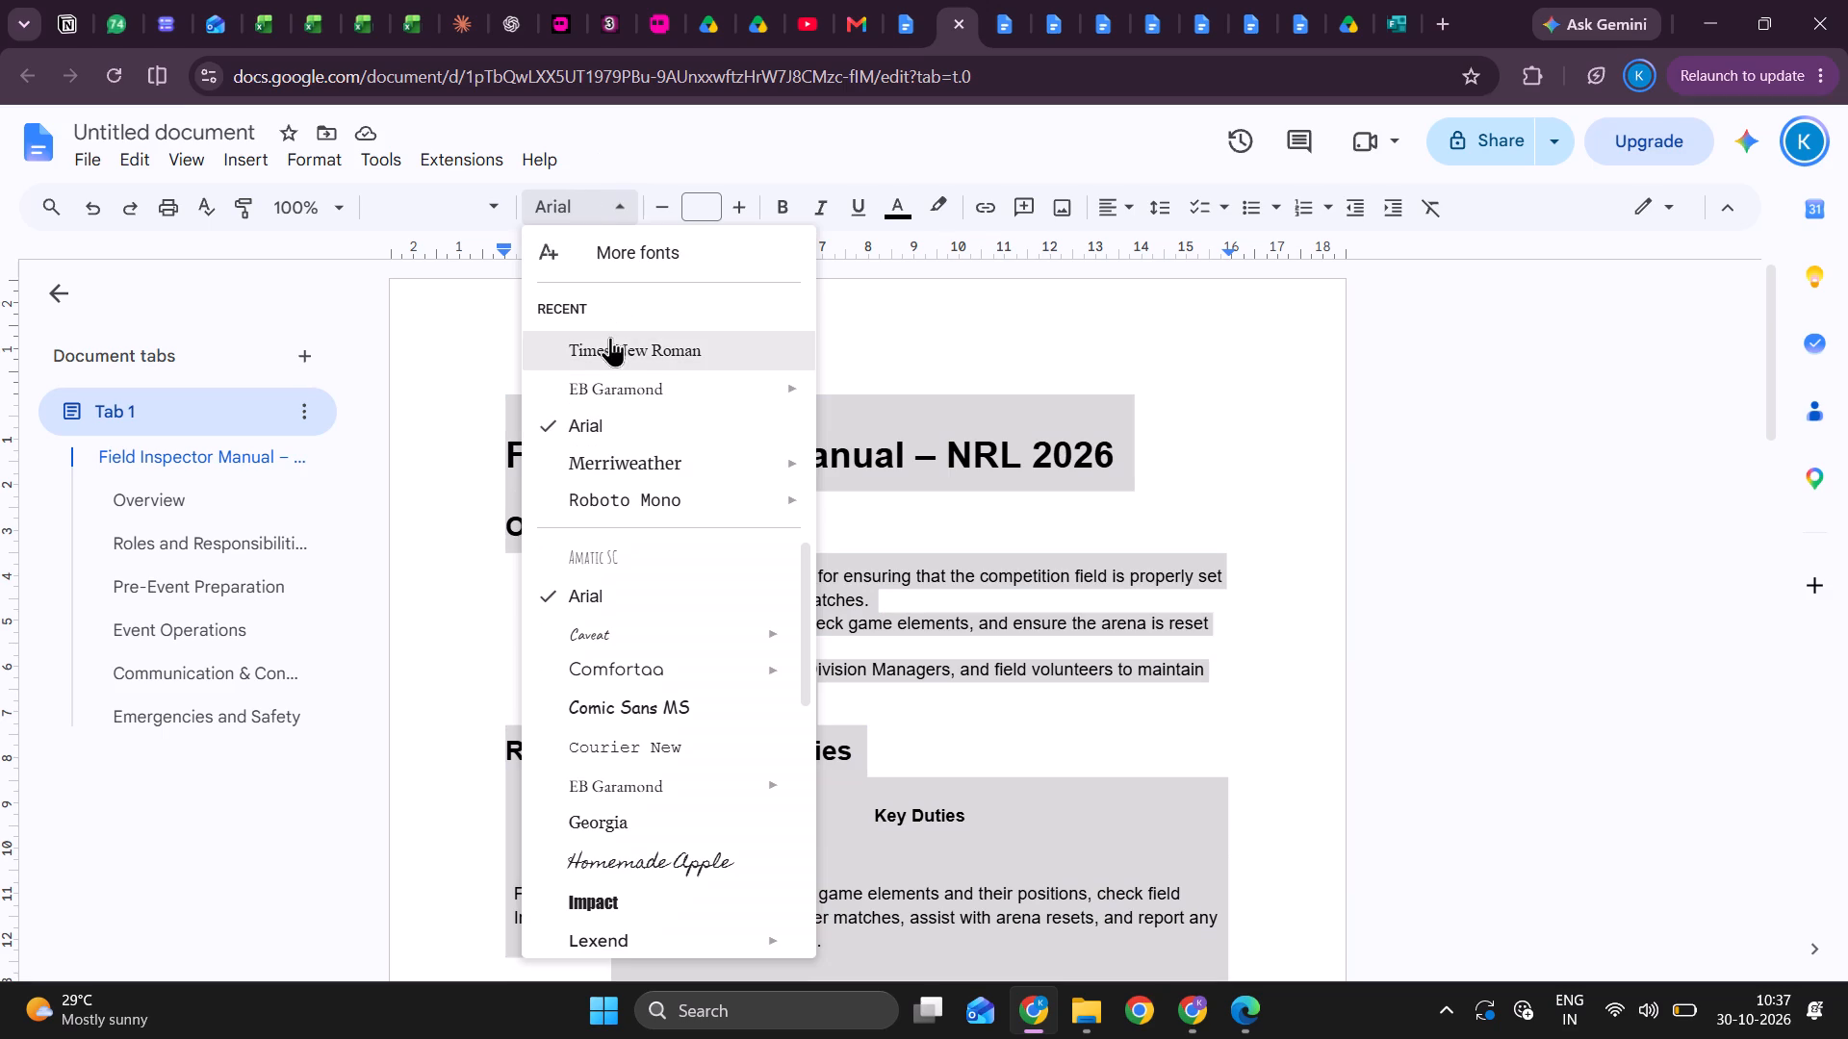
click(610, 337)
Reduce the Field Inspector Manual – NRL 2026 title to font size 18.
drag(506, 462, 891, 457)
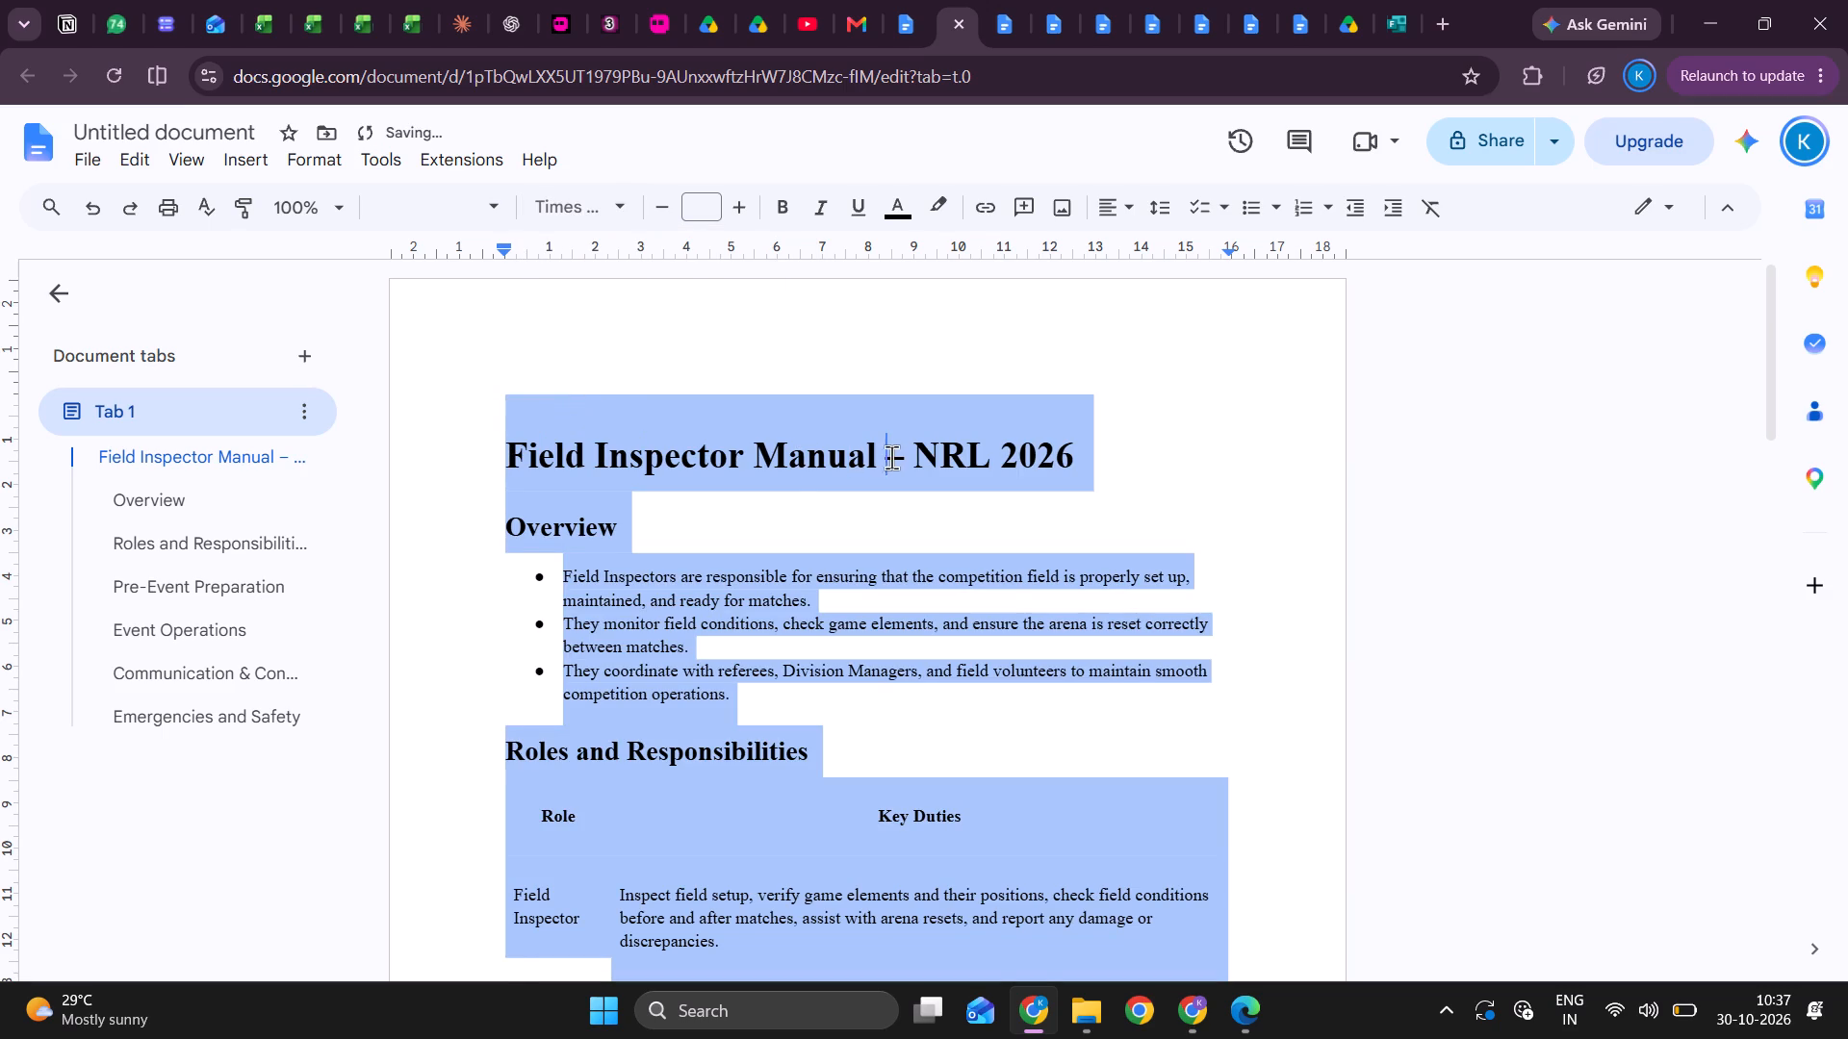
drag(891, 457, 493, 459)
drag(493, 459, 1191, 421)
triple_click(654, 202)
click(654, 202)
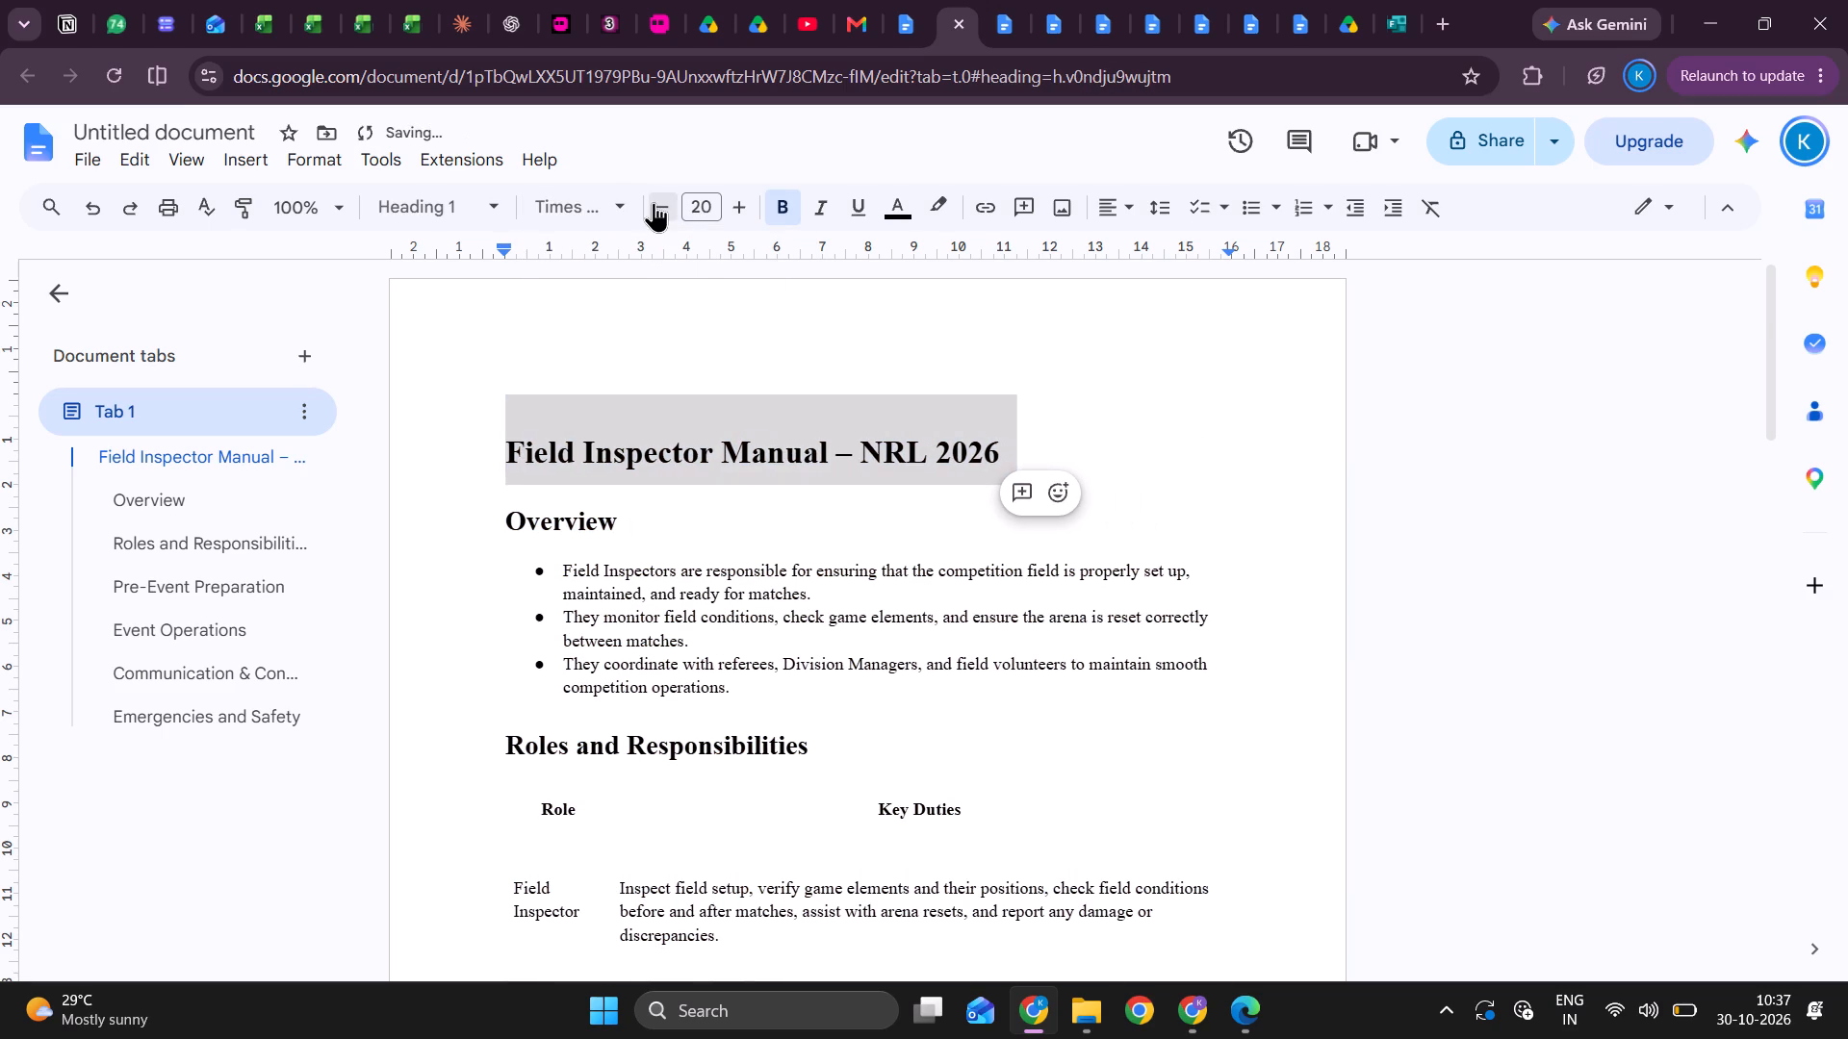
click(654, 202)
Give the Roles and Responsibilities table a 0.5 pt border.
scroll(806, 527, down, 1)
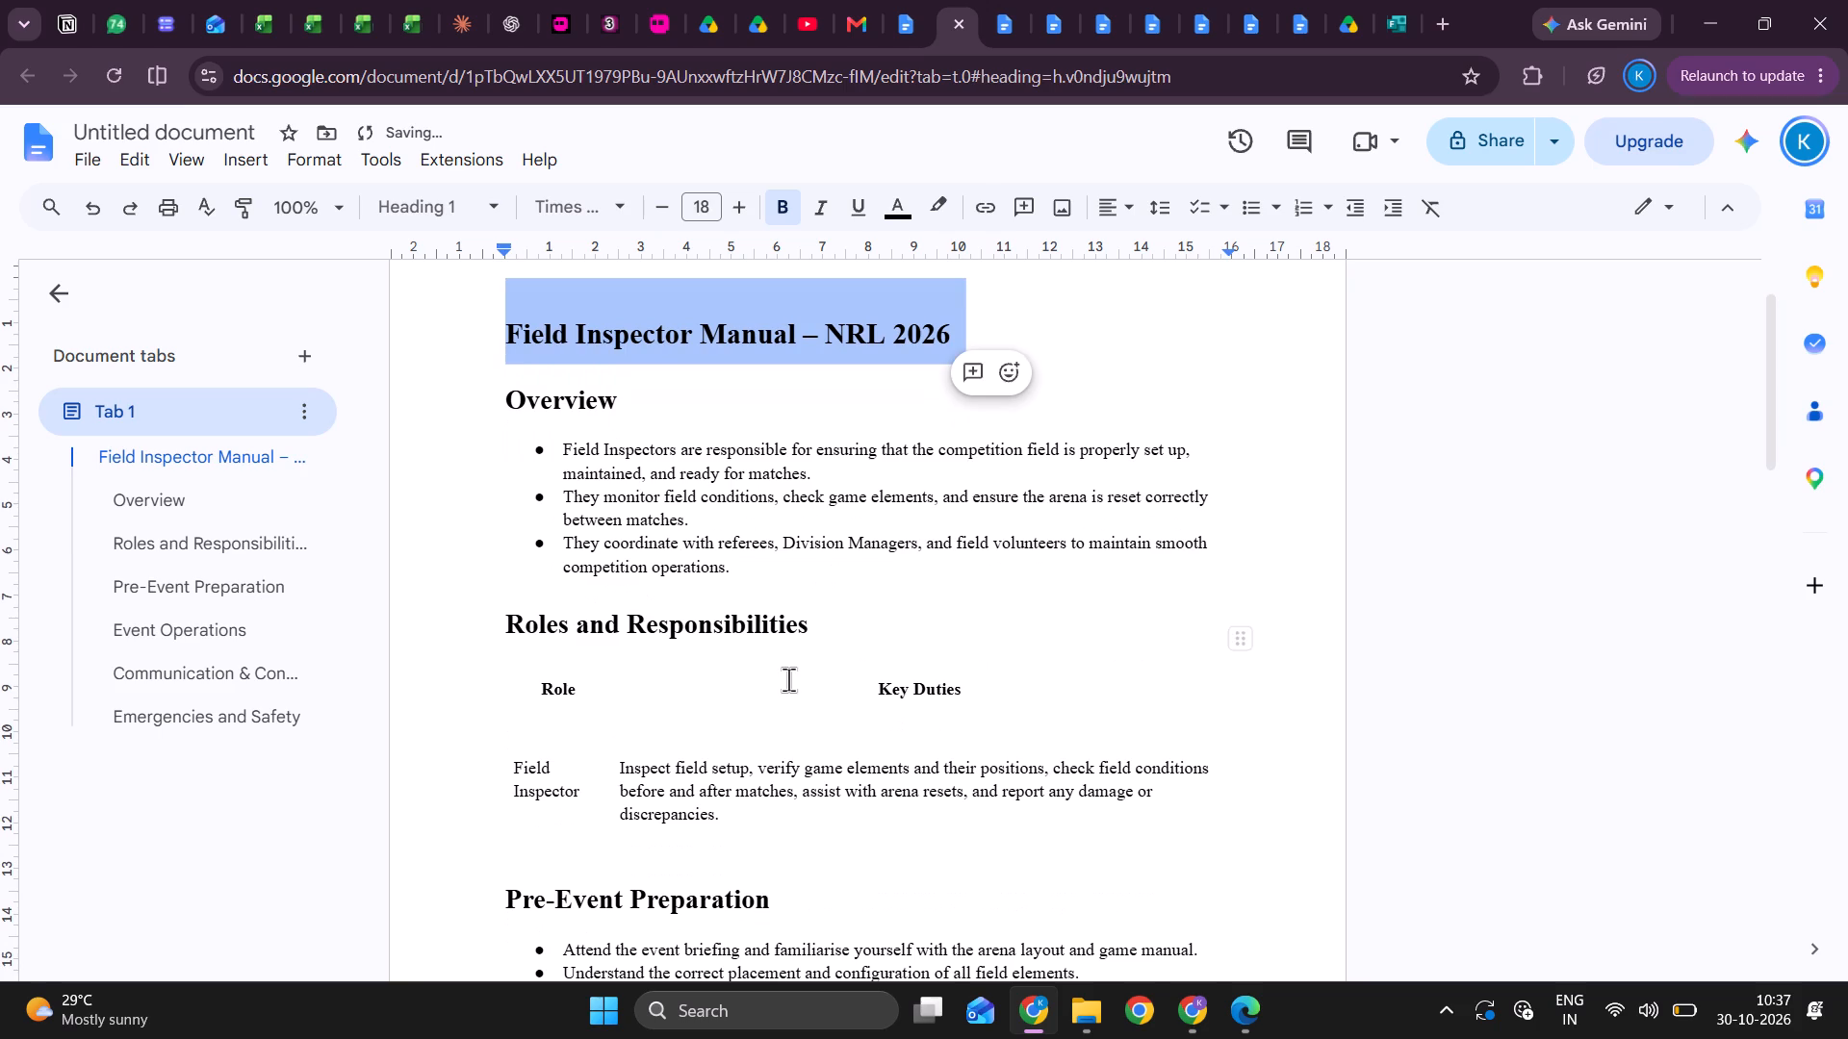
click(788, 679)
right_click(788, 679)
scroll(1018, 939, down, 3)
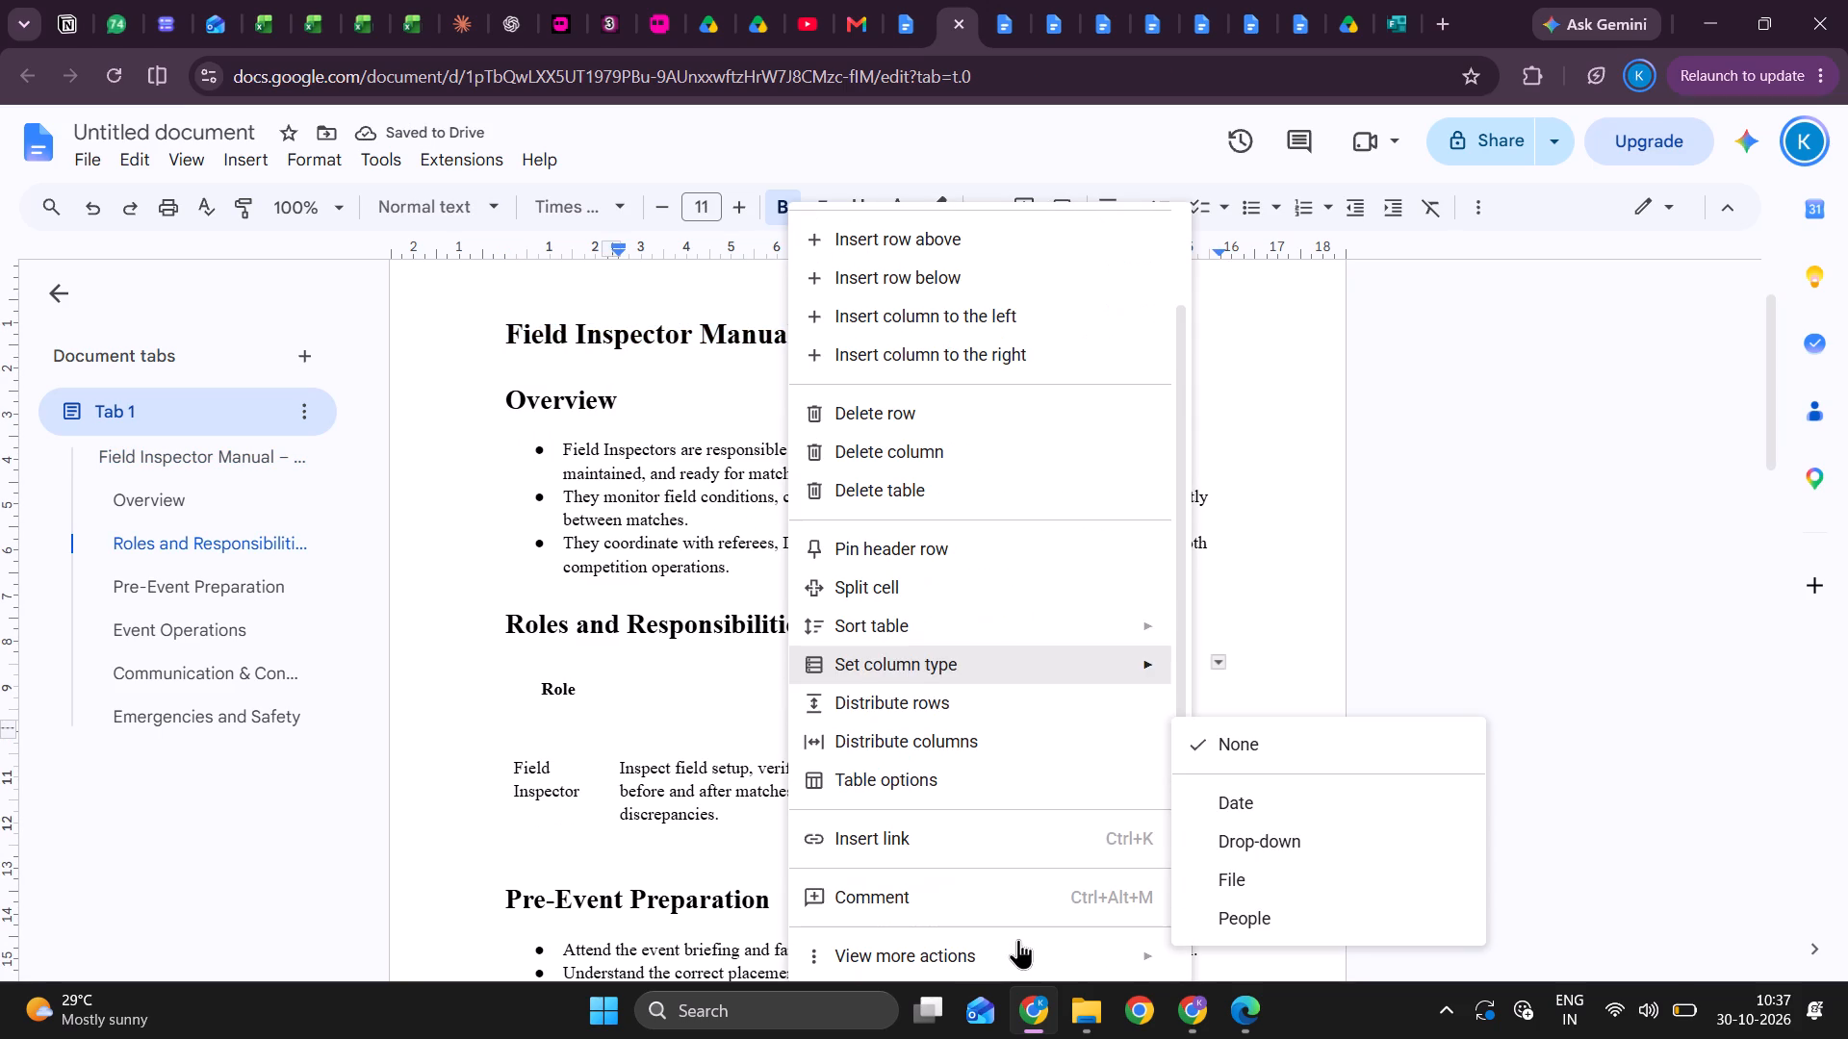
click(1005, 781)
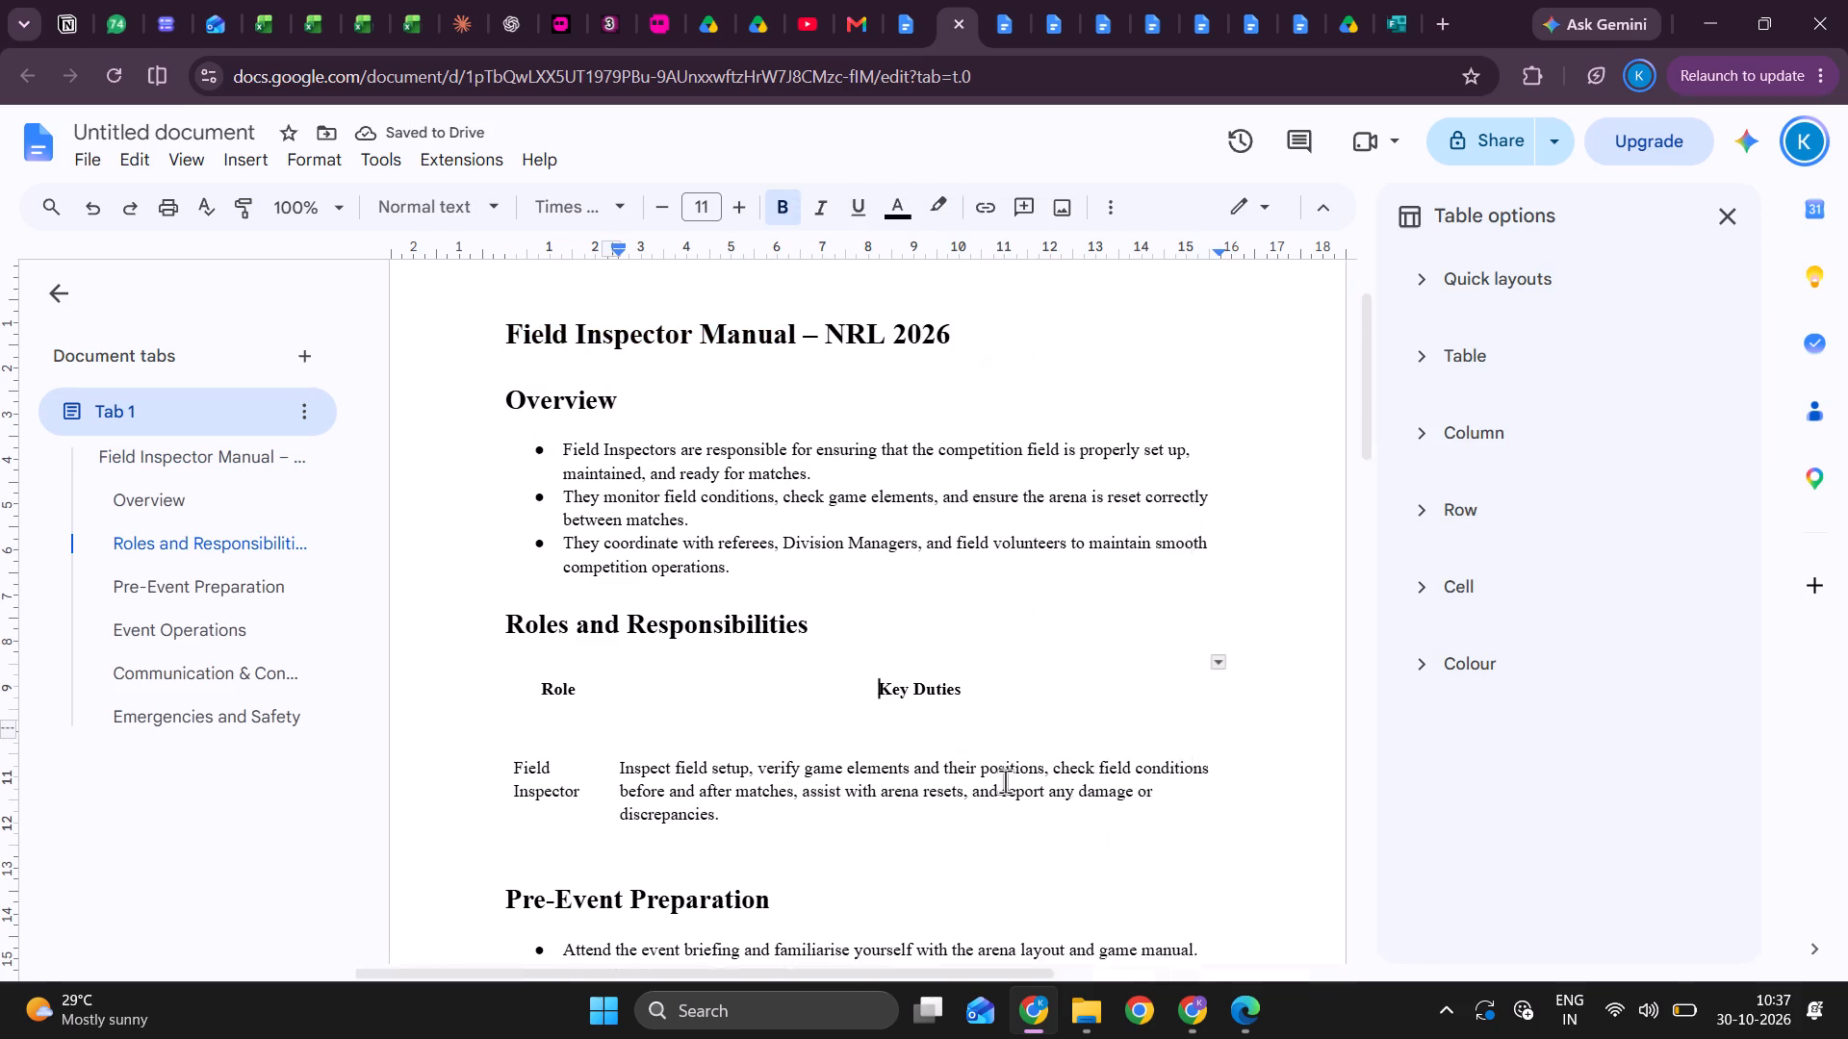
click(1464, 652)
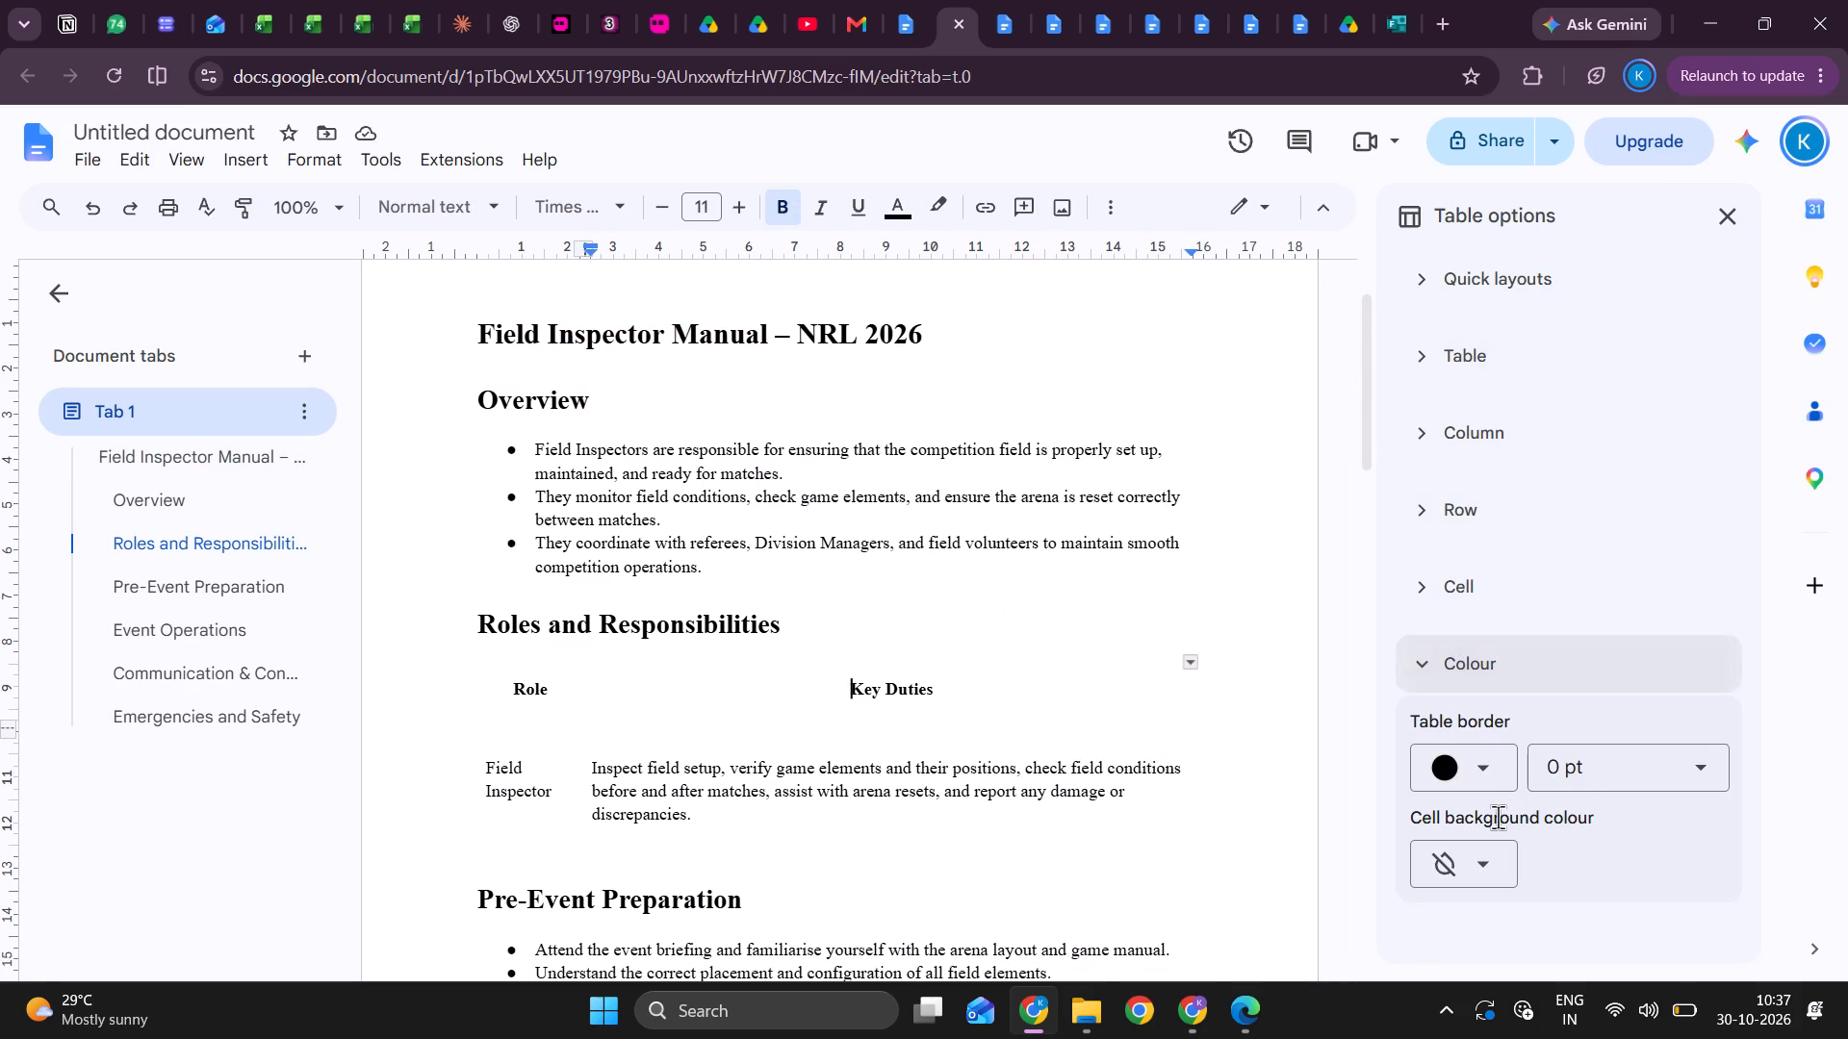
click(1571, 770)
click(1560, 455)
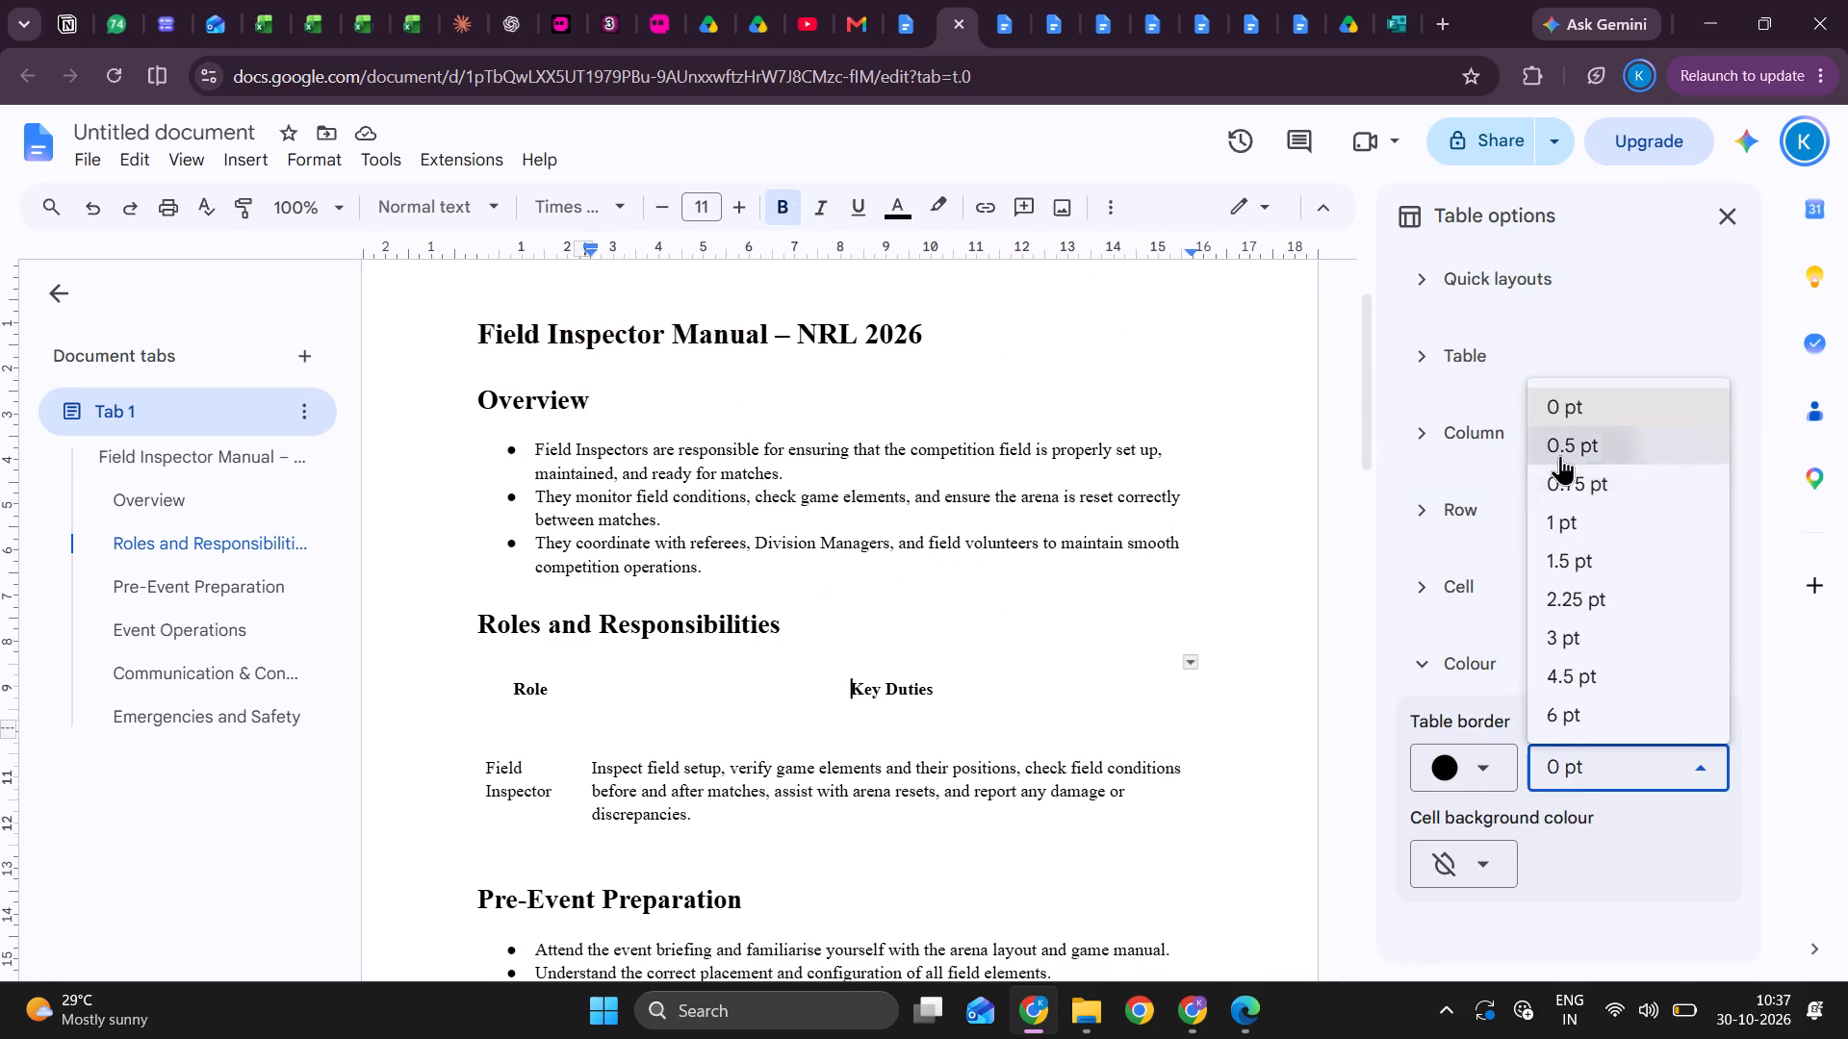
click(1254, 752)
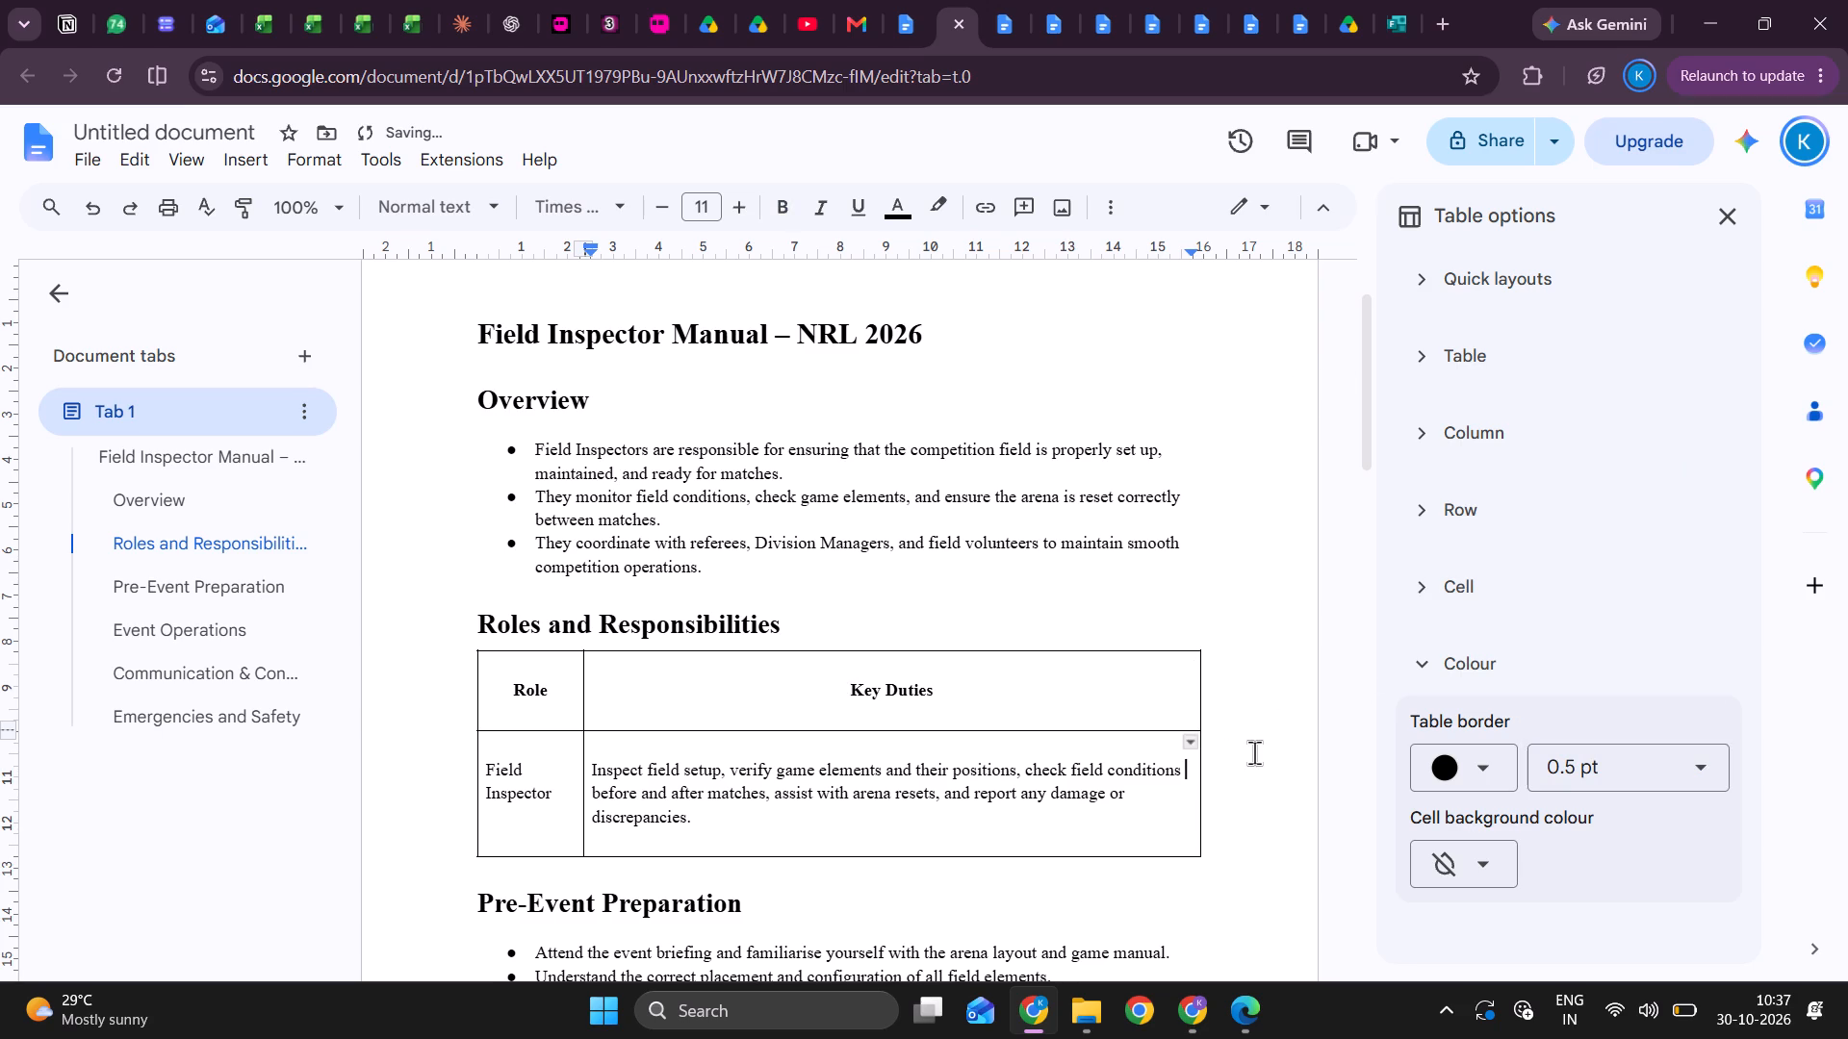
Reword the first bullet under After Matches to "Make sure the field resetting volunteers reset the arena for the next match.".
scroll(1254, 752, down, 4)
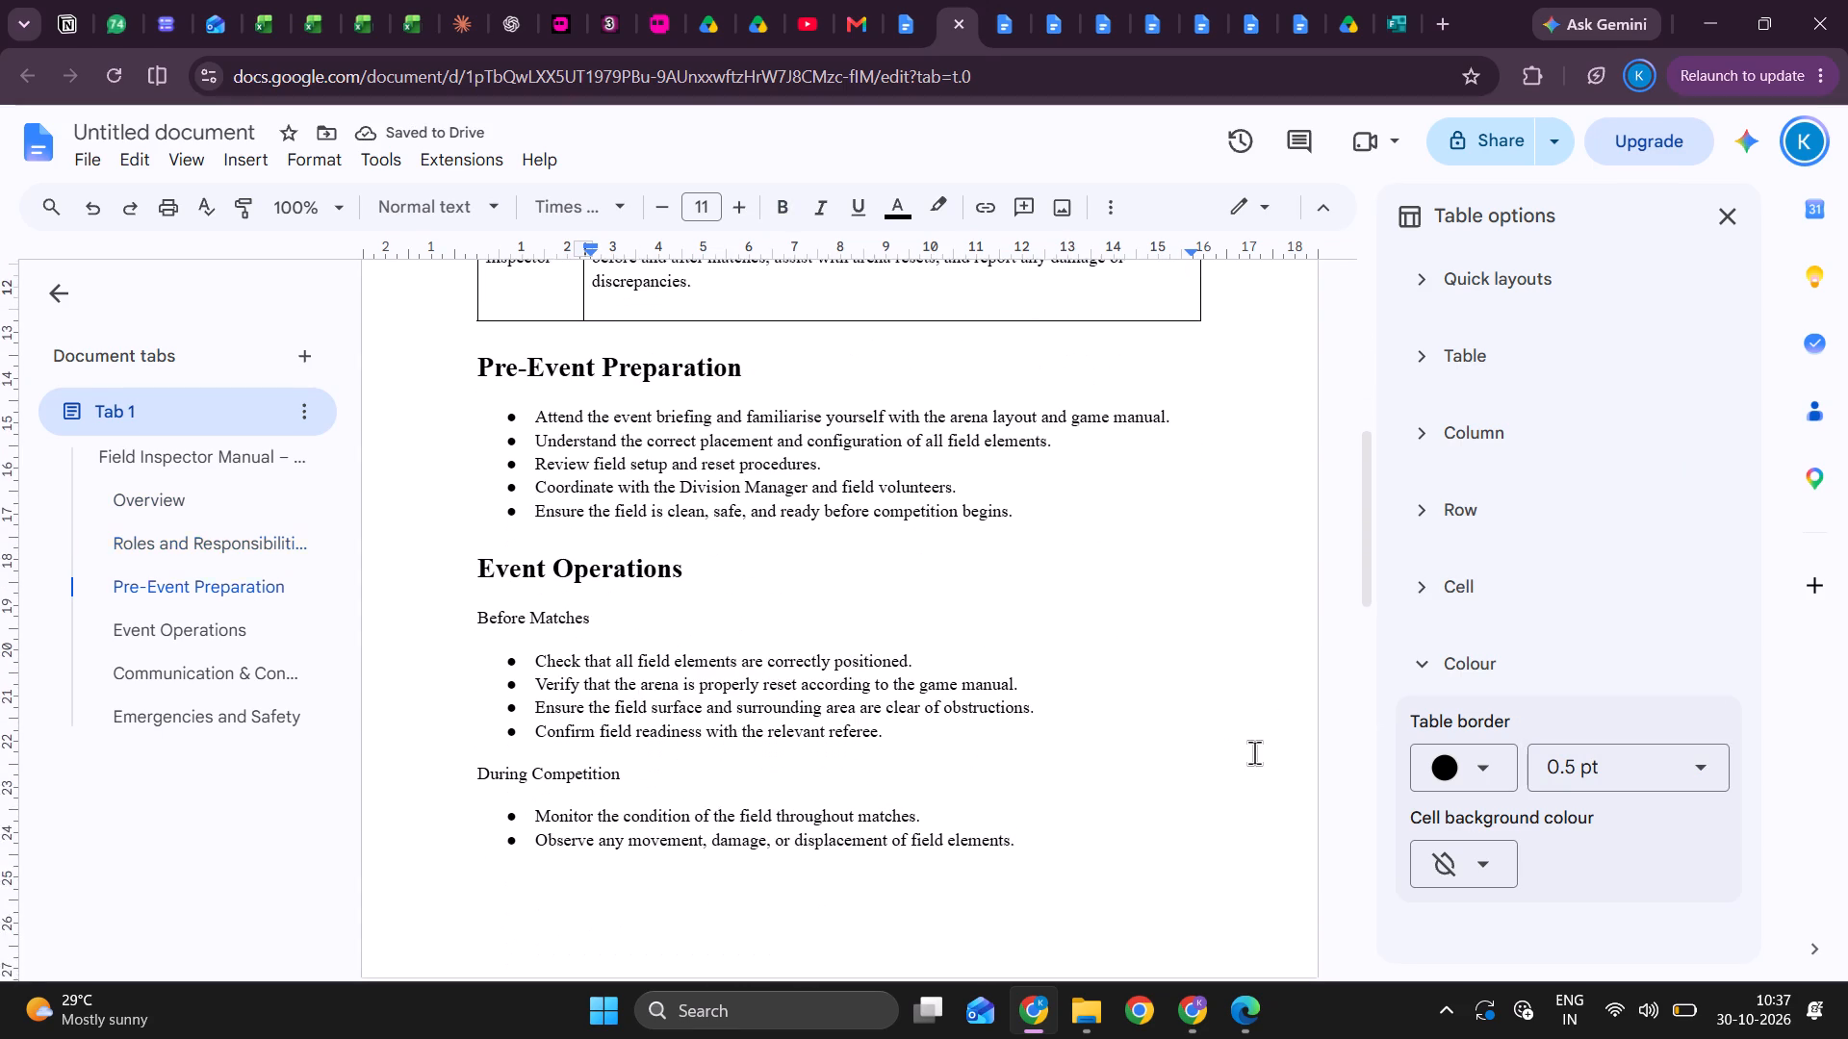
scroll(1254, 752, down, 2)
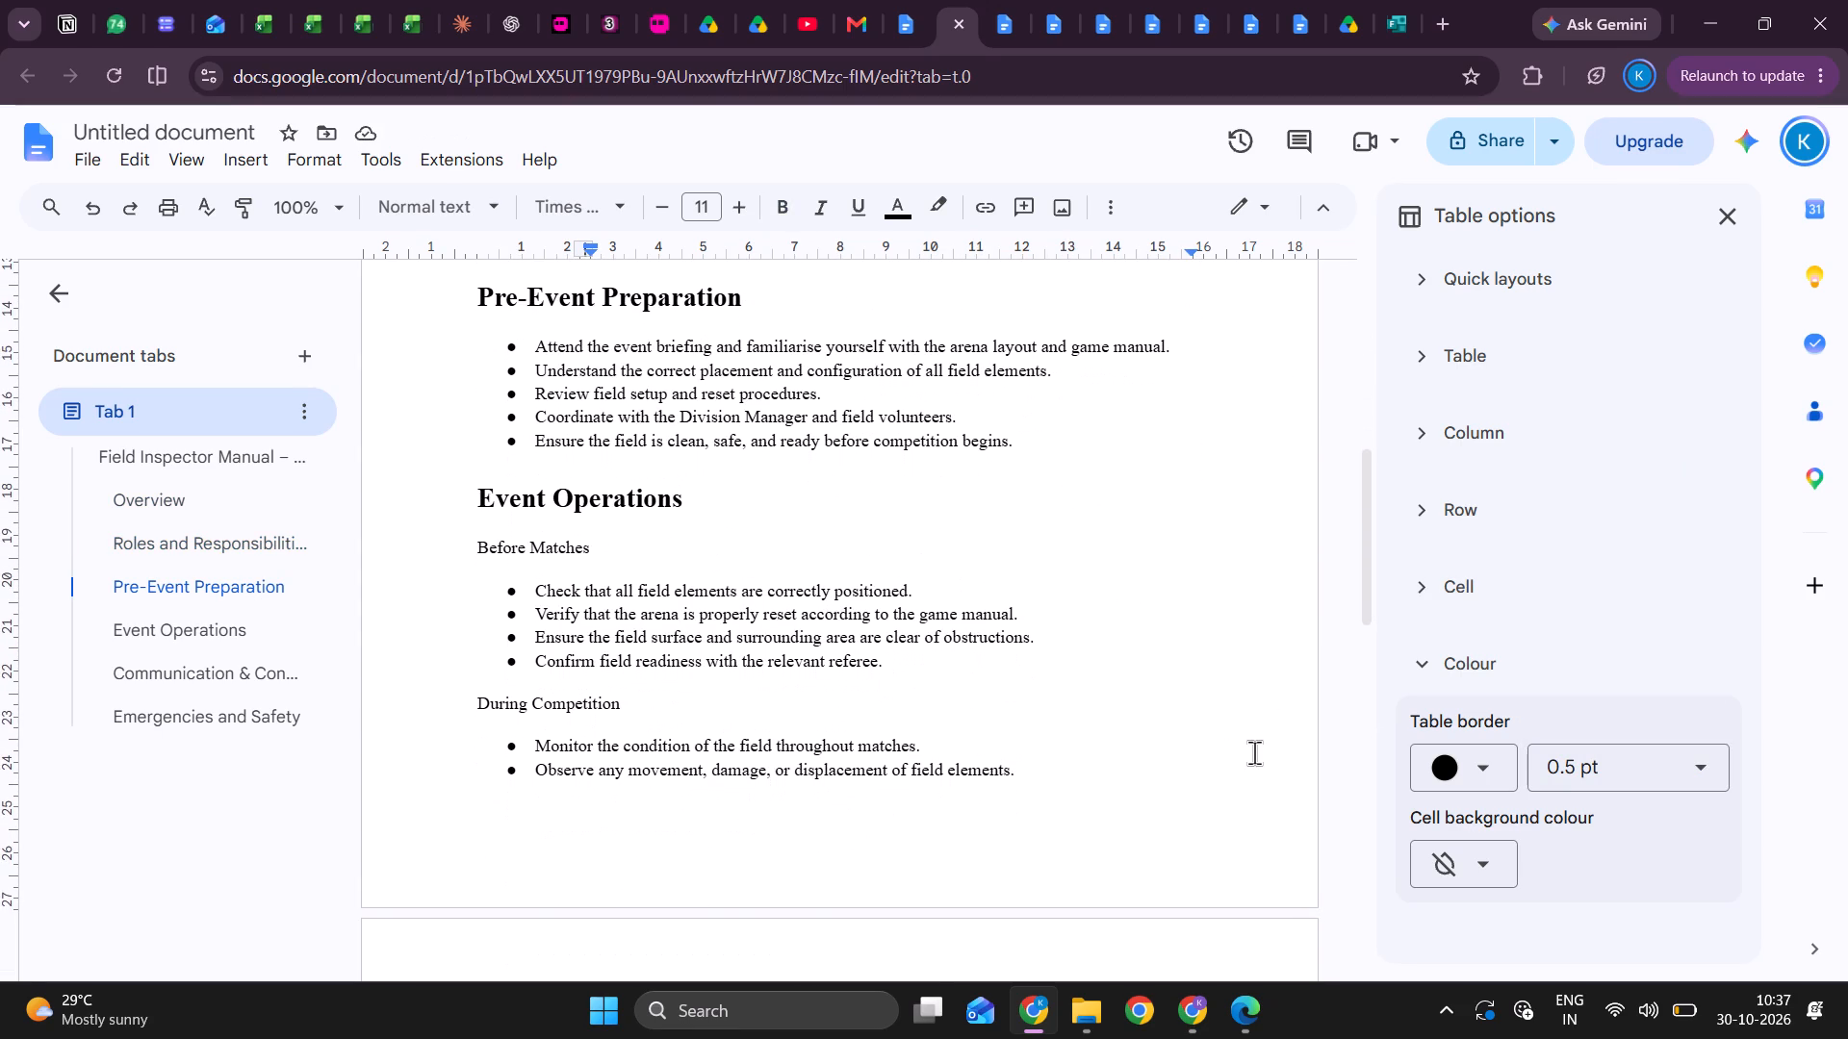
scroll(1254, 752, down, 3)
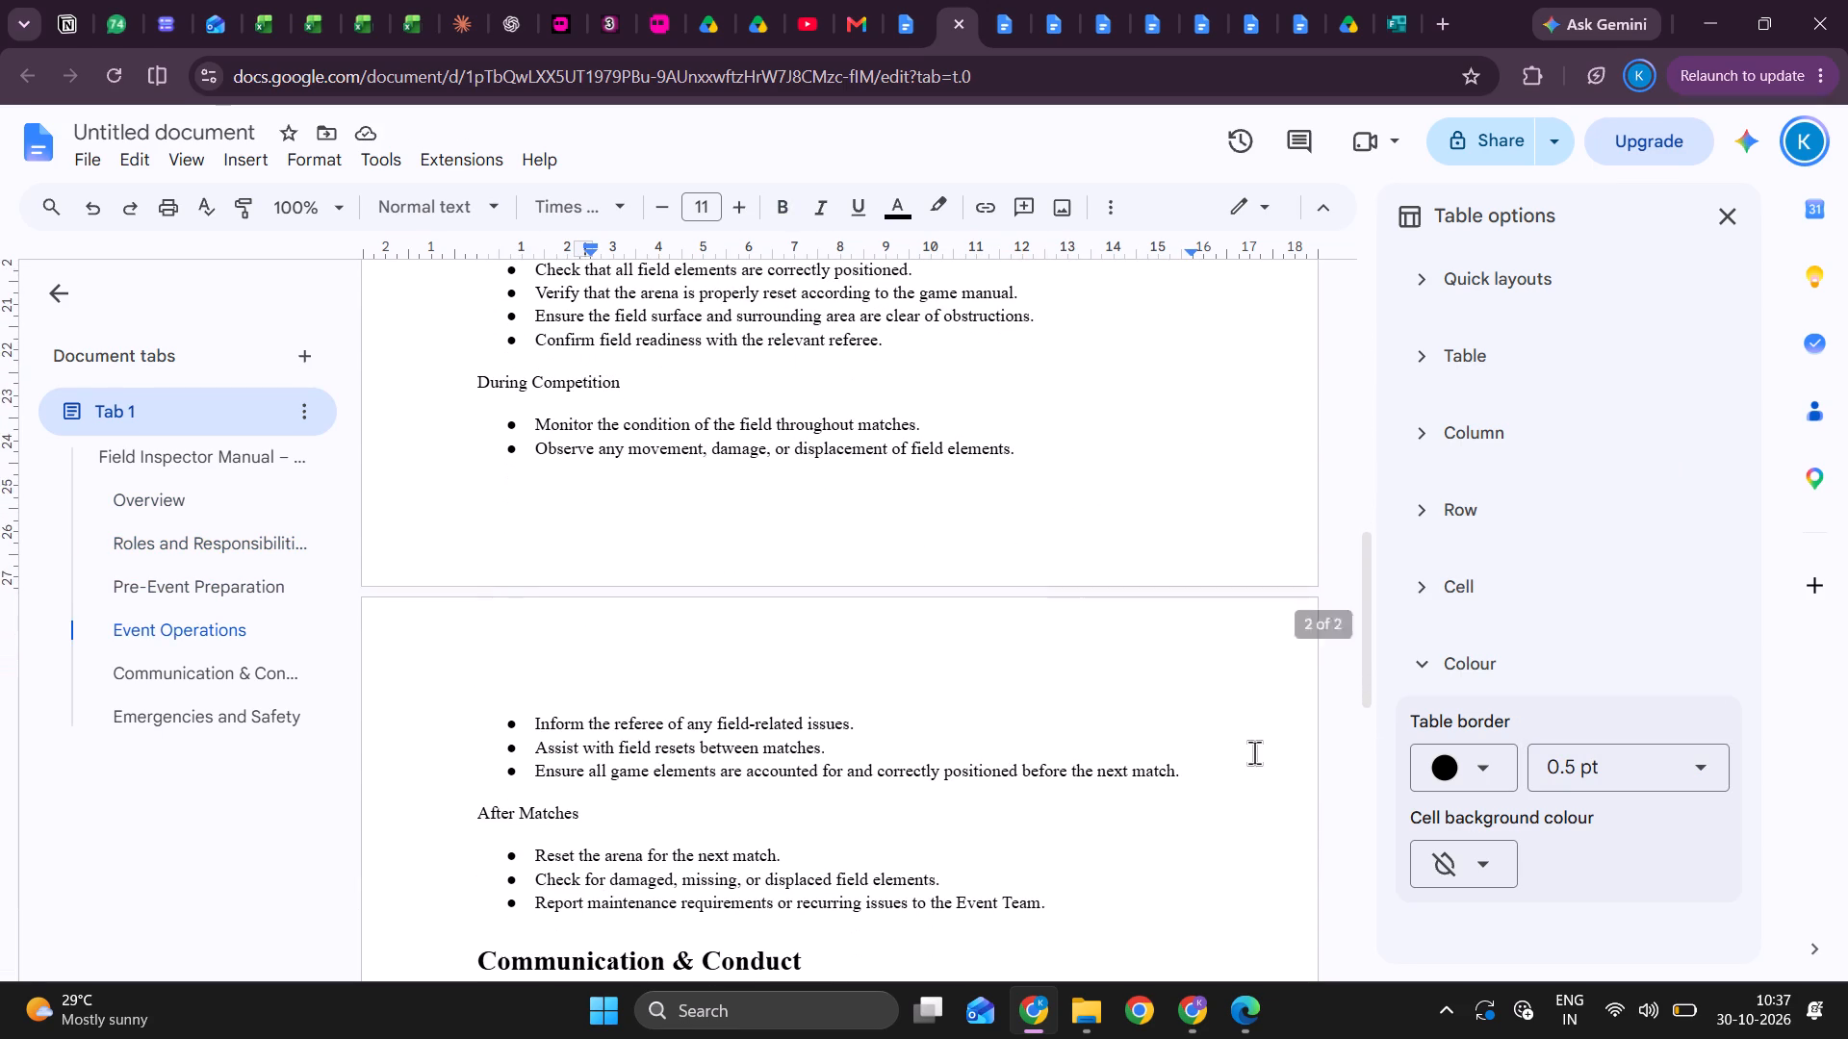
scroll(808, 705, down, 1)
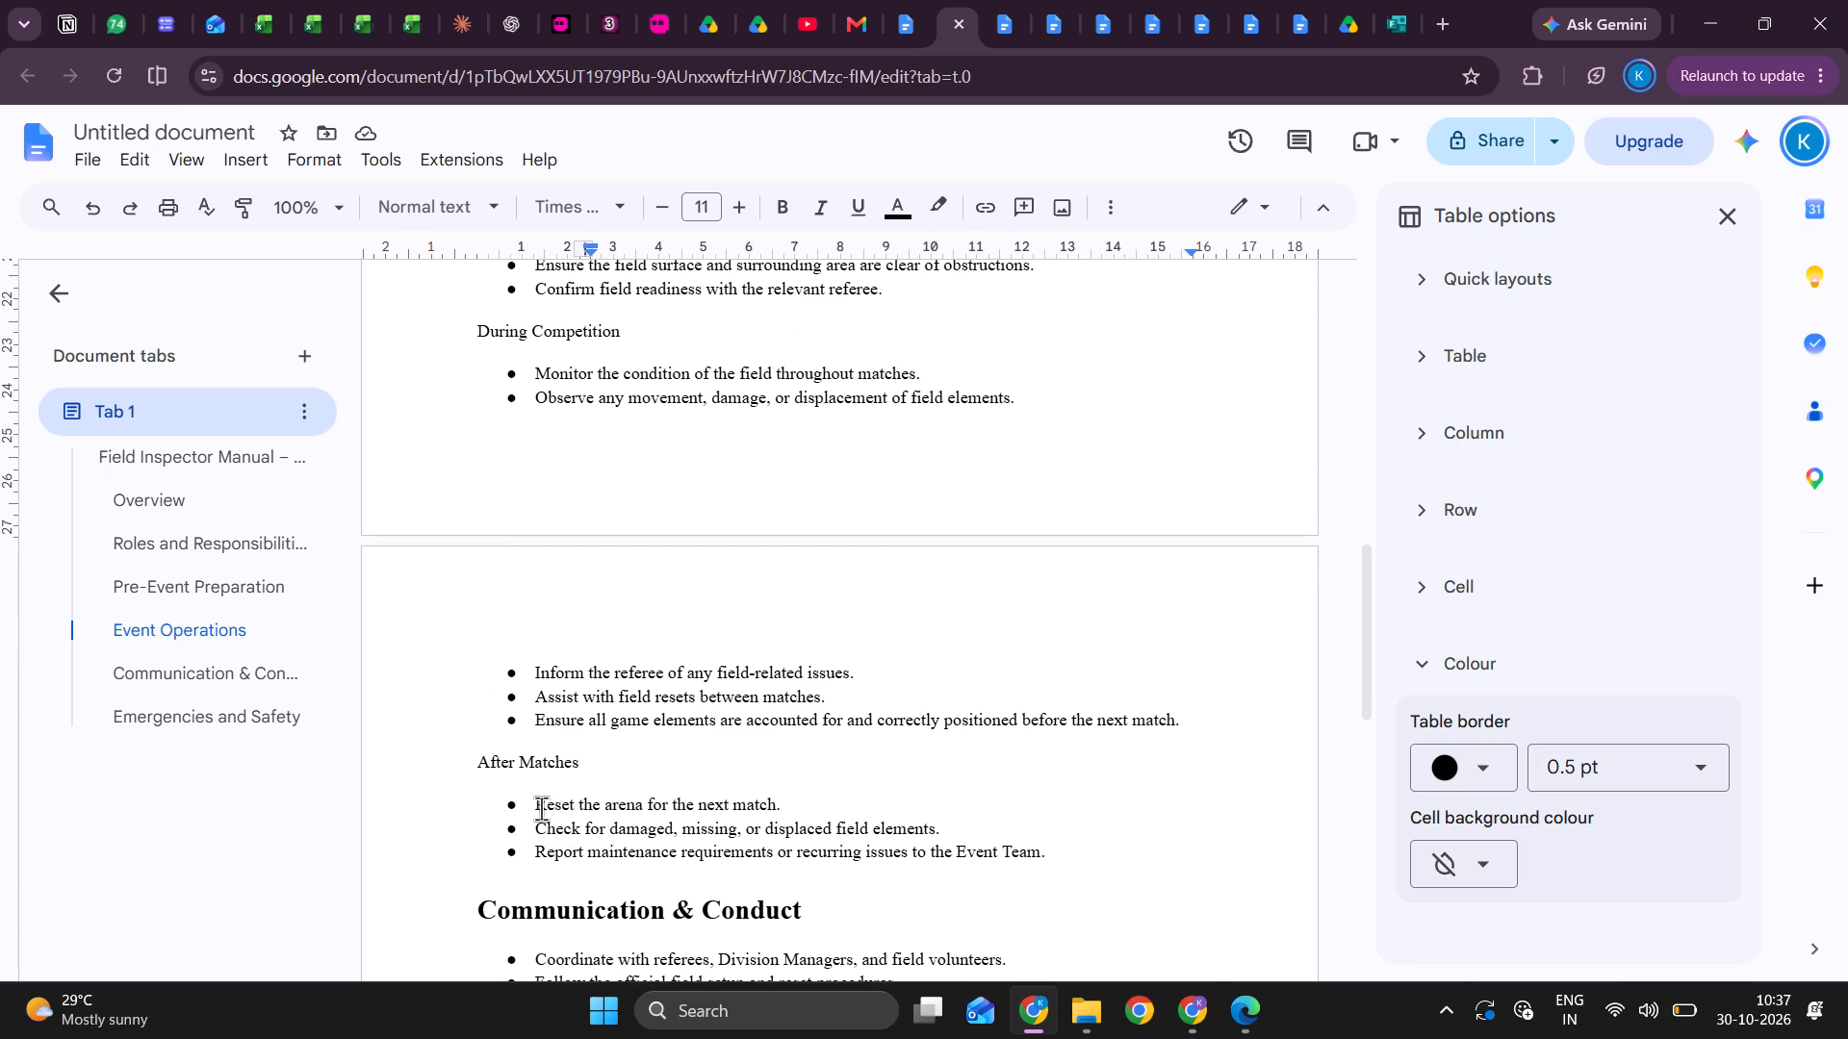
click(541, 808)
text(make)
key(space)
key(BackSpace)
key(BackSpace)
key(BackSpace)
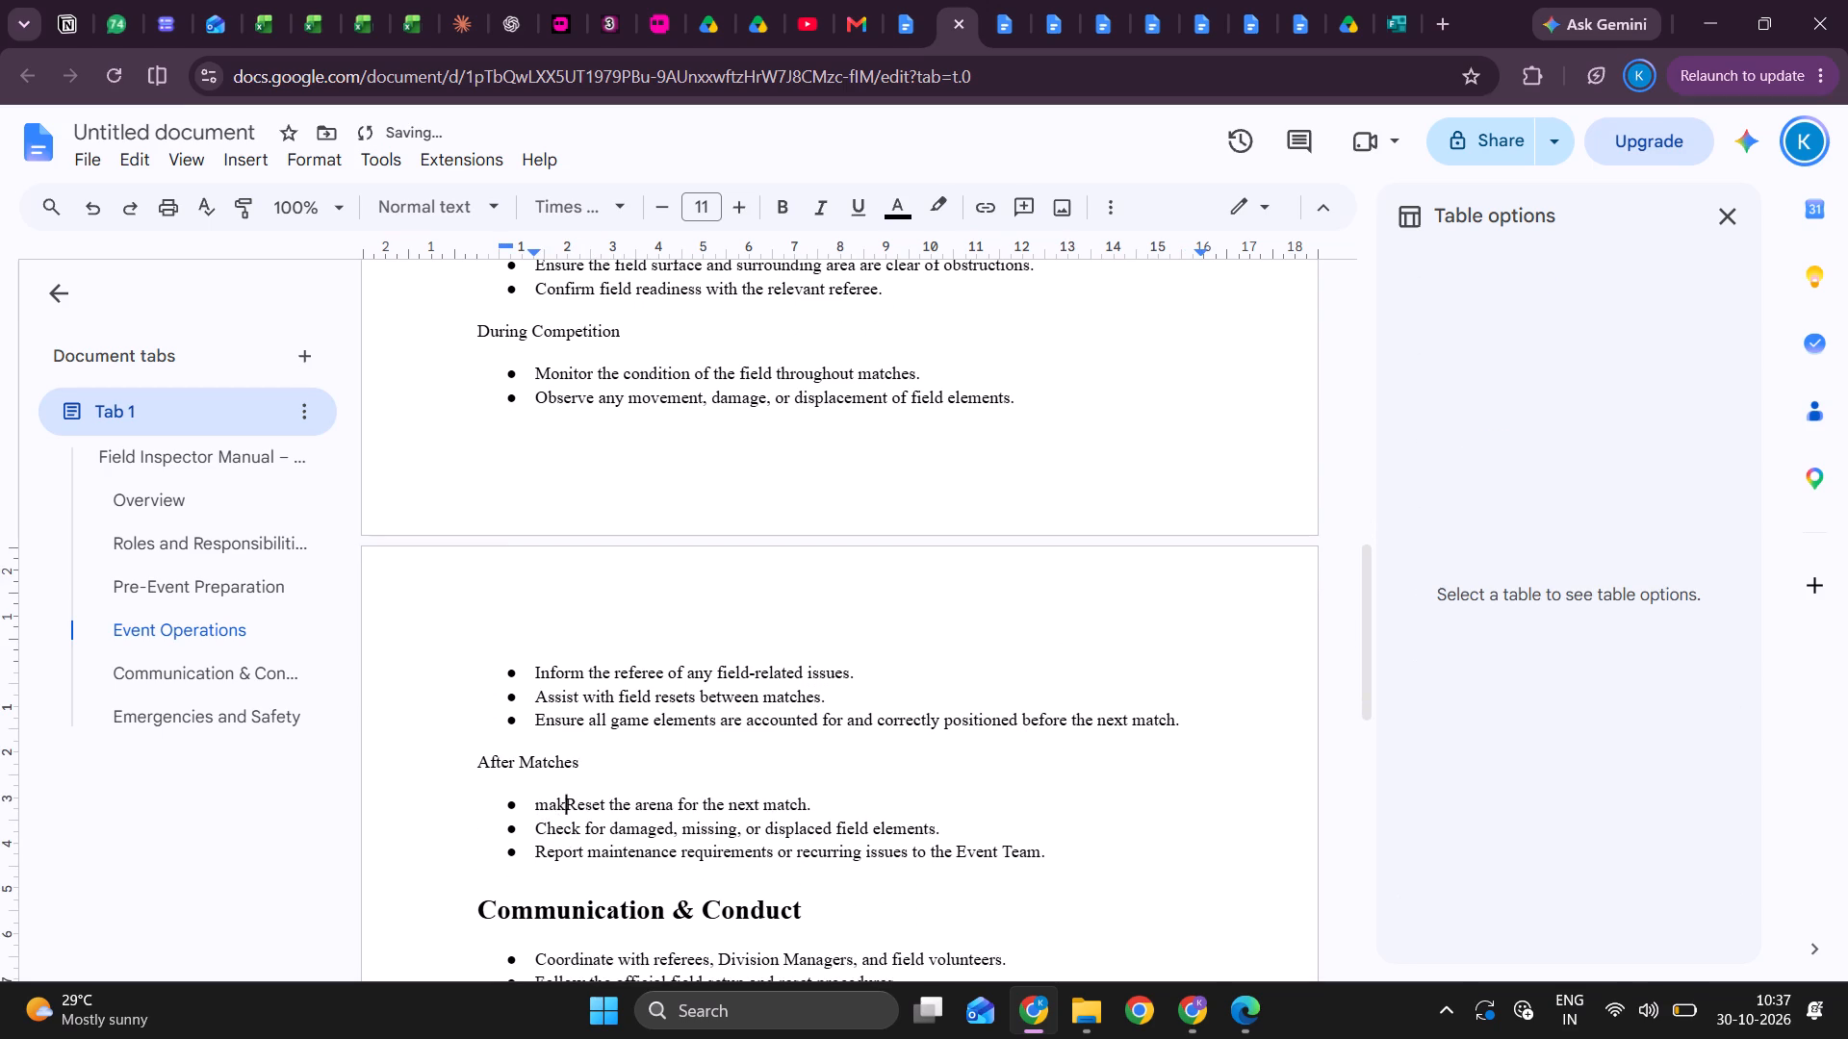
key(BackSpace)
key(BackSpace)
key(BackSpace)
text(make)
key(space)
text(sure the =e)
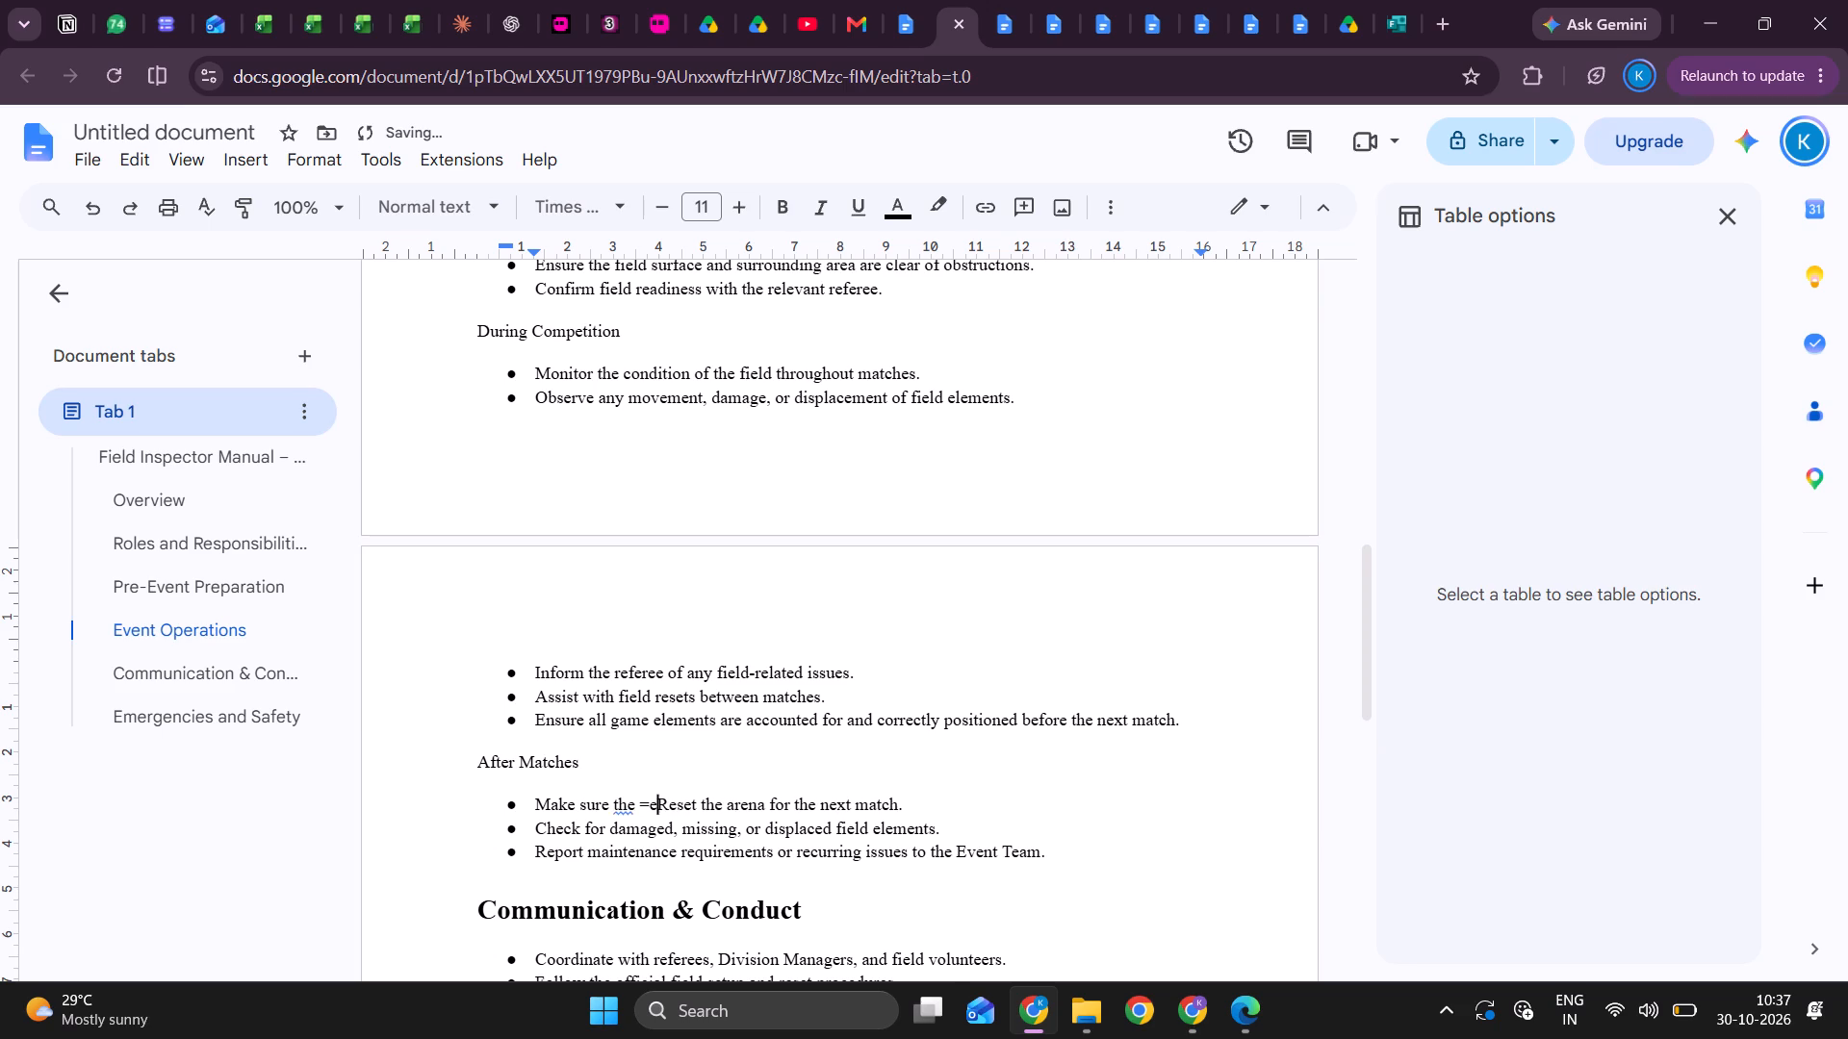
key(BackSpace)
key(BackSpace)
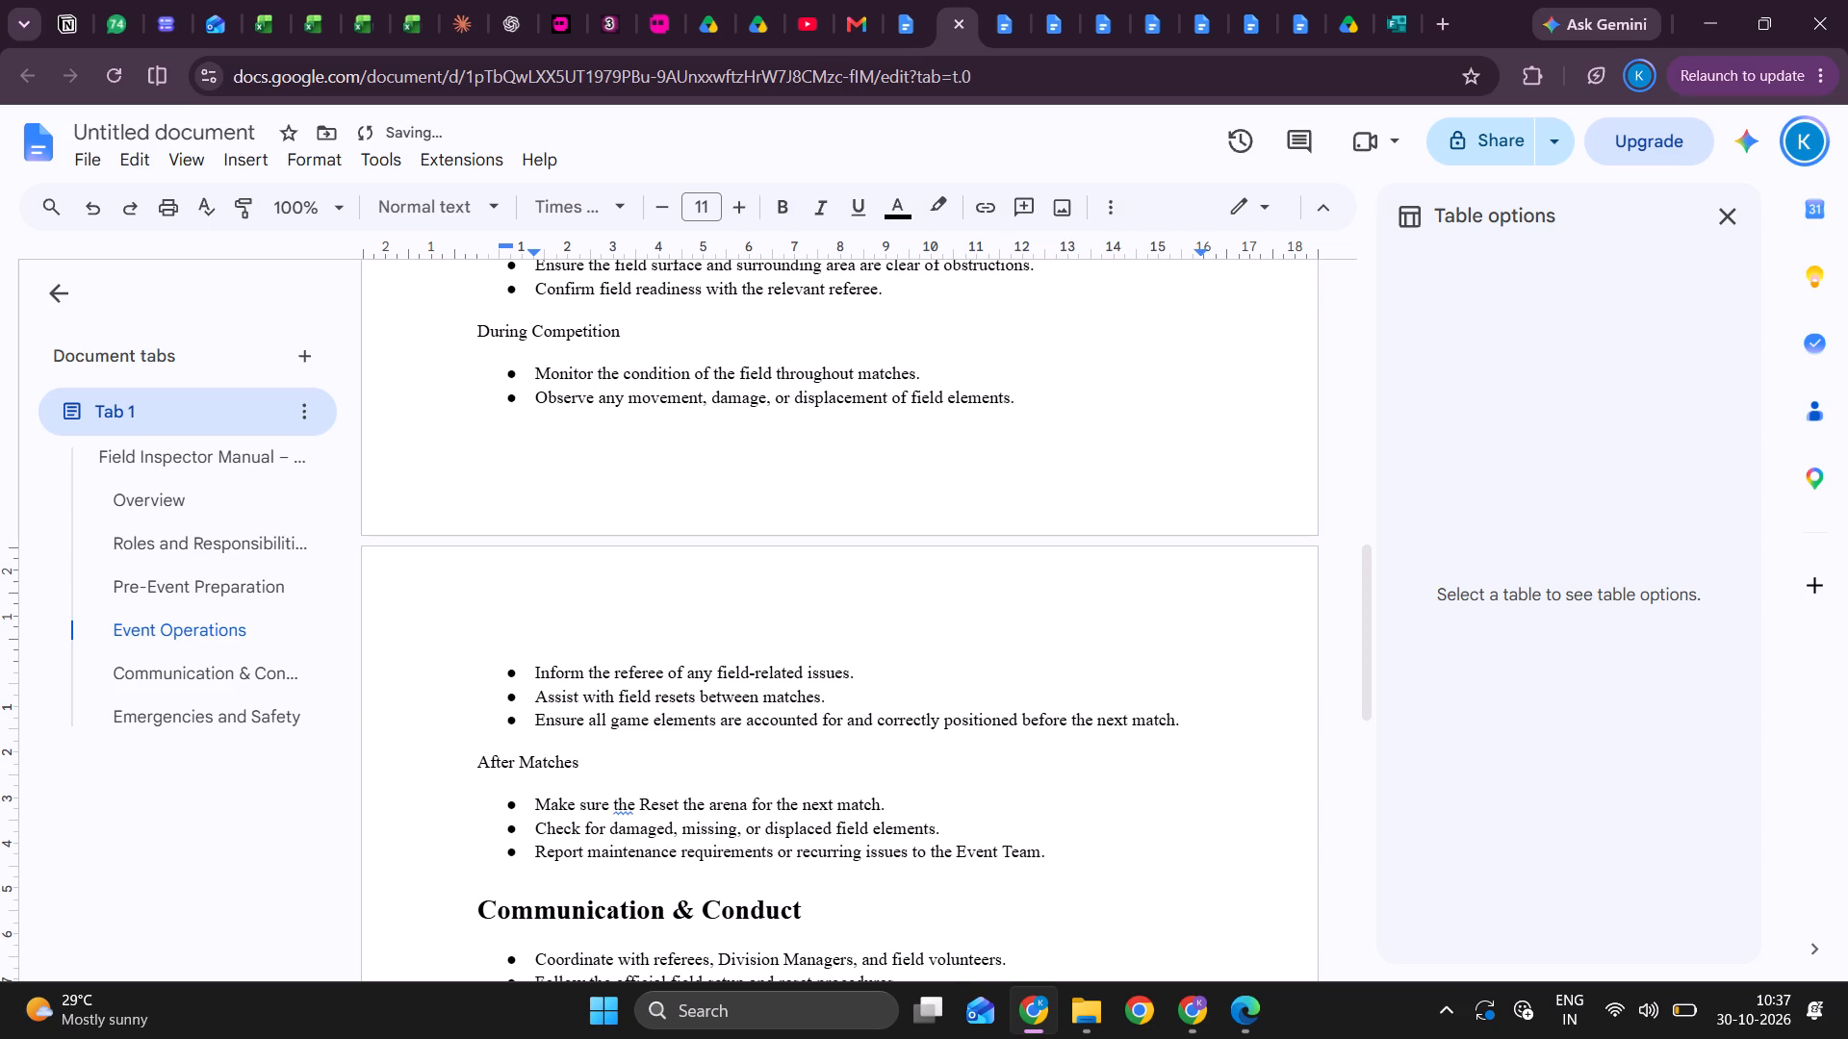
text(field reseerrint)
key(BackSpace)
key(BackSpace)
key(BackSpace)
key(BackSpace)
key(BackSpace)
key(BackSpace)
text(tting)
key(space)
text(volunteers)
key(space)
key(BackSpace)
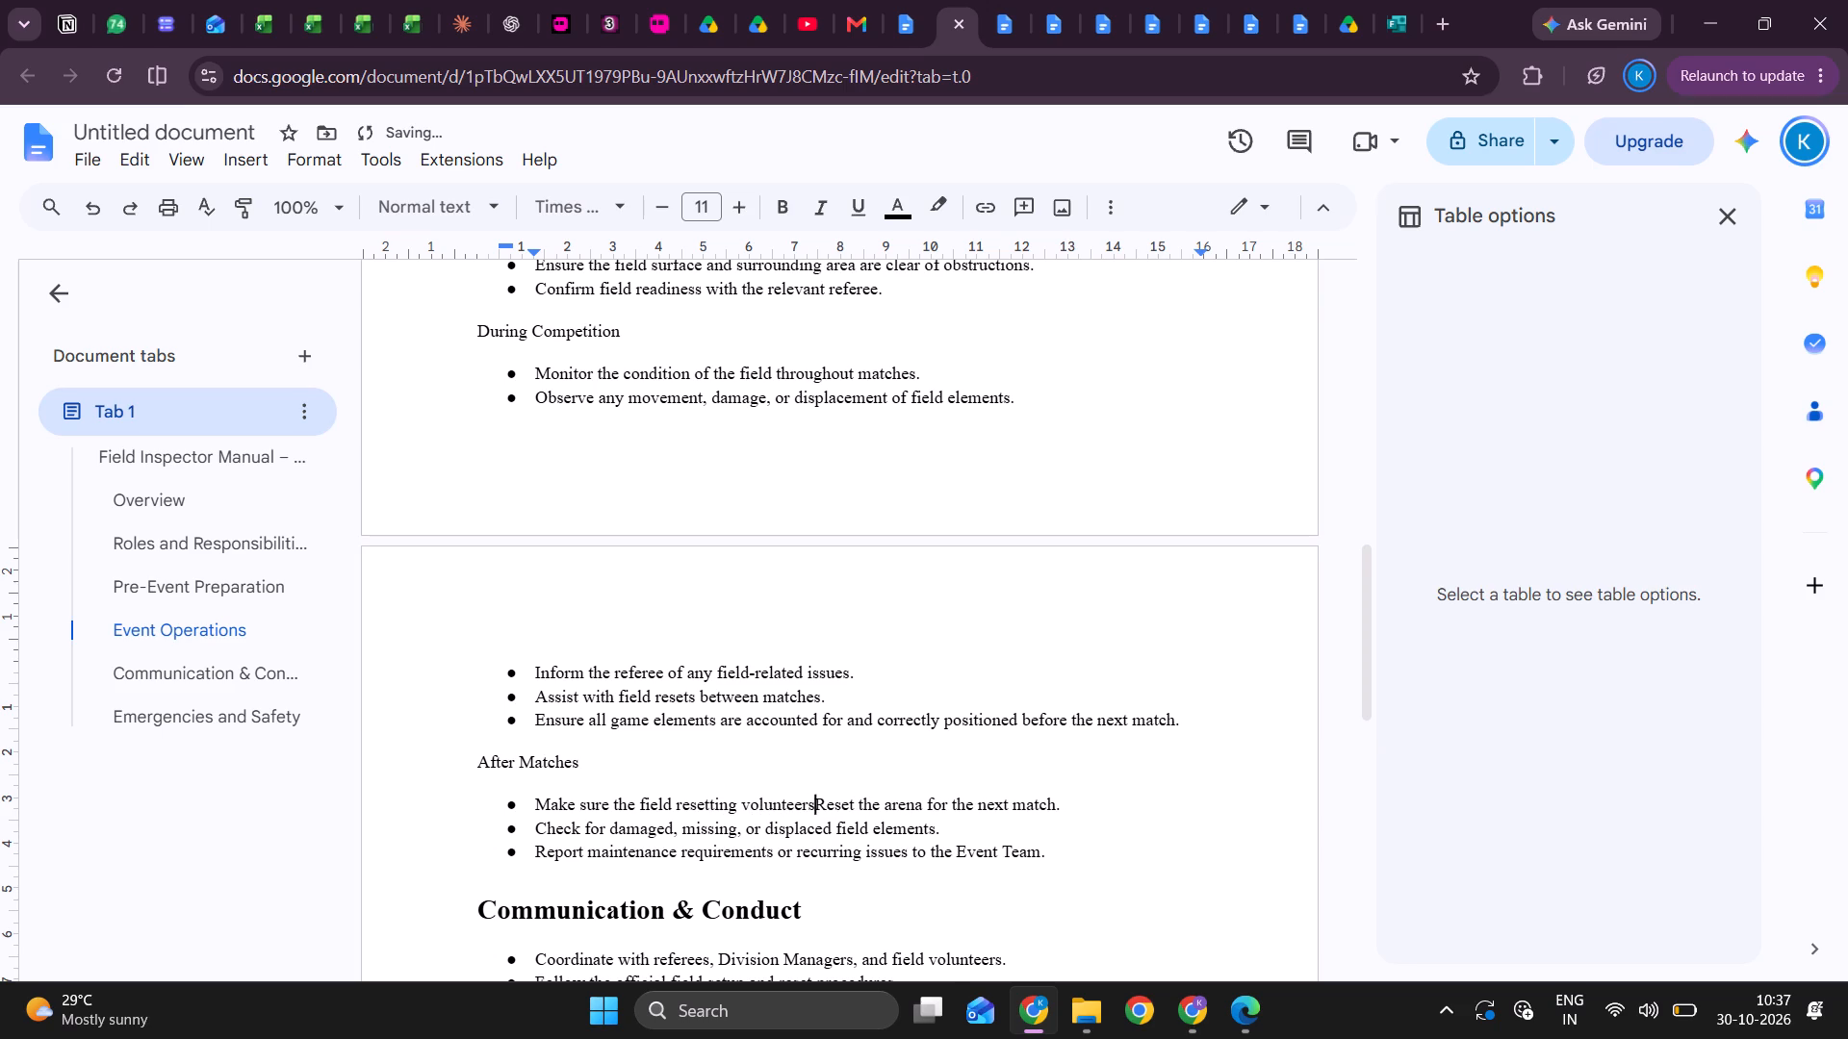
key(space)
key(Delete)
key(e)
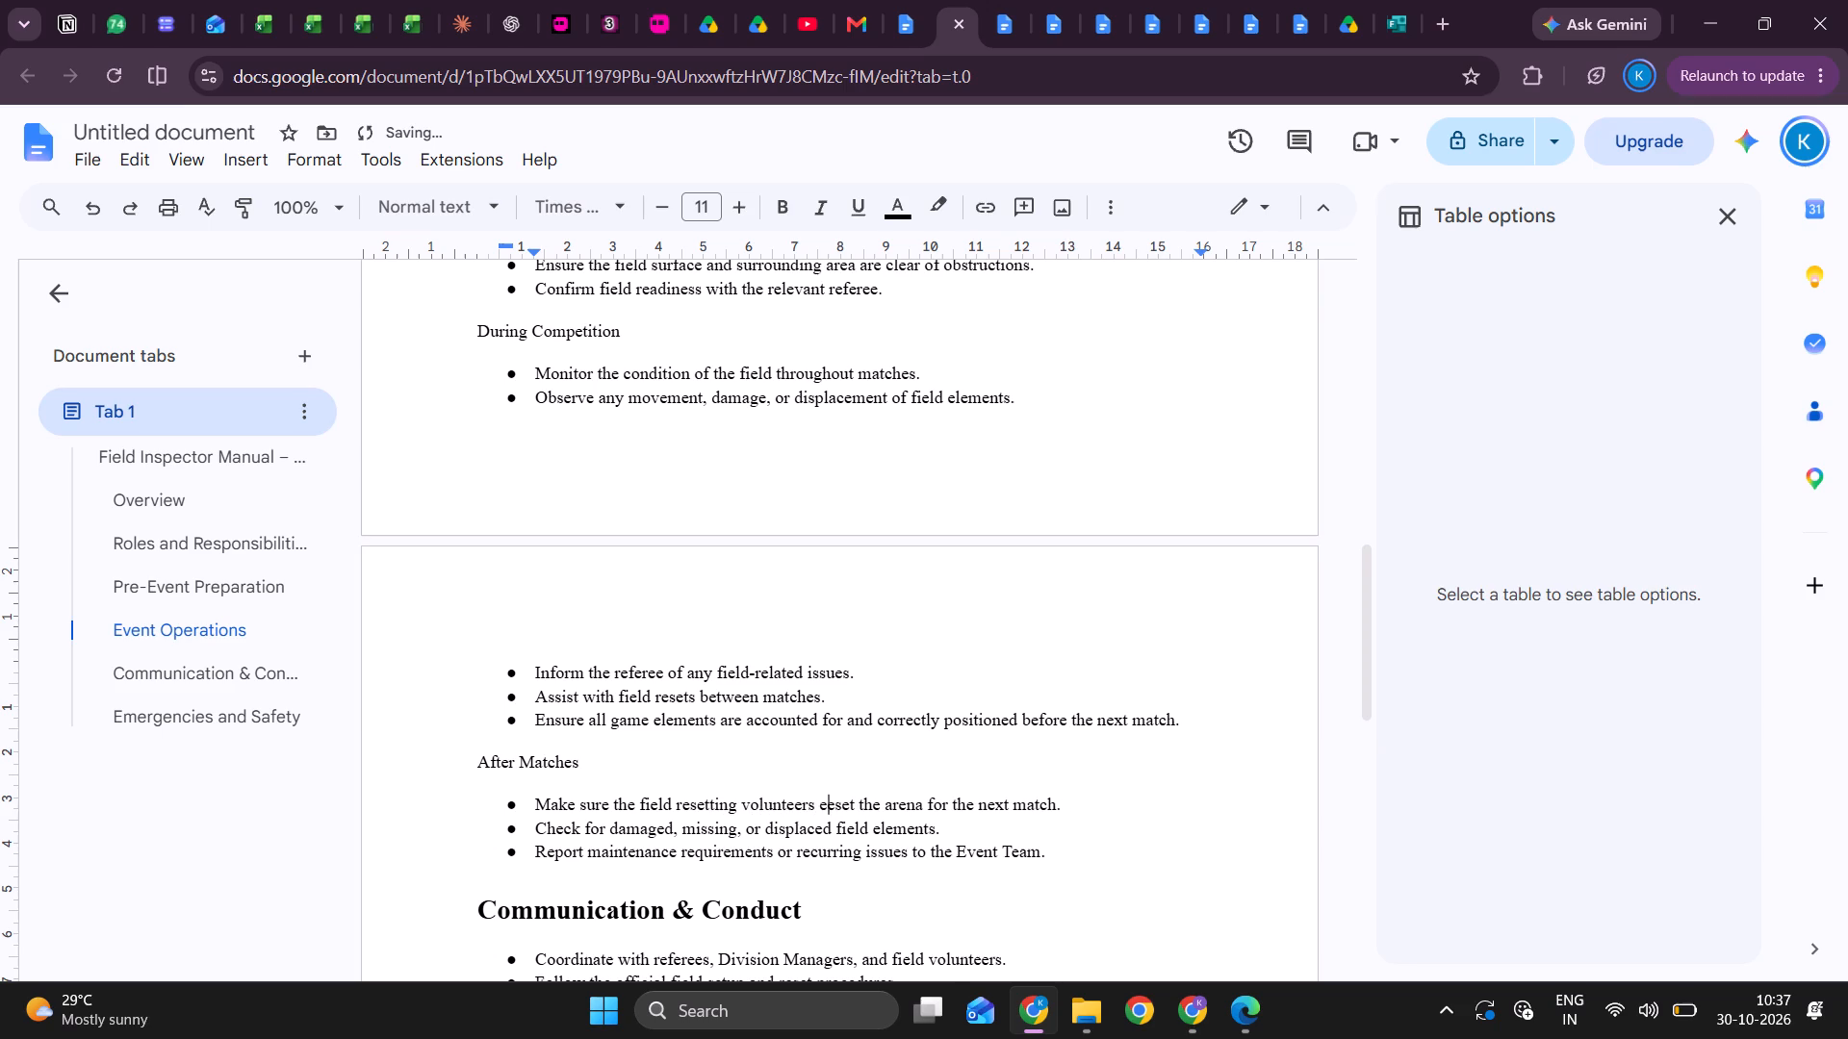
key(BackSpace)
key(r)
Review the remaining text from After Matches through Communication & Conduct to Emergencies and Safety.
scroll(731, 777, down, 1)
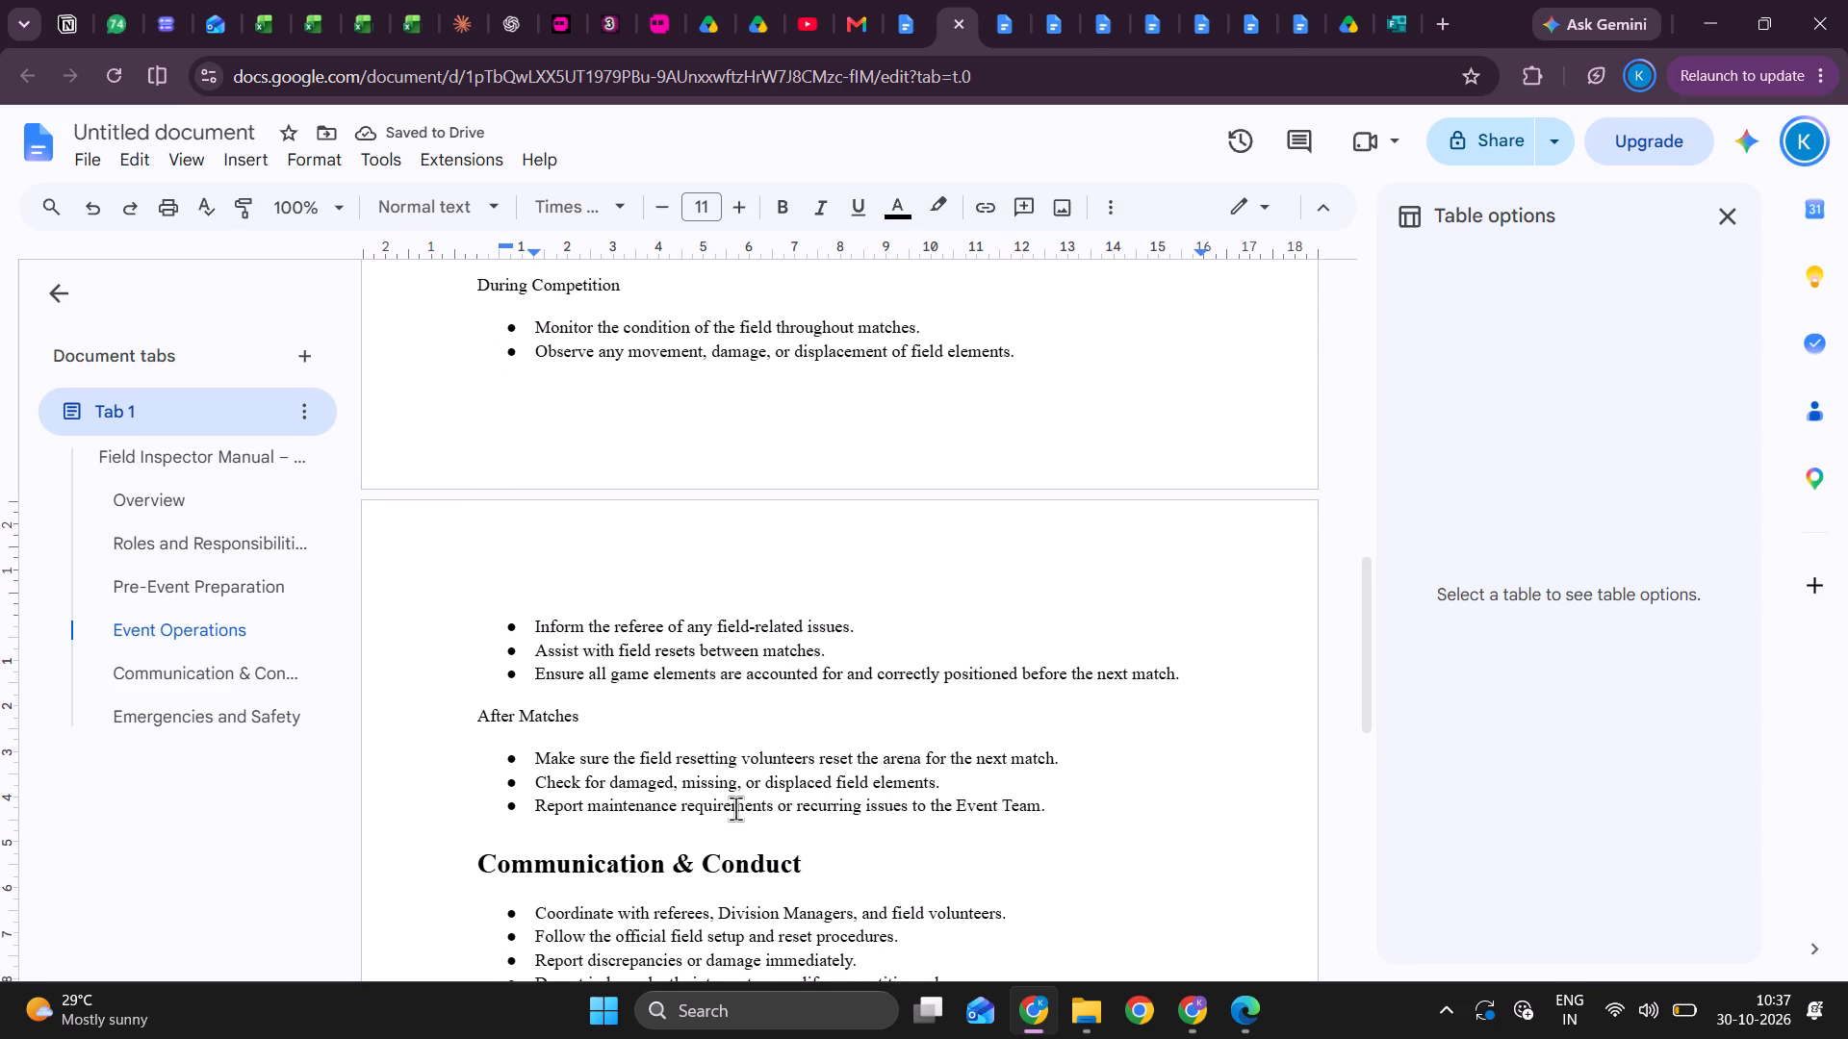
scroll(735, 808, down, 3)
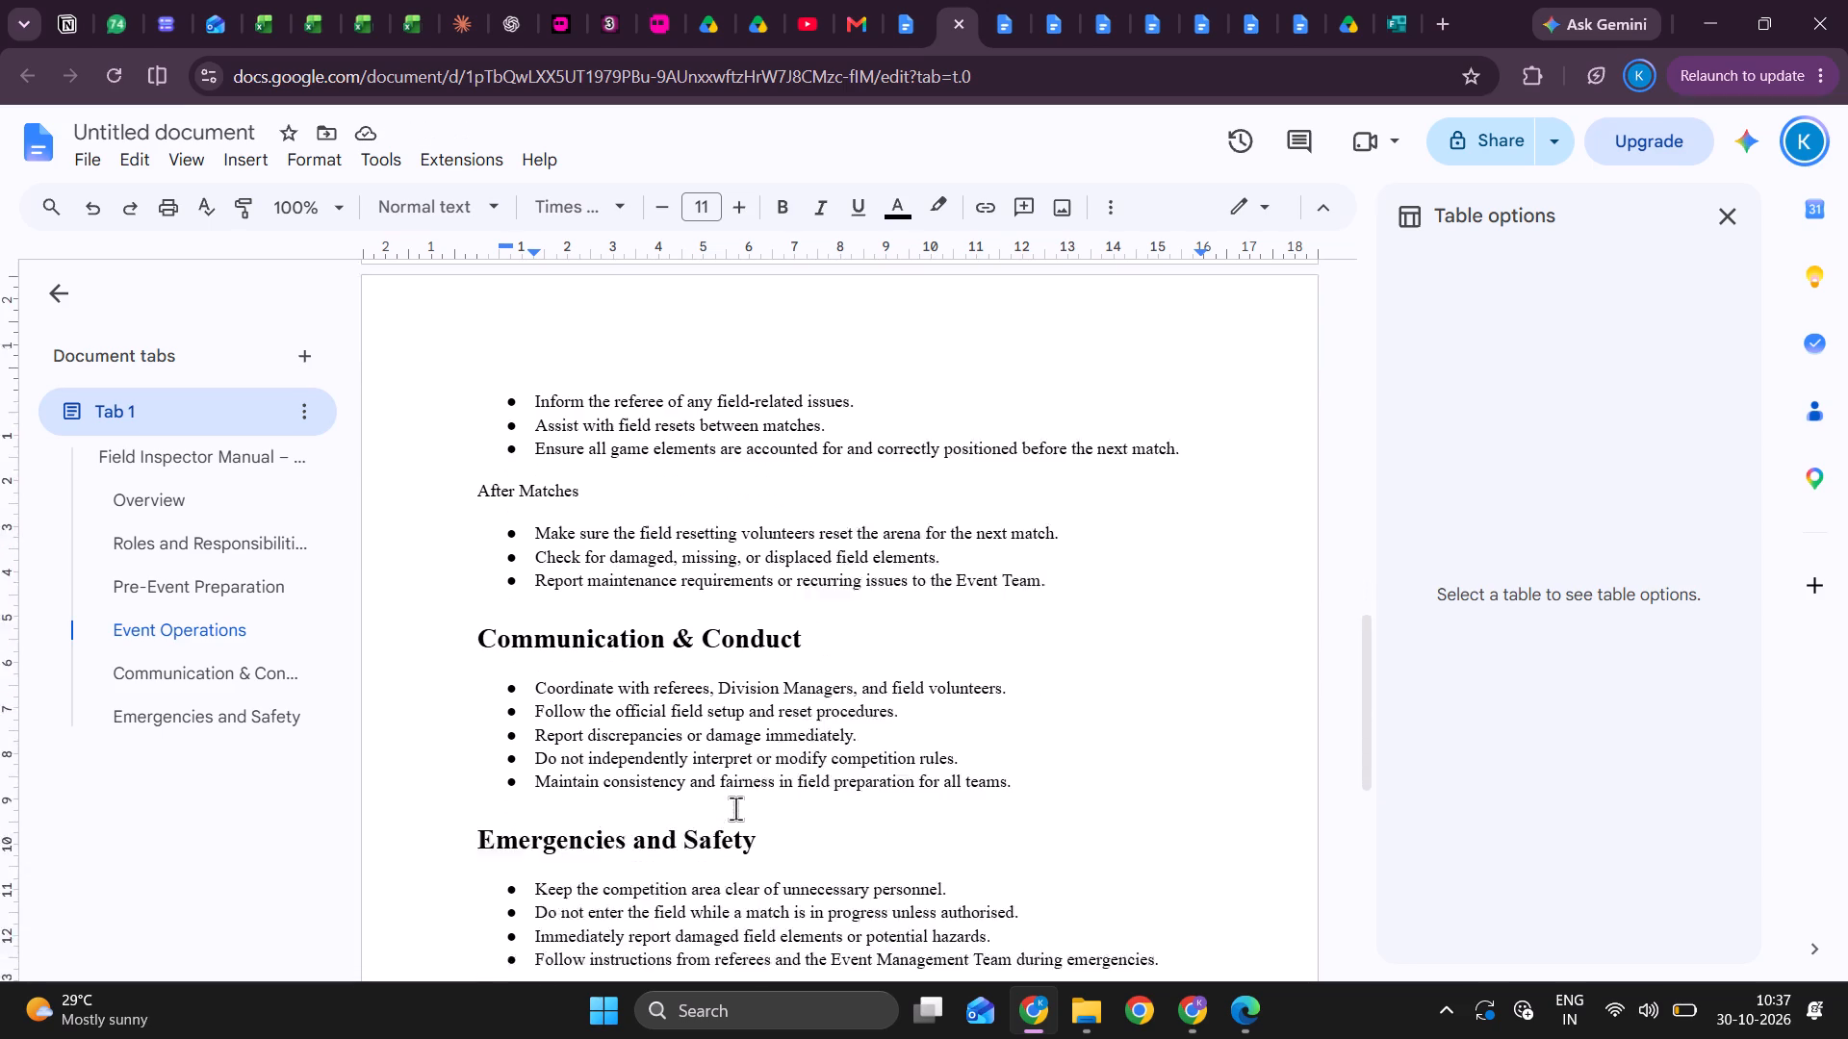
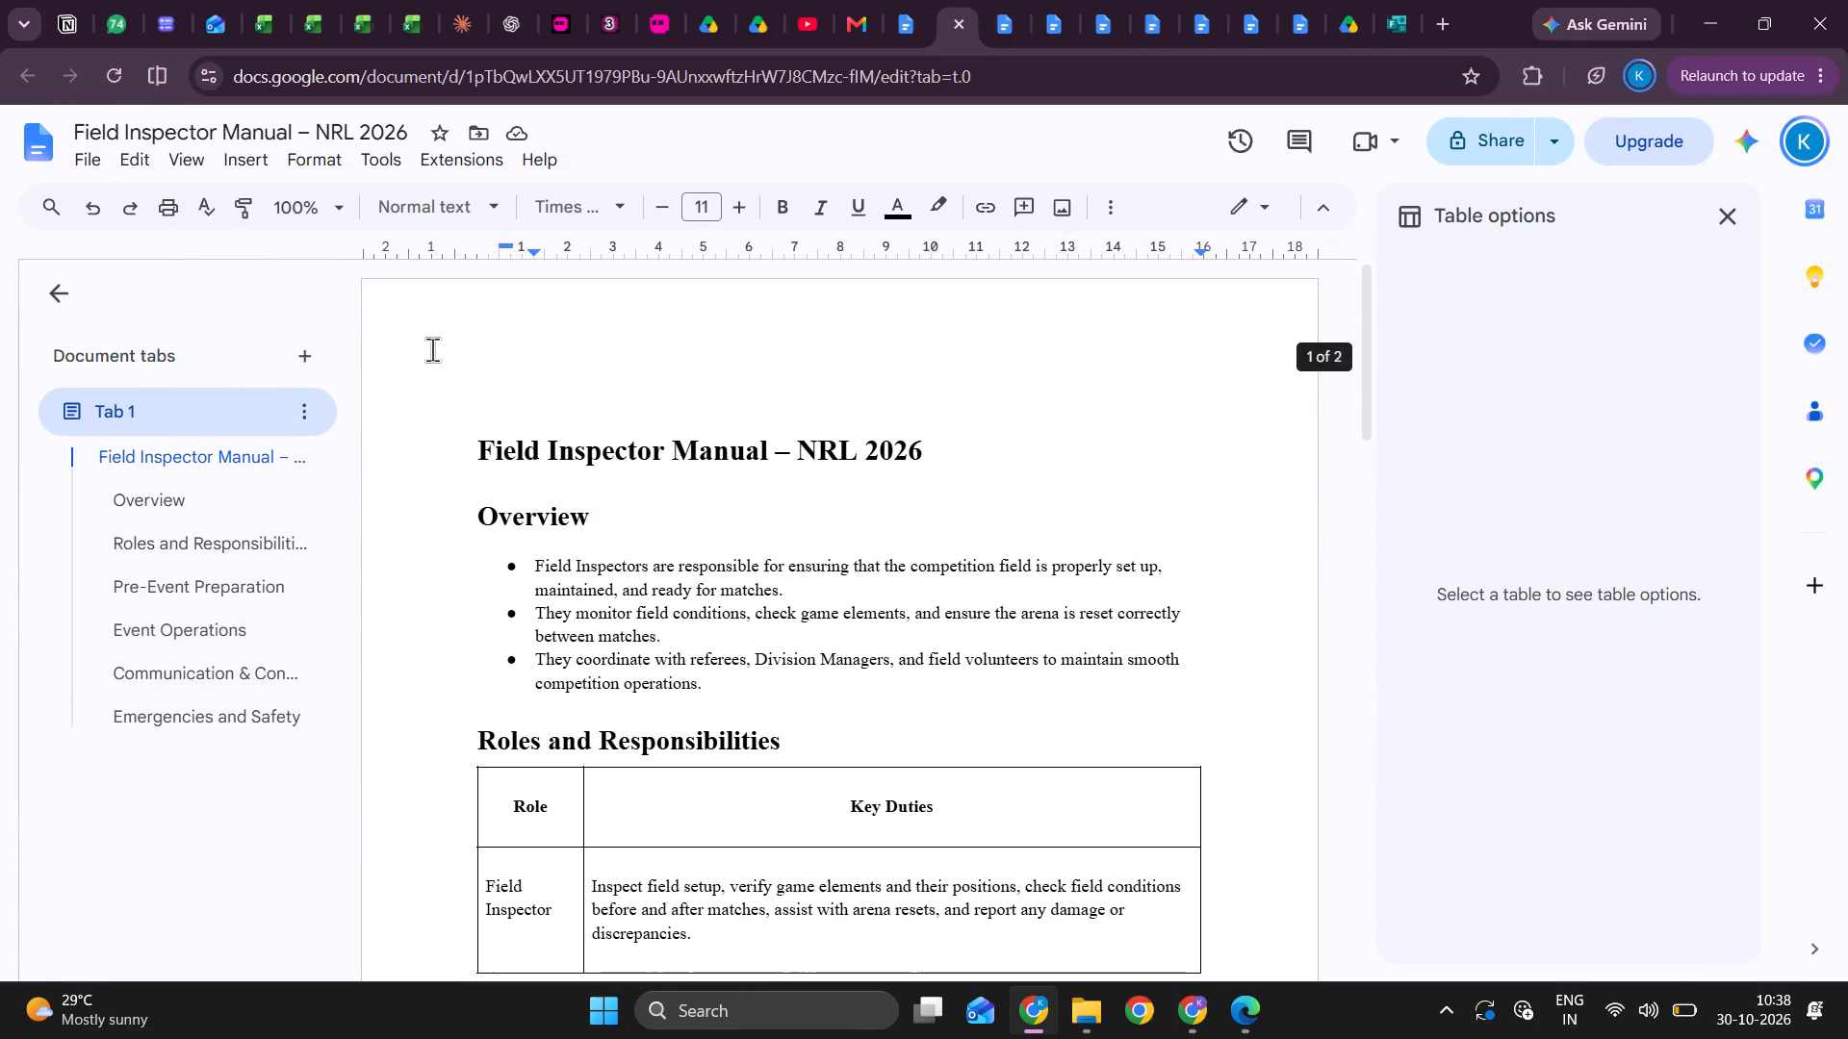
Close the table options sidebar.
click(1728, 208)
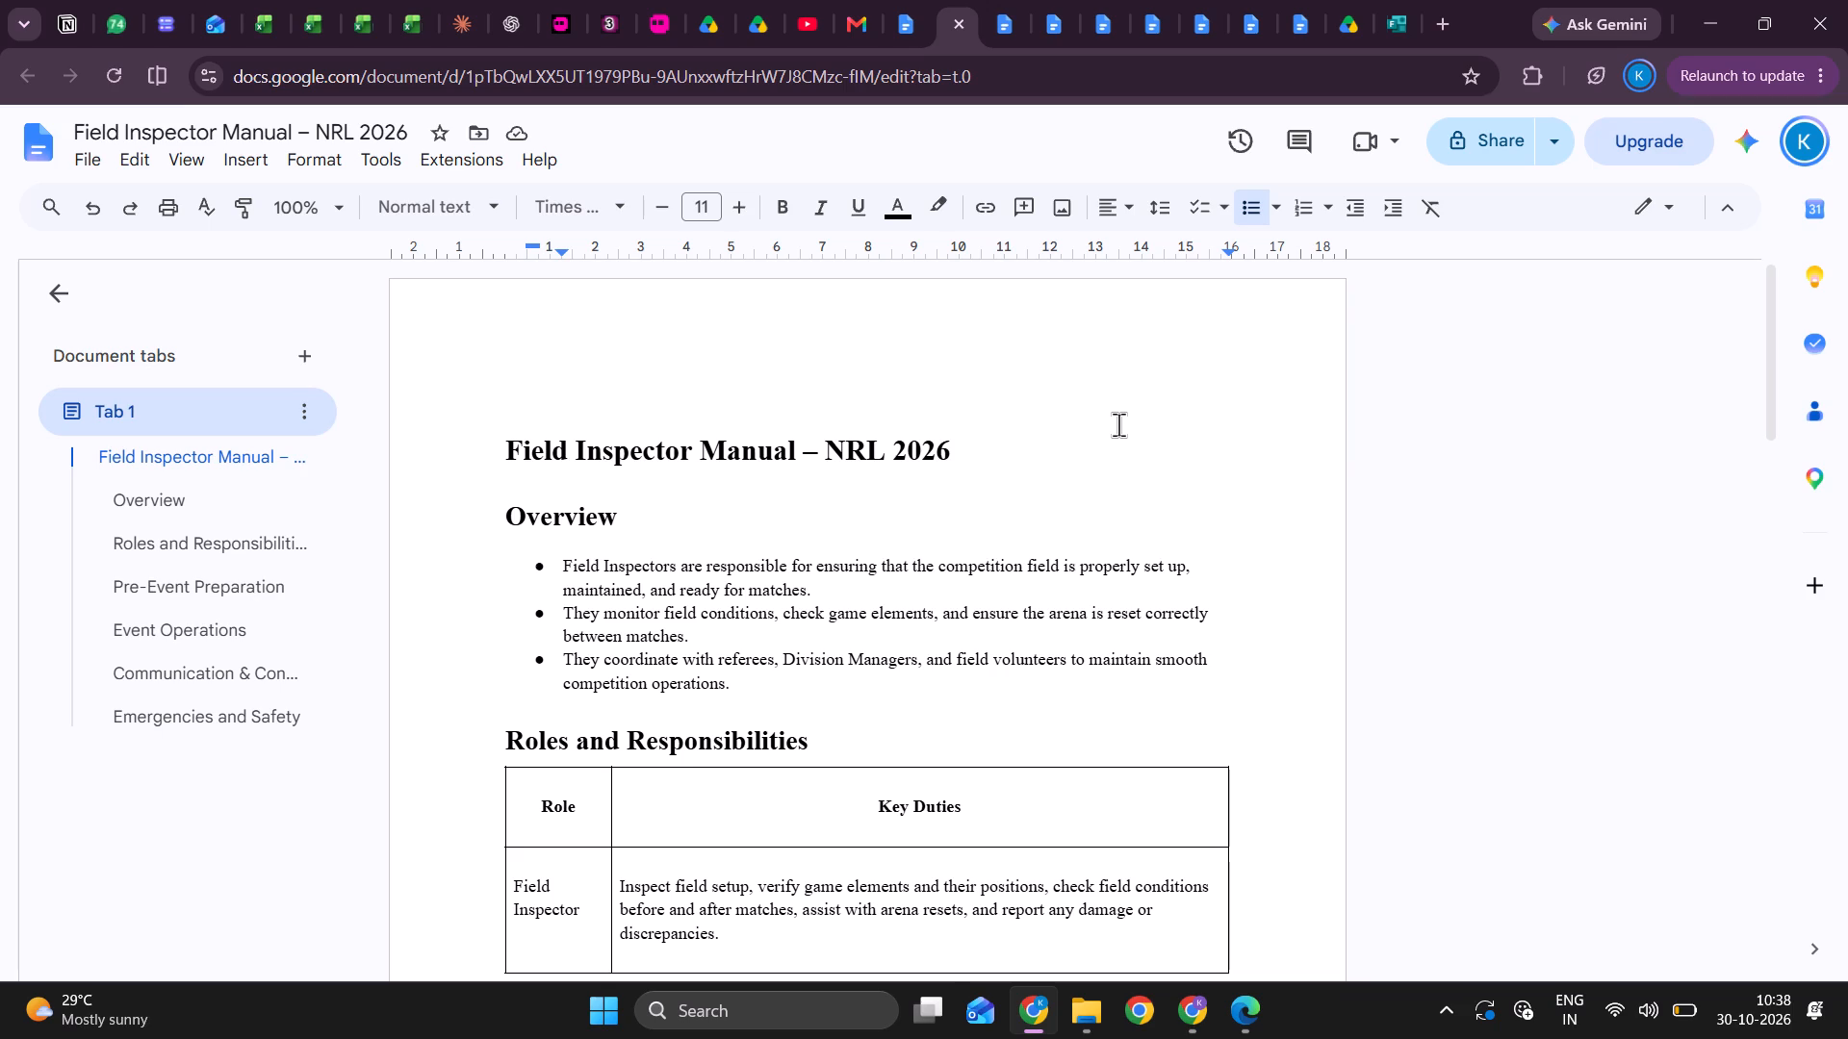
Bold the Before Matches, During Competition and After Matches subheadings under Event Operations.
click(986, 383)
click(936, 401)
scroll(936, 401, down, 5)
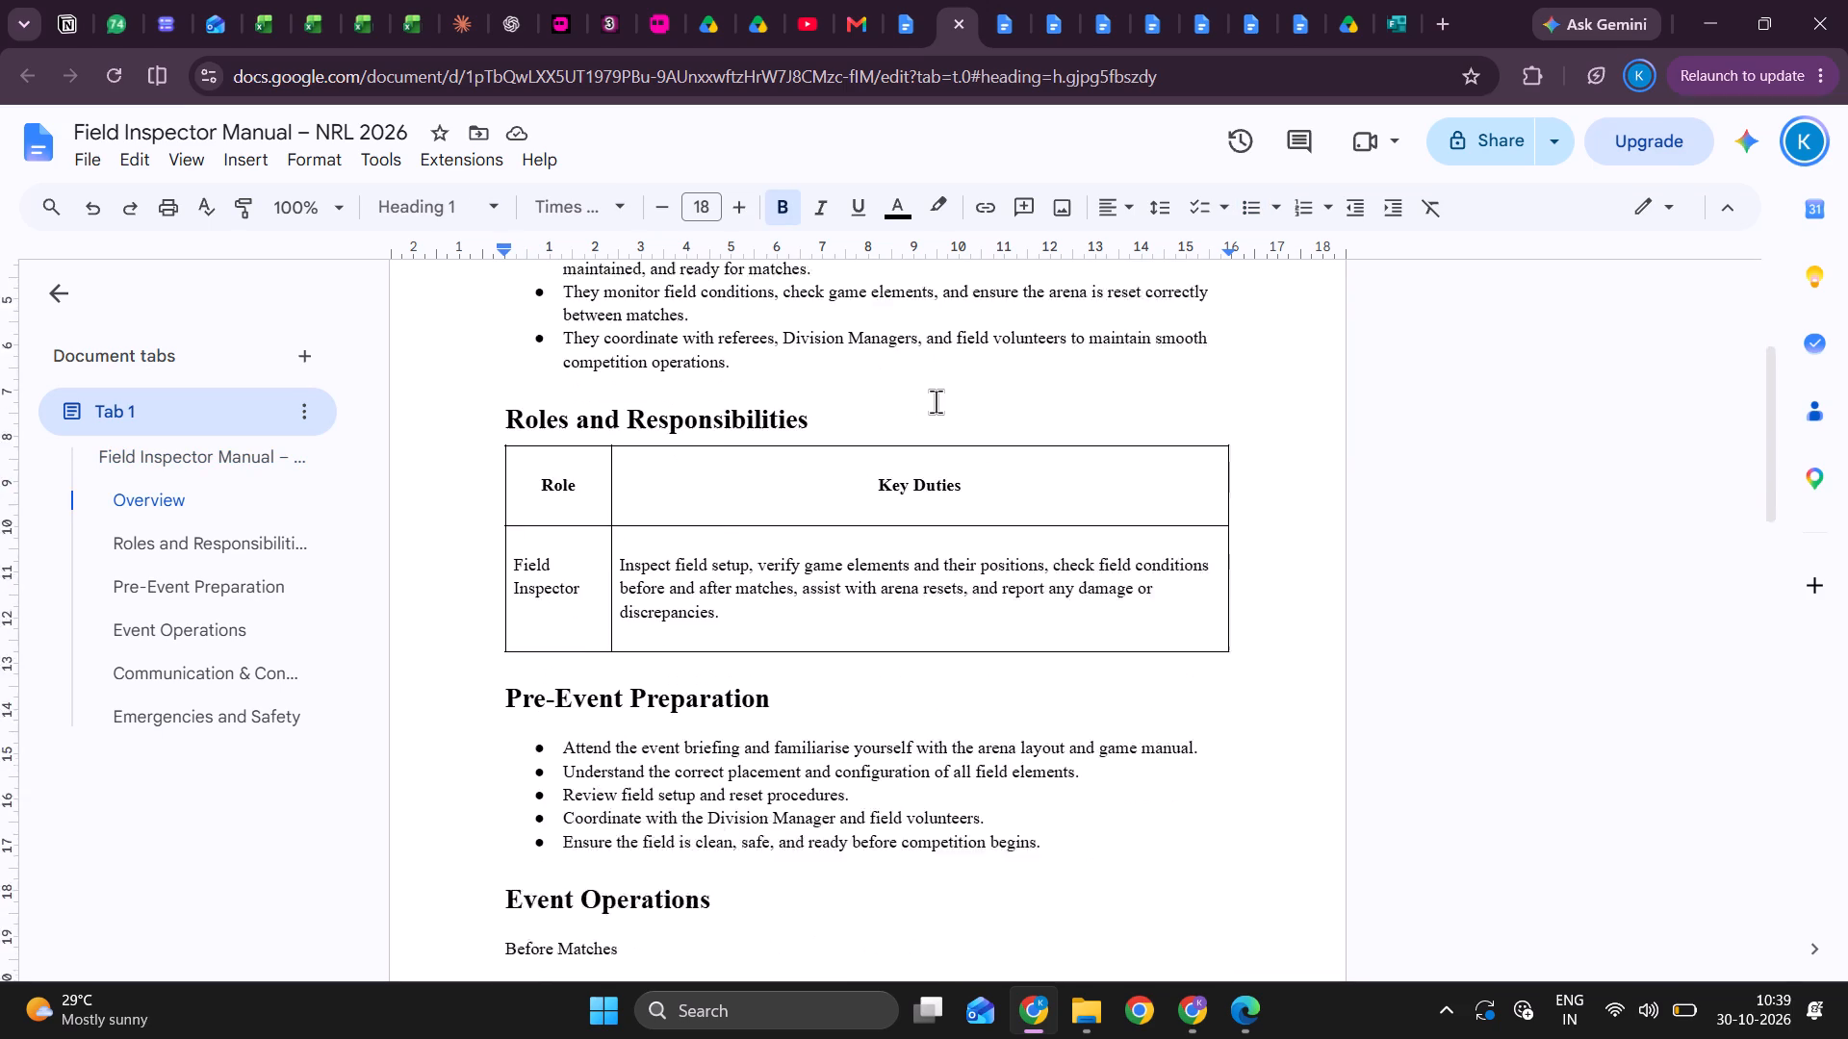
scroll(936, 401, down, 1)
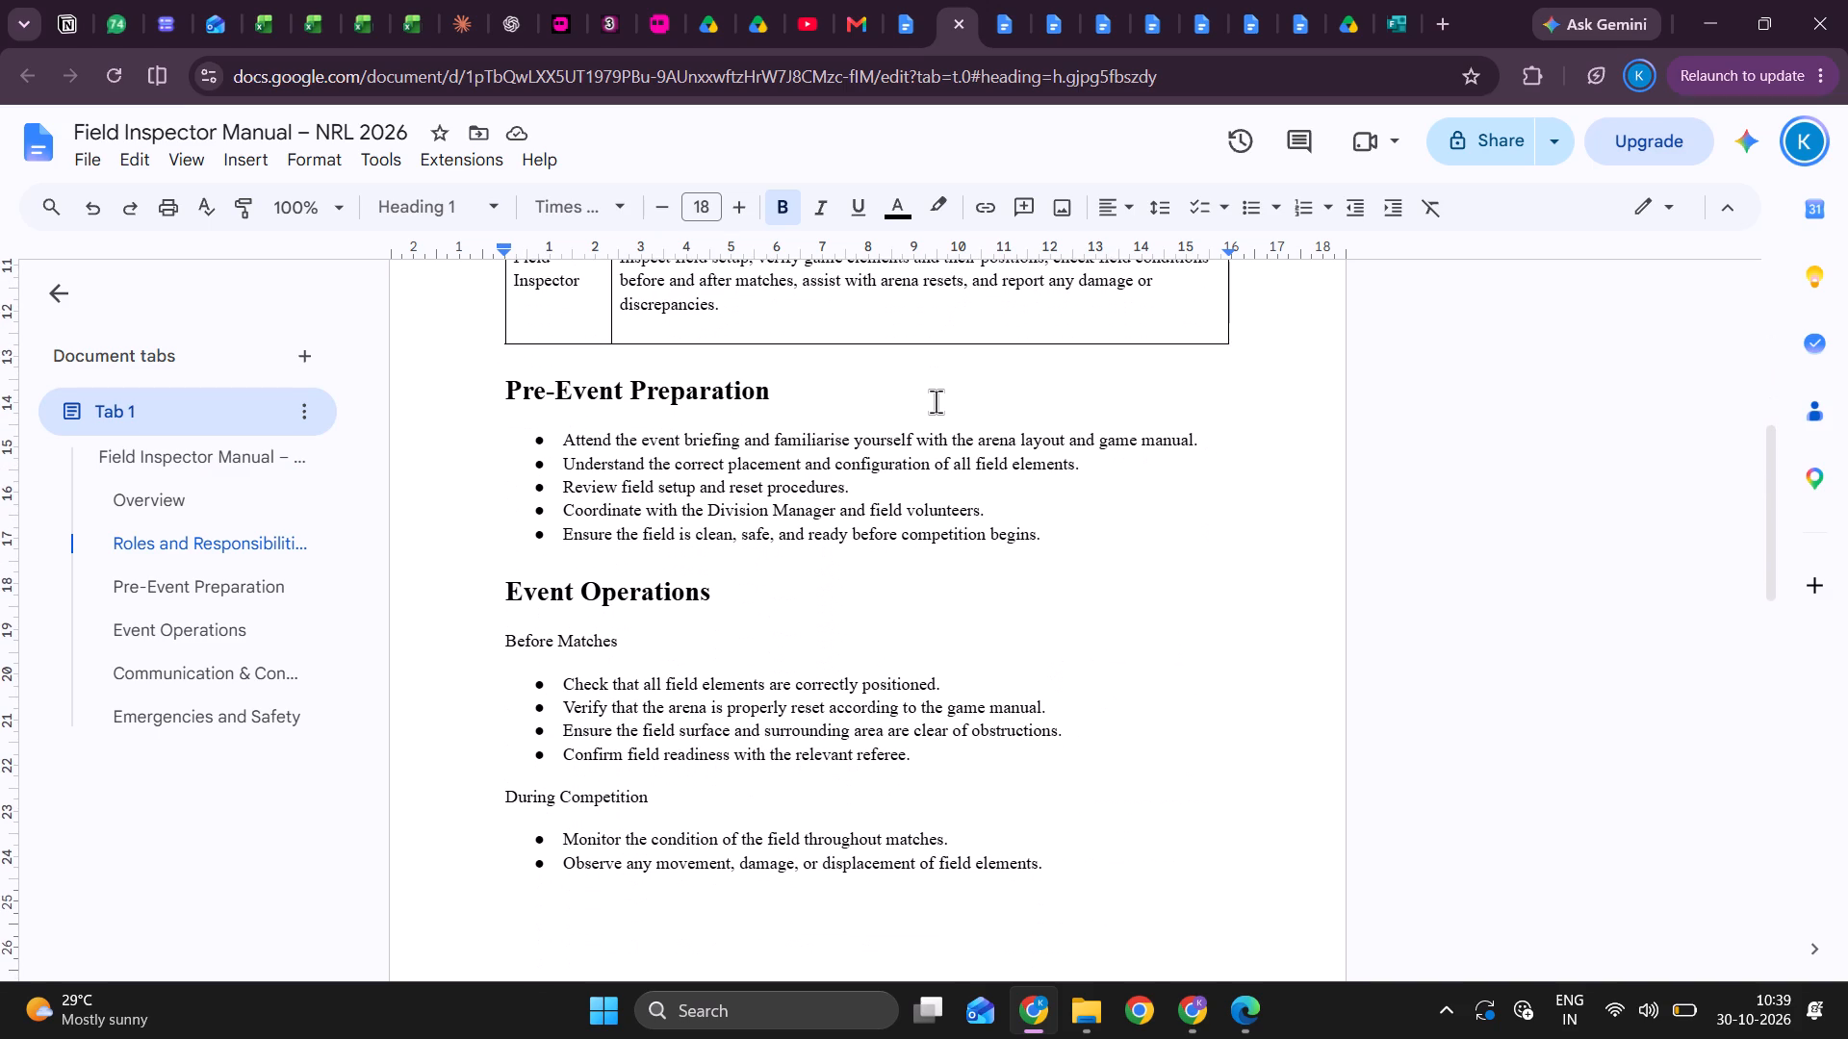
scroll(941, 535, down, 1)
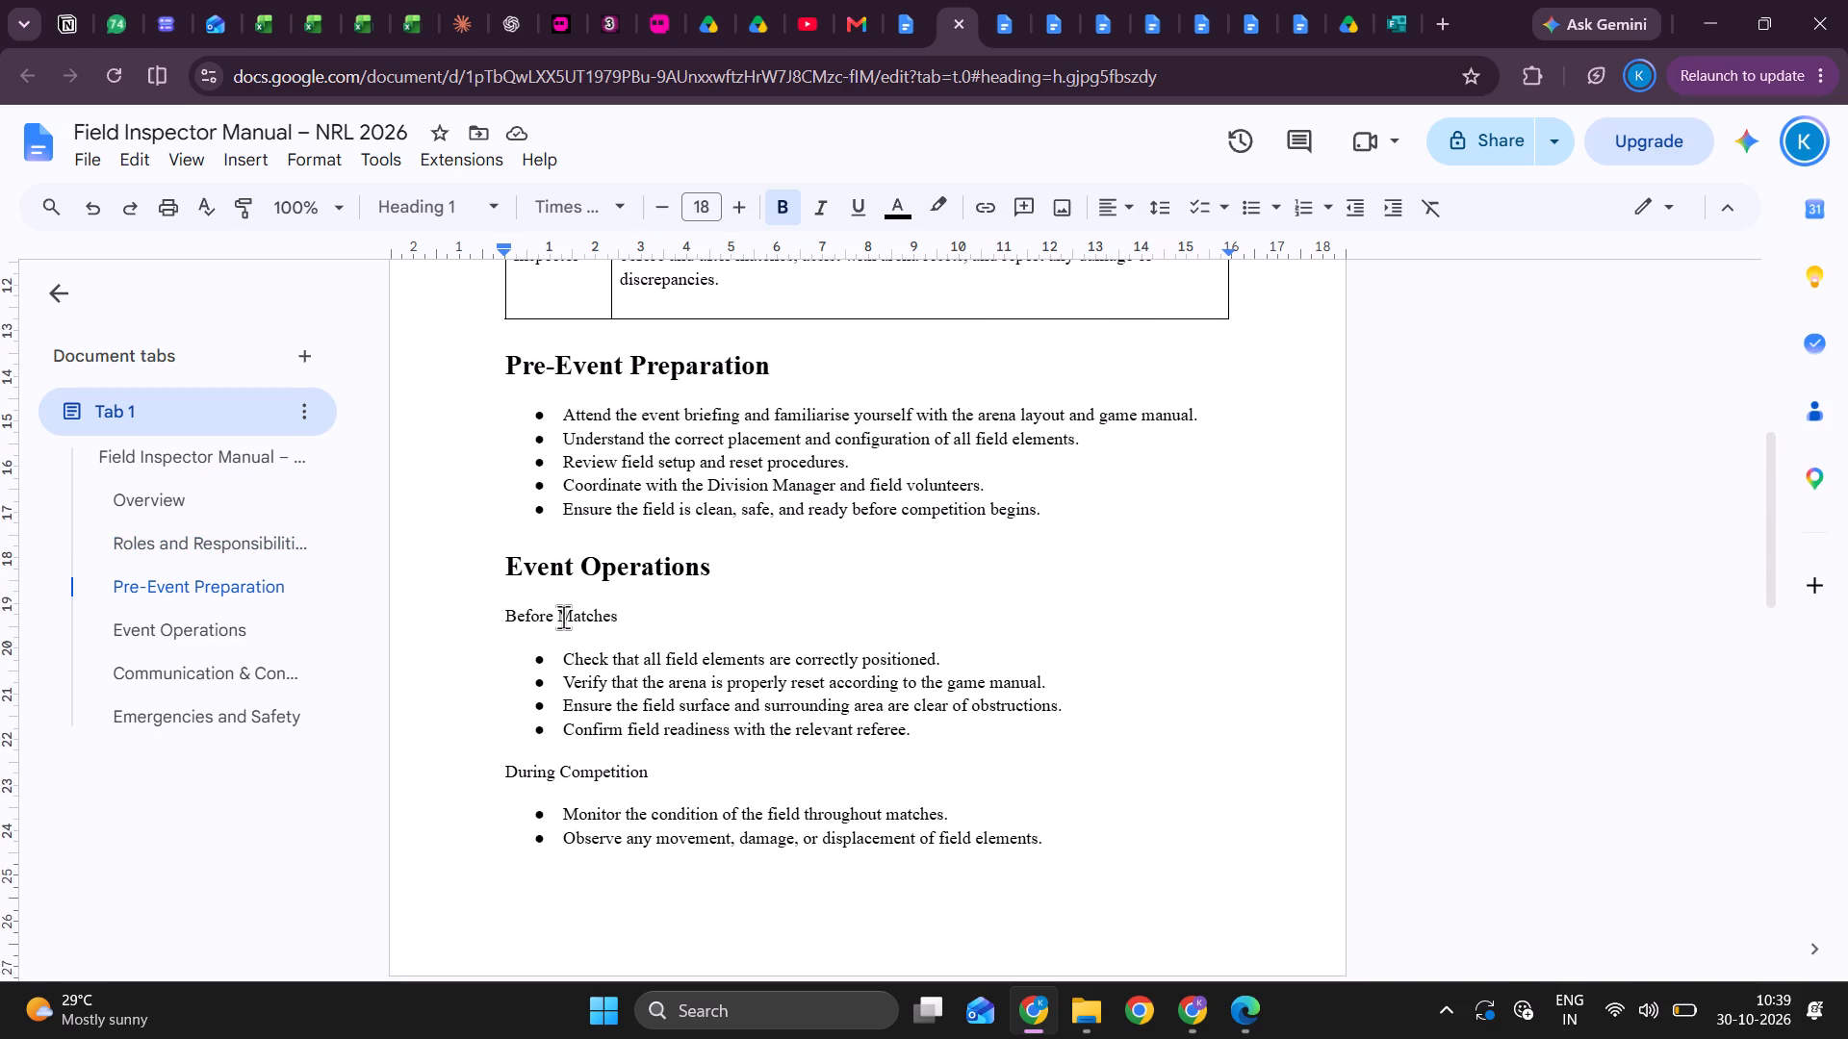
drag(499, 613, 634, 625)
key(ctrl+b)
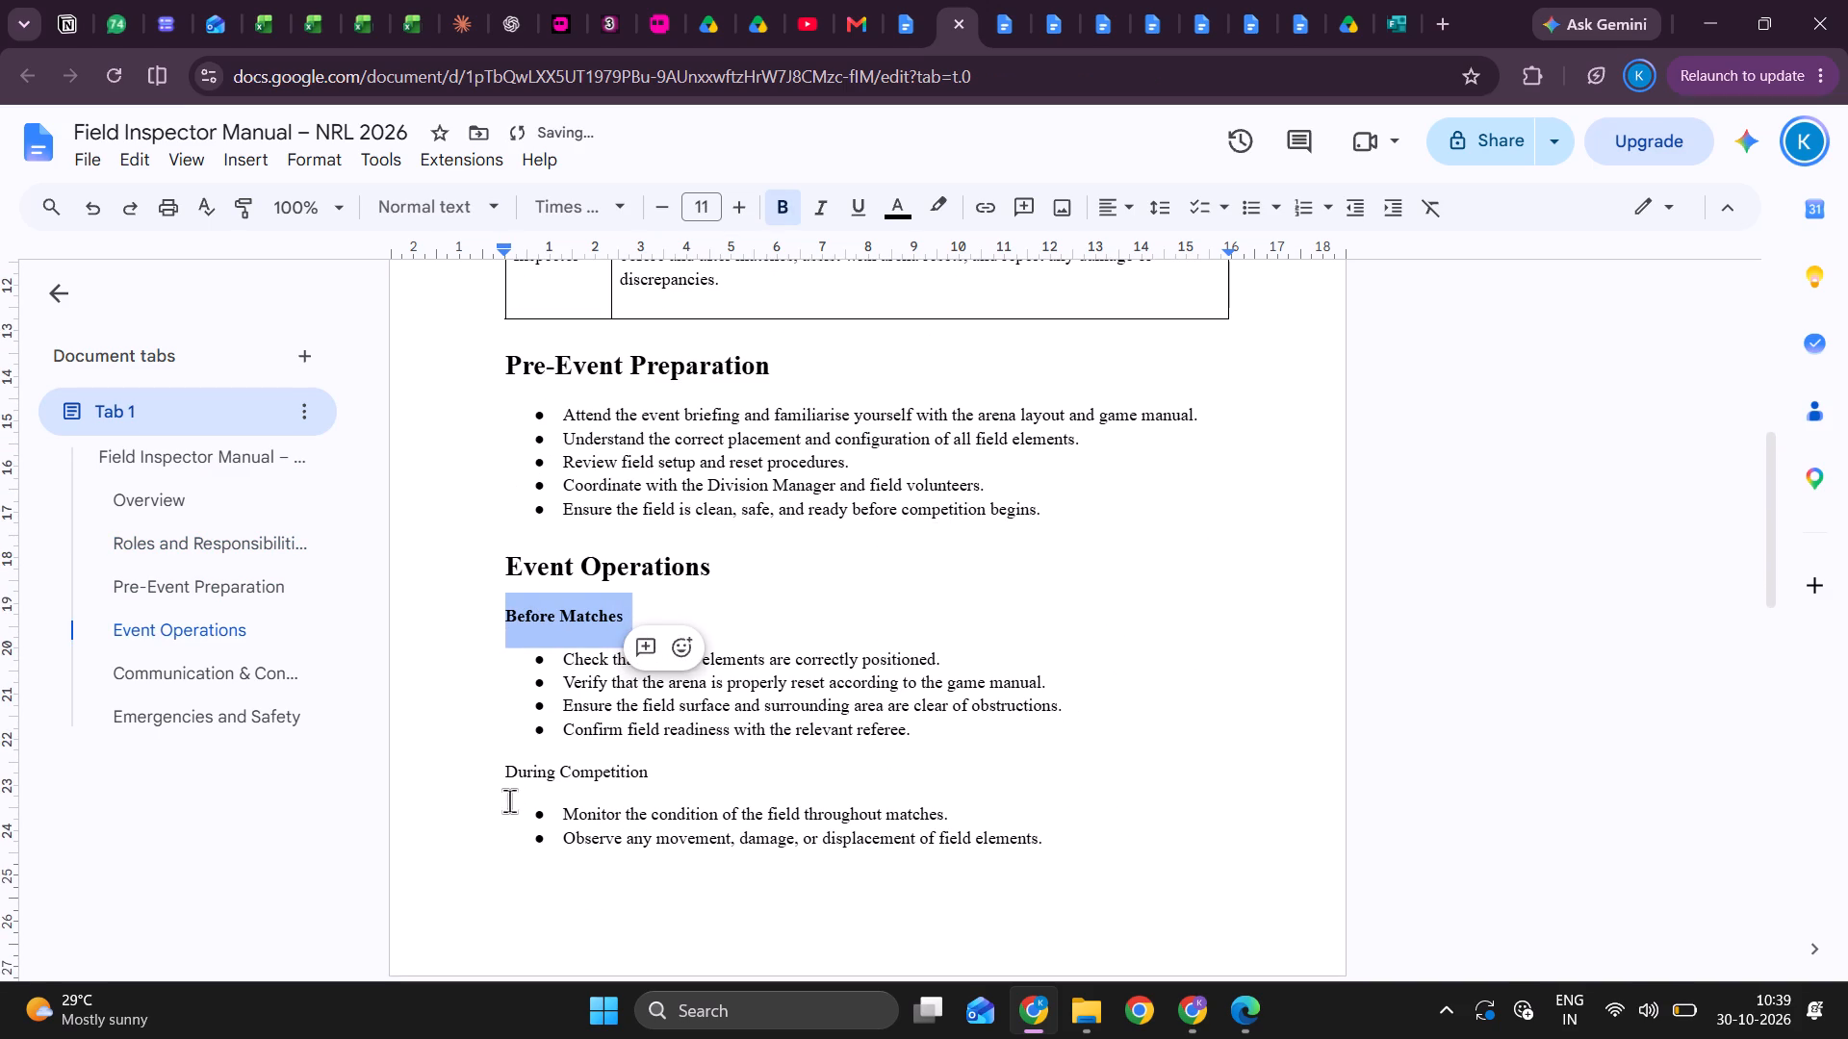
drag(502, 782, 682, 786)
key(ctrl+b)
scroll(682, 786, down, 2)
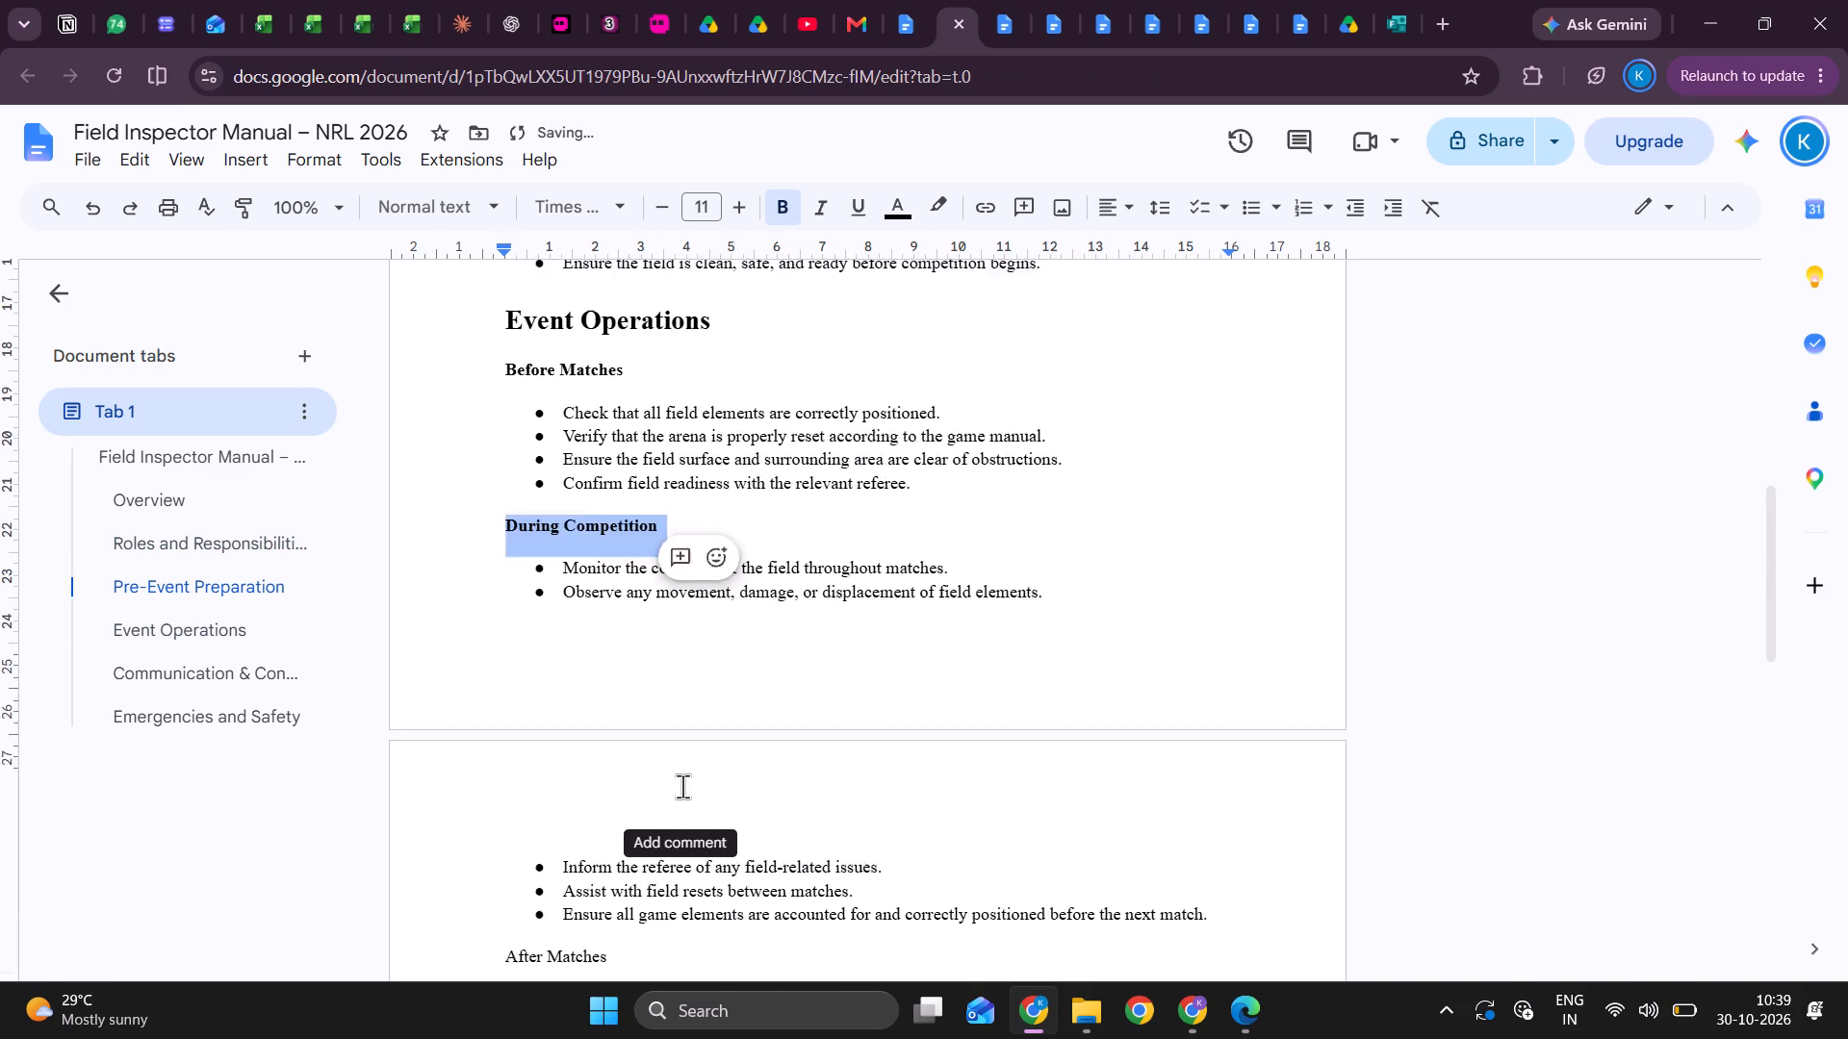
scroll(682, 786, down, 1)
scroll(532, 818, down, 1)
drag(499, 864, 615, 858)
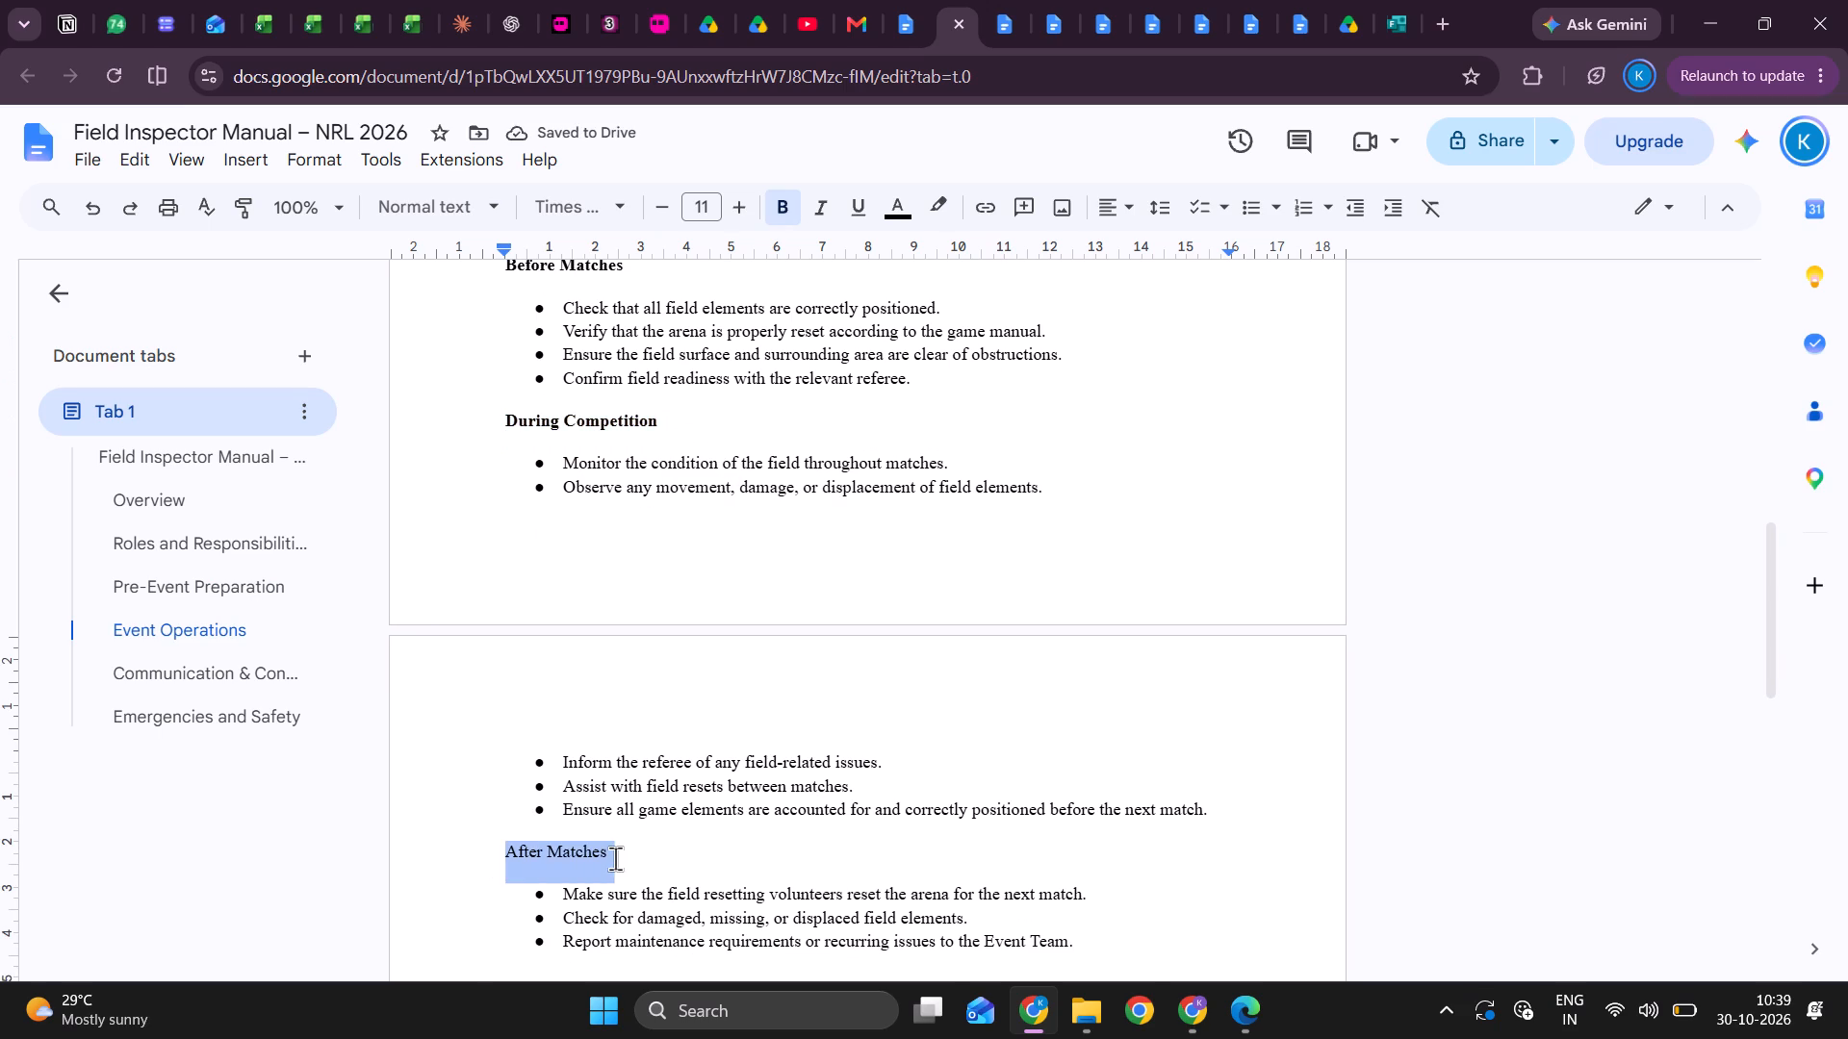
drag(615, 858, 620, 858)
key(ctrl+b)
right_click(668, 779)
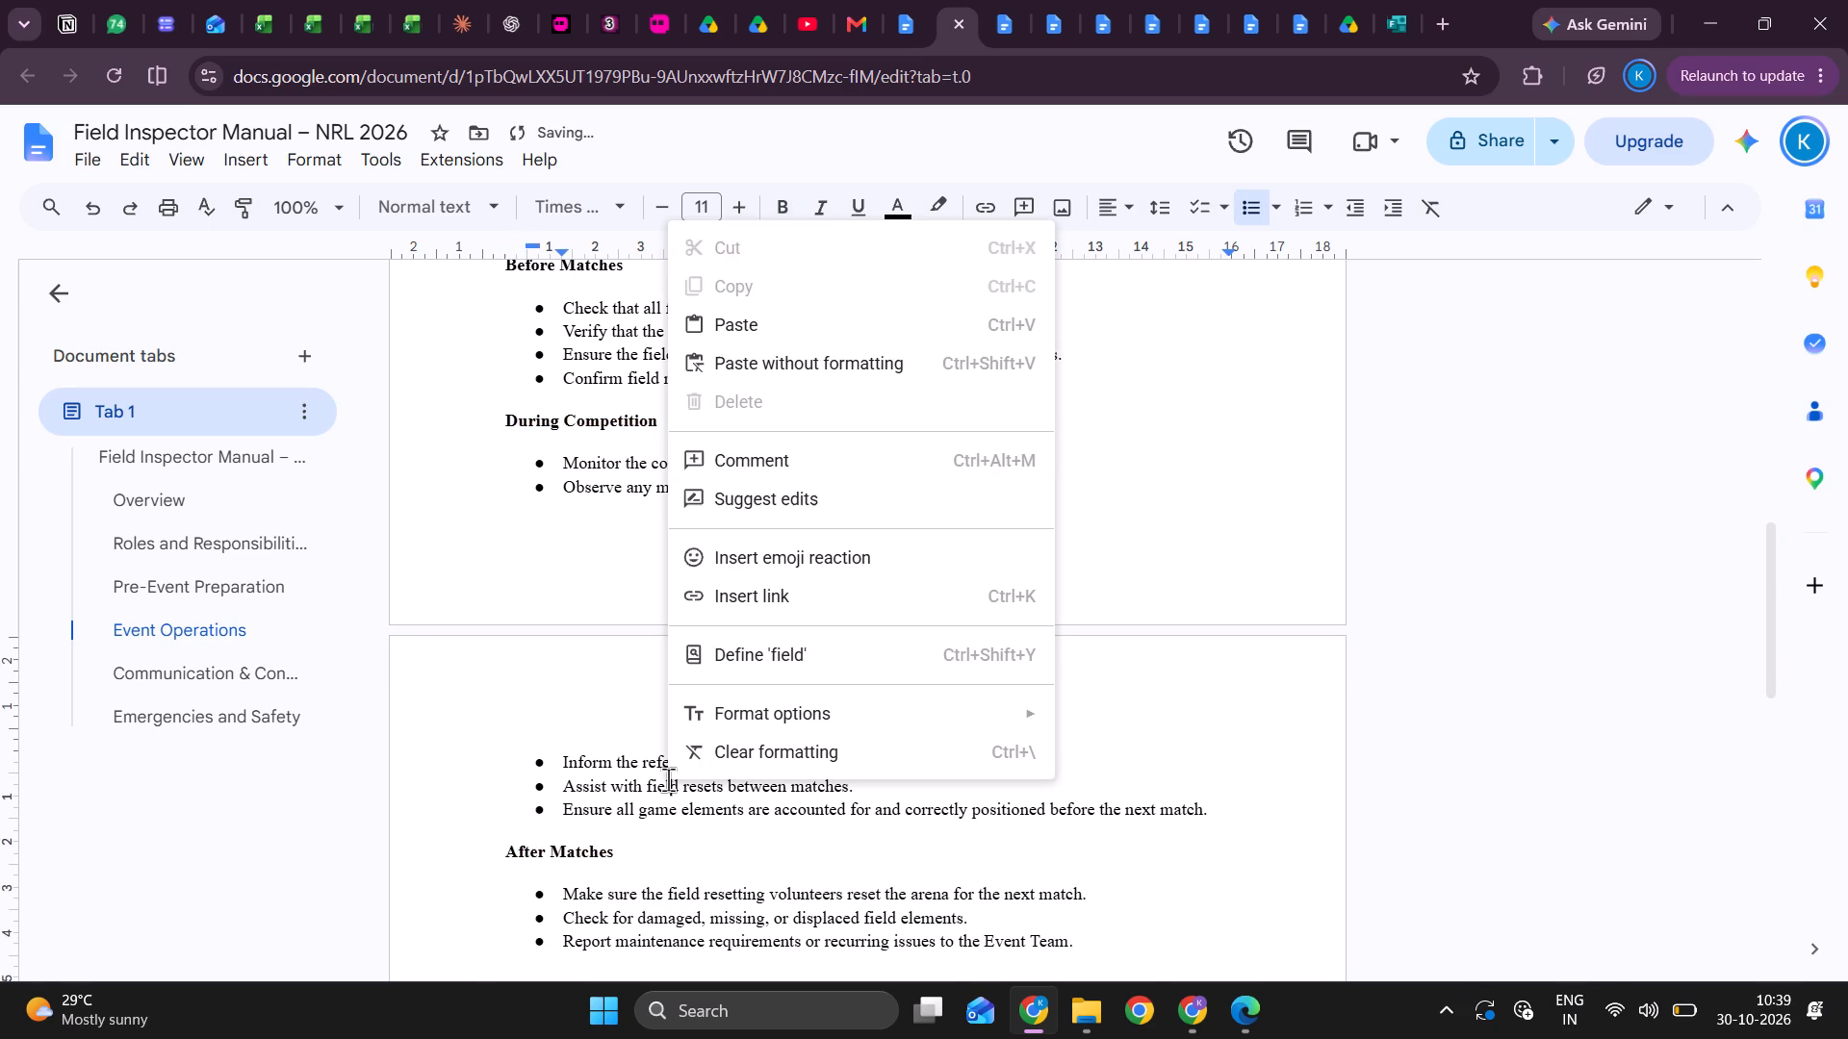
click(667, 781)
Review the layout of the Field Inspector manual from After Matches to Emergencies and Safety, and again from the title.
scroll(667, 781, down, 4)
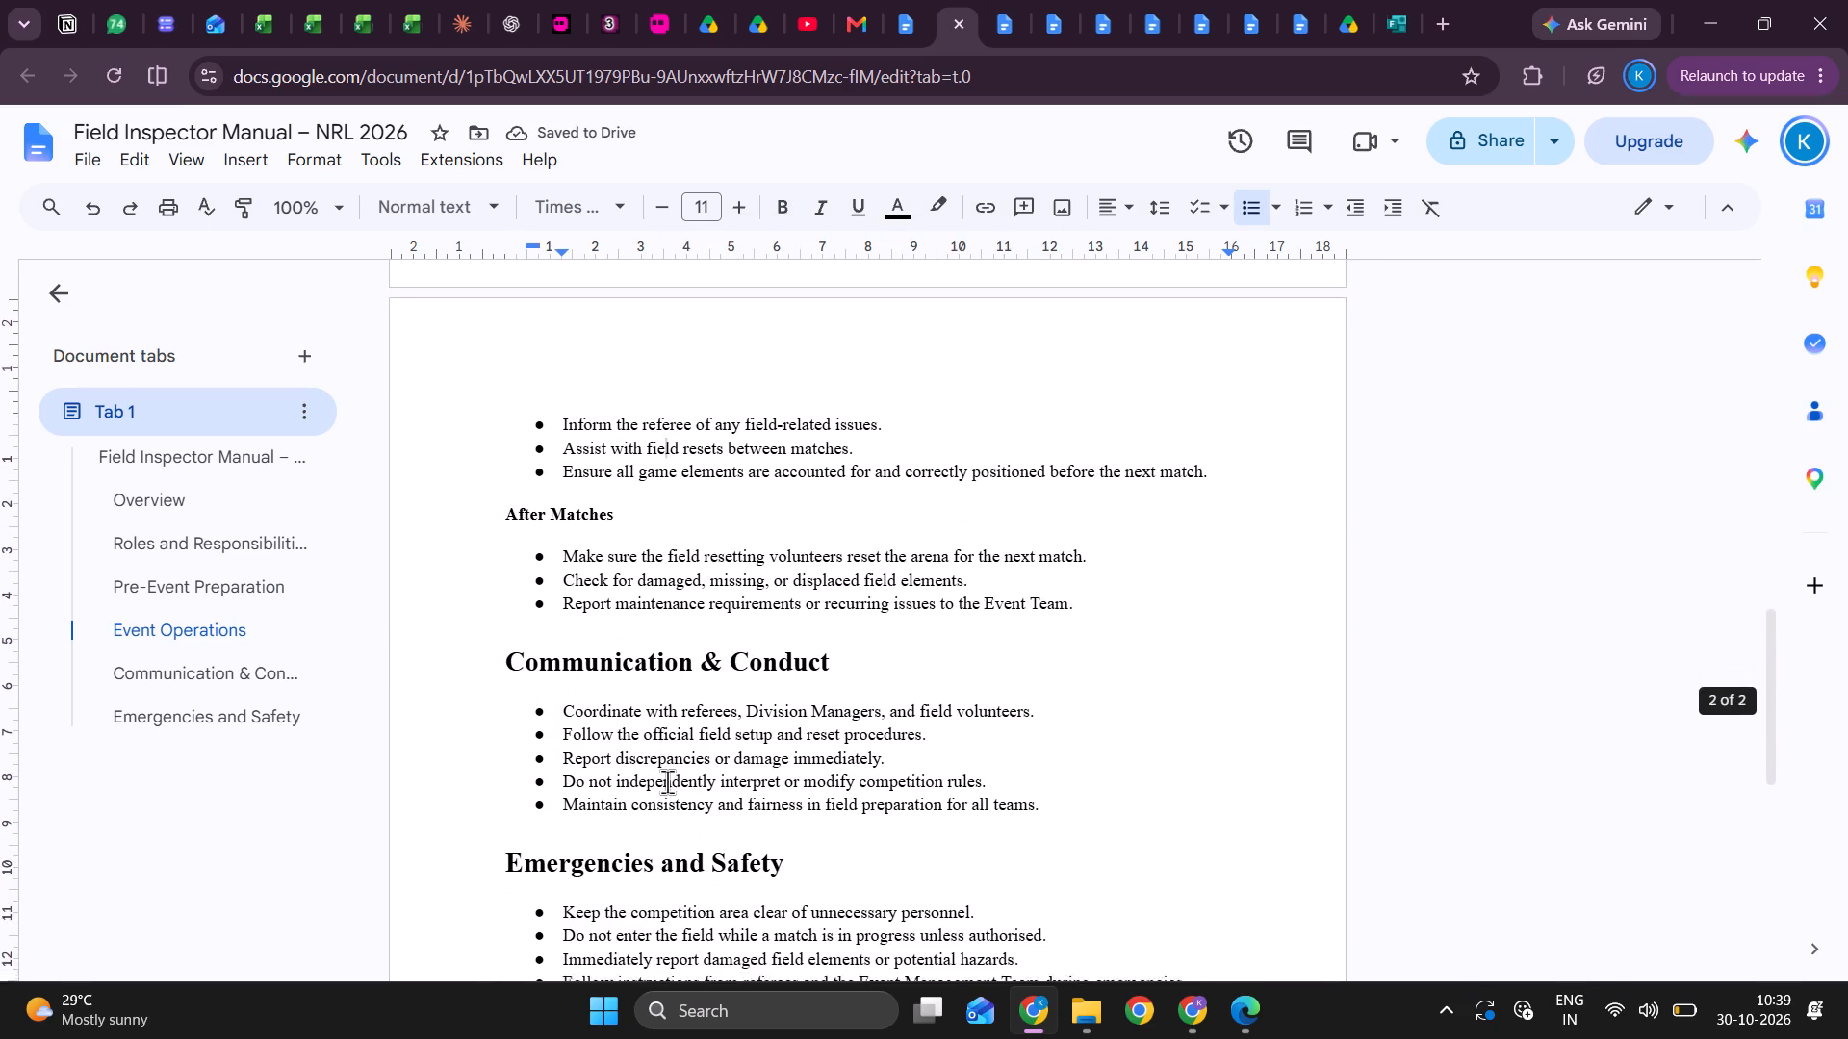
scroll(667, 781, down, 4)
scroll(667, 781, up, 2)
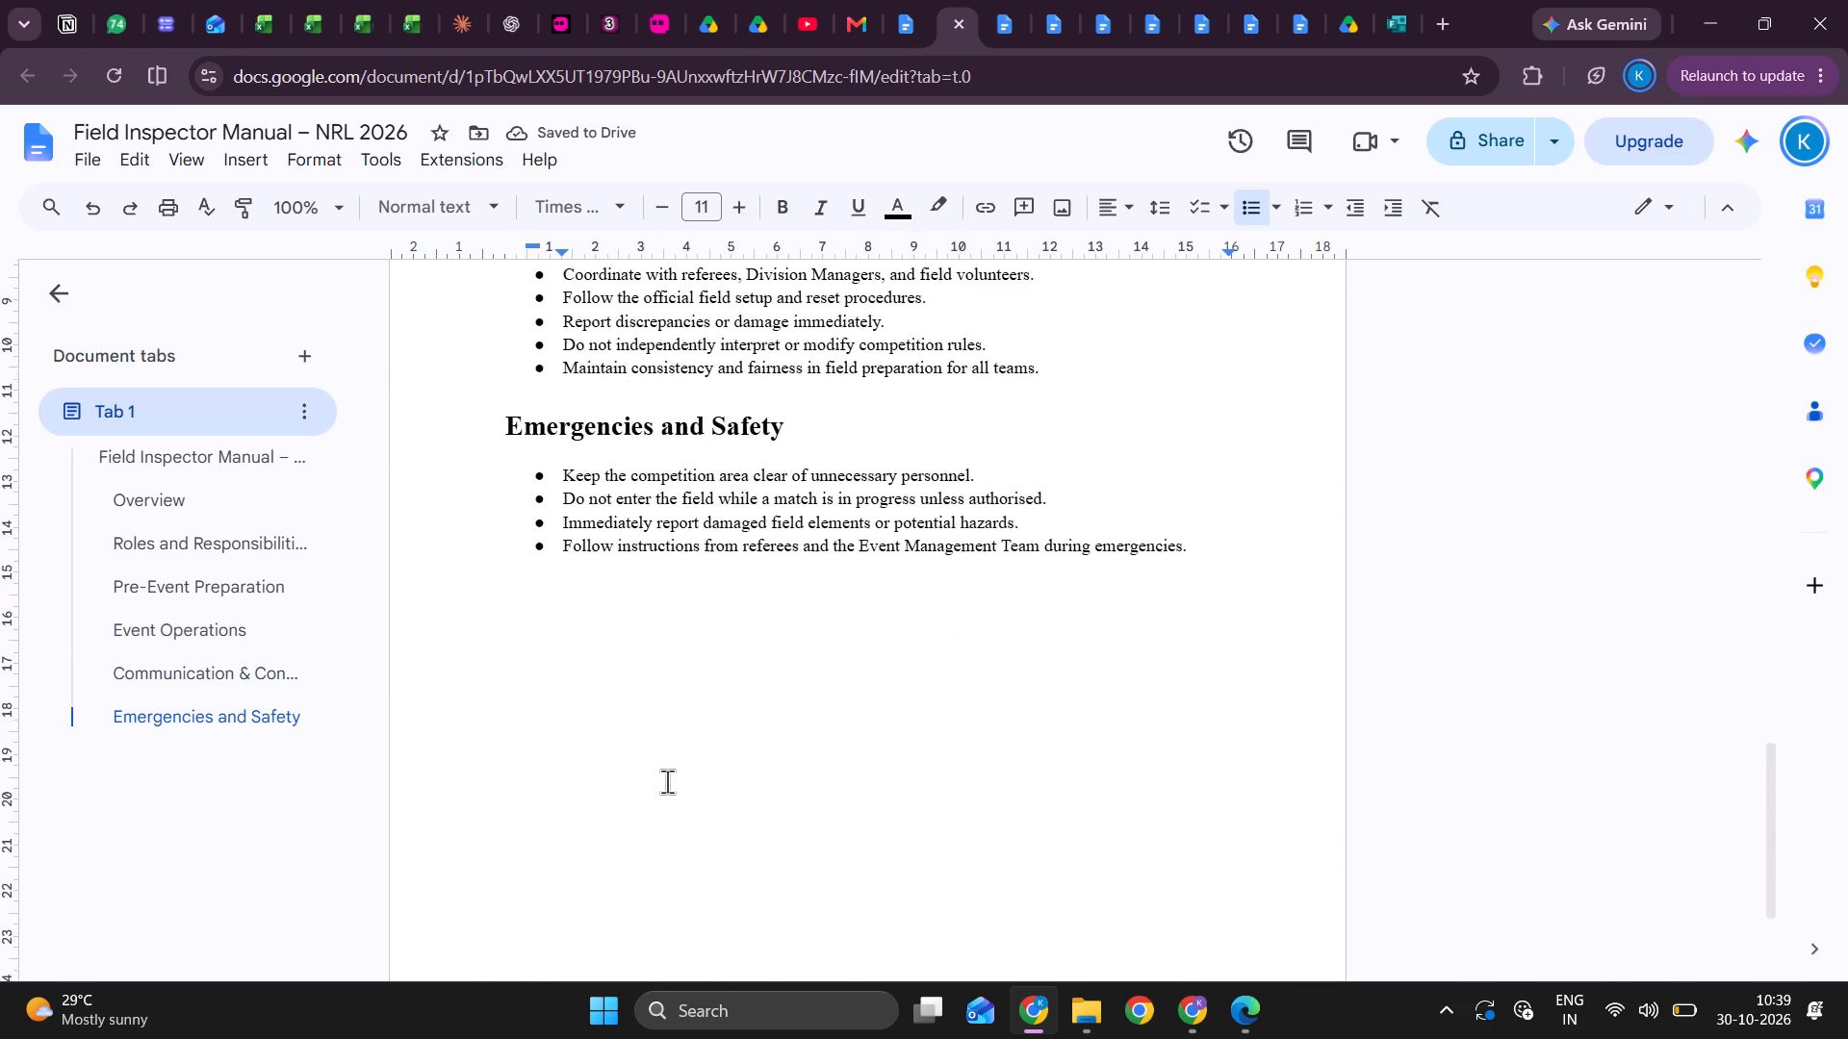
scroll(667, 781, up, 12)
scroll(647, 729, down, 1)
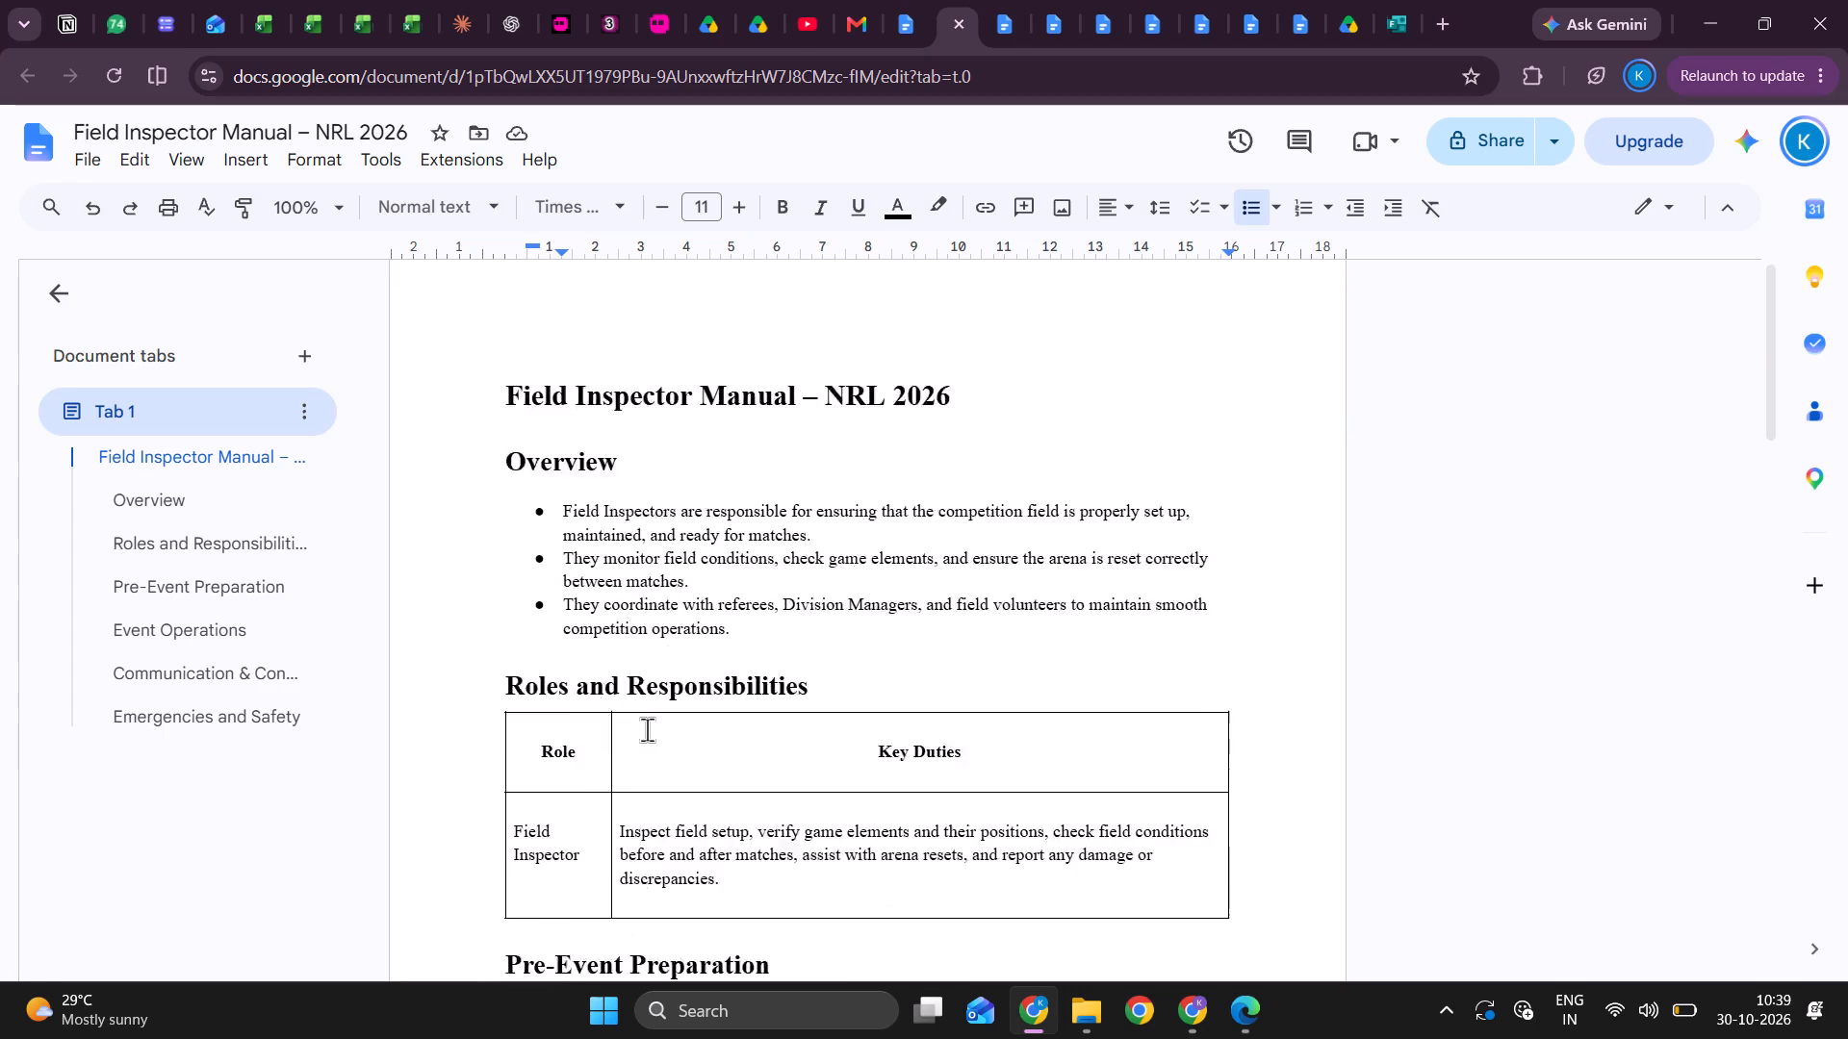
scroll(647, 729, down, 1)
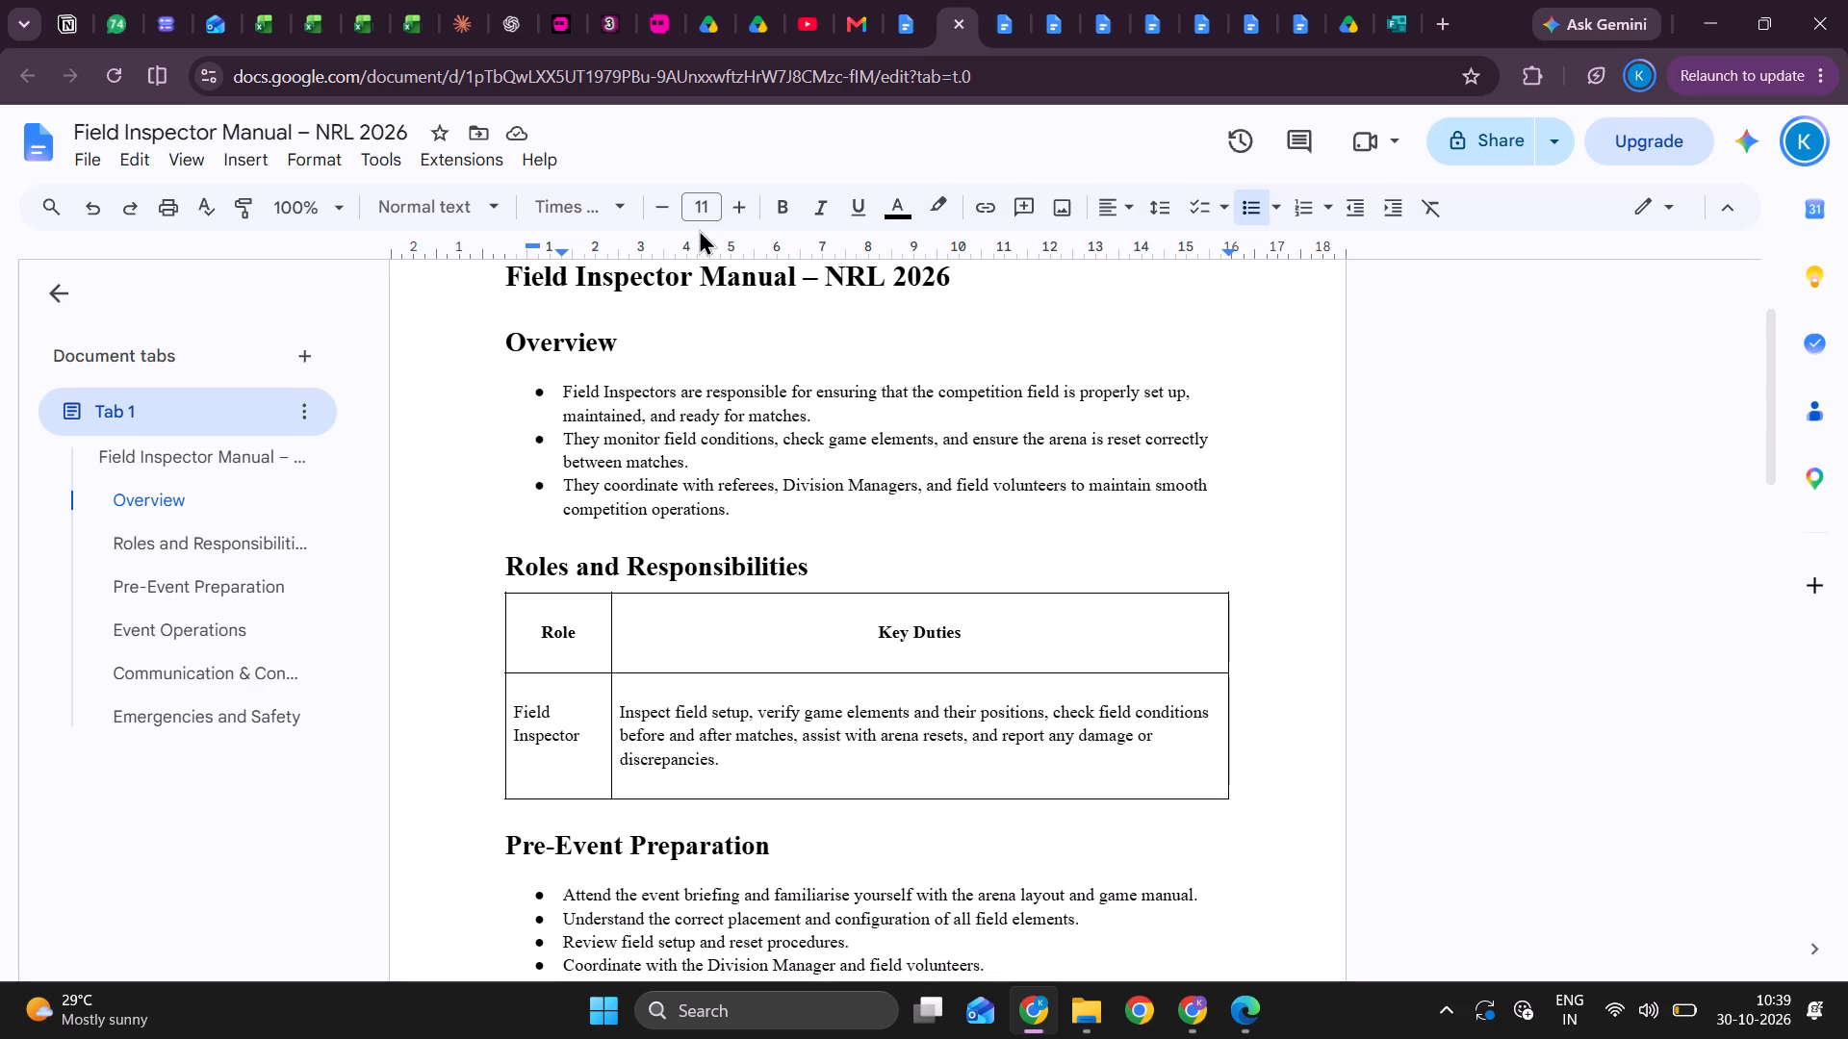
Check the text style and font size of the title, the Overview section and the Roles and Responsibilities heading.
click(653, 415)
scroll(653, 415, up, 1)
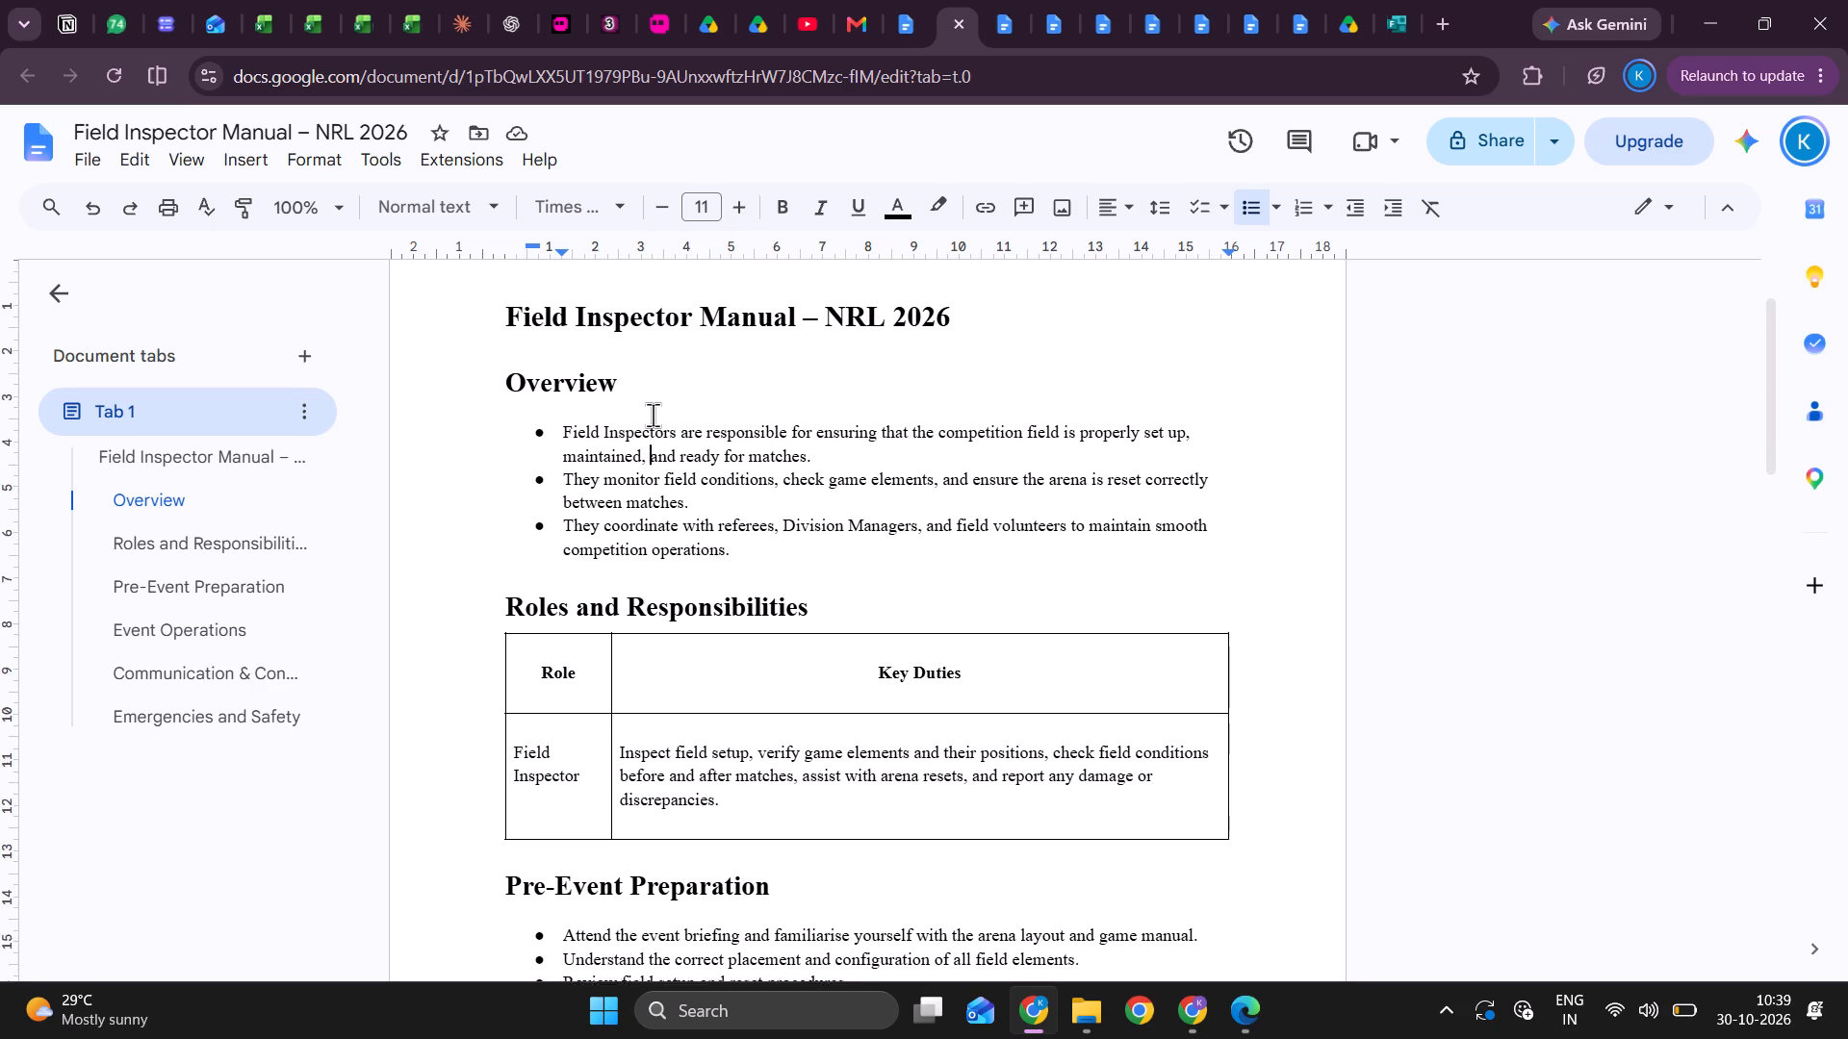
scroll(653, 415, up, 2)
click(490, 409)
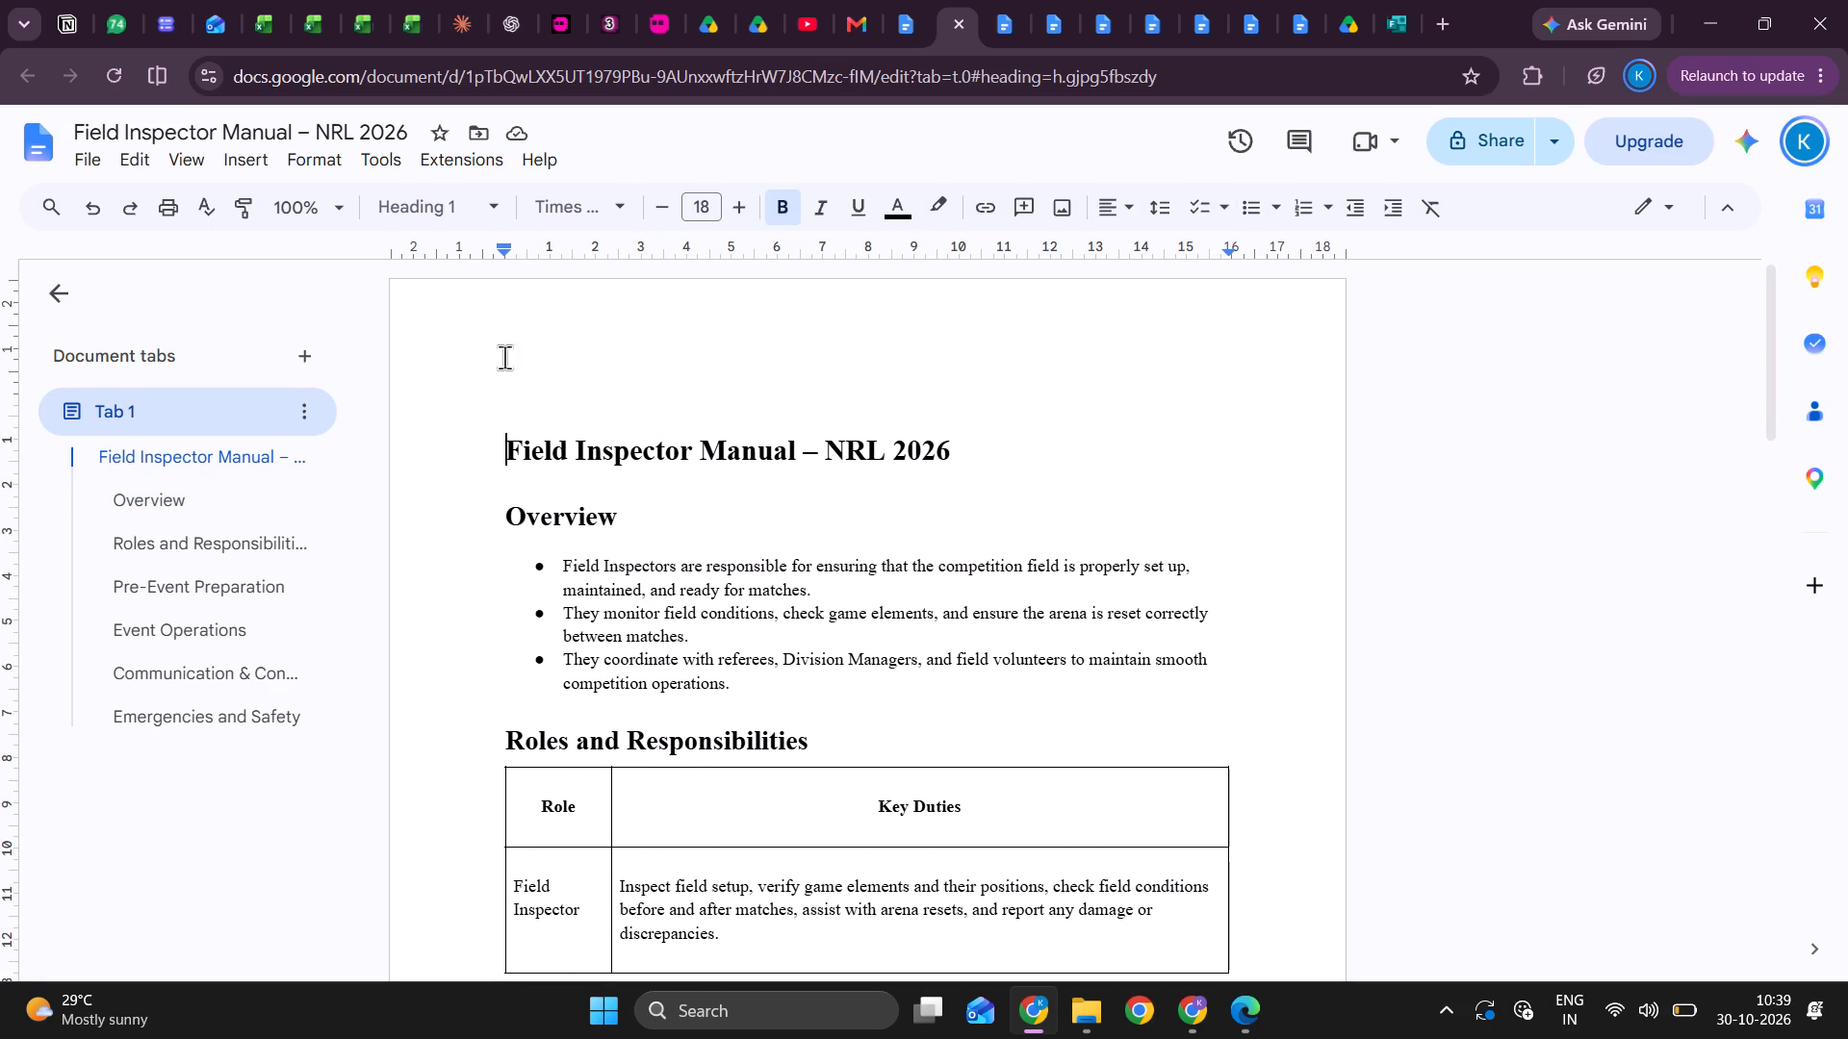
click(543, 456)
click(557, 496)
click(578, 575)
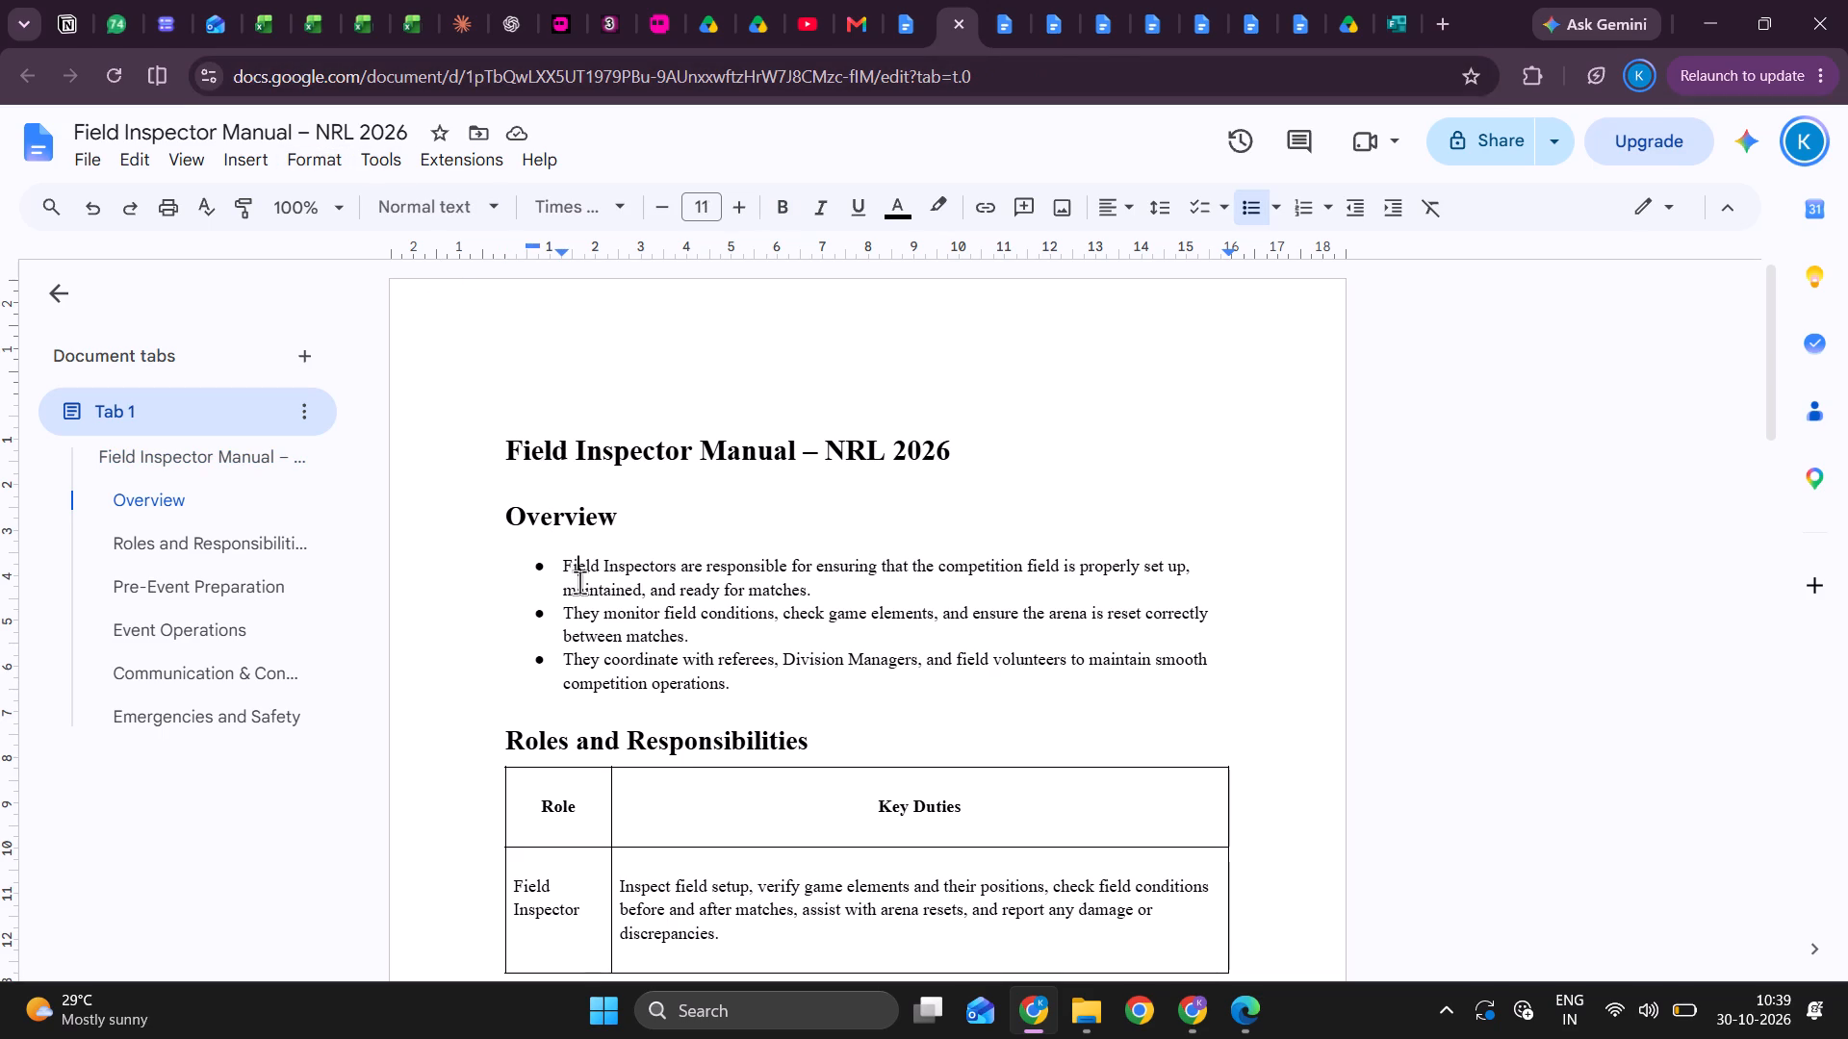
click(583, 609)
click(581, 666)
click(590, 737)
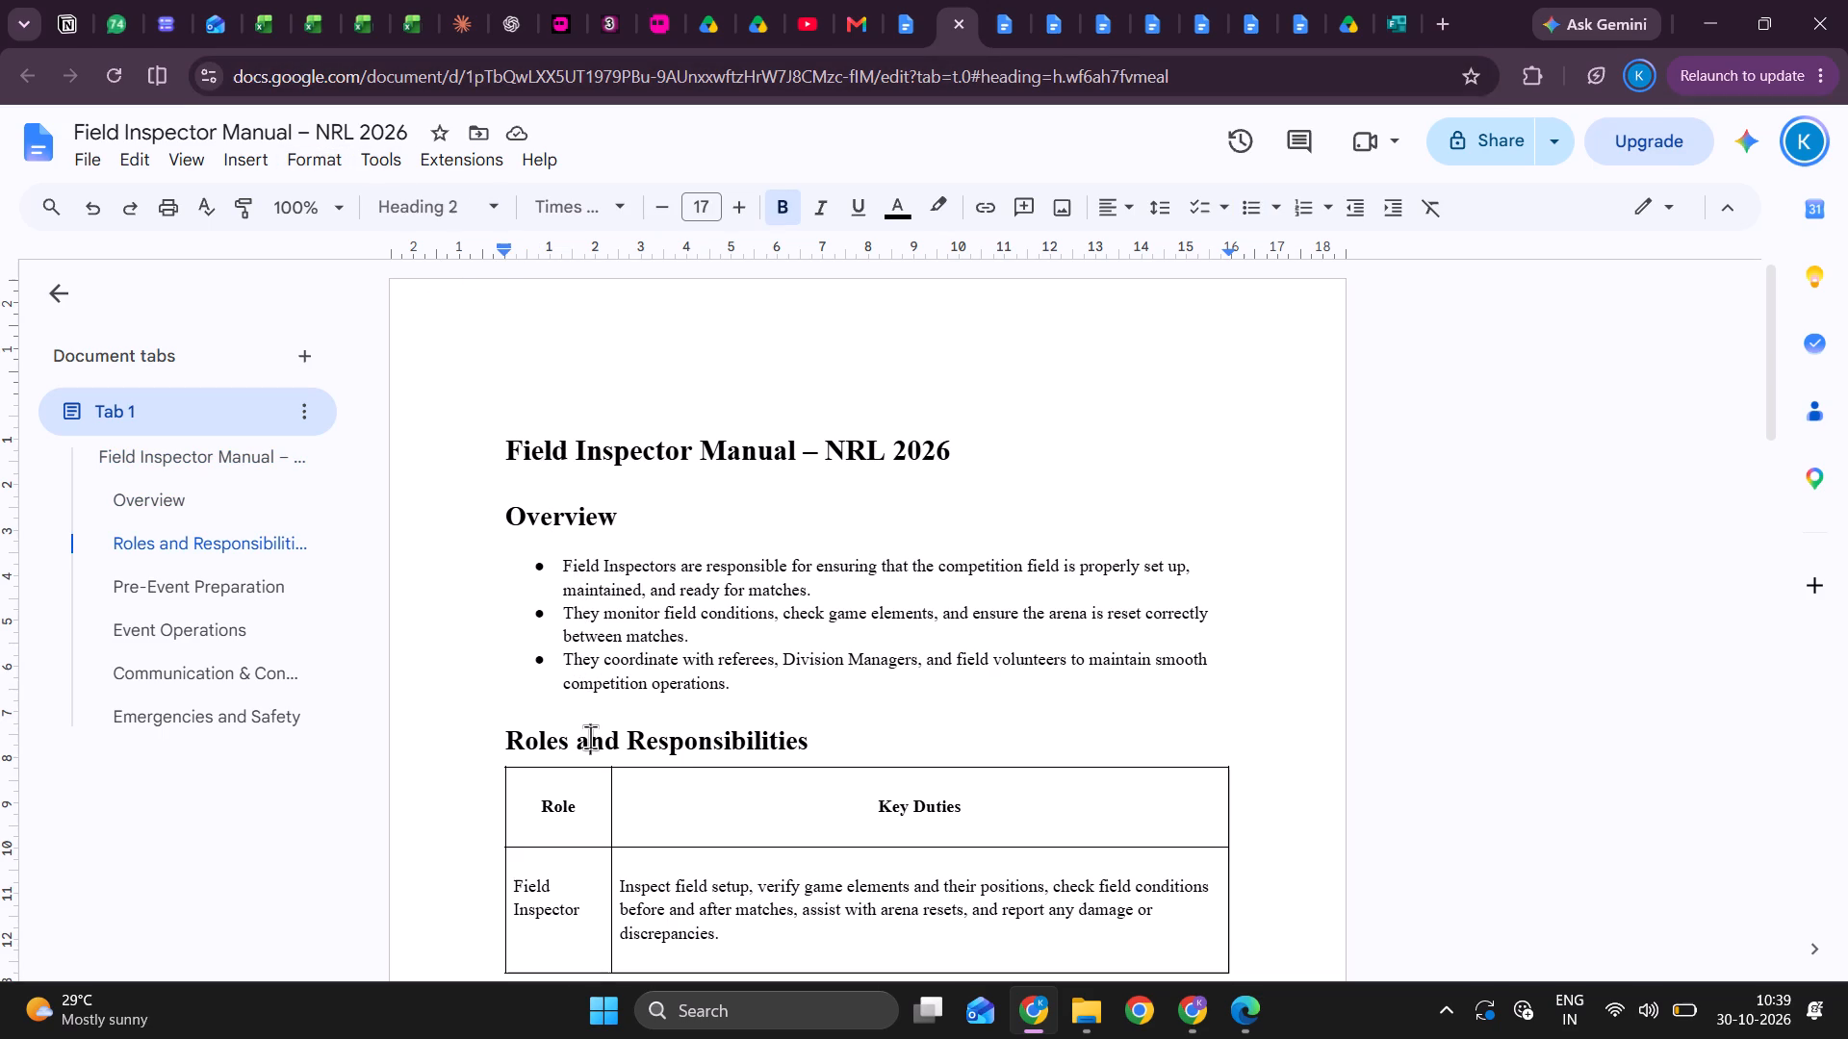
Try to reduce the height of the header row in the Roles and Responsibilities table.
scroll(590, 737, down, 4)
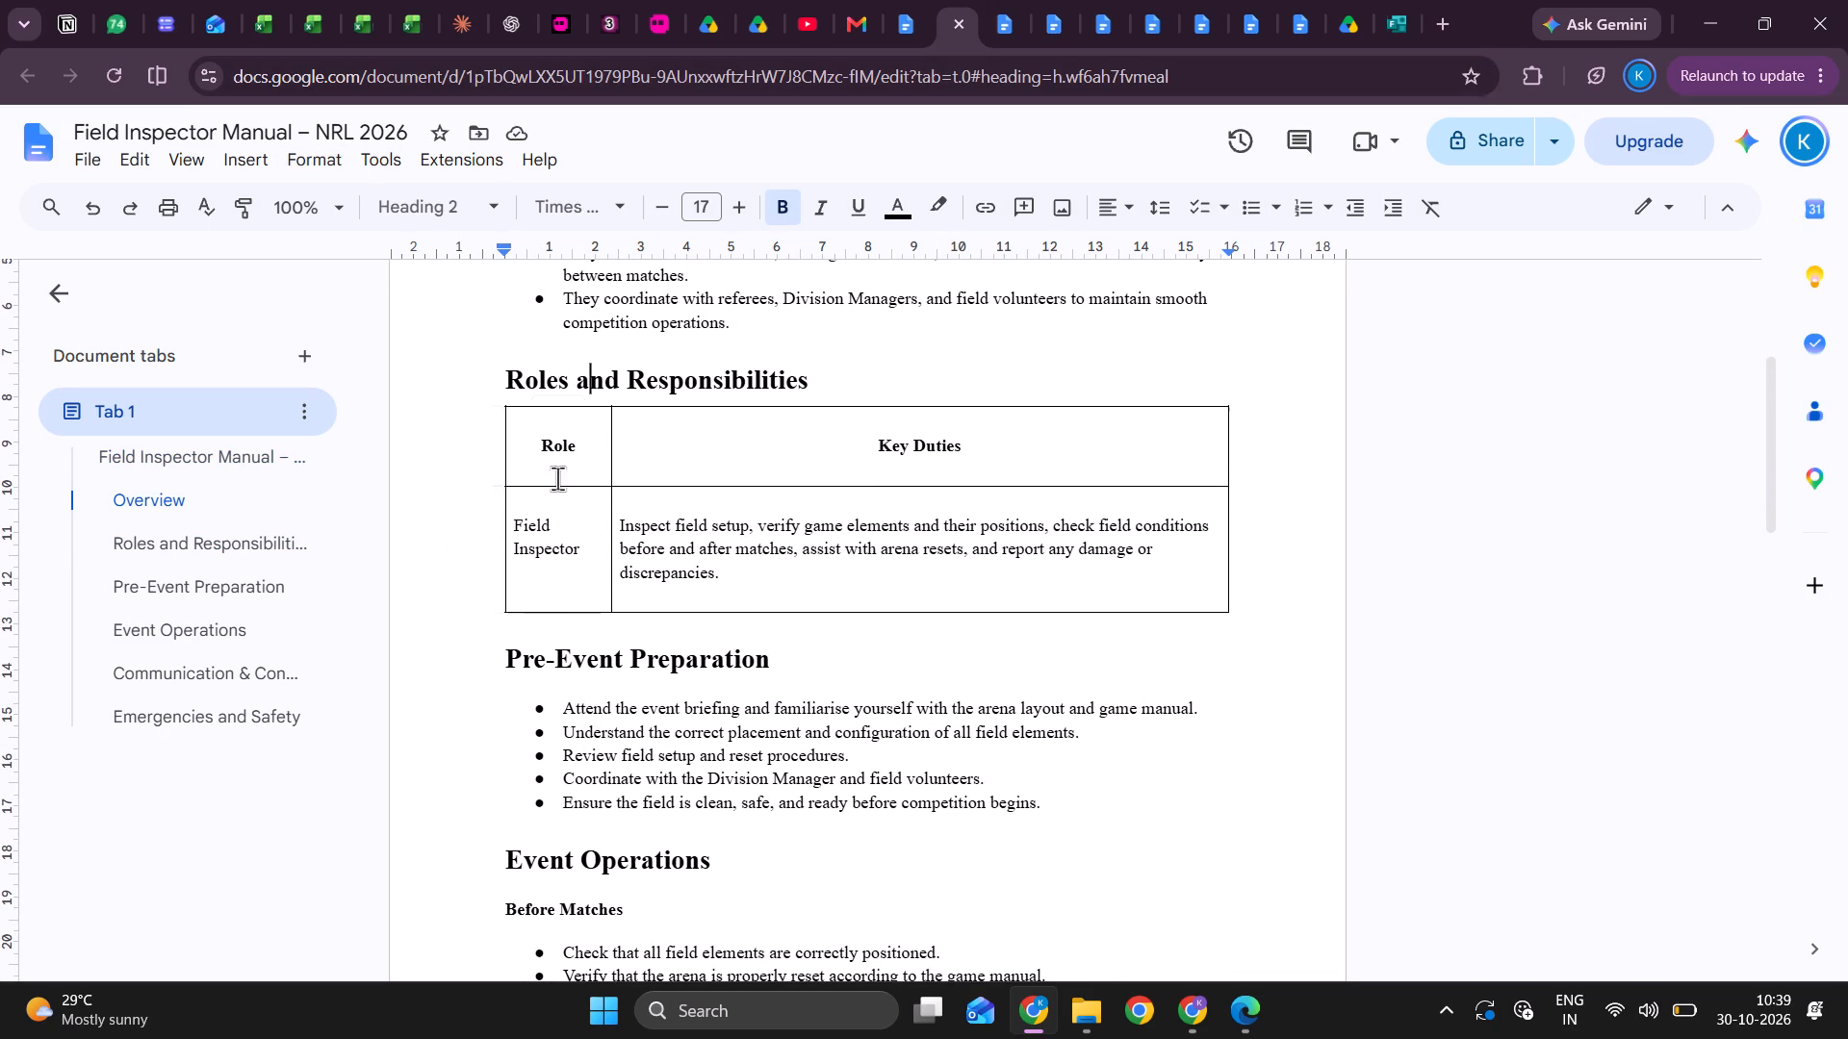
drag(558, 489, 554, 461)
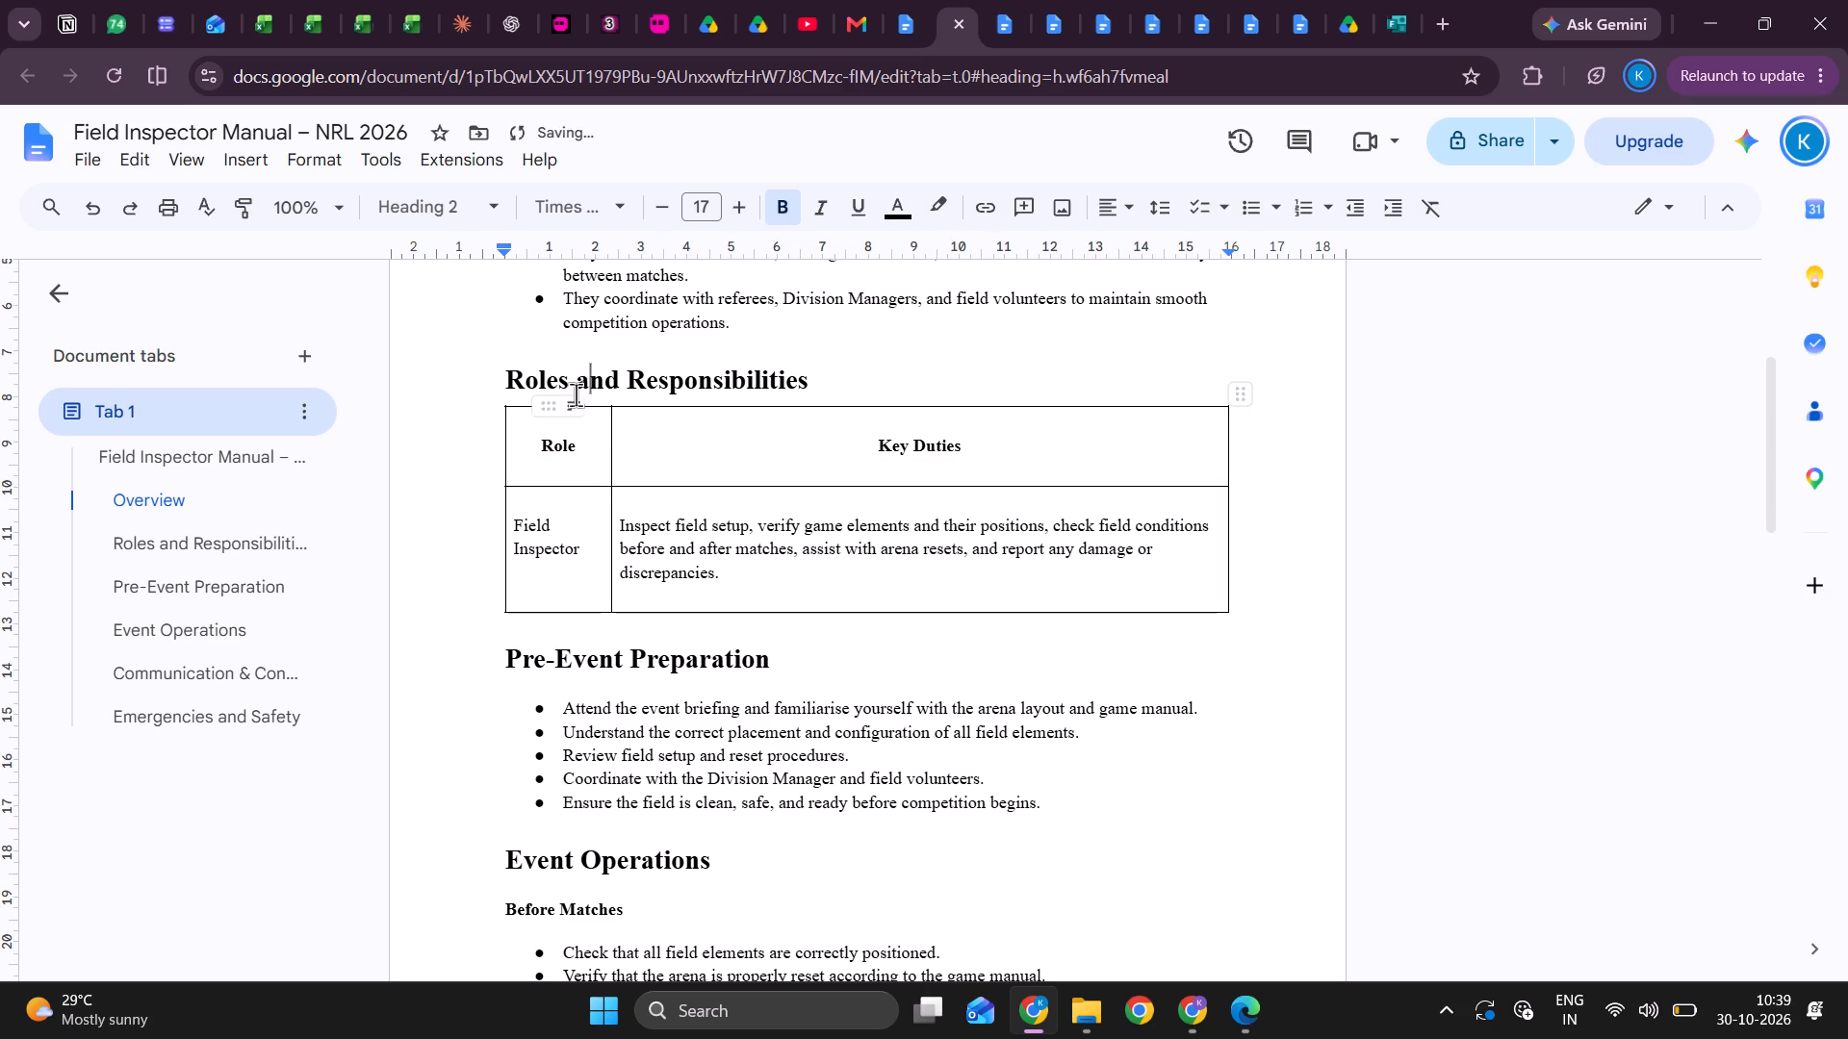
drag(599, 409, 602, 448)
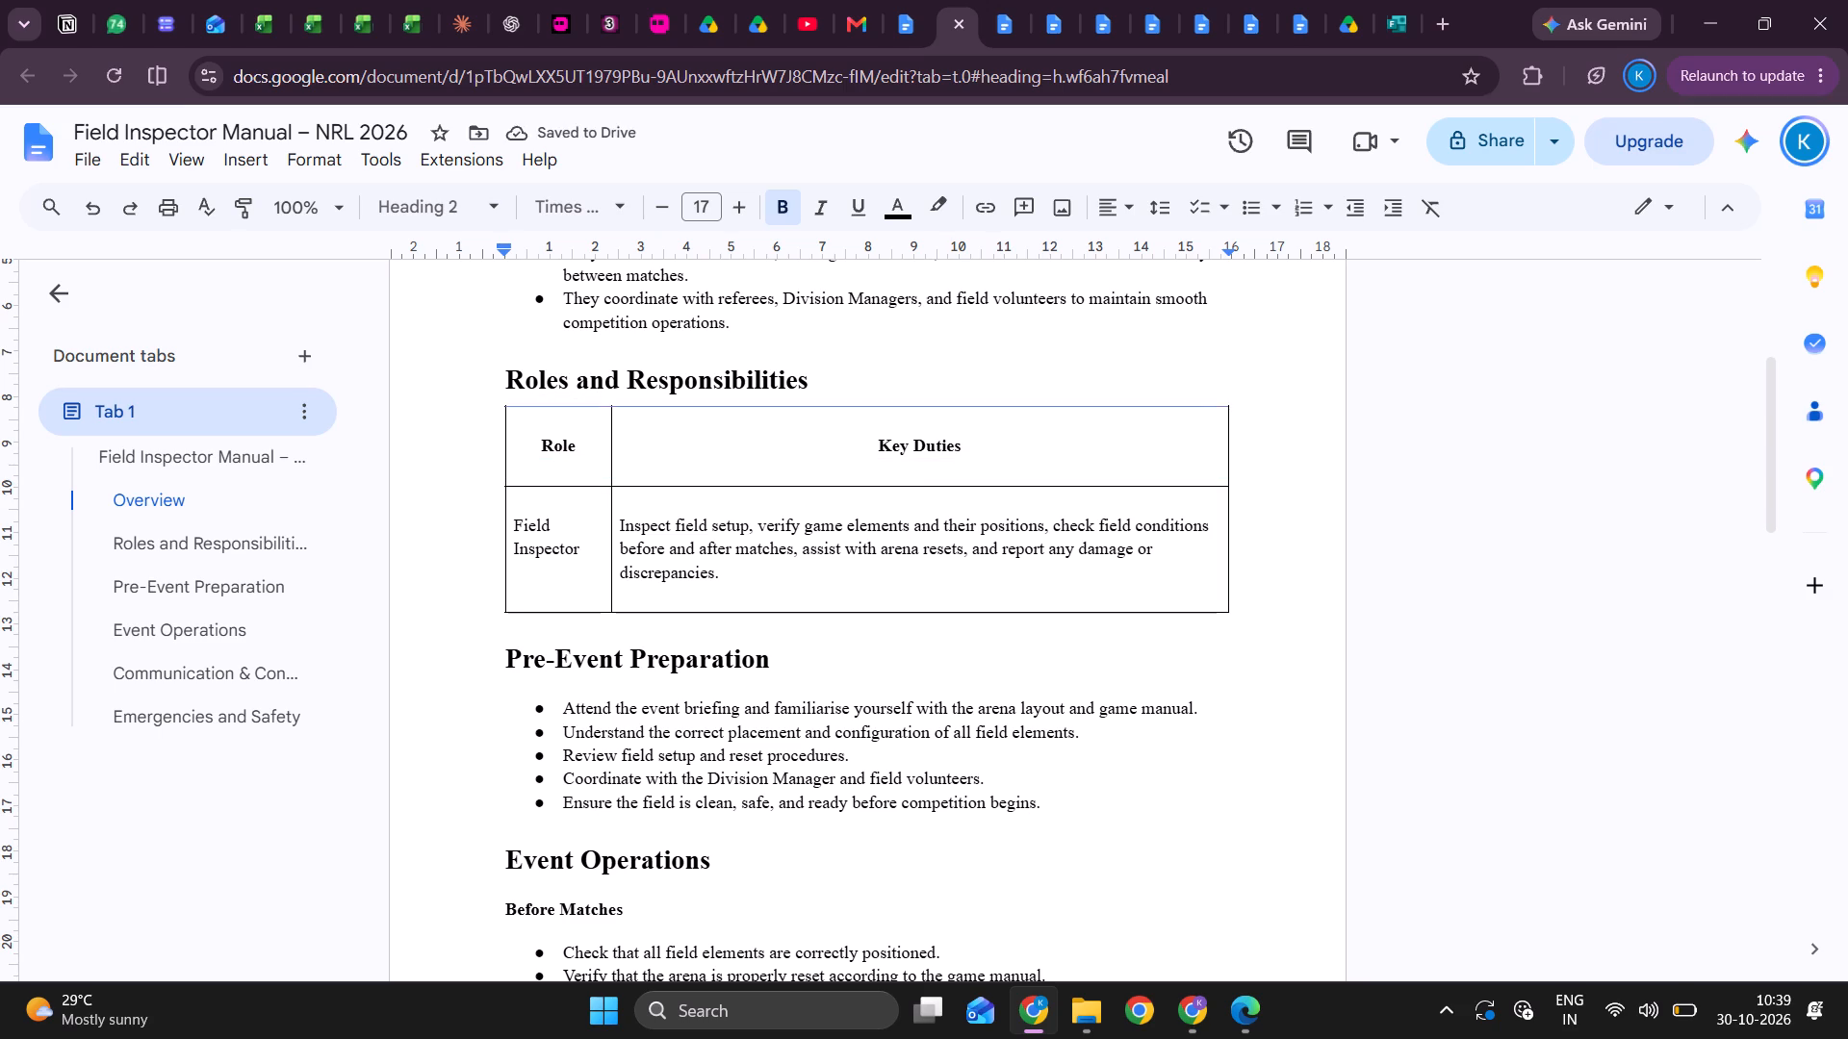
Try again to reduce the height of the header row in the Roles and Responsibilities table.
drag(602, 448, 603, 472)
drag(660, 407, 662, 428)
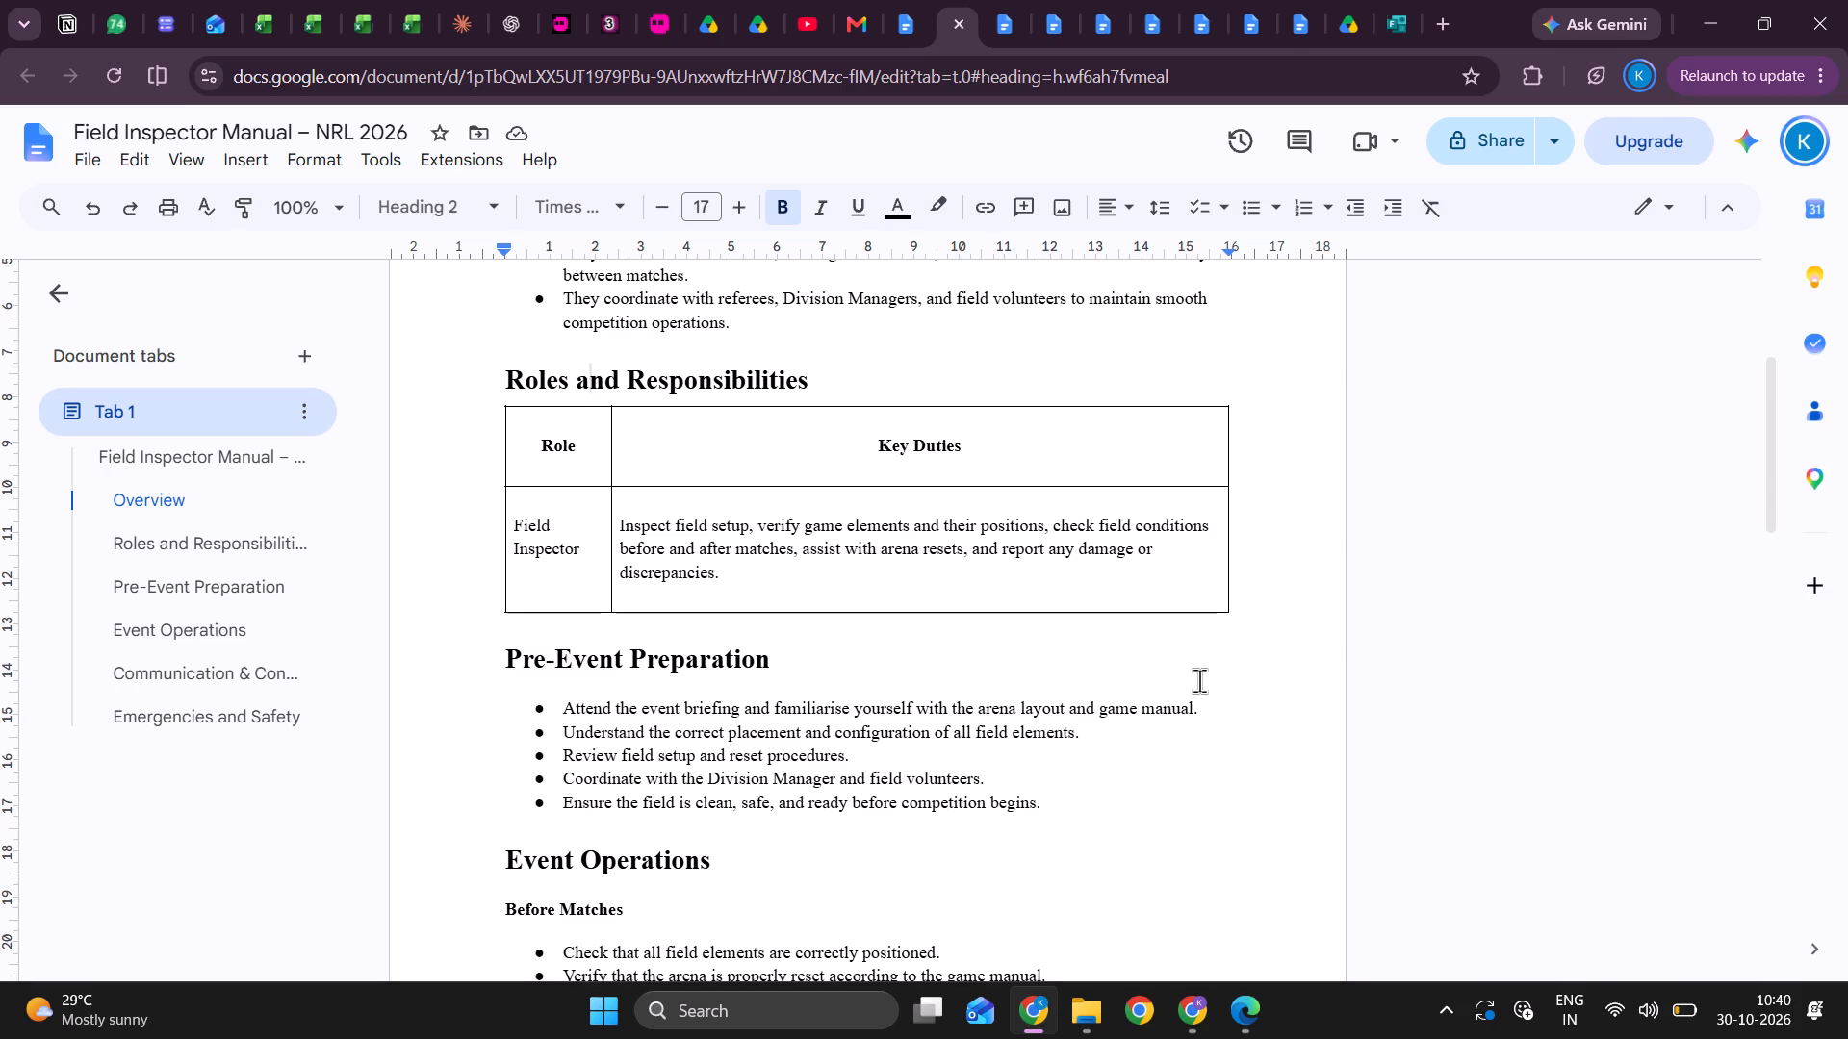
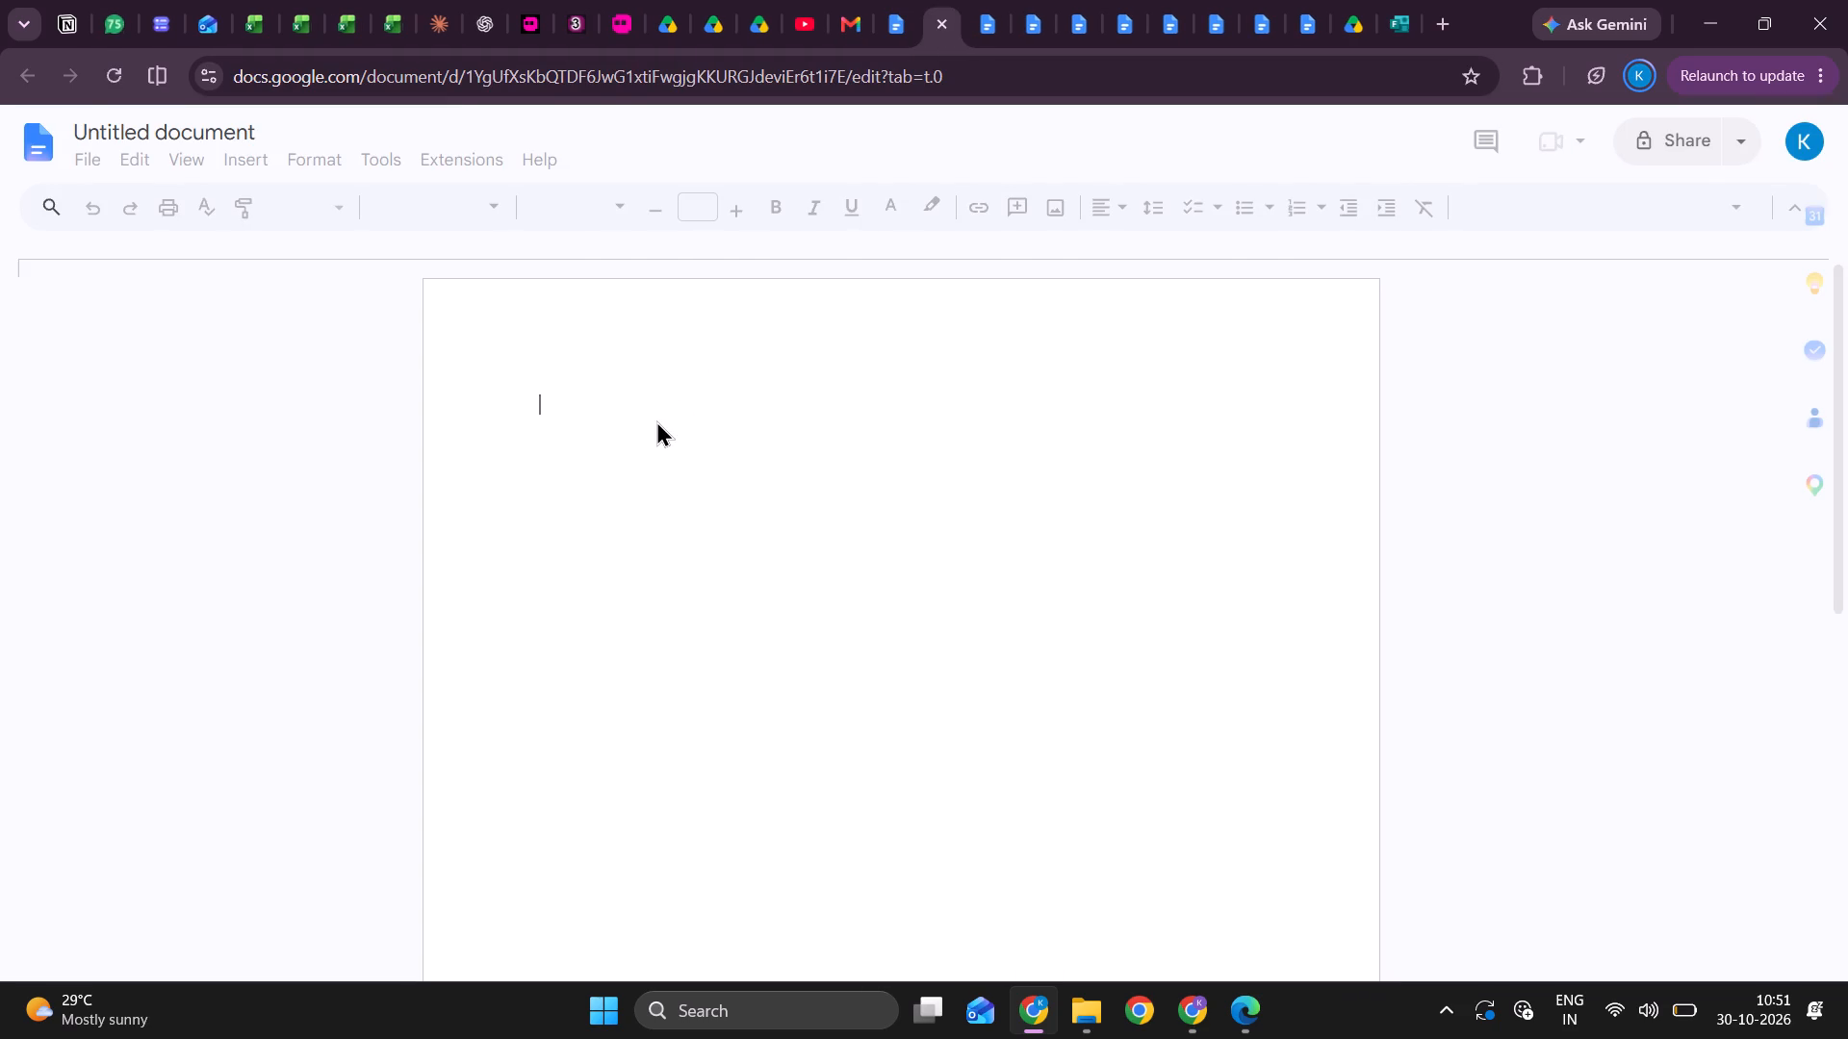
Paste the copied Judges Hospitality Volunteer Manual draft into the blank document.
key(ctrl+v)
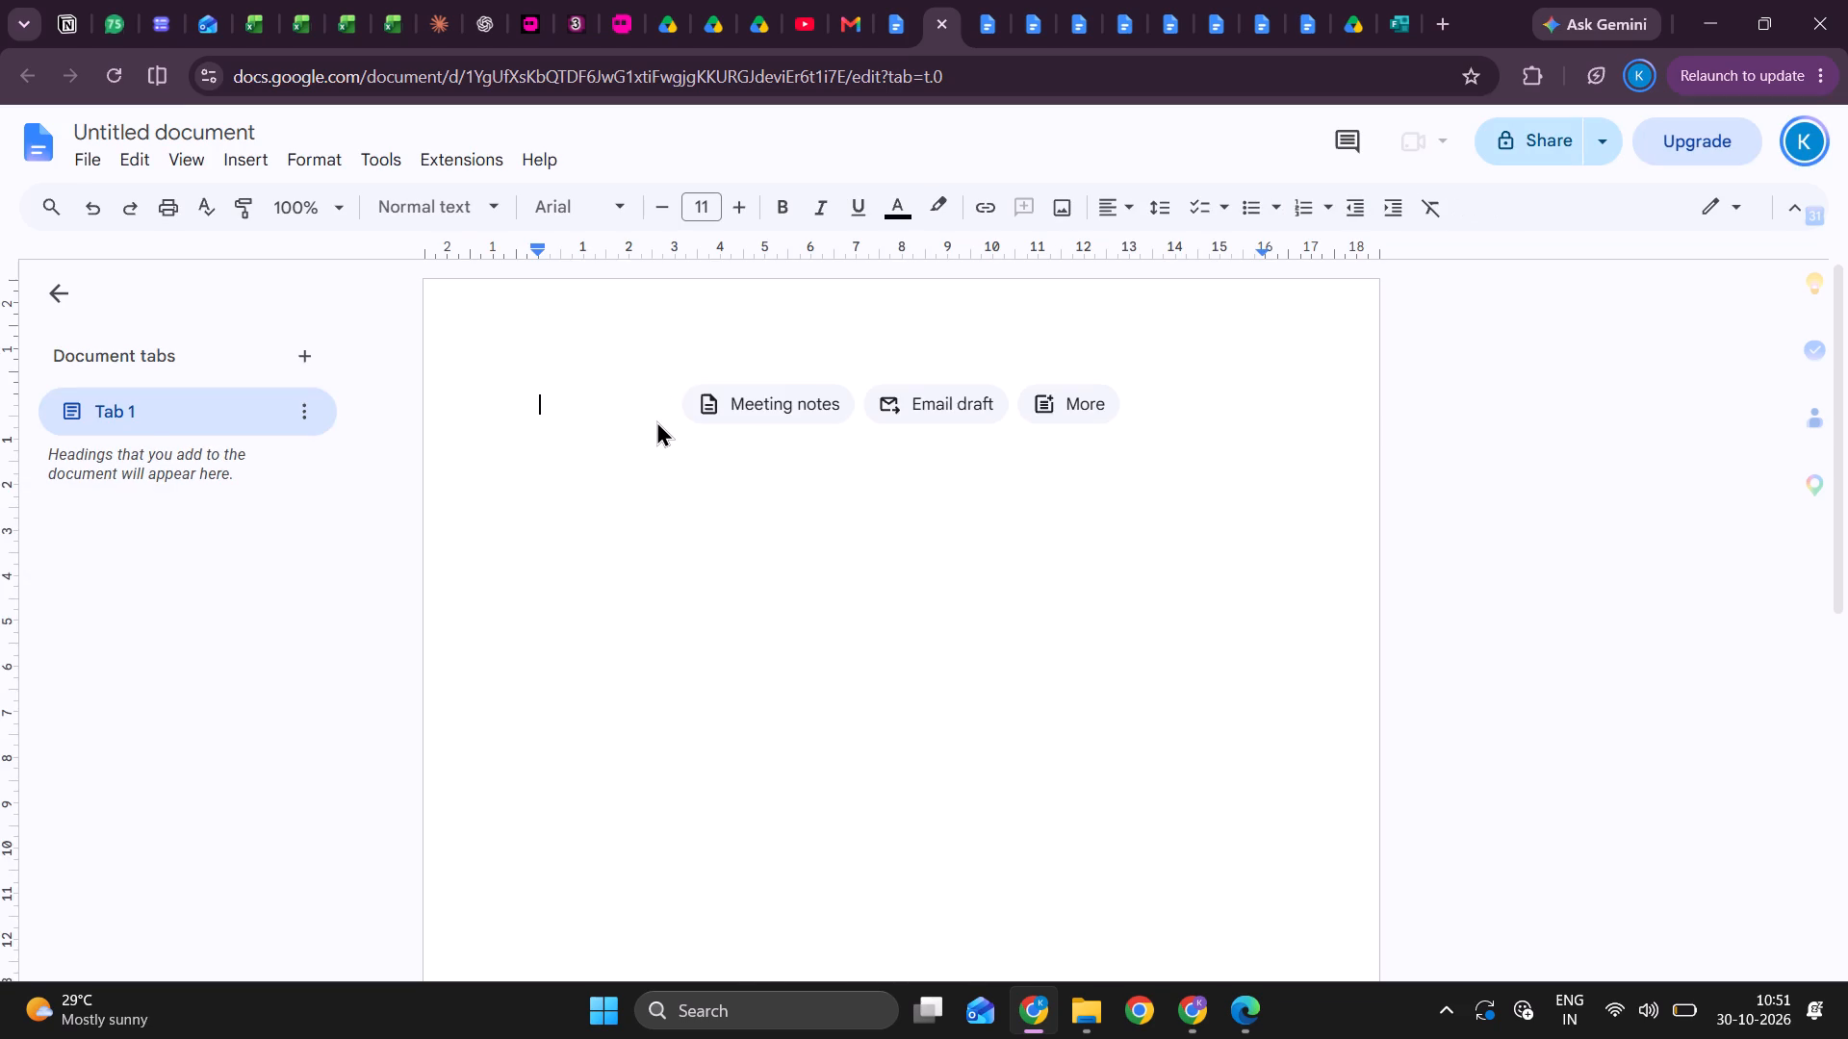
scroll(656, 420, up, 8)
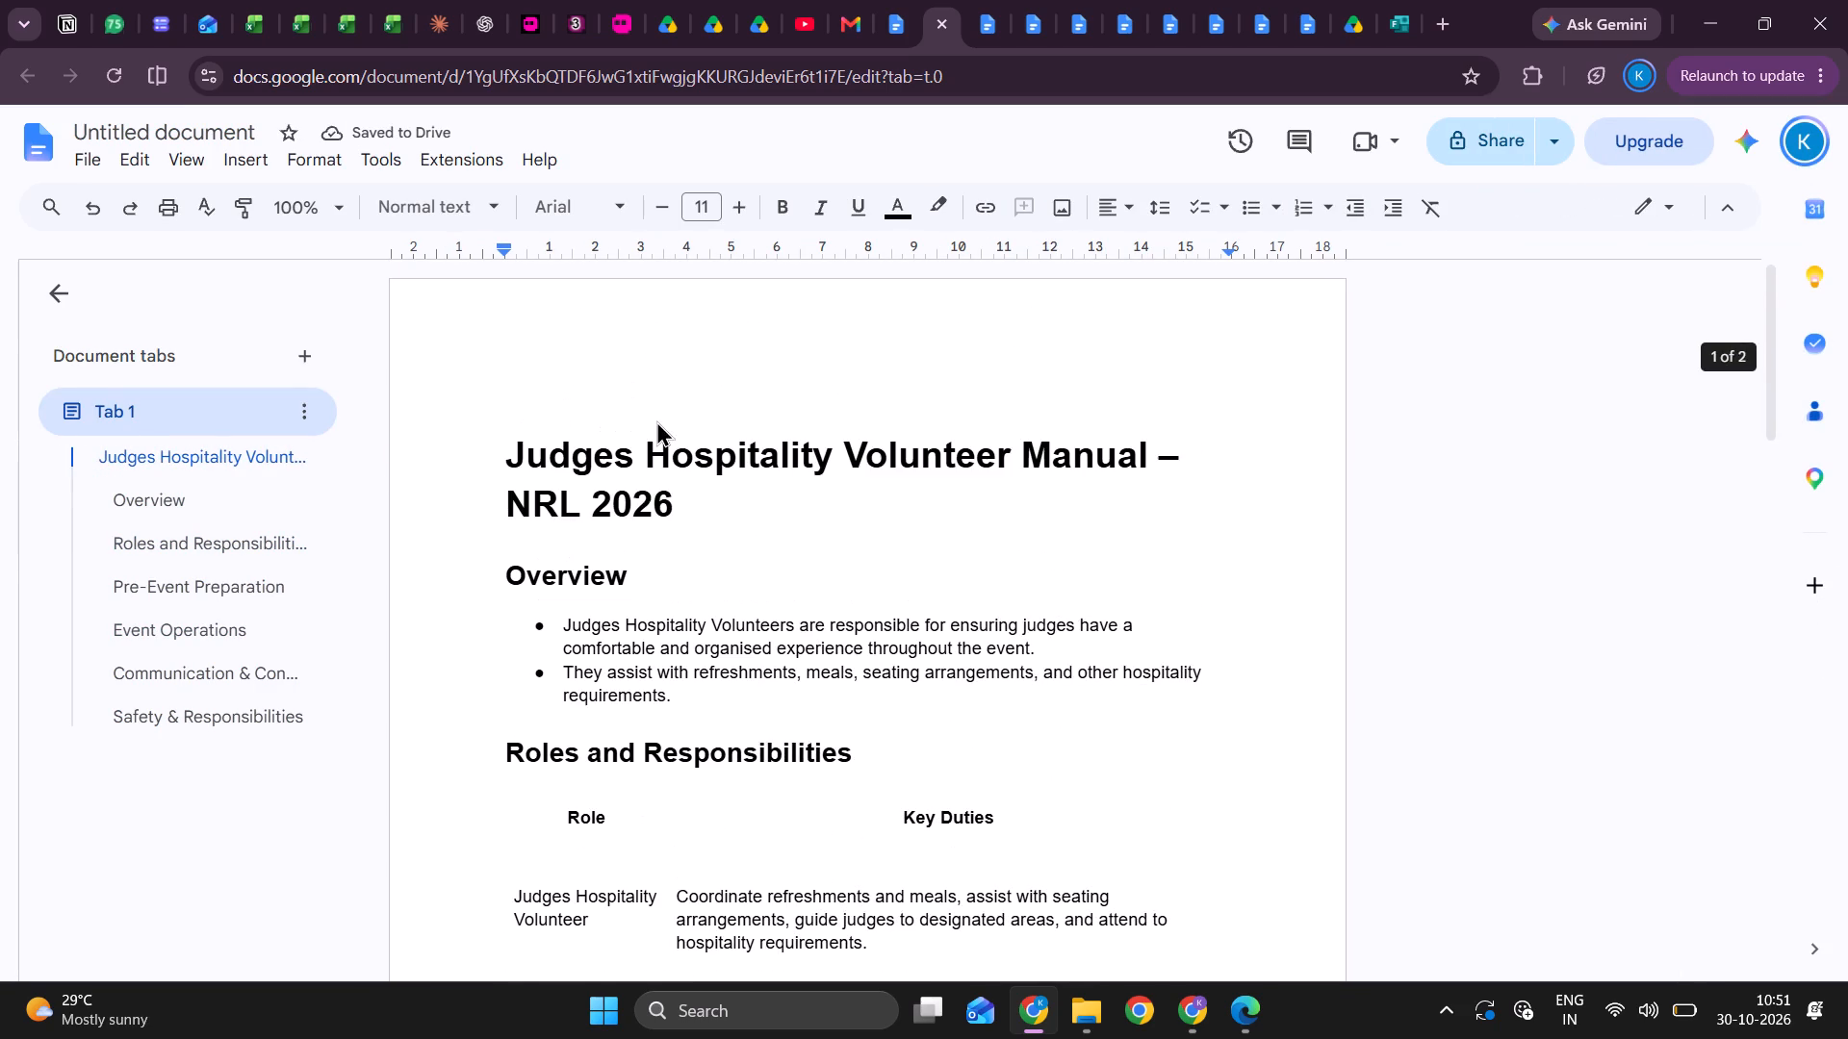
scroll(656, 420, up, 1)
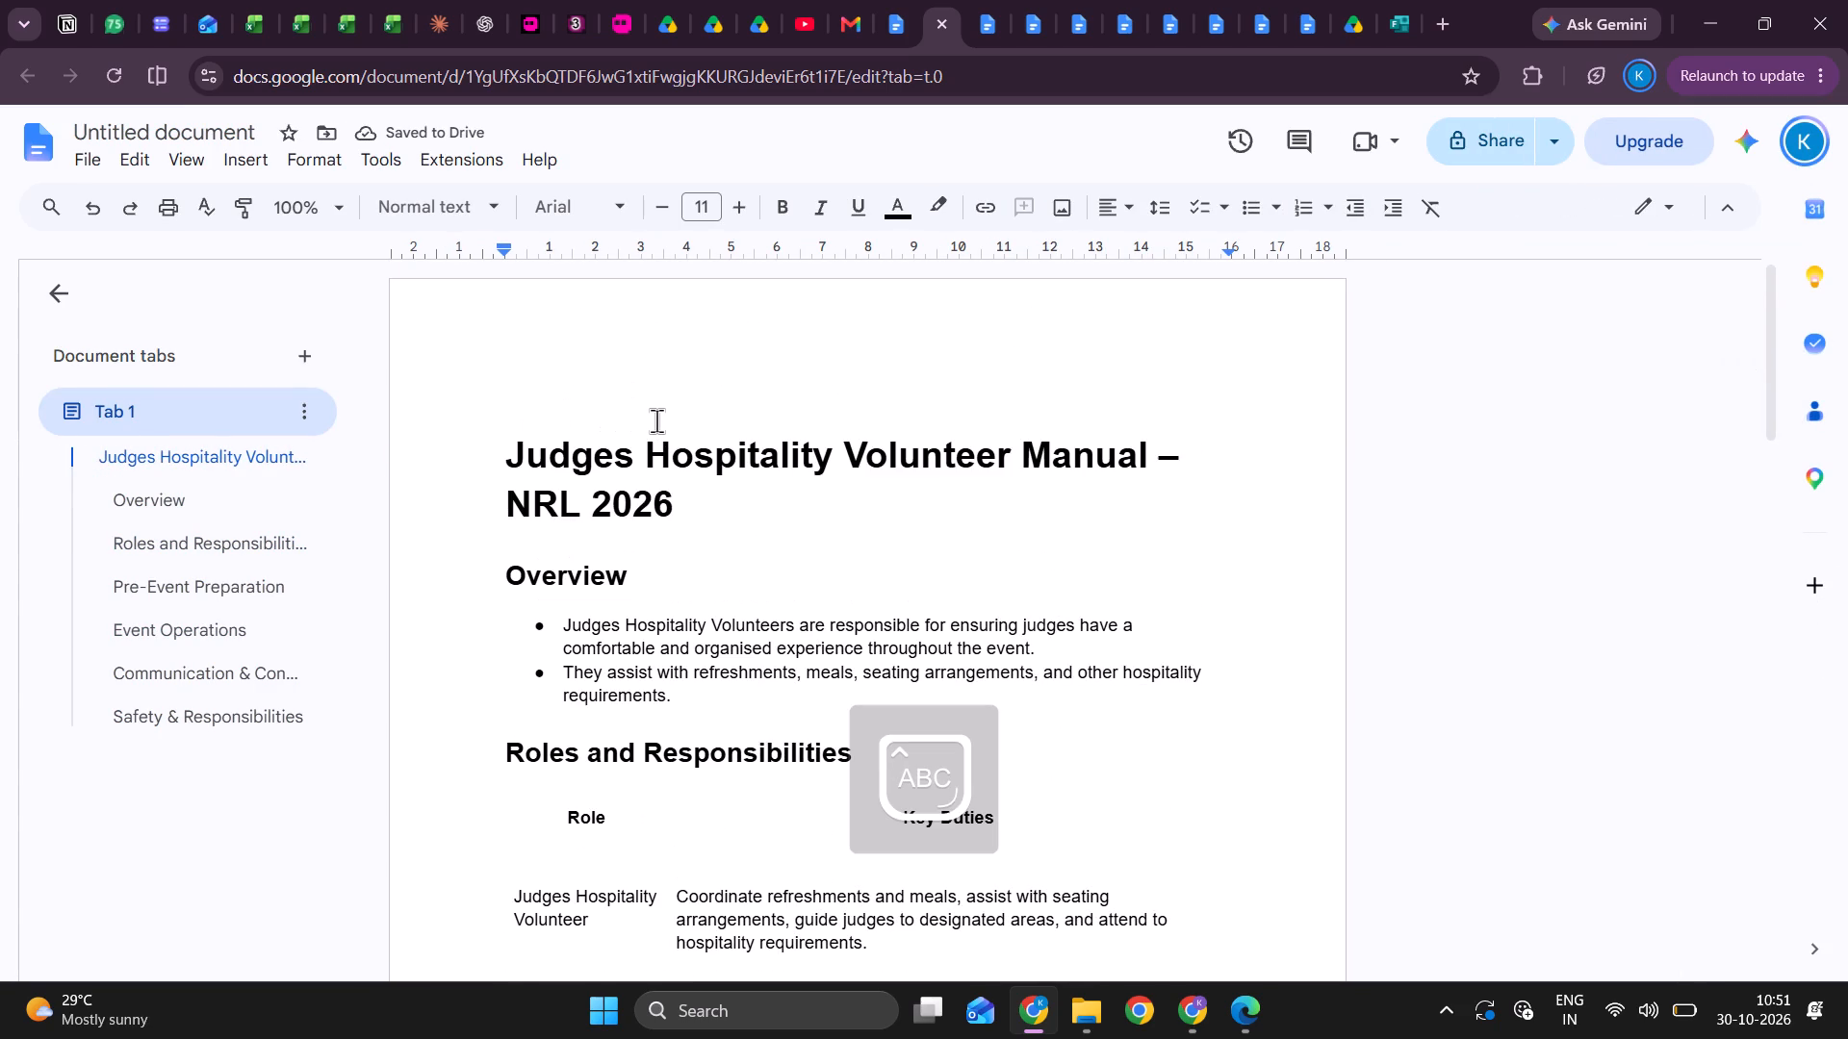
Change the font of the entire document to Times New Roman.
key(ctrl+a)
click(576, 197)
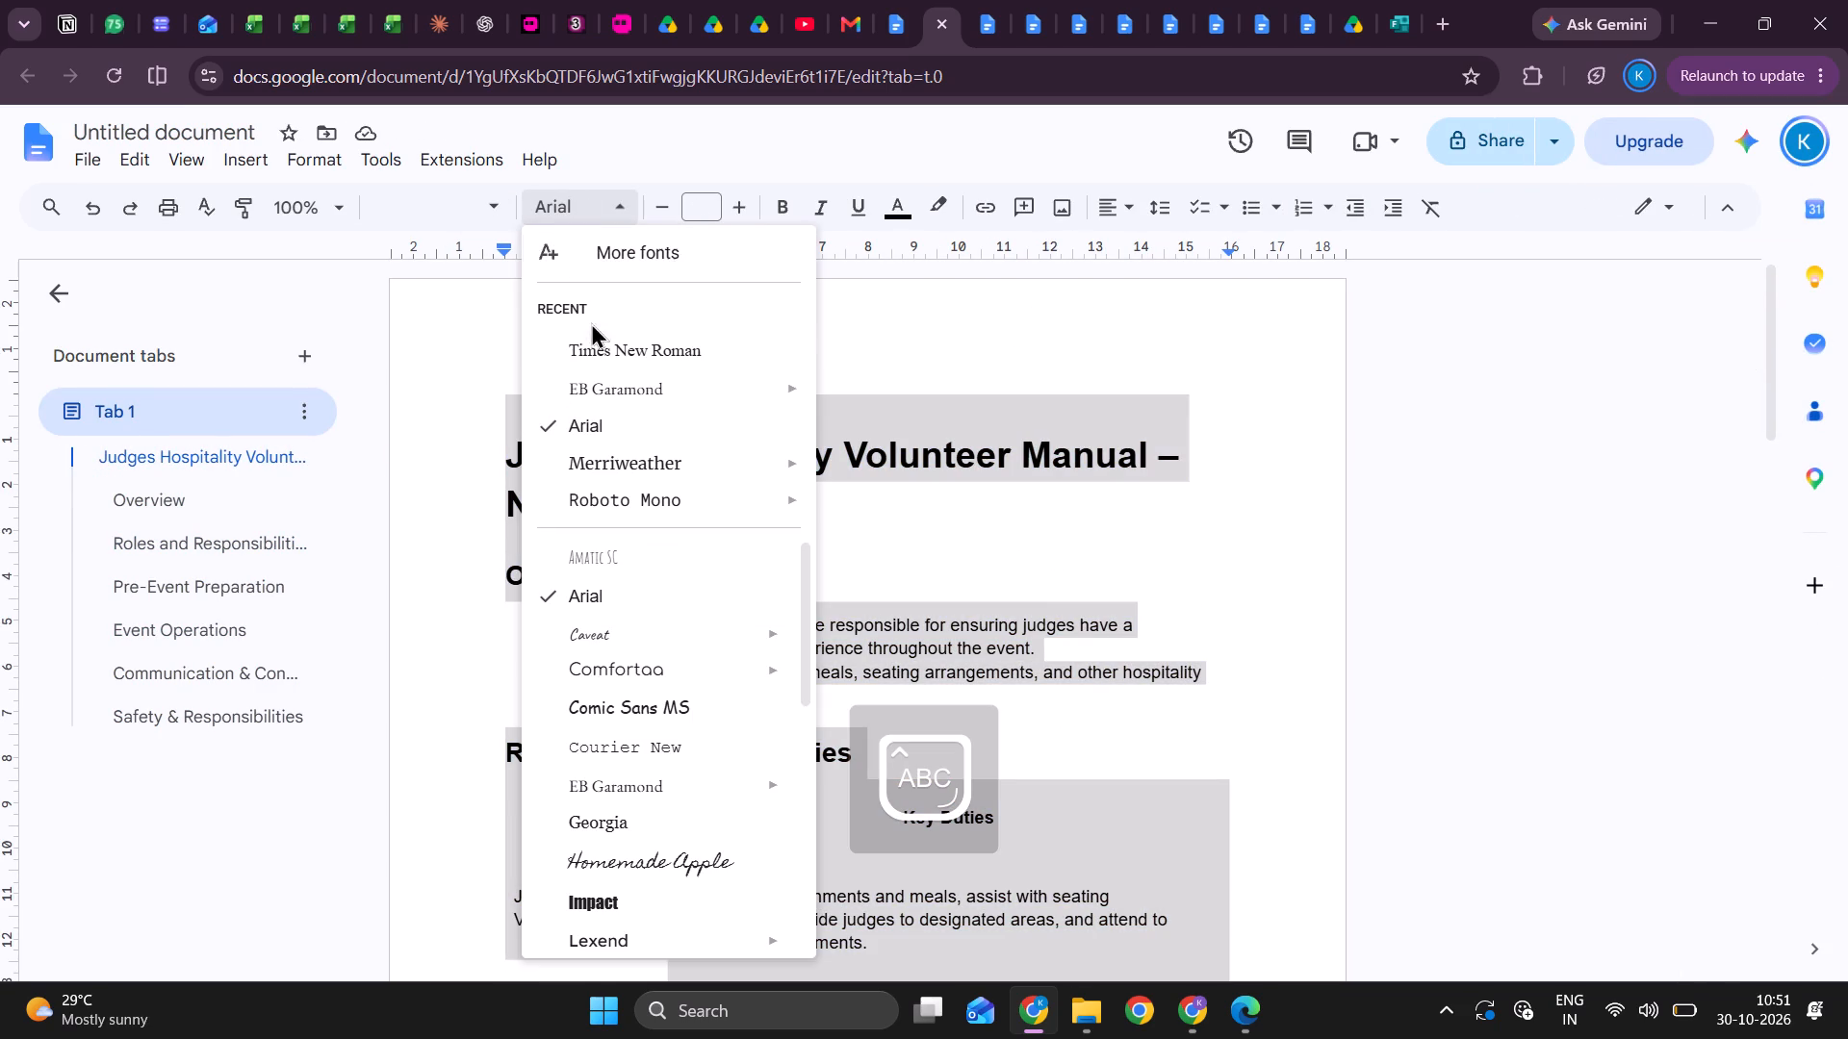
click(596, 335)
click(777, 515)
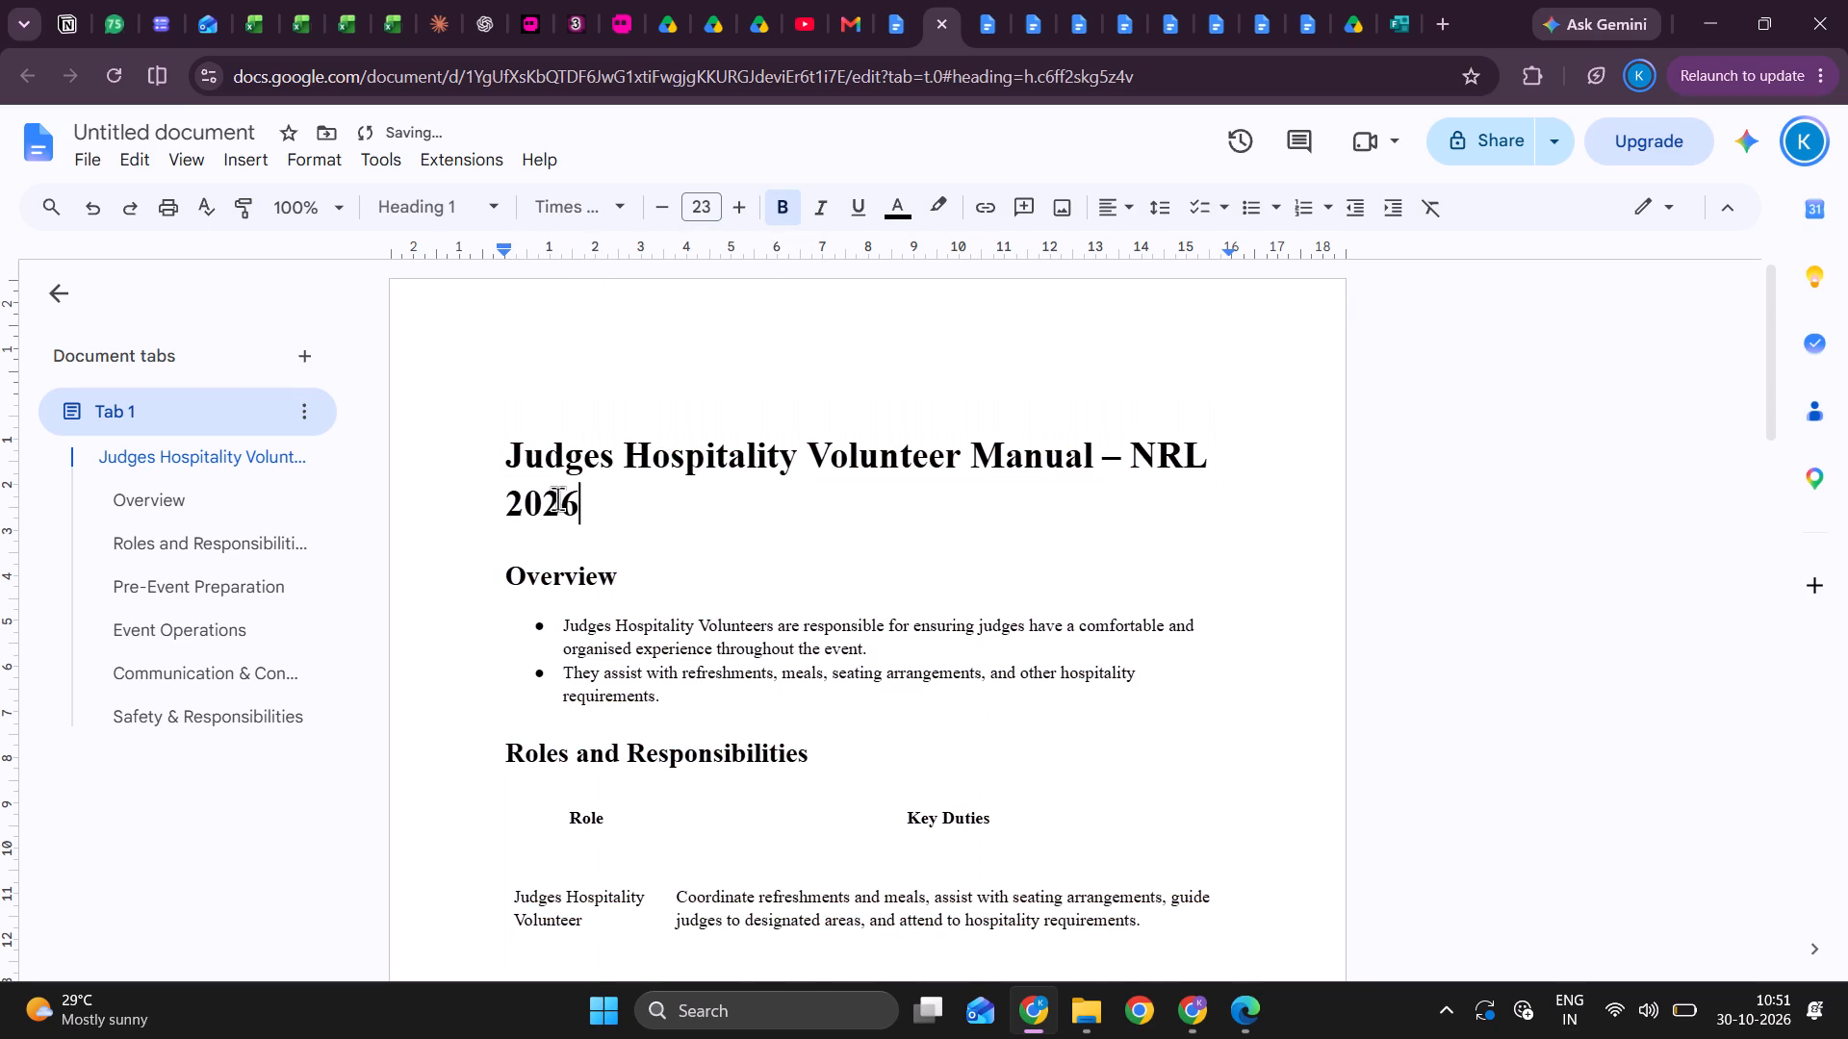
Set the font size of the title "Judges Hospitality Volunteer Manual – NRL 2026" to 19.
drag(502, 452, 621, 516)
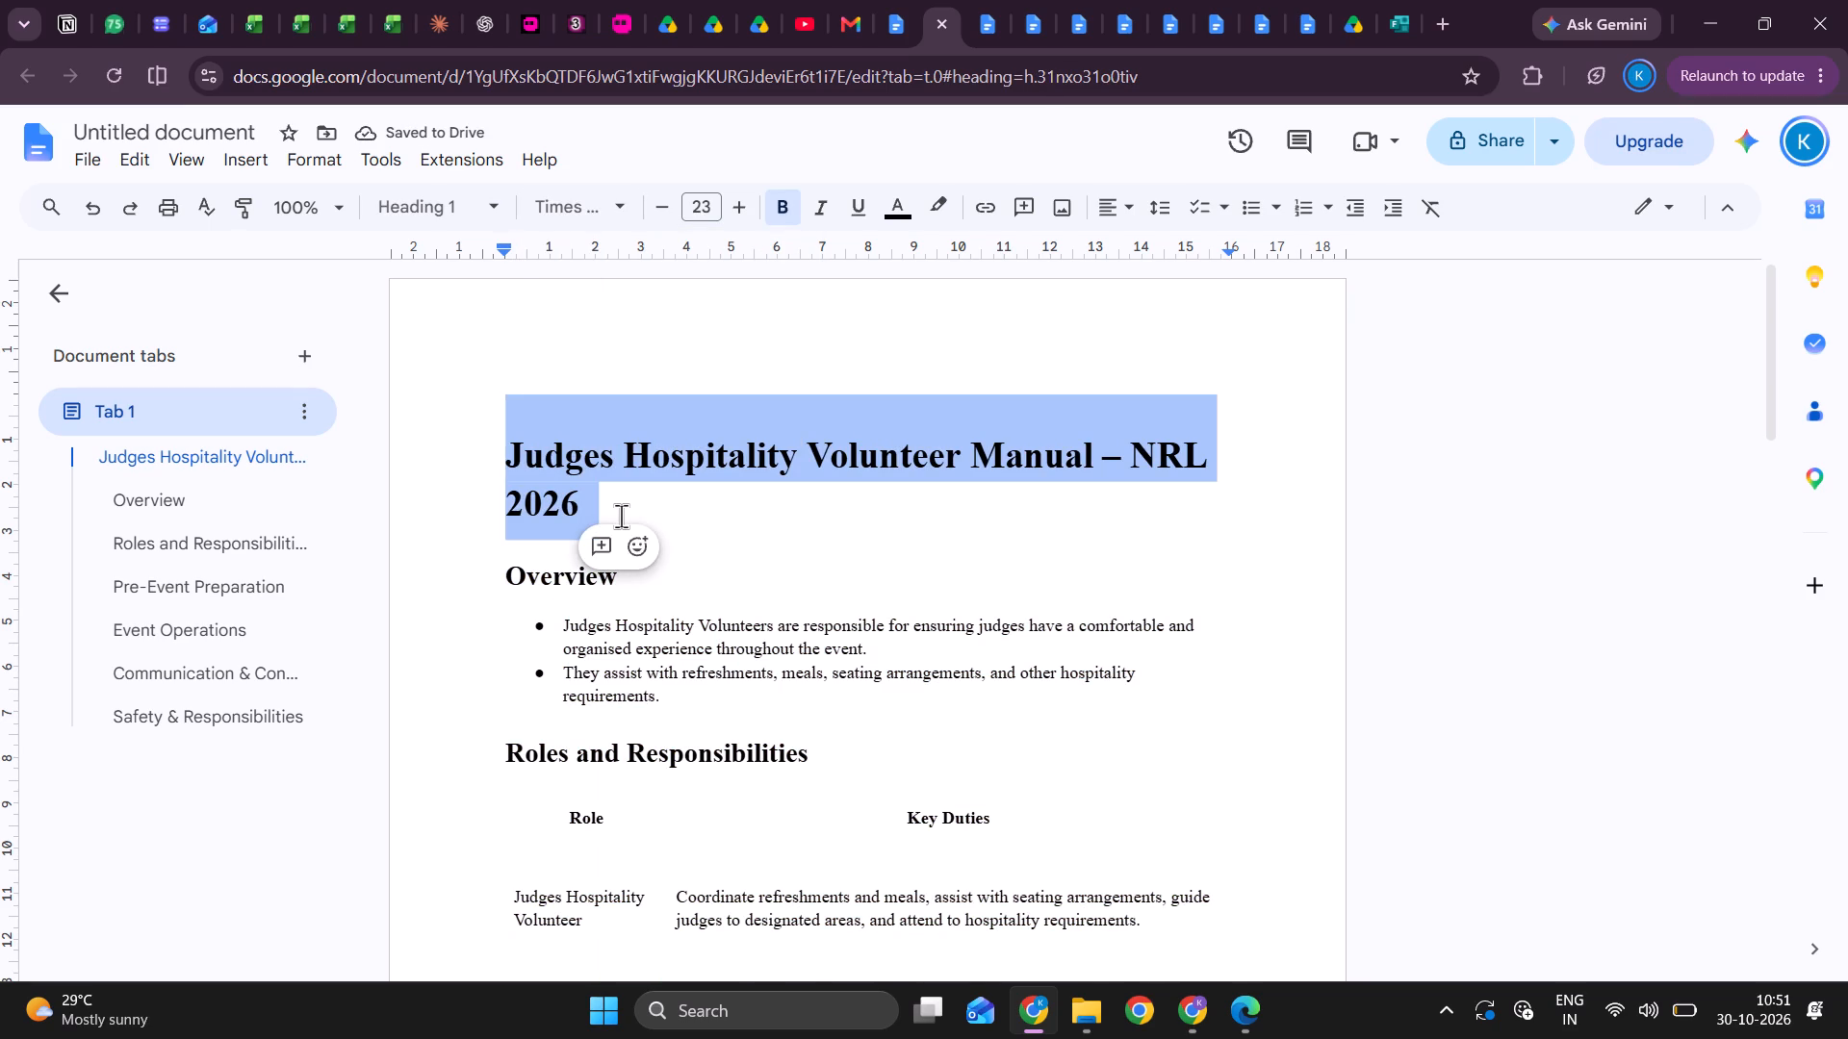
click(654, 197)
double_click(654, 197)
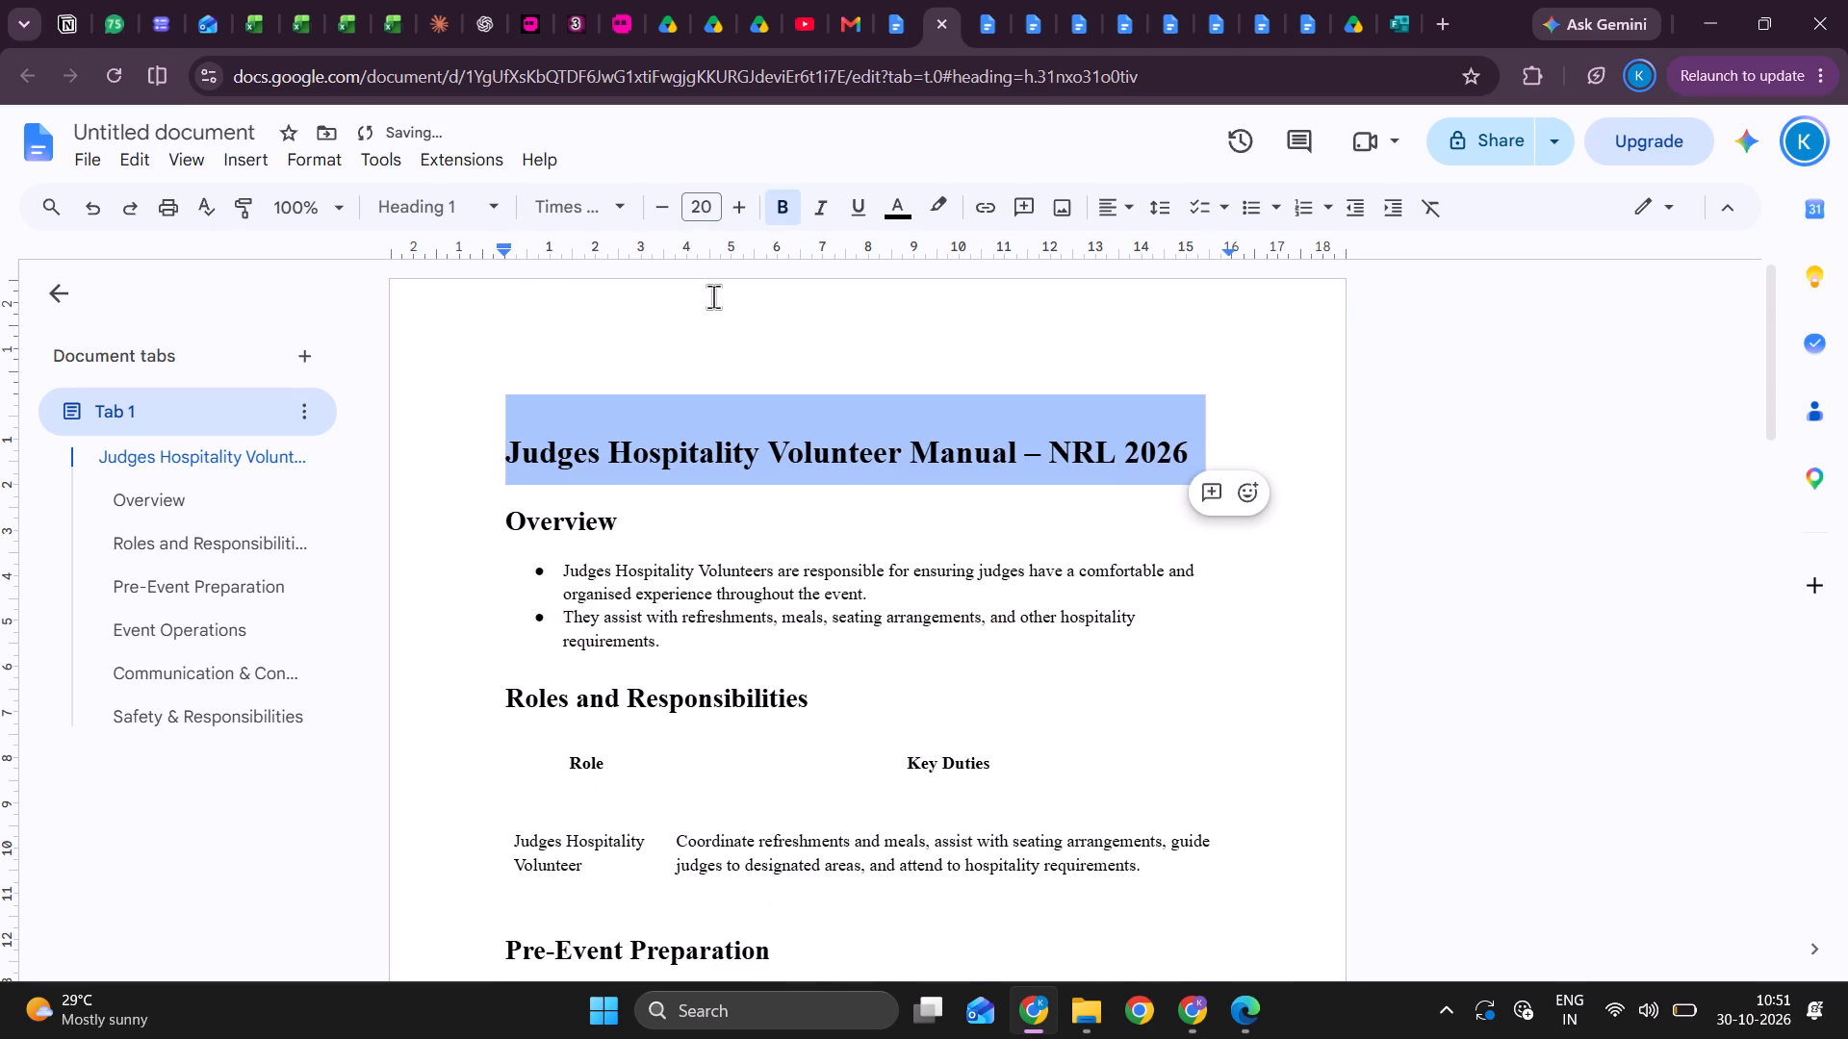
double_click(673, 215)
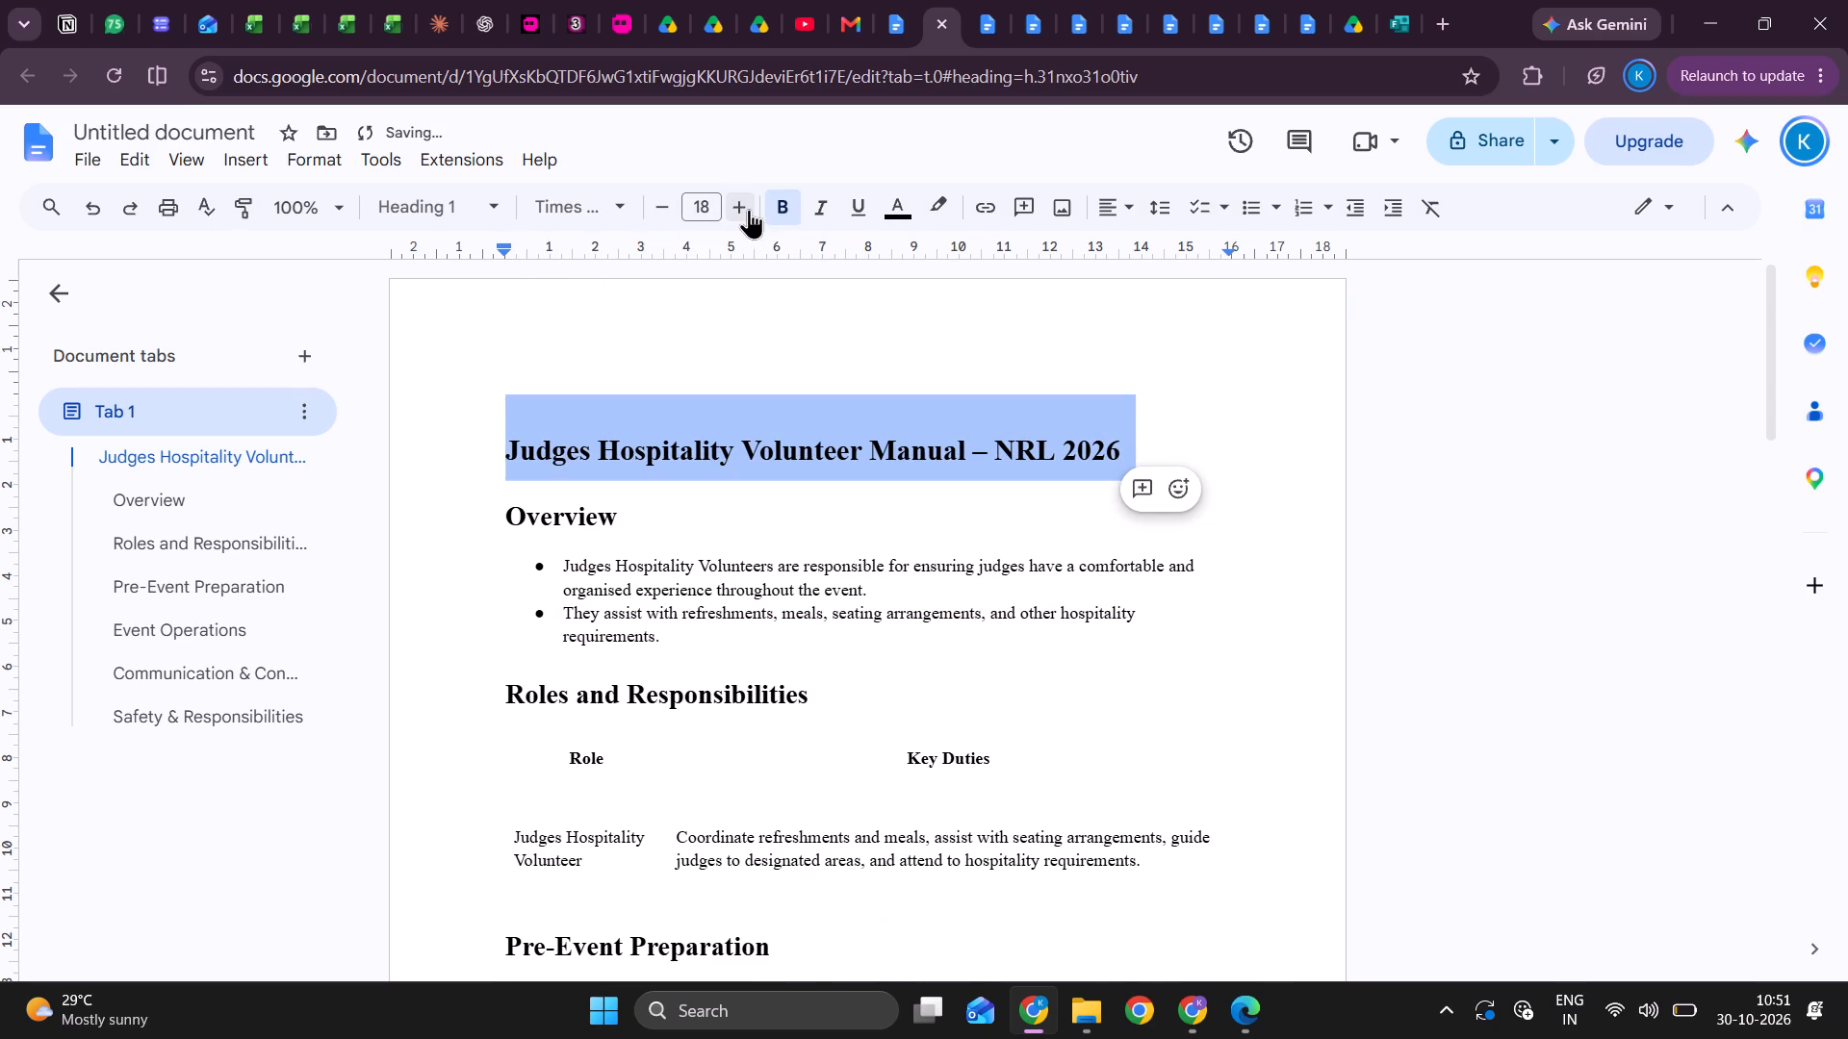
click(750, 209)
click(731, 432)
Give the Roles and Responsibilities table a 0.5 pt black border.
scroll(731, 508, down, 2)
click(731, 508)
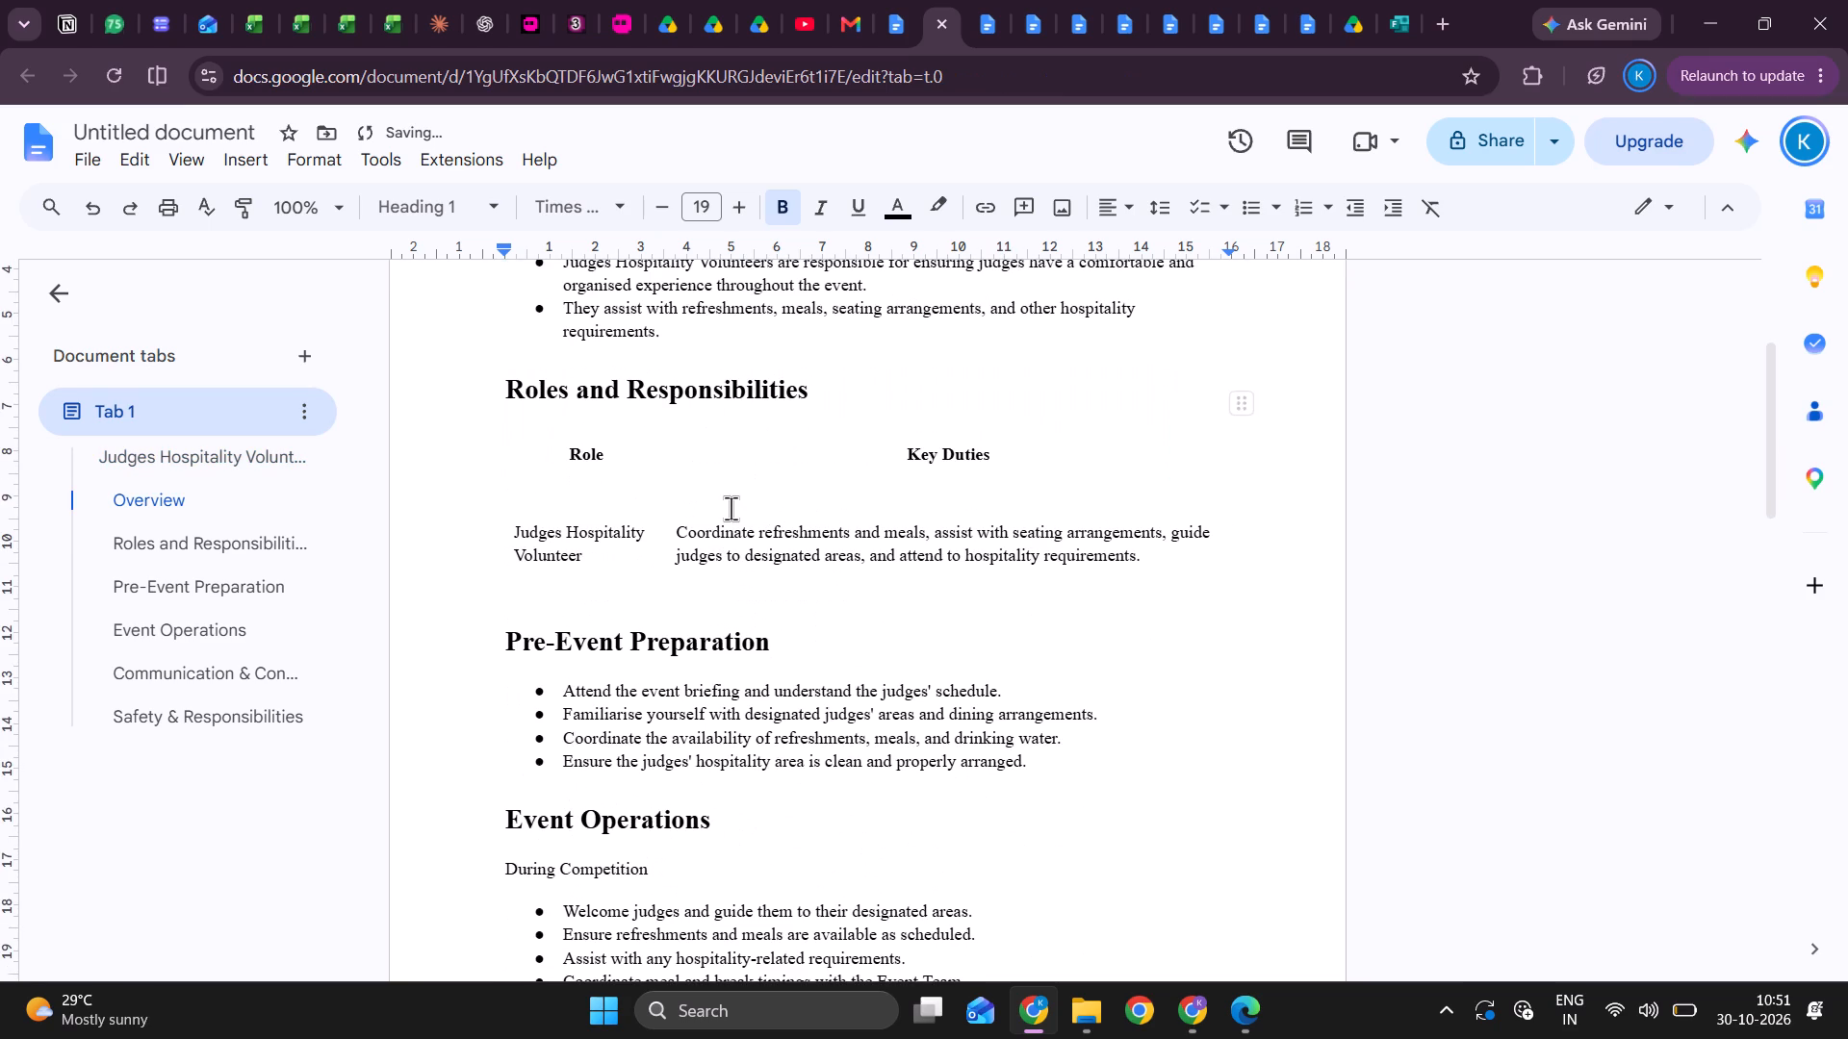
right_click(731, 508)
scroll(859, 929, down, 1)
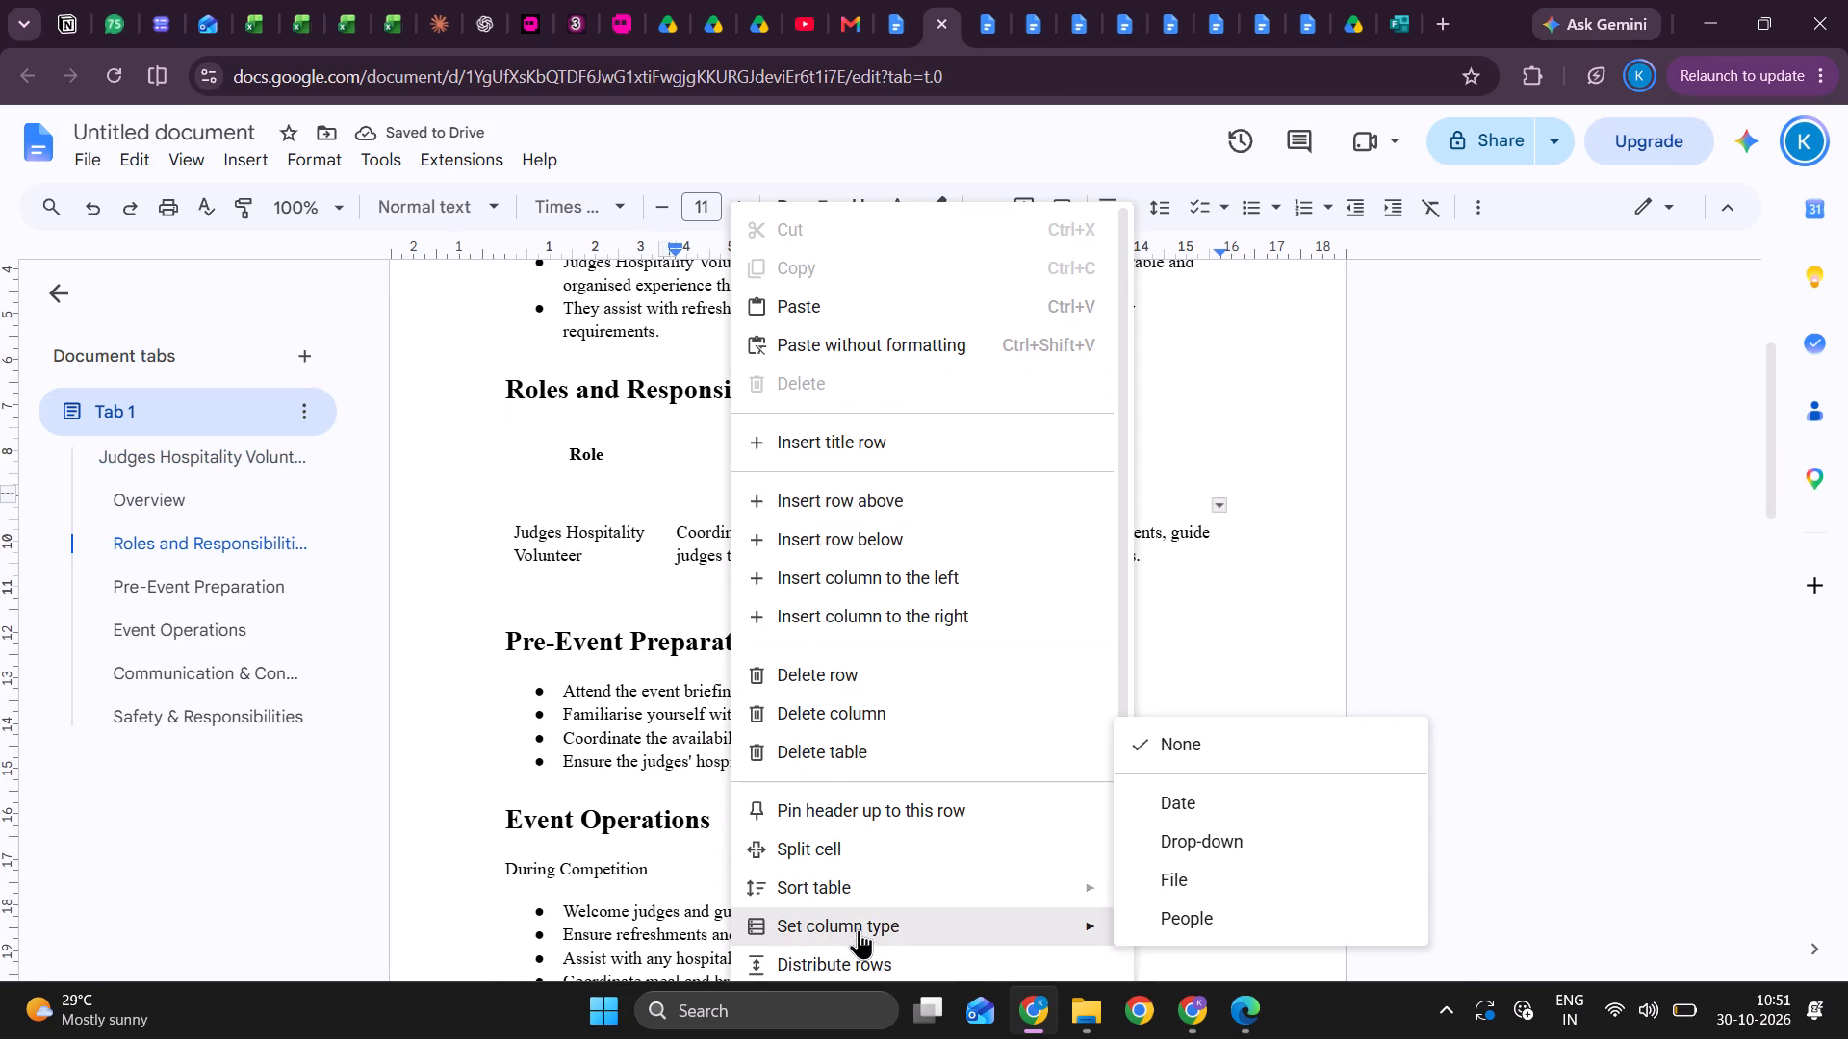
scroll(859, 929, down, 1)
click(853, 890)
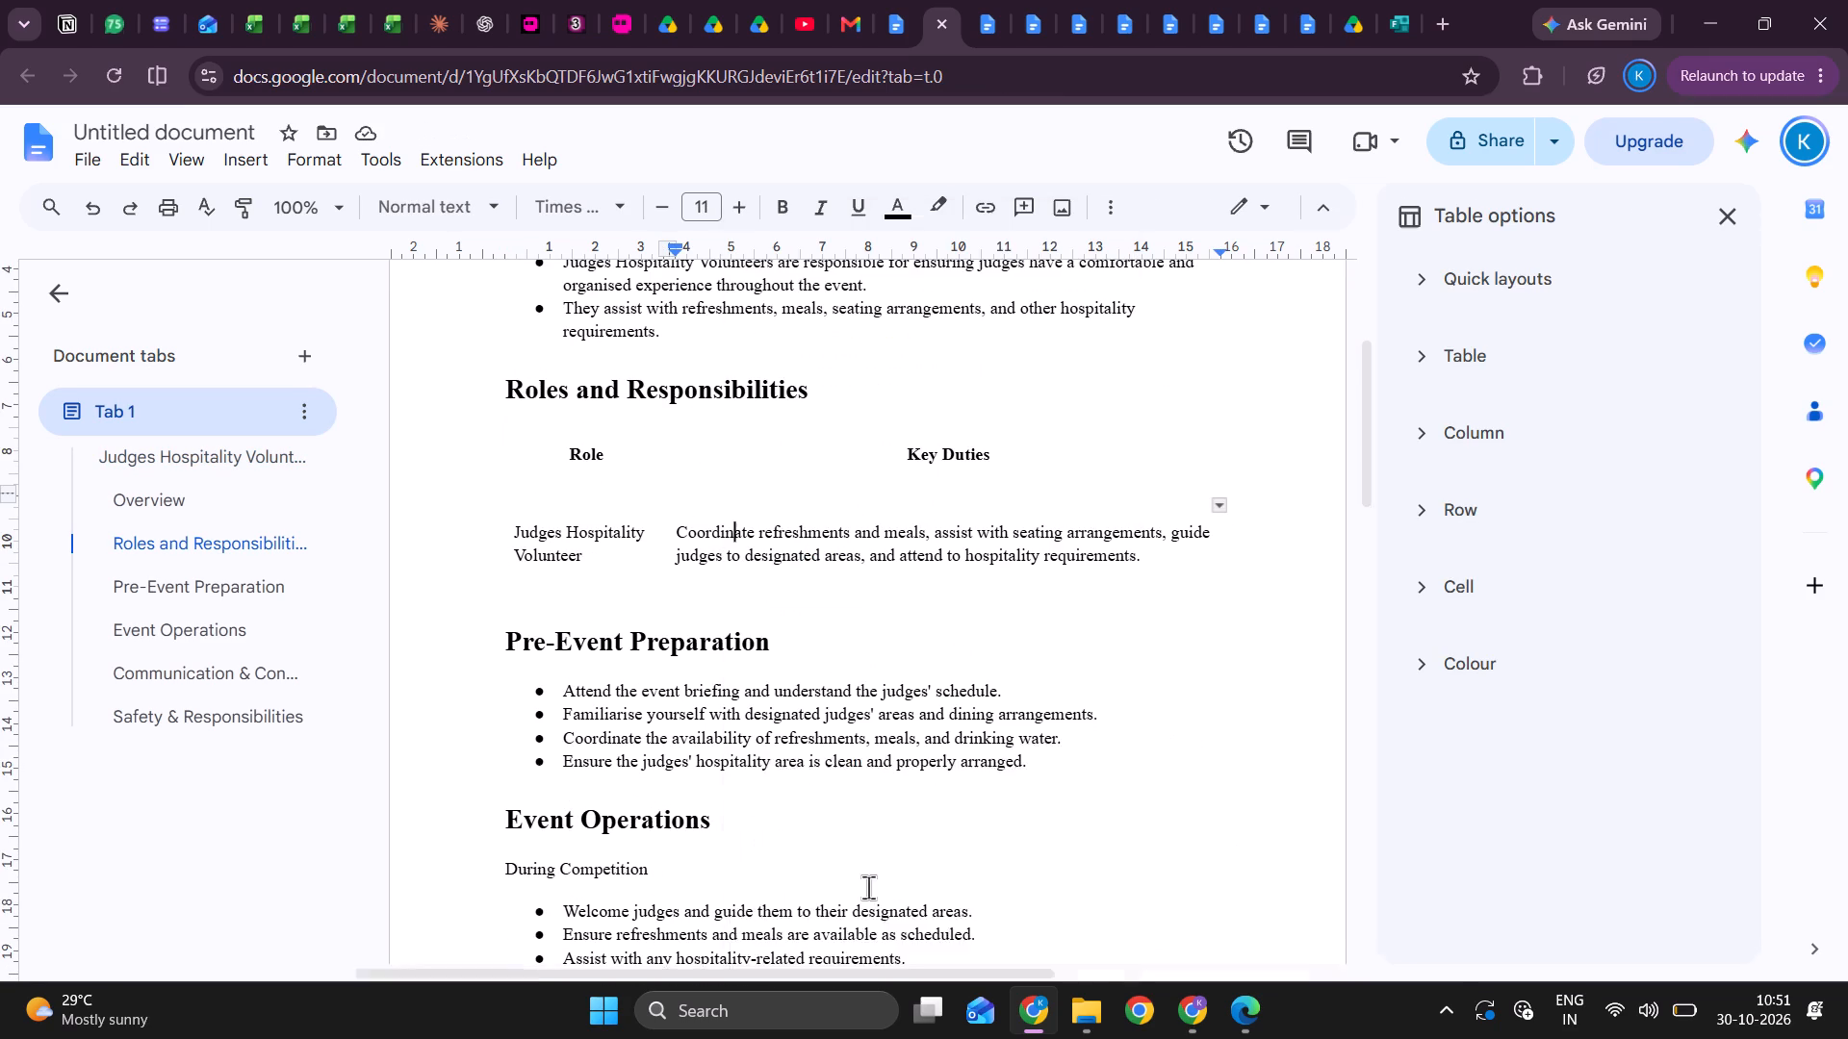
click(1489, 666)
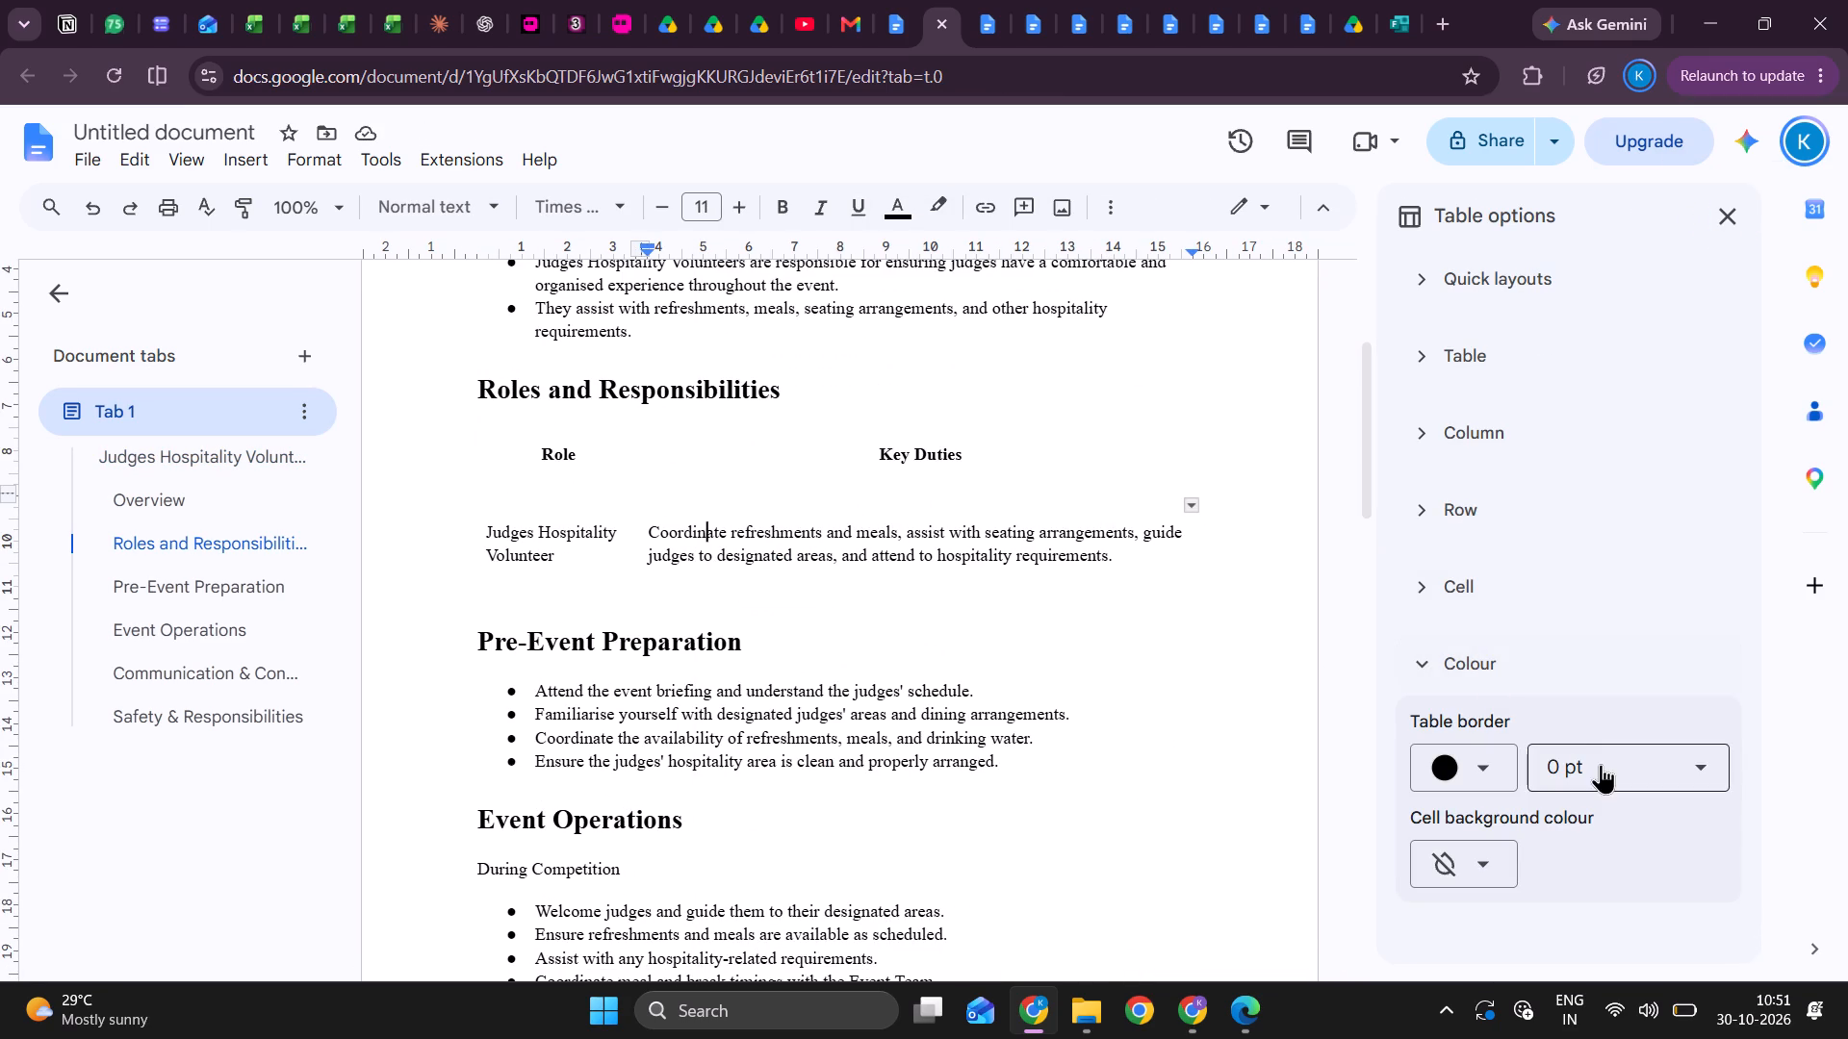
click(1601, 765)
click(1580, 422)
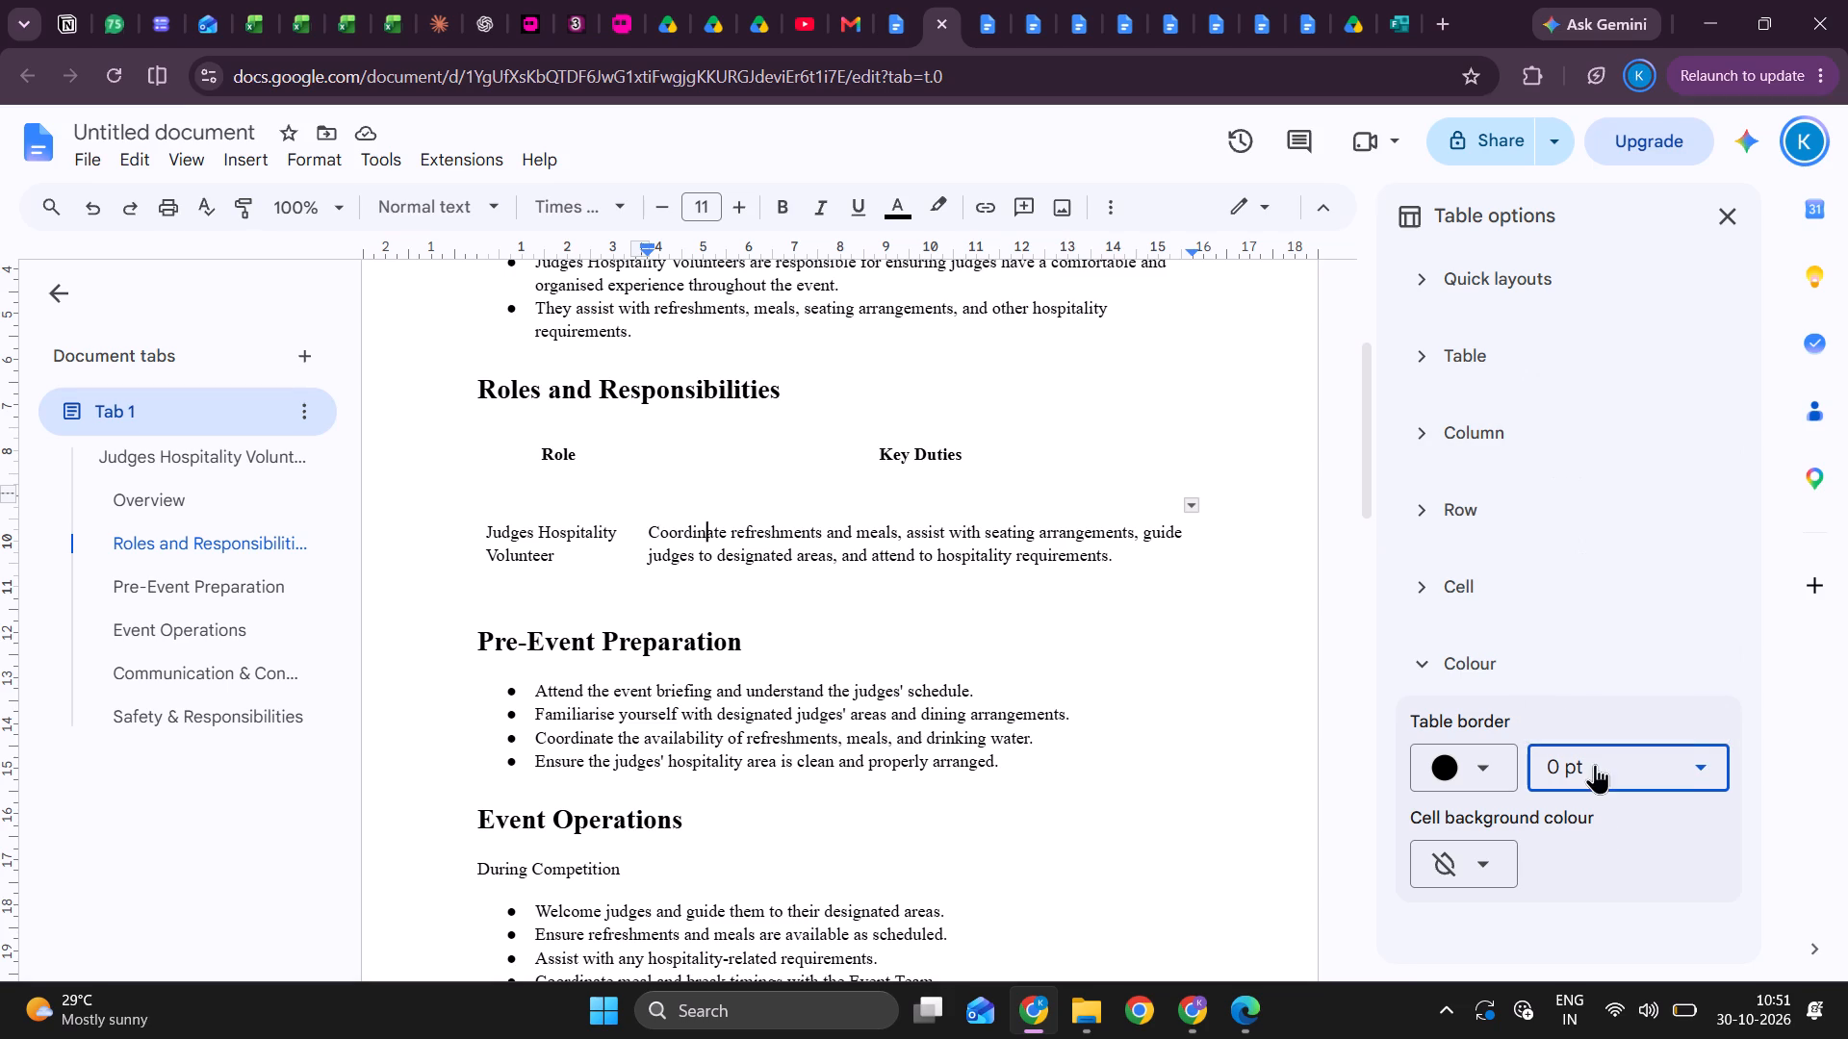
click(1595, 763)
click(1571, 450)
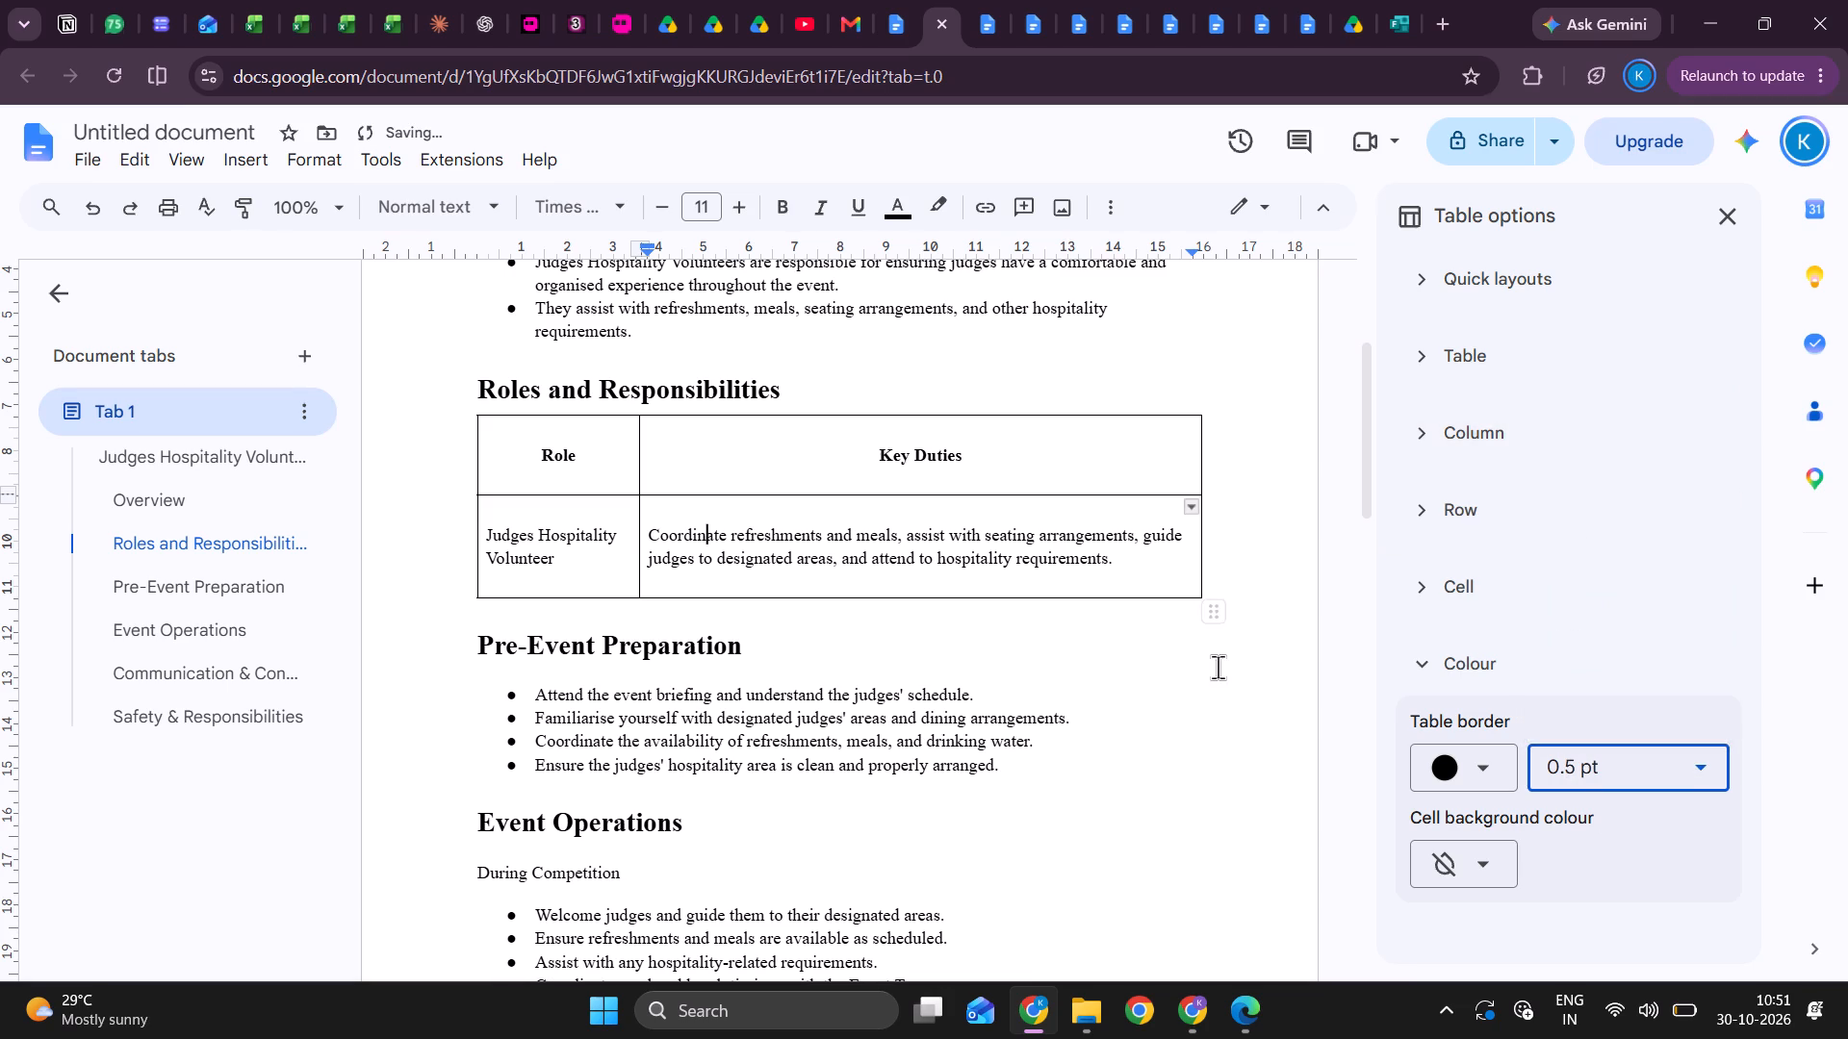
click(1218, 667)
Justify all the text in the document and dismiss the table options.
scroll(1246, 754, down, 4)
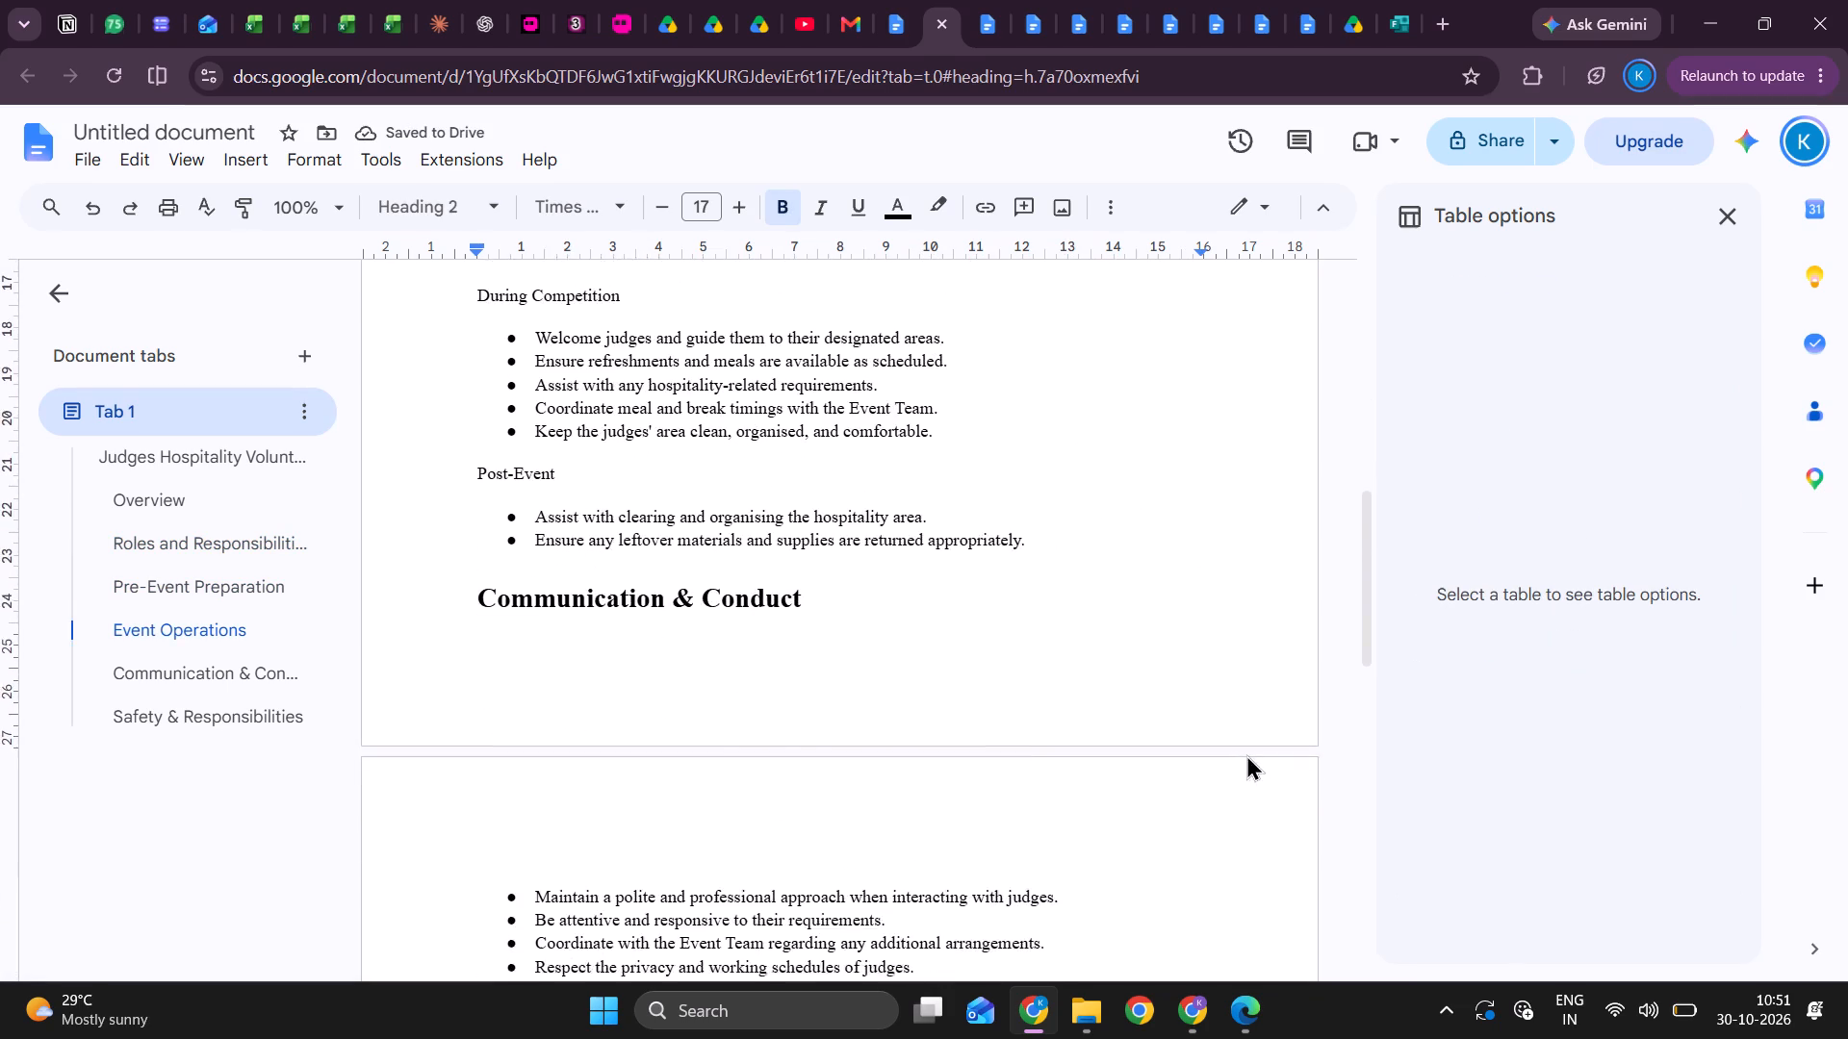
scroll(1246, 754, up, 5)
scroll(1246, 754, down, 1)
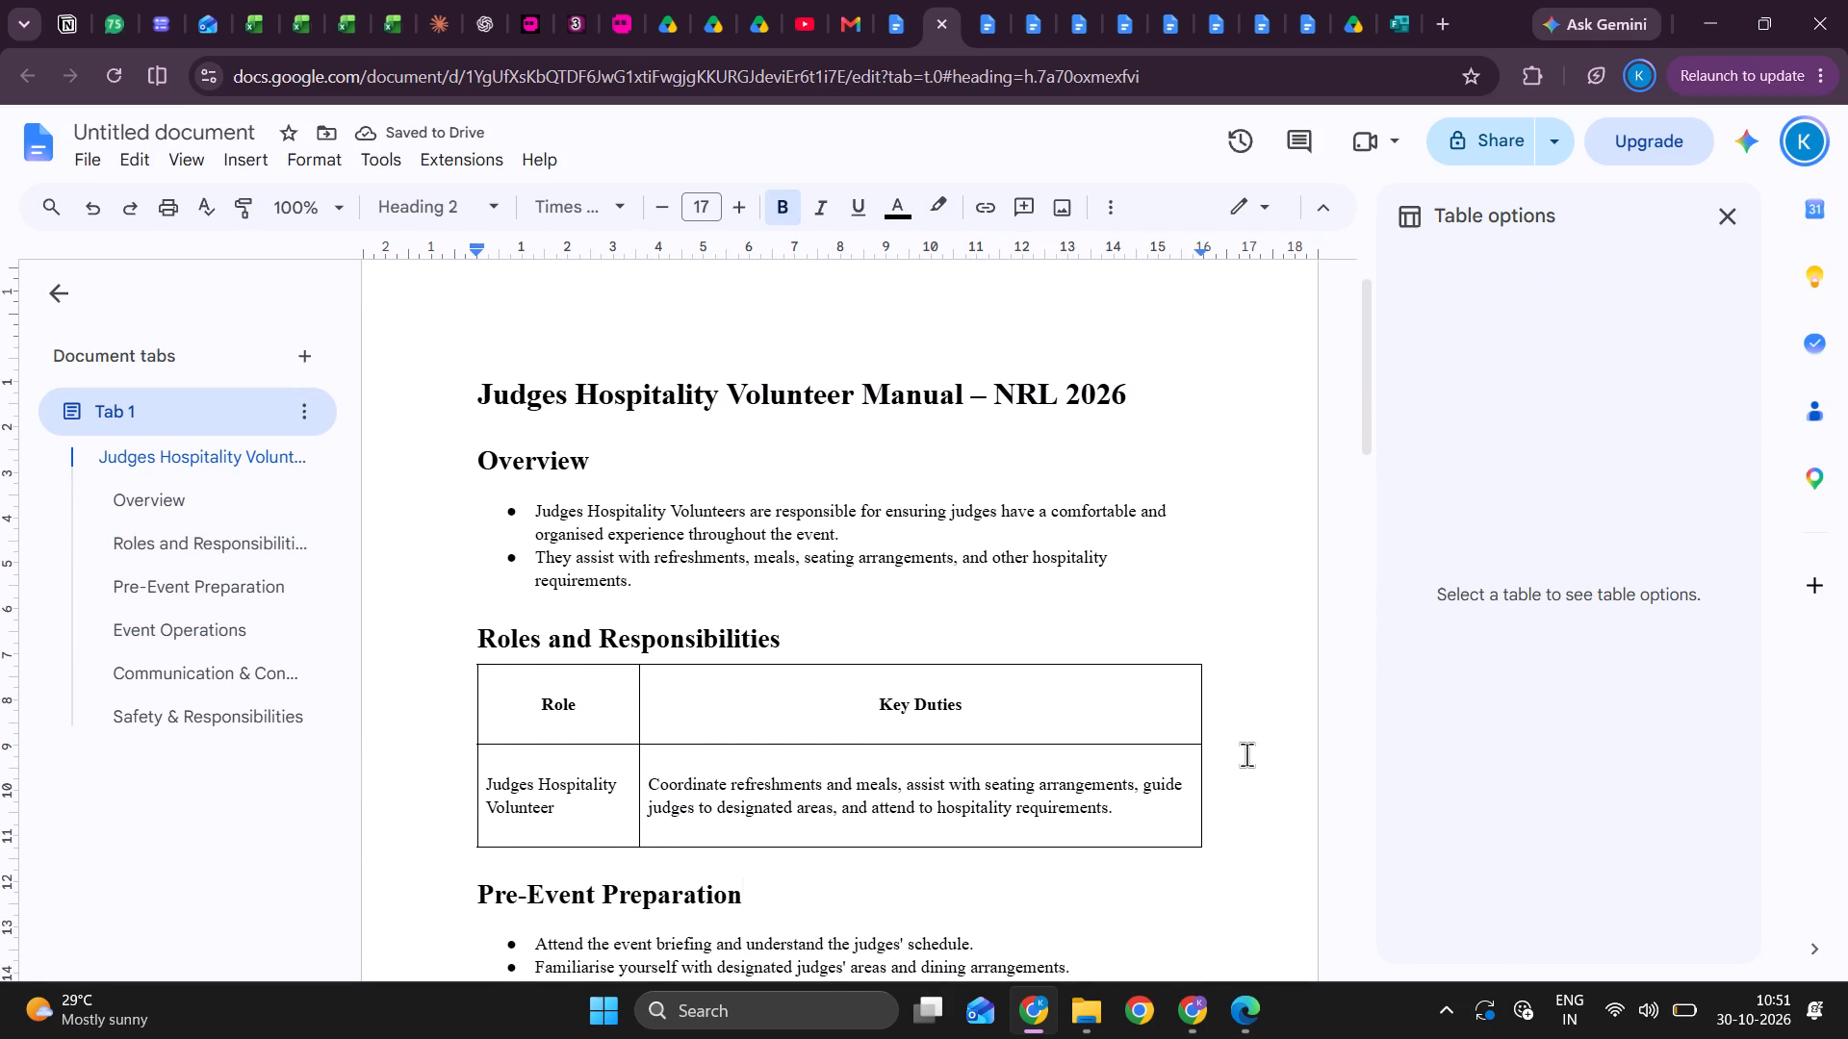
key(ctrl+a)
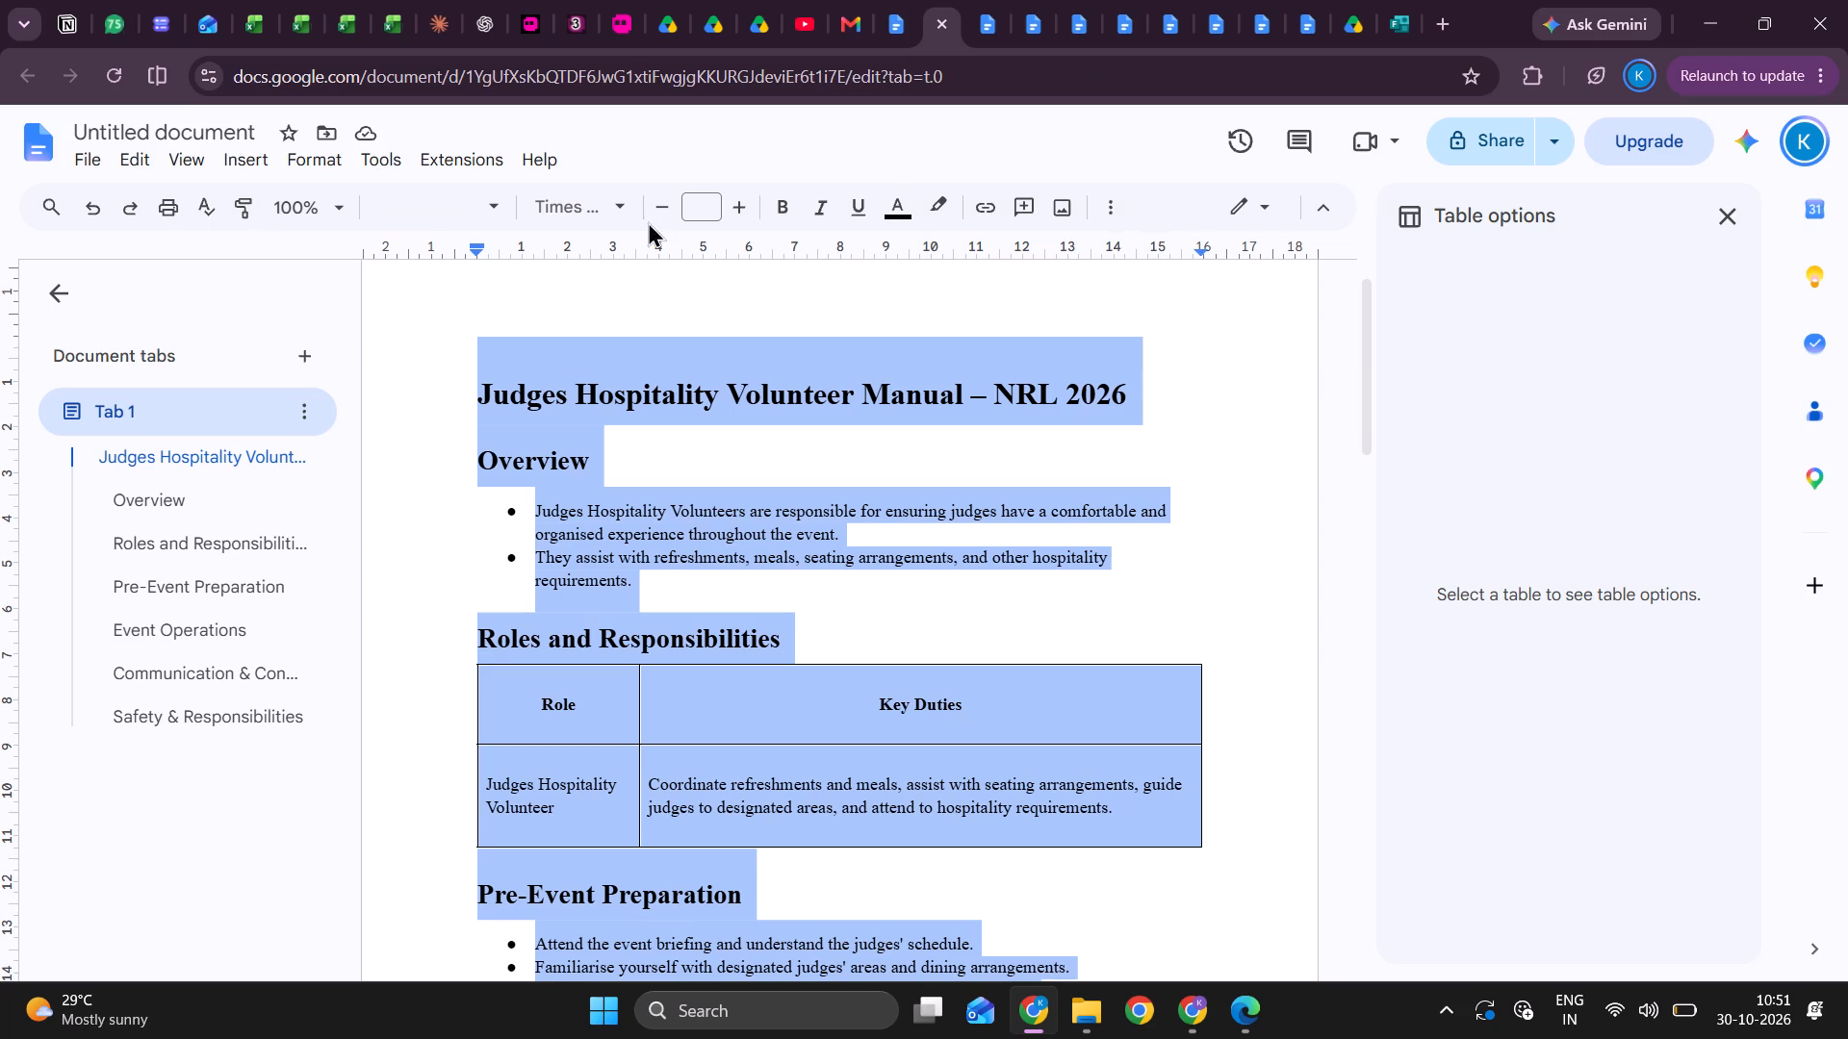
click(1729, 223)
click(1125, 199)
click(1222, 241)
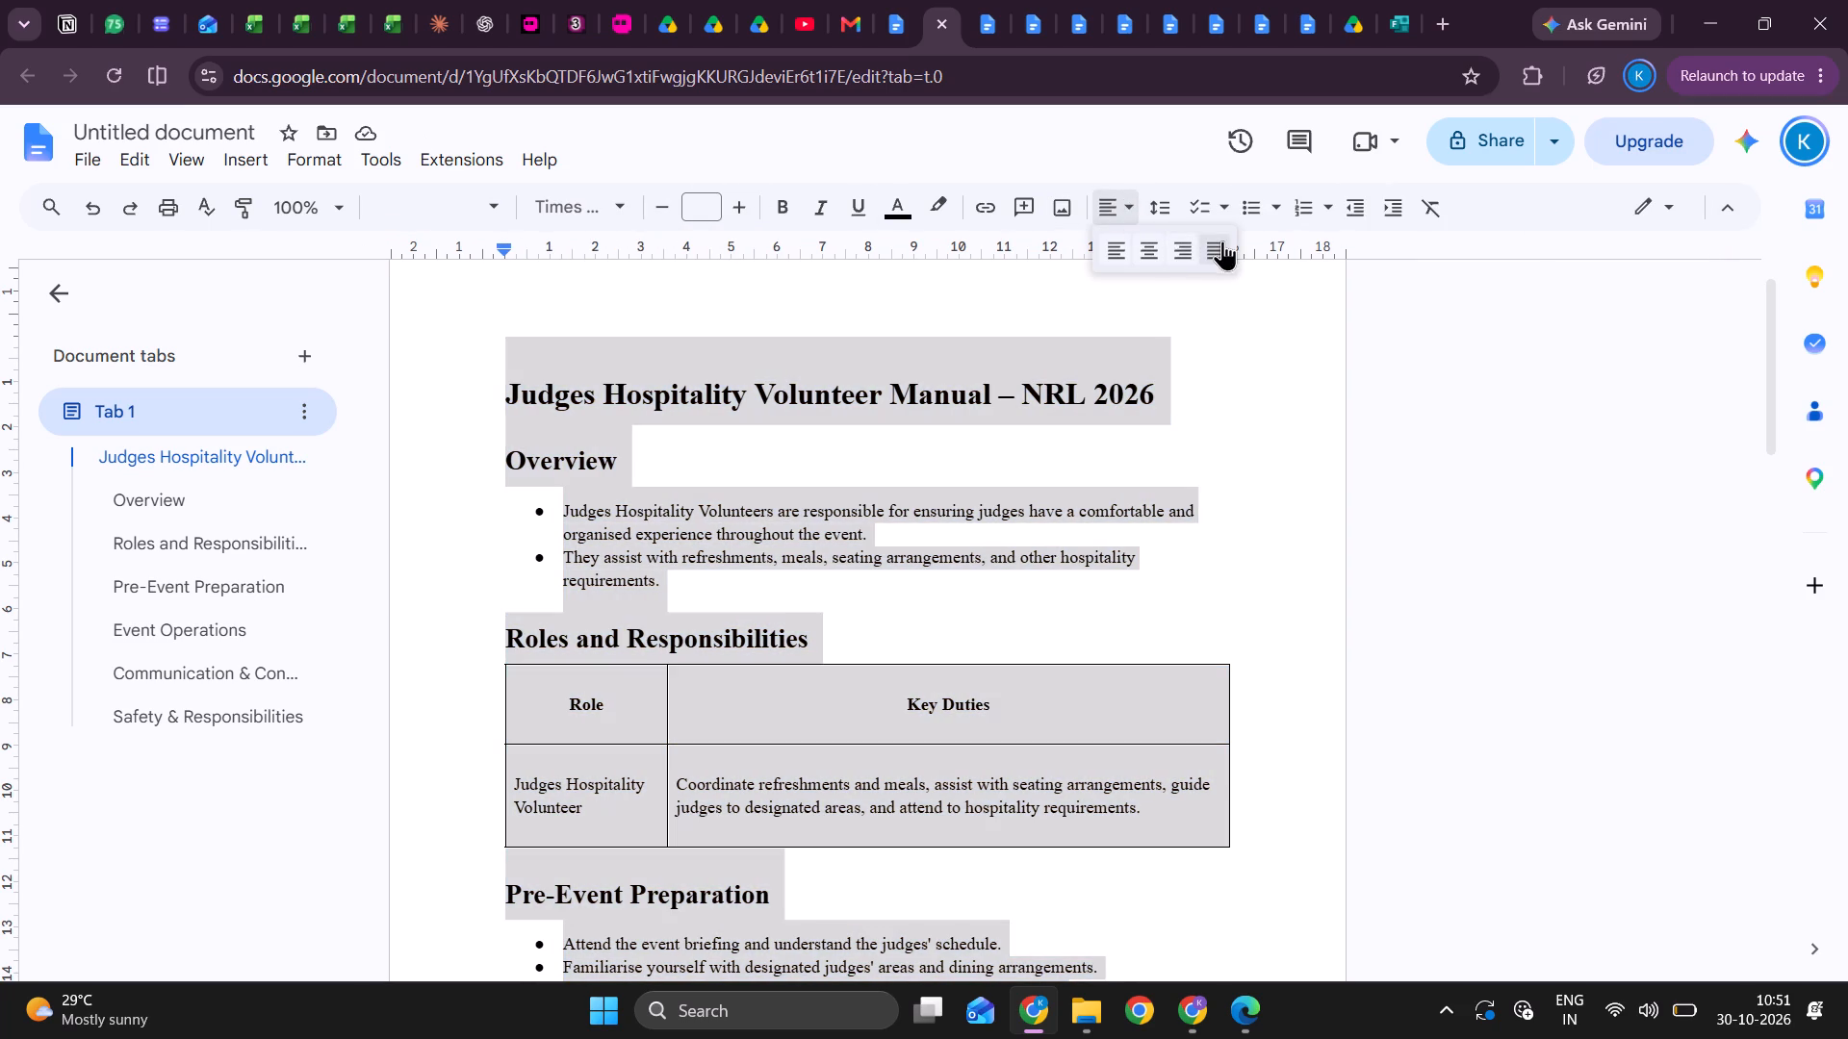
click(1279, 469)
Centre the Role and Key Duties header cells in the Roles and Responsibilities table.
scroll(1279, 469, down, 1)
drag(607, 566, 704, 530)
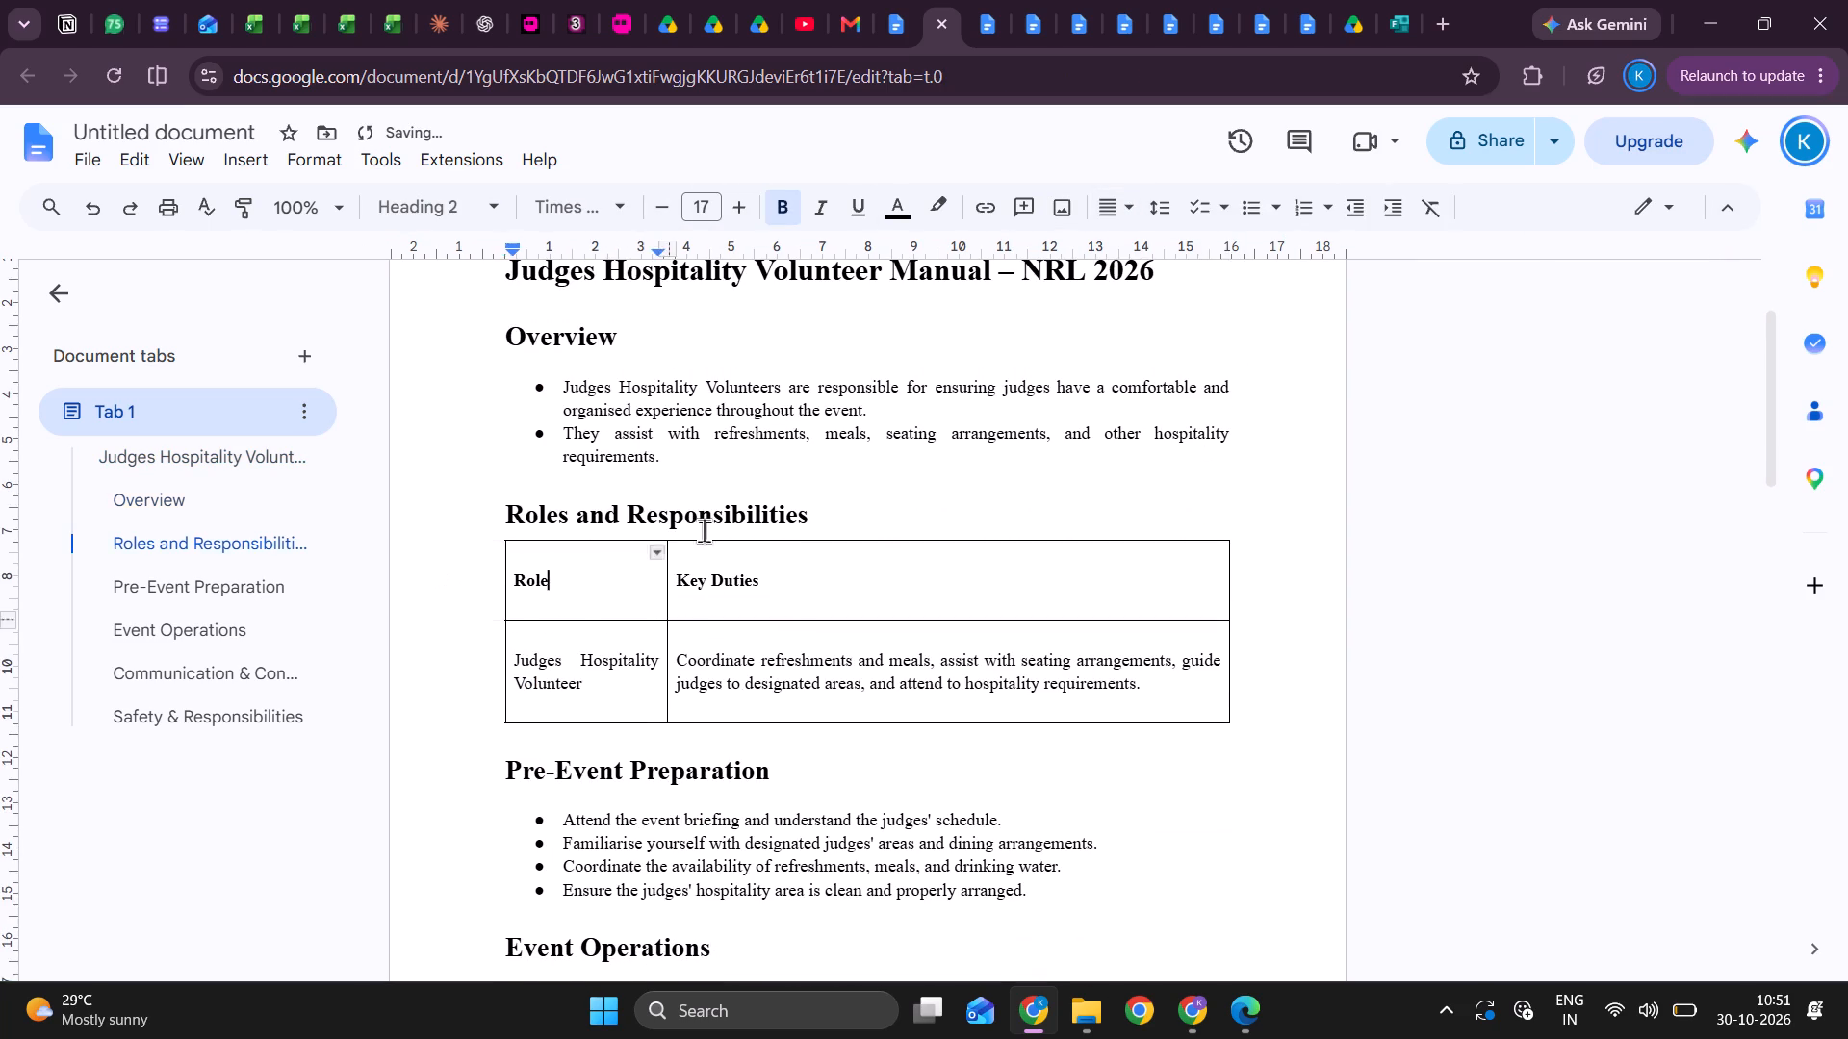
drag(704, 530, 773, 561)
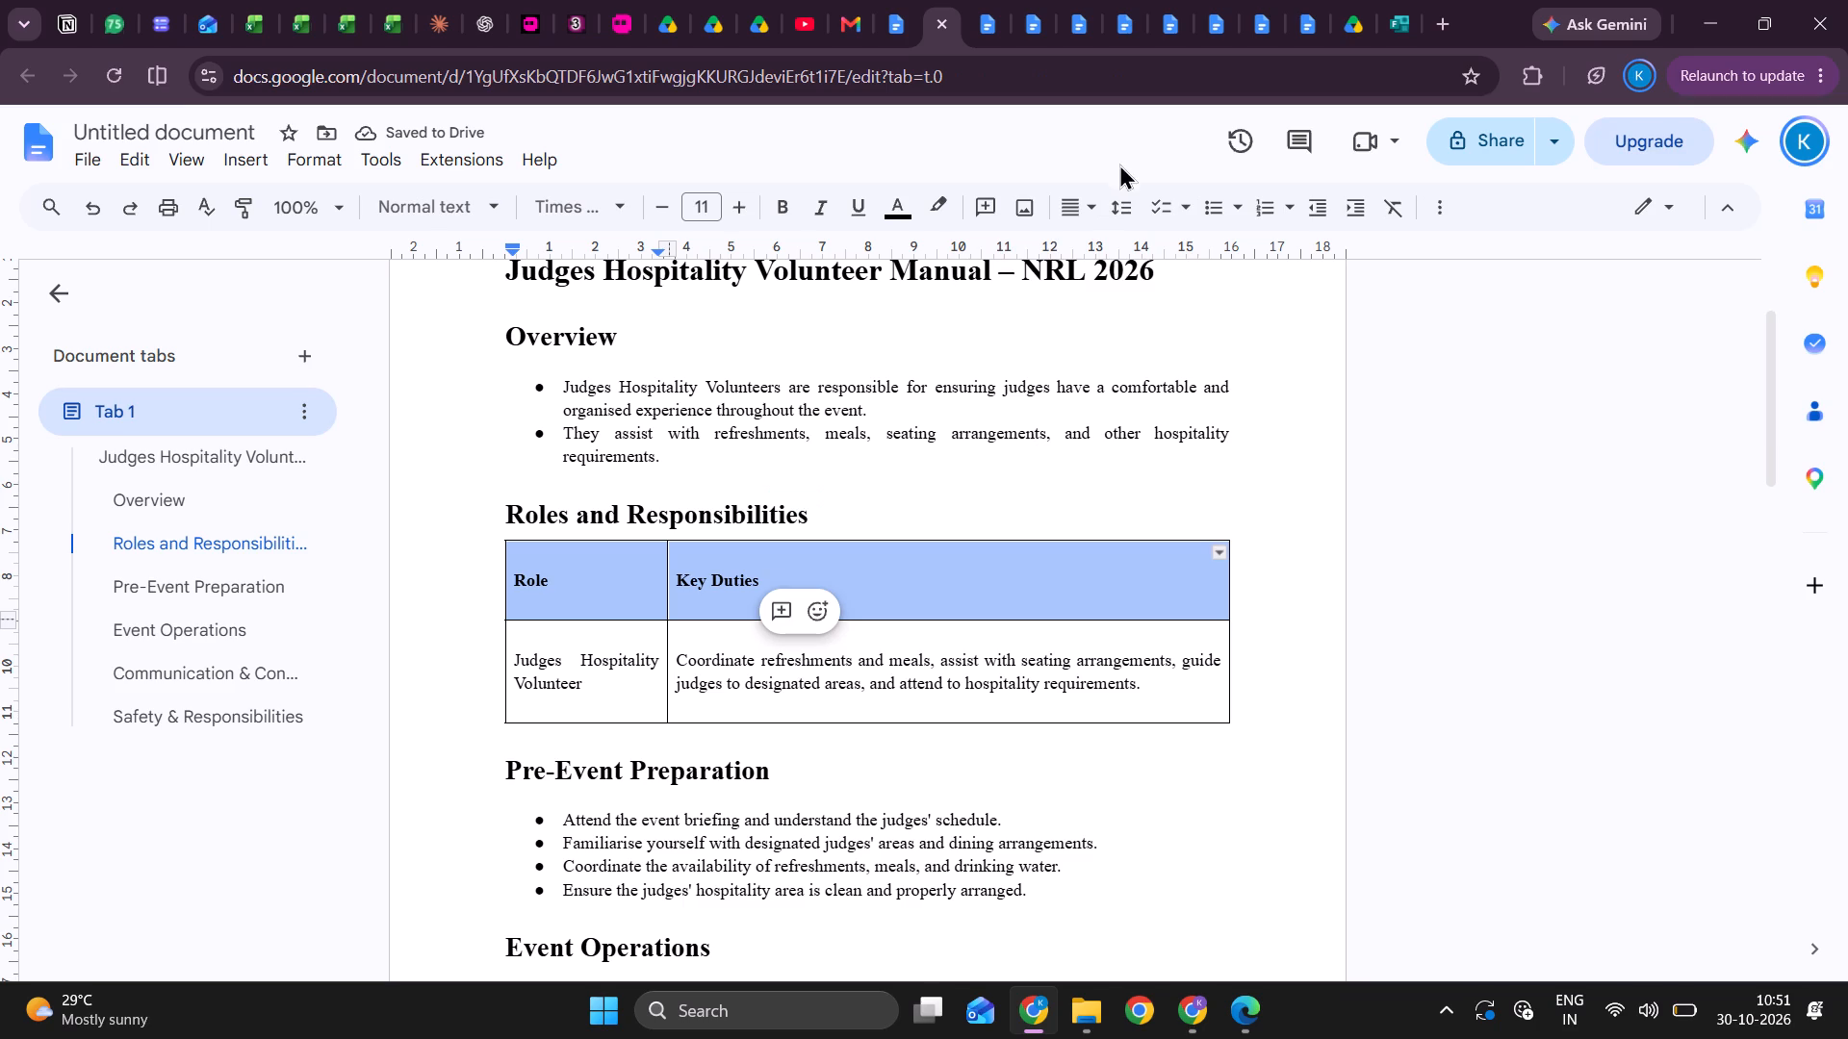
click(1096, 206)
click(1116, 259)
click(1137, 468)
Add an empty unbulleted line after the last Post-Event point so the Communication & Conduct heading starts on page two.
scroll(1137, 468, down, 3)
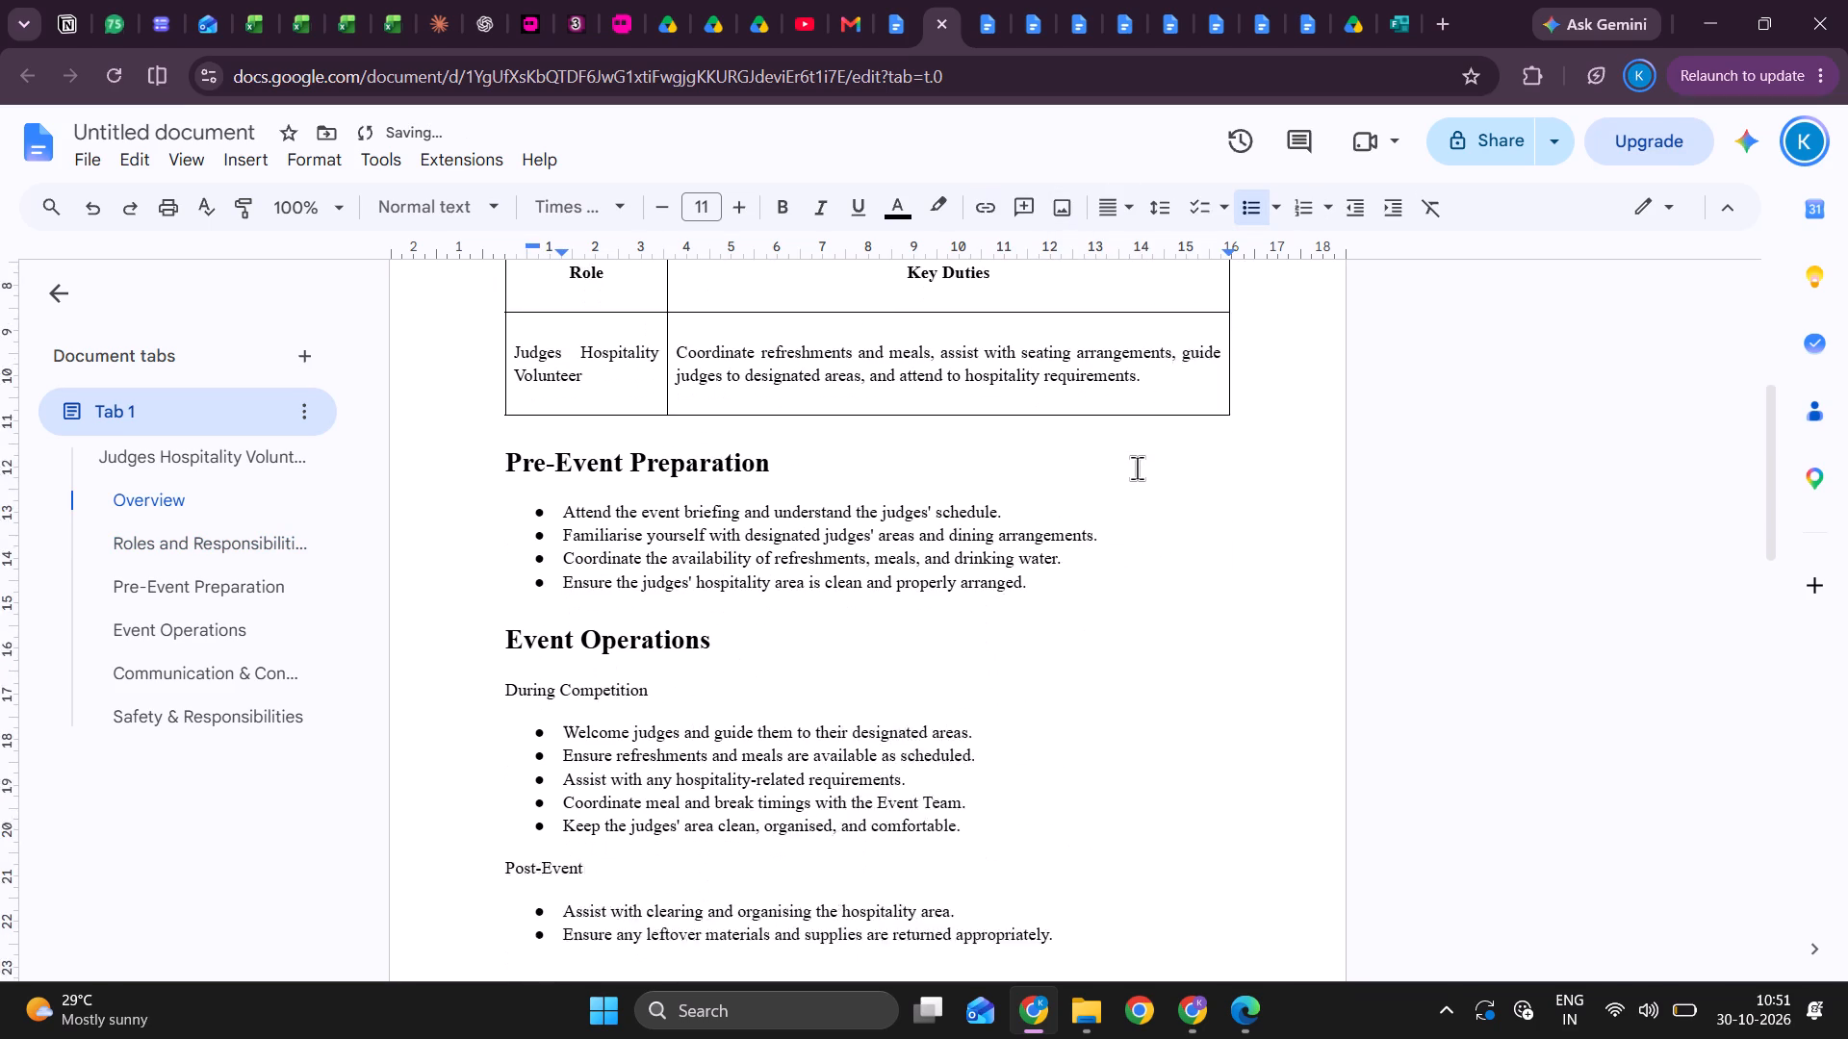
scroll(1137, 468, down, 3)
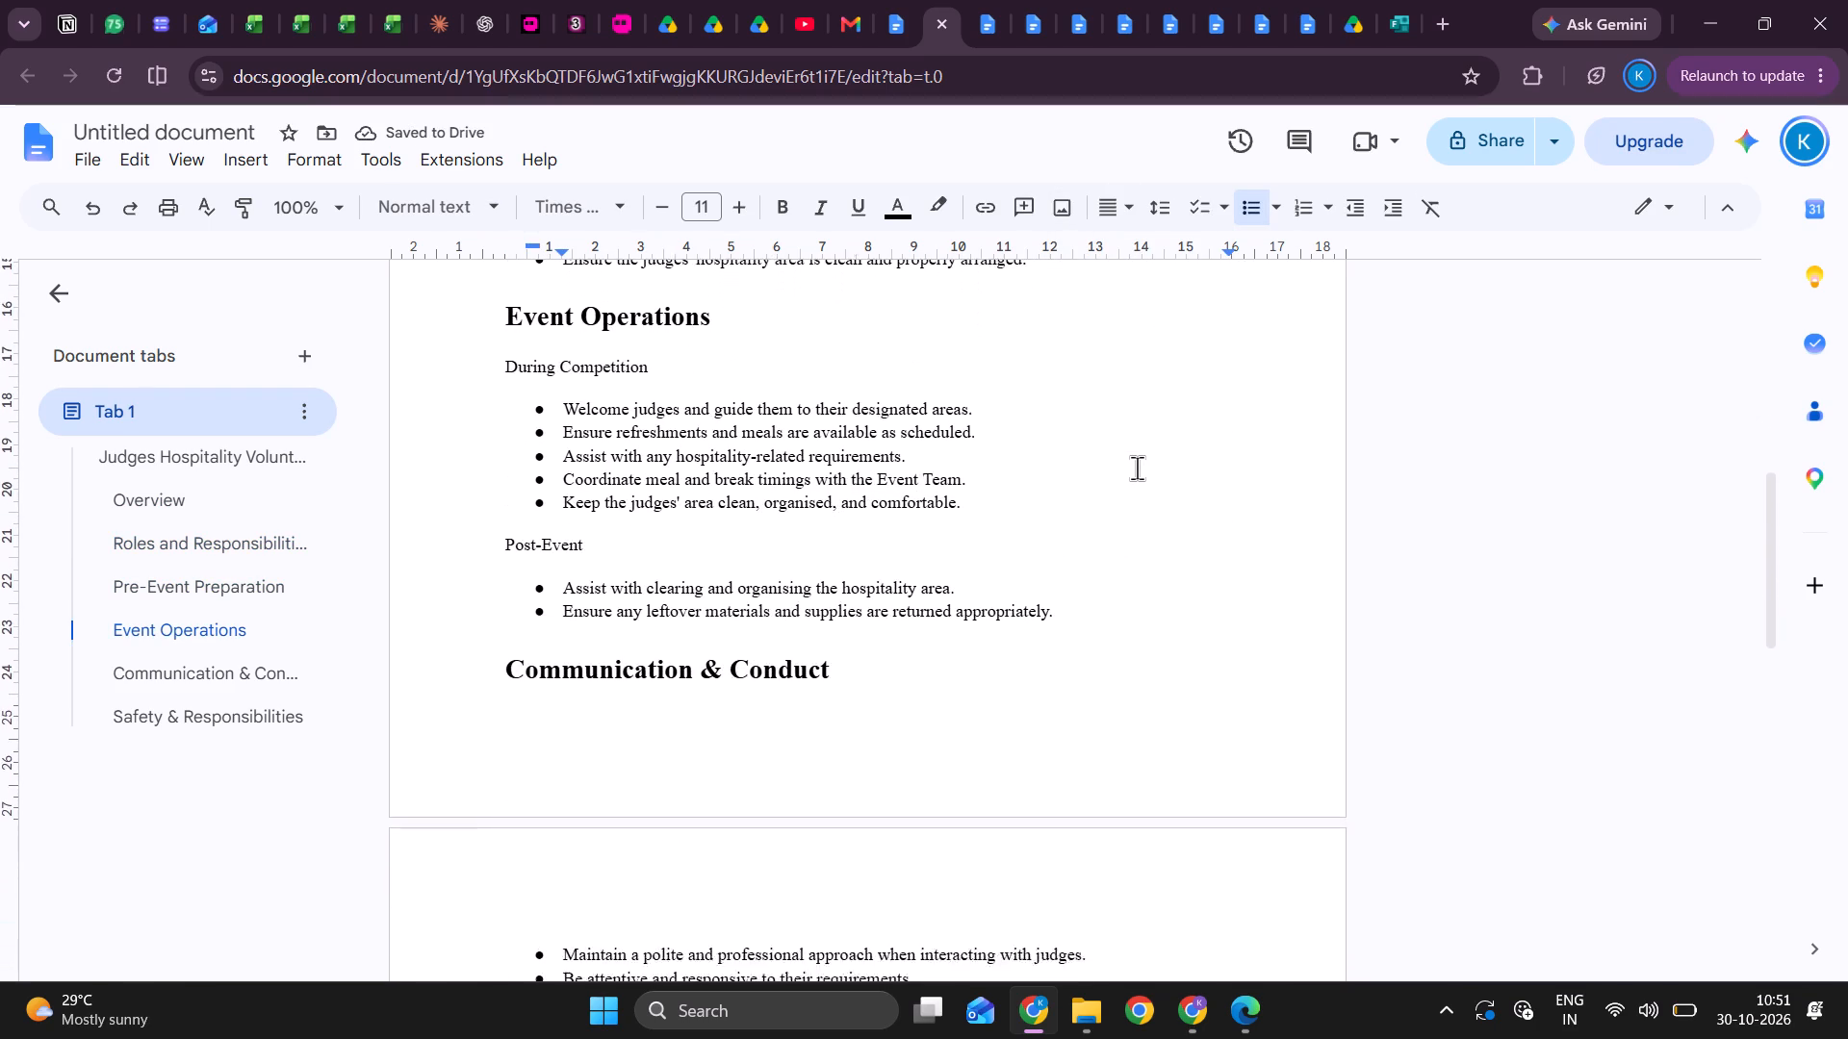
scroll(1137, 468, down, 2)
click(1137, 468)
key(Return)
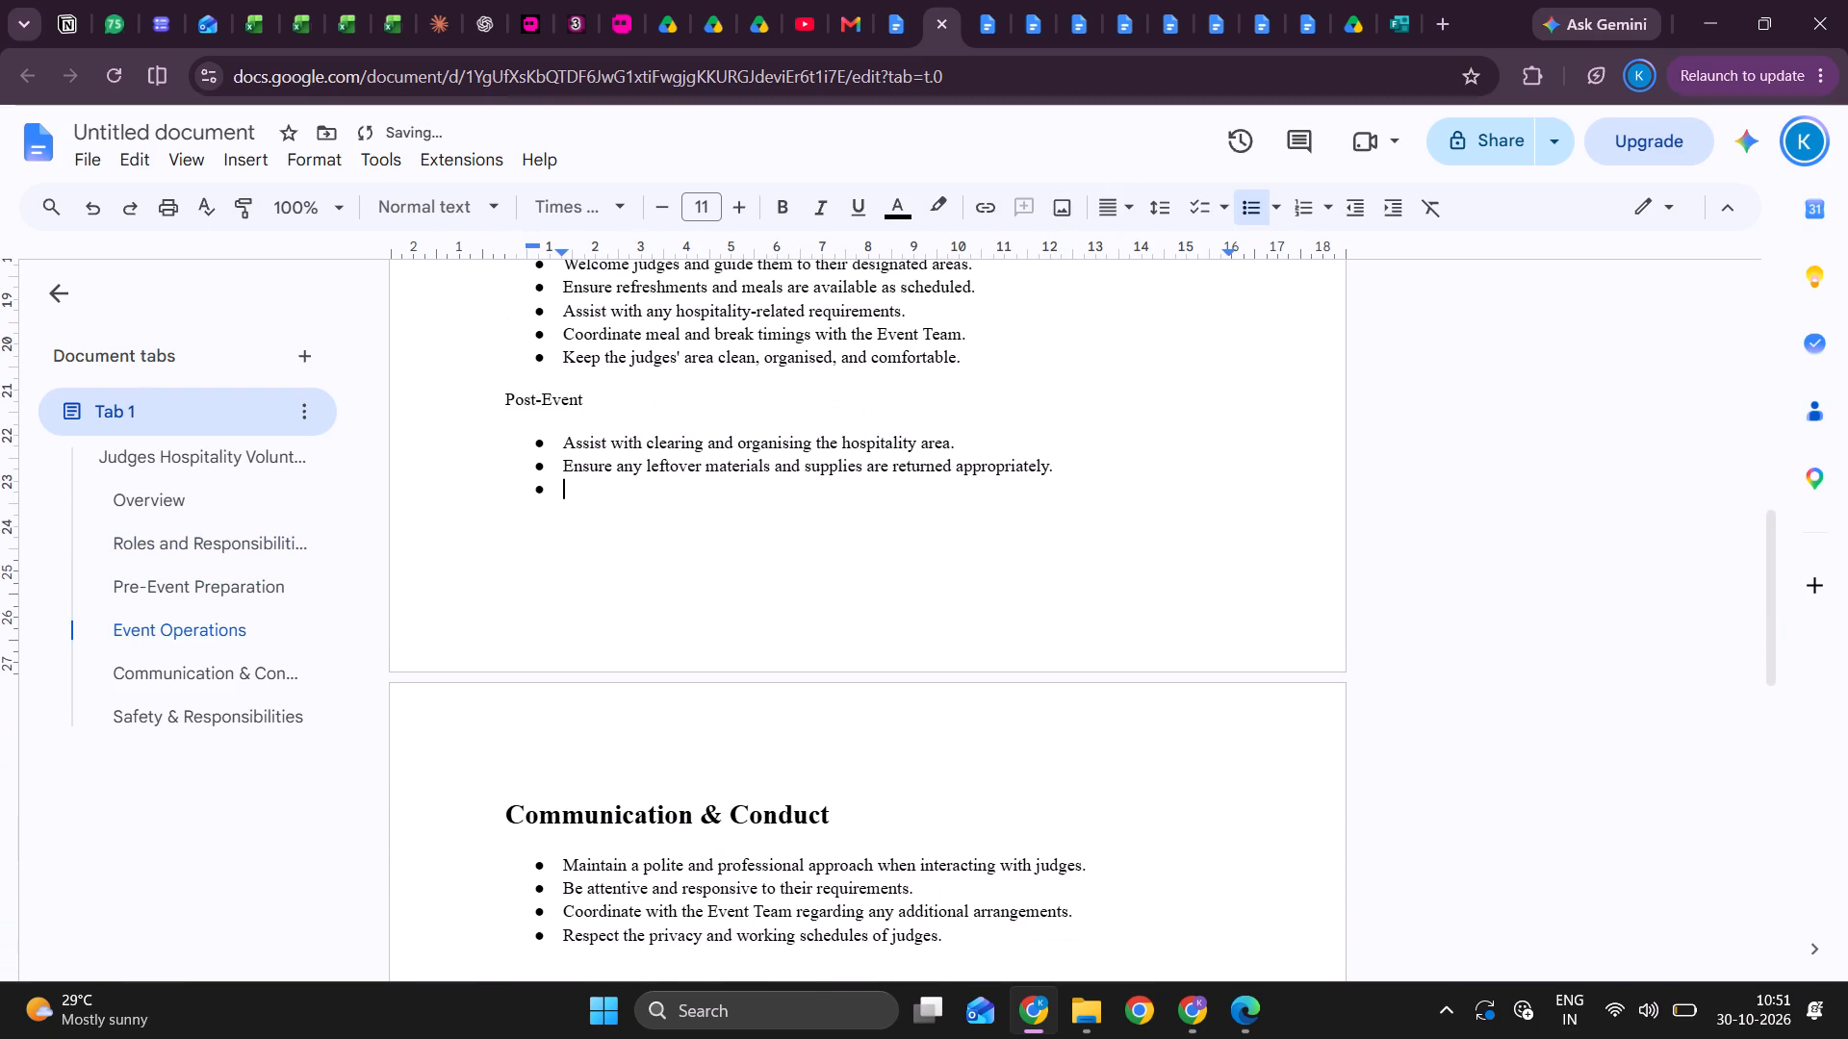
key(BackSpace)
key(BackSpace)
scroll(1137, 468, down, 2)
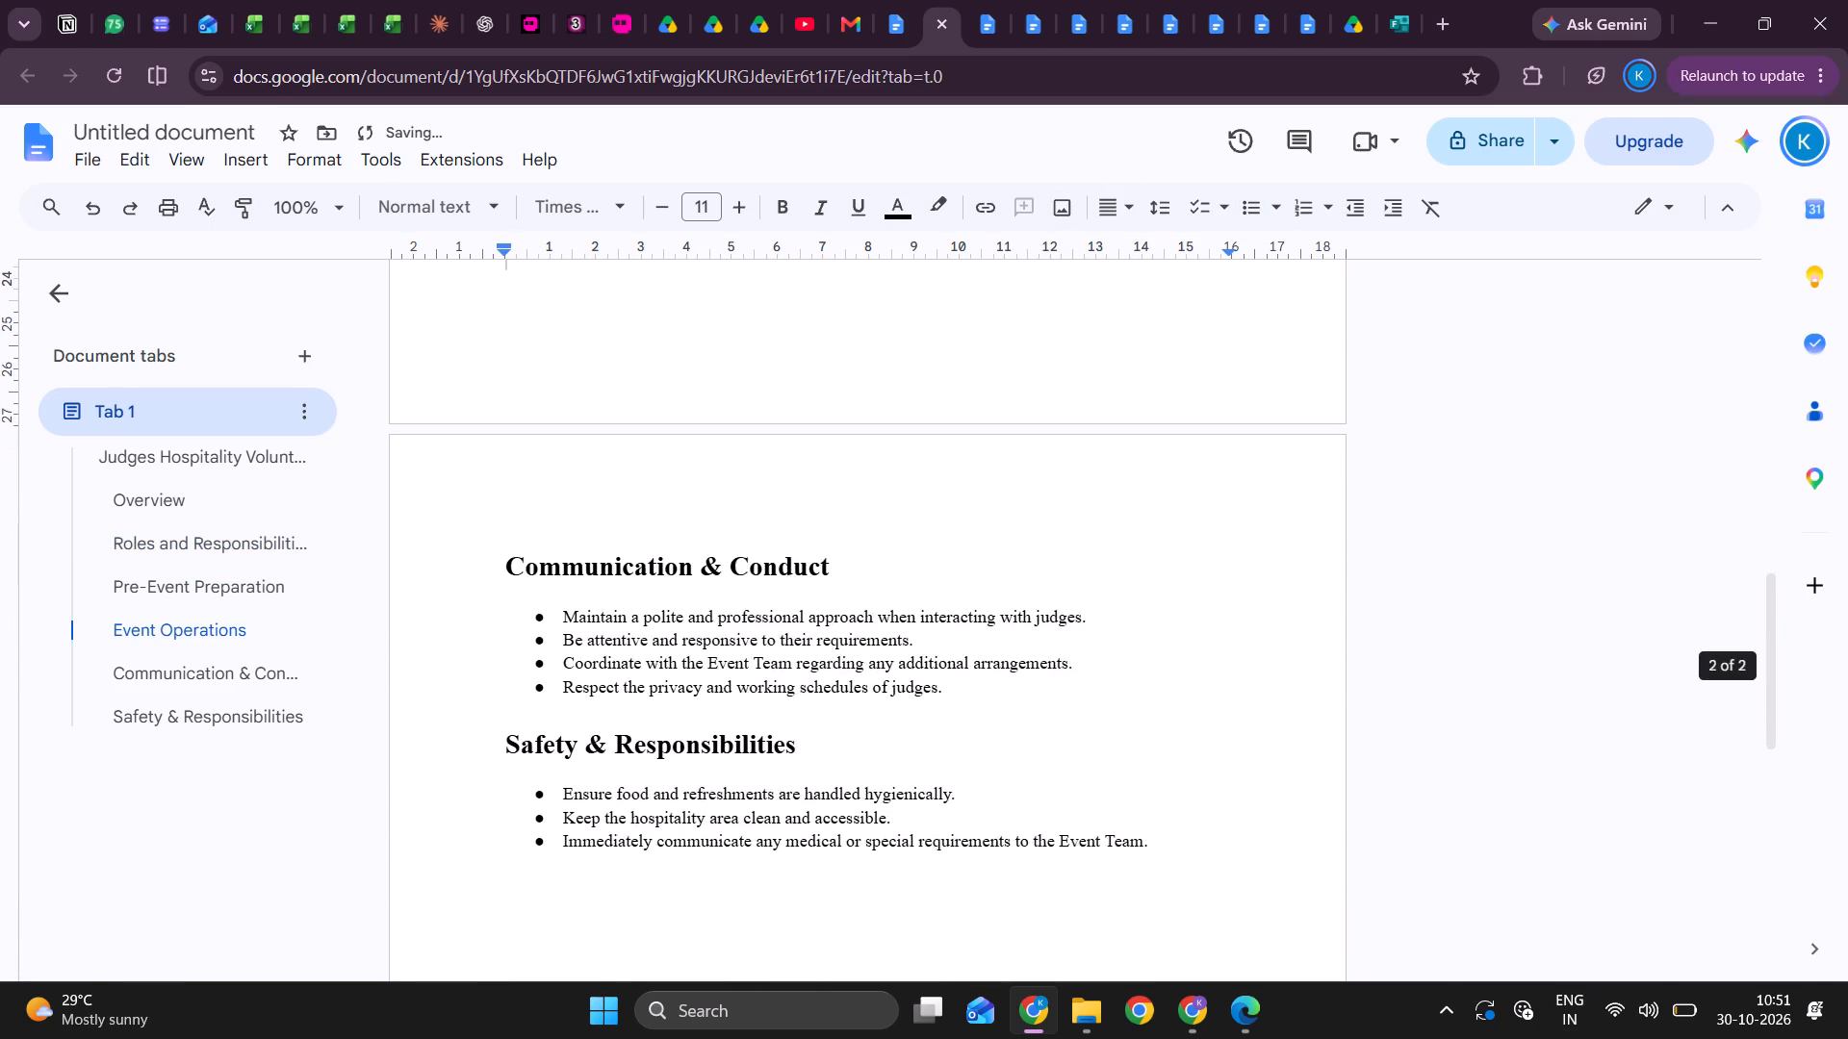
scroll(1137, 468, down, 2)
Make the "During Competition" and "Post-Event" subheadings under Event Operations bold.
scroll(1137, 468, up, 1)
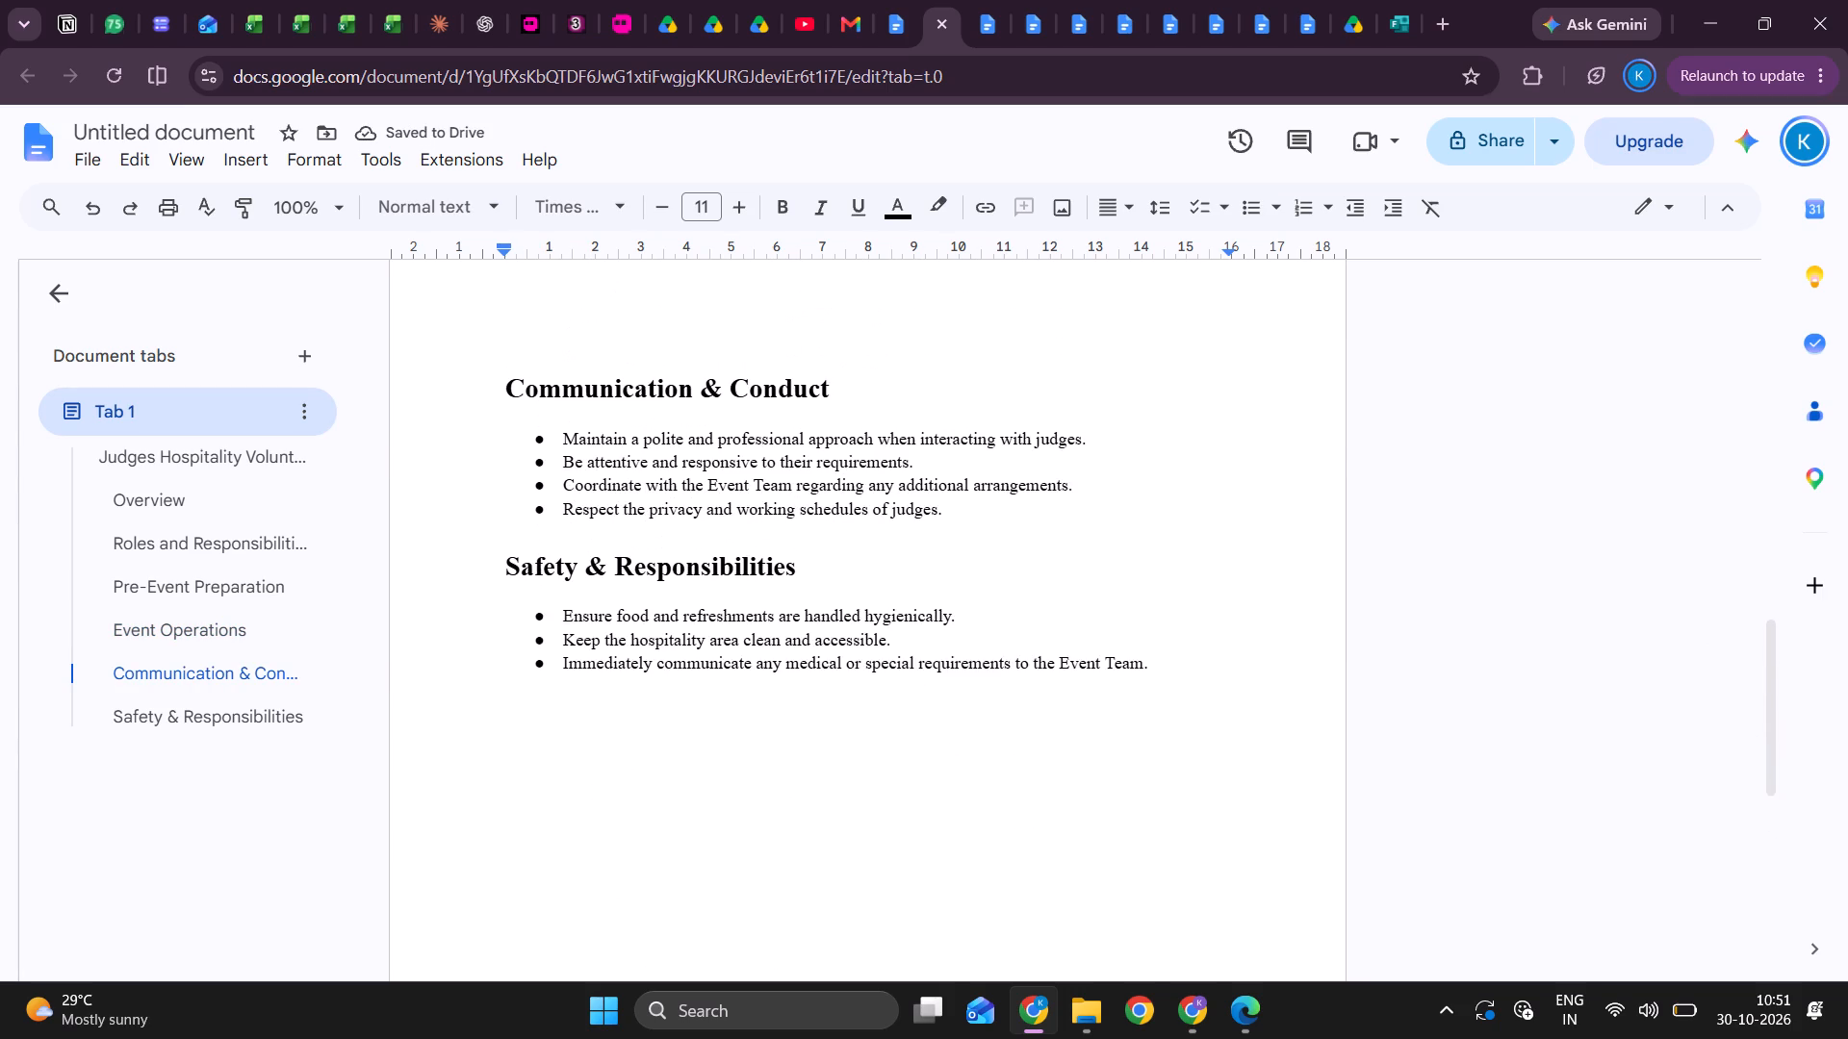
scroll(1137, 468, up, 6)
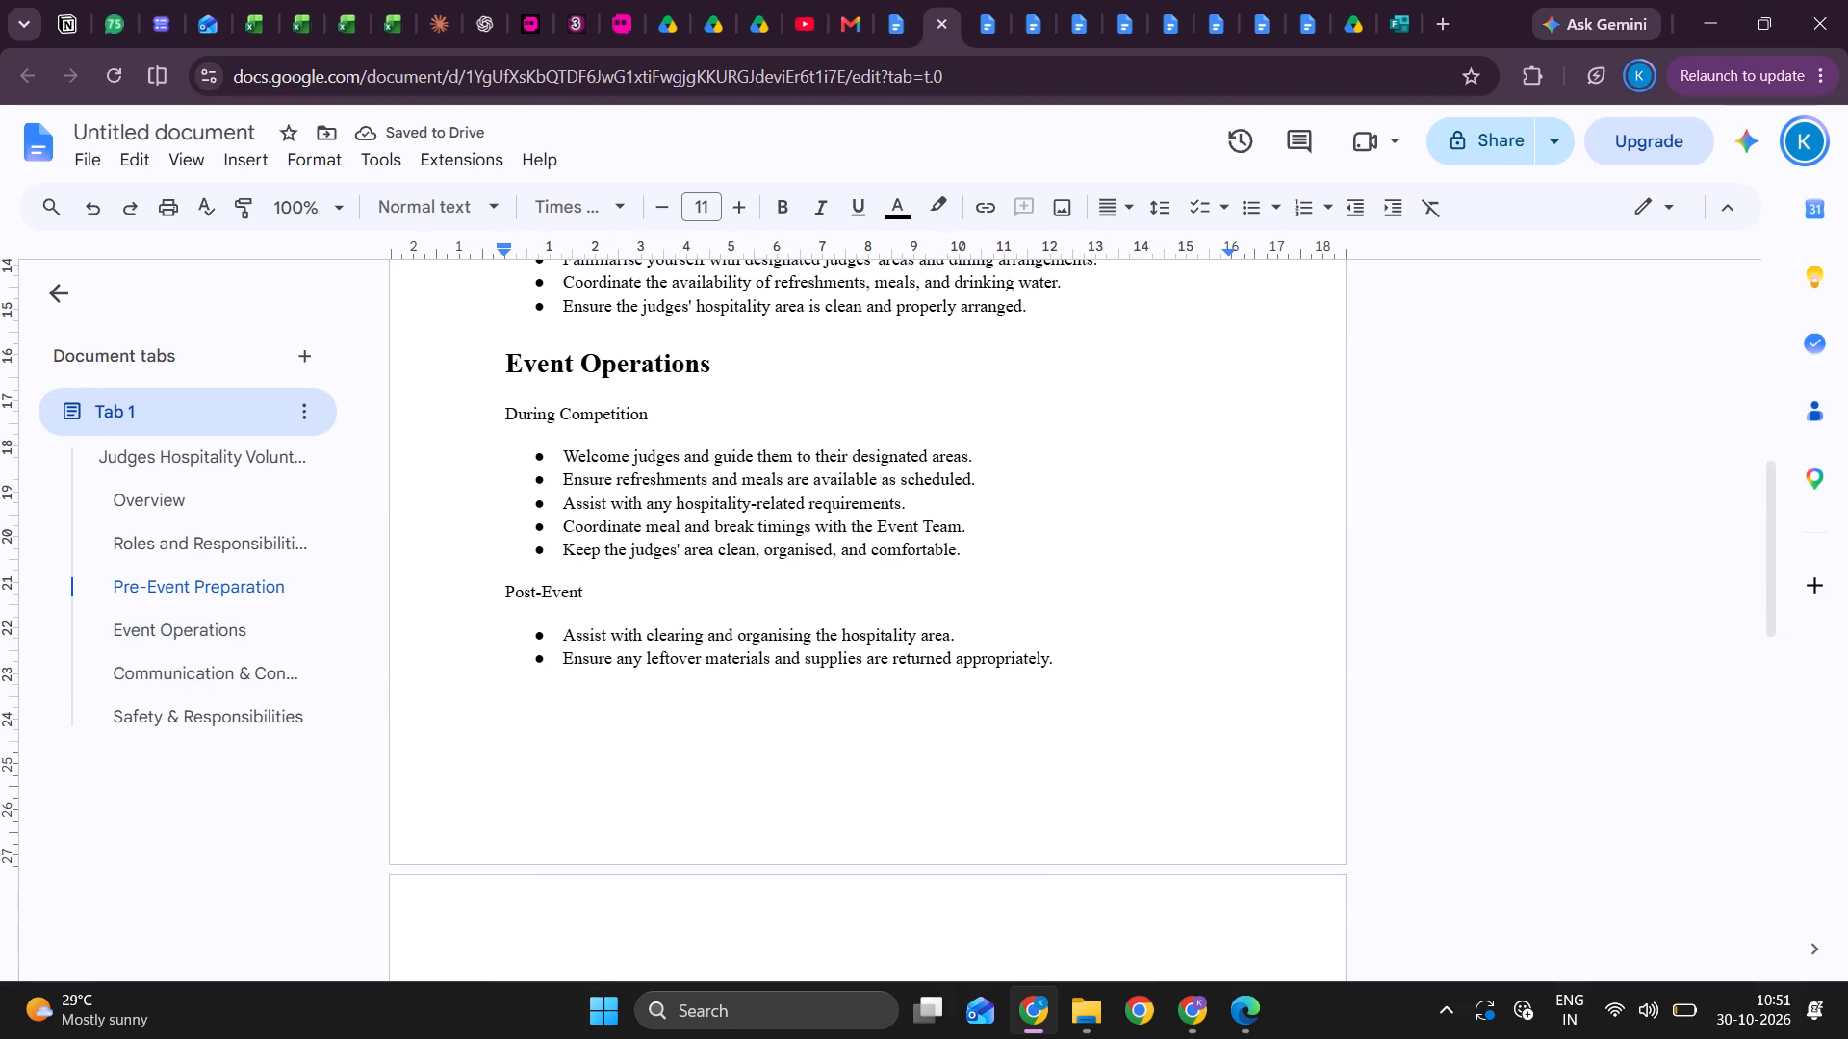
scroll(1137, 468, up, 1)
drag(504, 443, 694, 445)
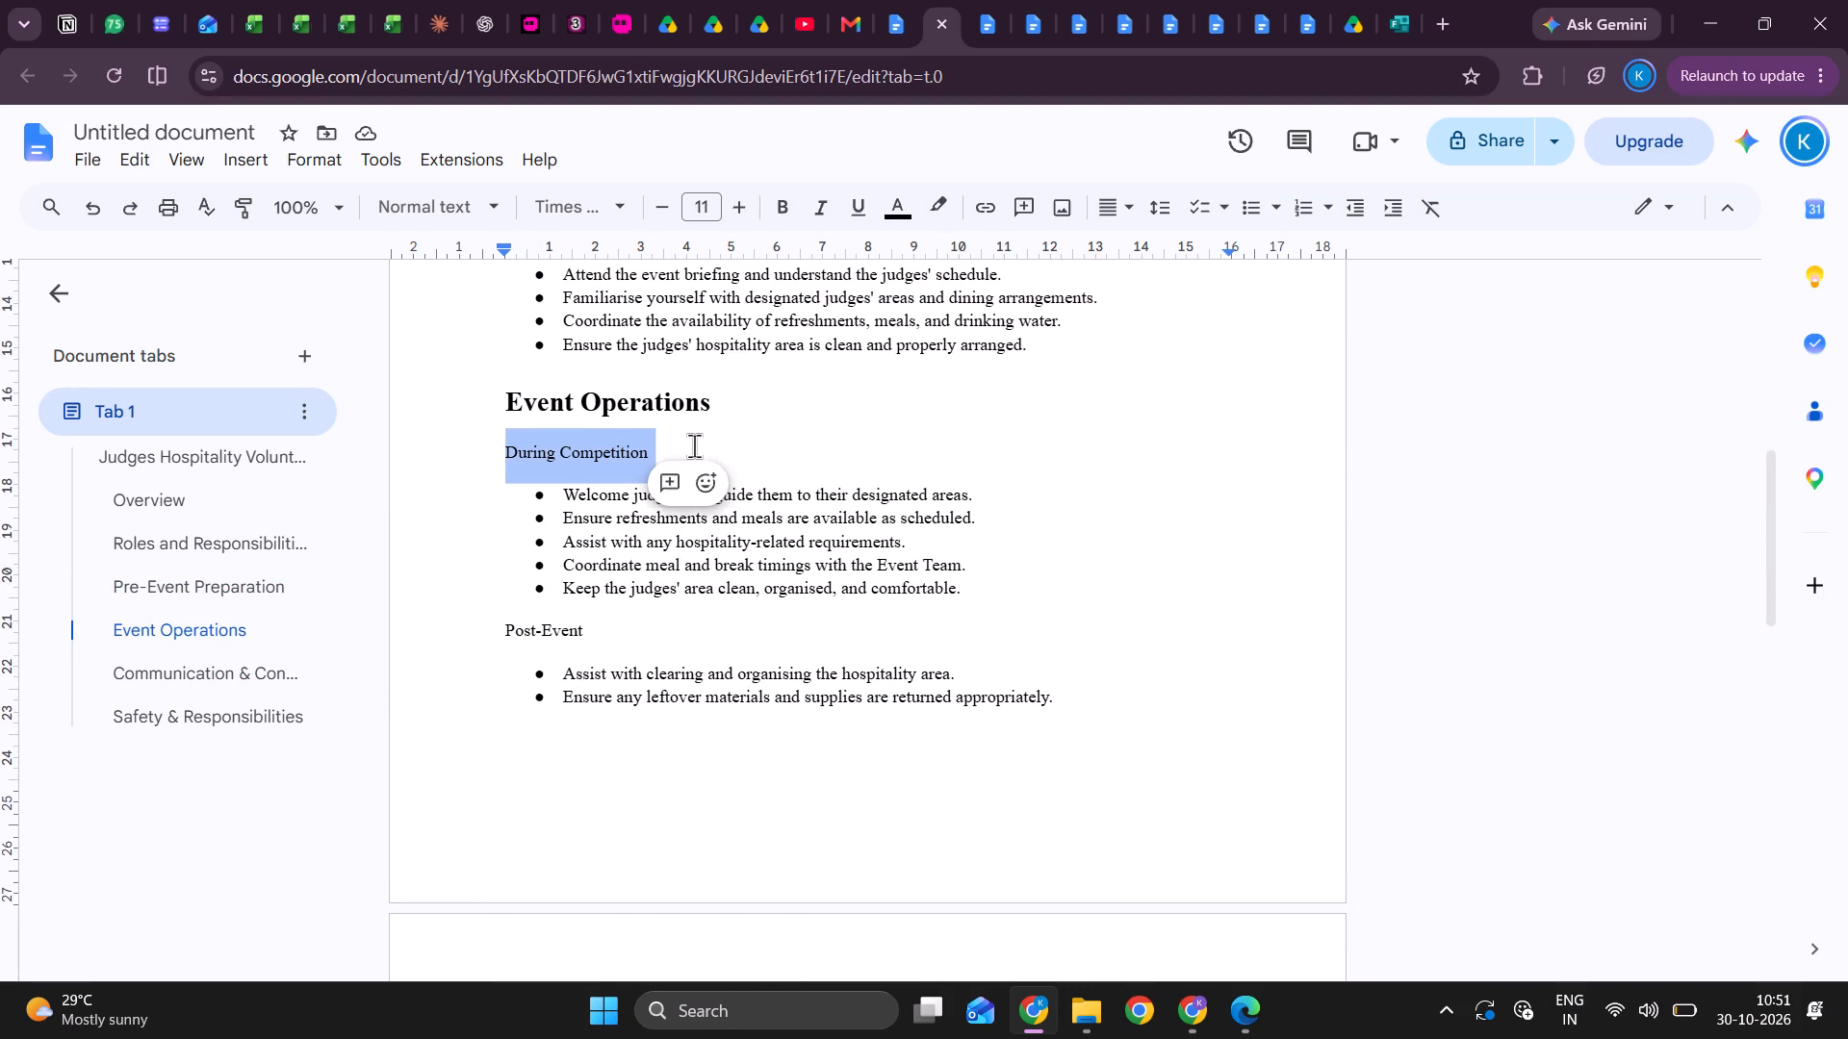
key(ctrl+b)
drag(506, 637, 602, 643)
key(ctrl+b)
click(449, 676)
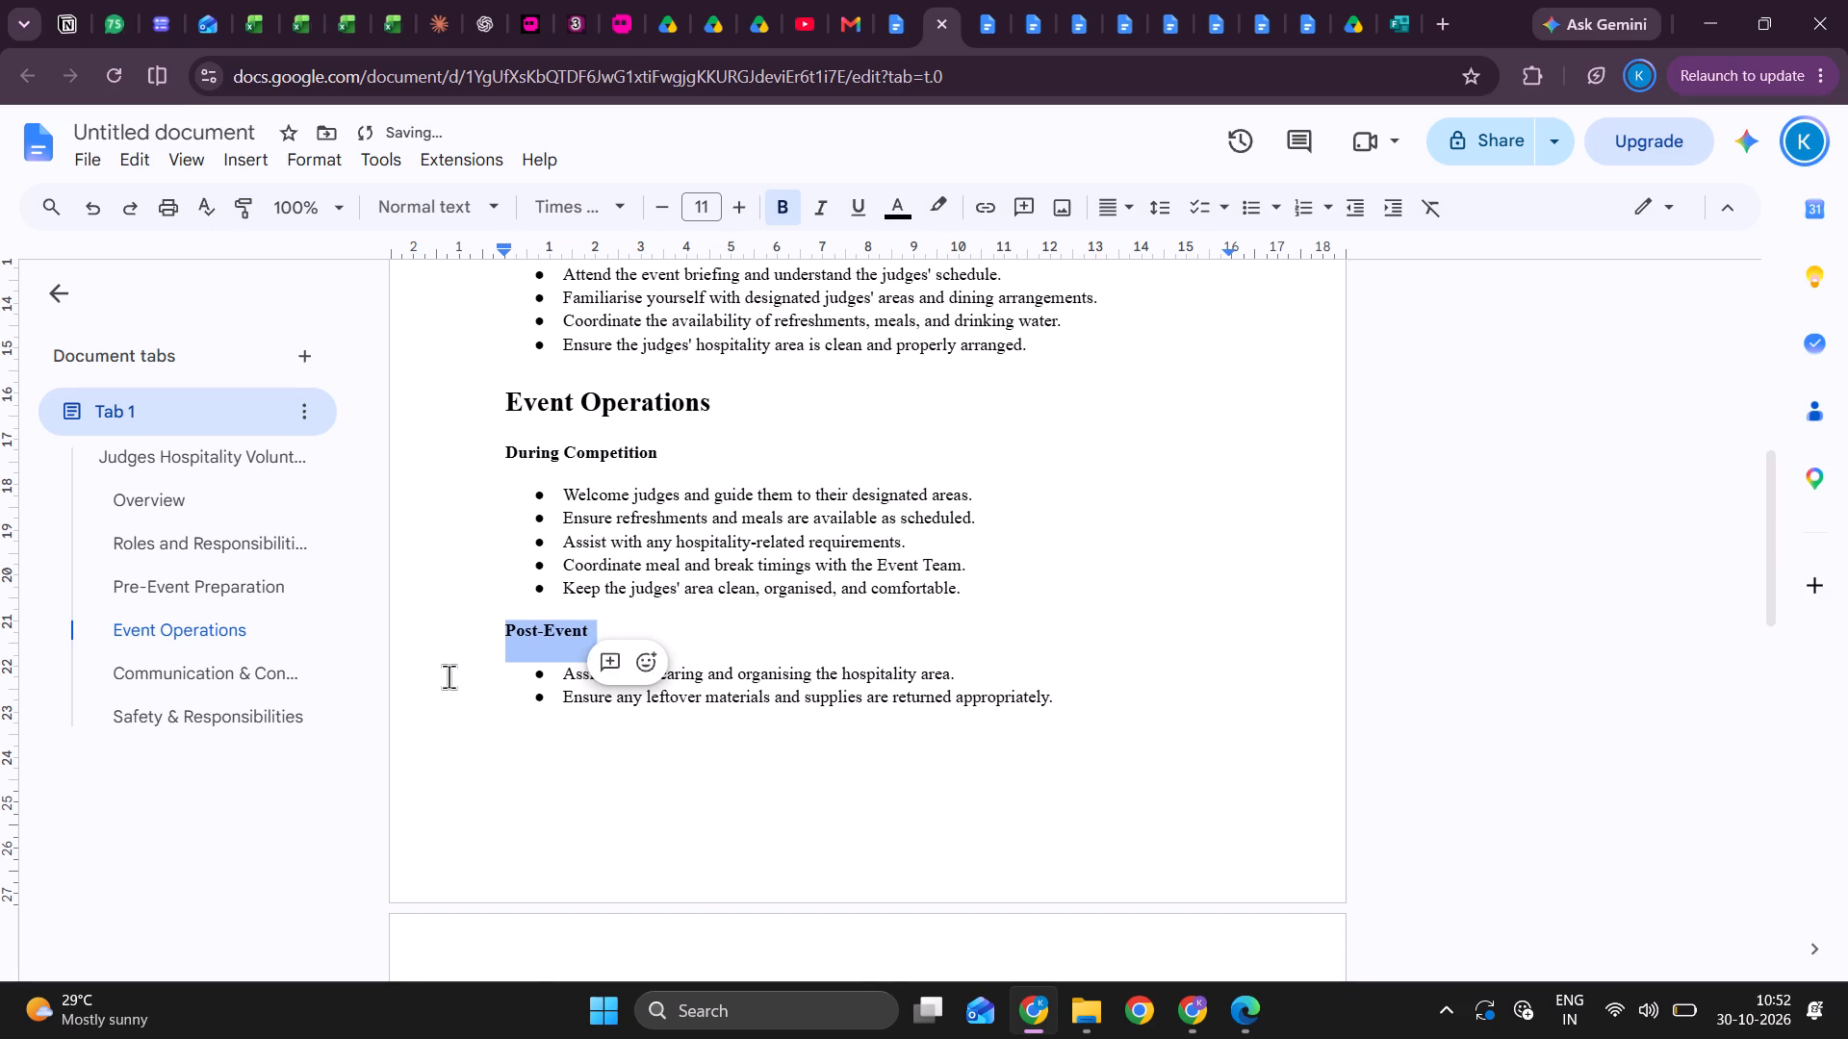
Review the formatted manual's first page, checking the title, overview, roles table and section layout.
scroll(449, 676, up, 1)
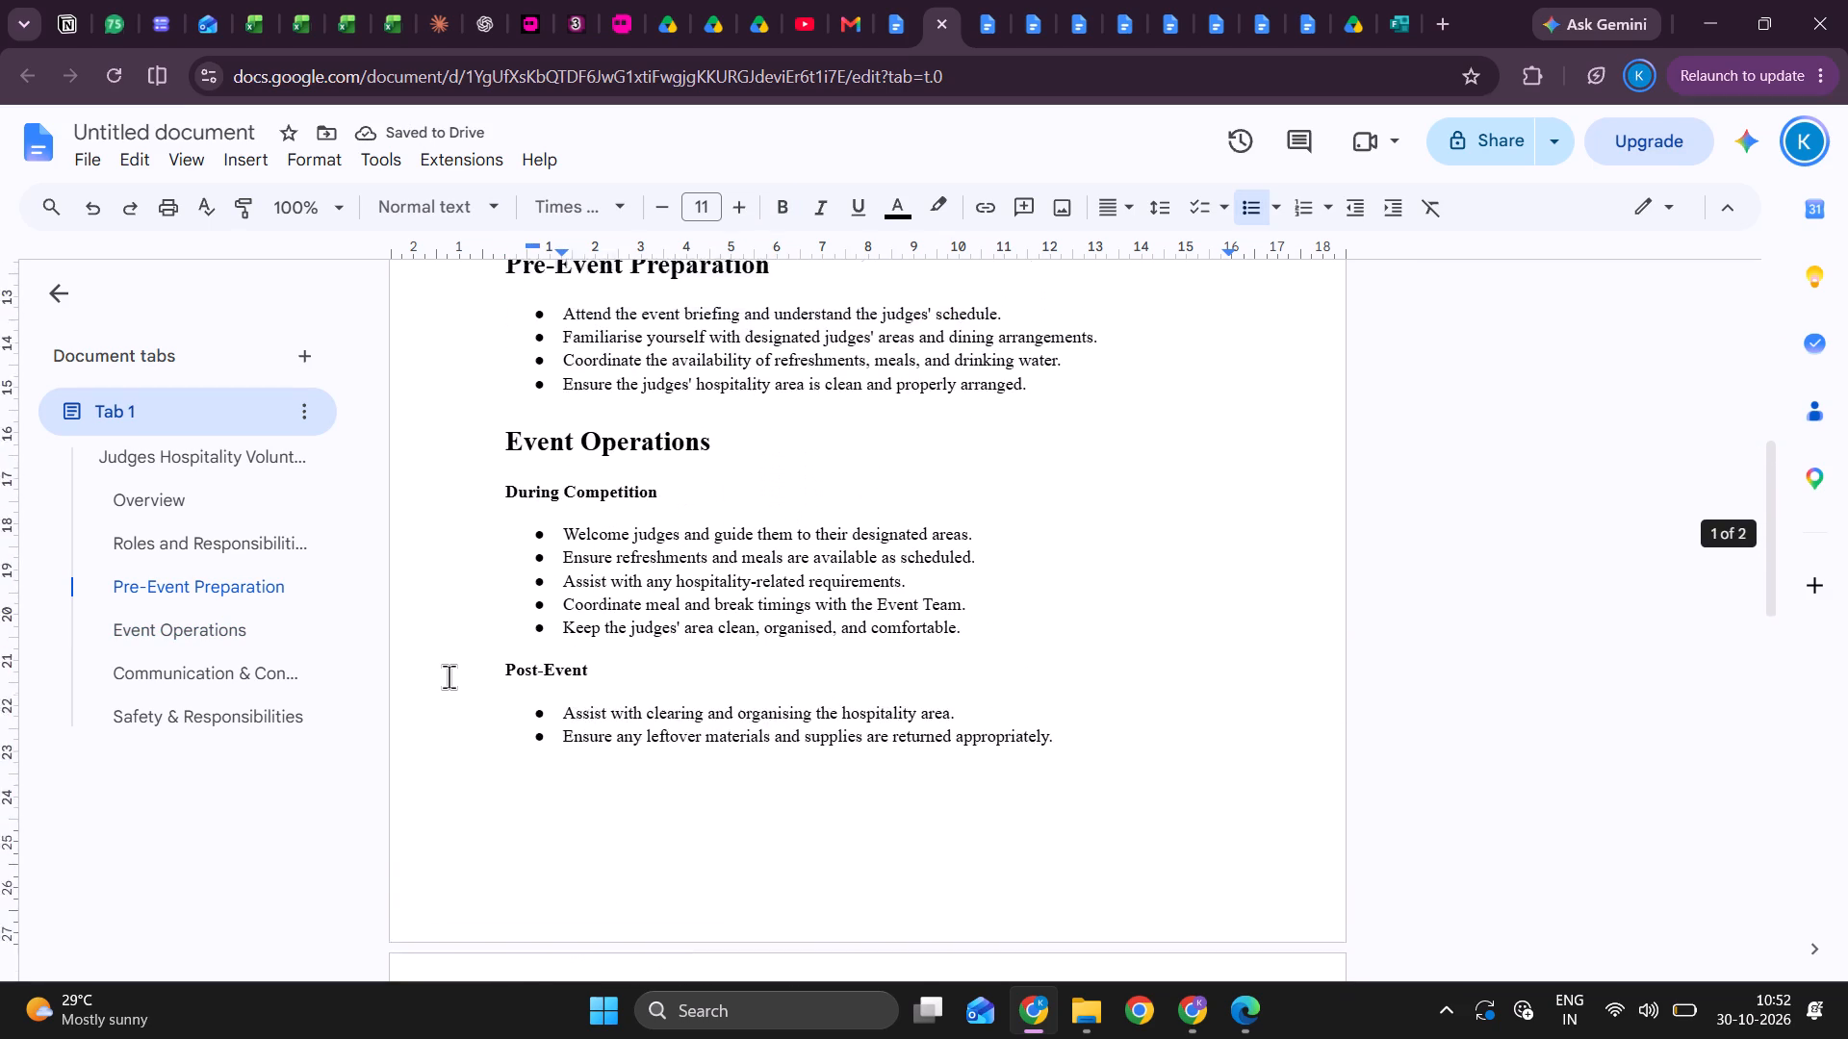
scroll(449, 676, up, 3)
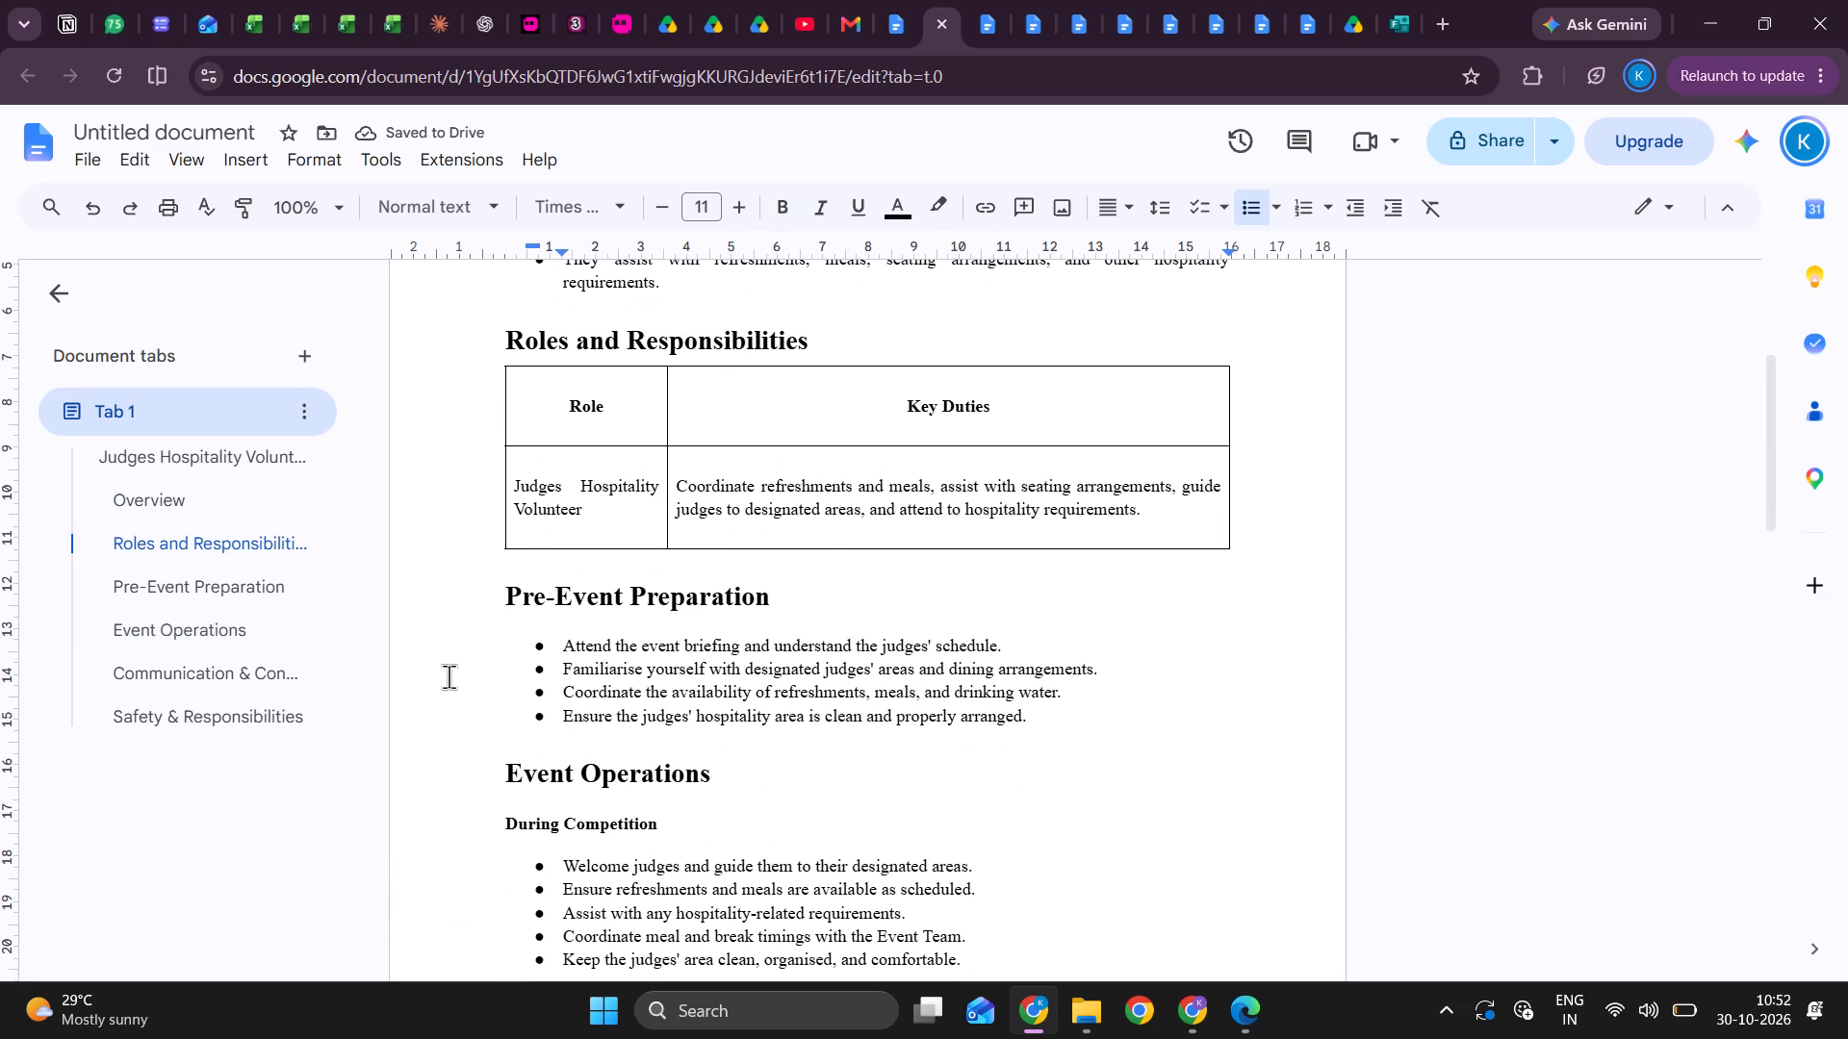
scroll(449, 676, up, 1)
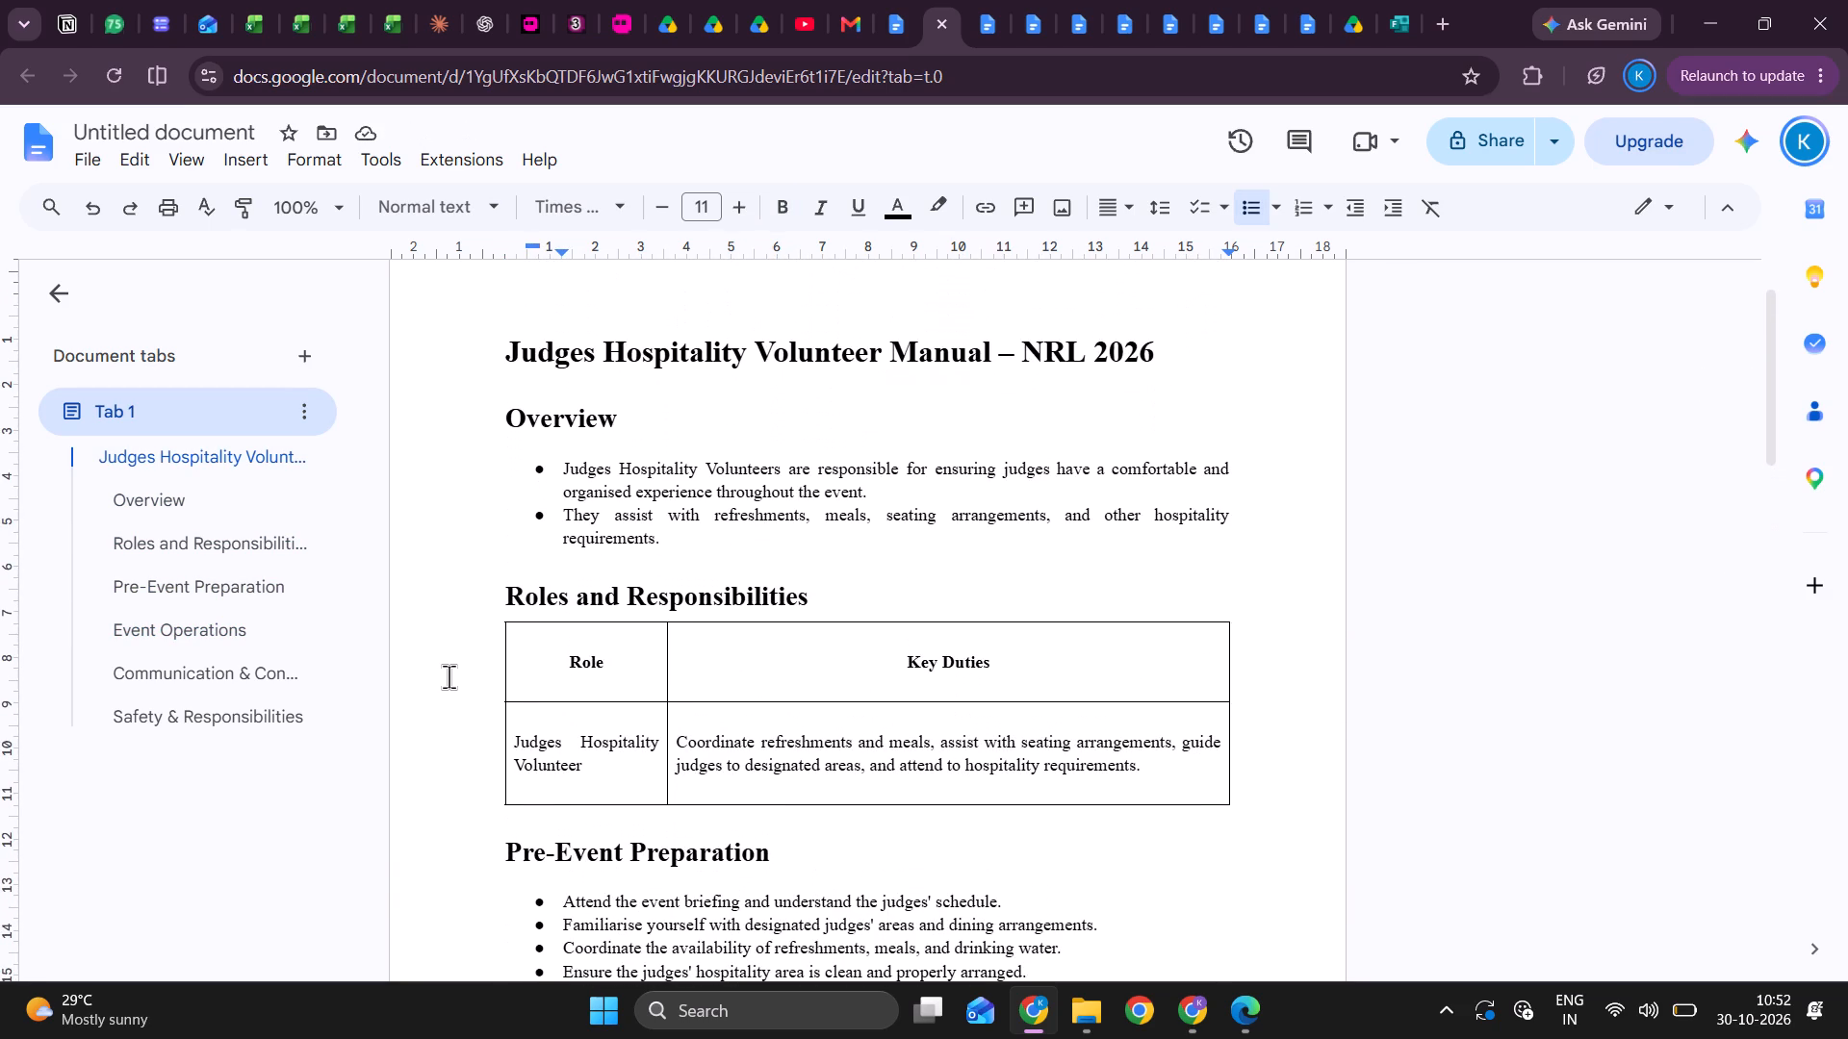
scroll(449, 676, down, 1)
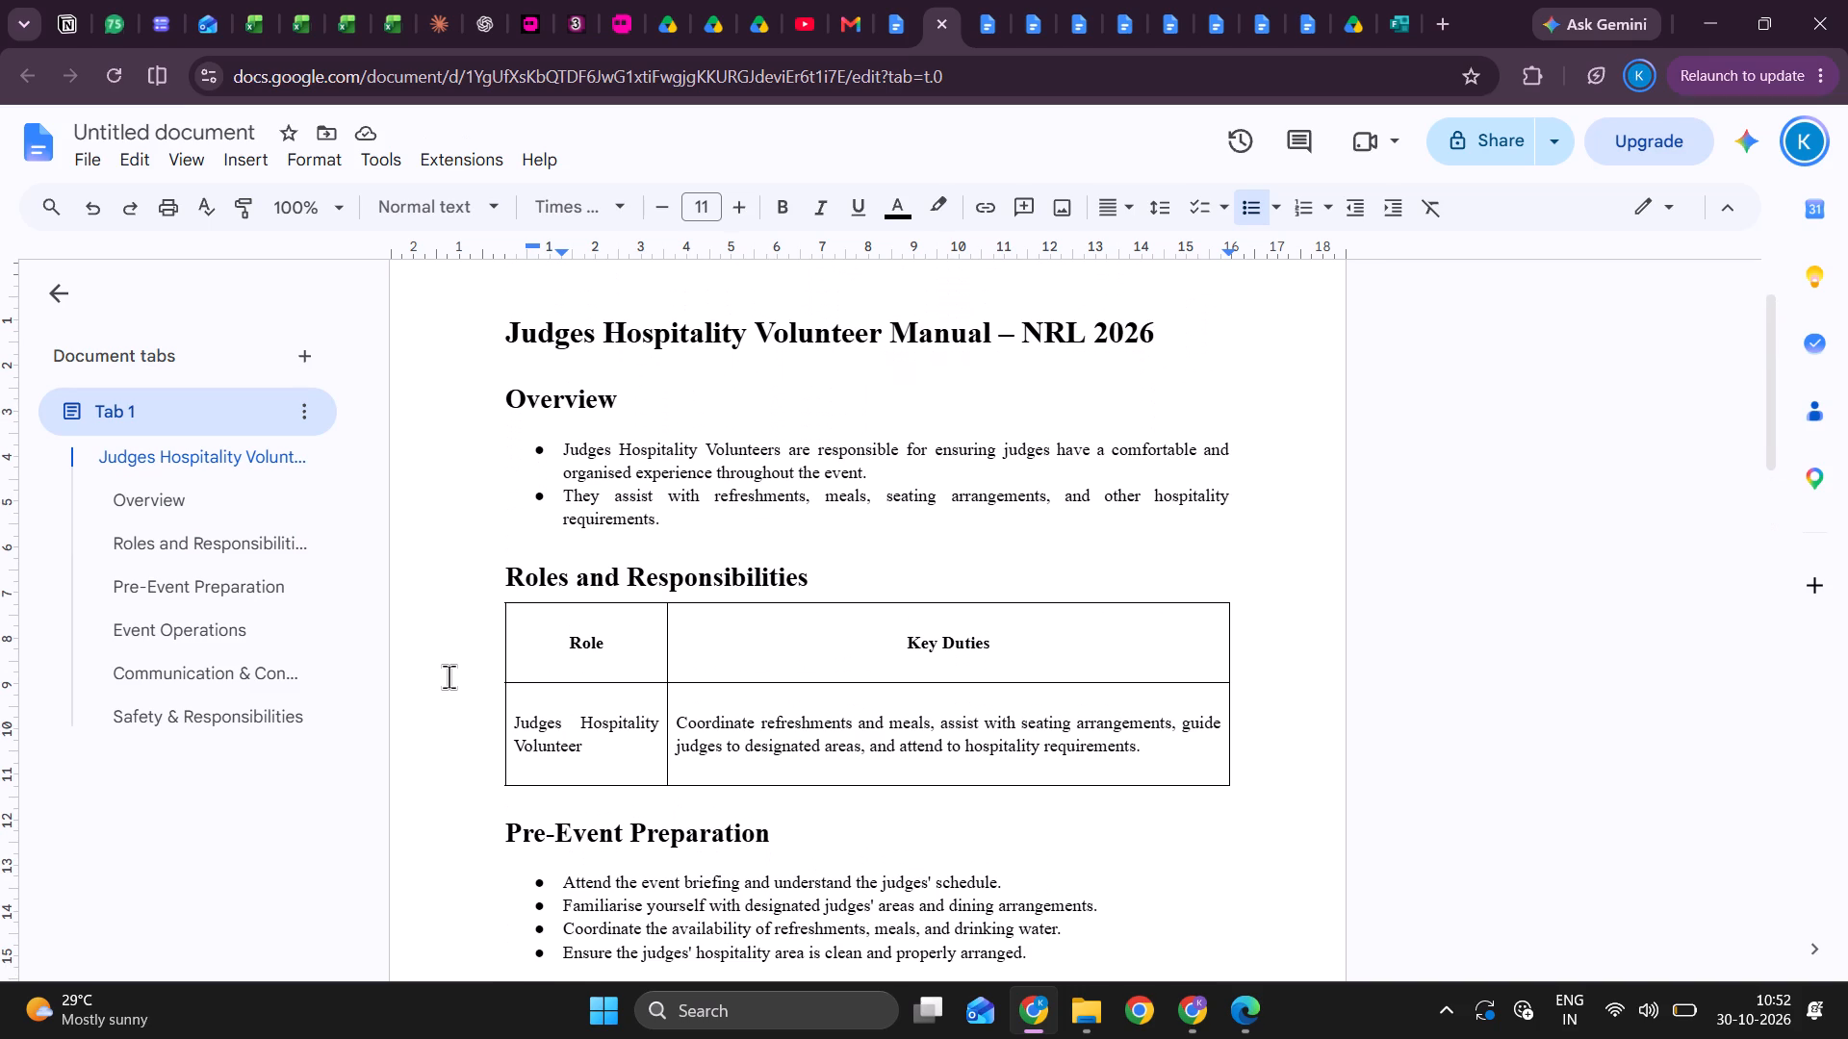
scroll(449, 676, down, 1)
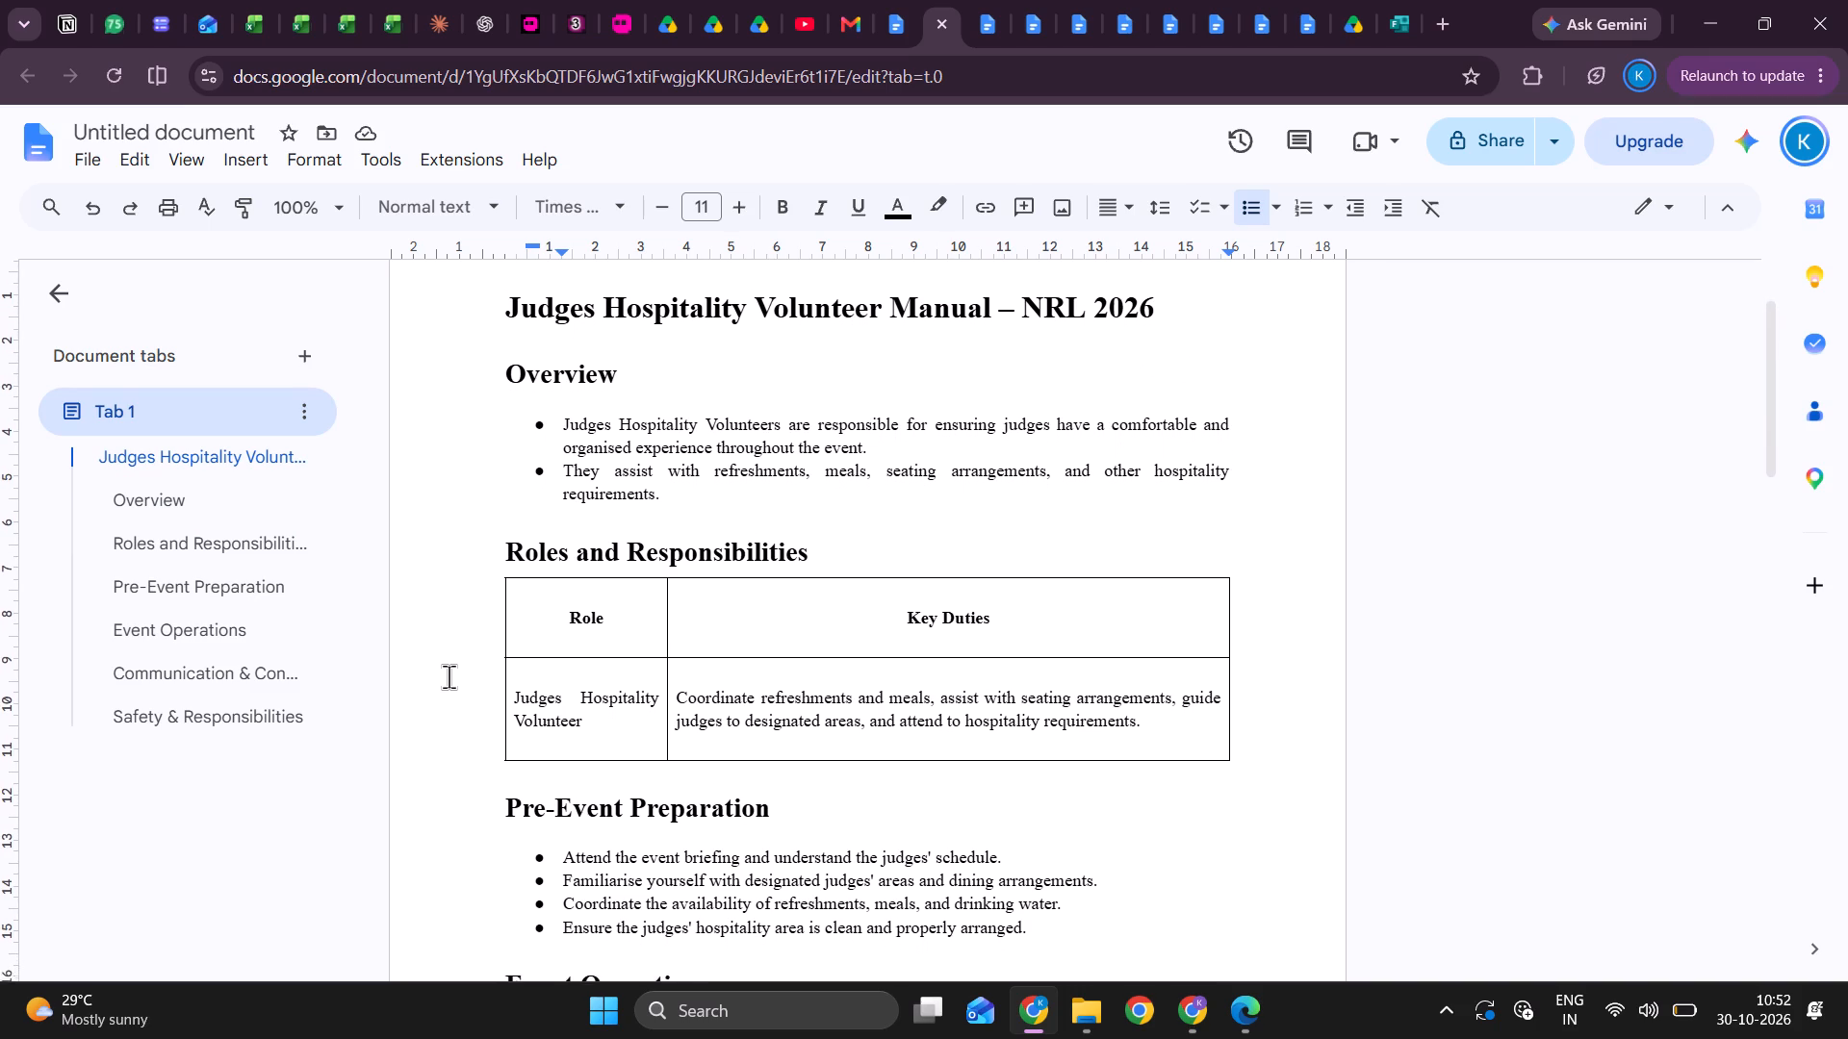
scroll(449, 676, down, 2)
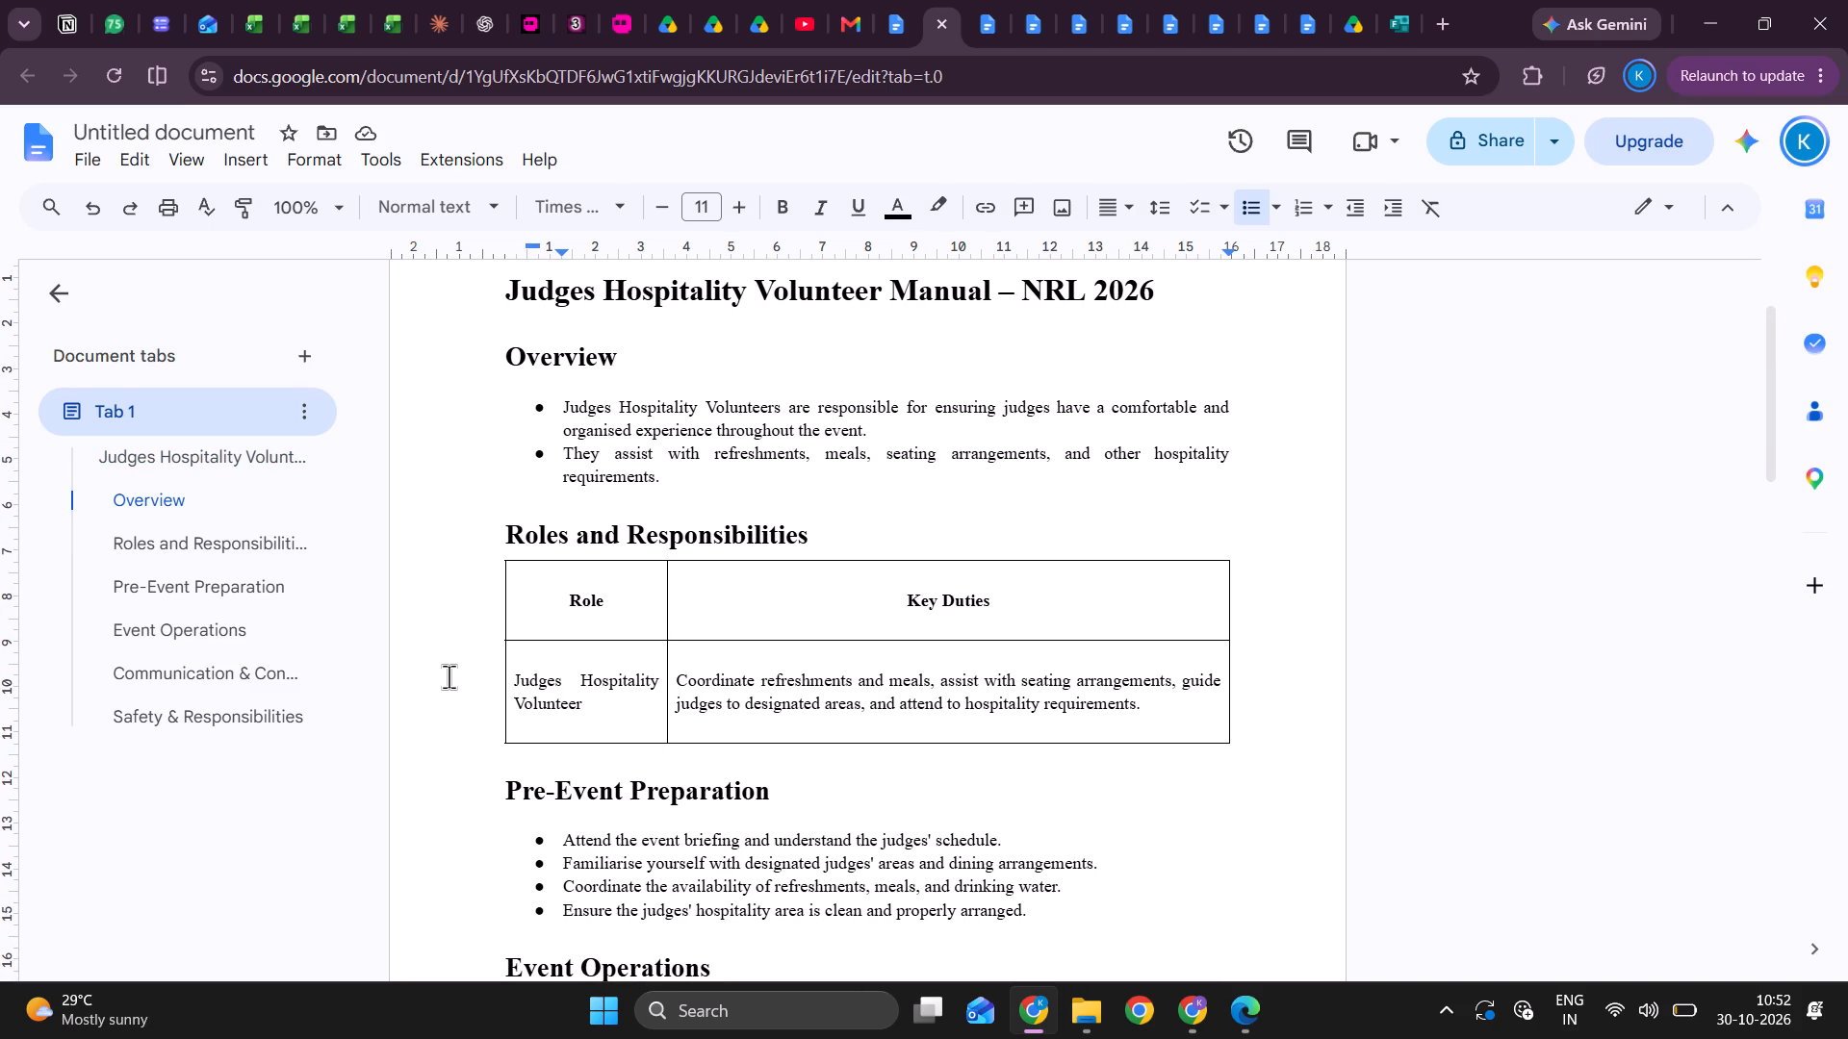
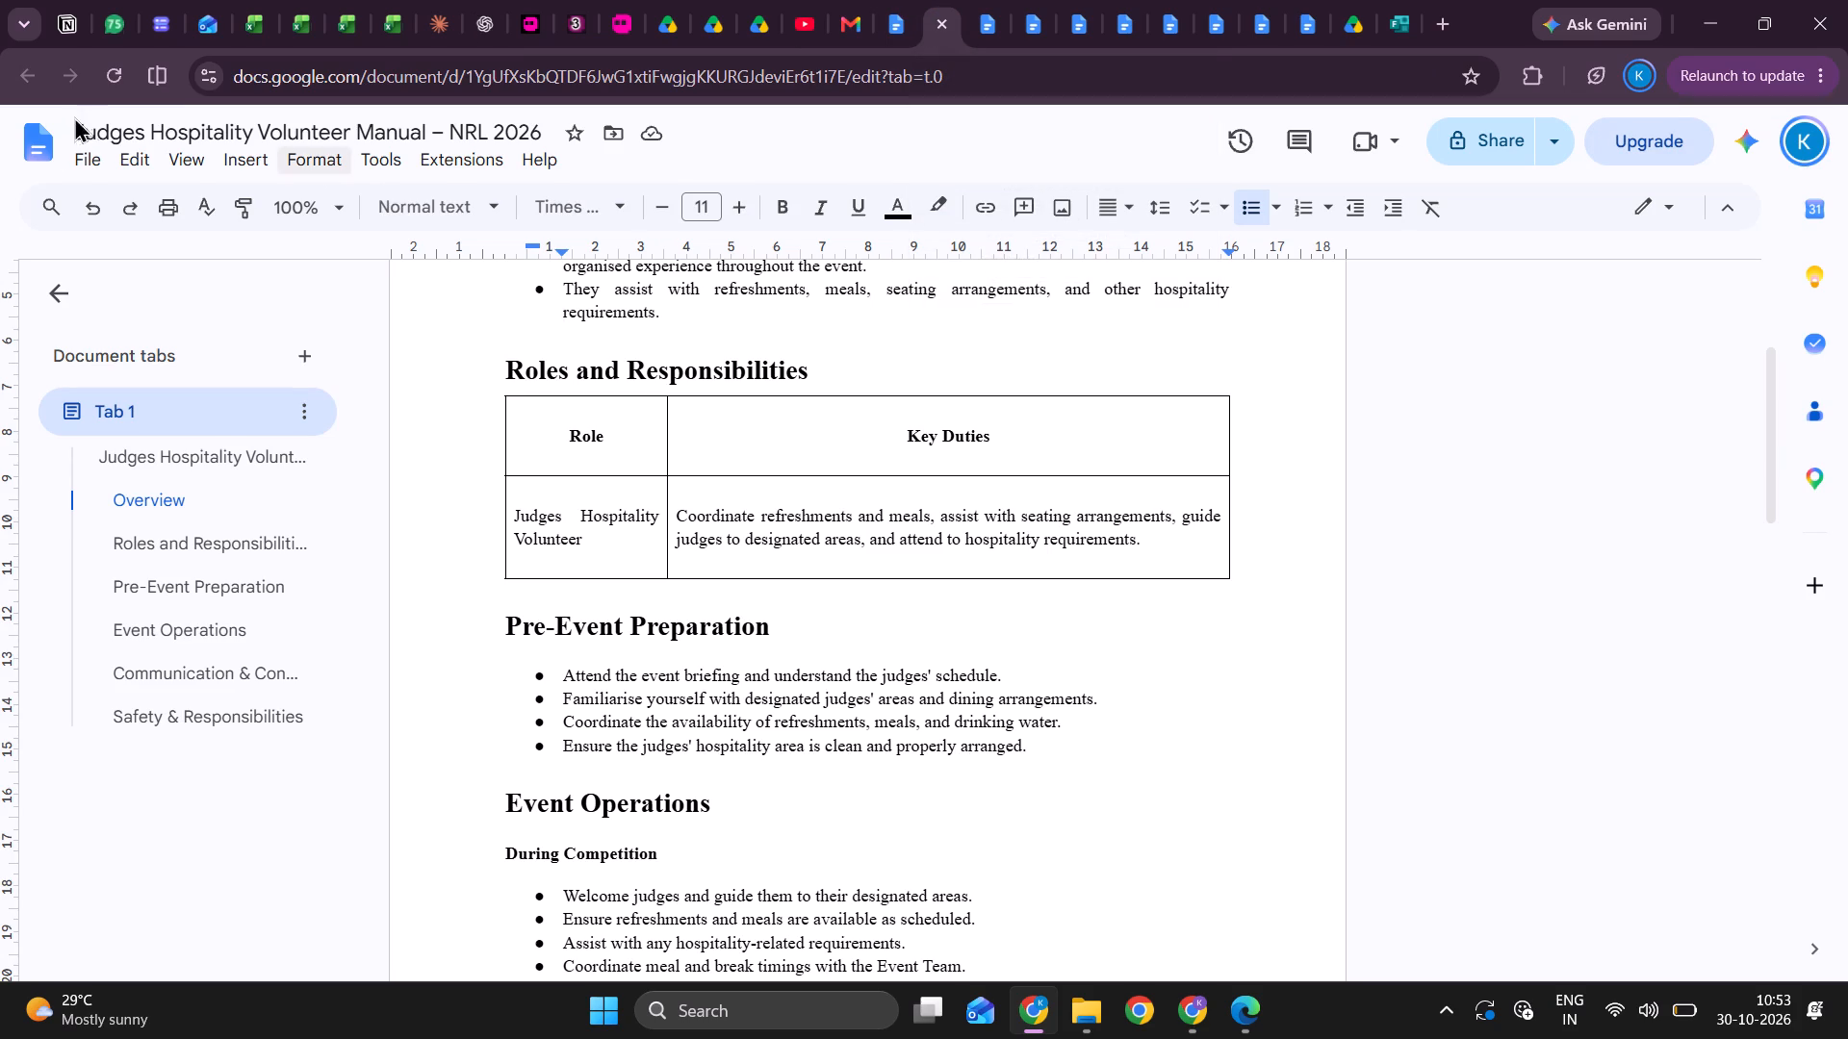
click(81, 162)
click(493, 221)
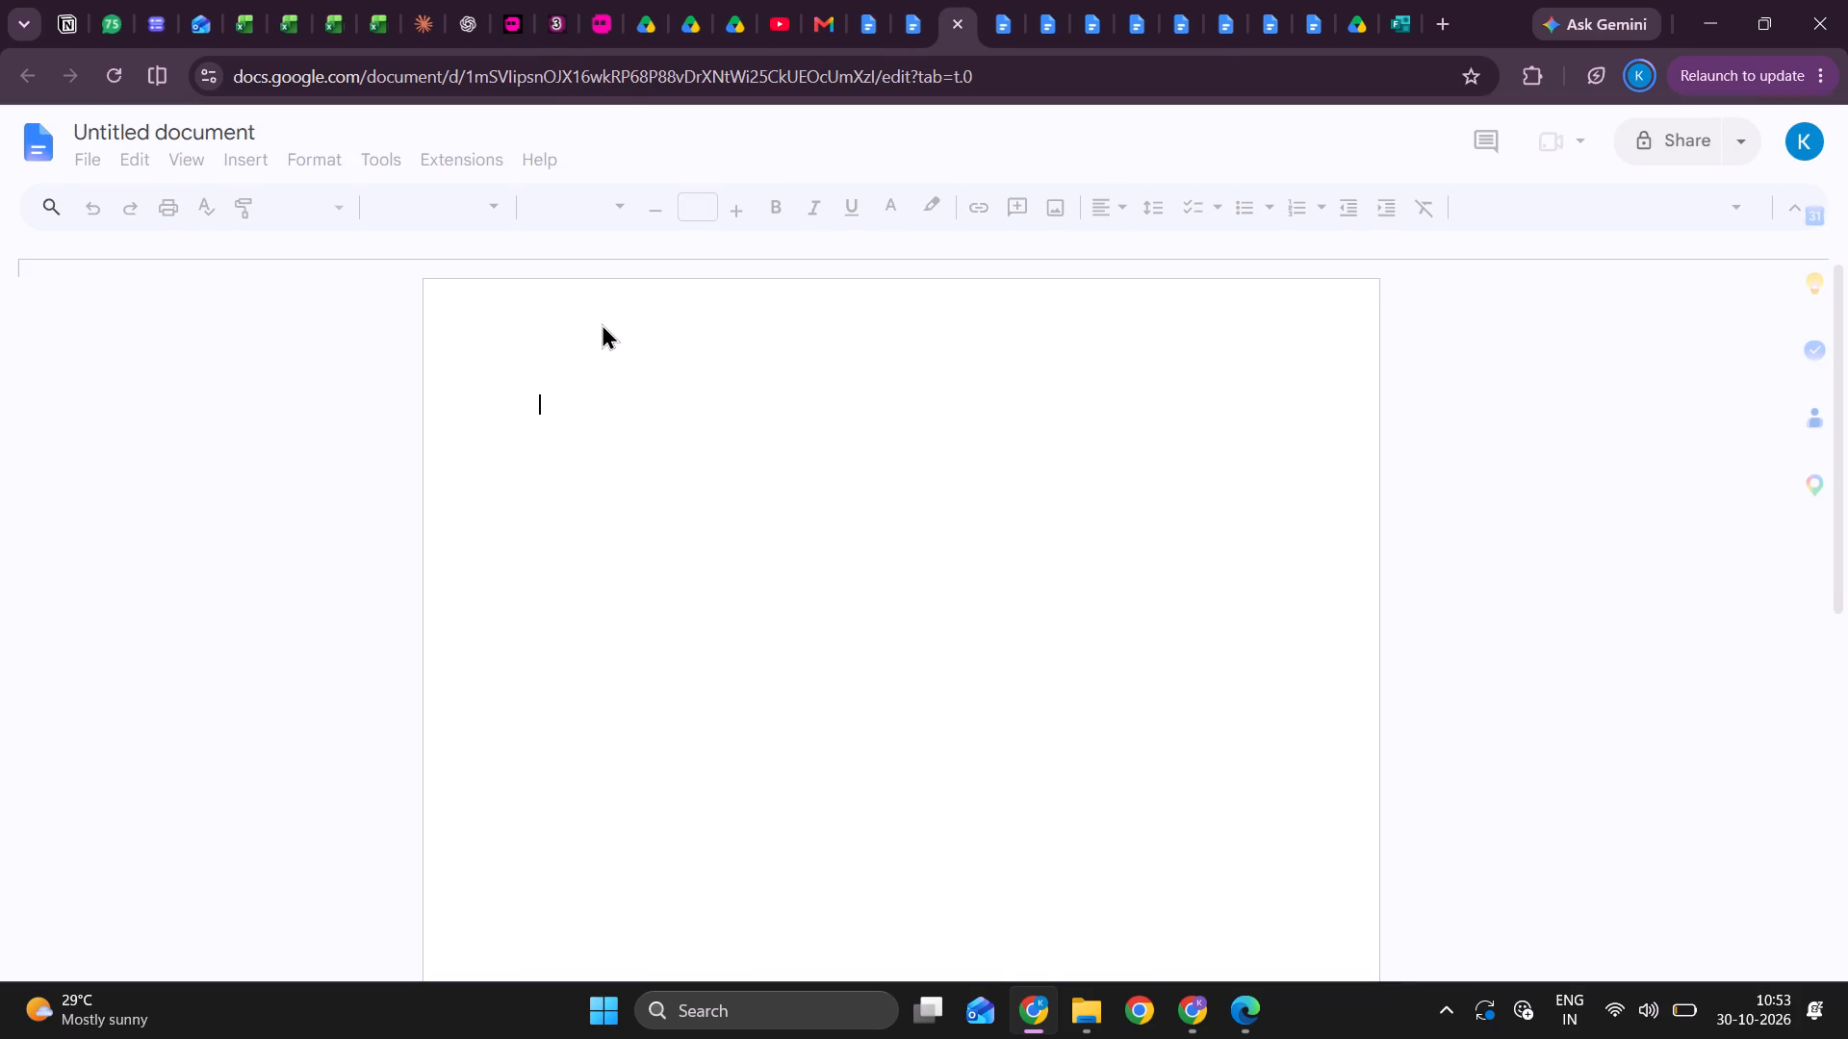
key(ctrl+v)
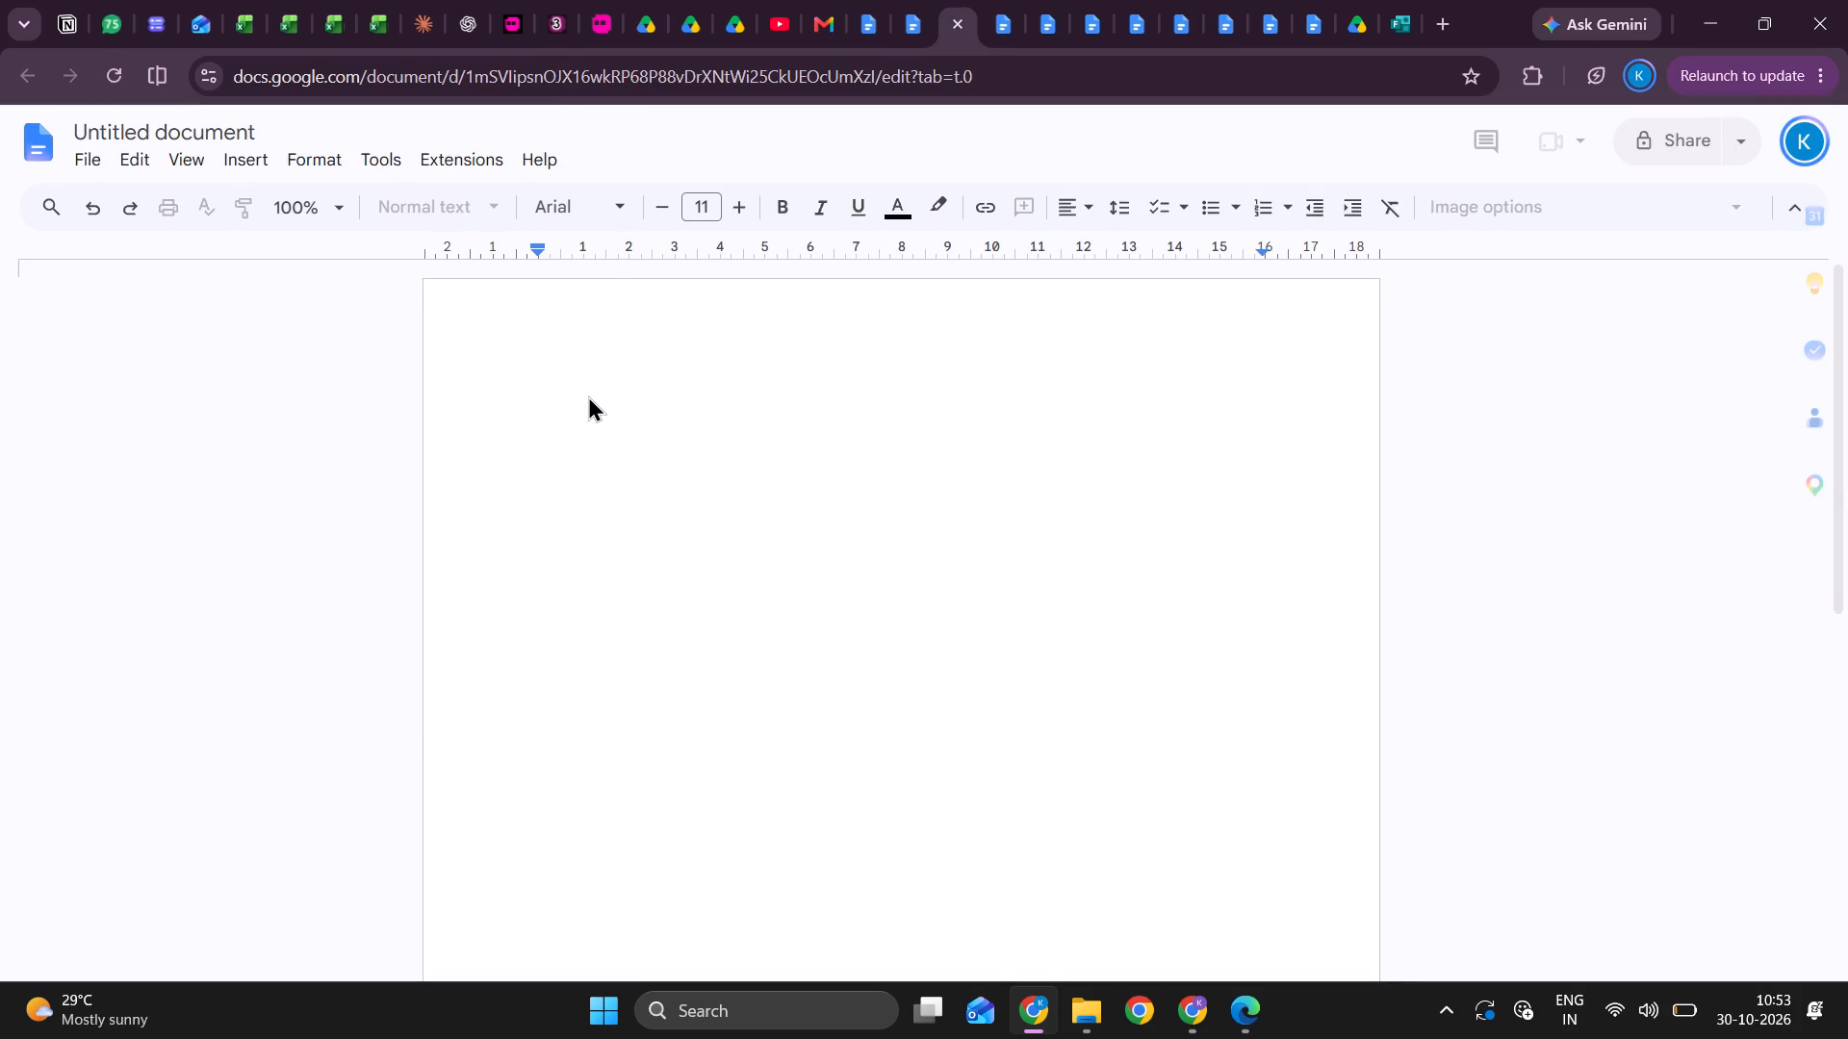
Set the font of the entire pasted manual to Times New Roman.
scroll(611, 482, up, 7)
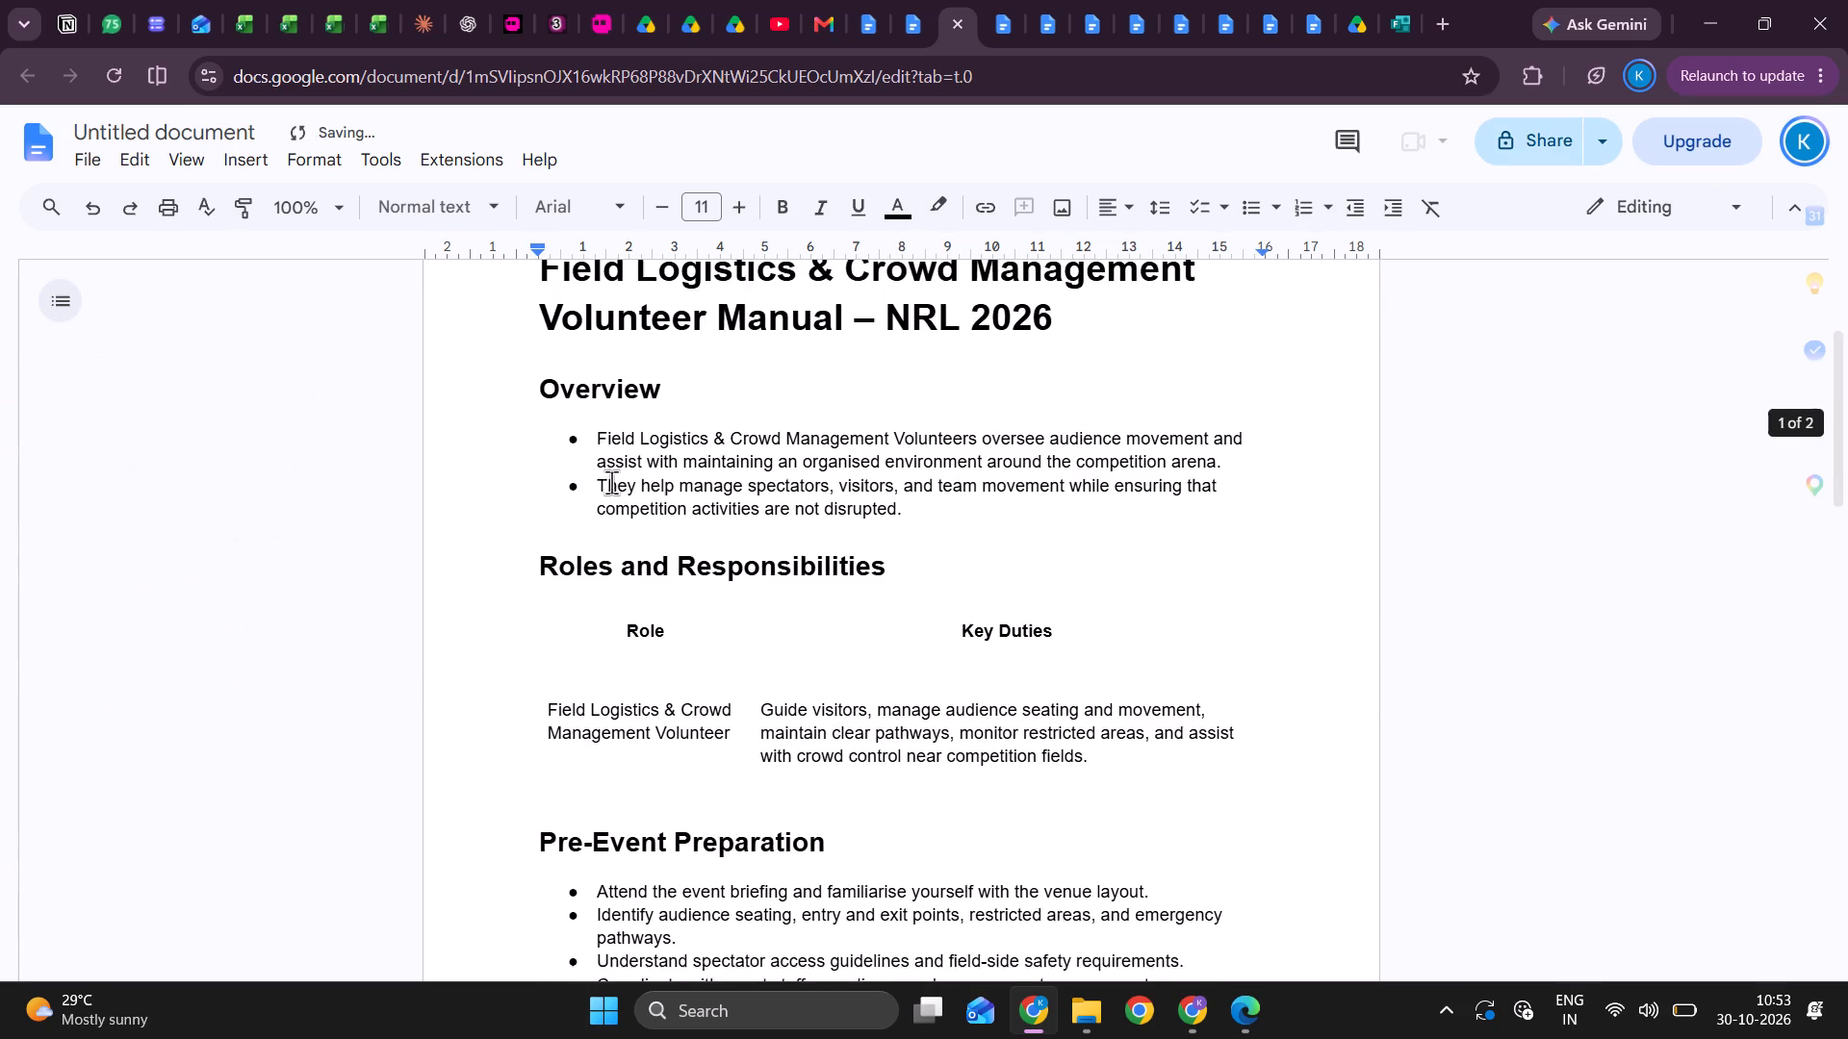
scroll(611, 482, up, 2)
key(ctrl+a)
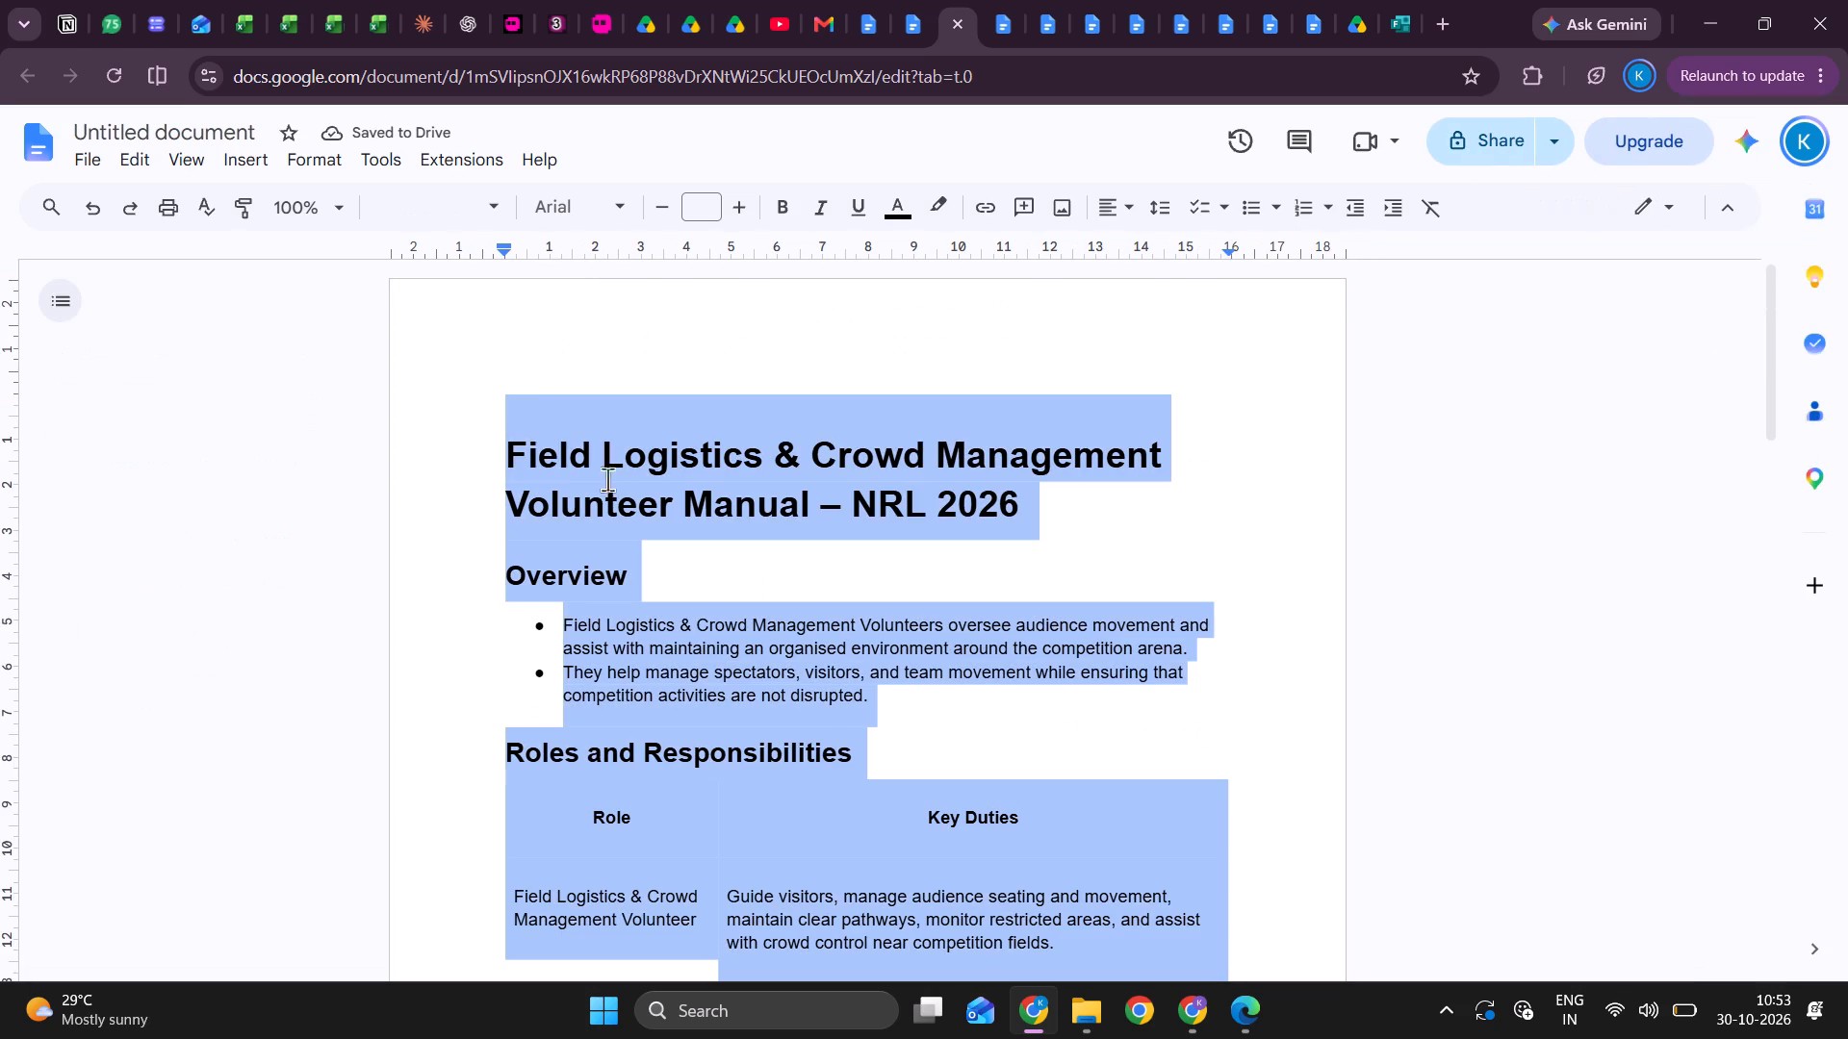
drag(576, 191, 611, 352)
drag(611, 352, 938, 513)
Reduce the main title's font size until the whole heading fits on one line.
click(938, 513)
drag(1025, 502, 571, 469)
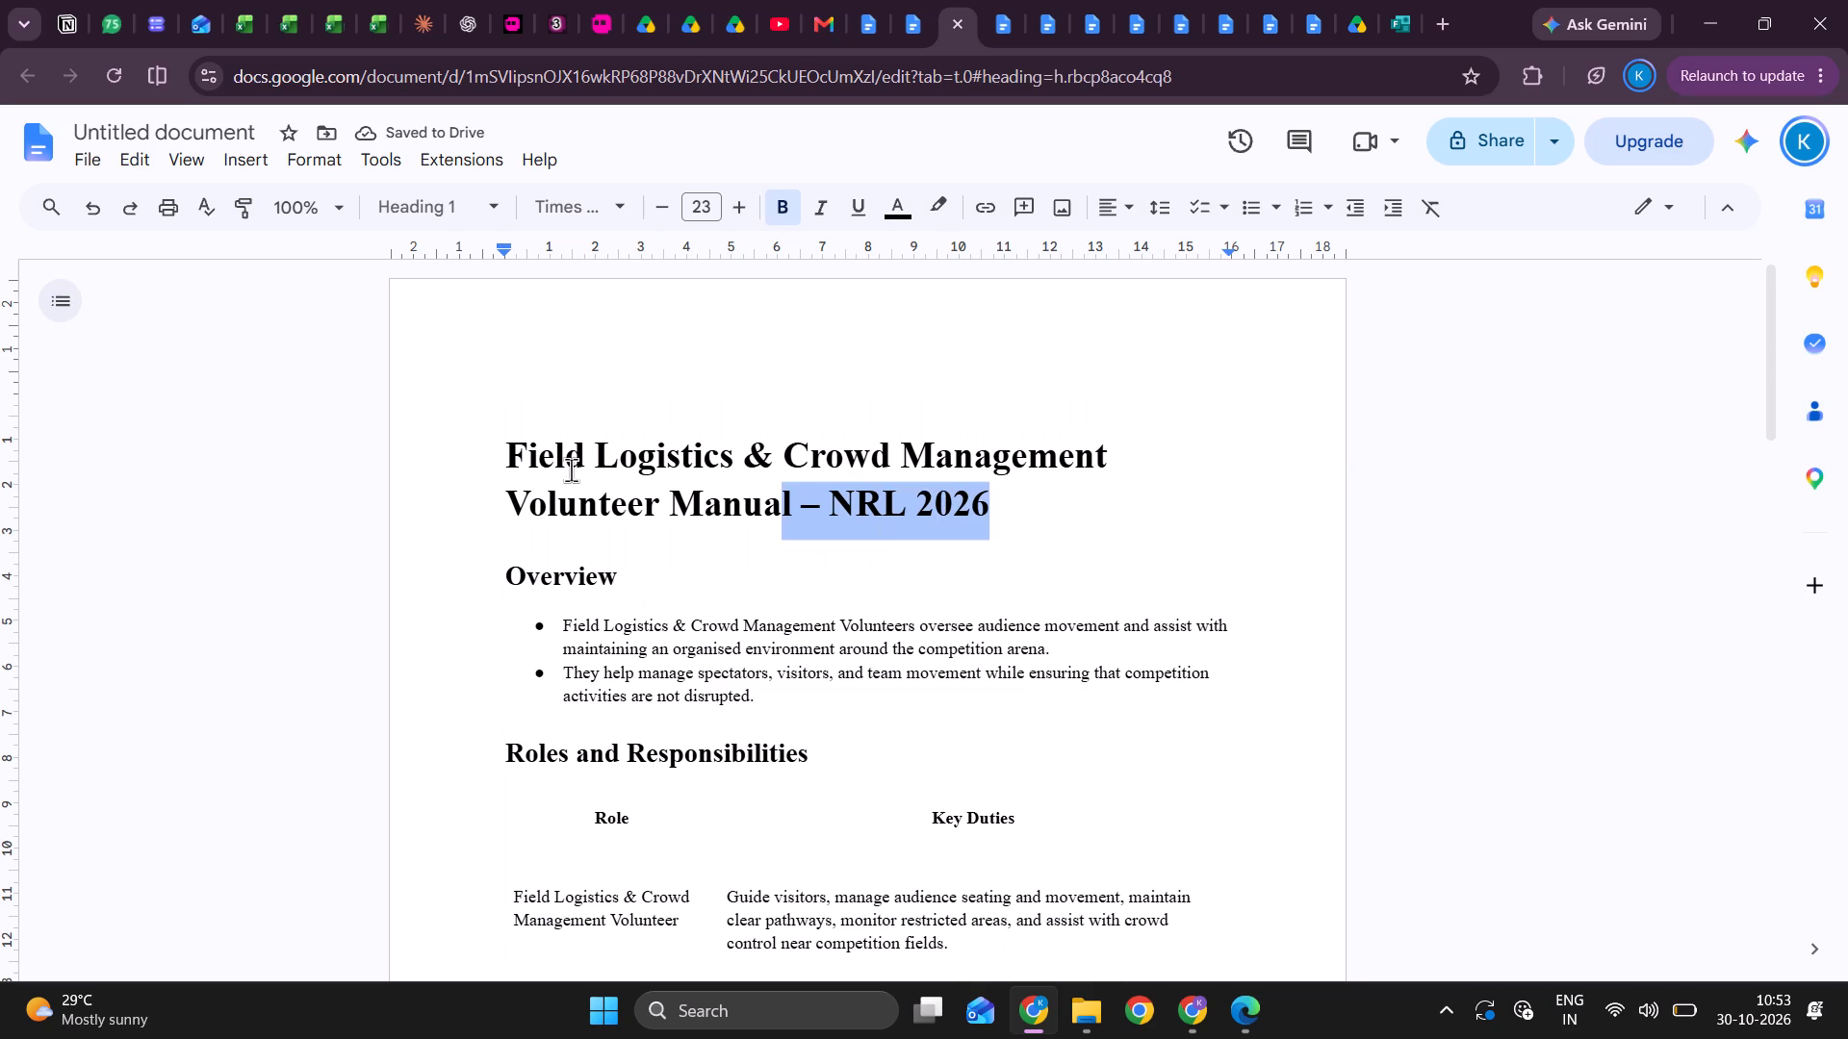
drag(571, 469, 434, 427)
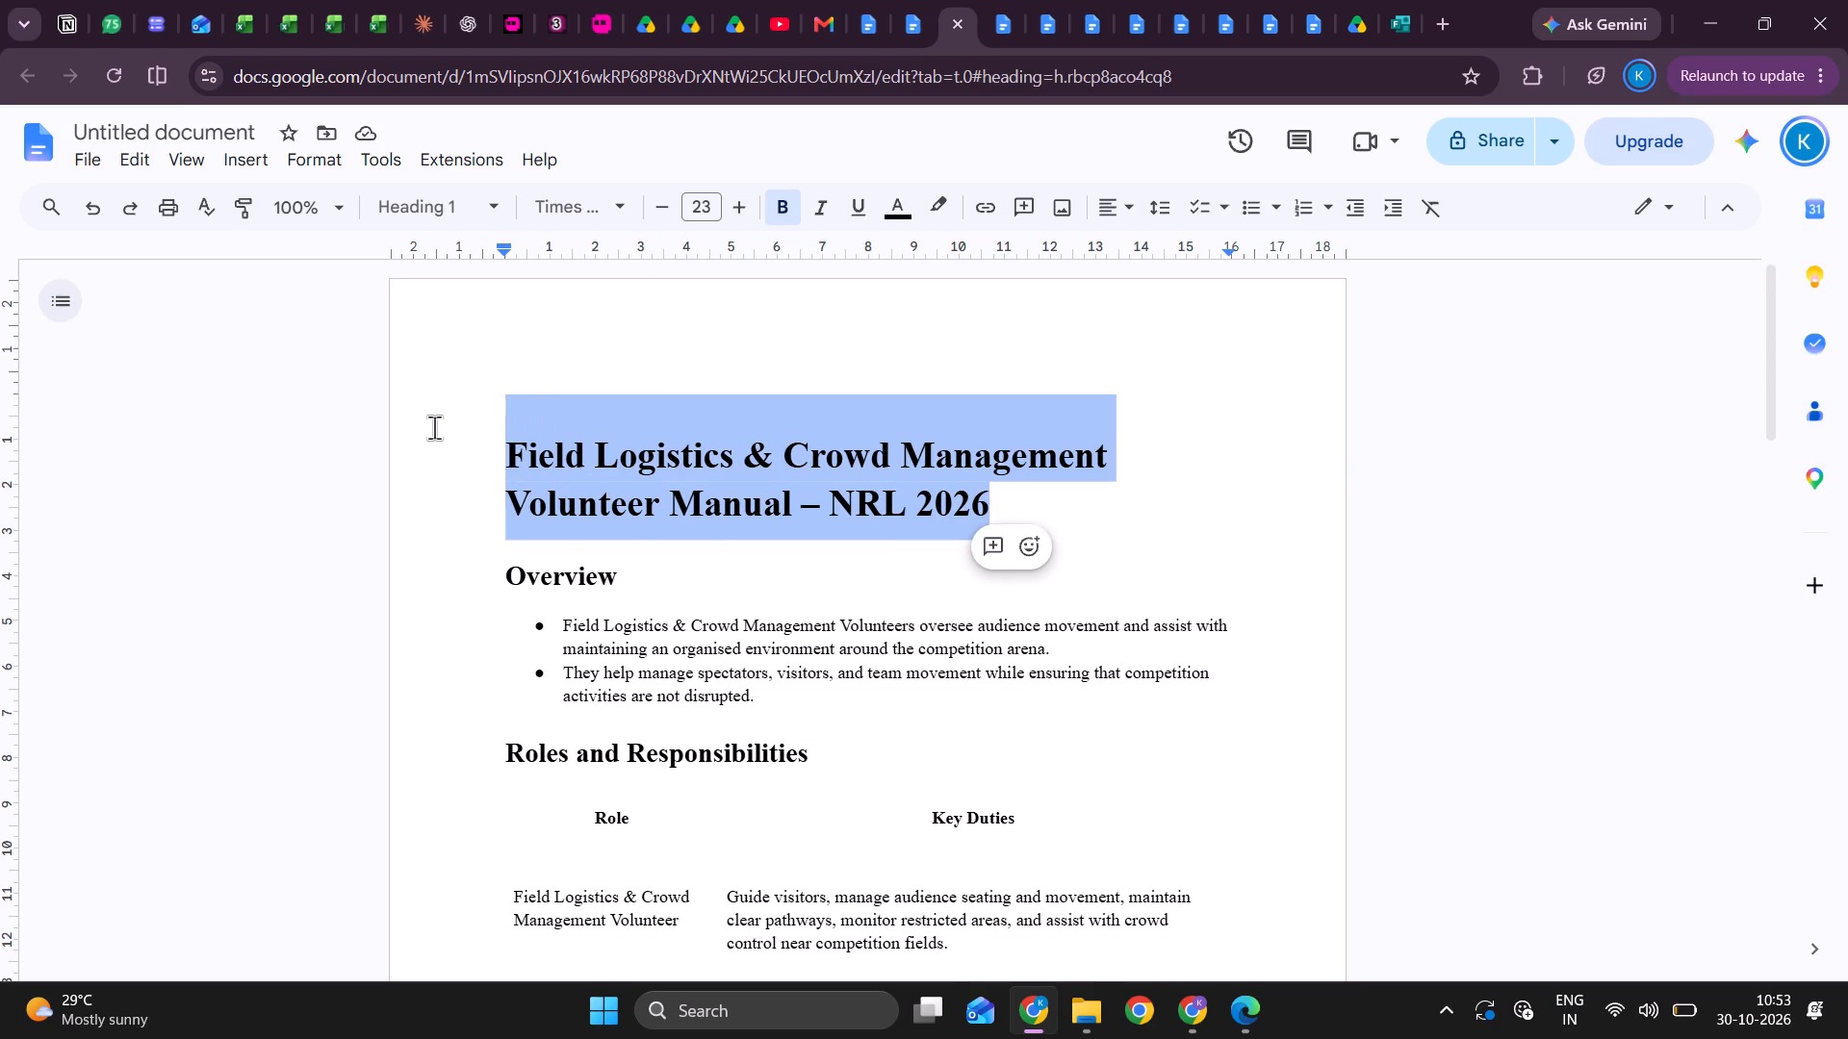
drag(654, 189, 657, 197)
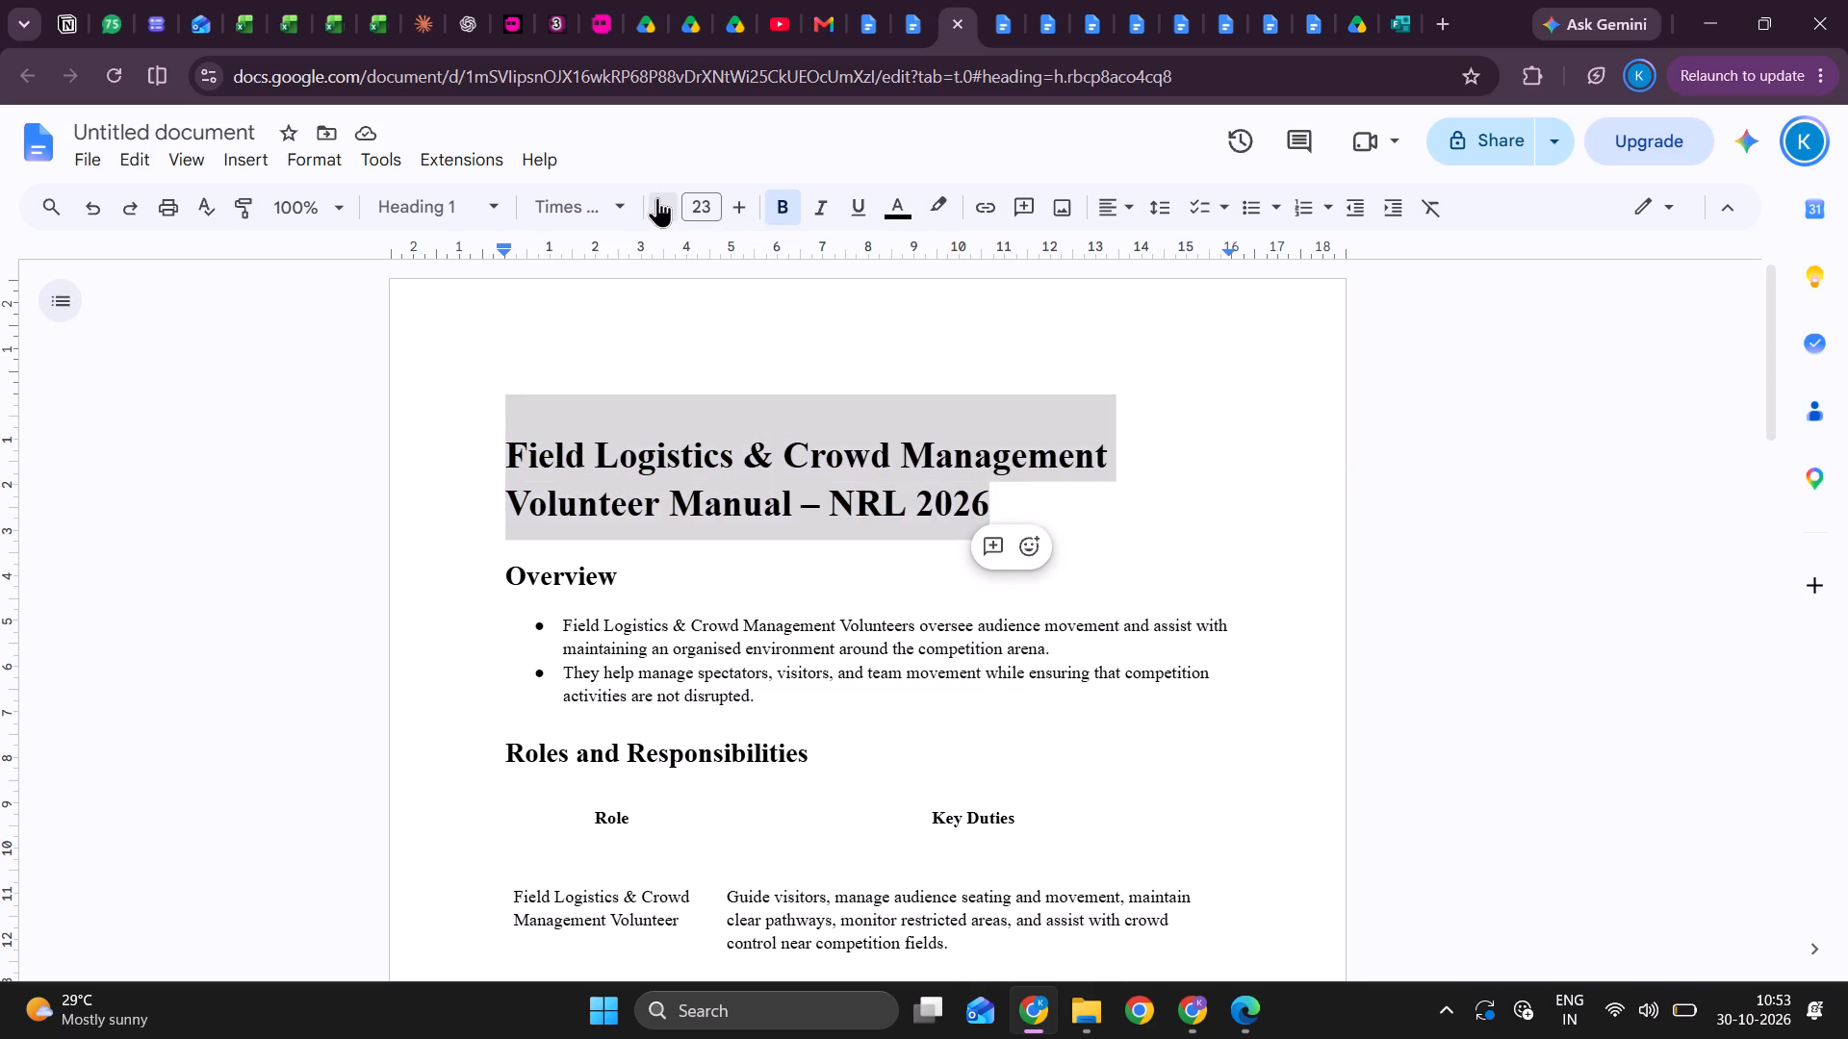
triple_click(657, 197)
double_click(657, 197)
click(657, 197)
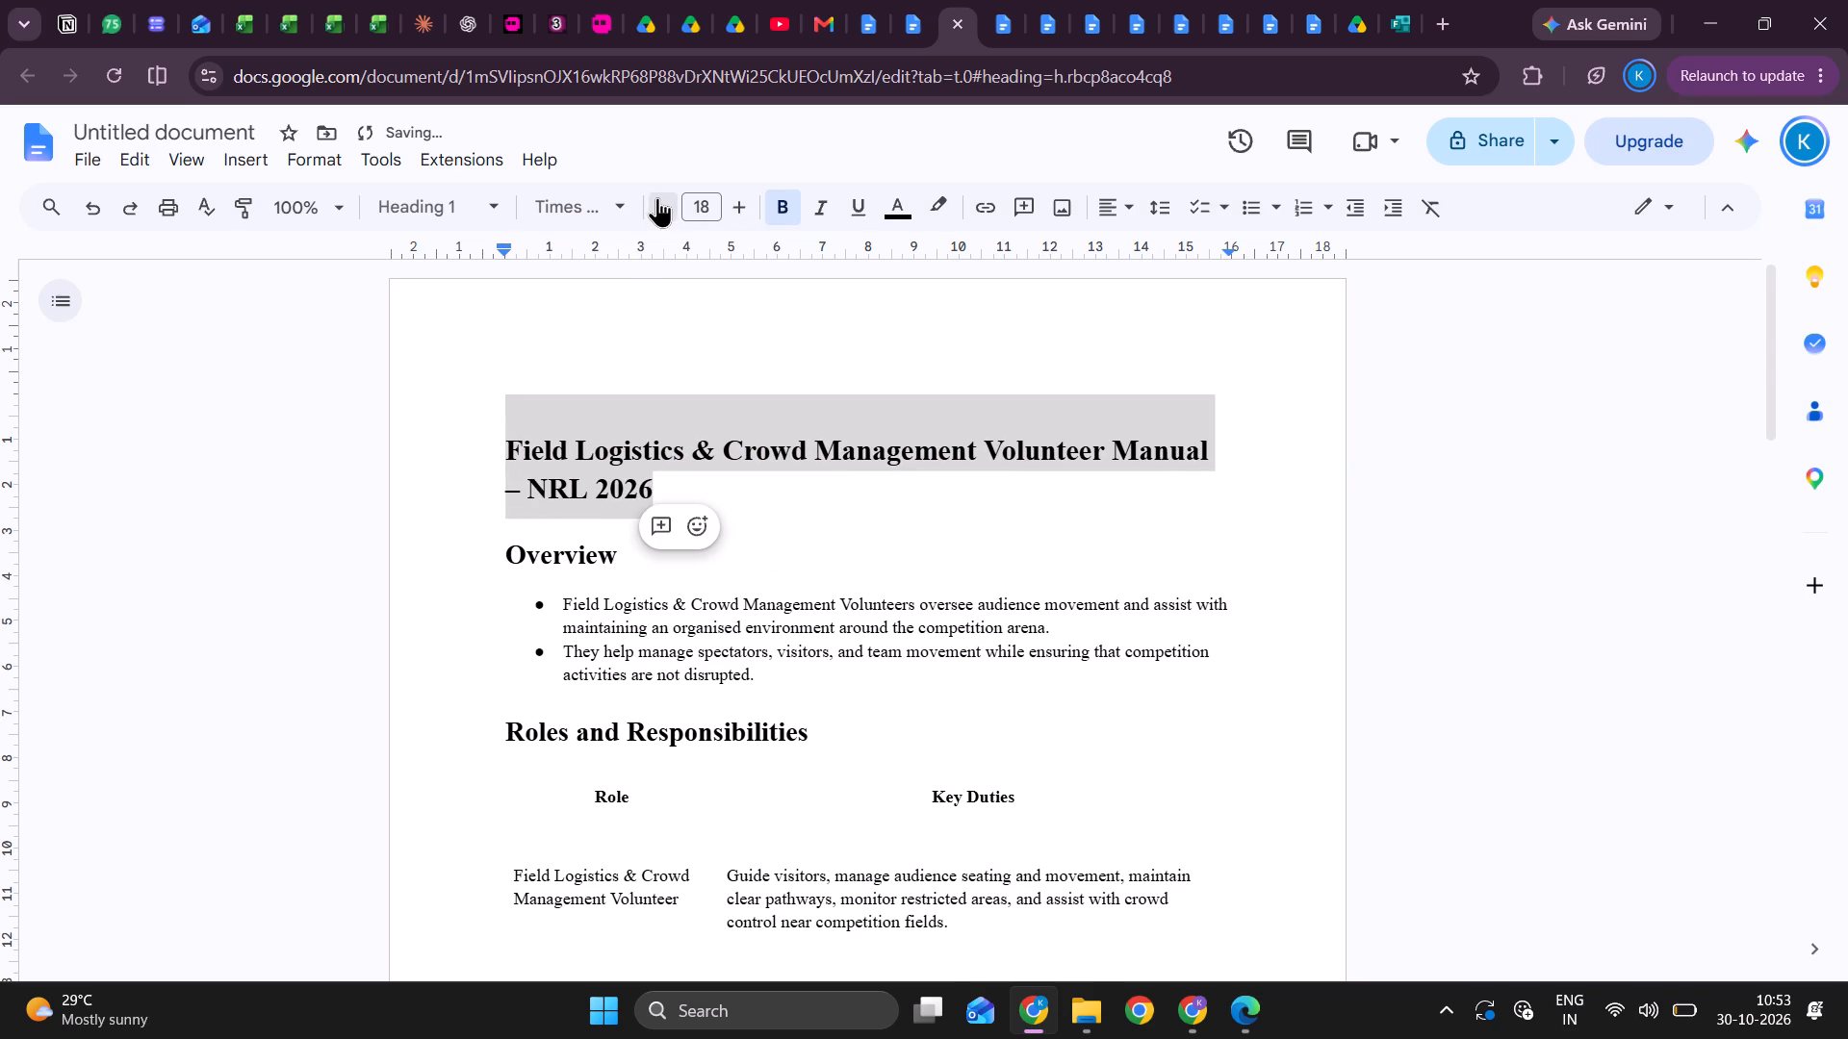
click(657, 197)
click(657, 197)
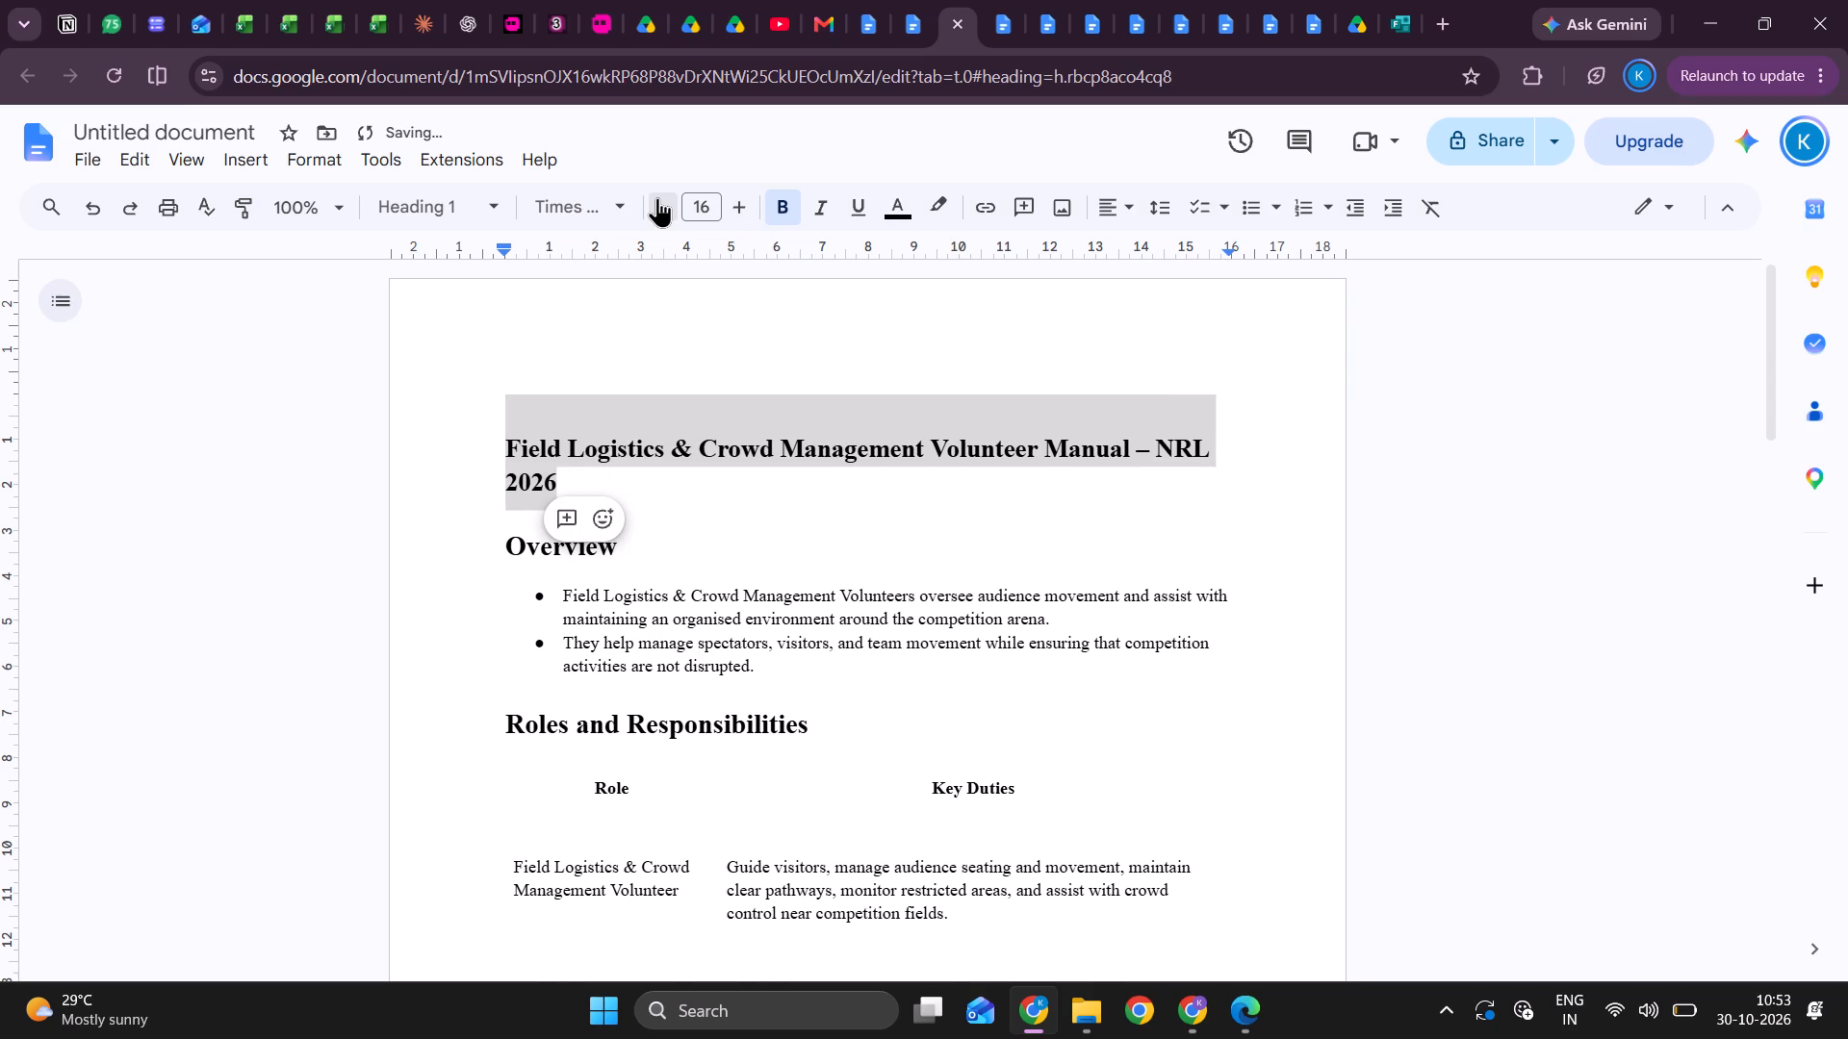
click(809, 498)
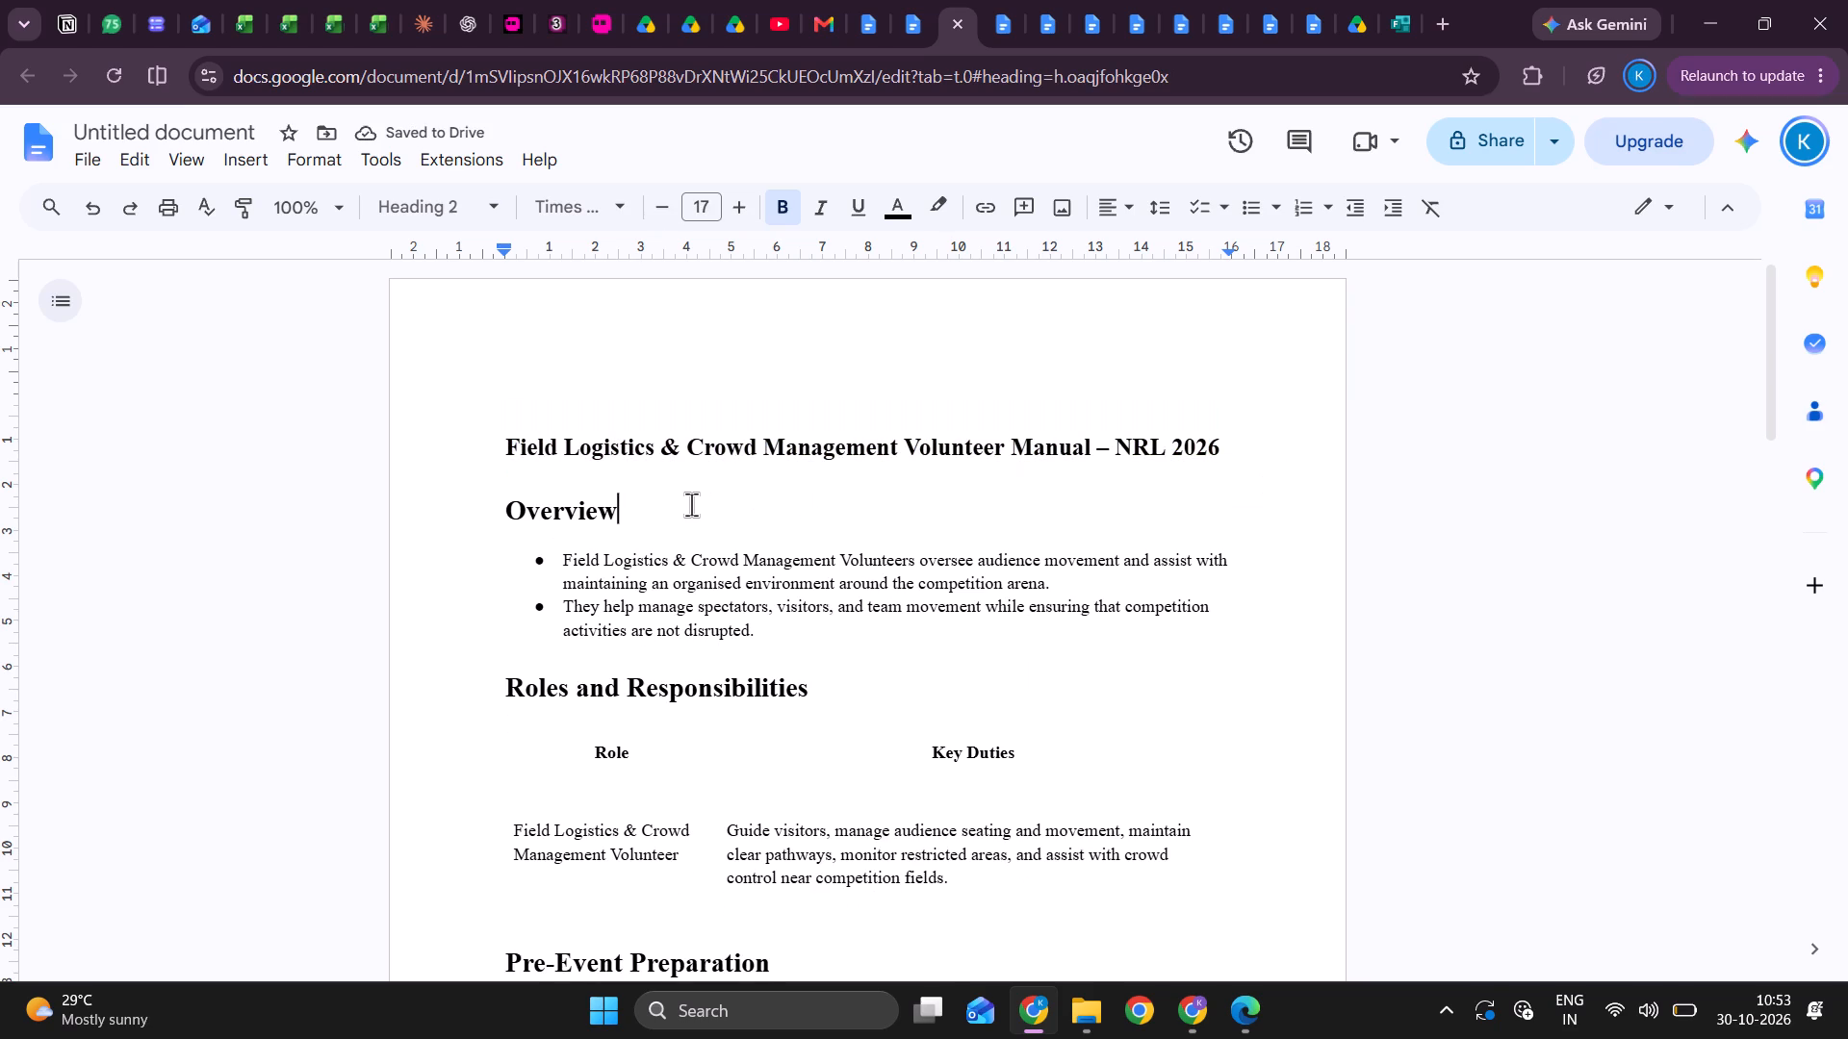
Name the untitled document "Field Logistics & Crowd Management Volunteer Manual – NRL 2026", matching its heading.
scroll(691, 504, down, 1)
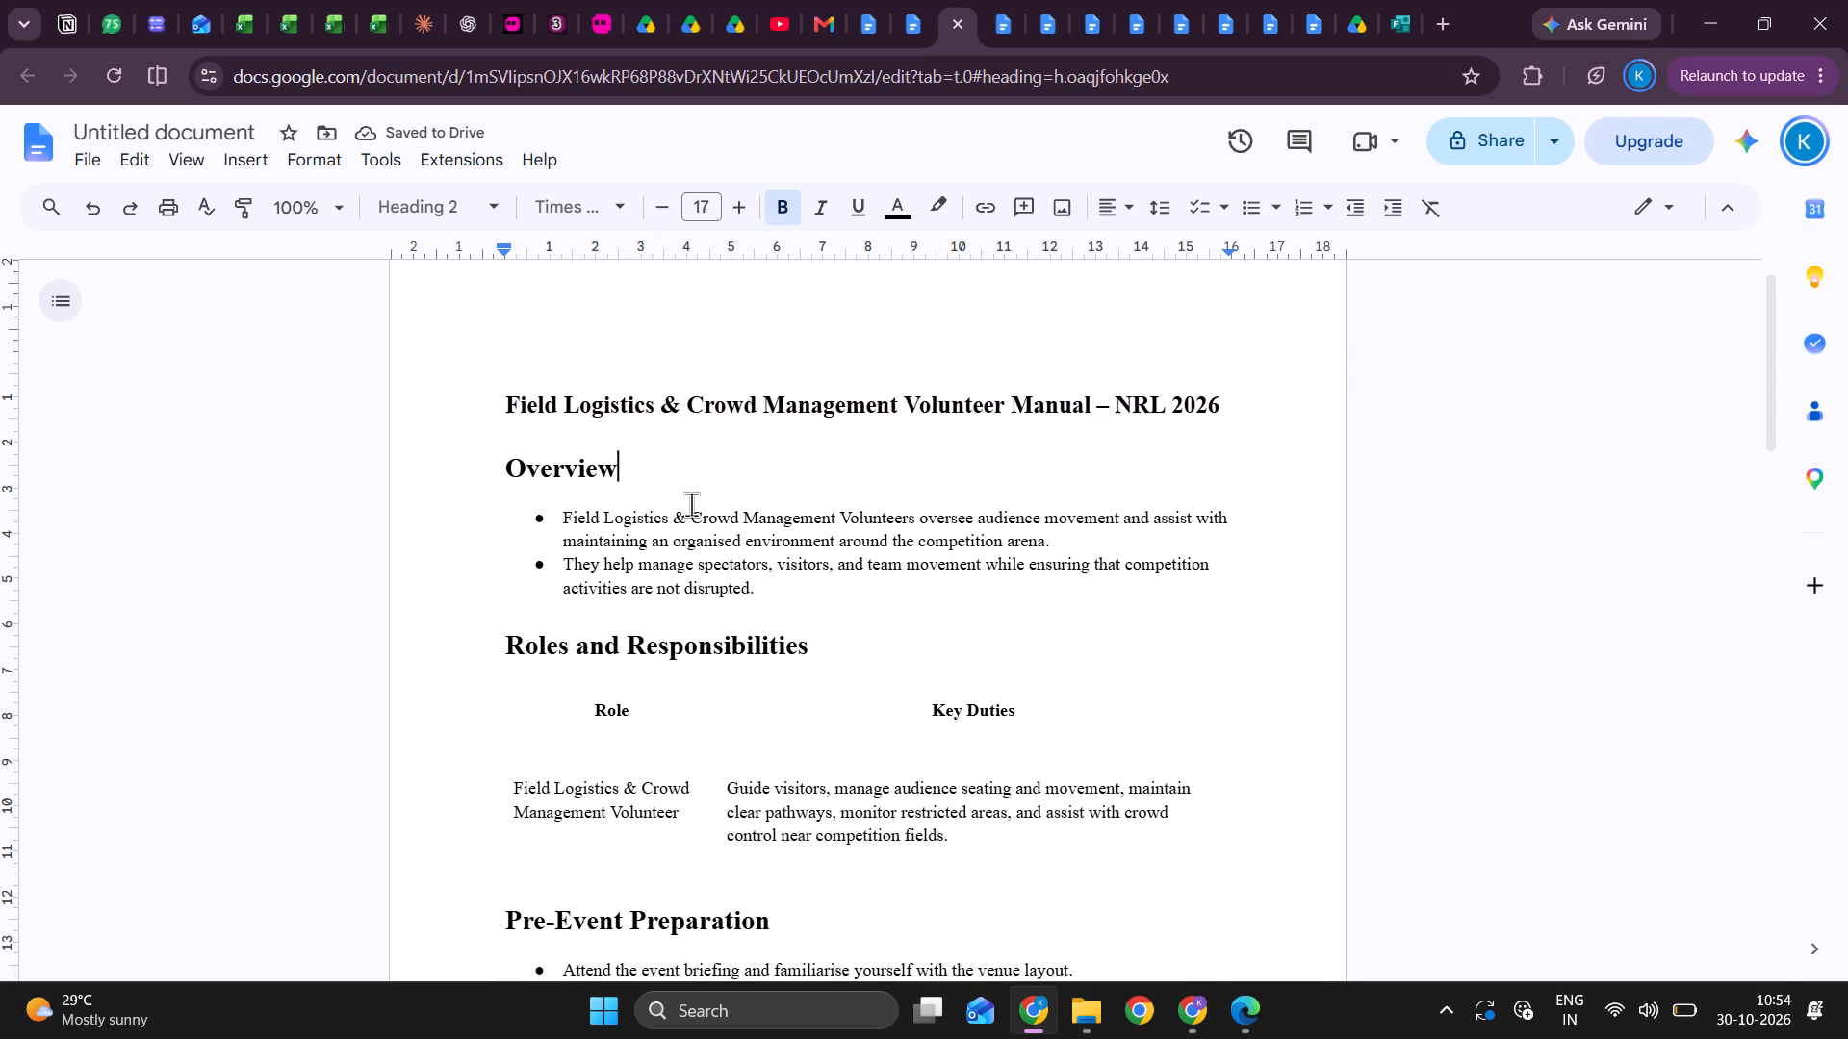
scroll(691, 504, down, 1)
scroll(917, 464, down, 1)
click(254, 125)
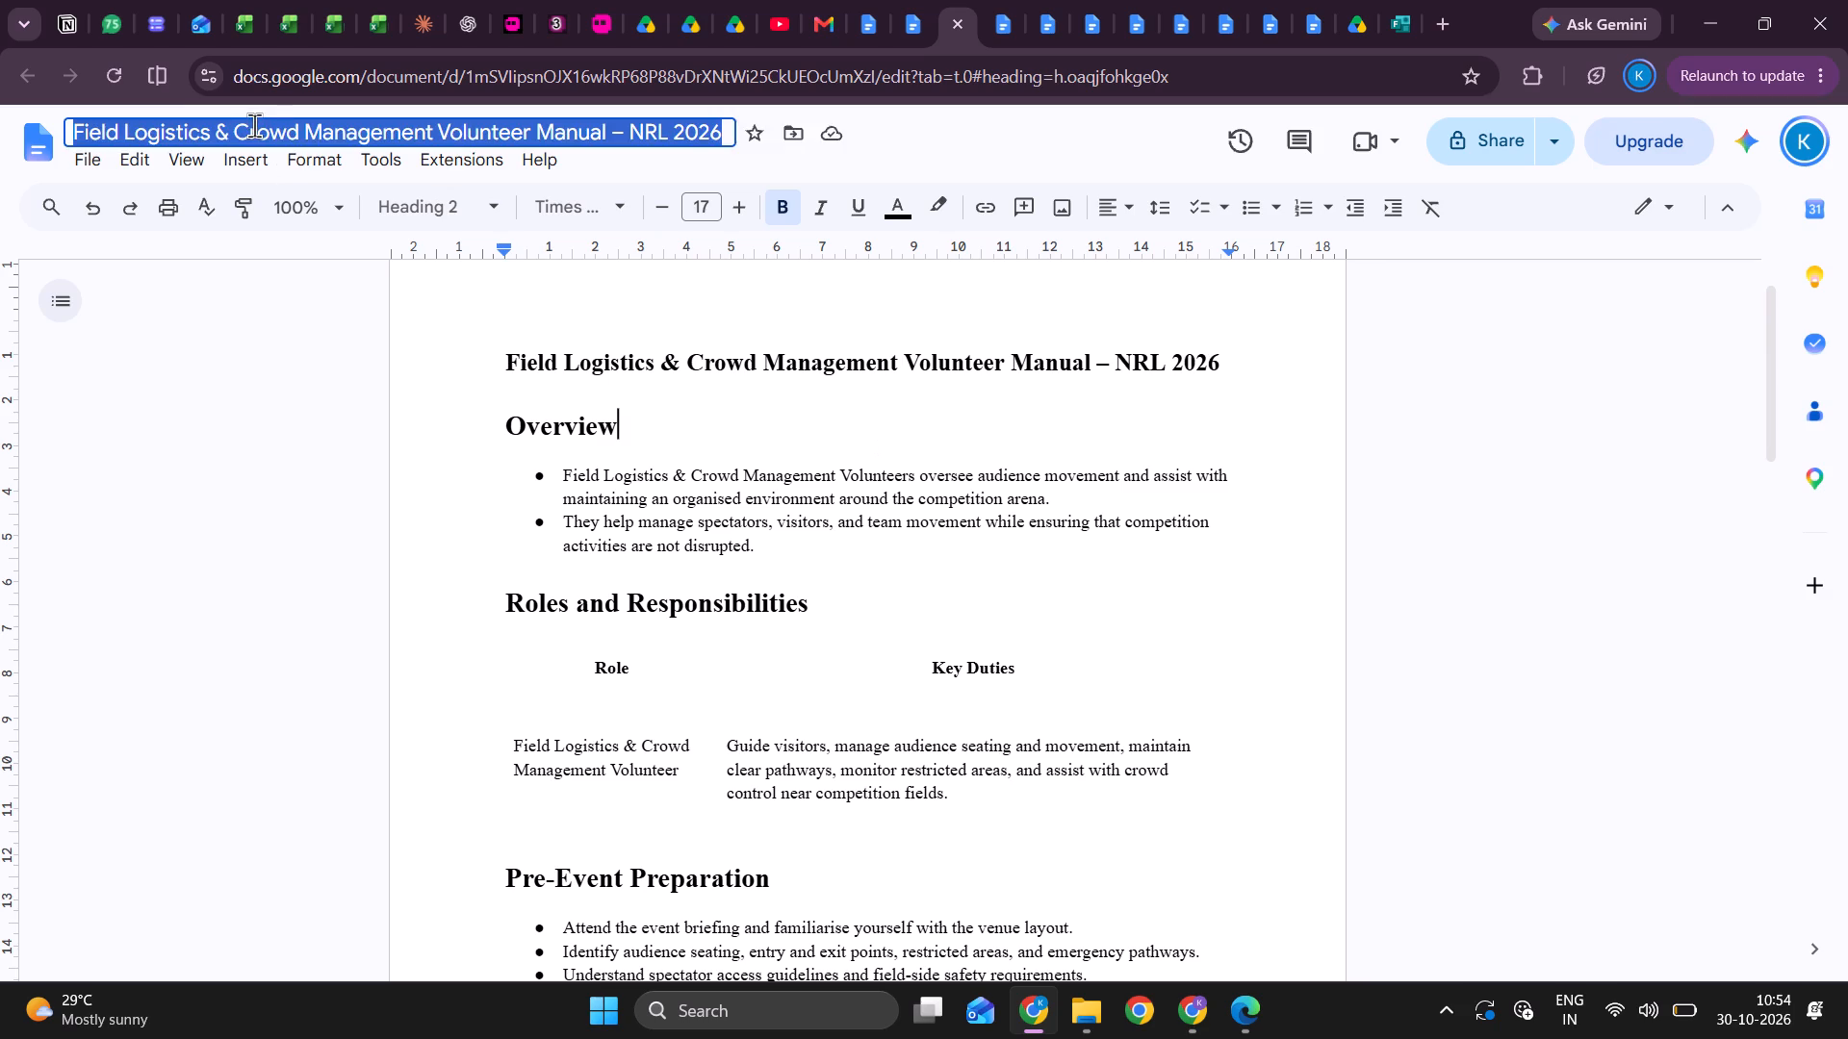
click(672, 398)
Give the Roles and Responsibilities table a black border 0.5 pt wide.
scroll(700, 520, down, 1)
click(749, 629)
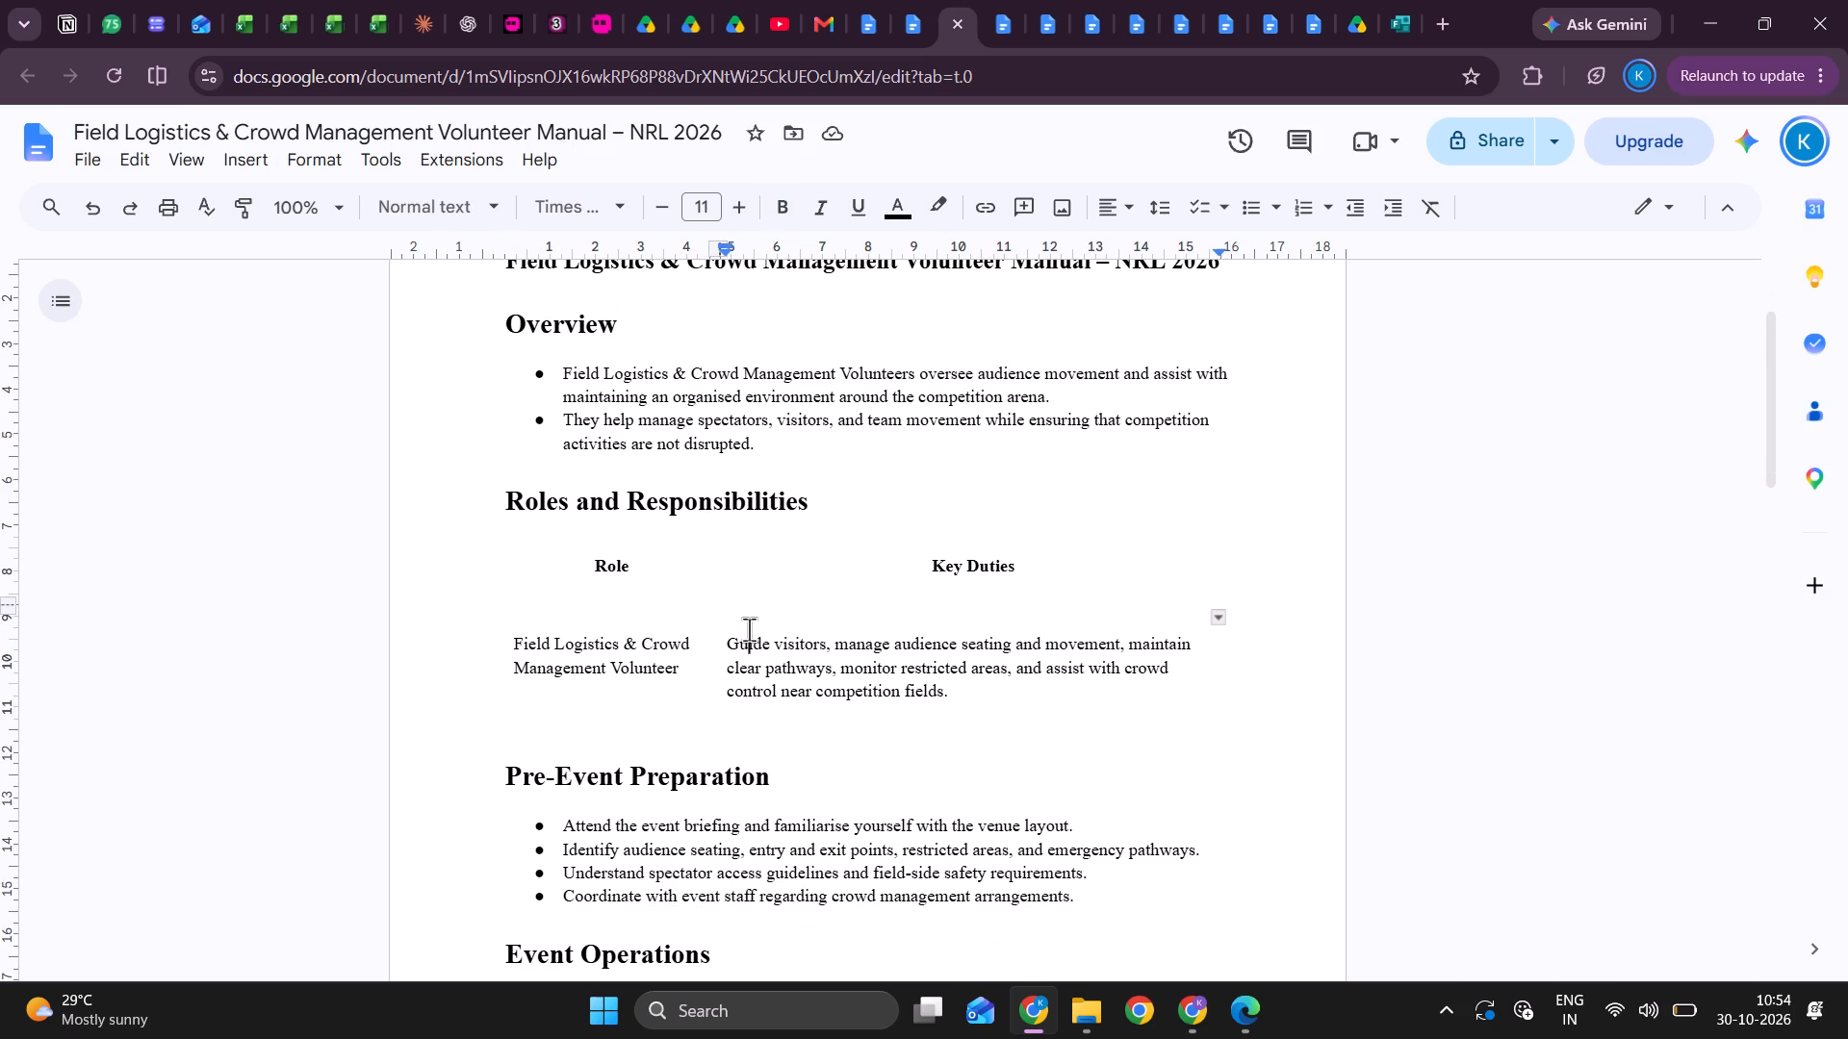
right_click(749, 629)
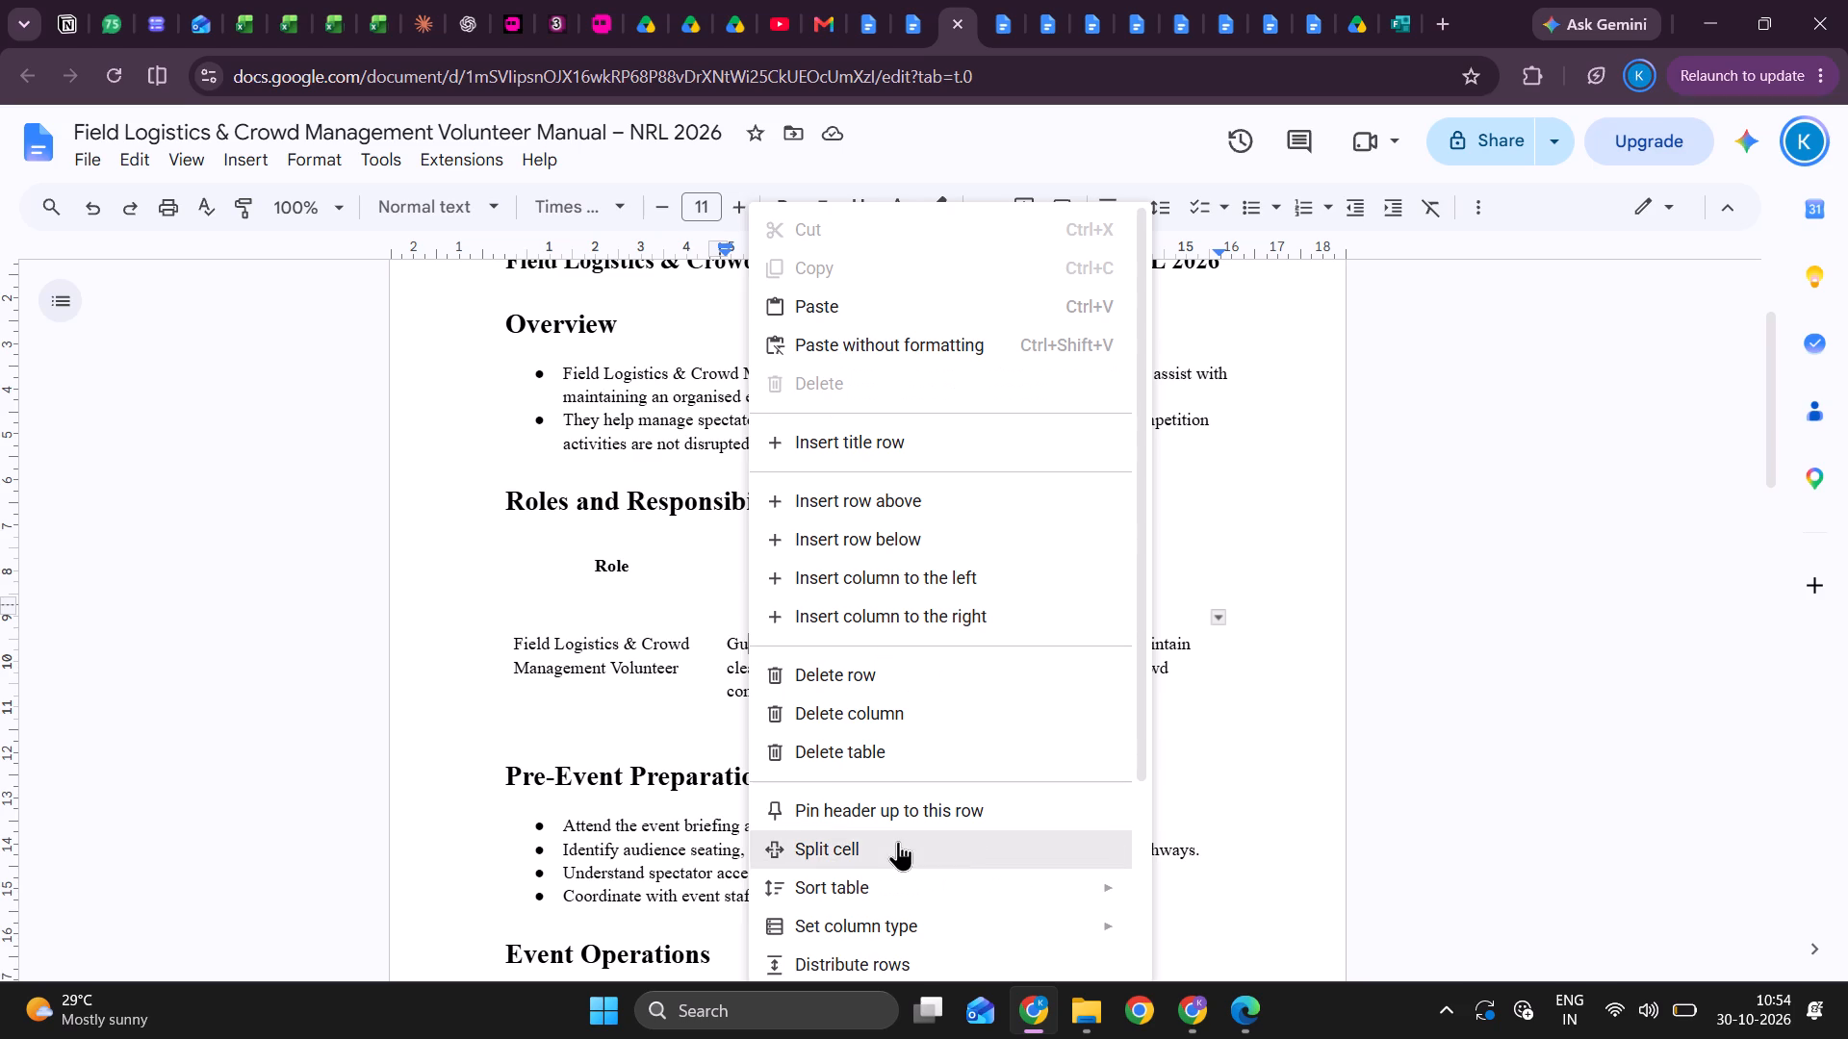
scroll(898, 841, down, 1)
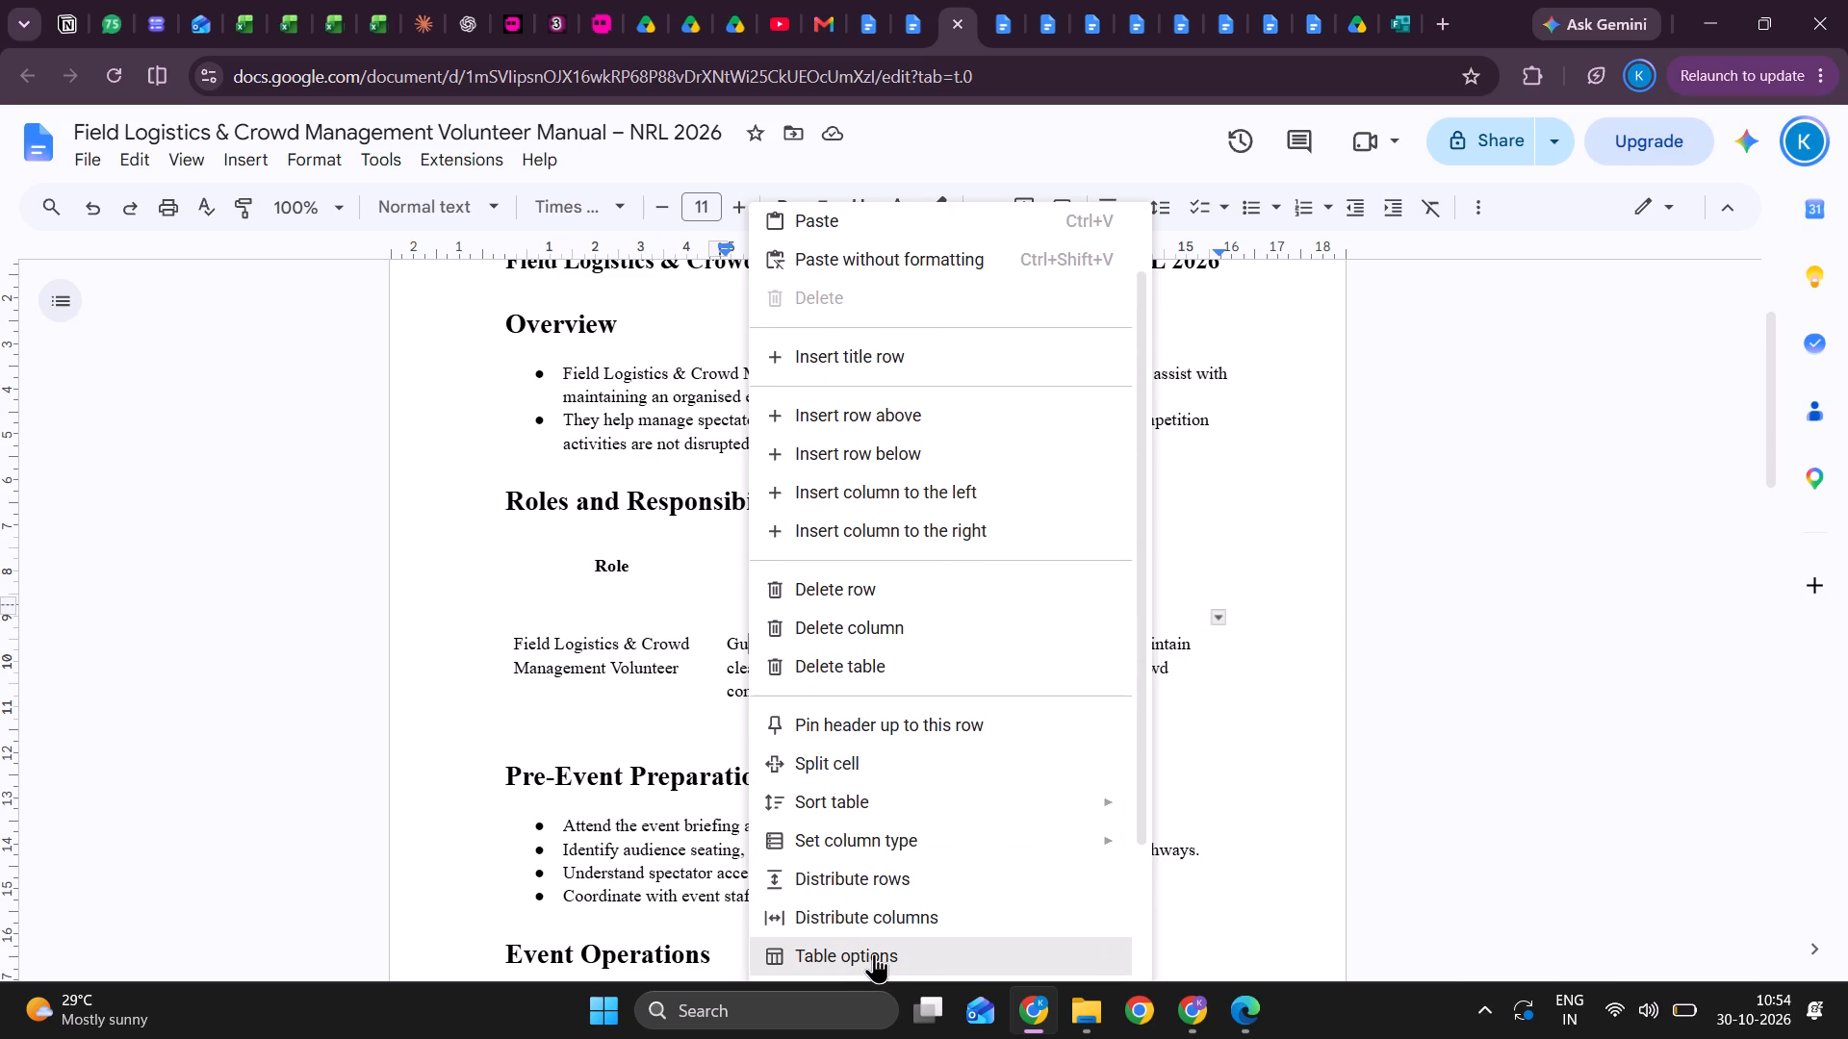
click(874, 953)
click(1490, 672)
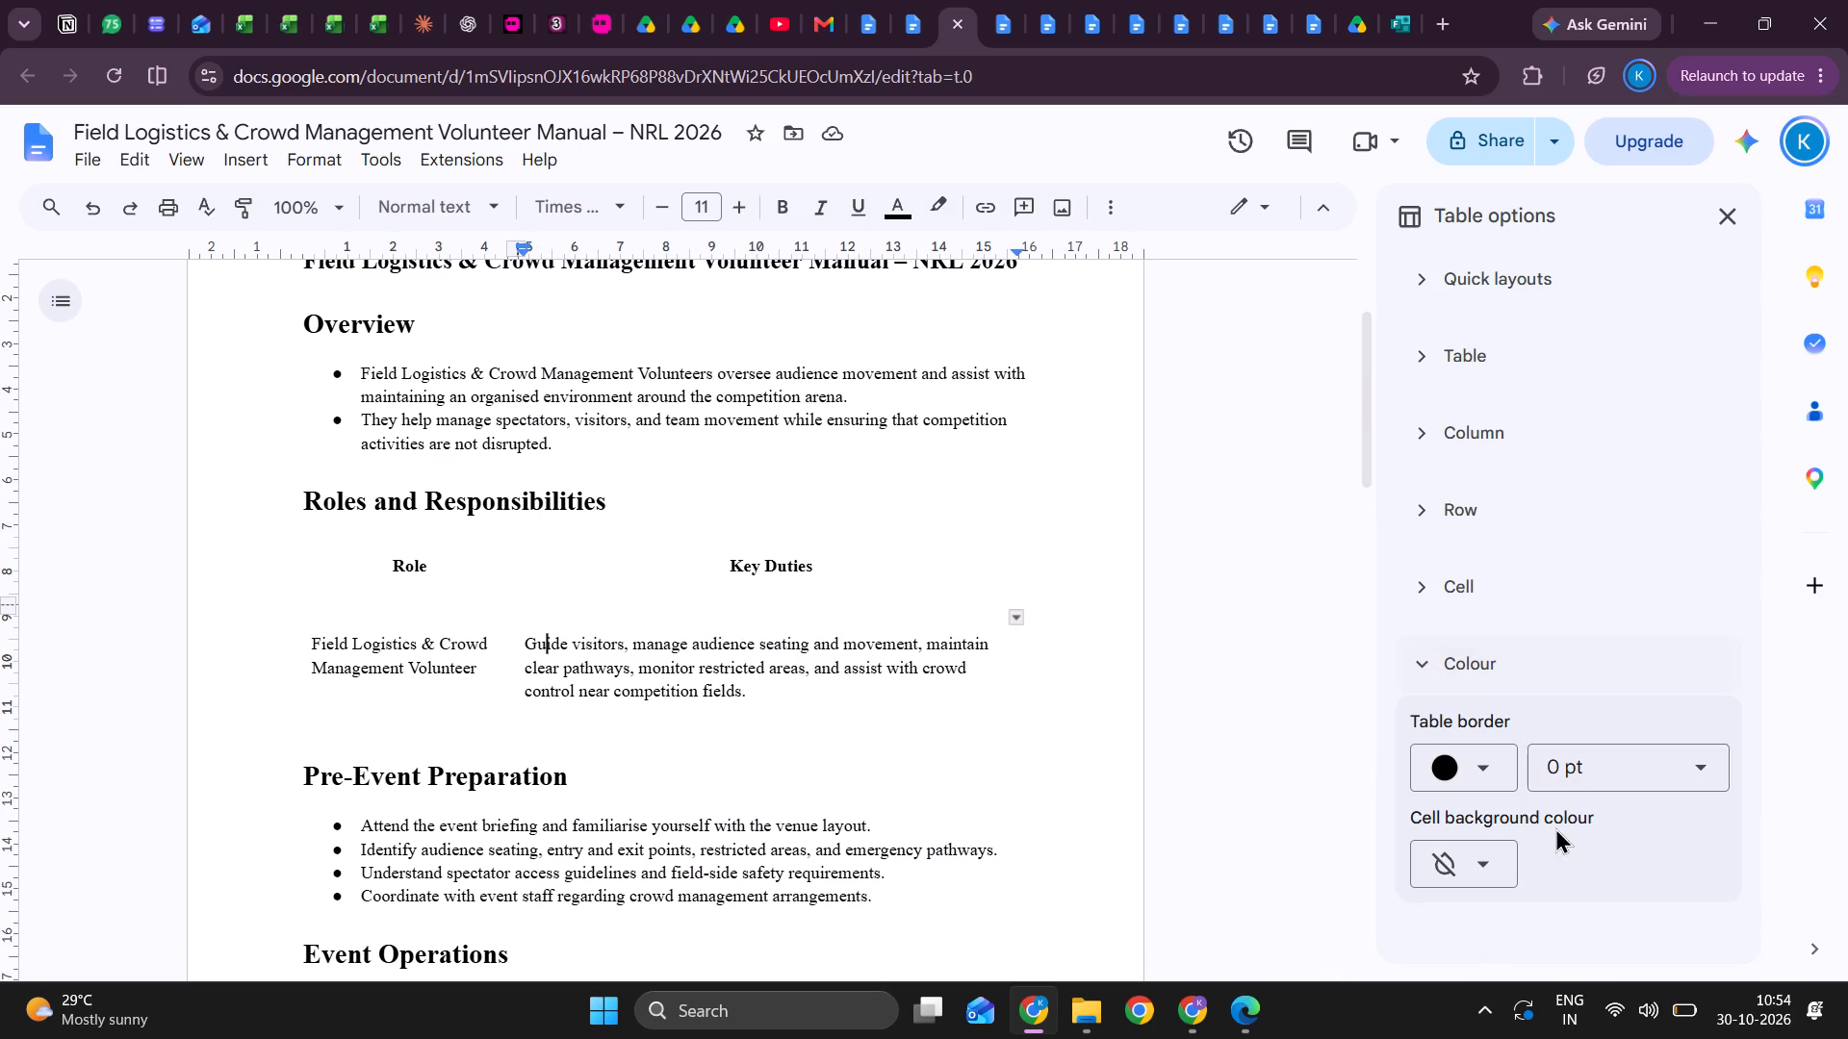
click(1576, 753)
click(1590, 435)
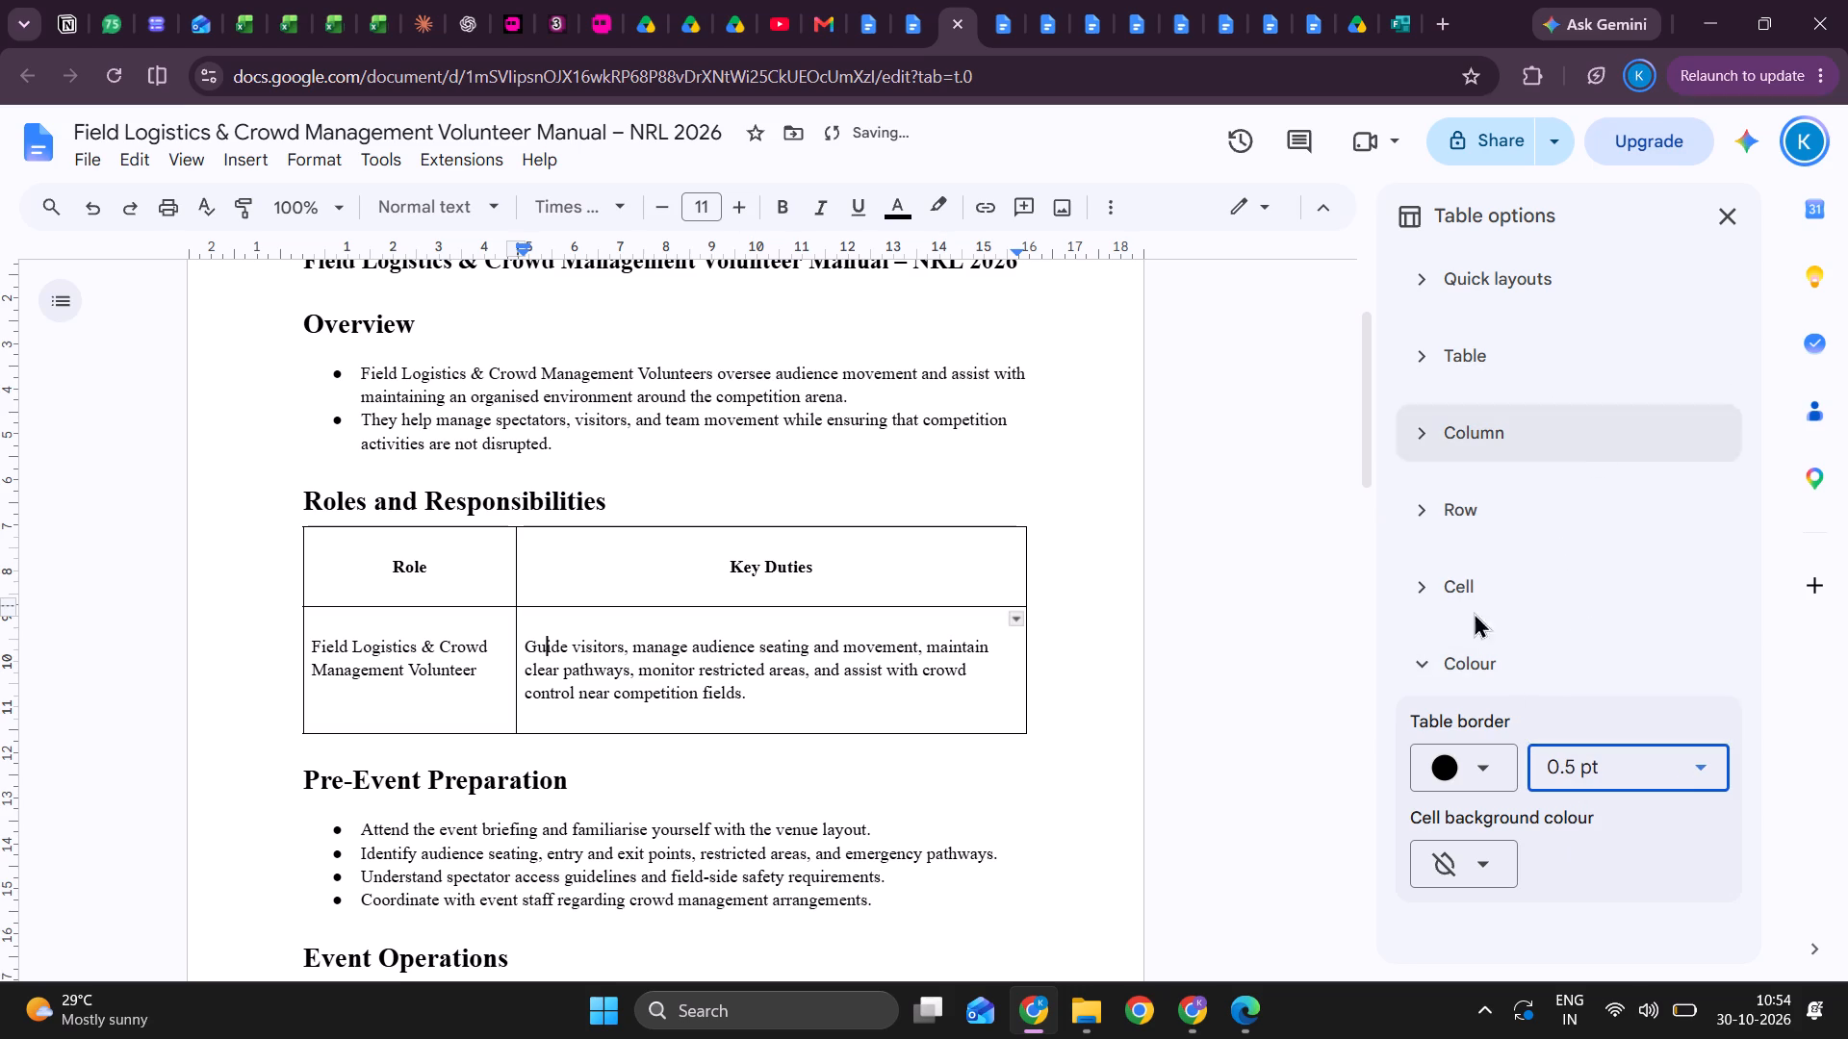
click(1267, 778)
Bold the "Before Competition", "During Competition" and "Post-Event" subheadings in the Event Operations section.
scroll(1041, 767, up, 1)
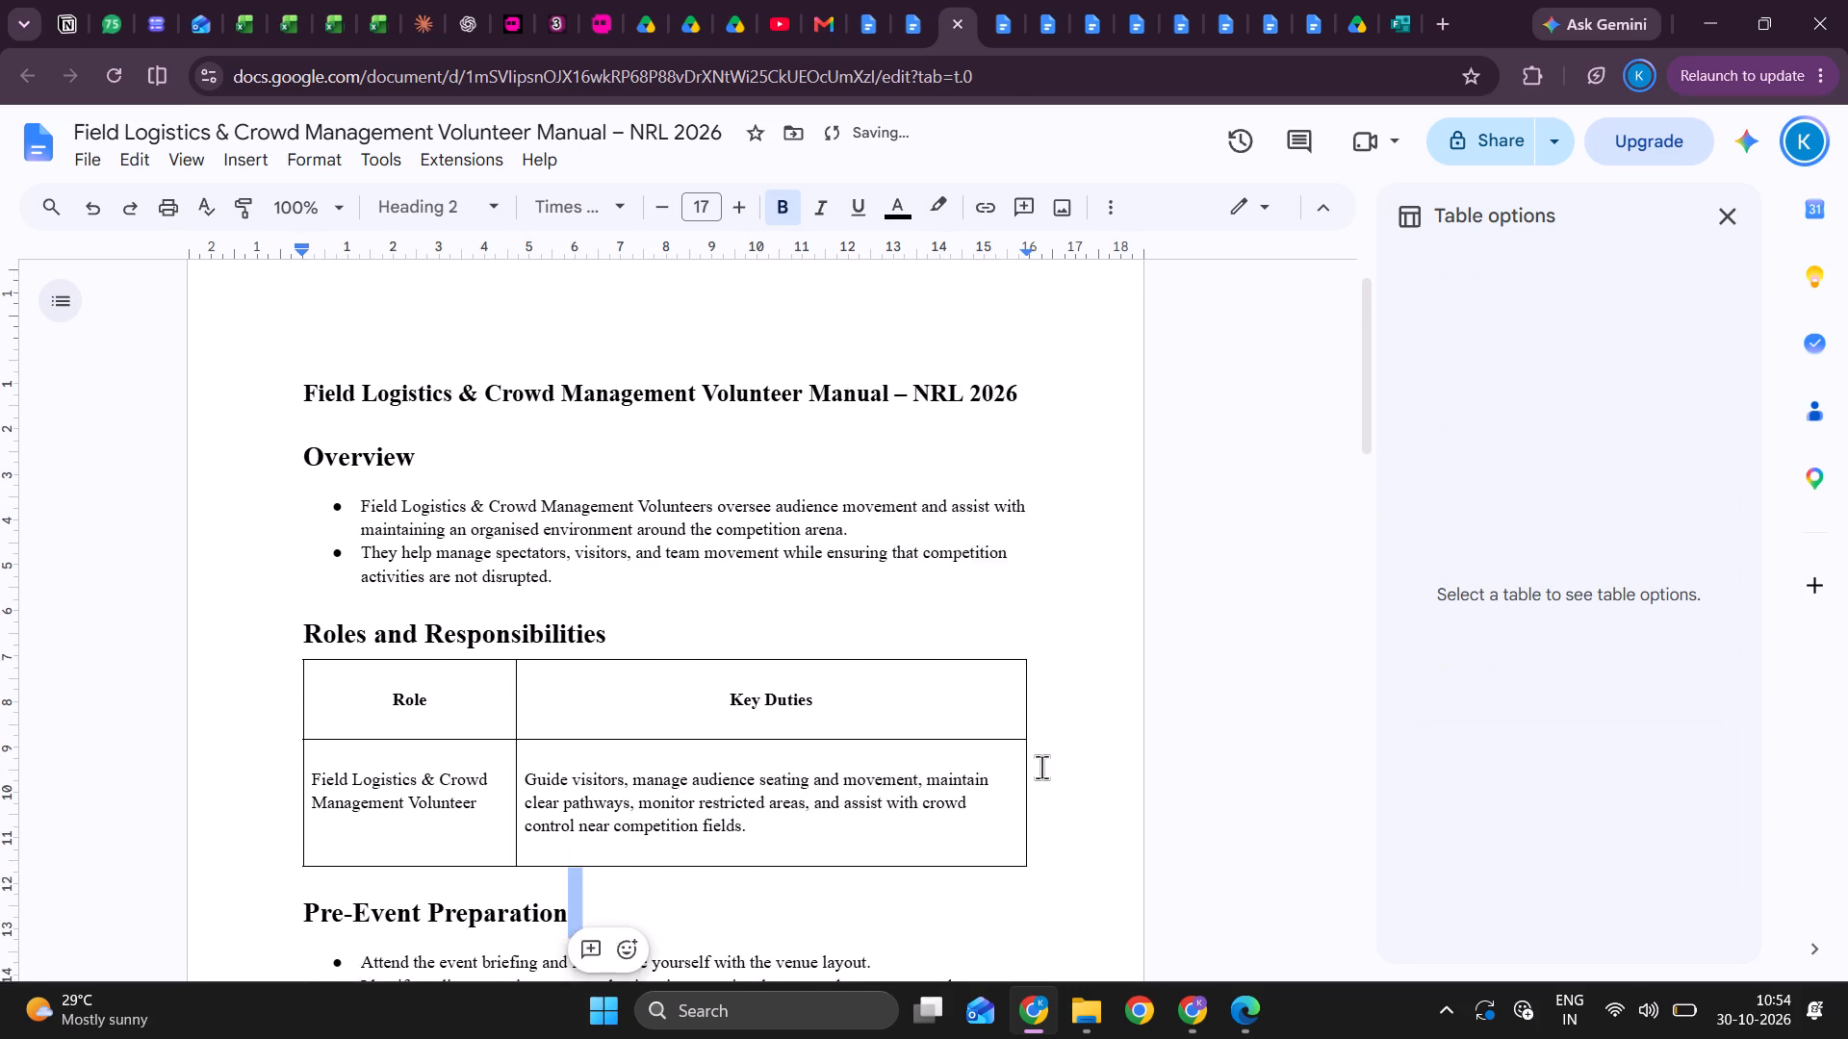
scroll(1041, 767, up, 1)
scroll(1041, 767, down, 4)
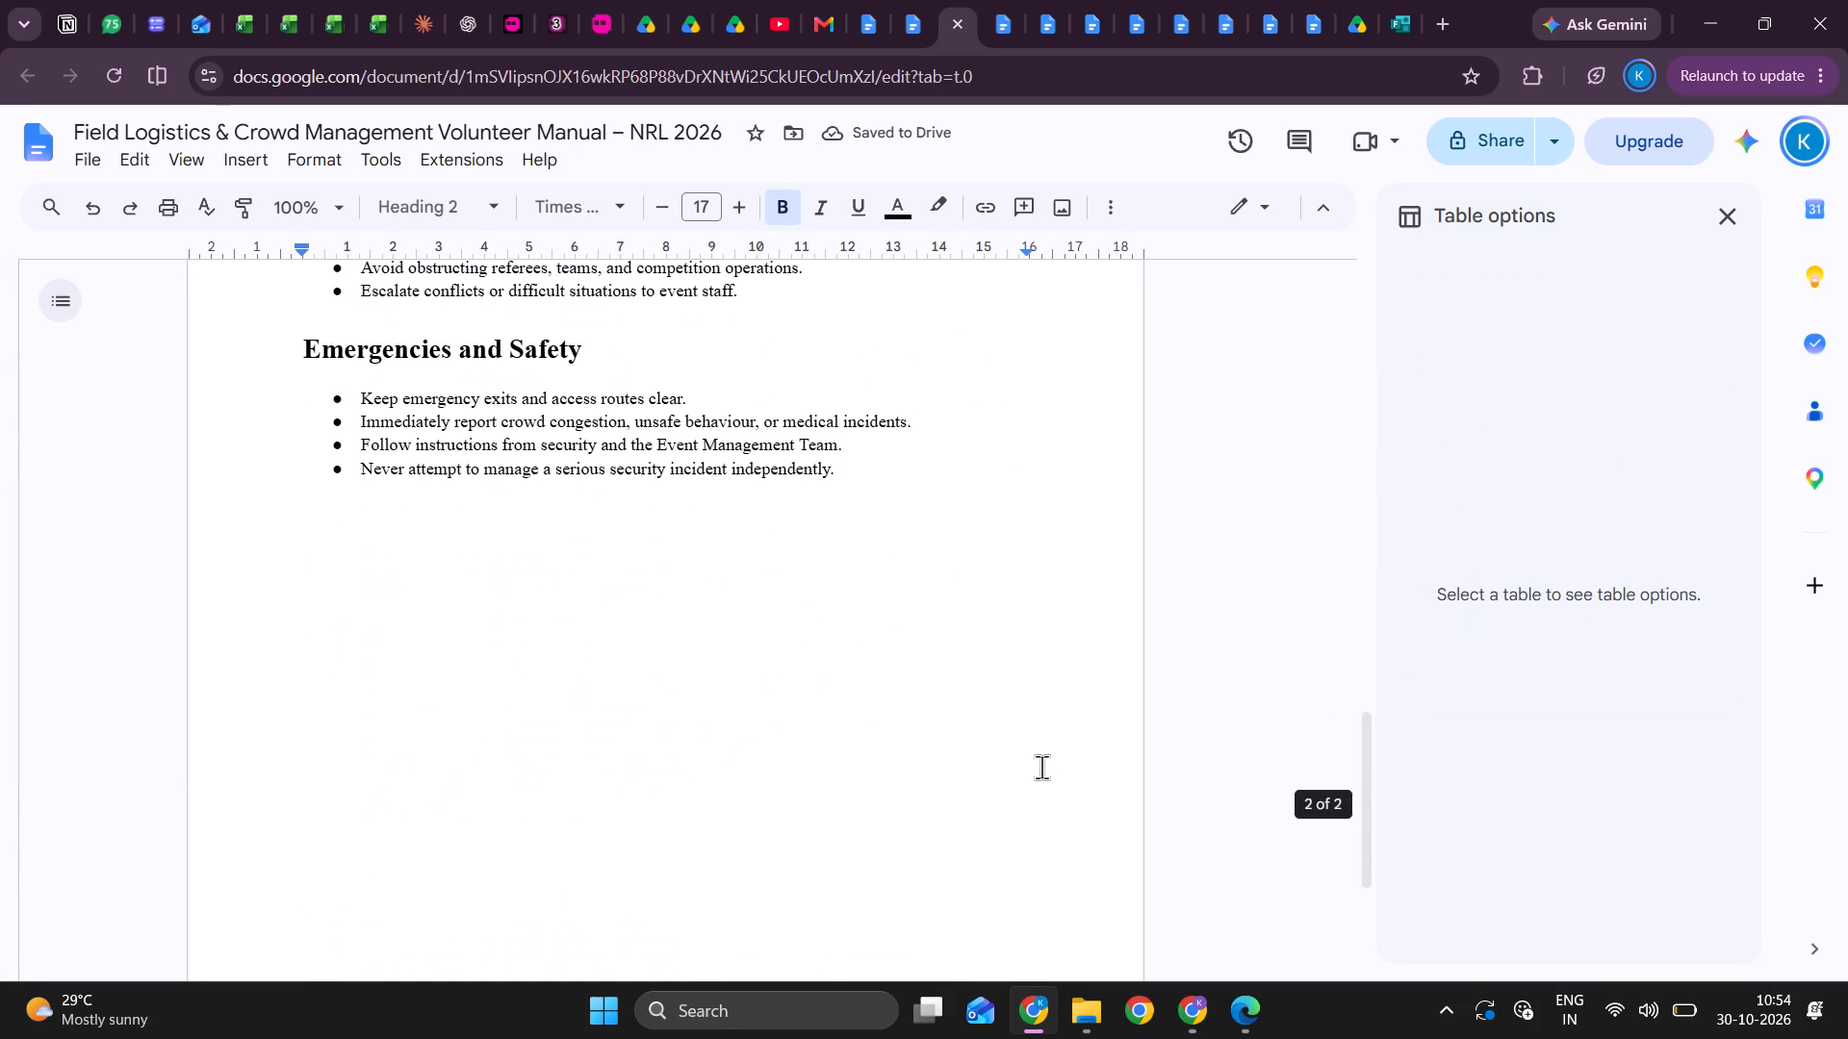
click(1041, 767)
scroll(1041, 767, up, 5)
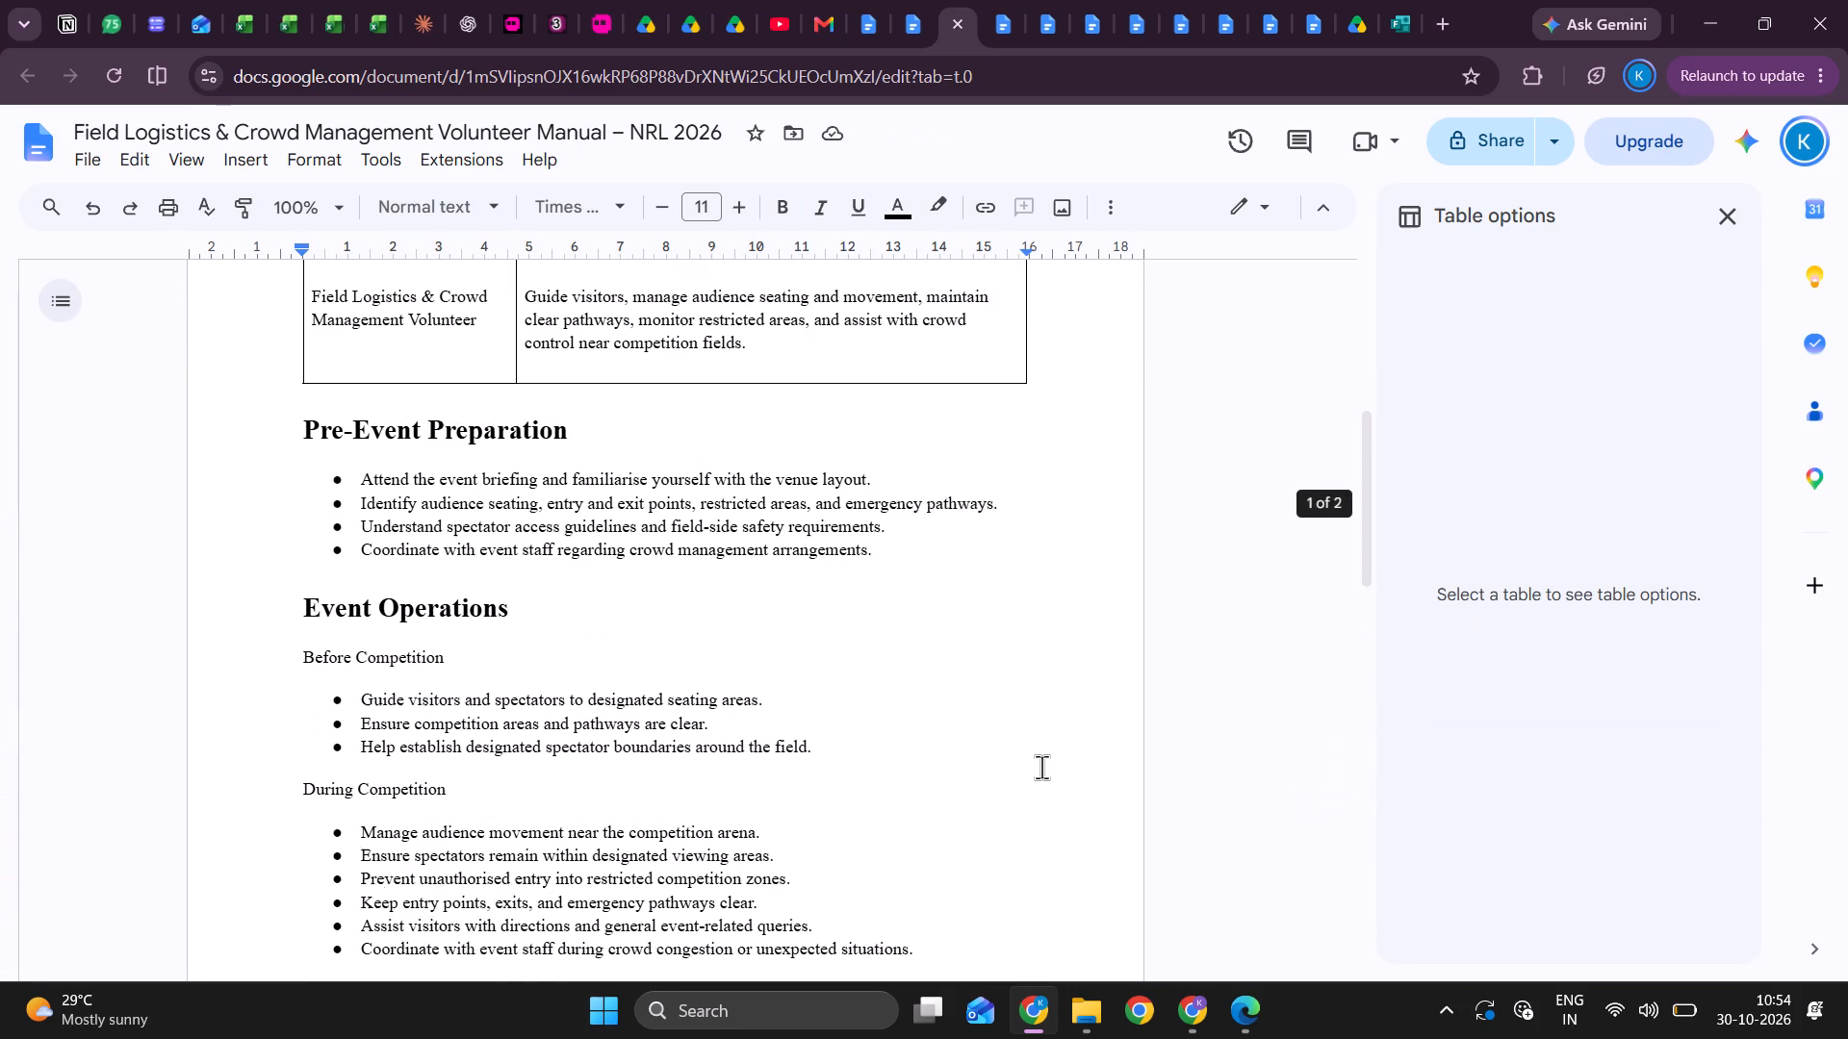
scroll(1041, 767, up, 2)
drag(292, 685, 457, 689)
key(ctrl+b)
drag(292, 821, 526, 837)
key(ctrl+b)
scroll(526, 837, down, 2)
scroll(375, 853, down, 1)
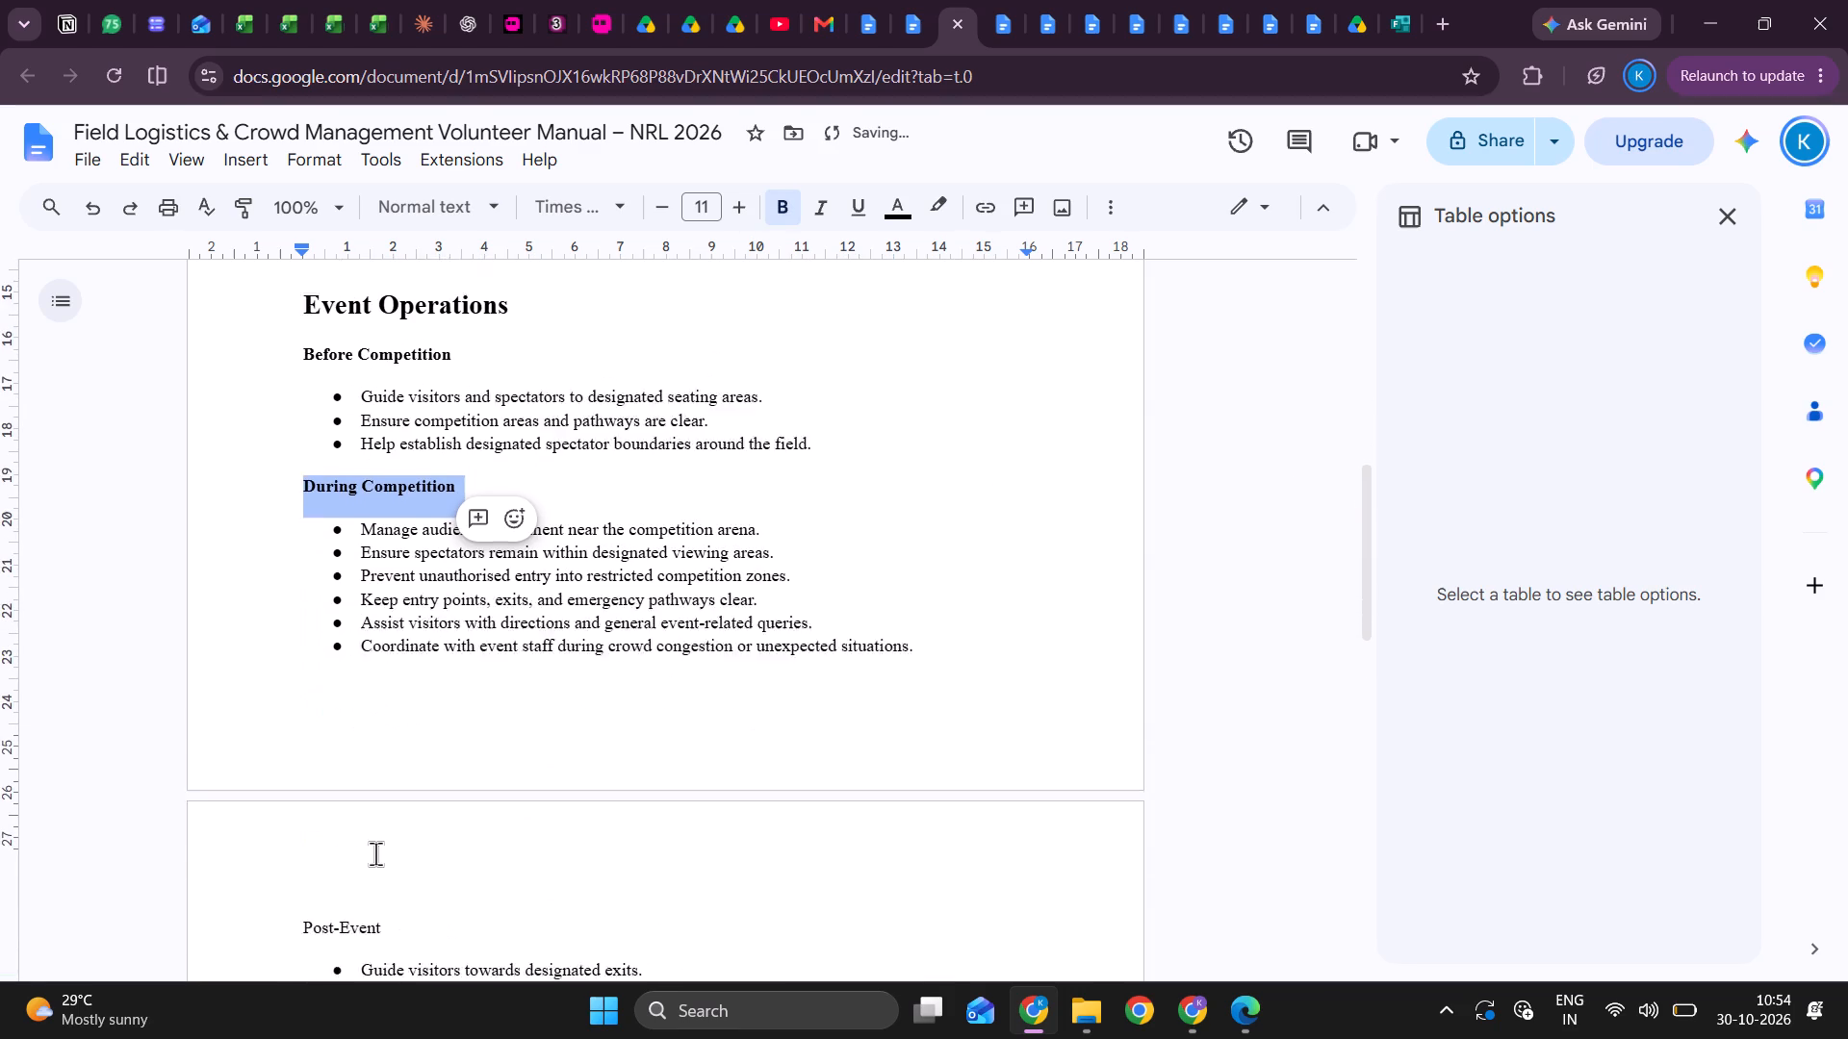
drag(297, 809, 393, 824)
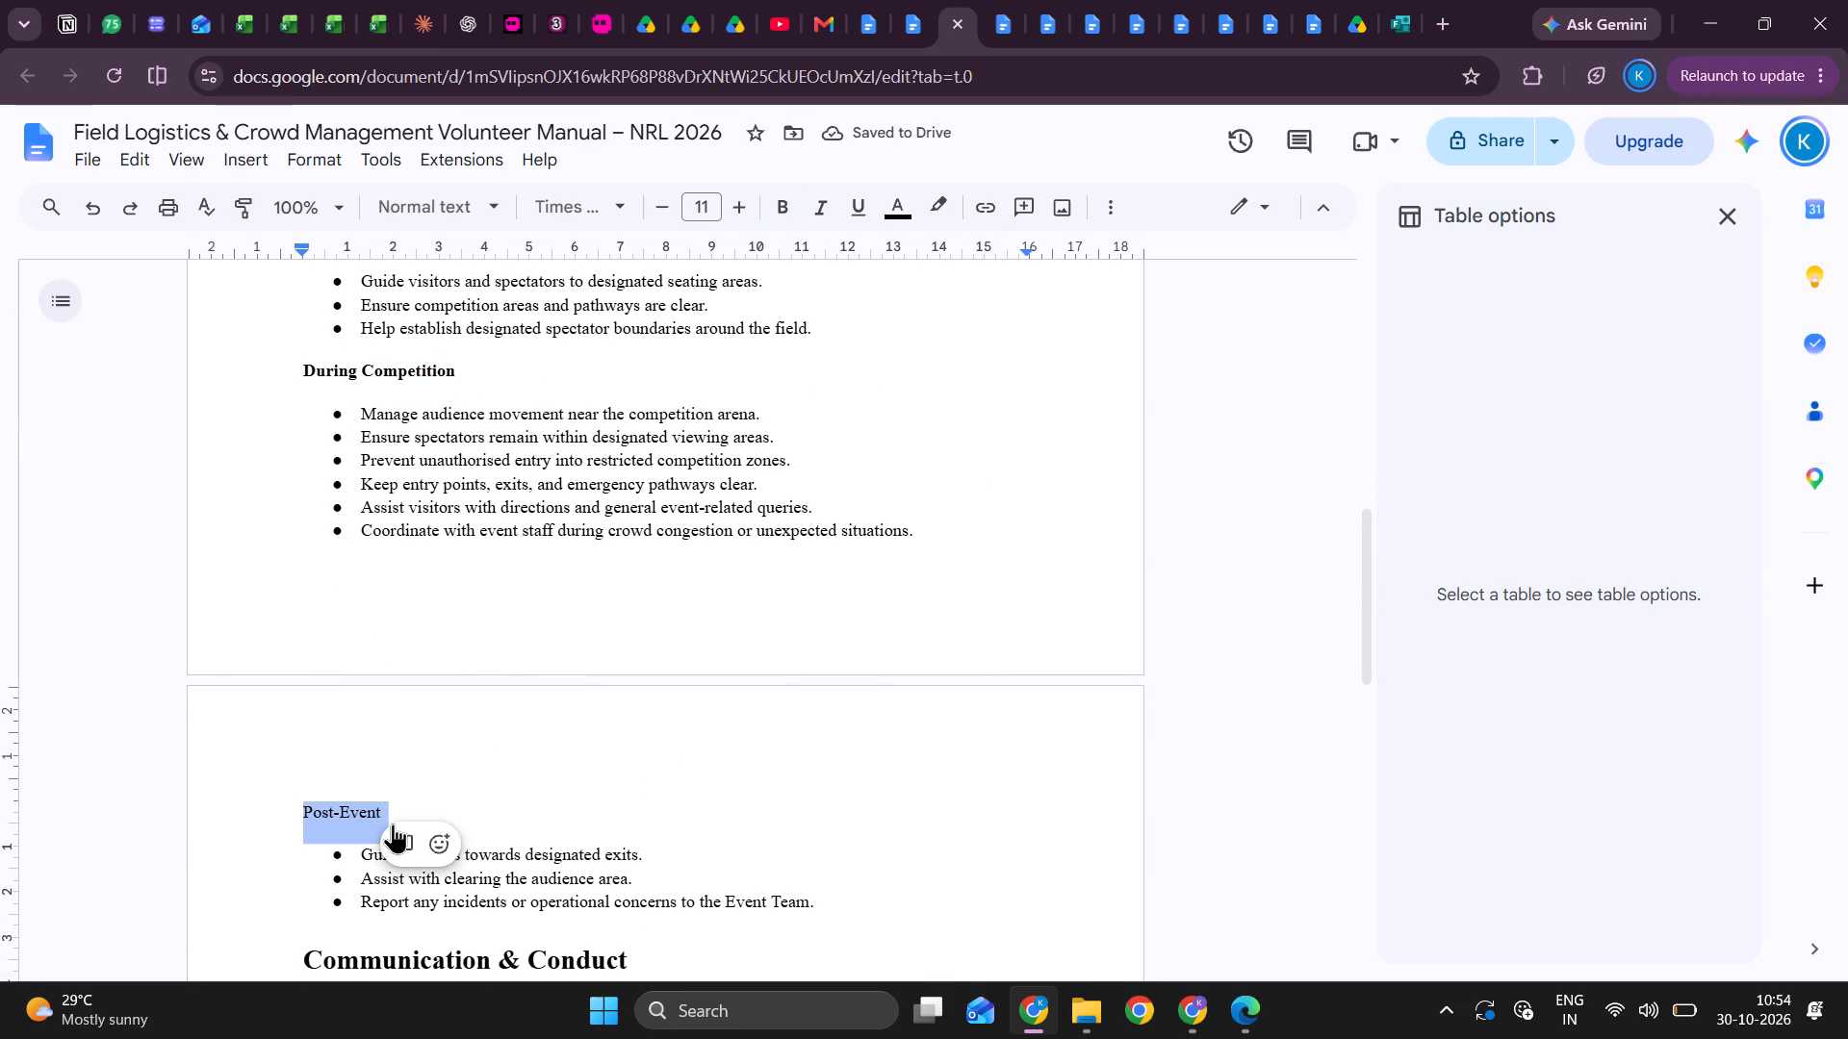
key(ctrl+b)
click(479, 780)
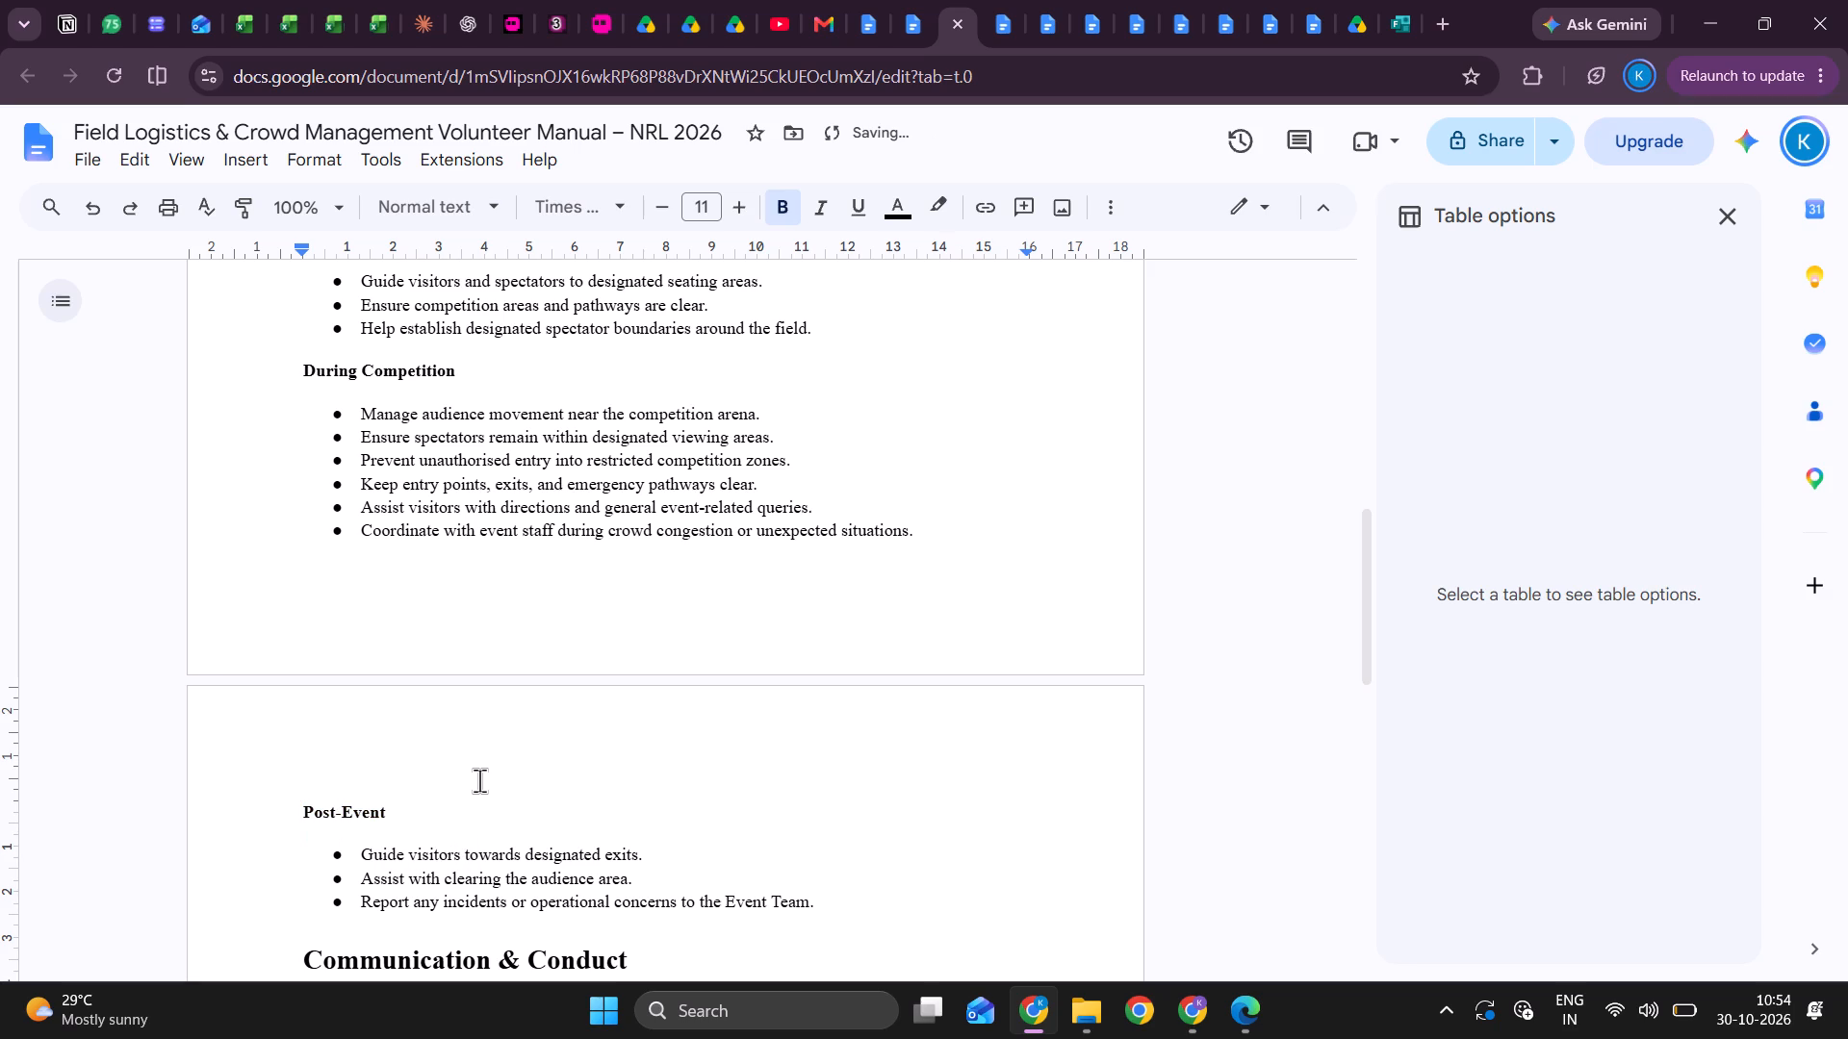
Extend the first During Competition bullet so it ends with "and keep the crowd entertained.".
scroll(479, 780, up, 1)
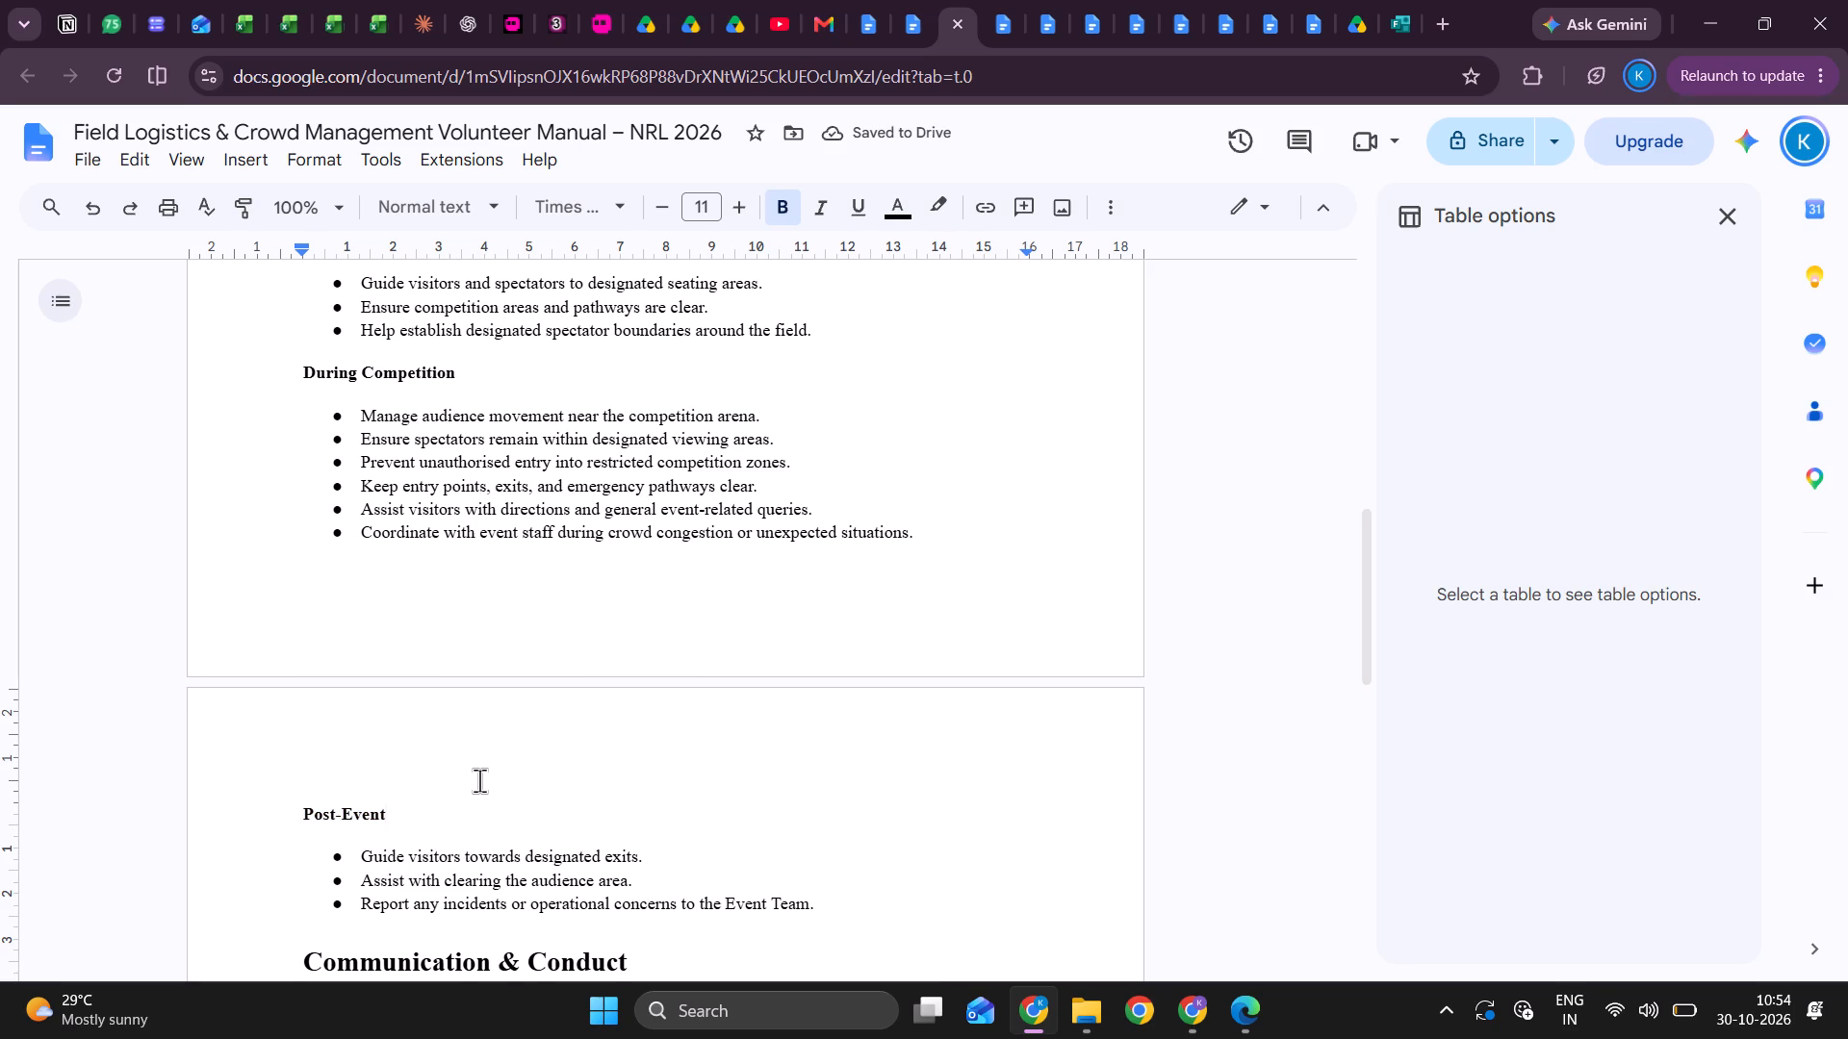
scroll(479, 780, up, 1)
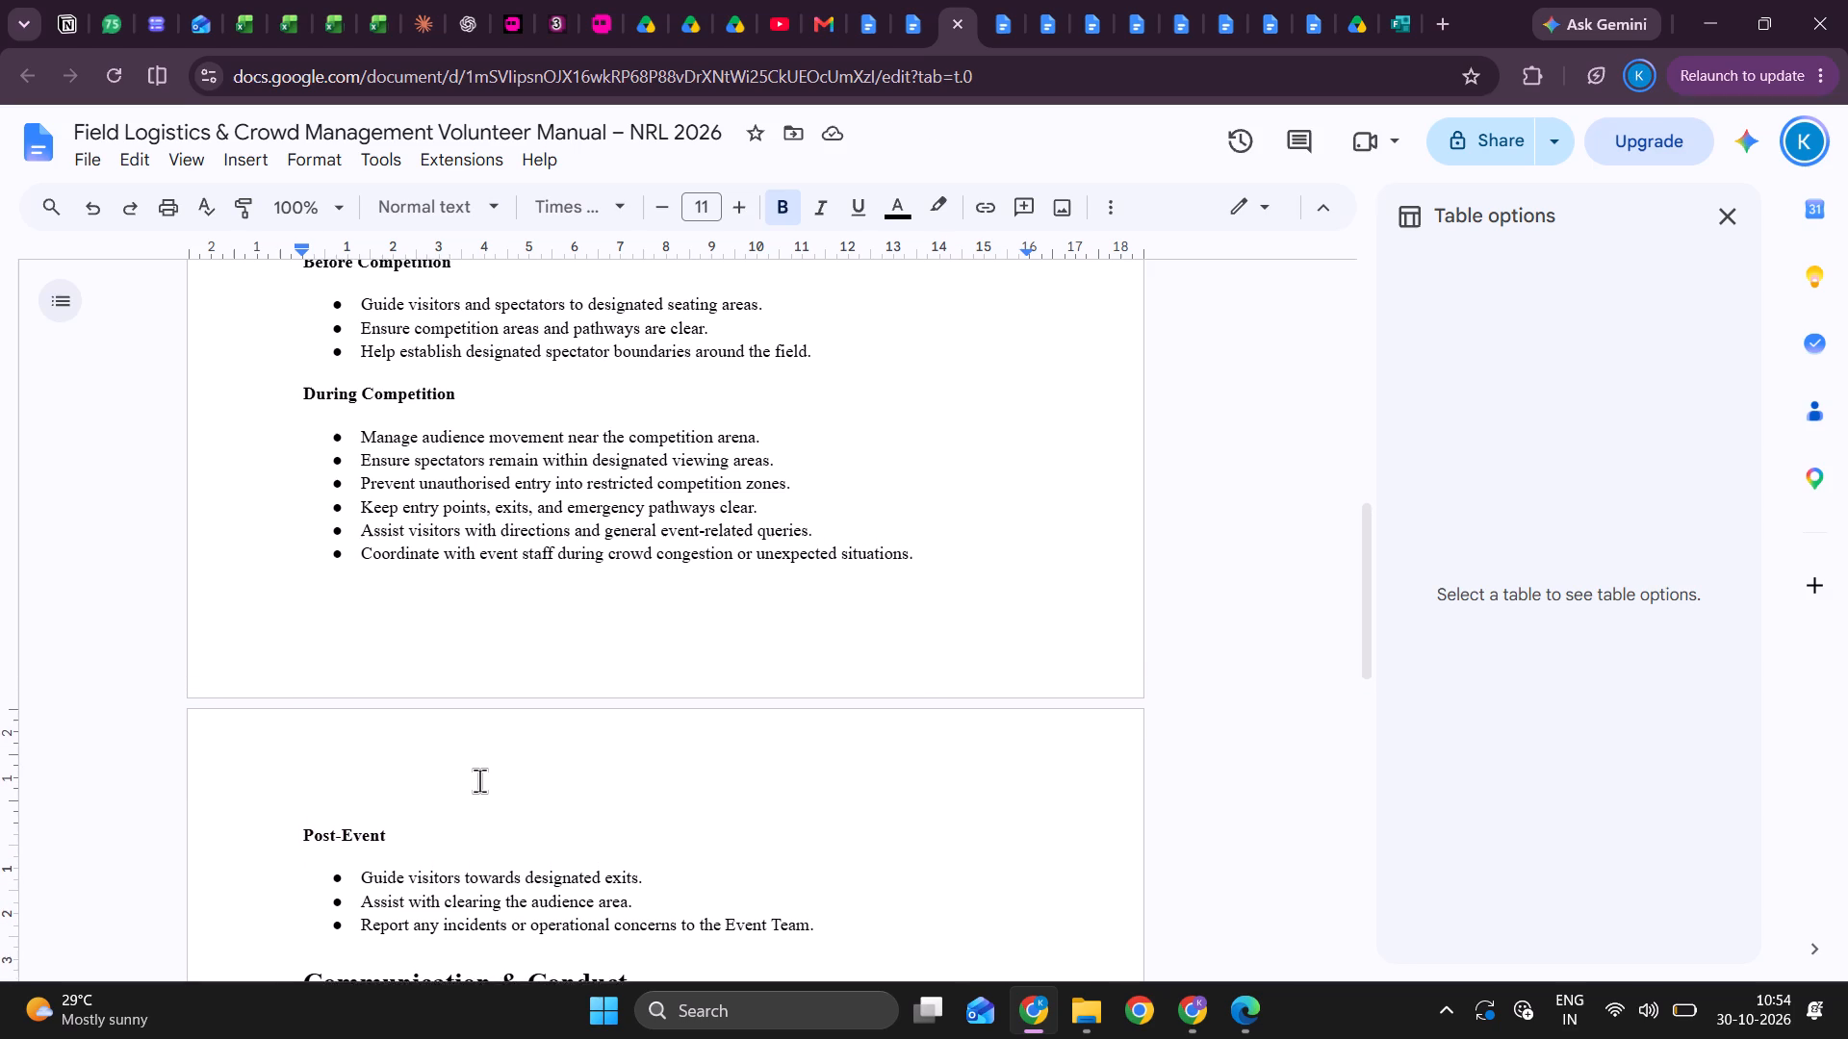
scroll(479, 780, up, 1)
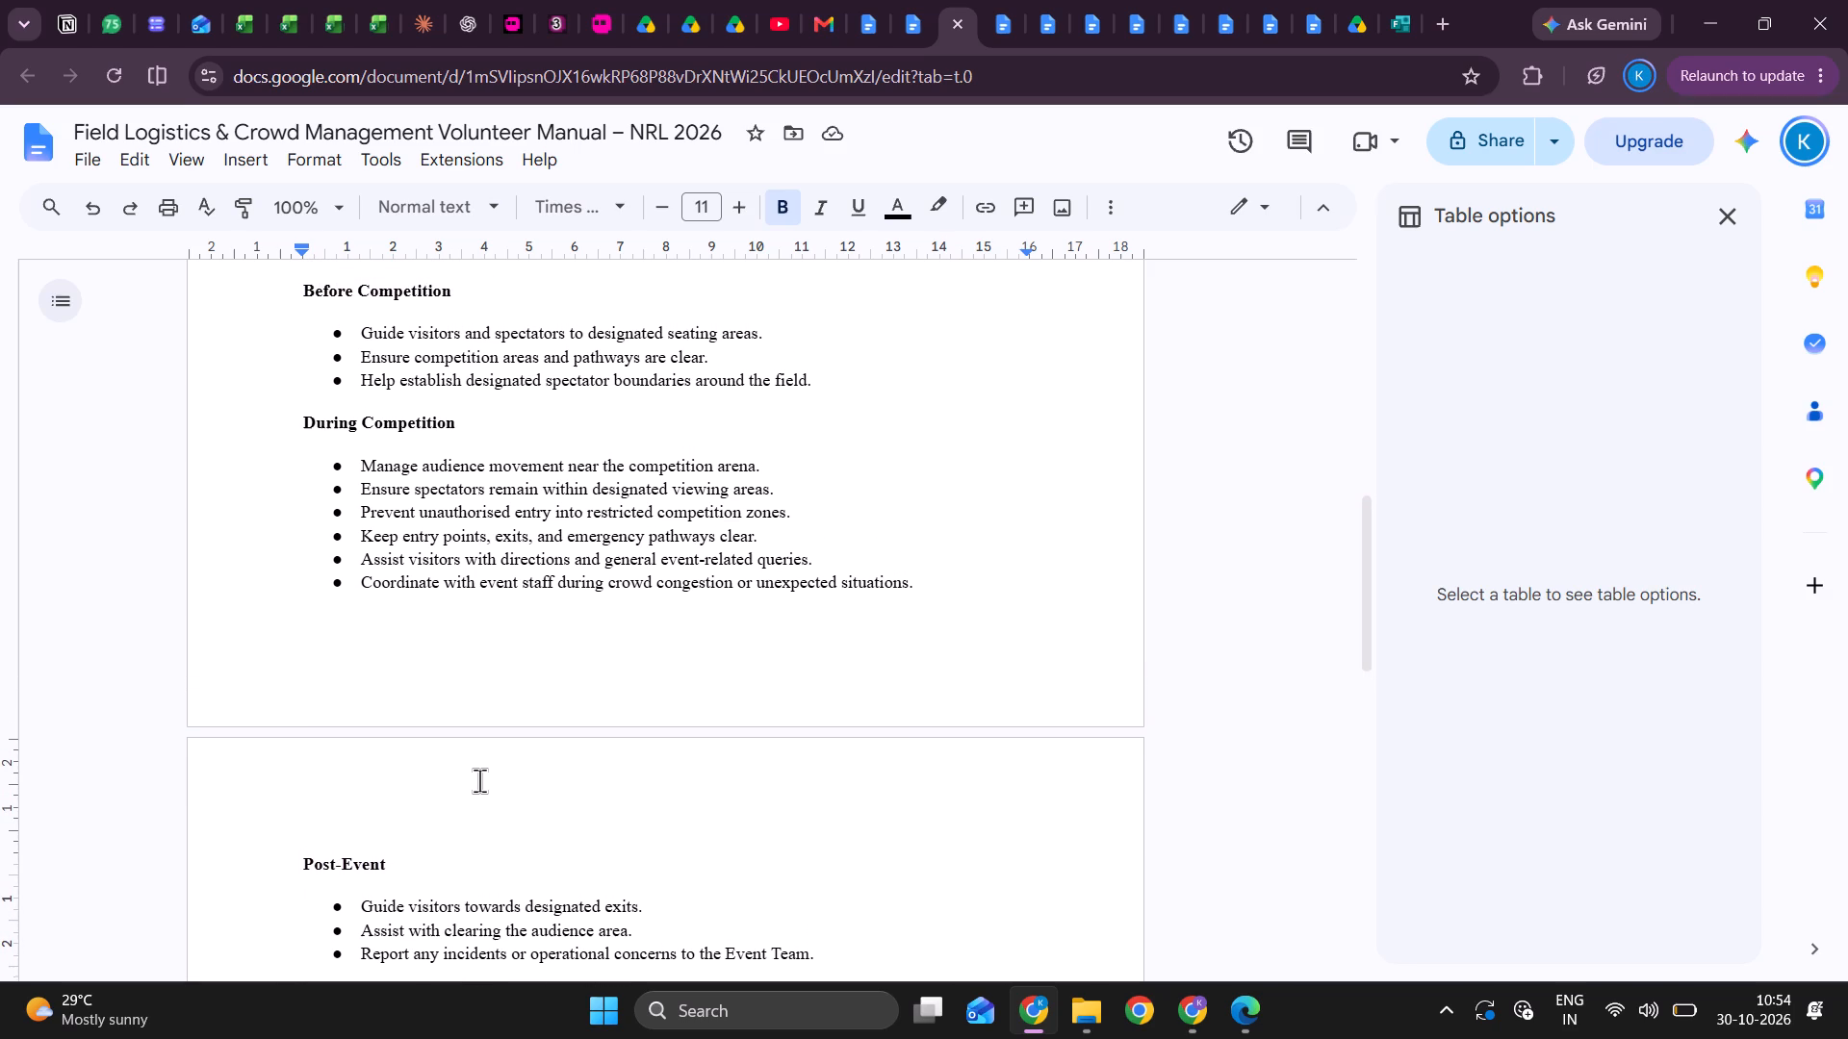
scroll(479, 780, up, 2)
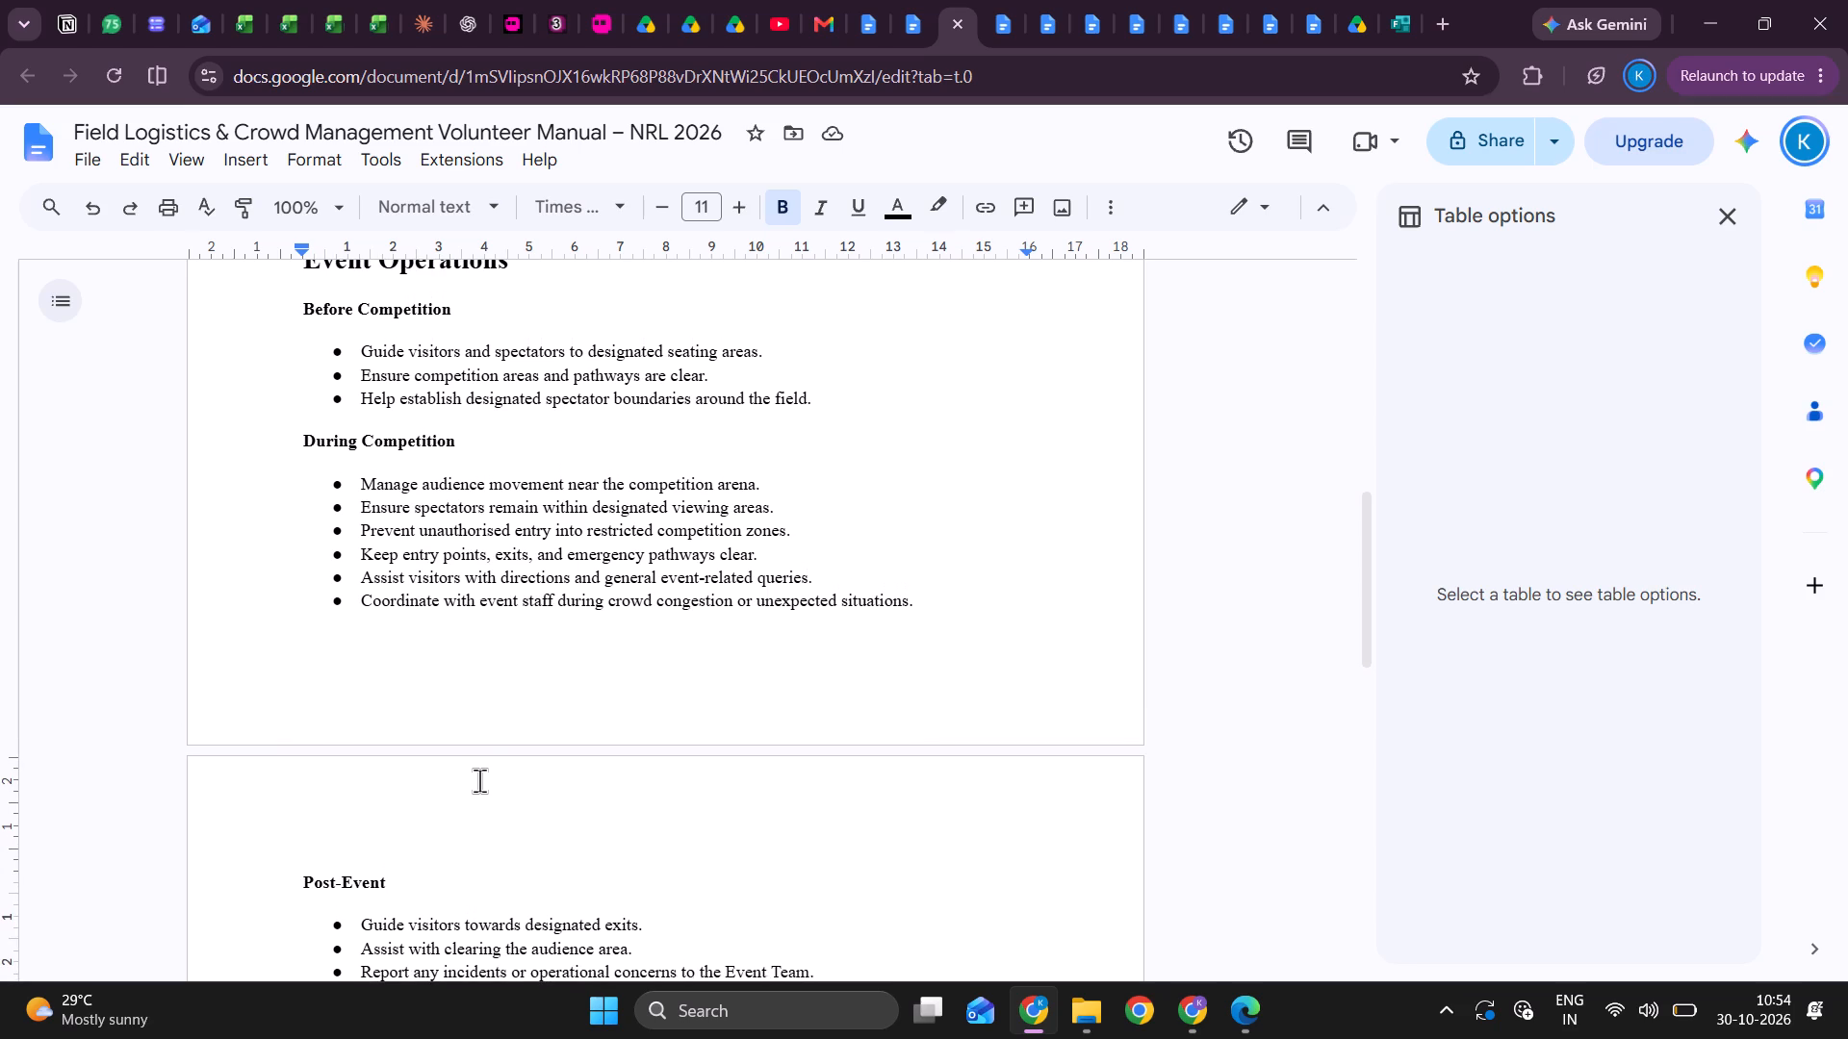
scroll(483, 725, up, 3)
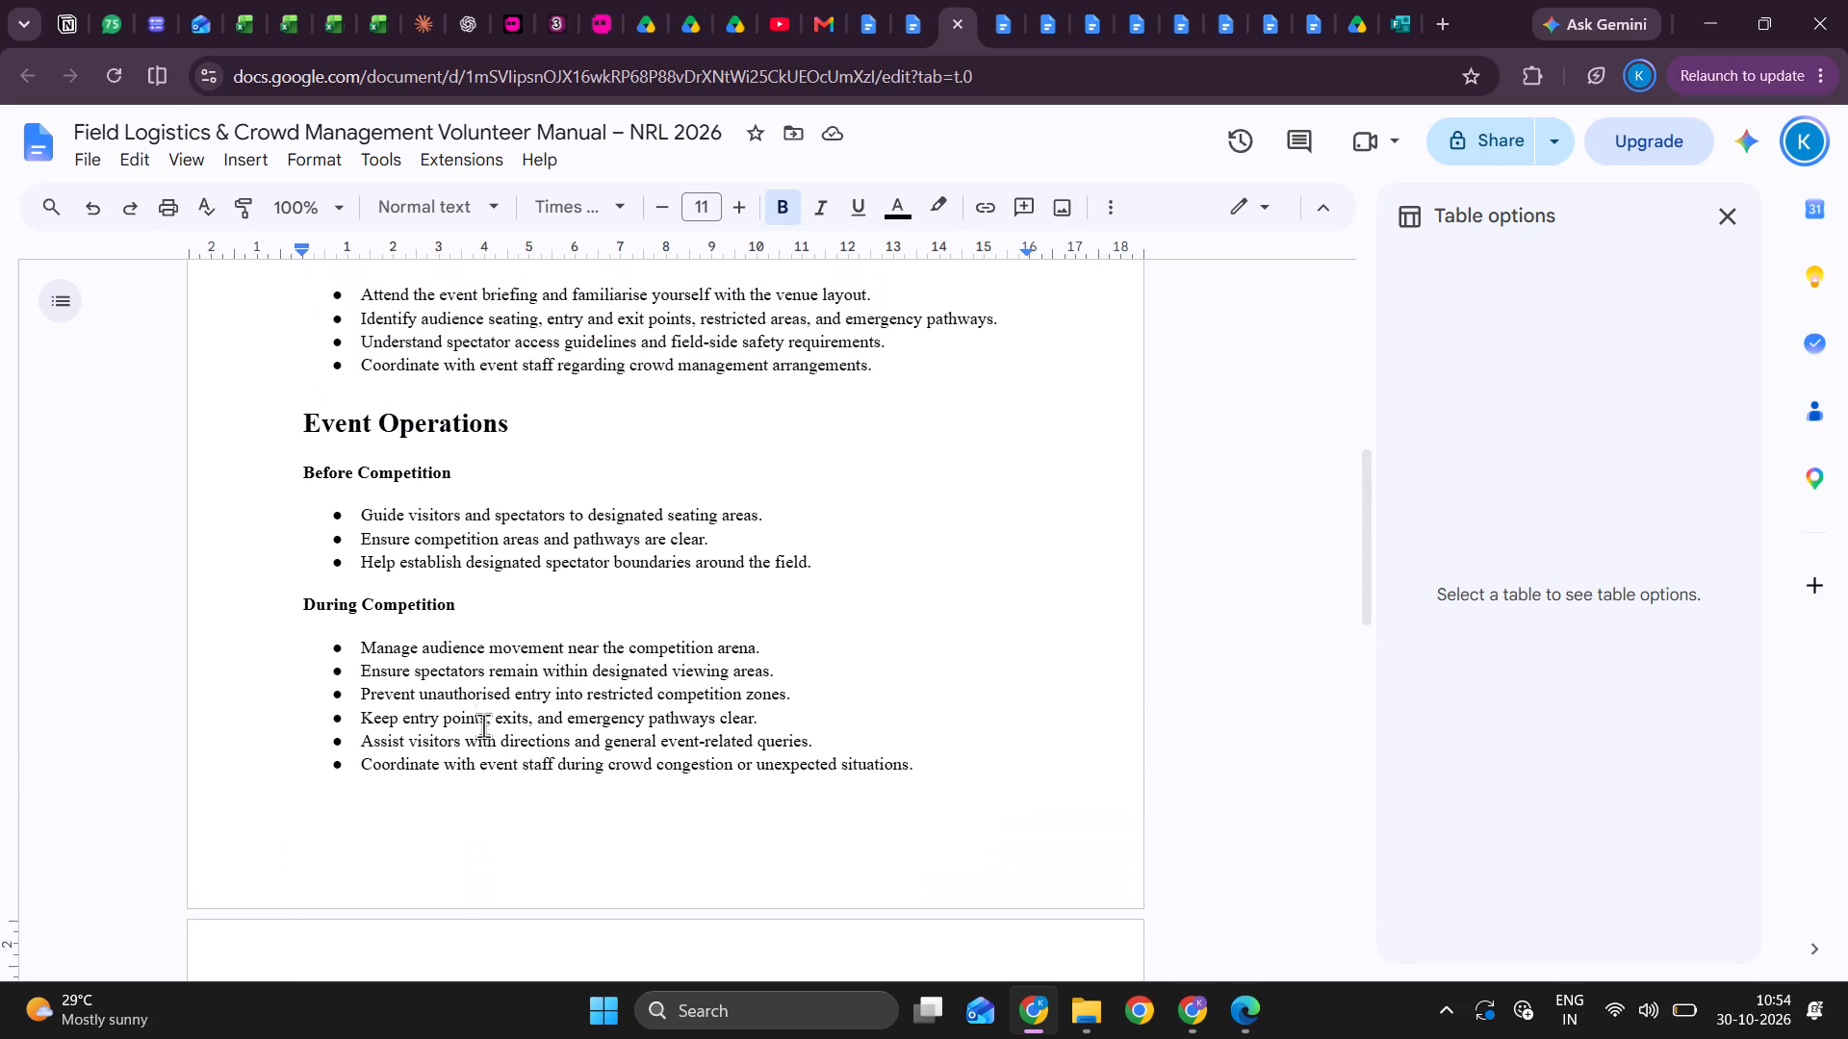
scroll(483, 725, up, 1)
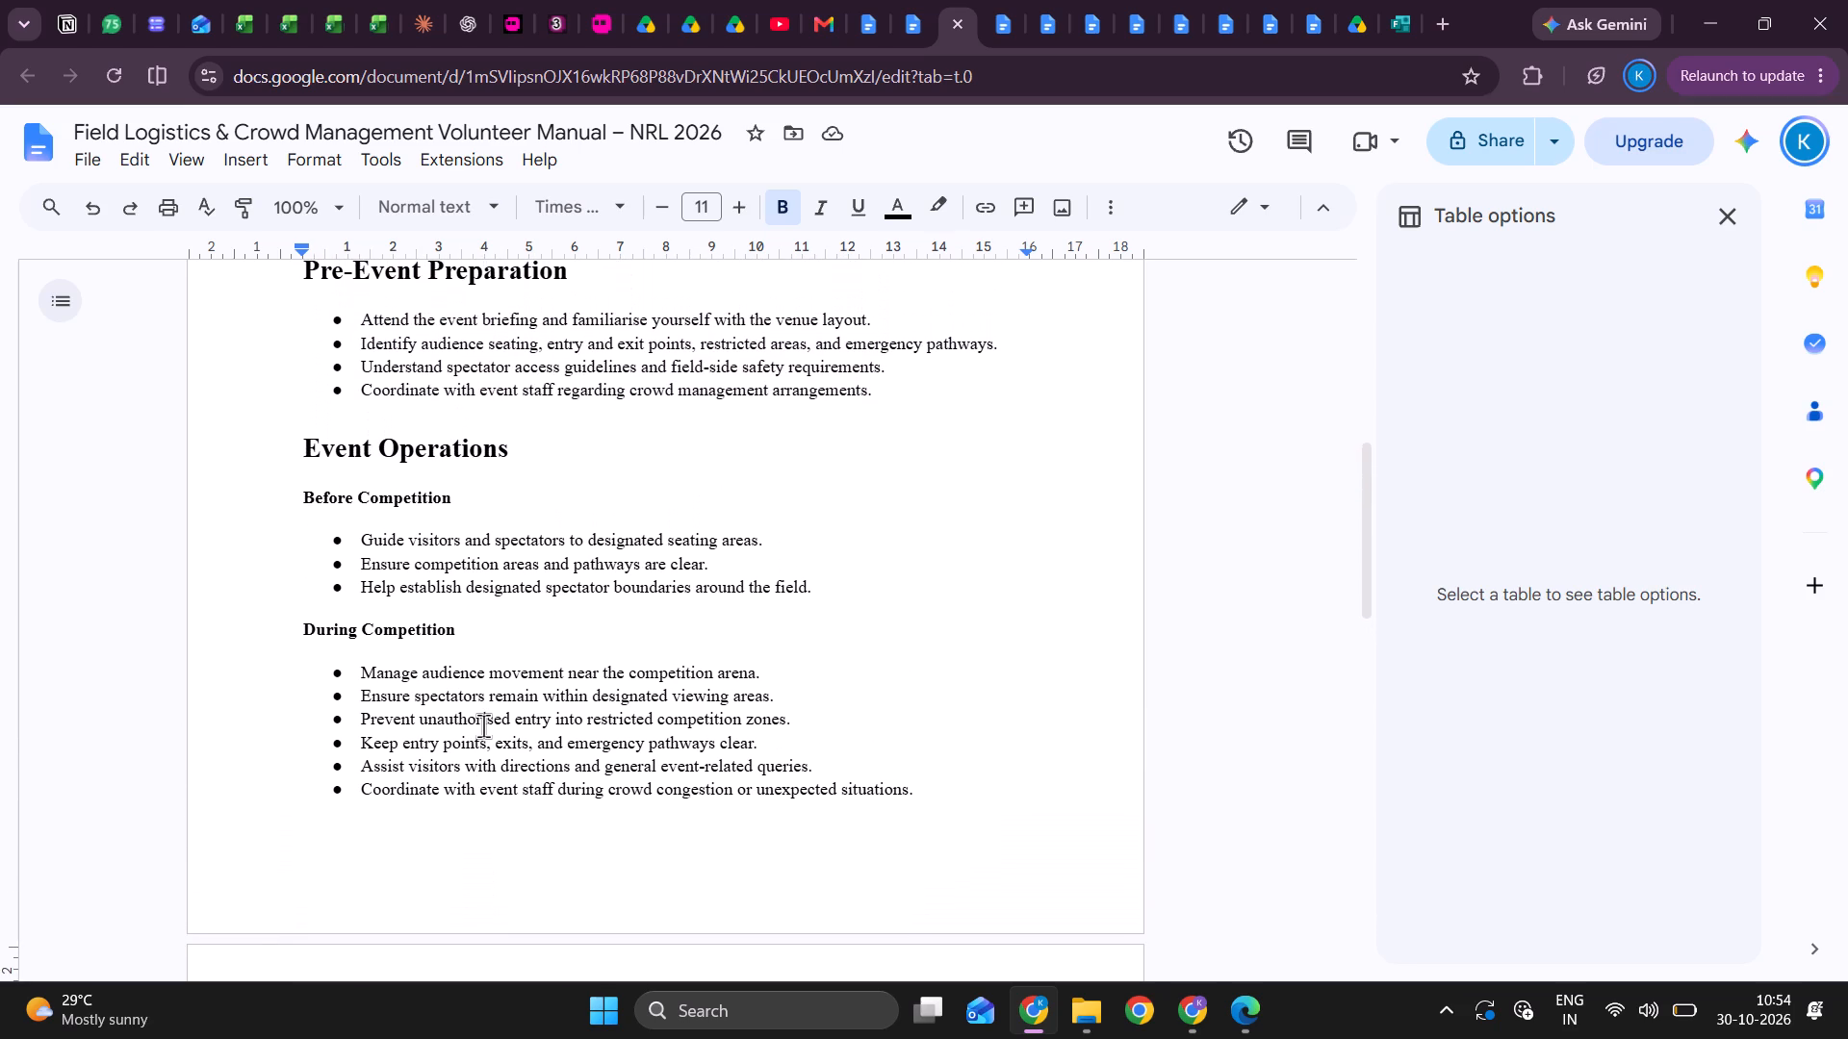
right_click(483, 725)
click(385, 687)
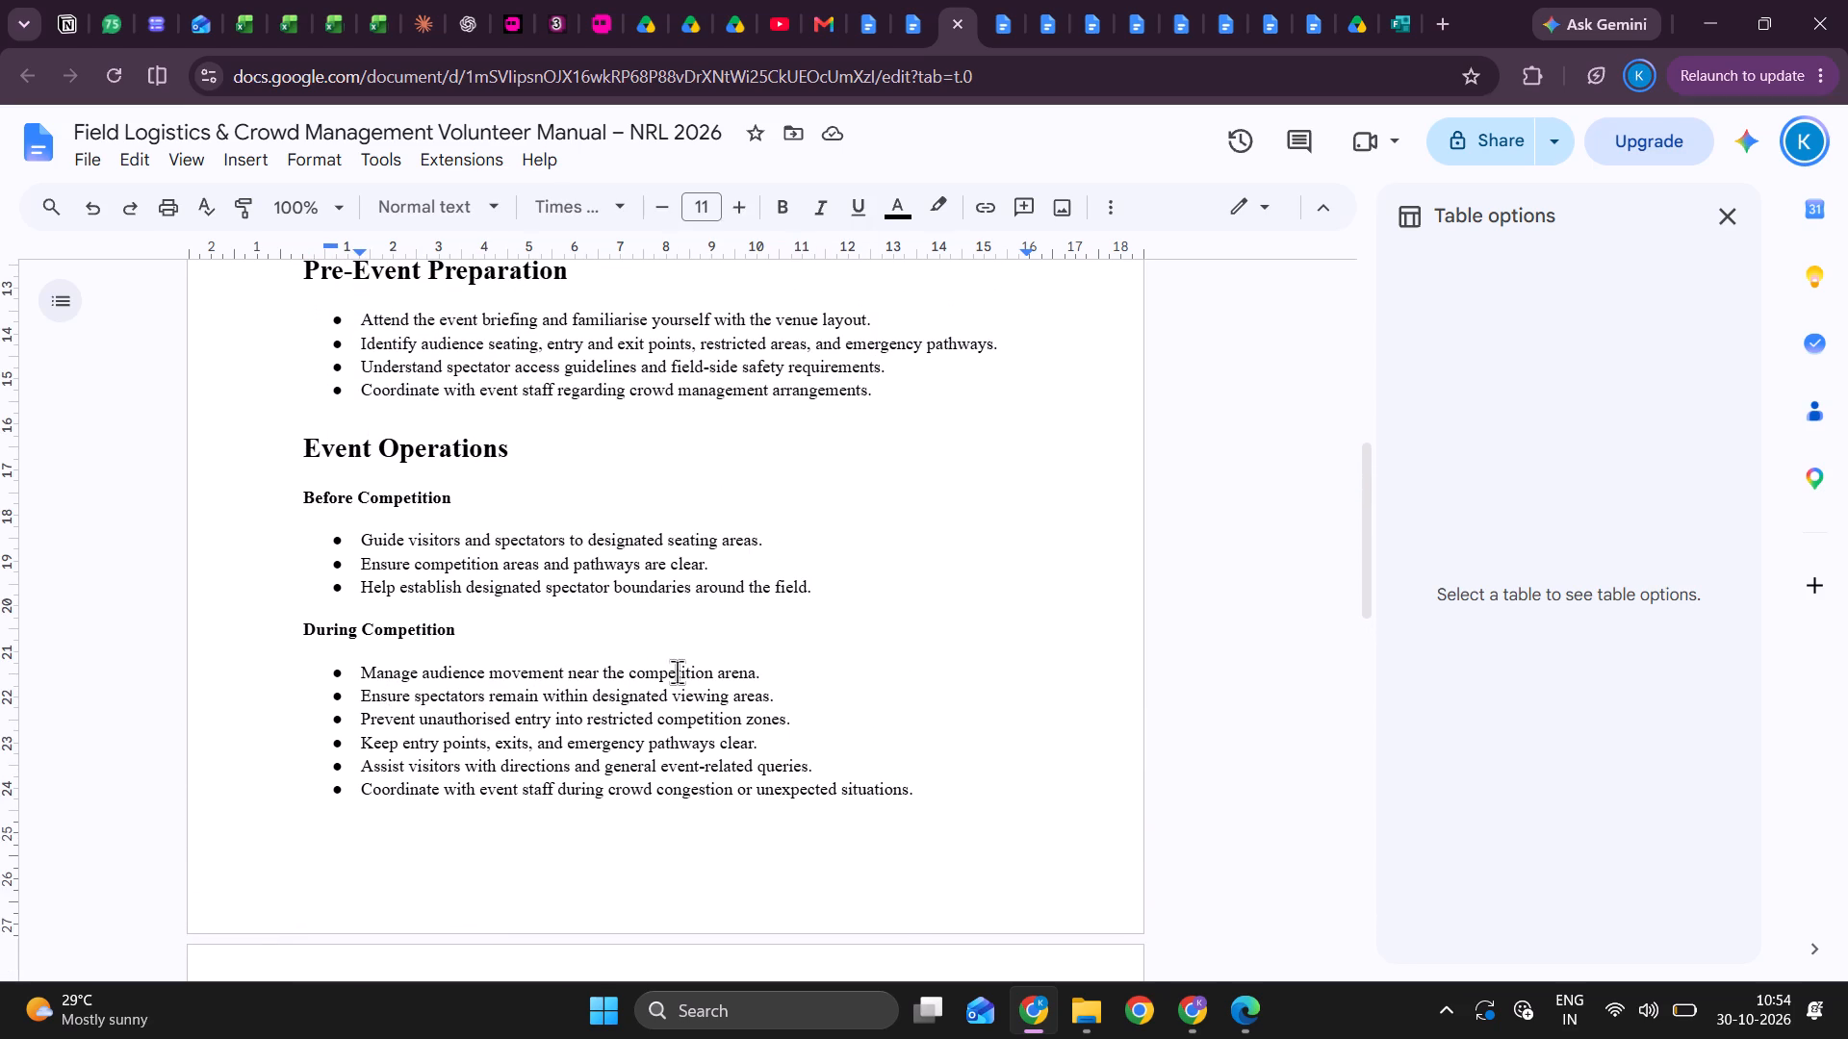
click(778, 672)
key(BackSpace)
key(space)
text(KEEP T)
key(BackSpace)
key(BackSpace)
key(BackSpace)
key(BackSpace)
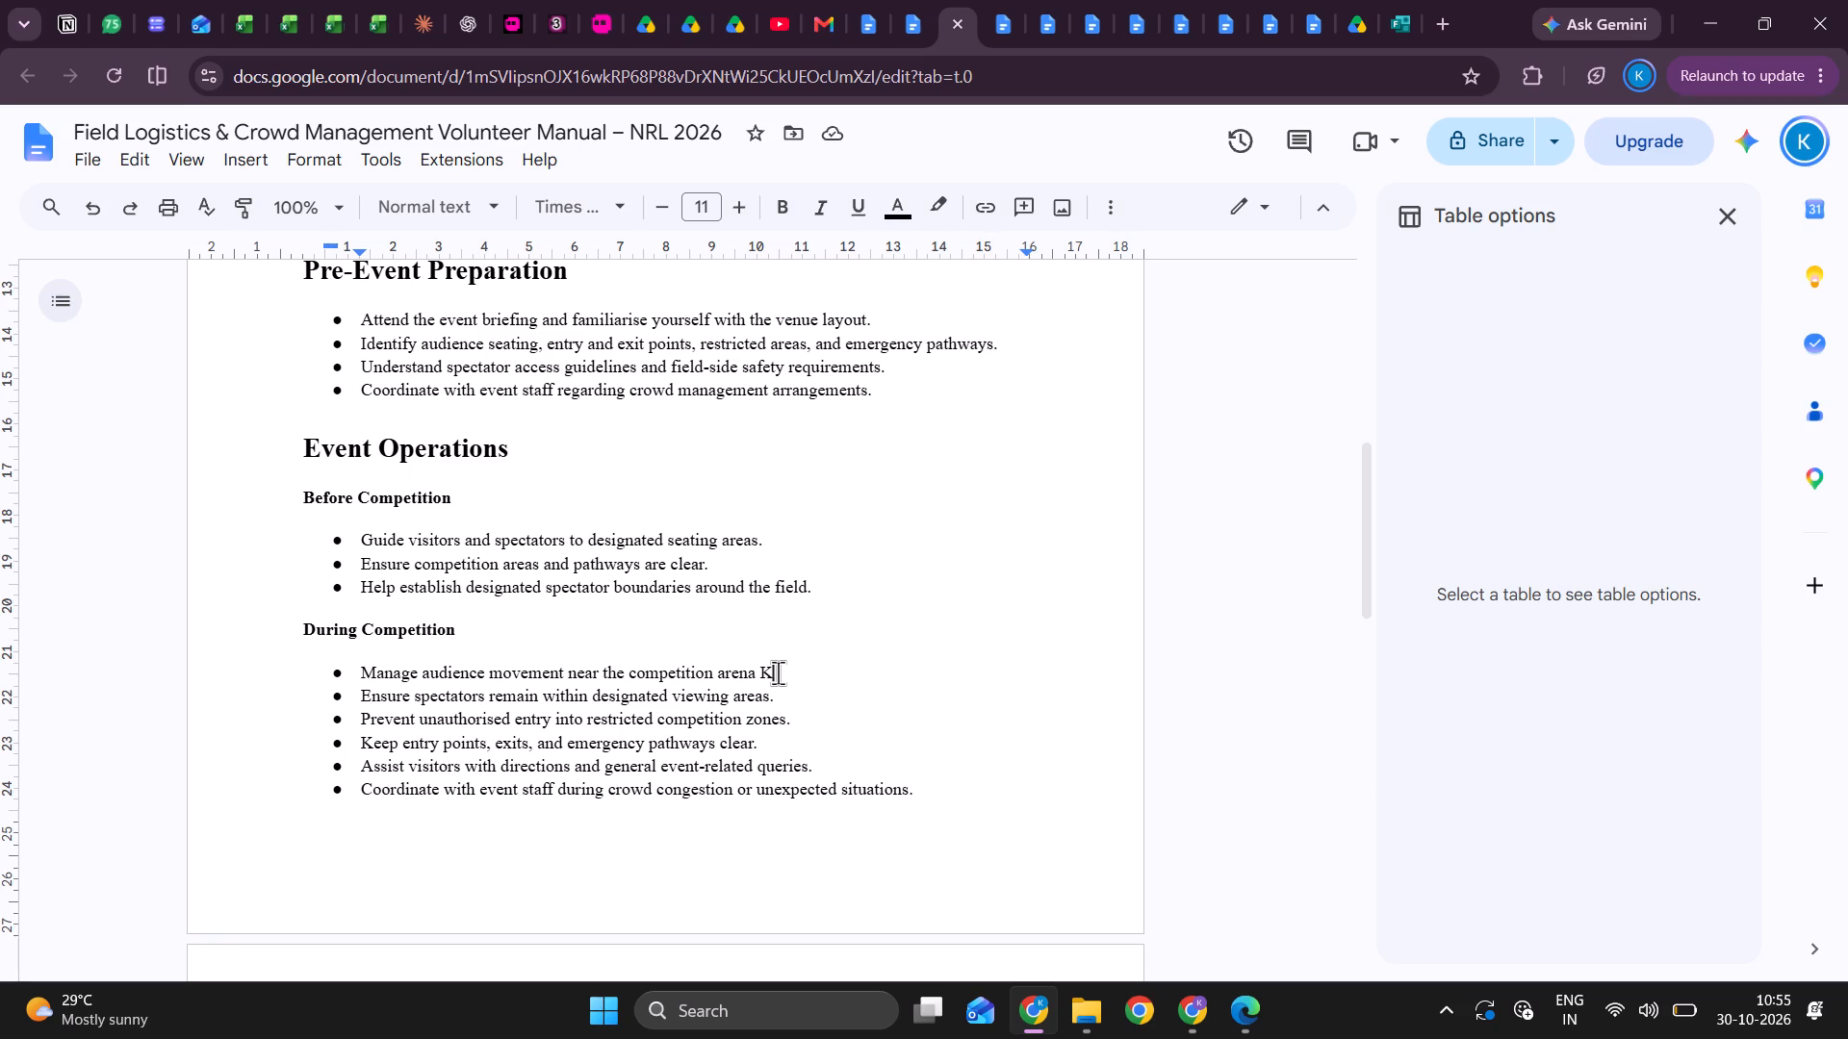
key(BackSpace)
text(and keep the crowds)
key(BackSpace)
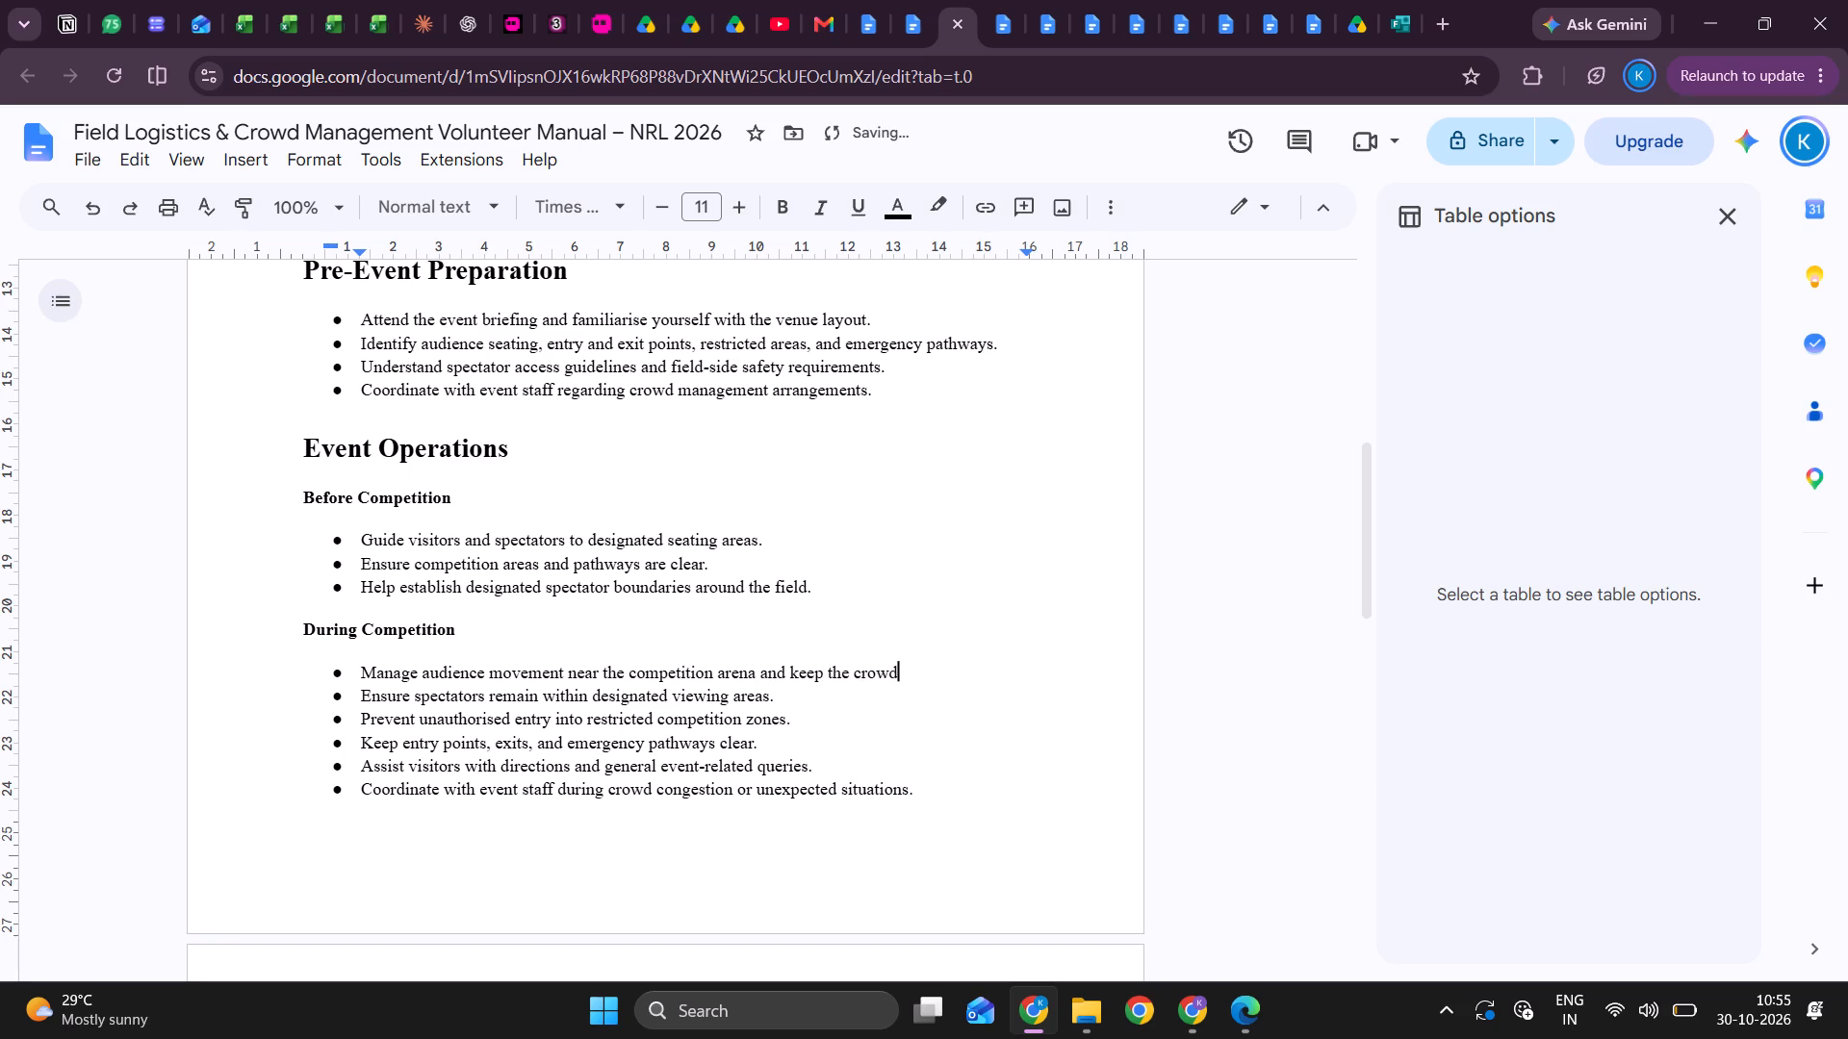
key(space)
text(en)
text(terti)
key(BackSpace)
text(ains)
key(BackSpace)
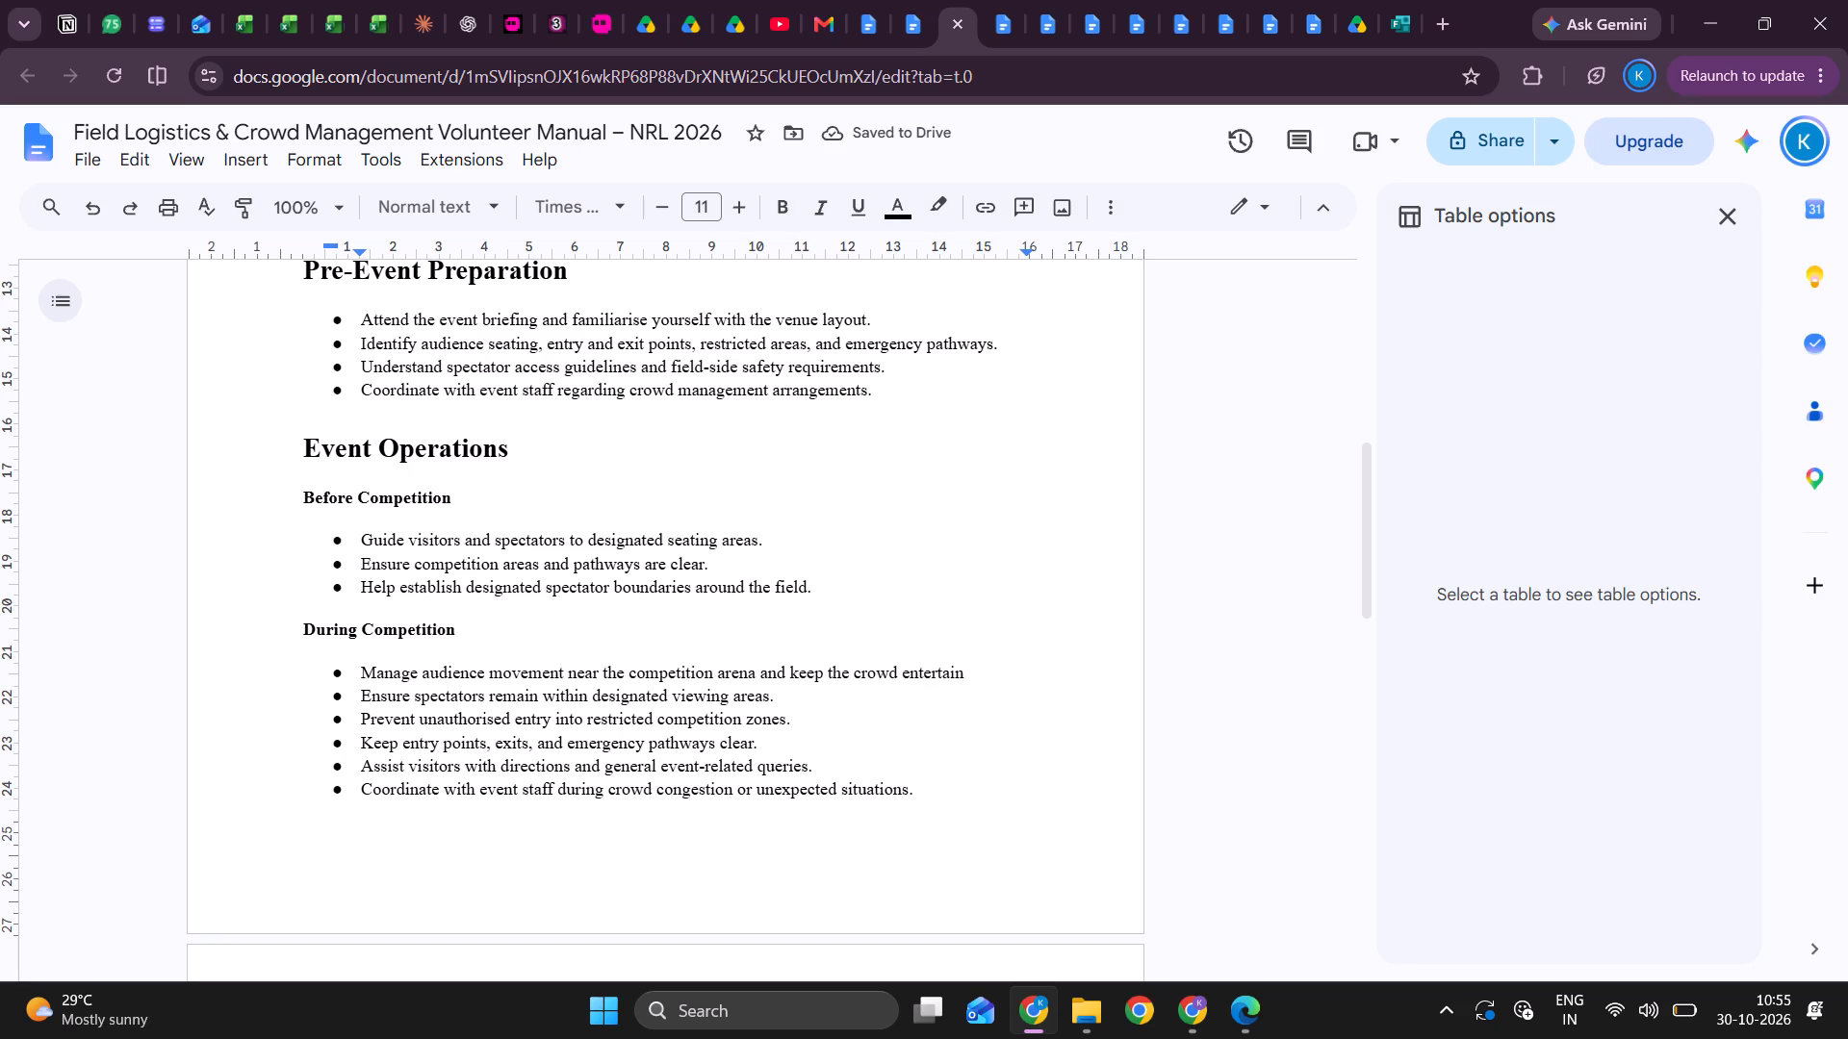
text(ed.)
Replace "entertained." with "enganged." at the end of the first During Competition bullet.
key(BackSpace)
key(BackSpace)
key(BackSpace)
key(BackSpace)
key(BackSpace)
key(BackSpace)
key(BackSpace)
key(BackSpace)
key(BackSpace)
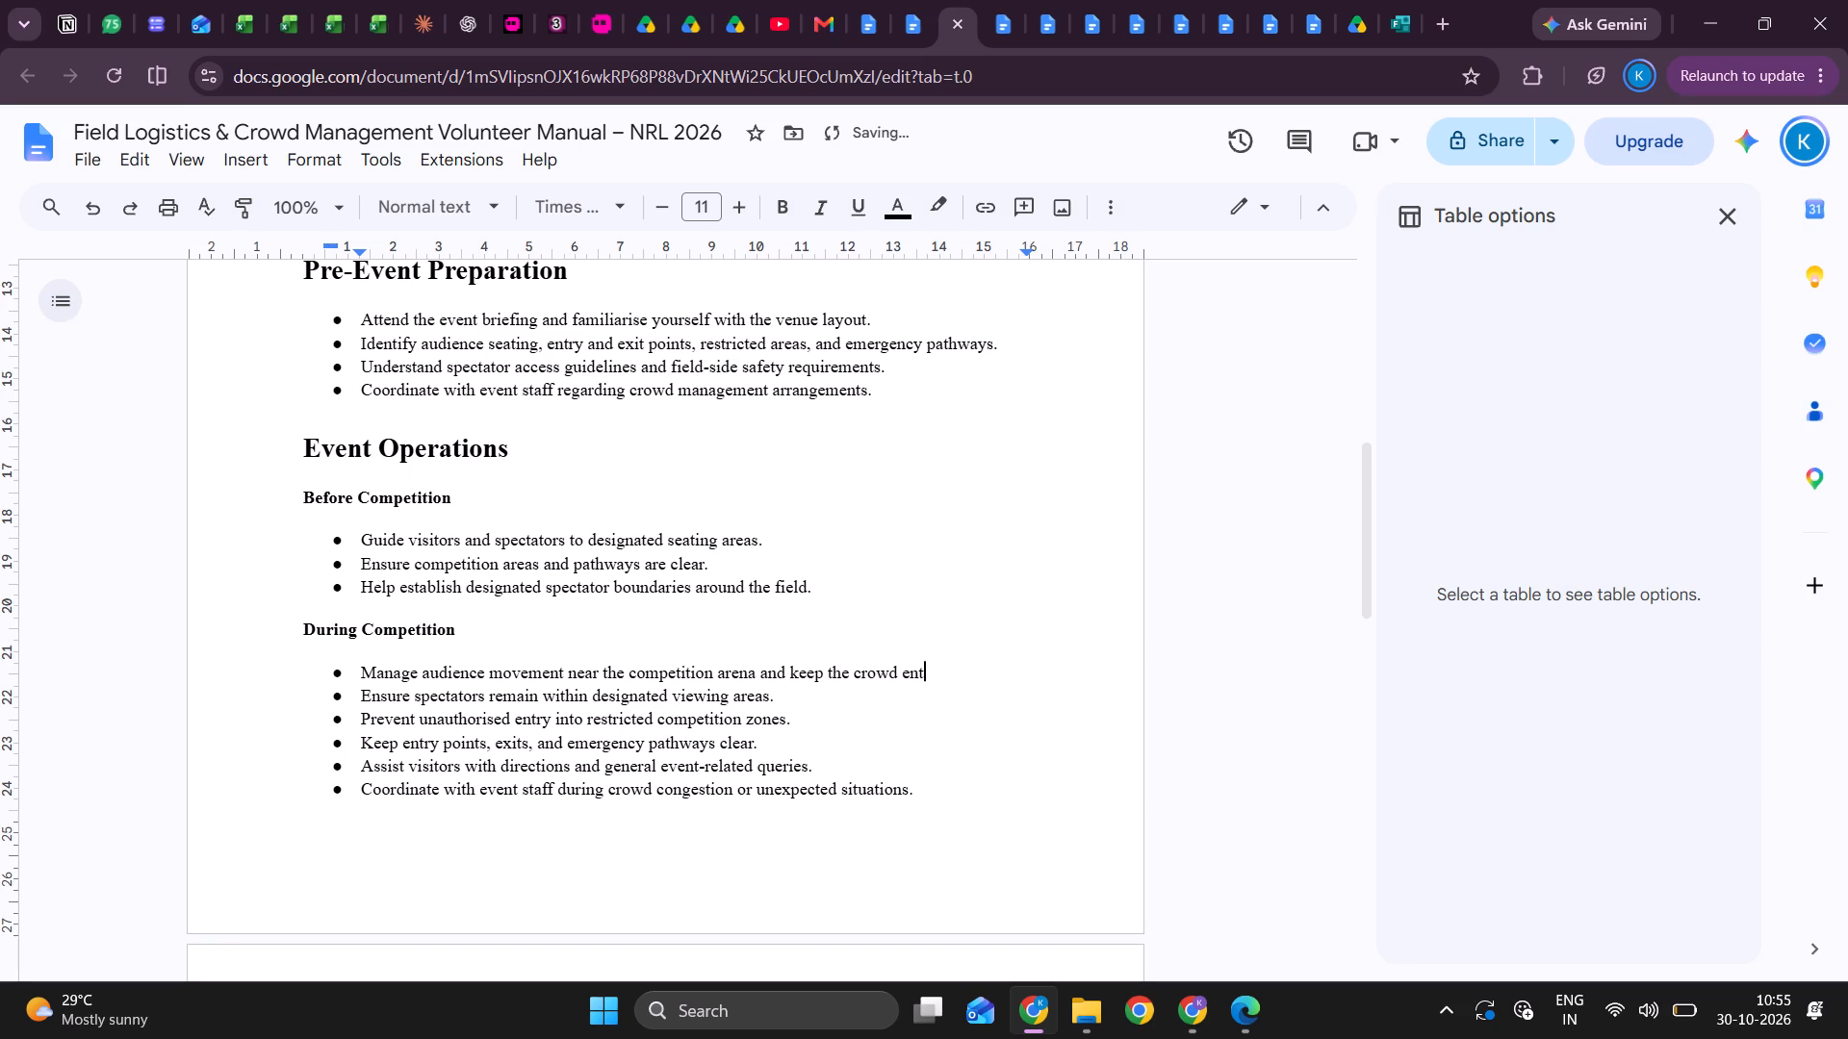
key(BackSpace)
text(ganged)
key(period)
Change the manual's main heading to "Crowd Management and Engagement Volunteer Manual – NRL 2026".
scroll(813, 628, up, 4)
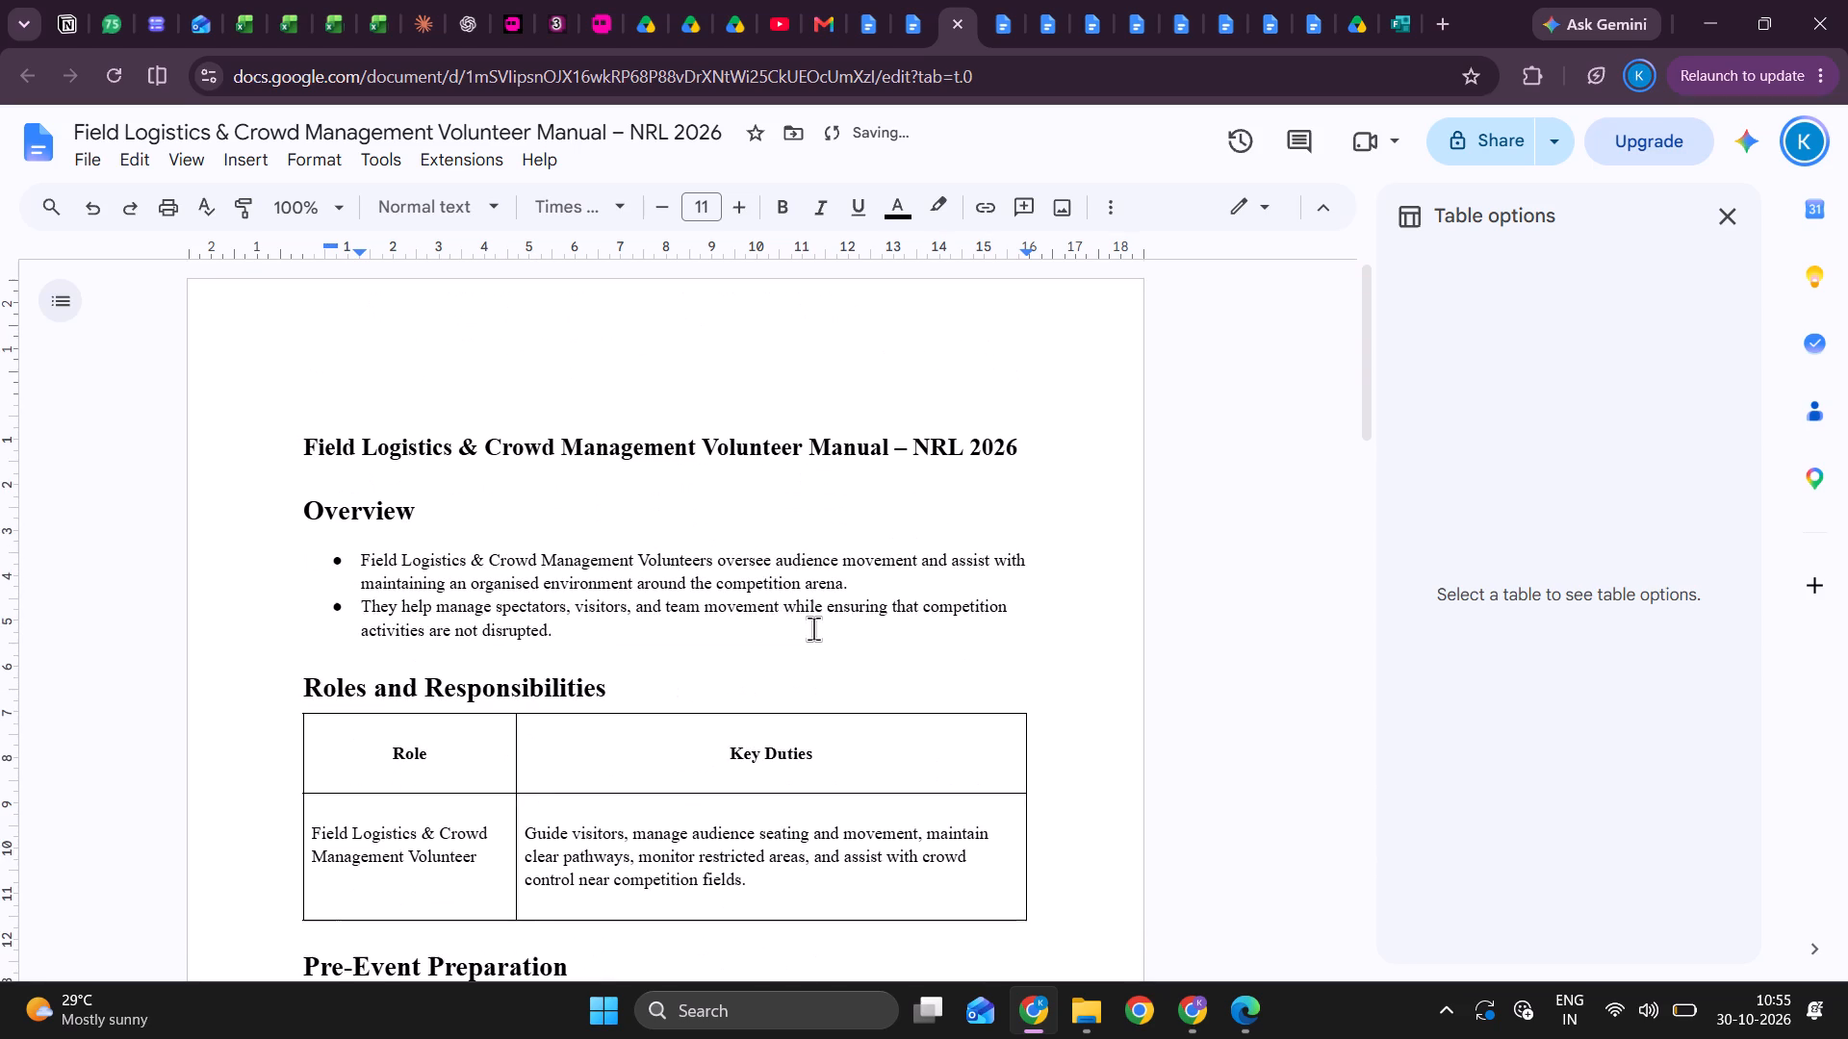
scroll(813, 628, up, 1)
click(577, 461)
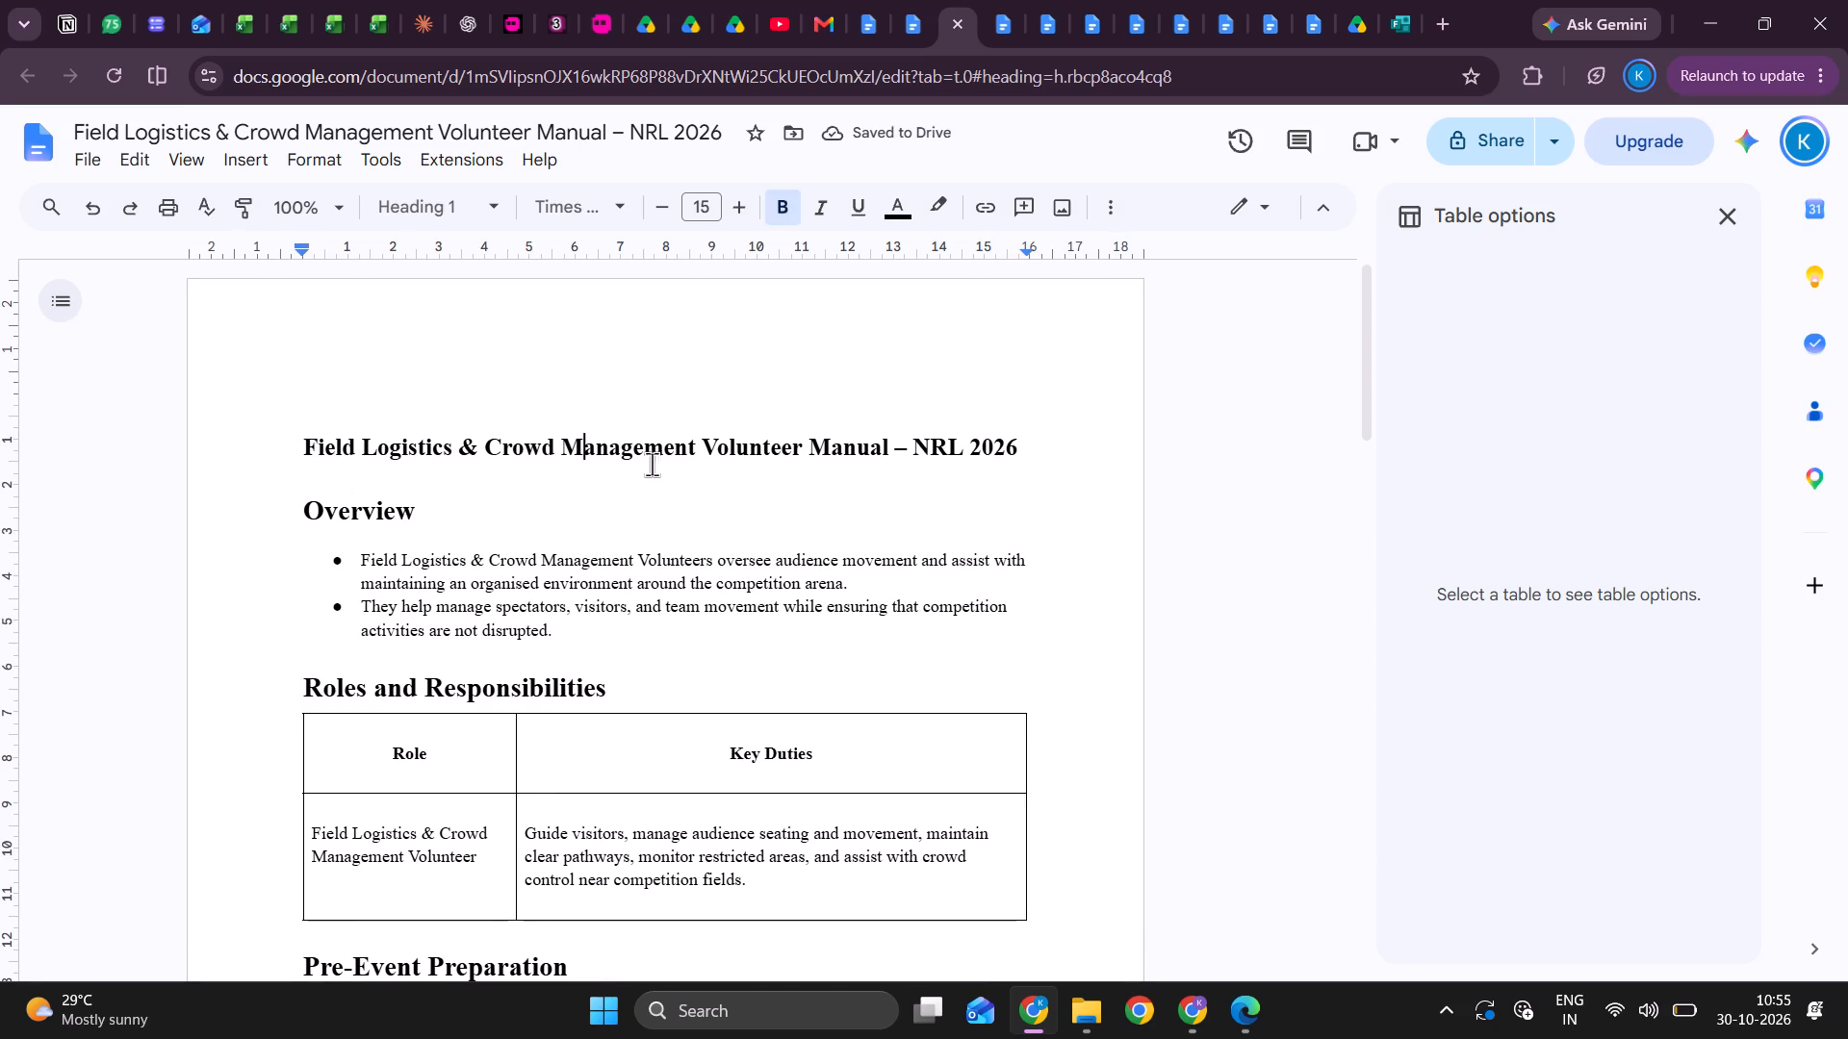
drag(486, 449, 436, 454)
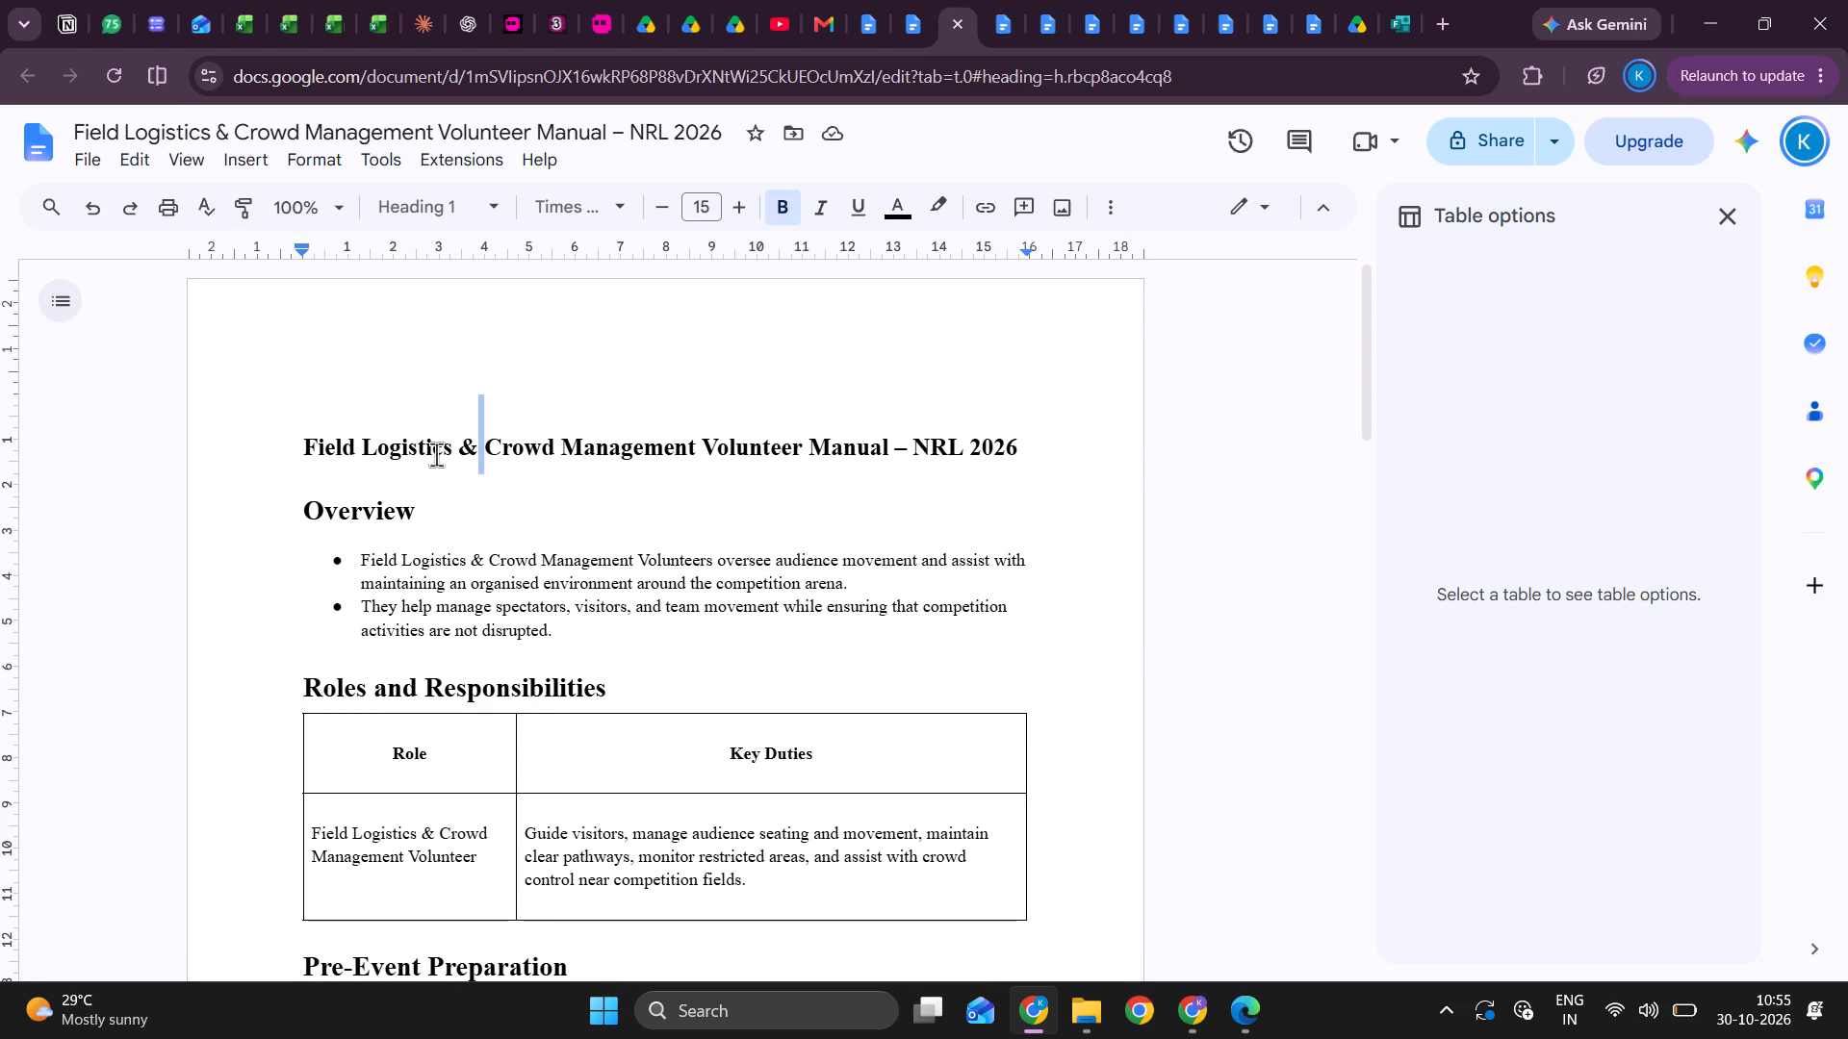
drag(436, 454, 296, 454)
key(BackSpace)
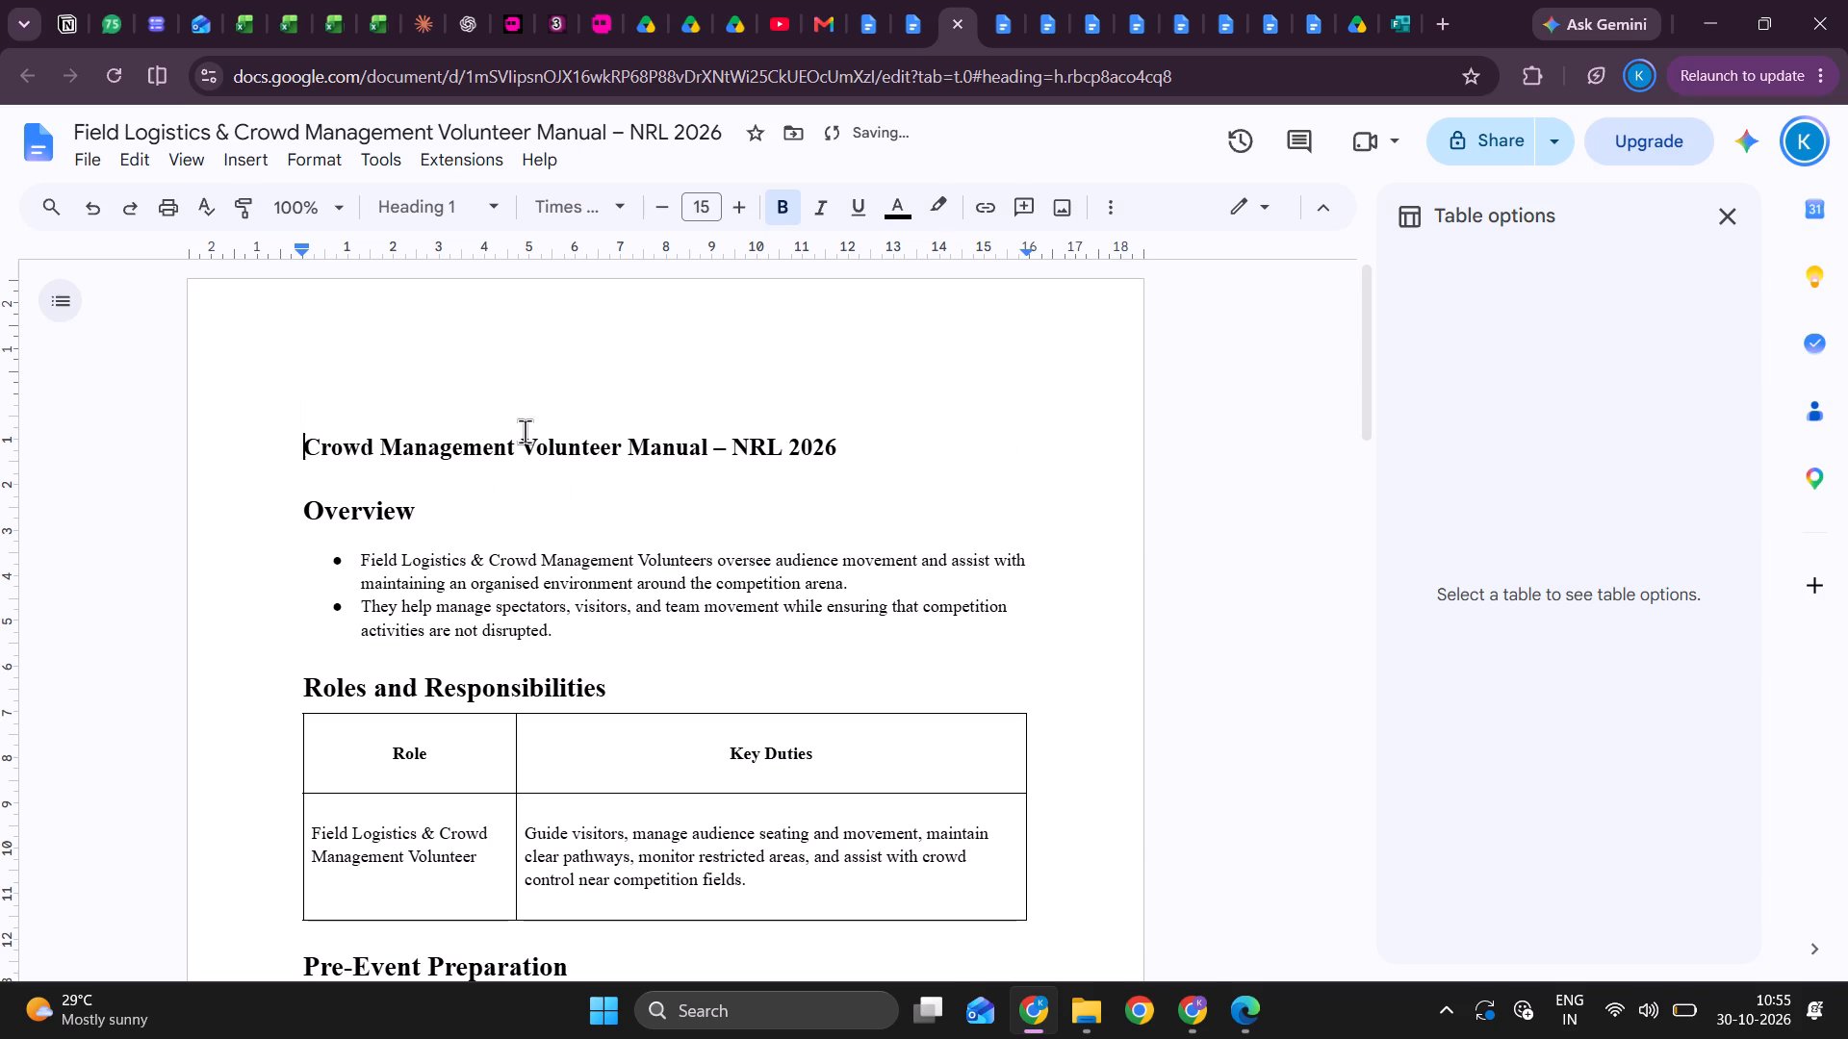
click(510, 452)
key(Right)
key(space)
text(and en)
key(BackSpace)
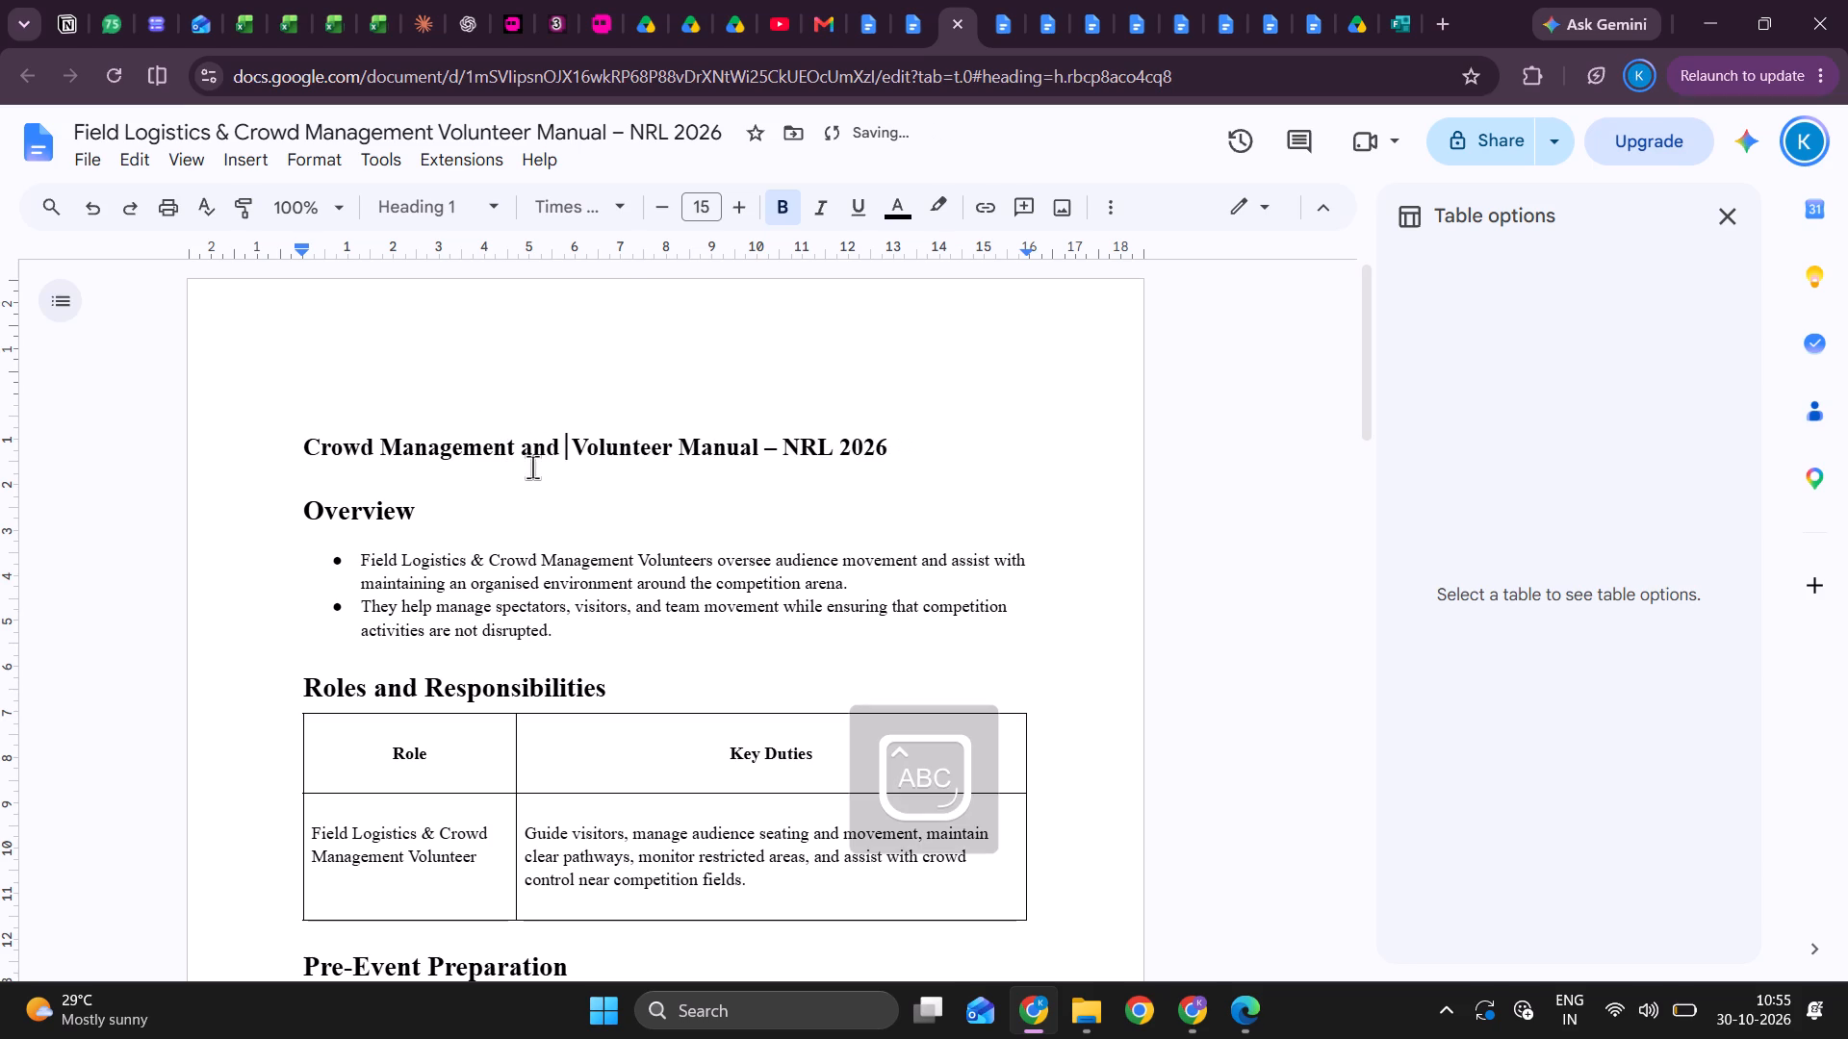
text(ngan)
key(BackSpace)
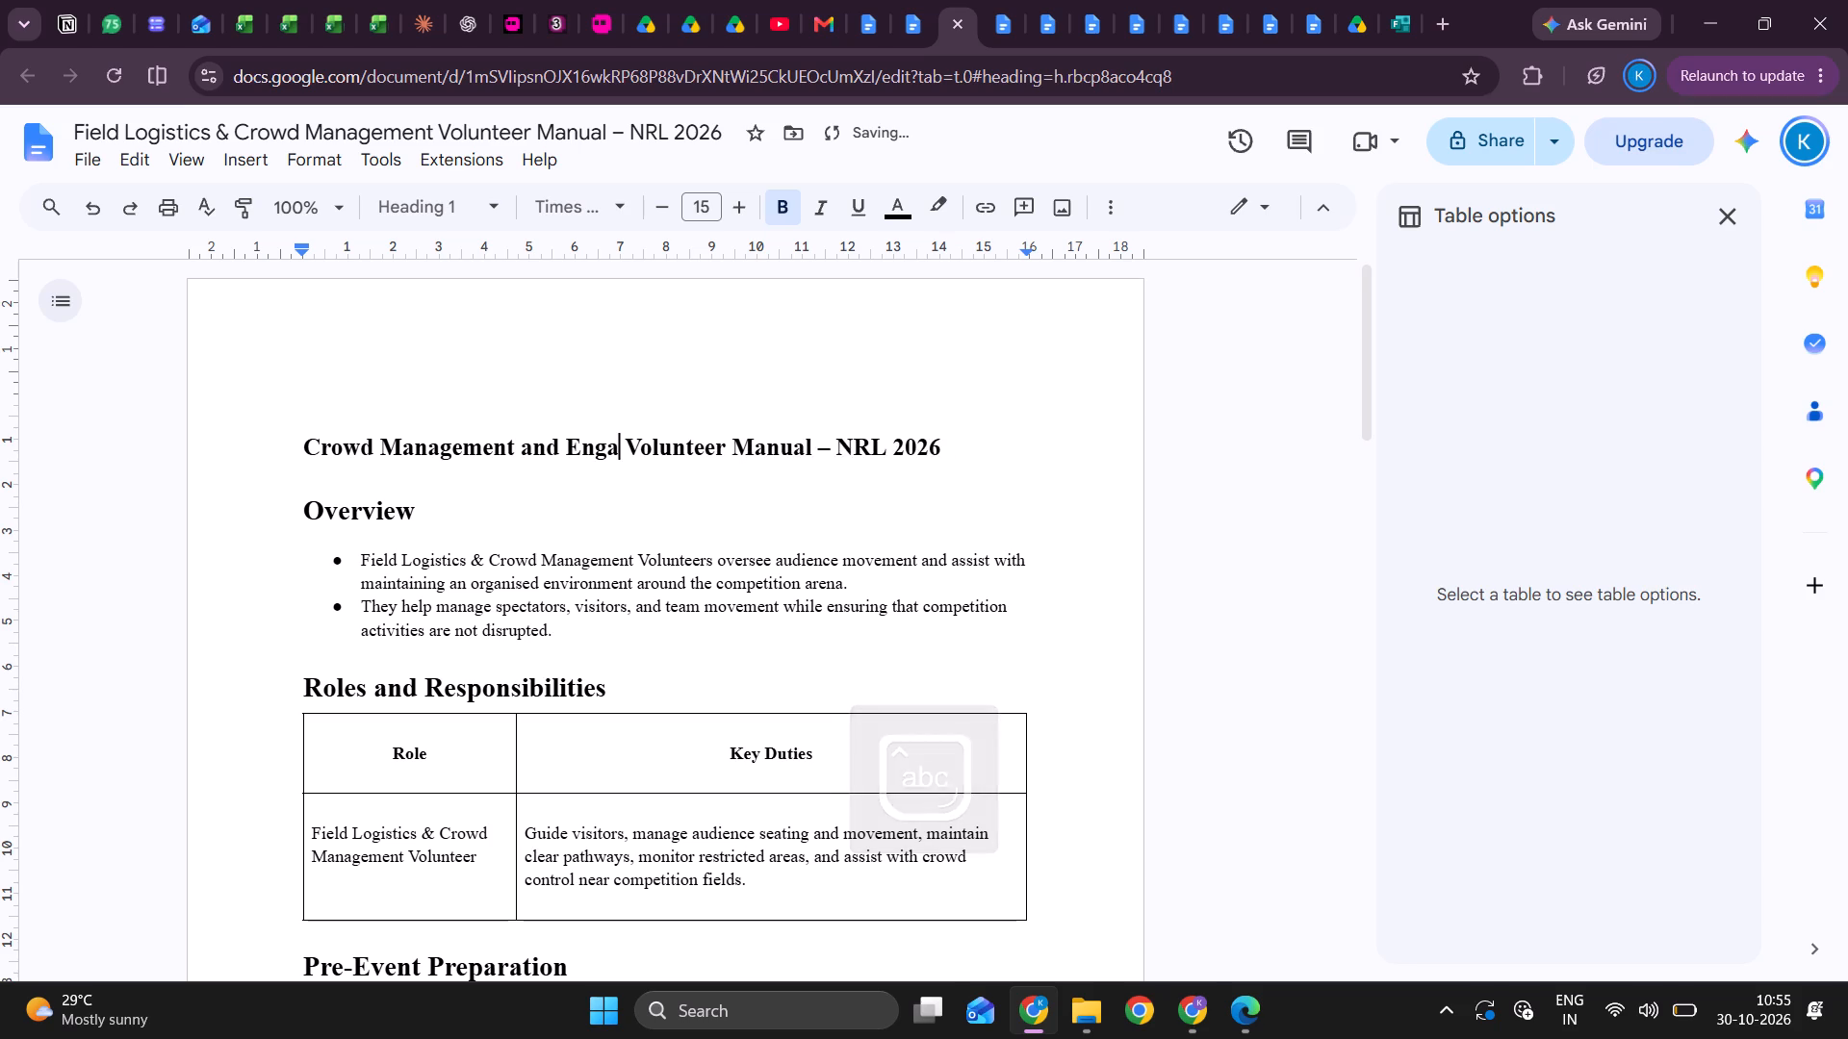
text(gement)
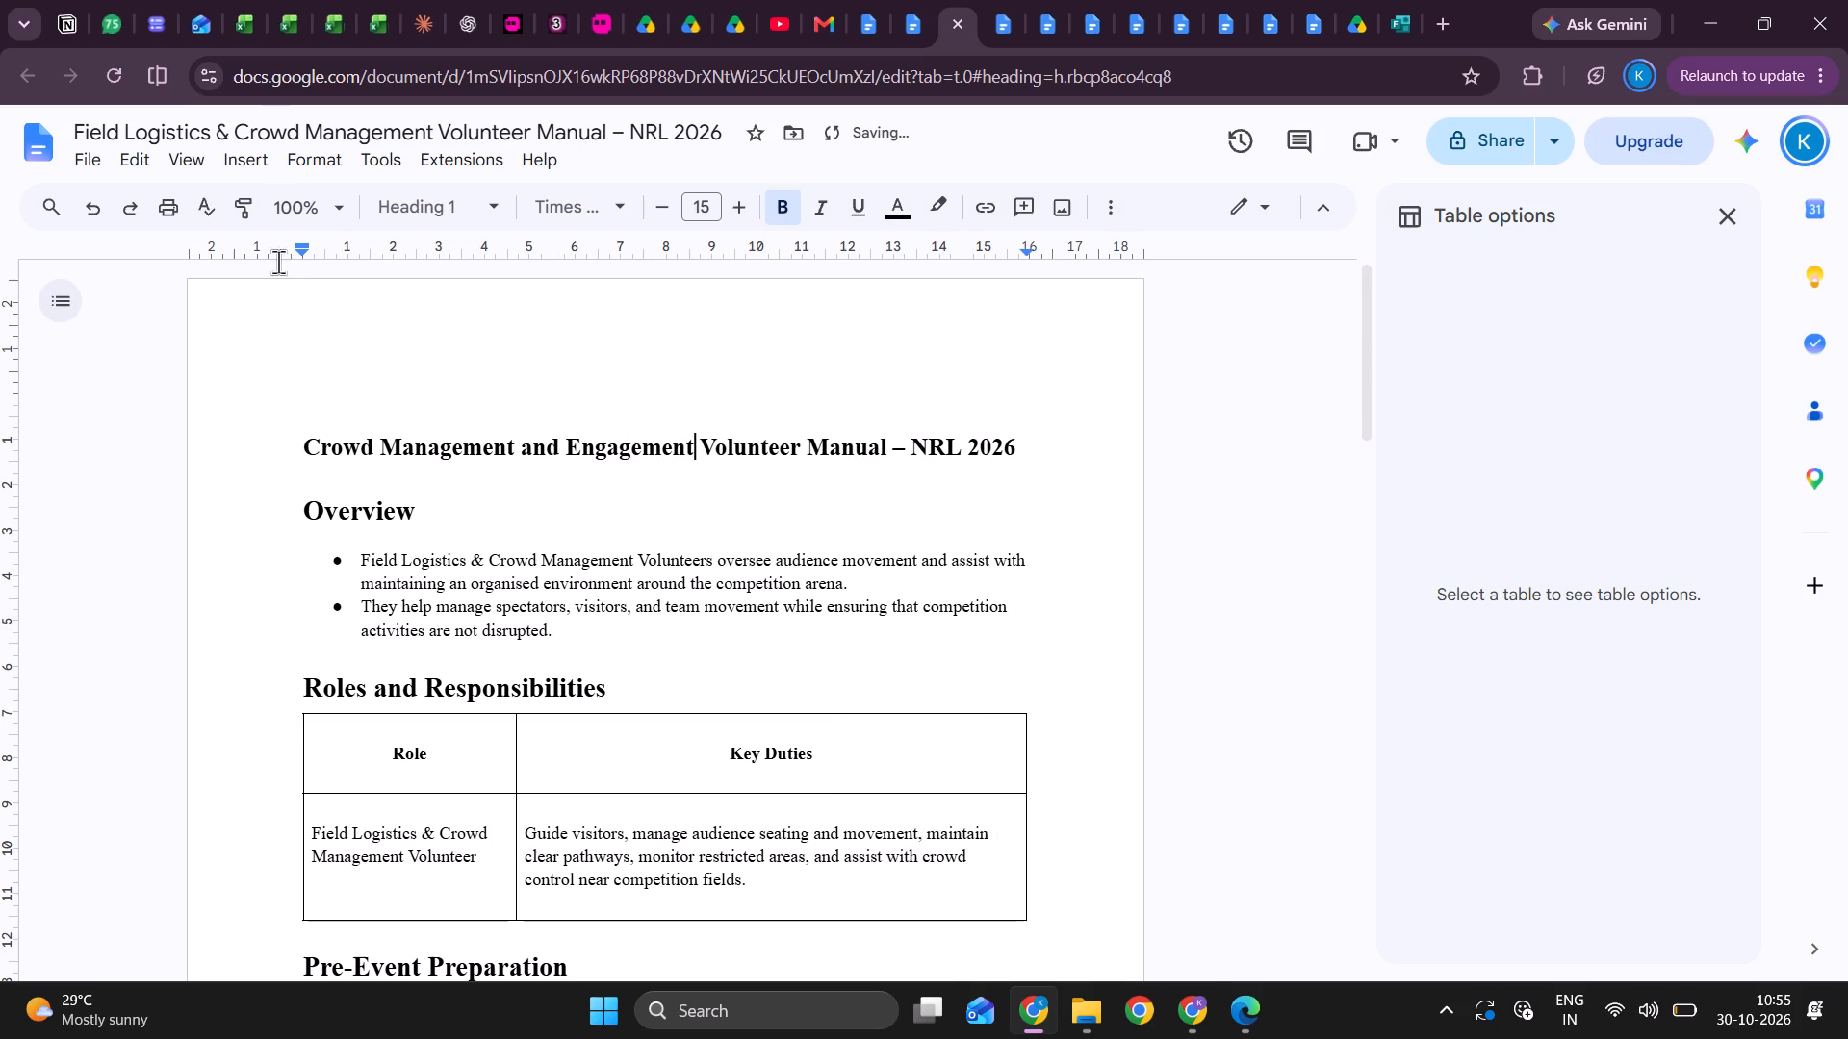
Rename the document "Crowd Management and Engagement Volunteer Manual – NRL 2026", reusing "and Engagement" from the main heading.
click(240, 136)
drag(233, 126, 54, 133)
key(BackSpace)
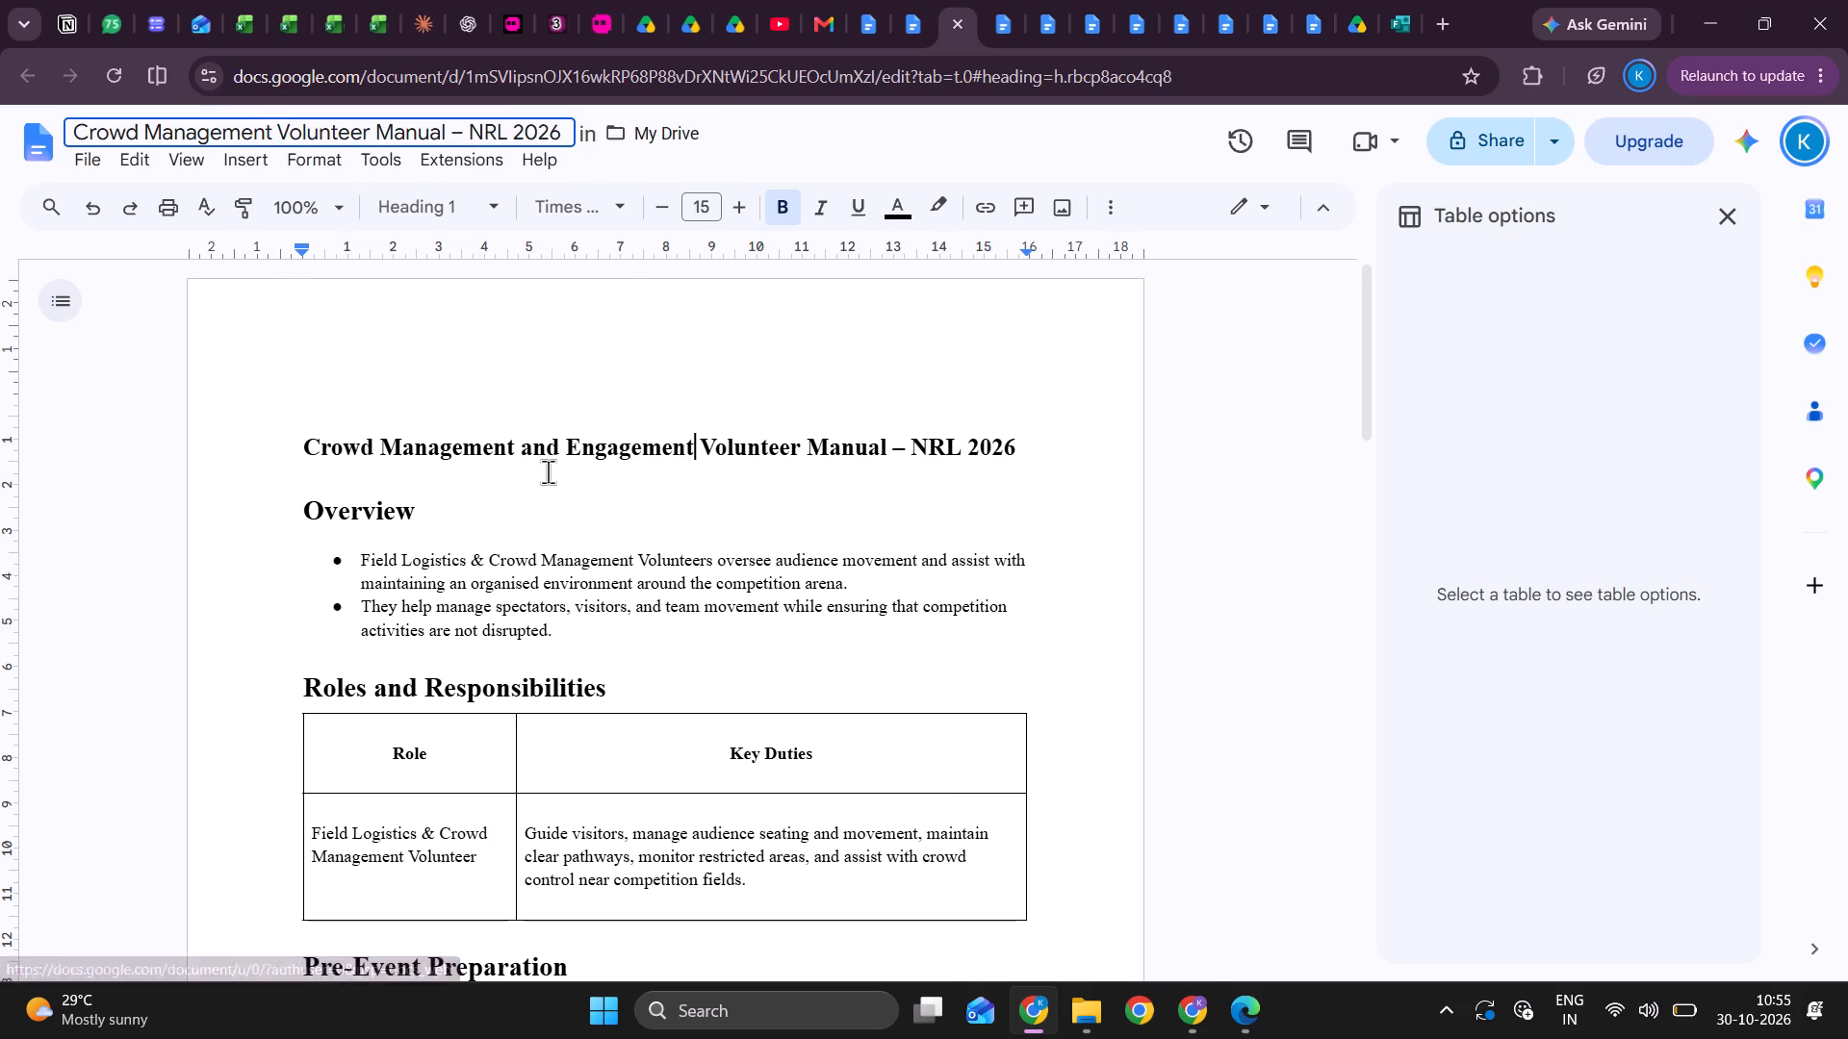
drag(571, 449, 696, 447)
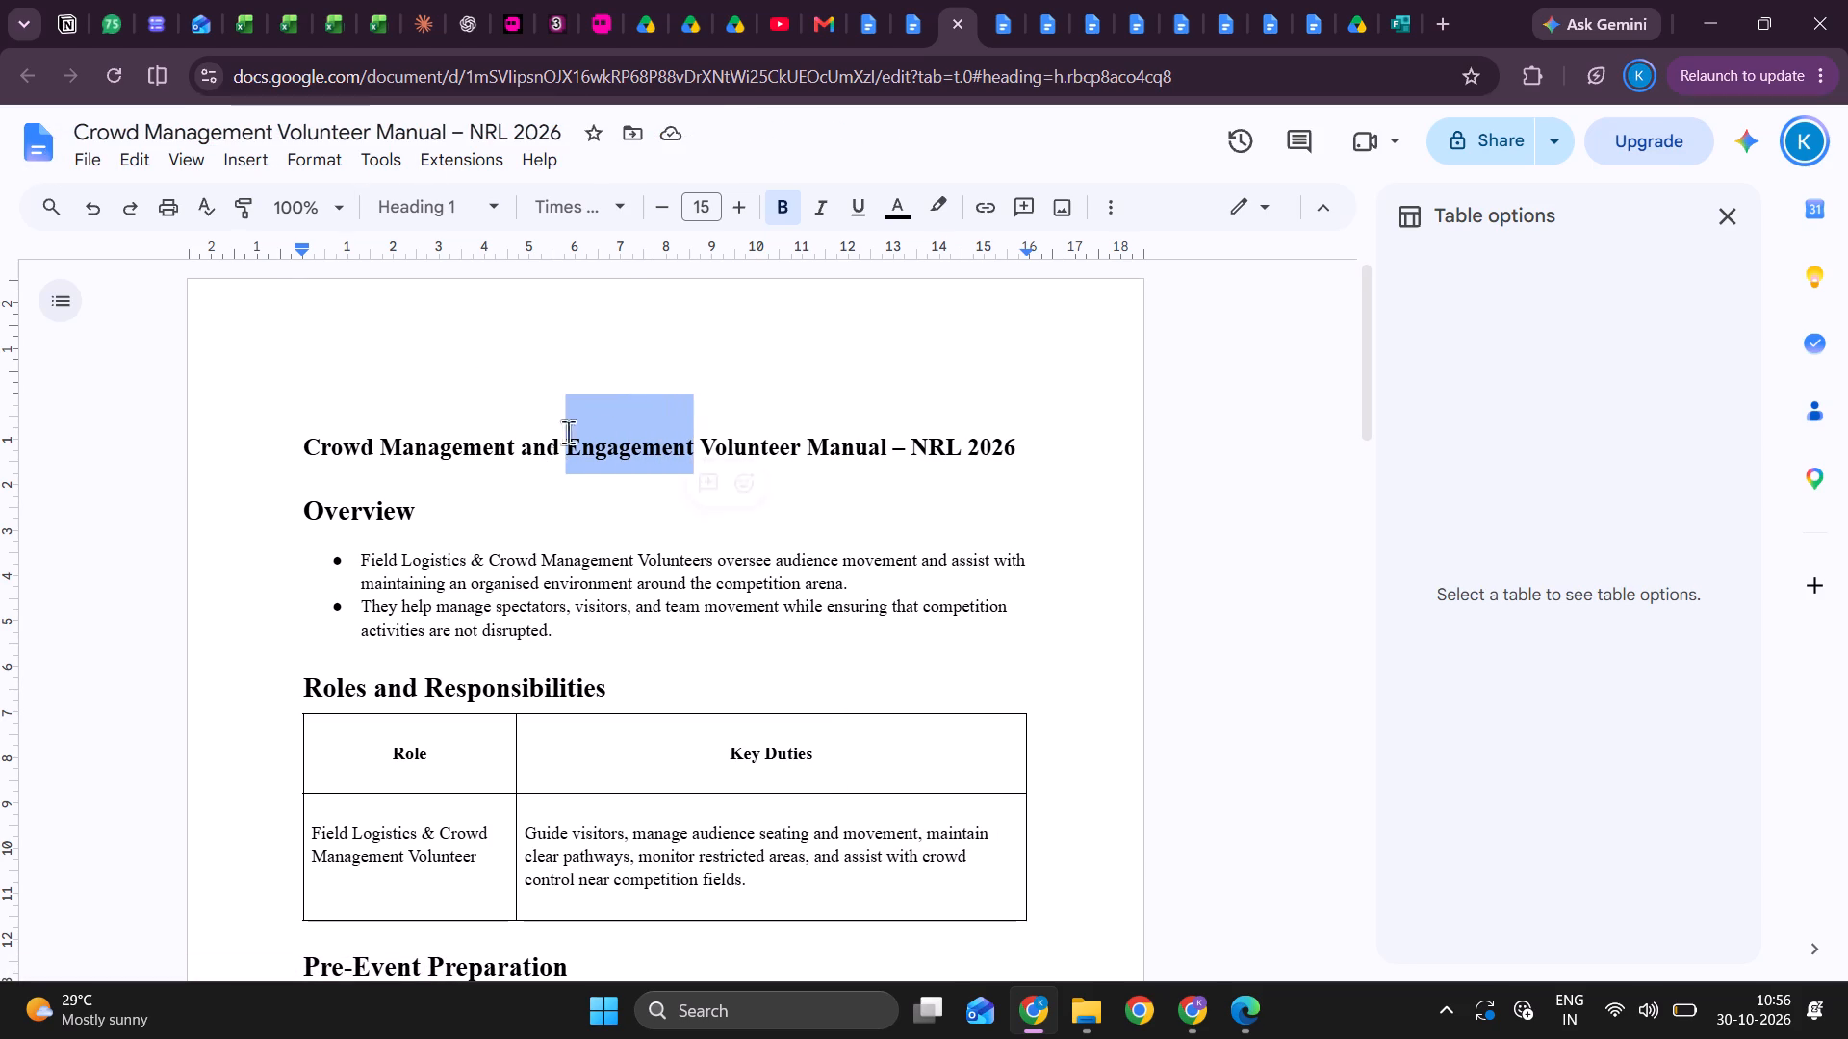
drag(521, 446, 691, 448)
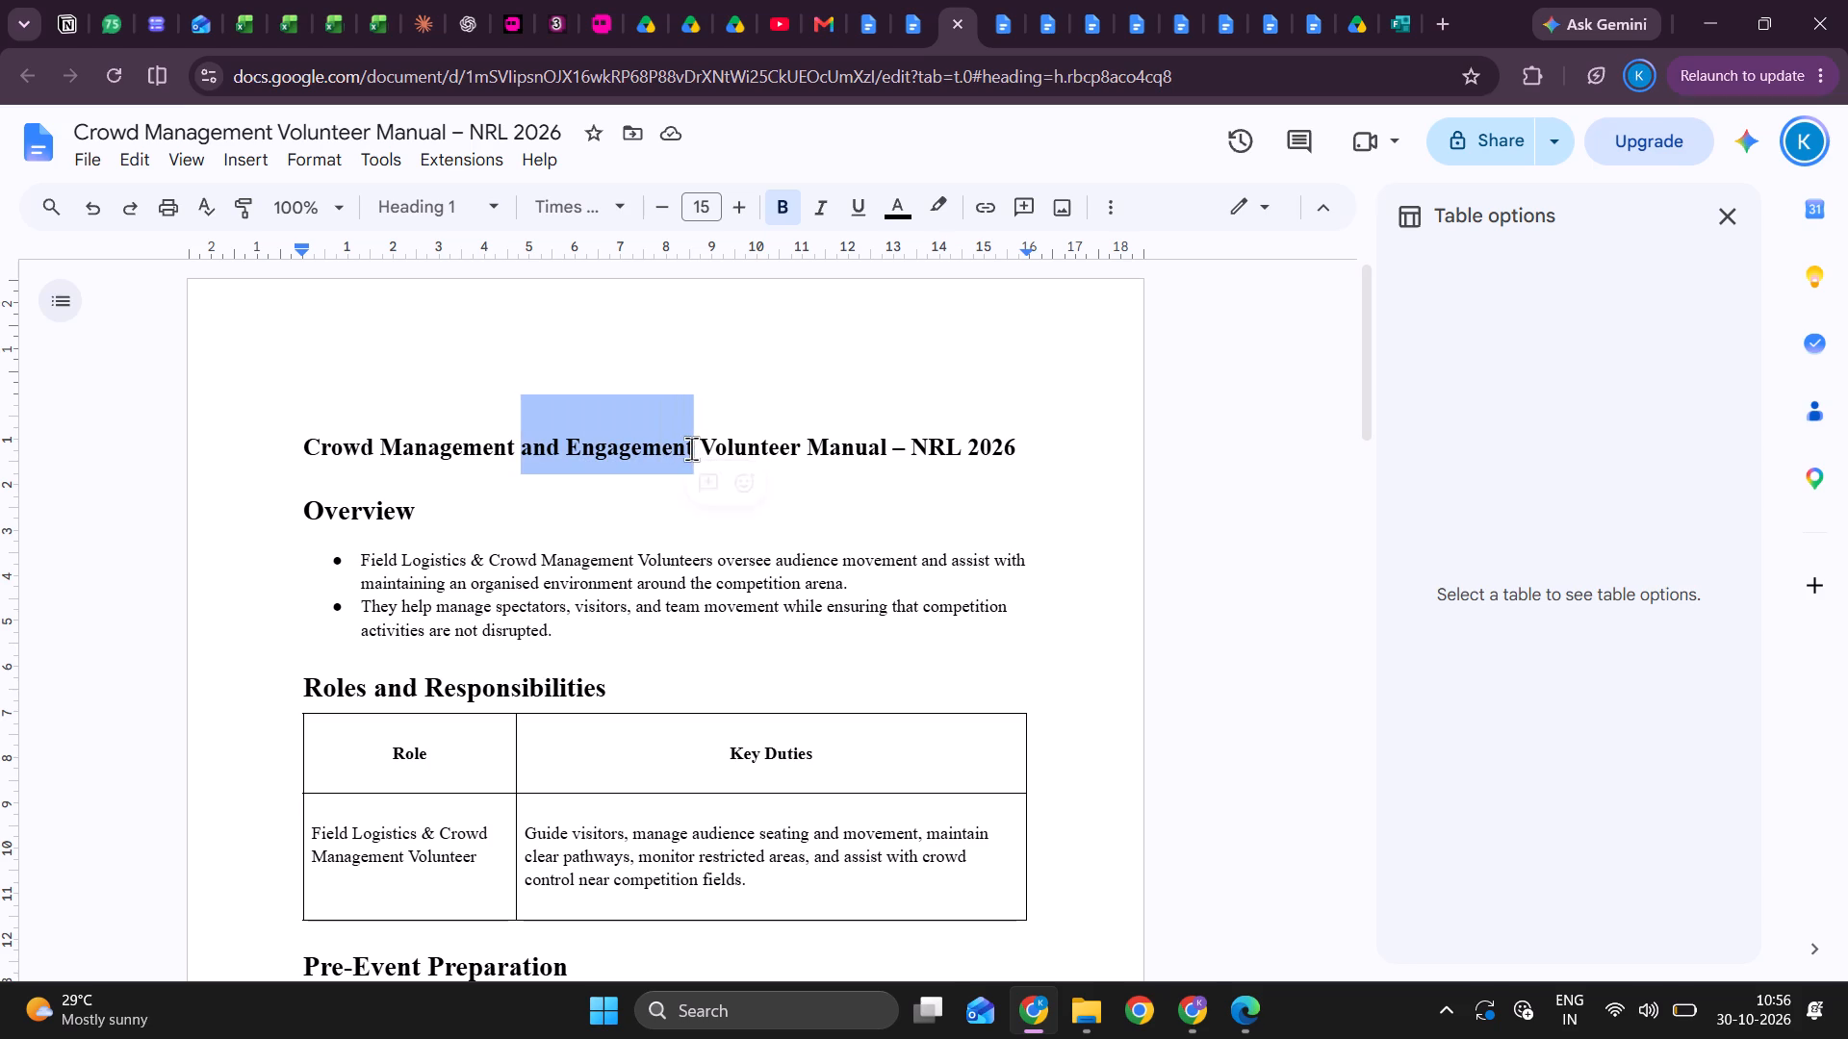
key(ctrl+c)
click(283, 129)
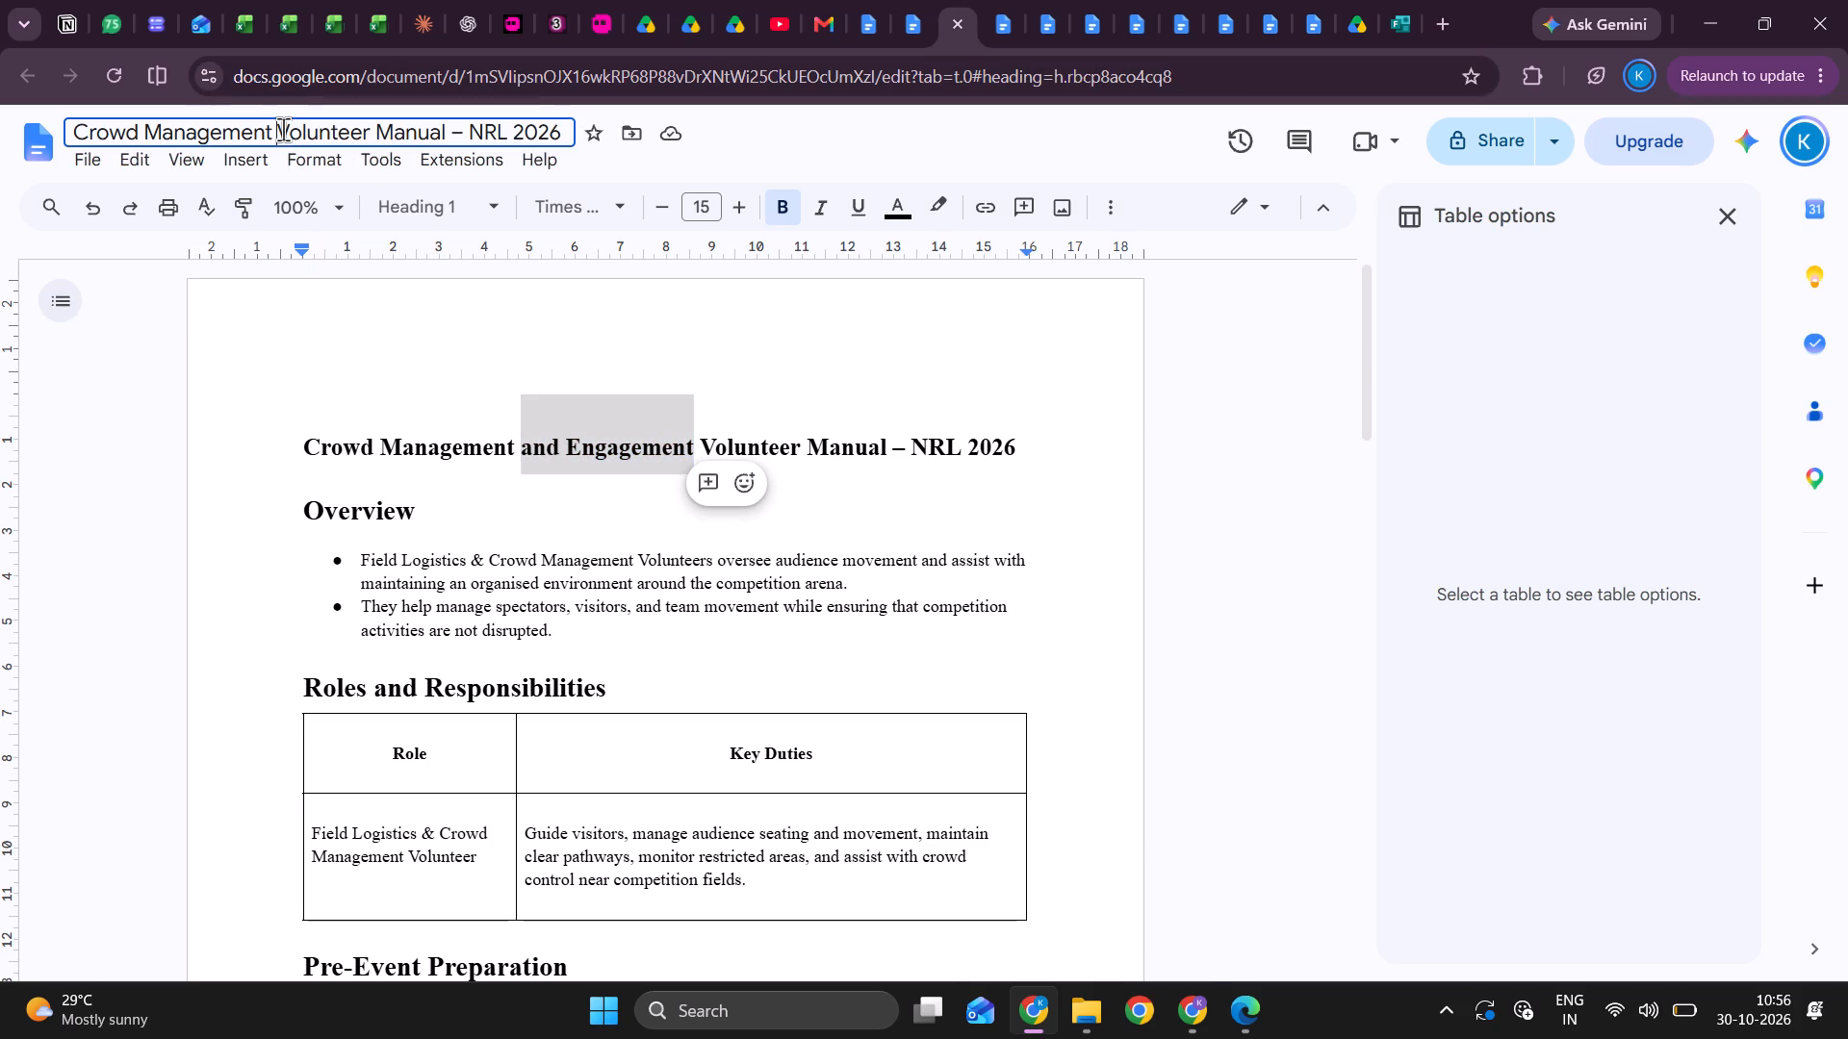
key(ctrl+v)
key(space)
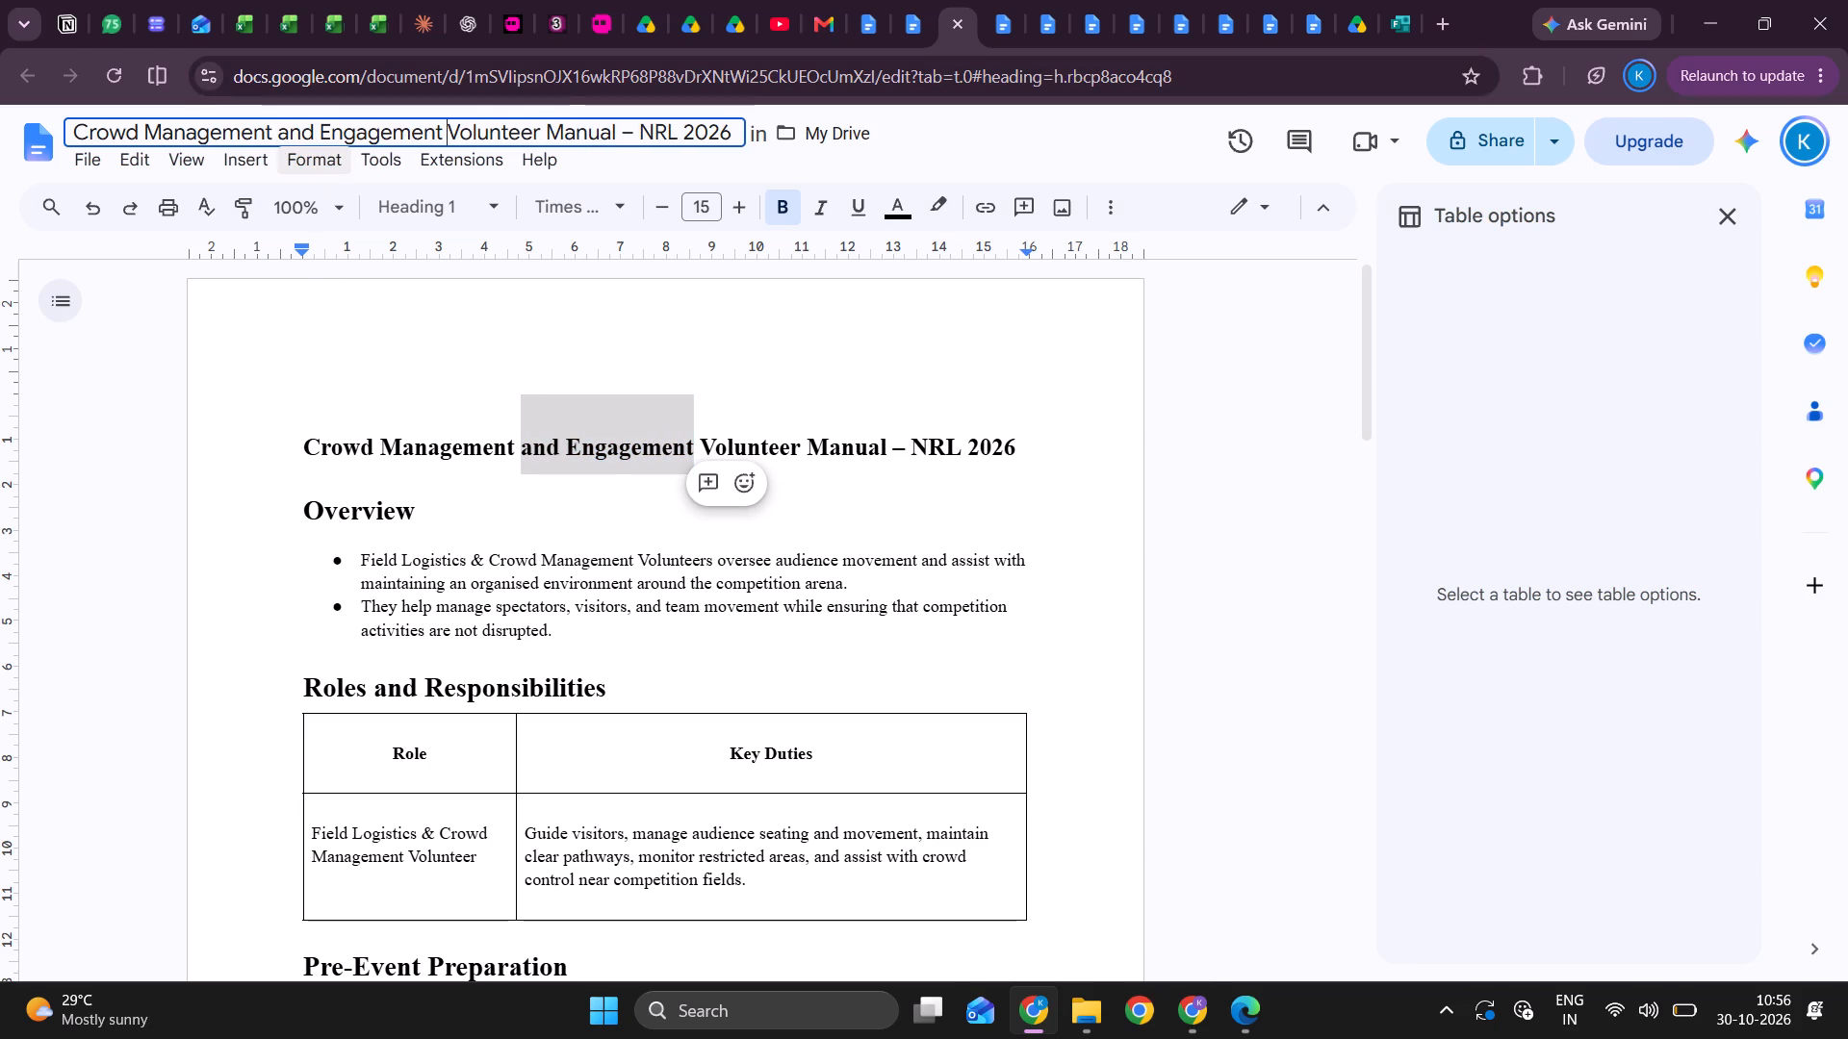
In the Key Duties cell, add "and keep" before "audience" and "engaged" after it.
click(404, 326)
scroll(455, 465, down, 1)
click(686, 797)
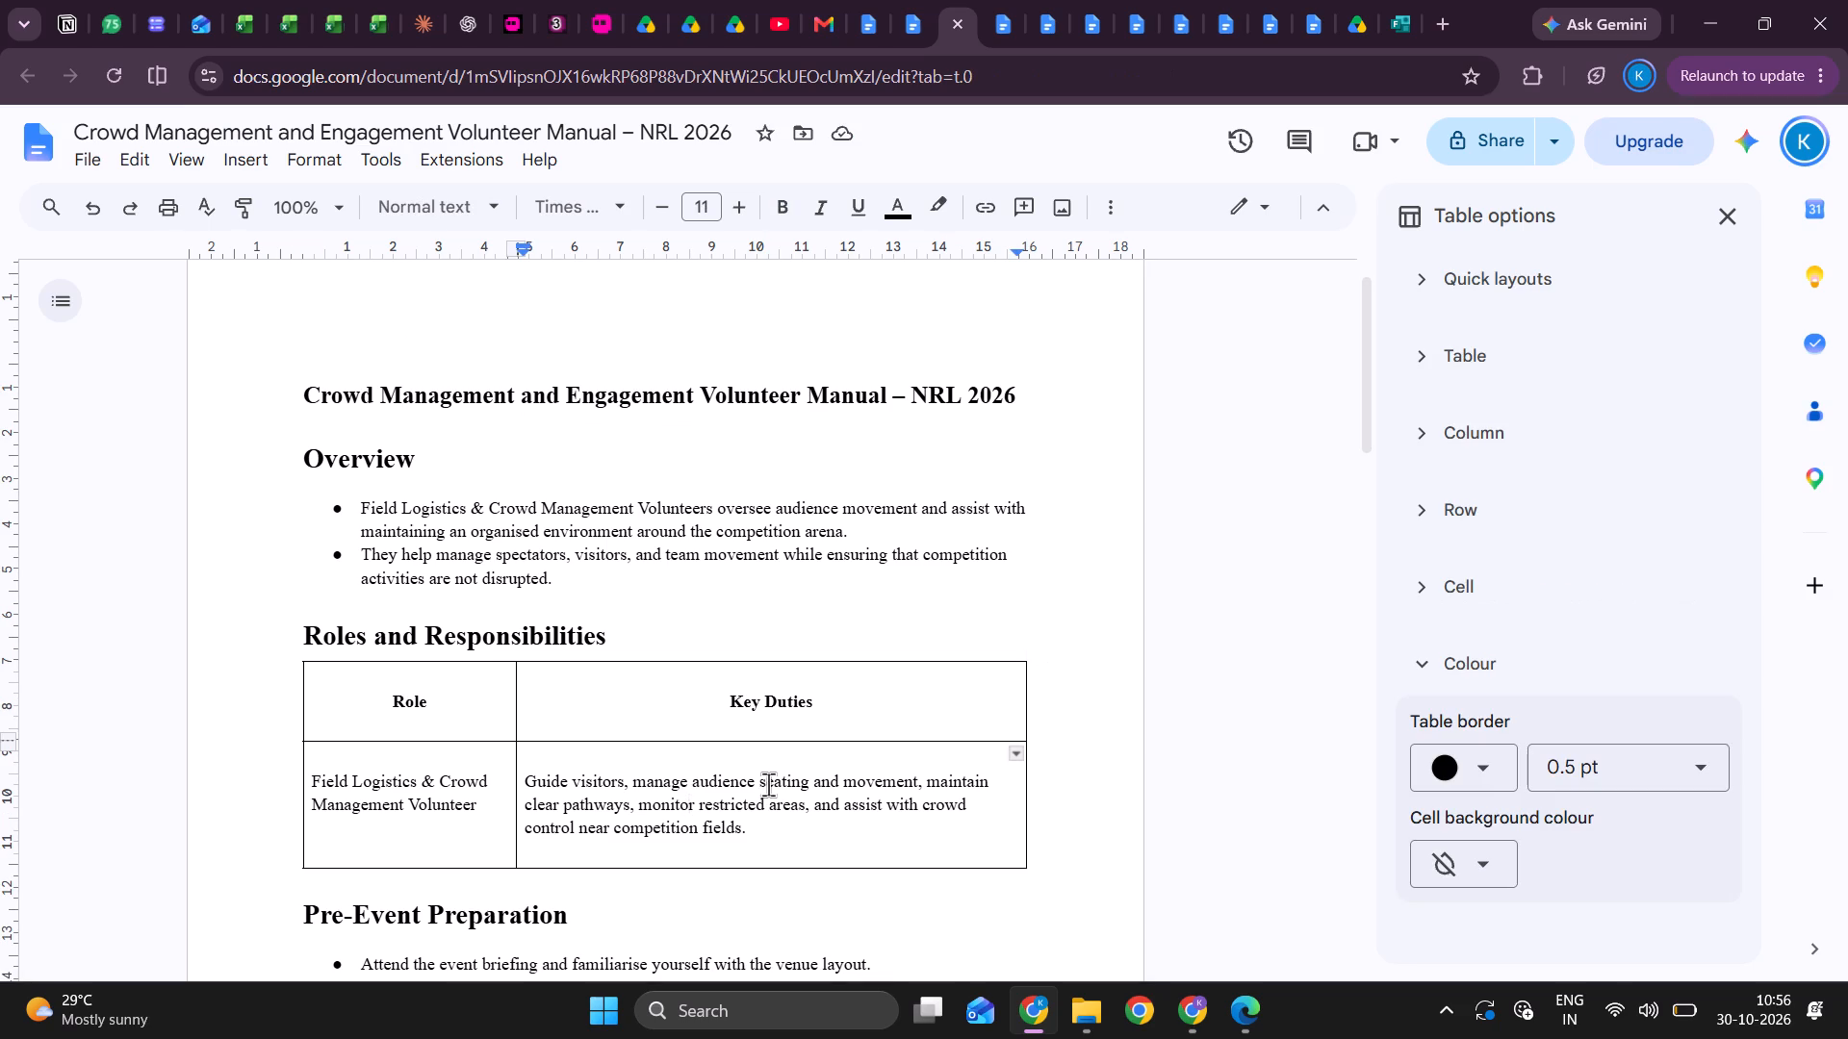
click(749, 791)
click(690, 786)
key(space)
text(and lee)
key(BackSpace)
key(BackSpace)
key(BackSpace)
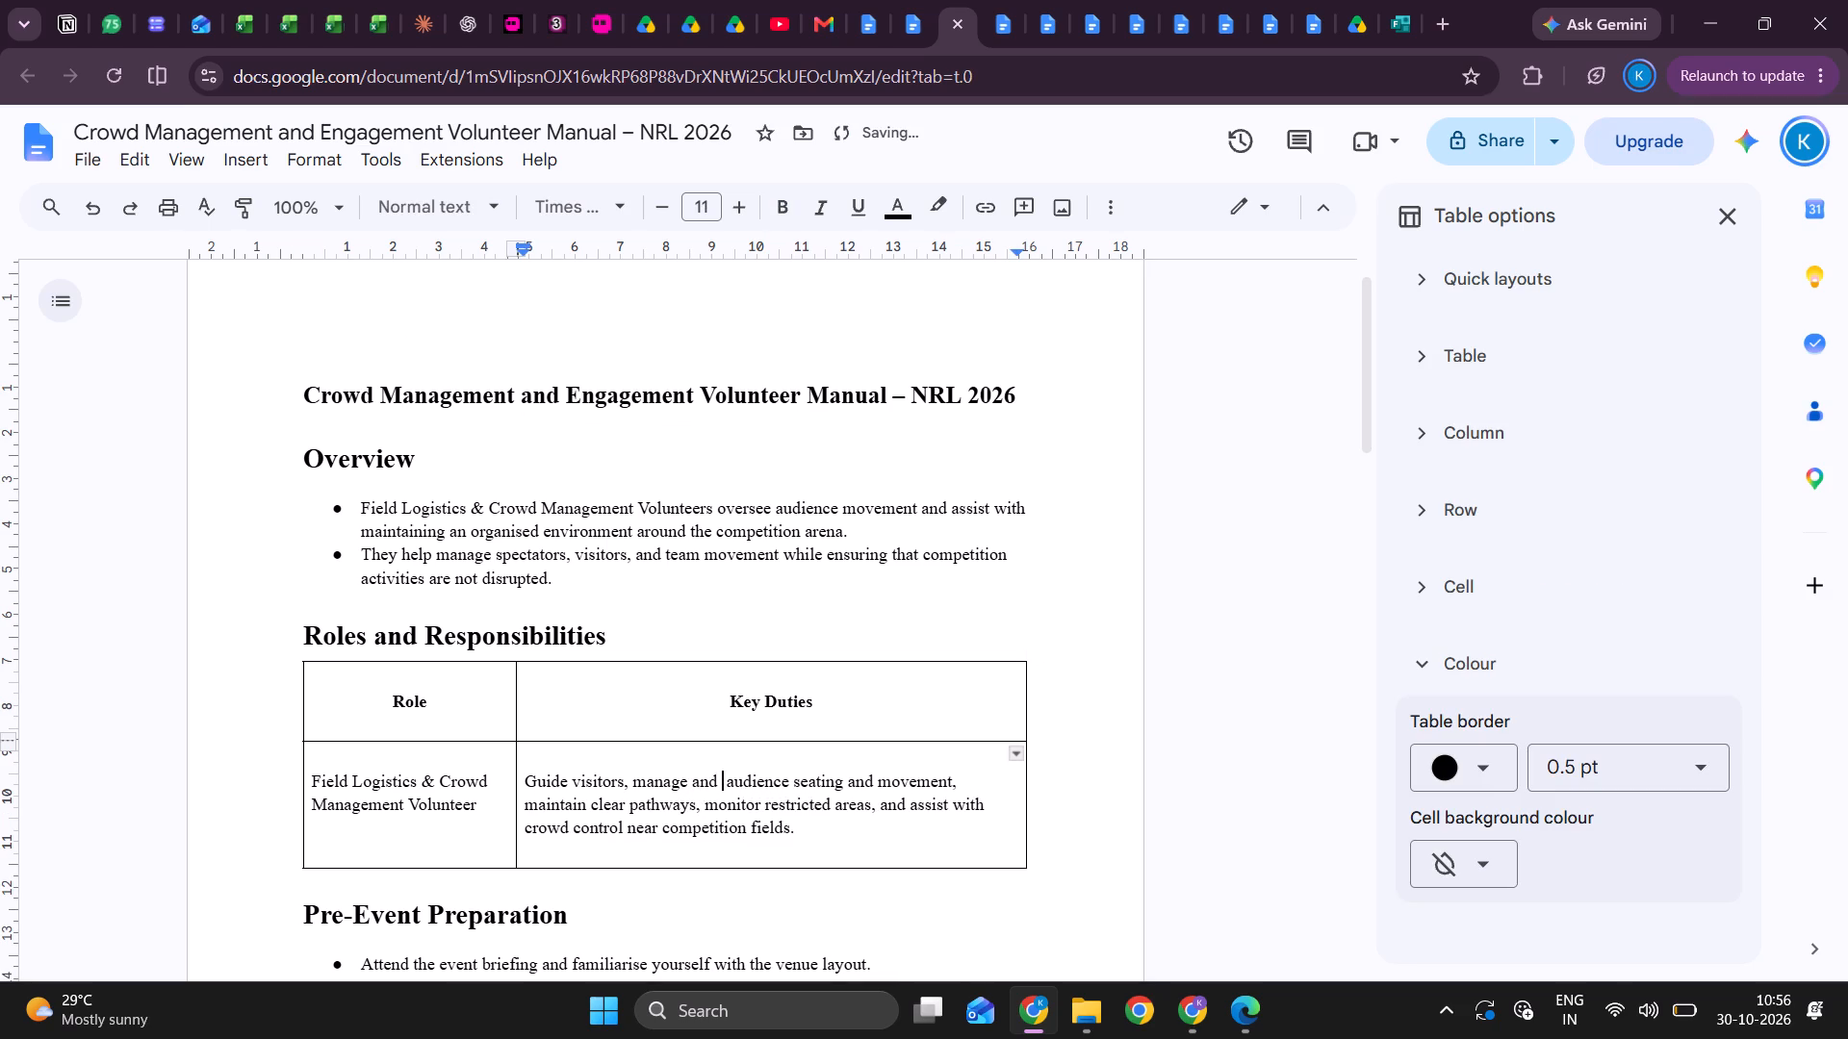
text(keep)
key(space)
key(BackSpace)
key(Right)
key(Right)
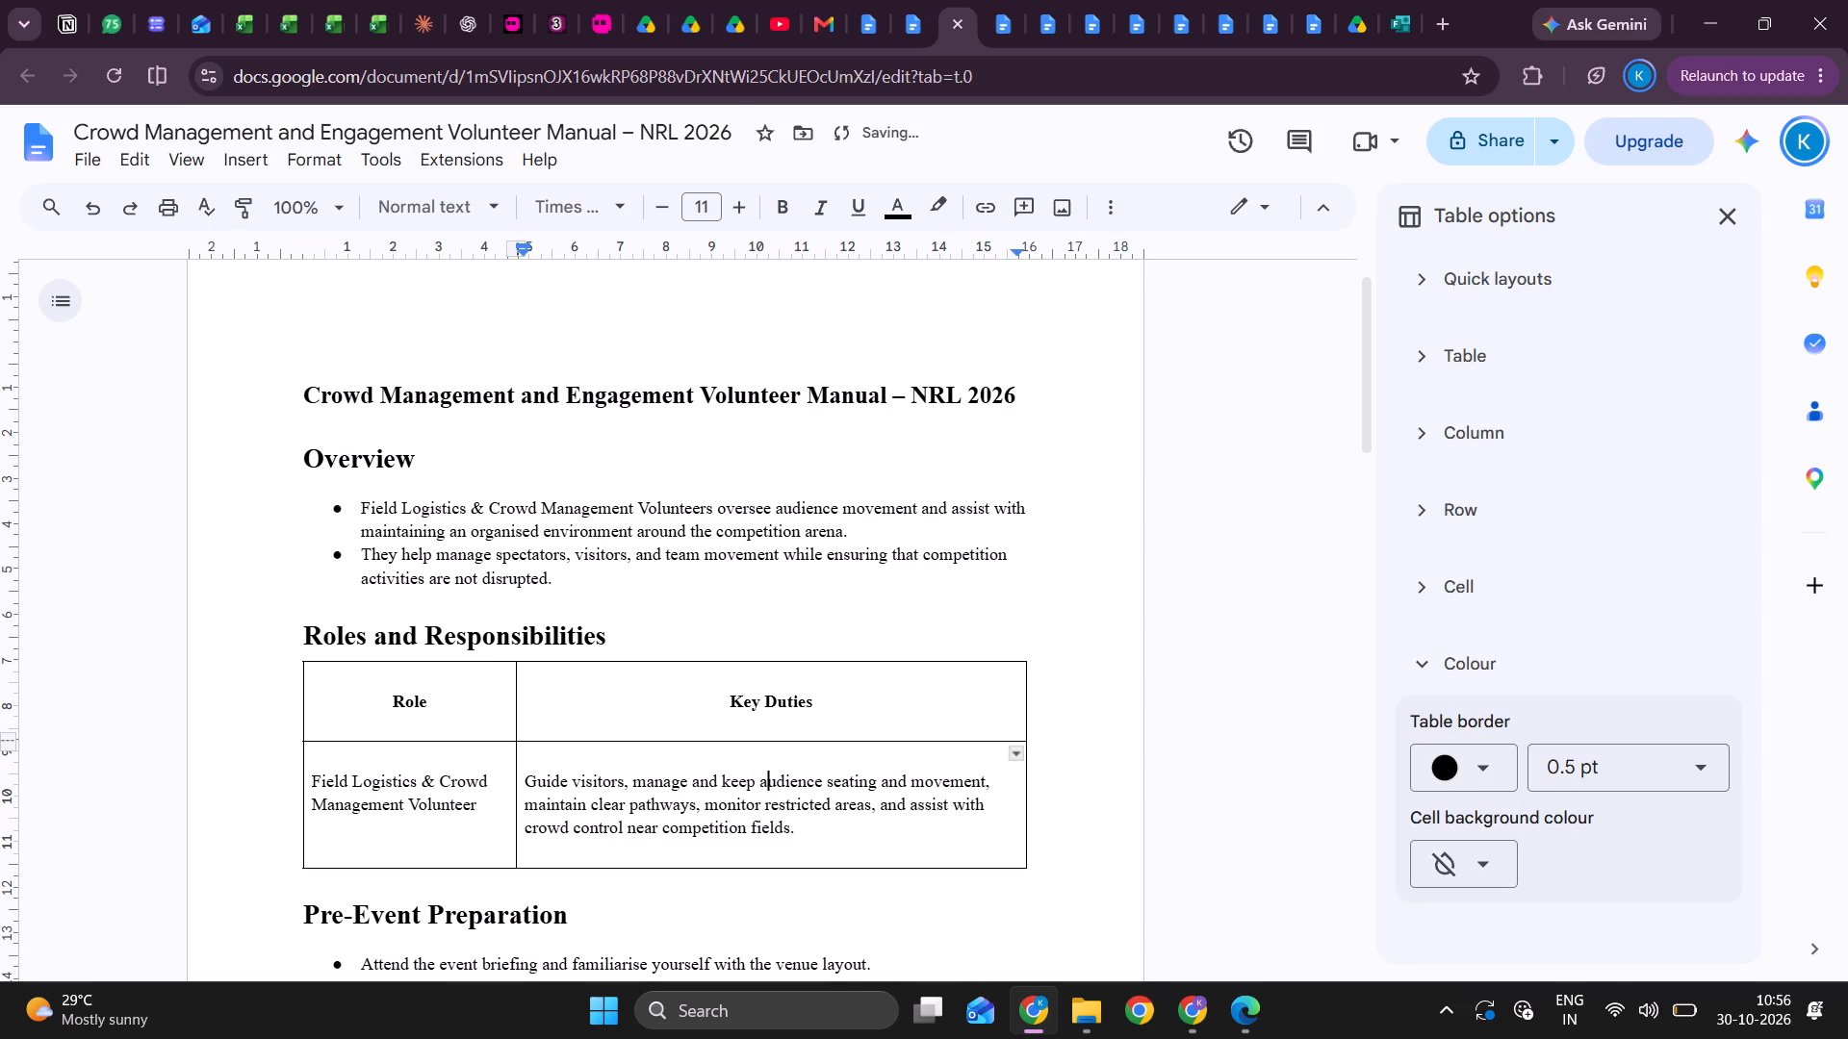
key(Right)
key(Right)
key(Right)
key(Right)
key(Right)
key(Right)
key(Right)
key(Right)
text(engaged)
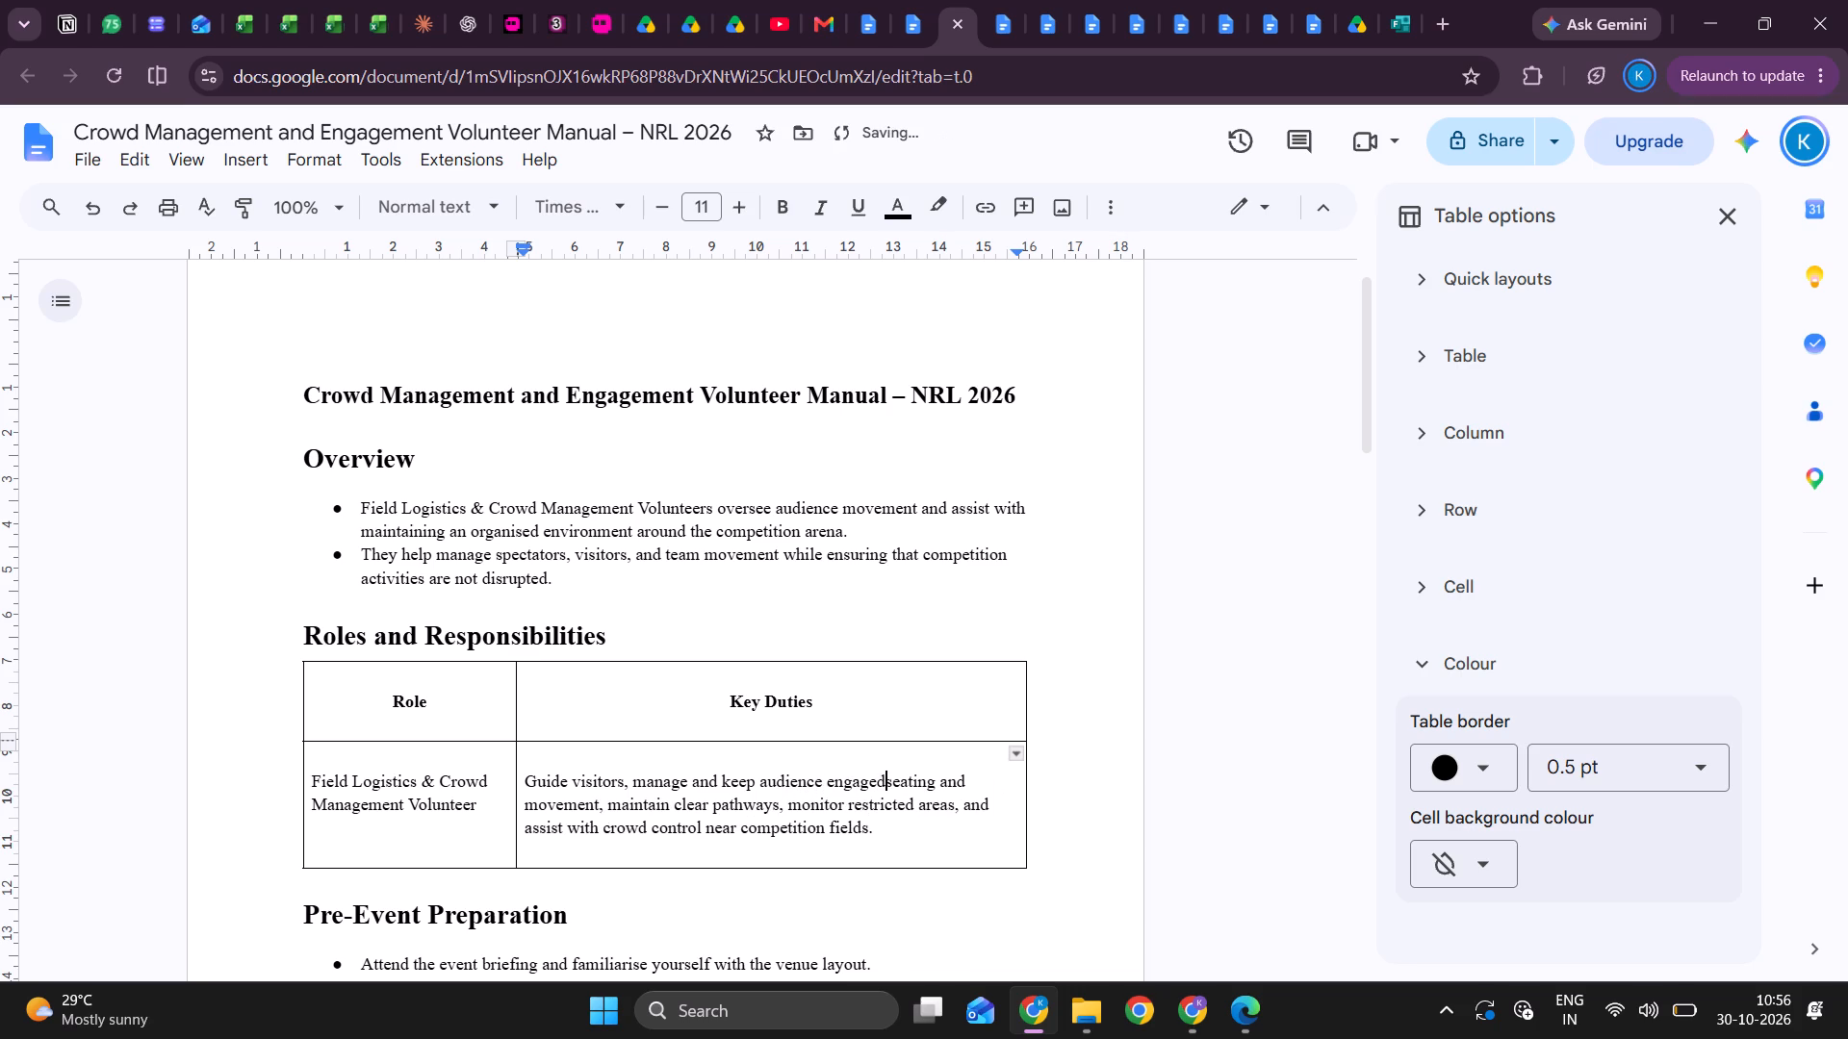
key(space)
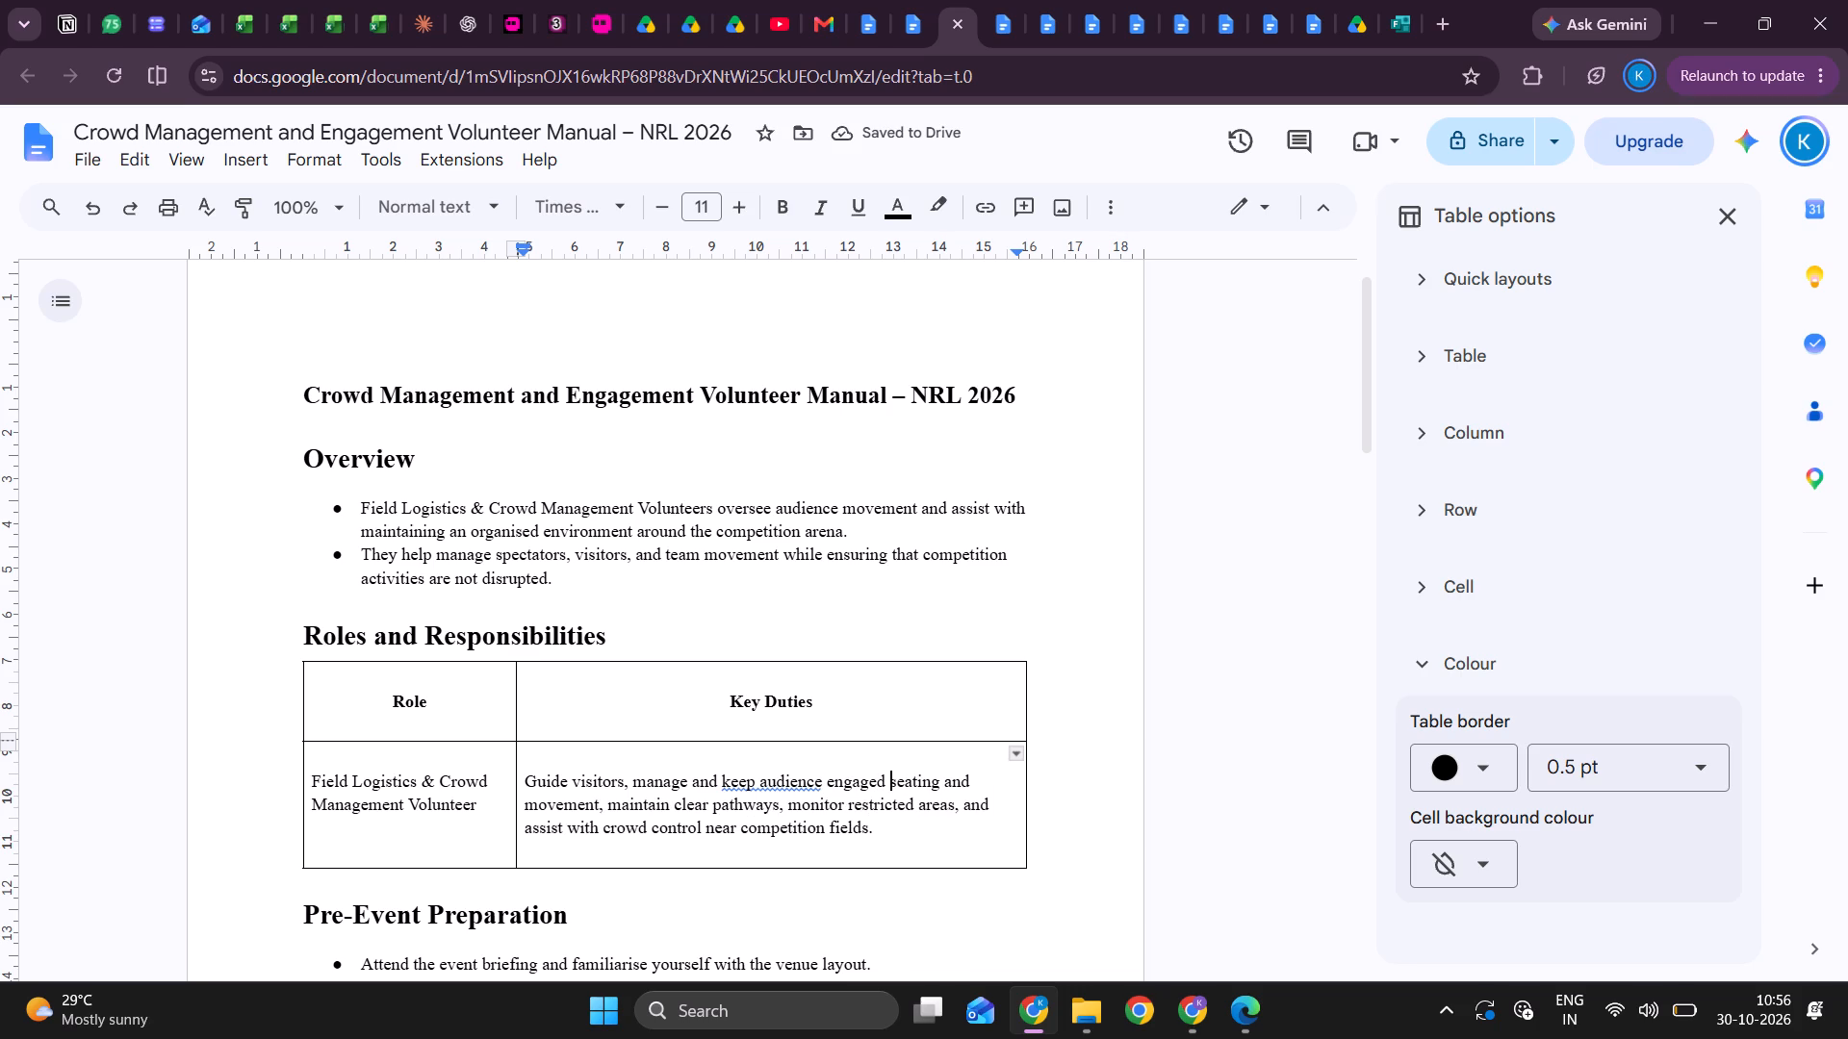
Insert "keep them" before "seating" in the Key Duties text.
text(ke)
key(BackSpace)
key(BackSpace)
text(keep the,)
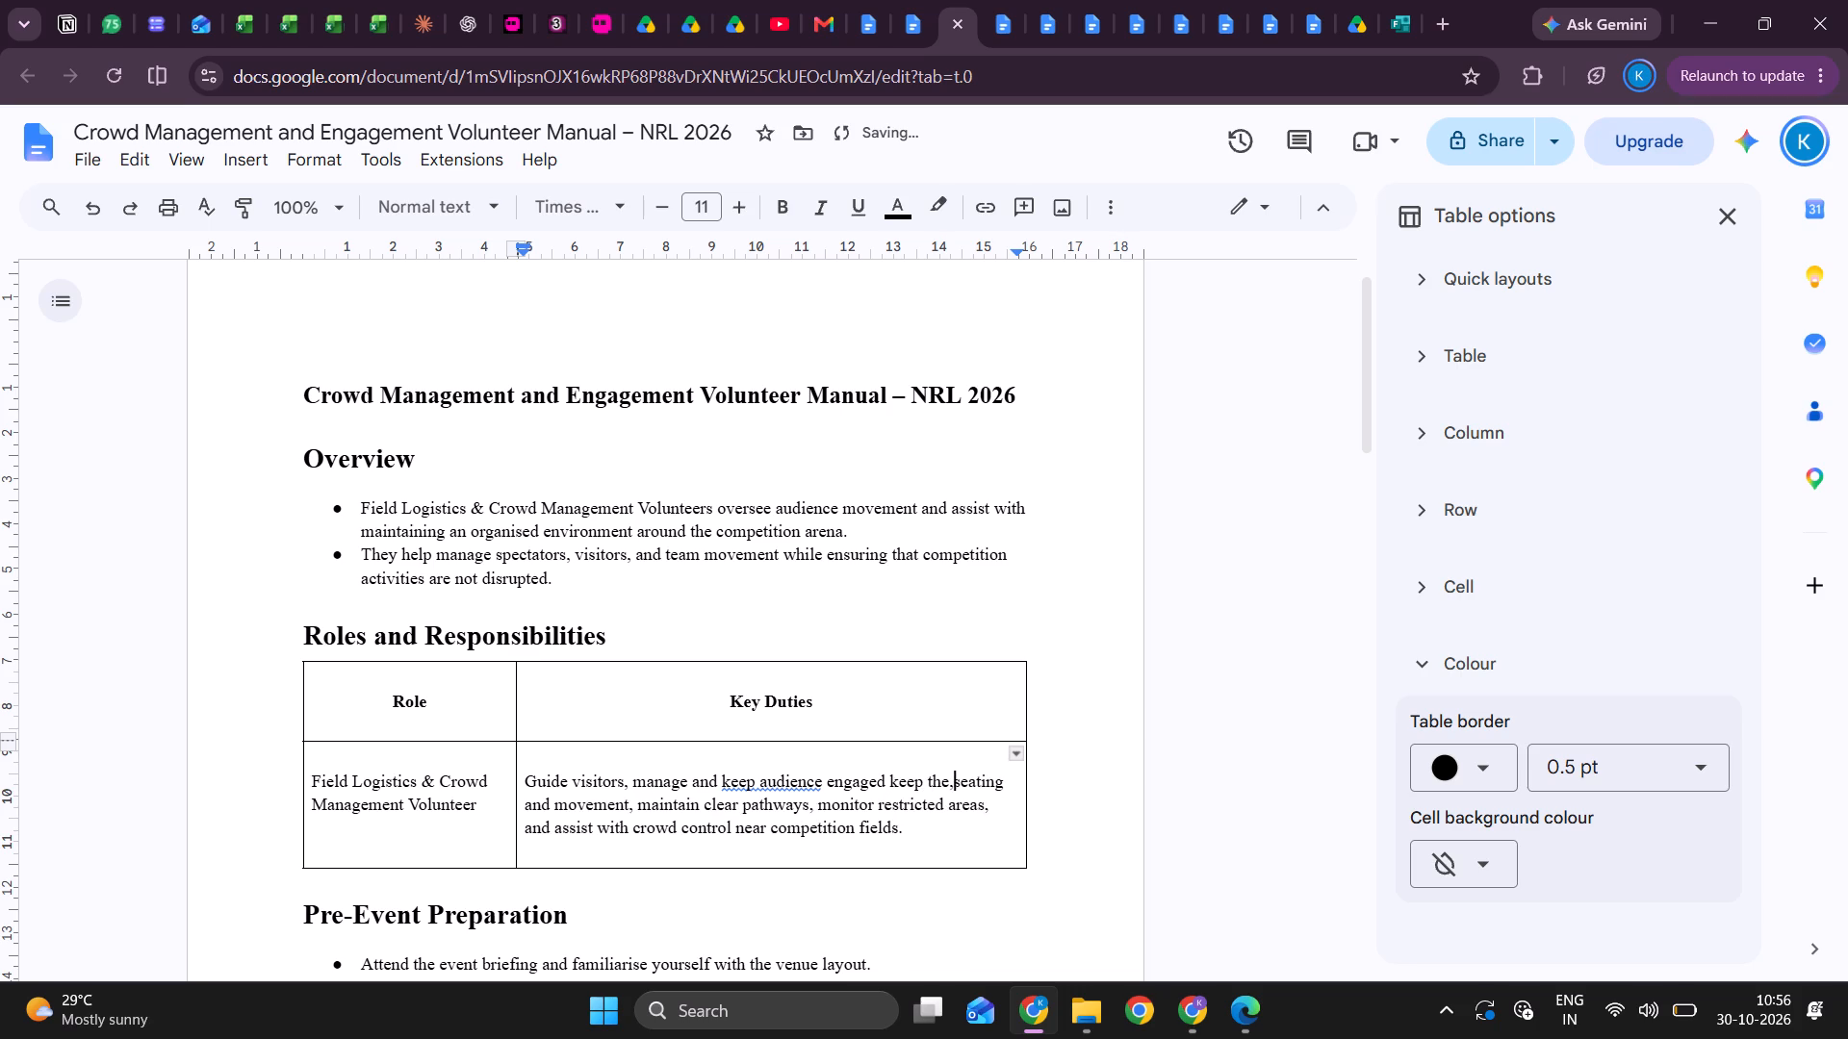
key(BackSpace)
text(m)
key(space)
Insert "manage crowd" before "movement" in the Key Duties text.
click(628, 807)
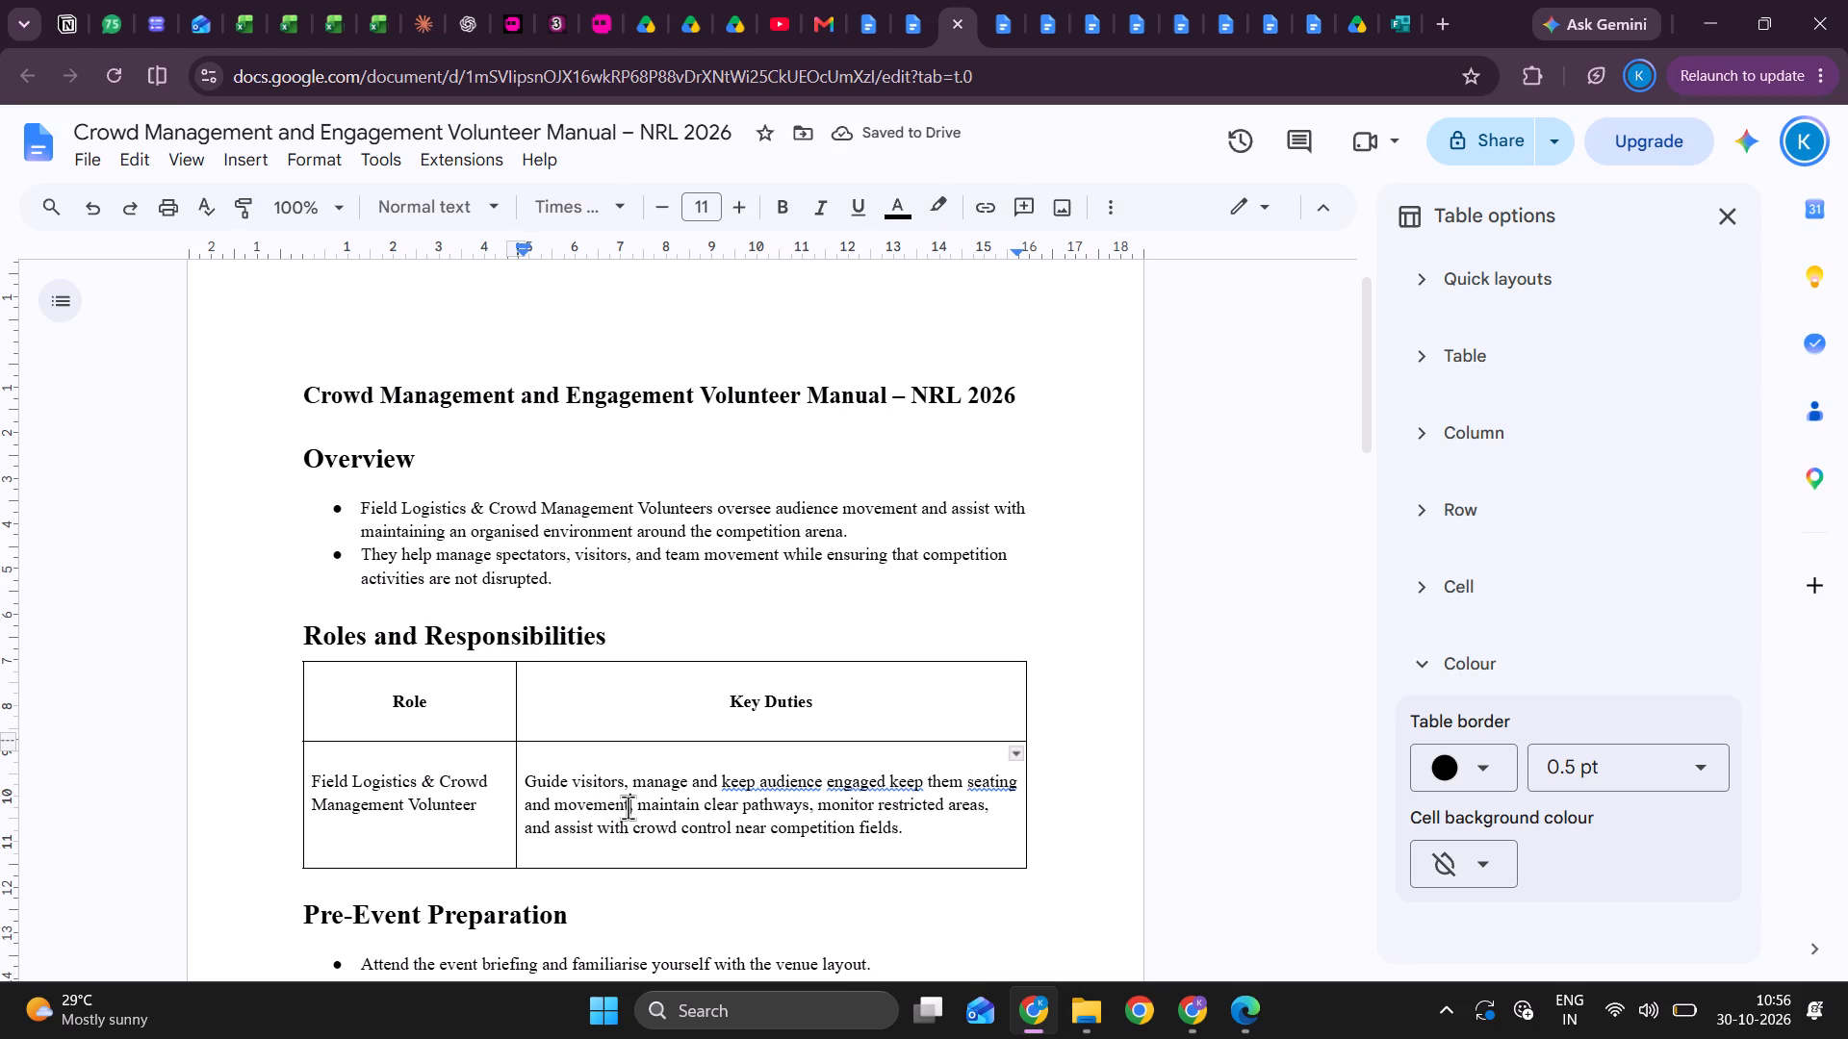
click(552, 813)
key(space)
text(amn)
key(BackSpace)
key(BackSpace)
key(m)
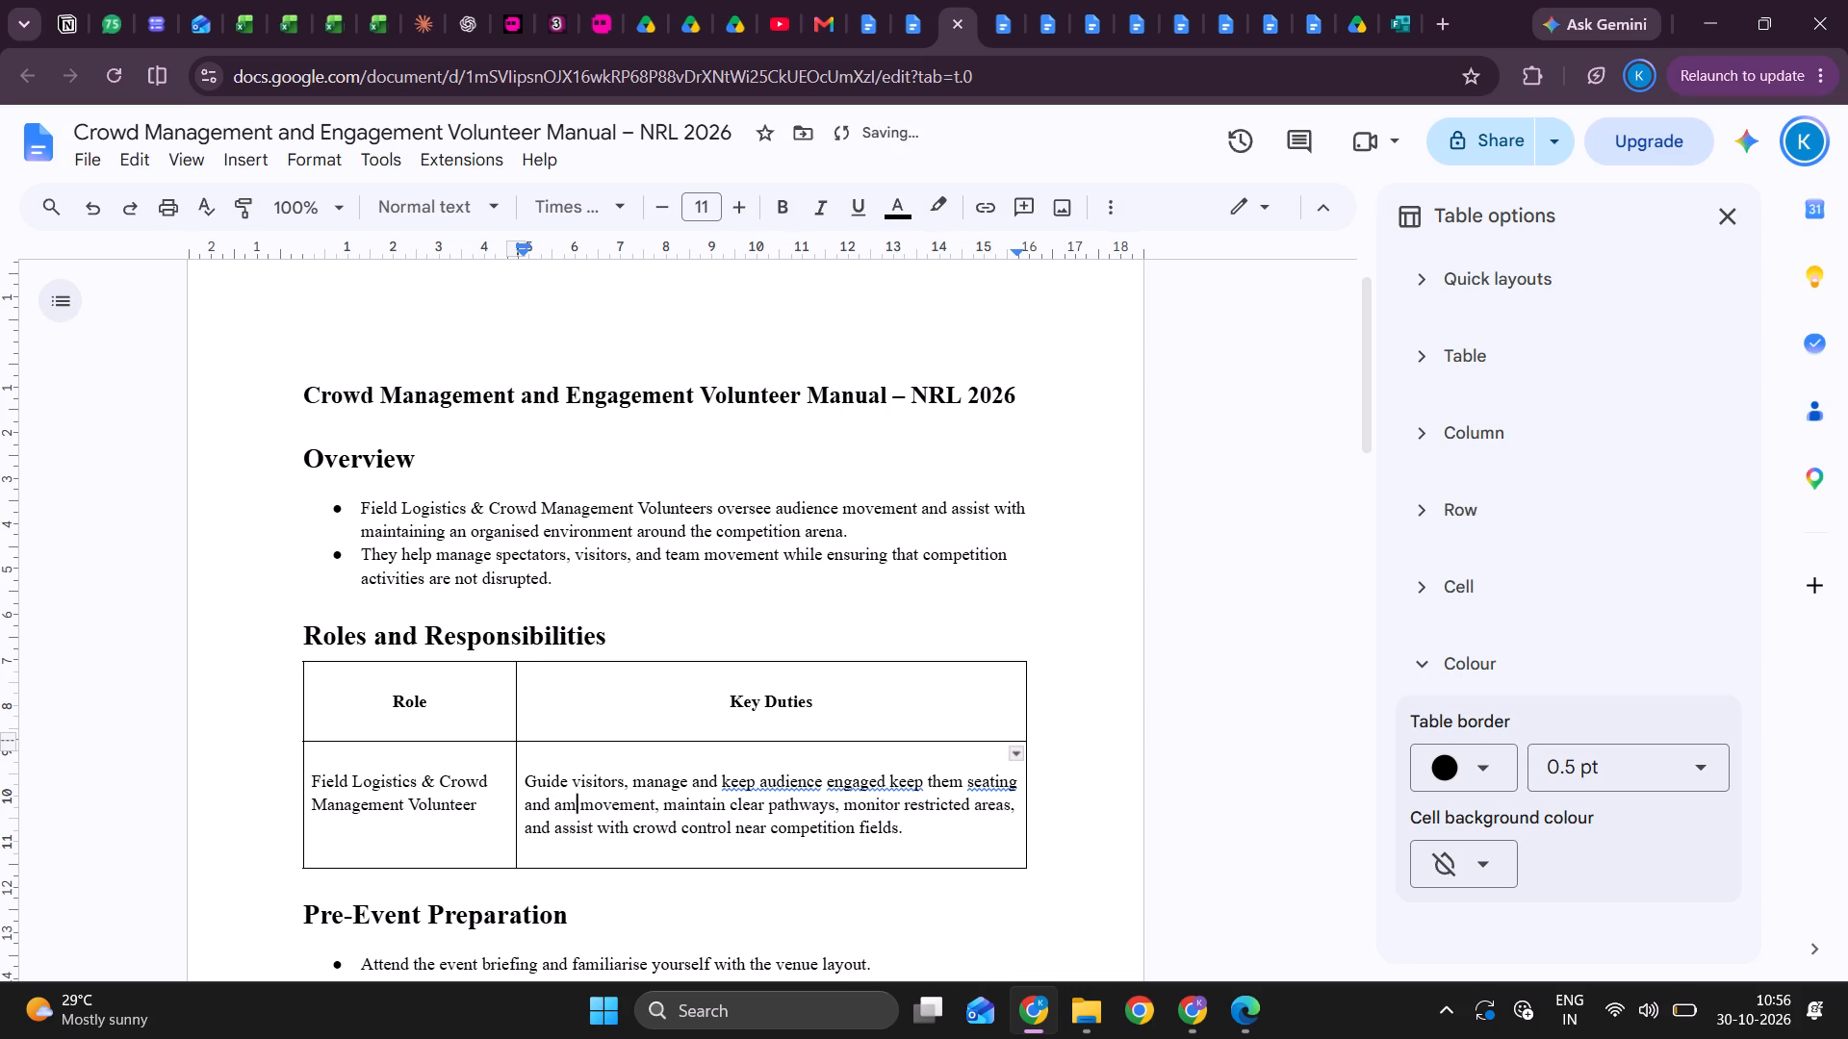
key(BackSpace)
key(BackSpace)
text(manage crowd)
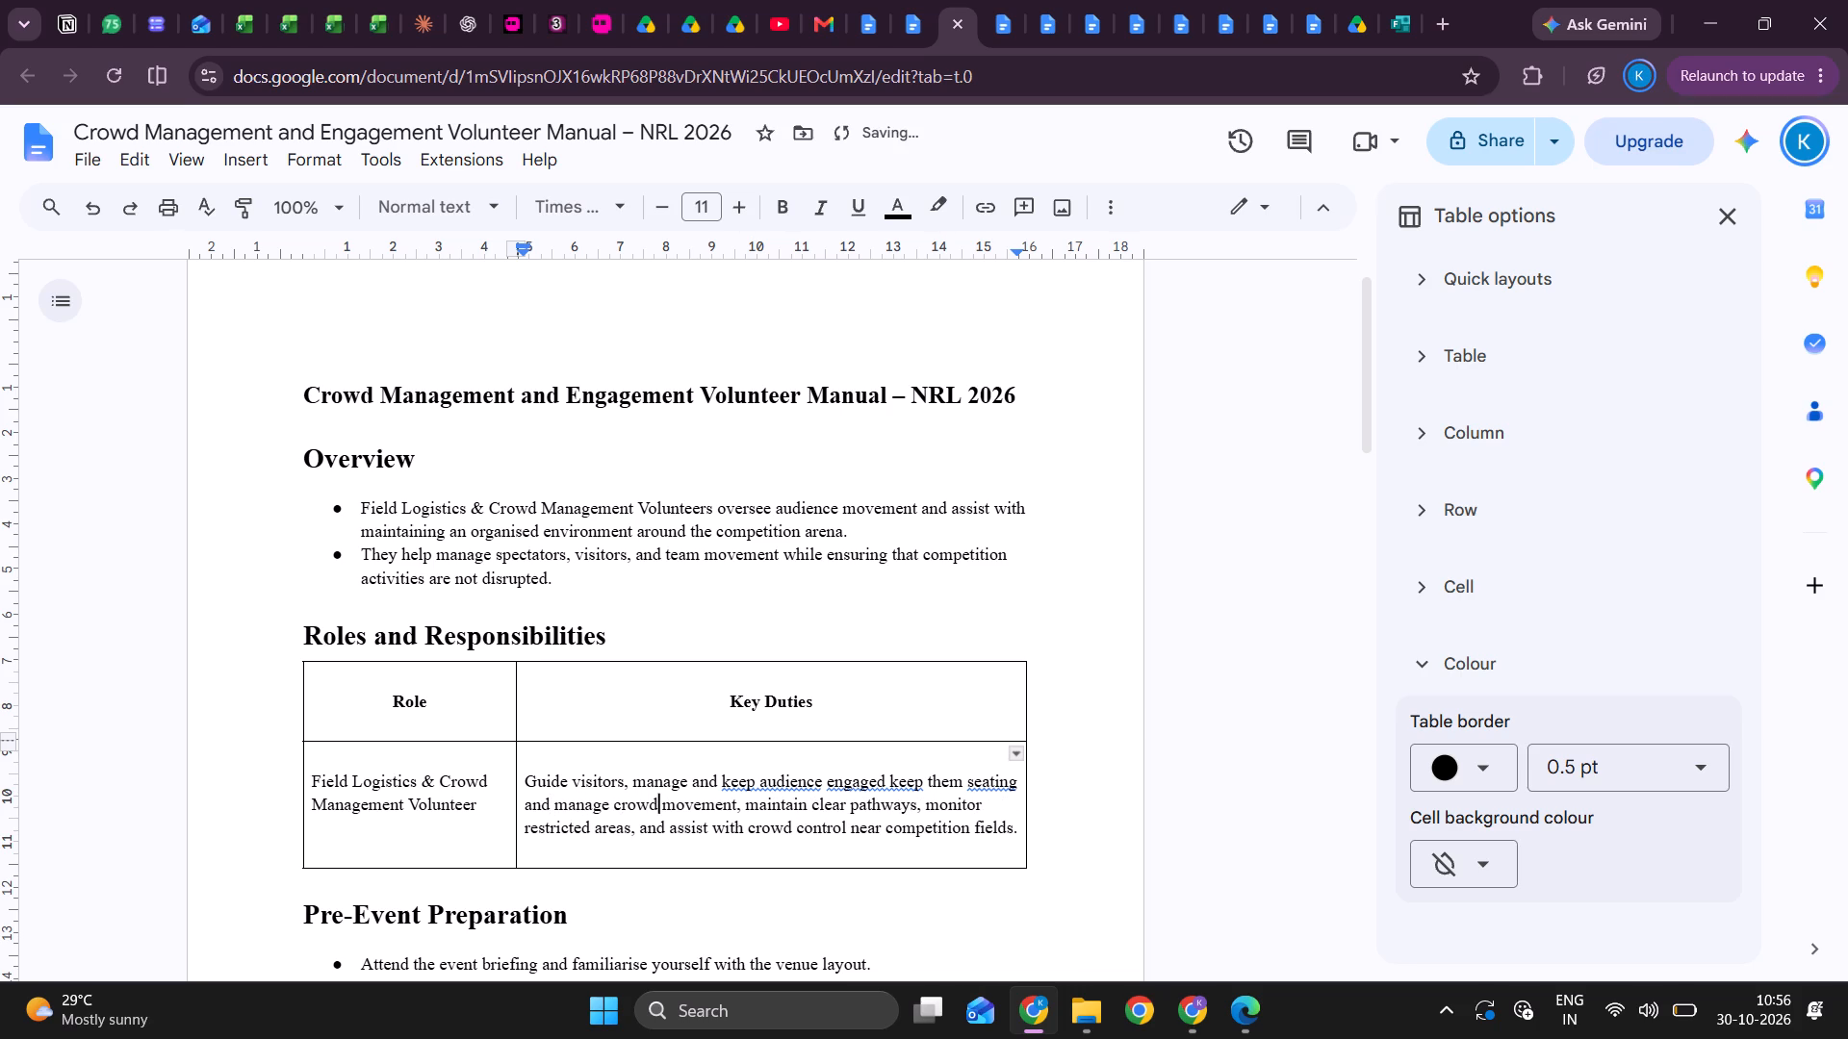
click(677, 803)
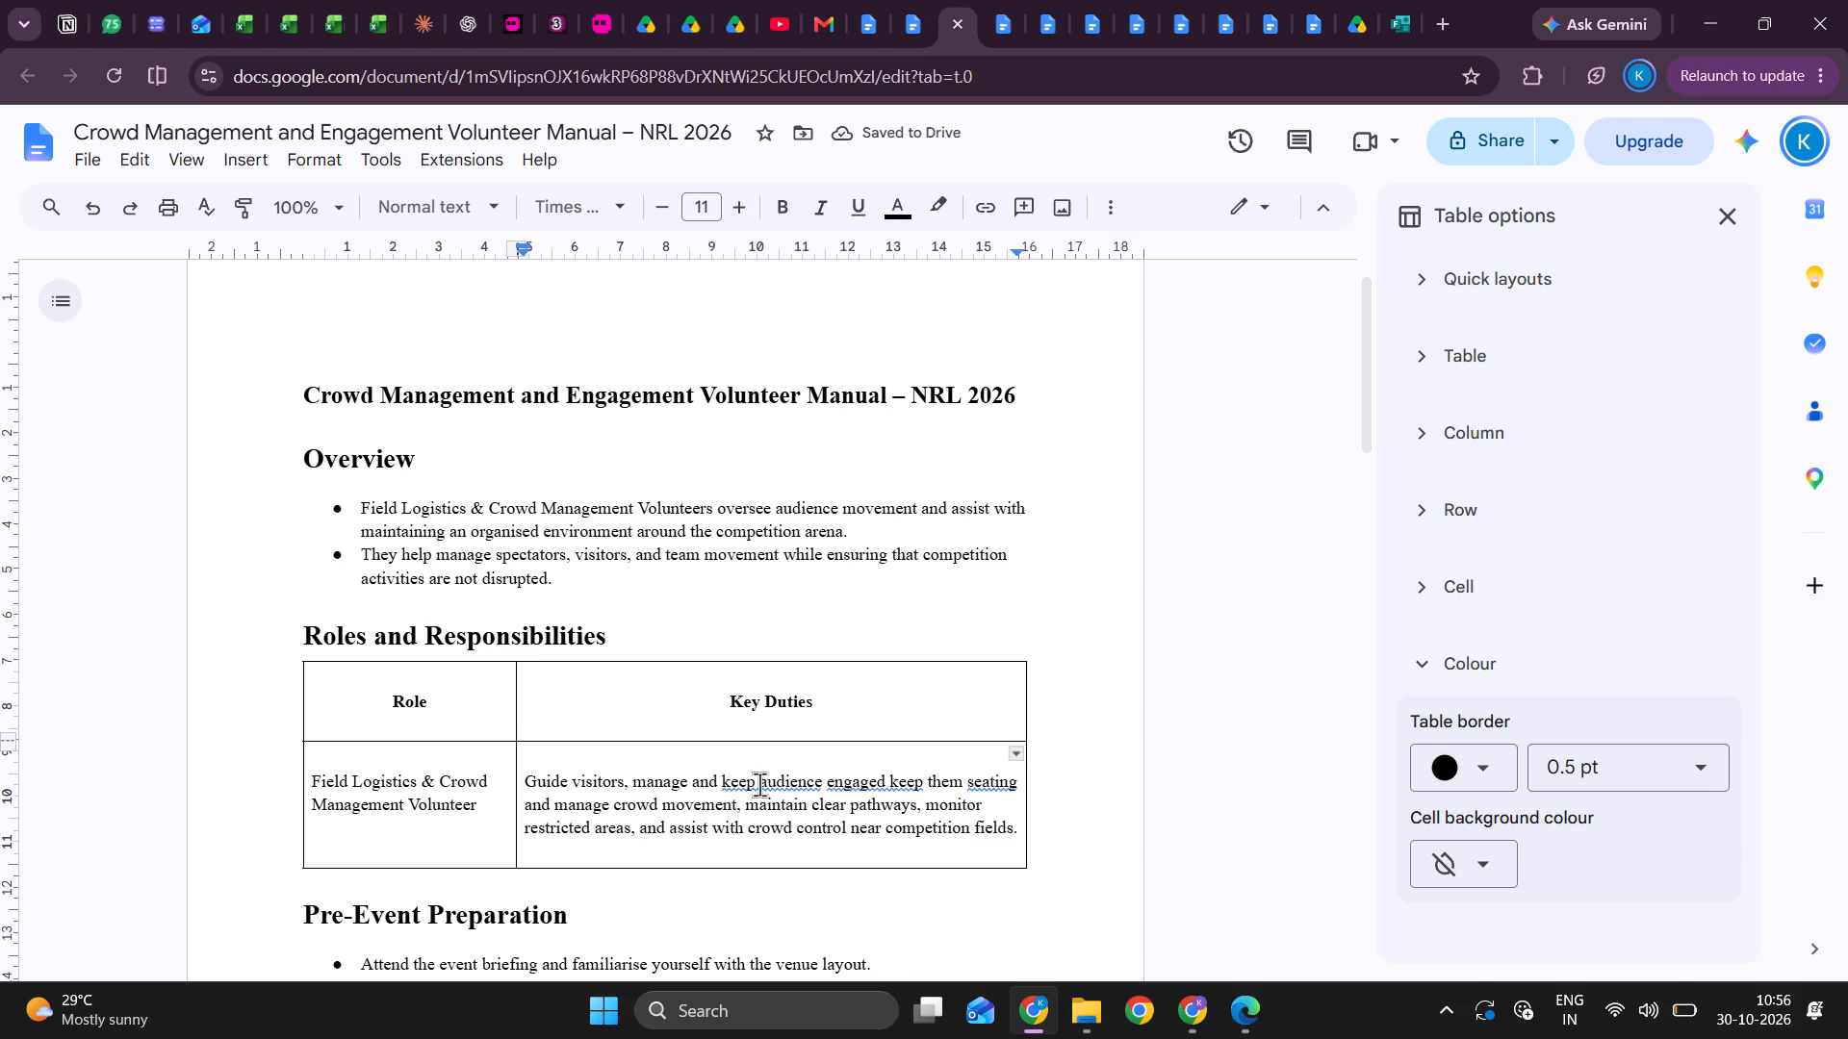
Accept the grammar suggestions in the Key Duties text: "keep the audience", "engaged, keep" and "seated".
click(765, 774)
click(786, 750)
click(869, 786)
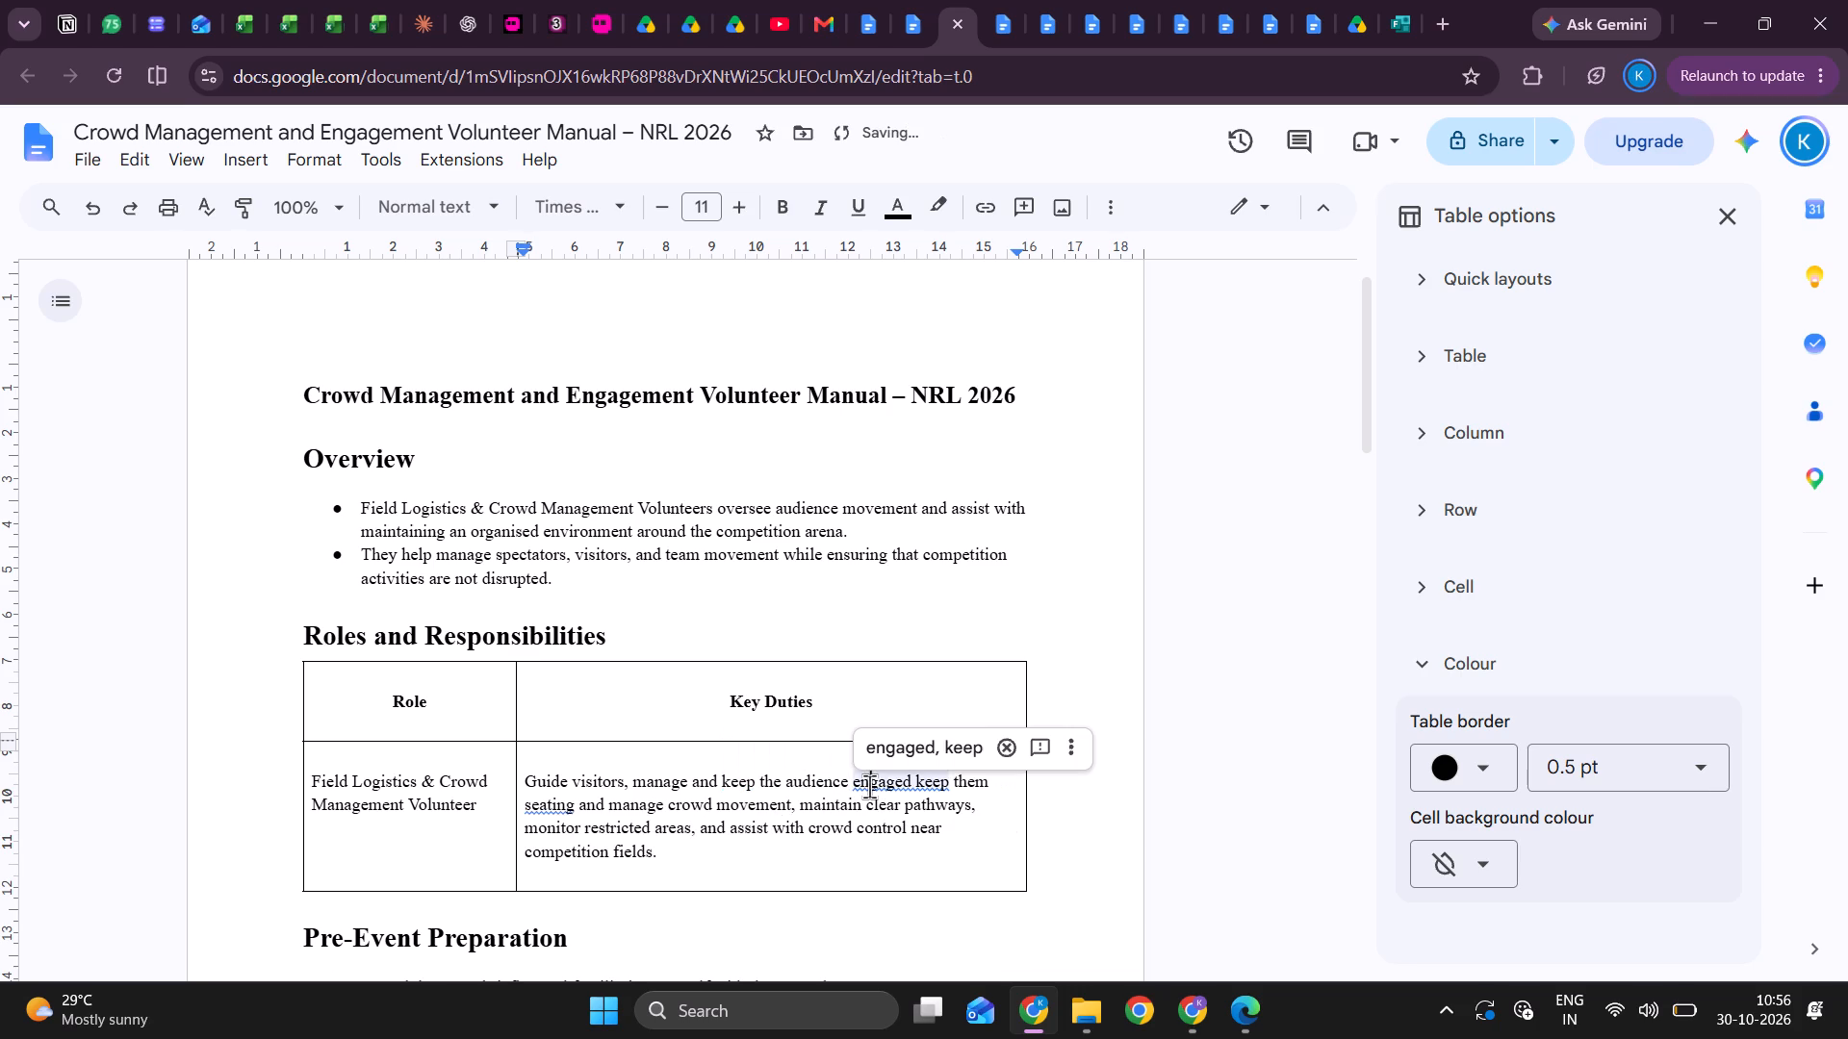
click(894, 753)
click(536, 806)
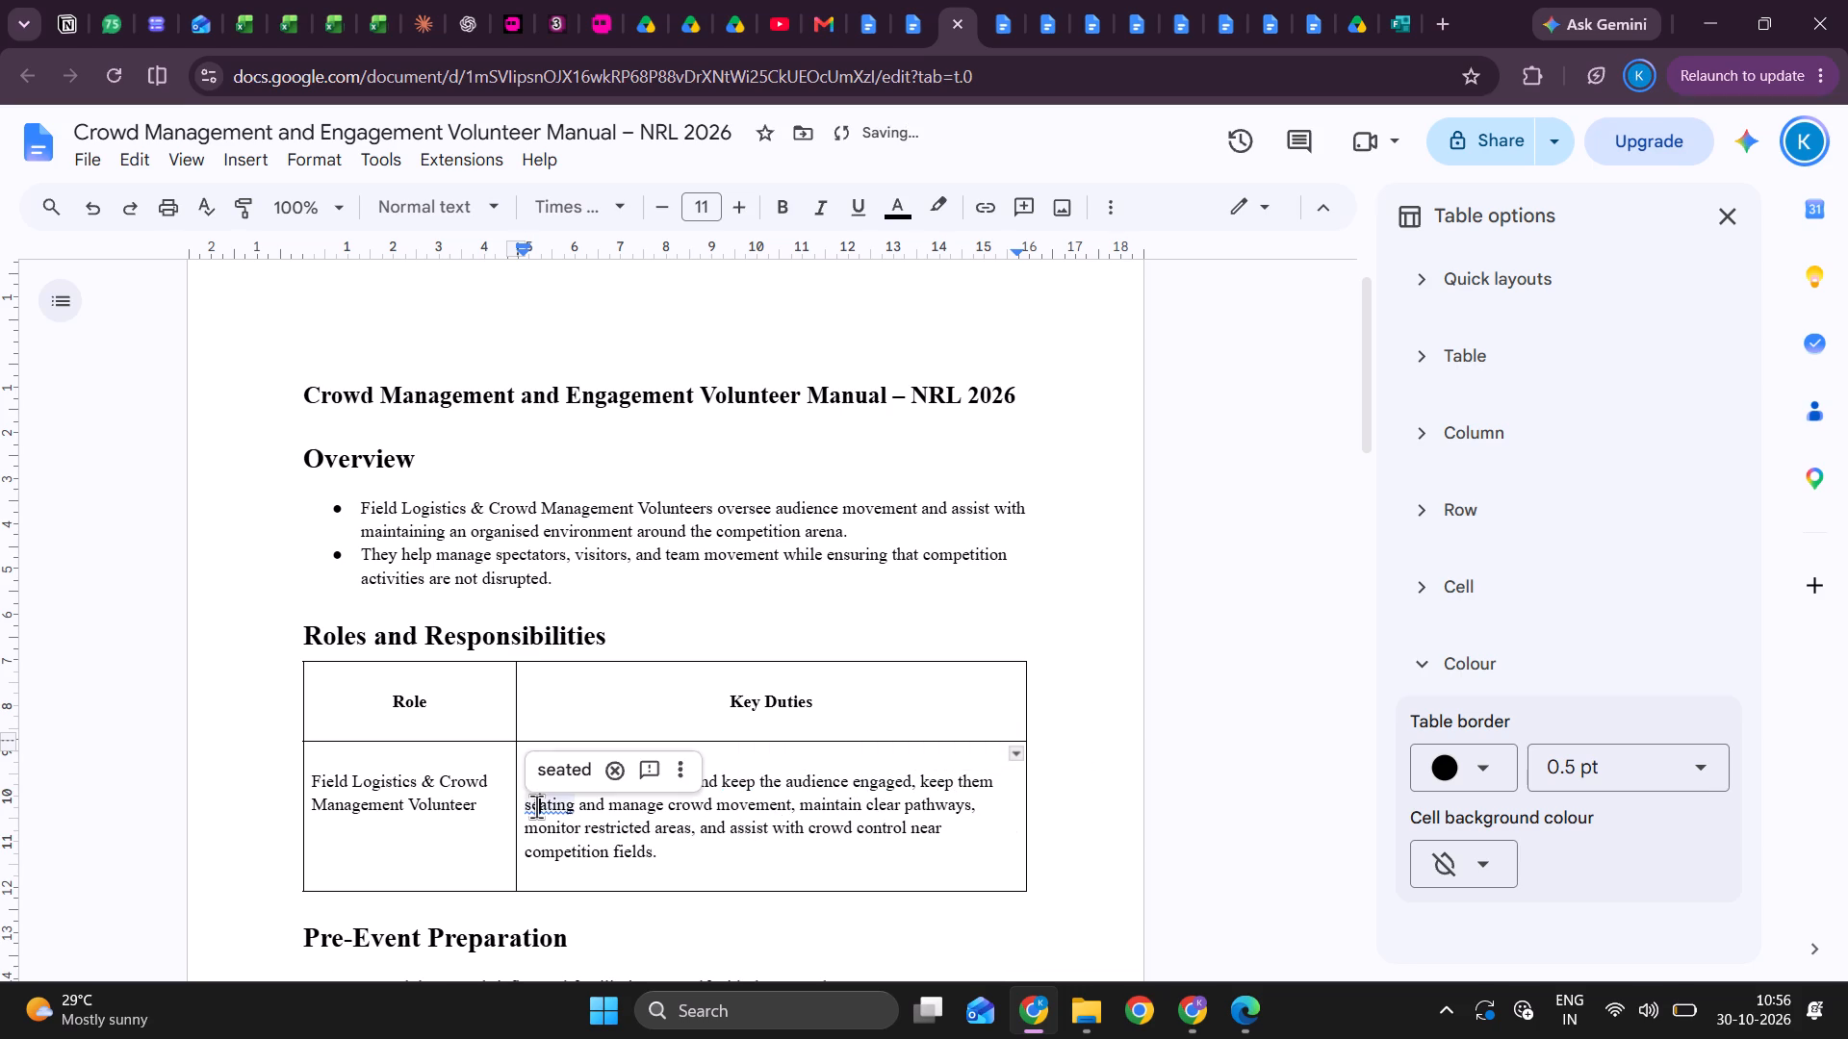
click(556, 770)
click(603, 822)
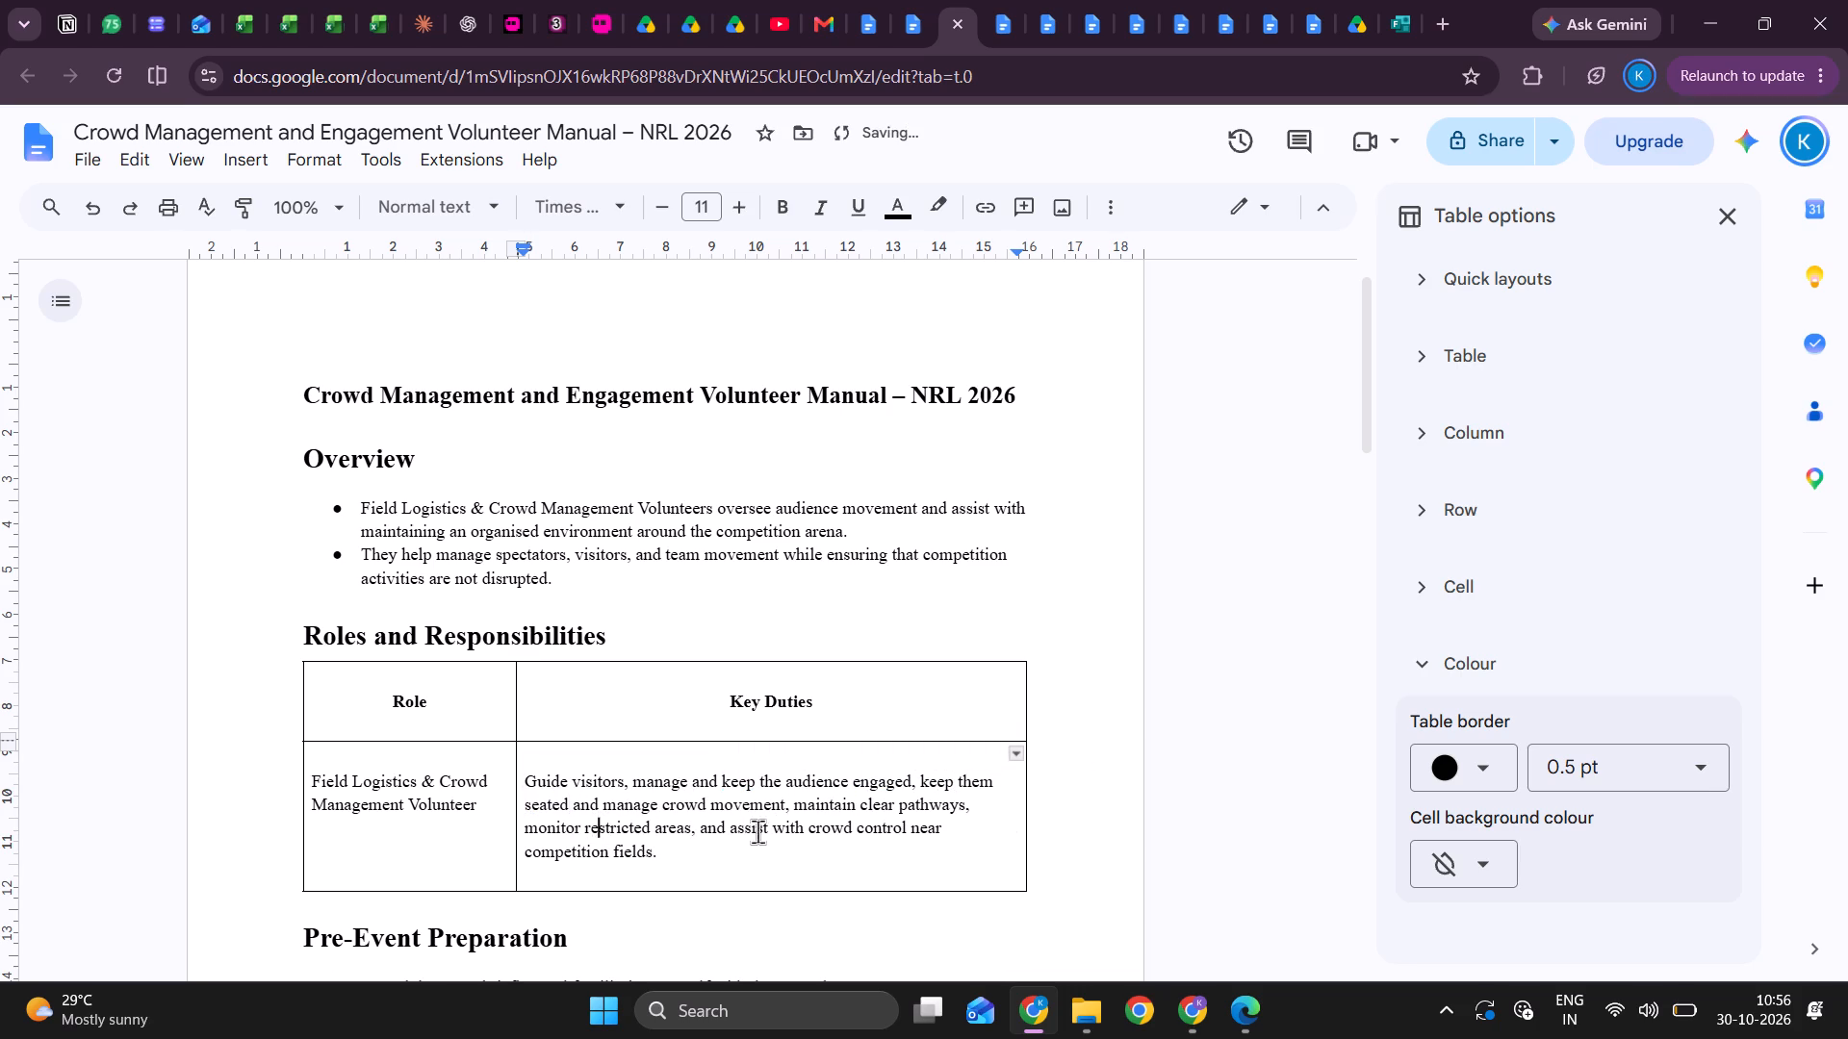
Review the Crowd Management and Engagement manual from the duties table through the Event Operations section.
scroll(884, 821, down, 2)
click(741, 834)
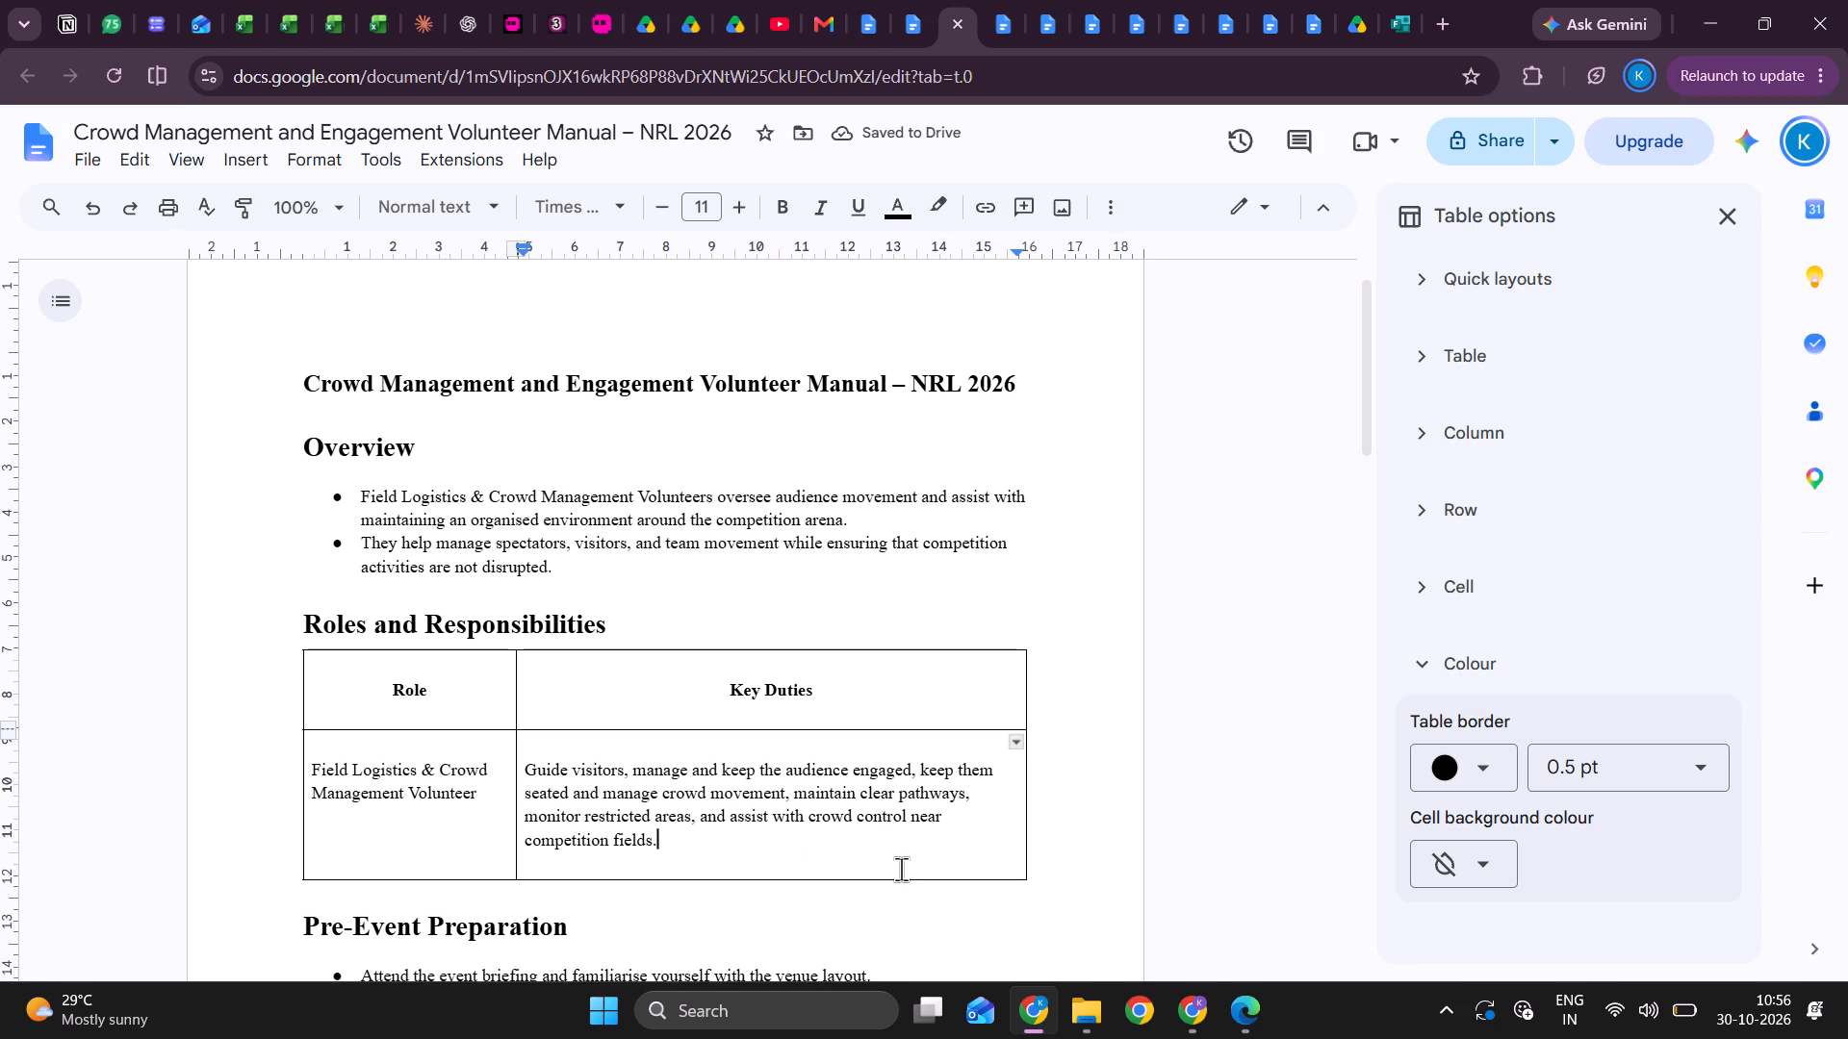
scroll(901, 869, down, 2)
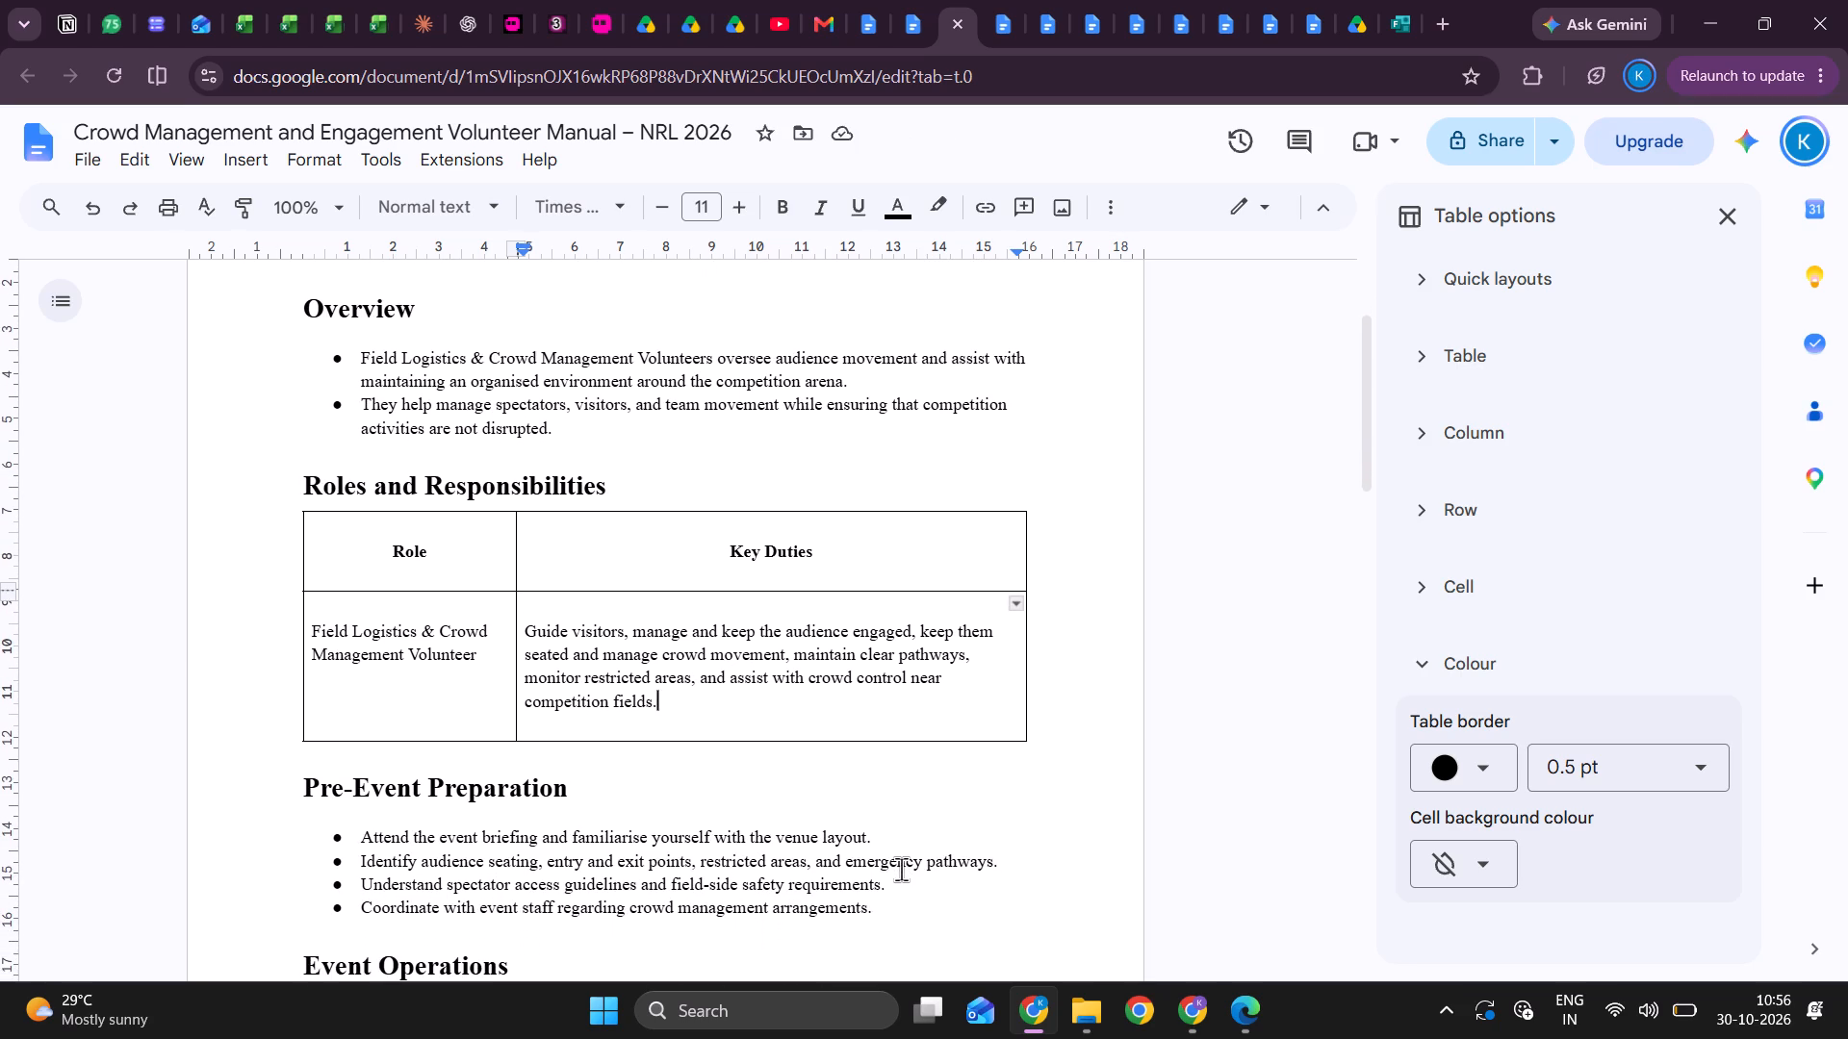
scroll(892, 831, down, 6)
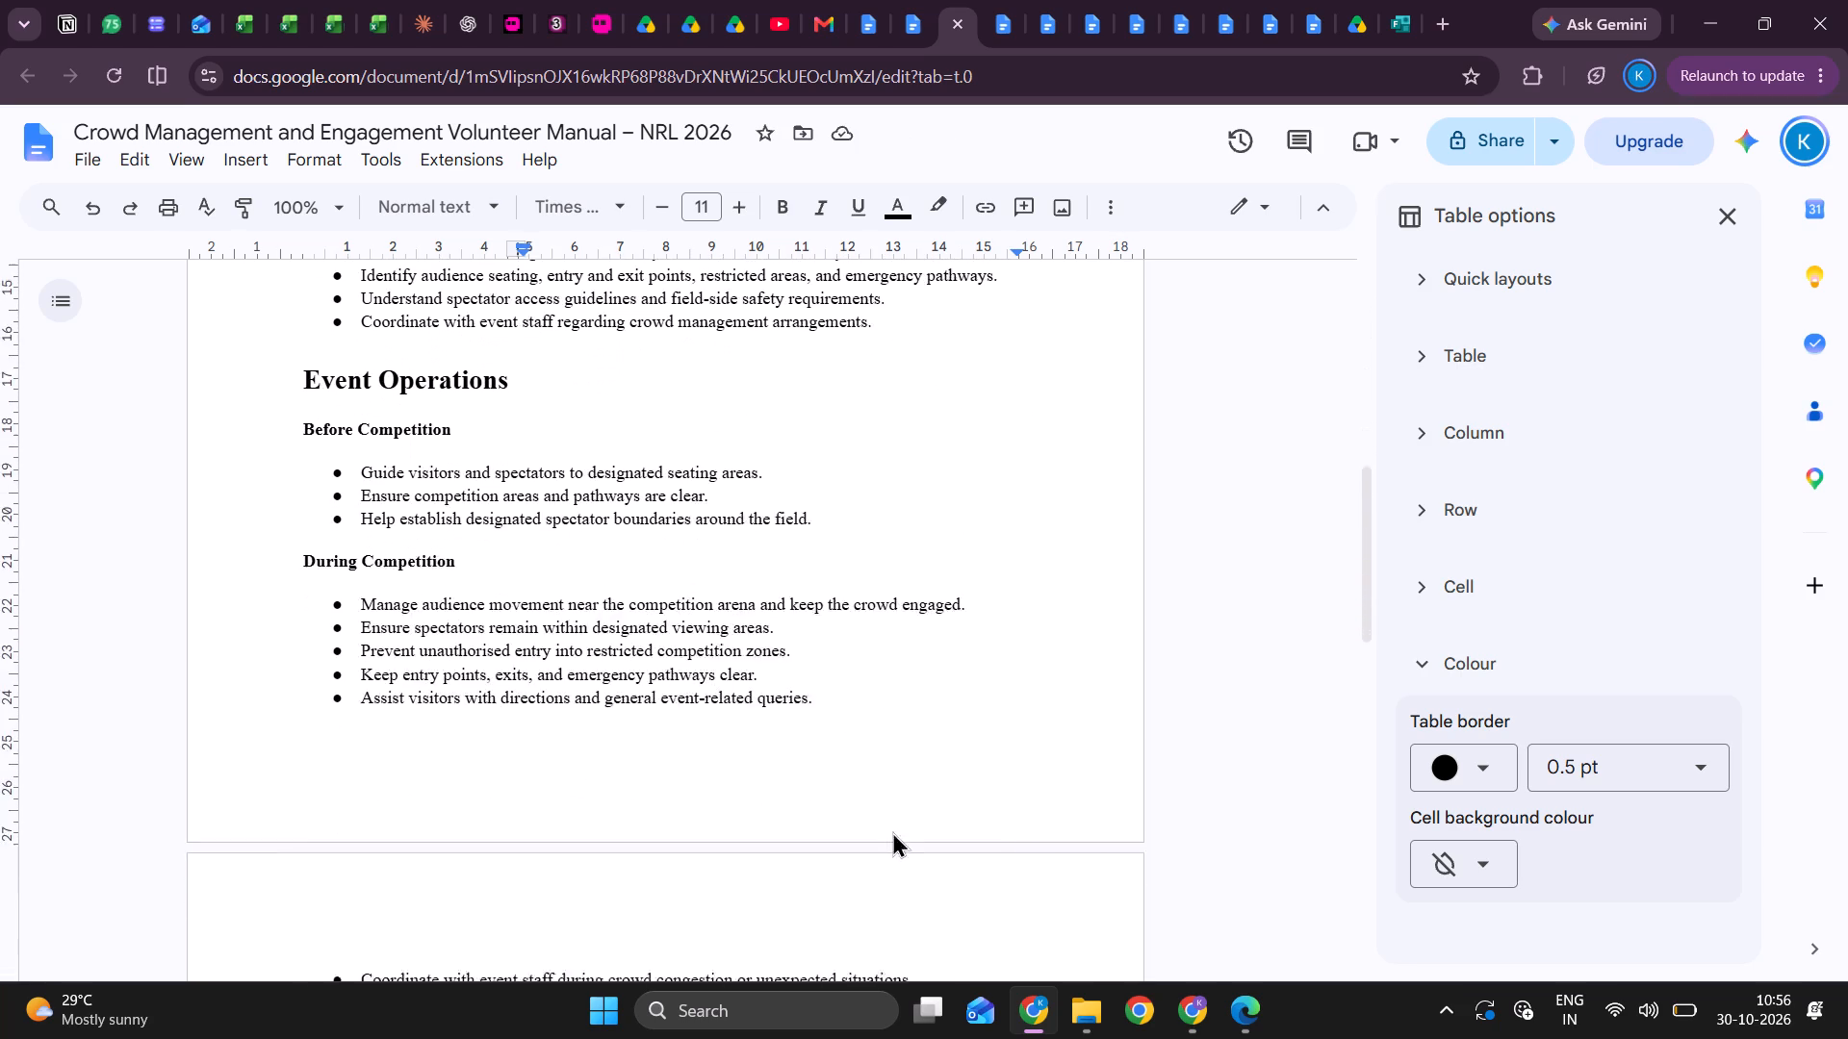
scroll(892, 831, up, 9)
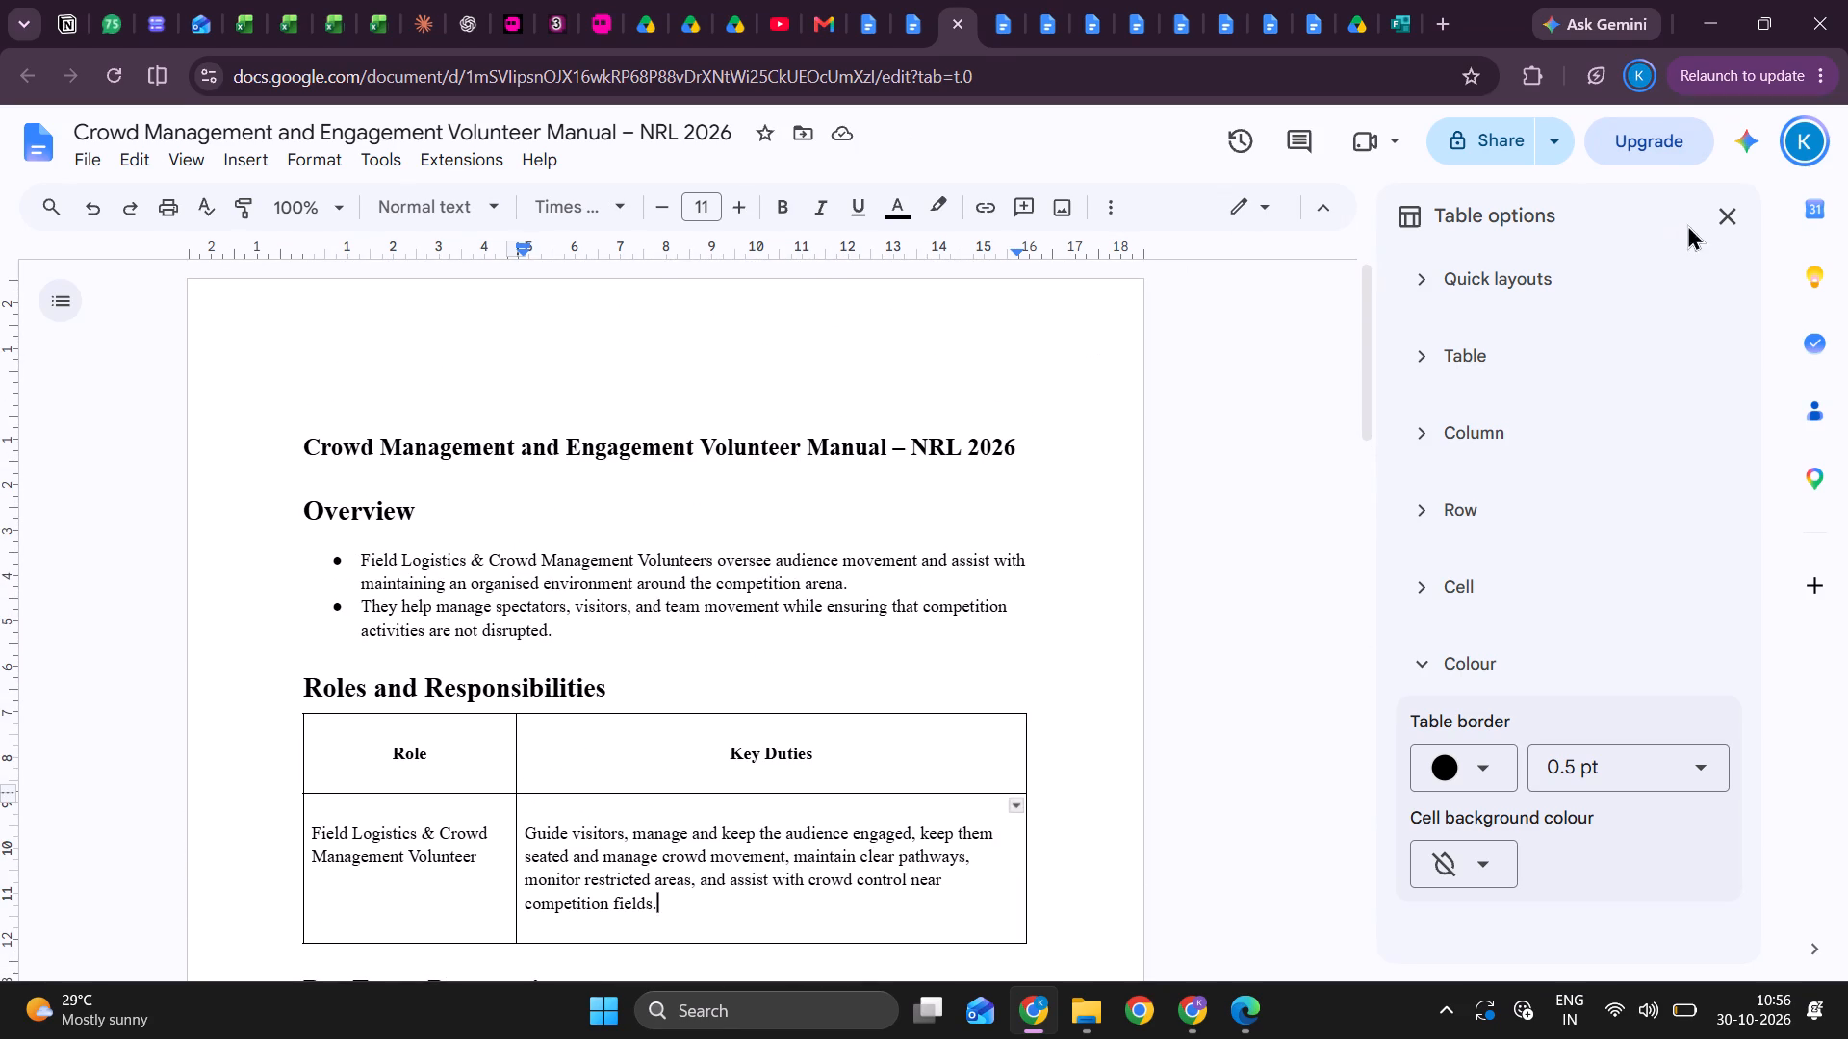
Close the table options.
click(1752, 216)
click(903, 367)
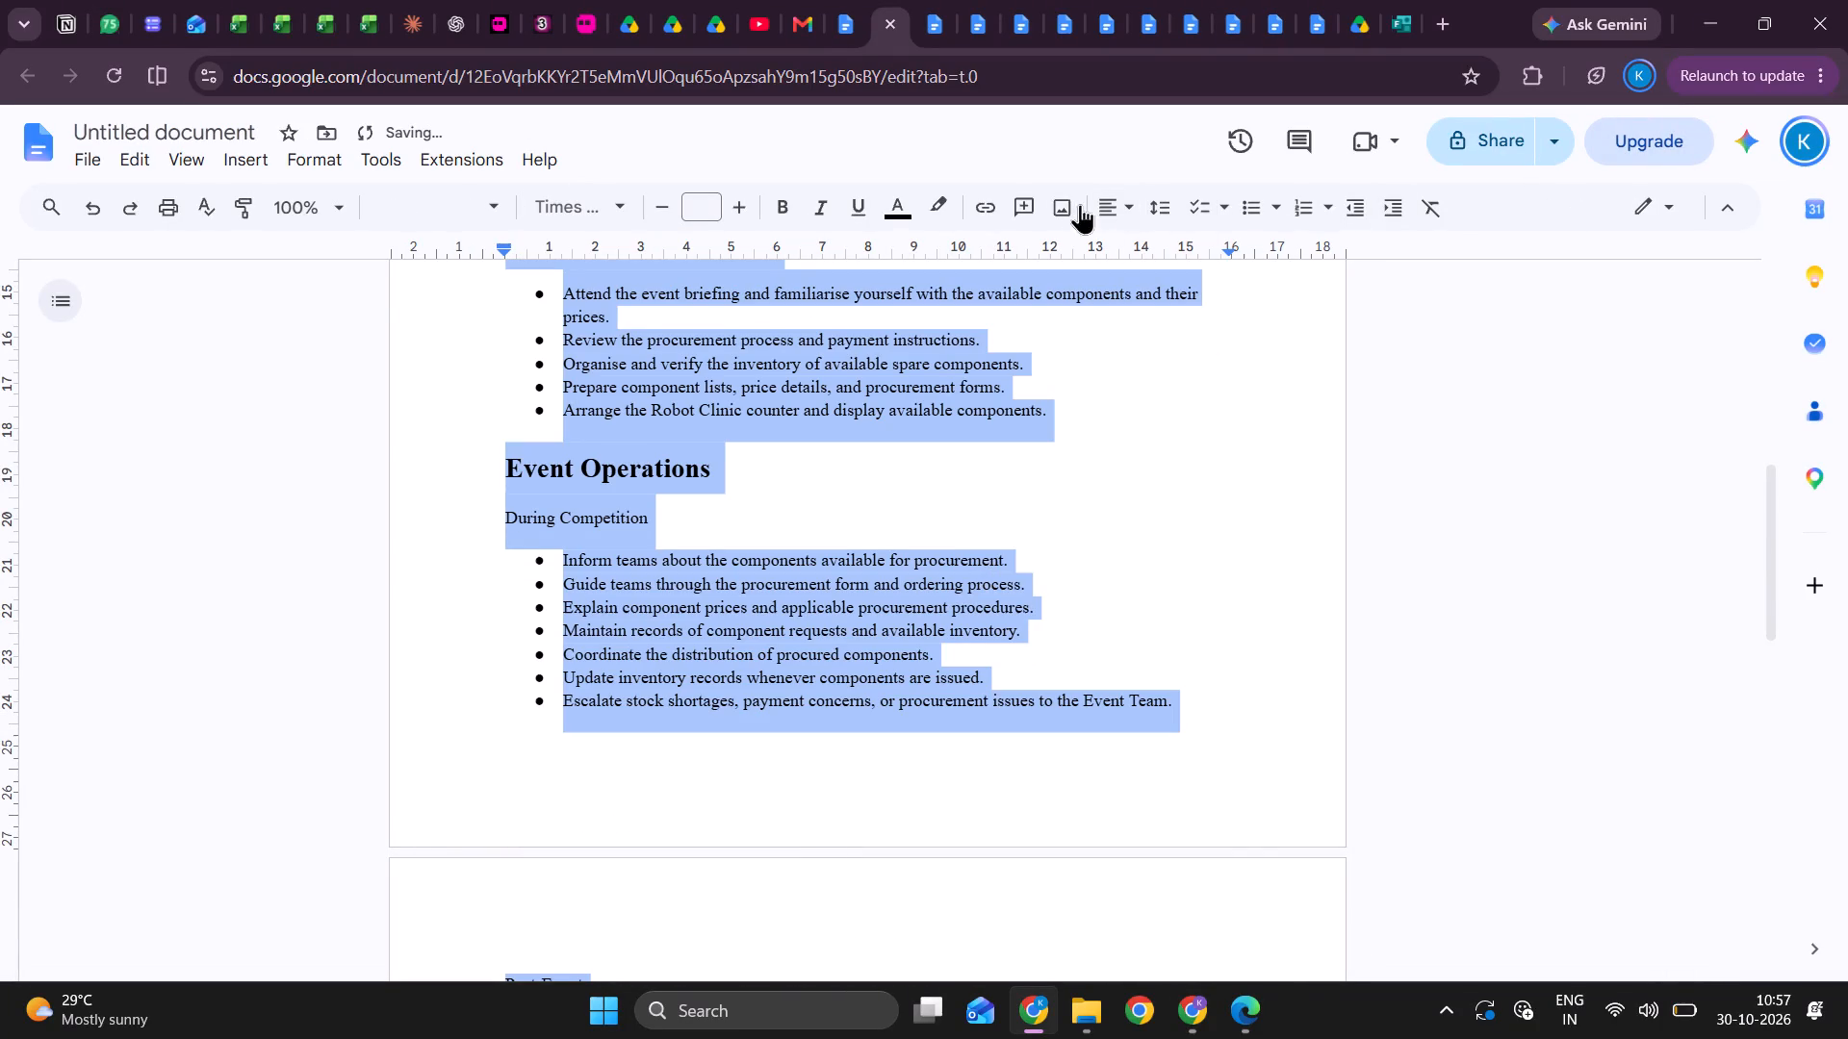
click(1162, 207)
click(1109, 225)
click(1109, 221)
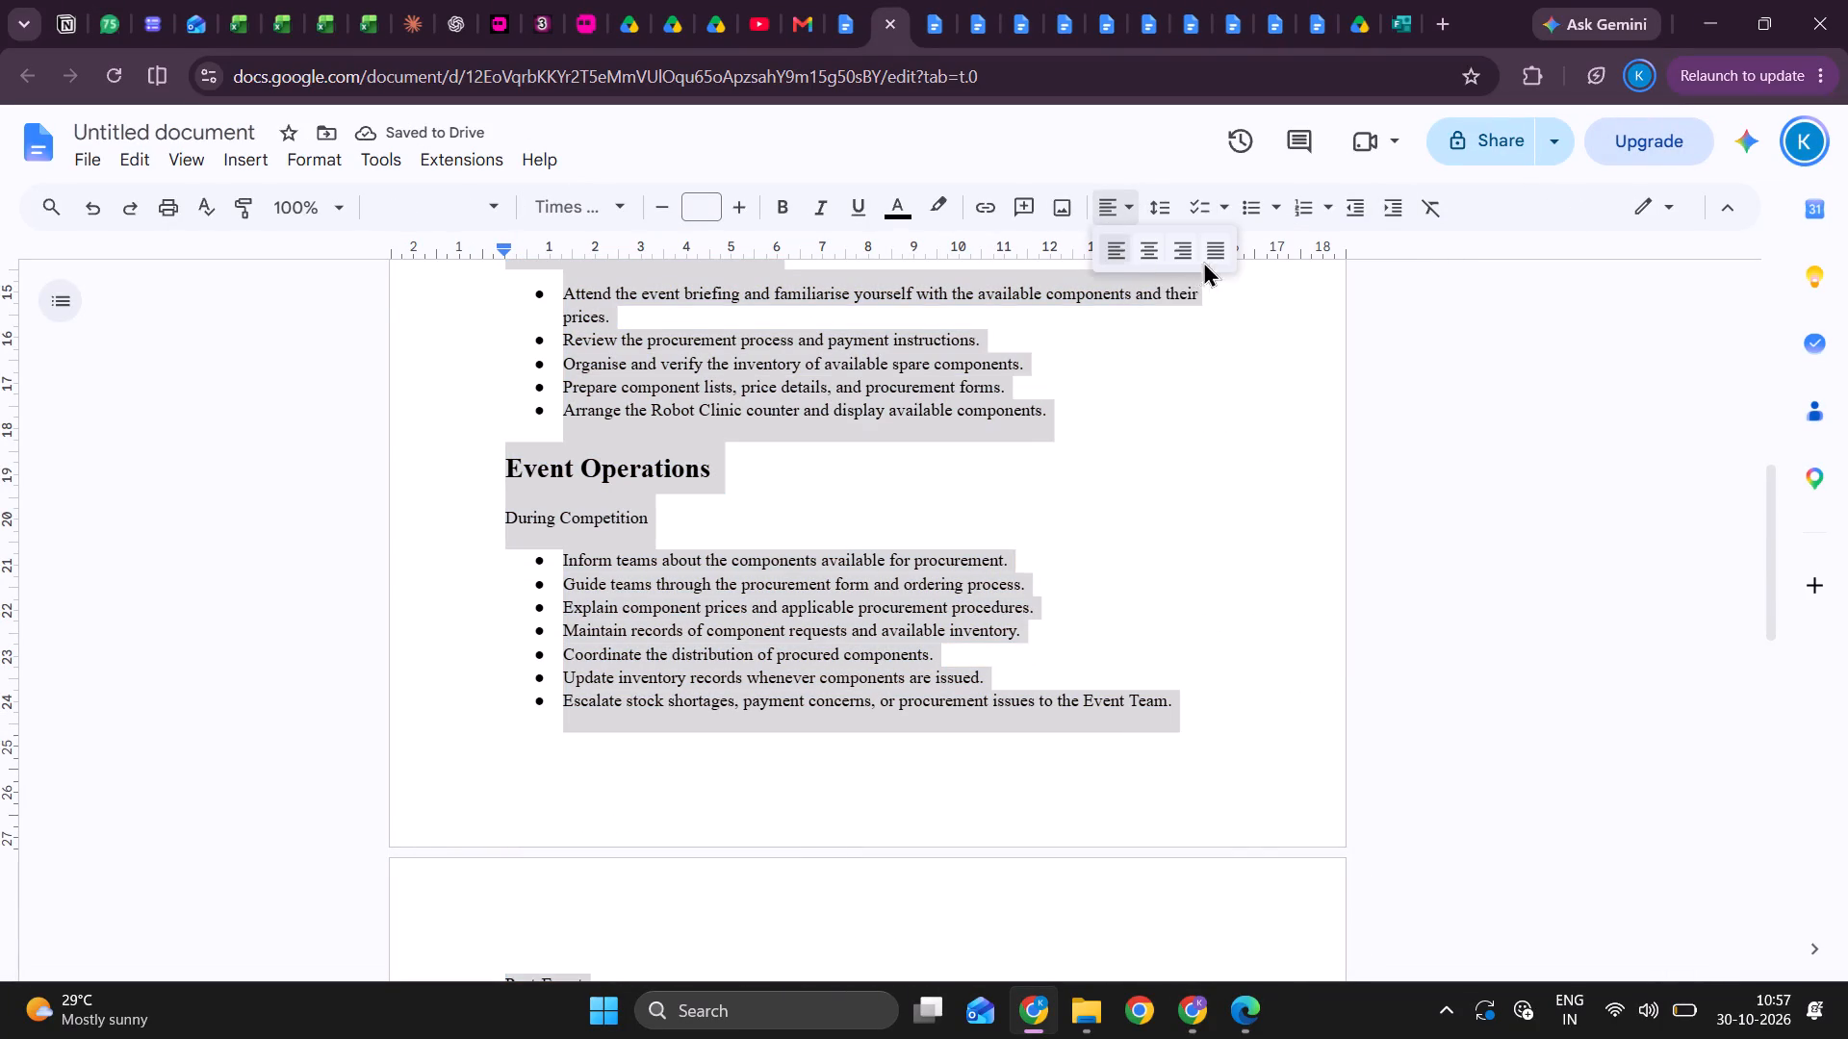
click(1204, 264)
Reduce the main heading "Robot Clinic Volunteer Manual – NRL 2026" to font size 19.
scroll(1075, 465, up, 7)
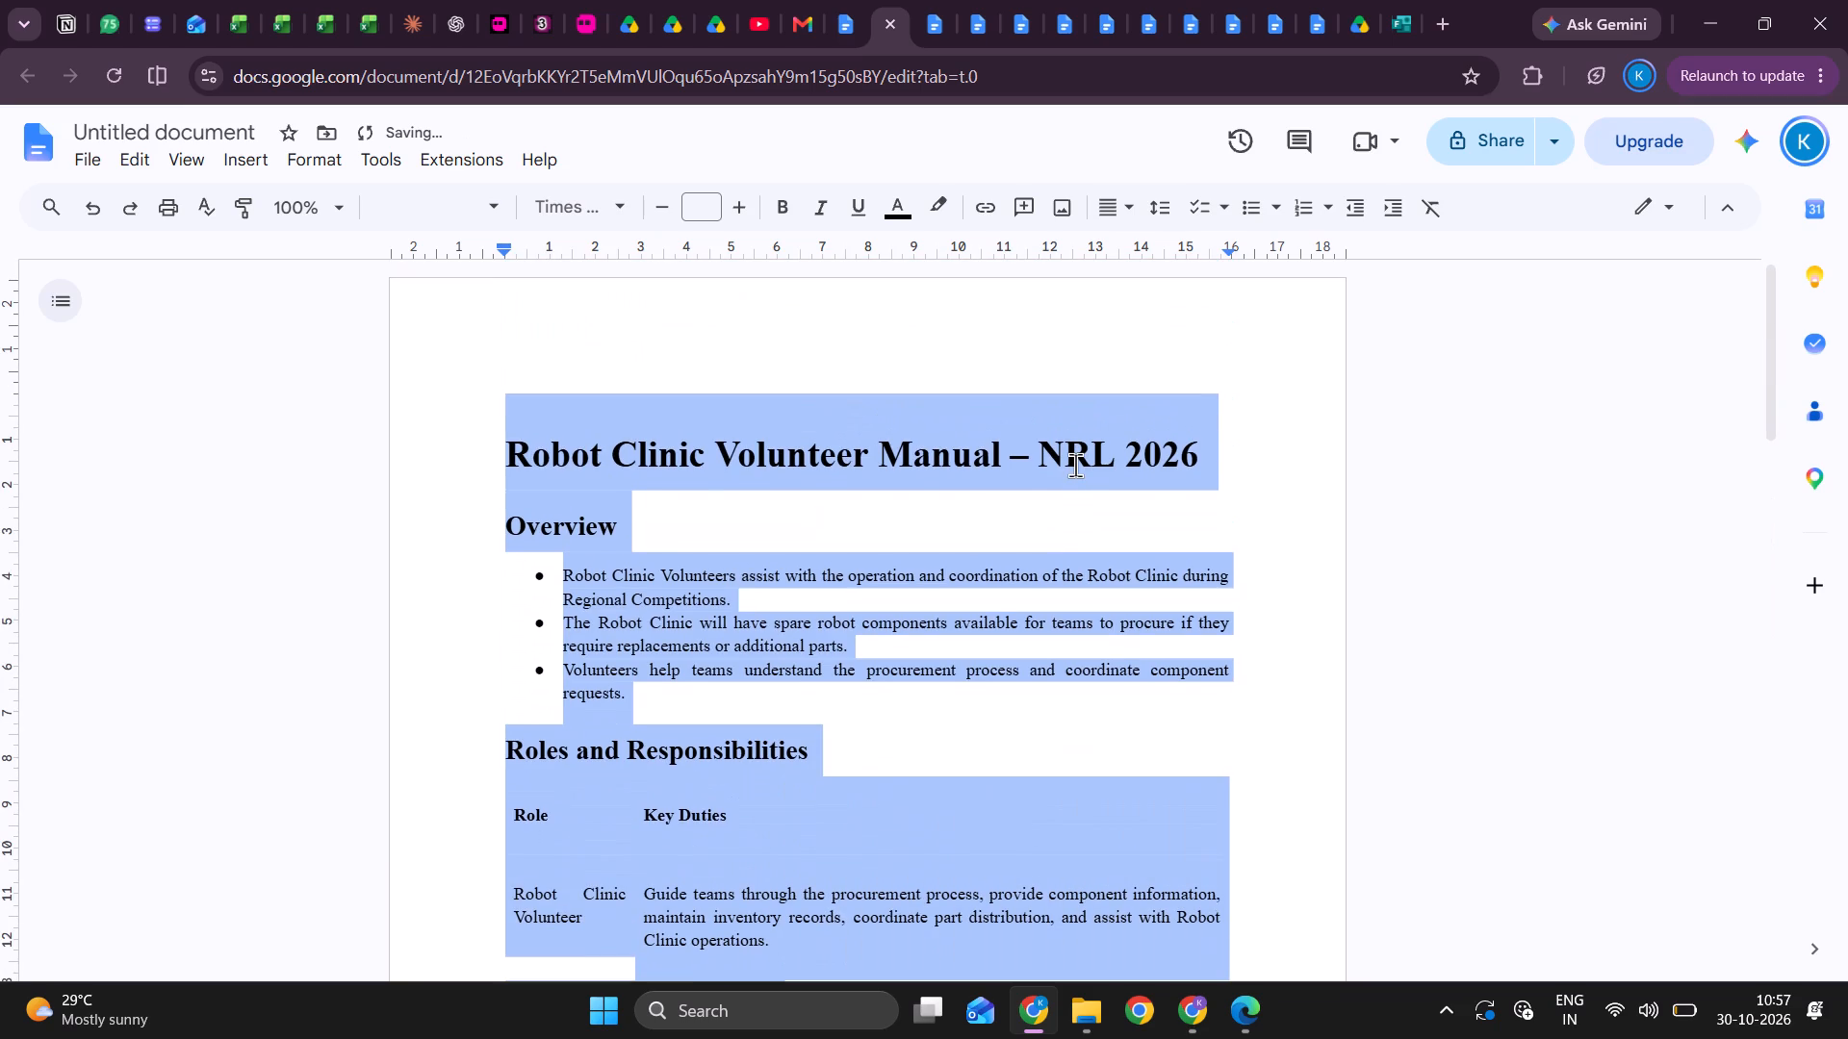
click(1075, 465)
drag(504, 429, 1220, 419)
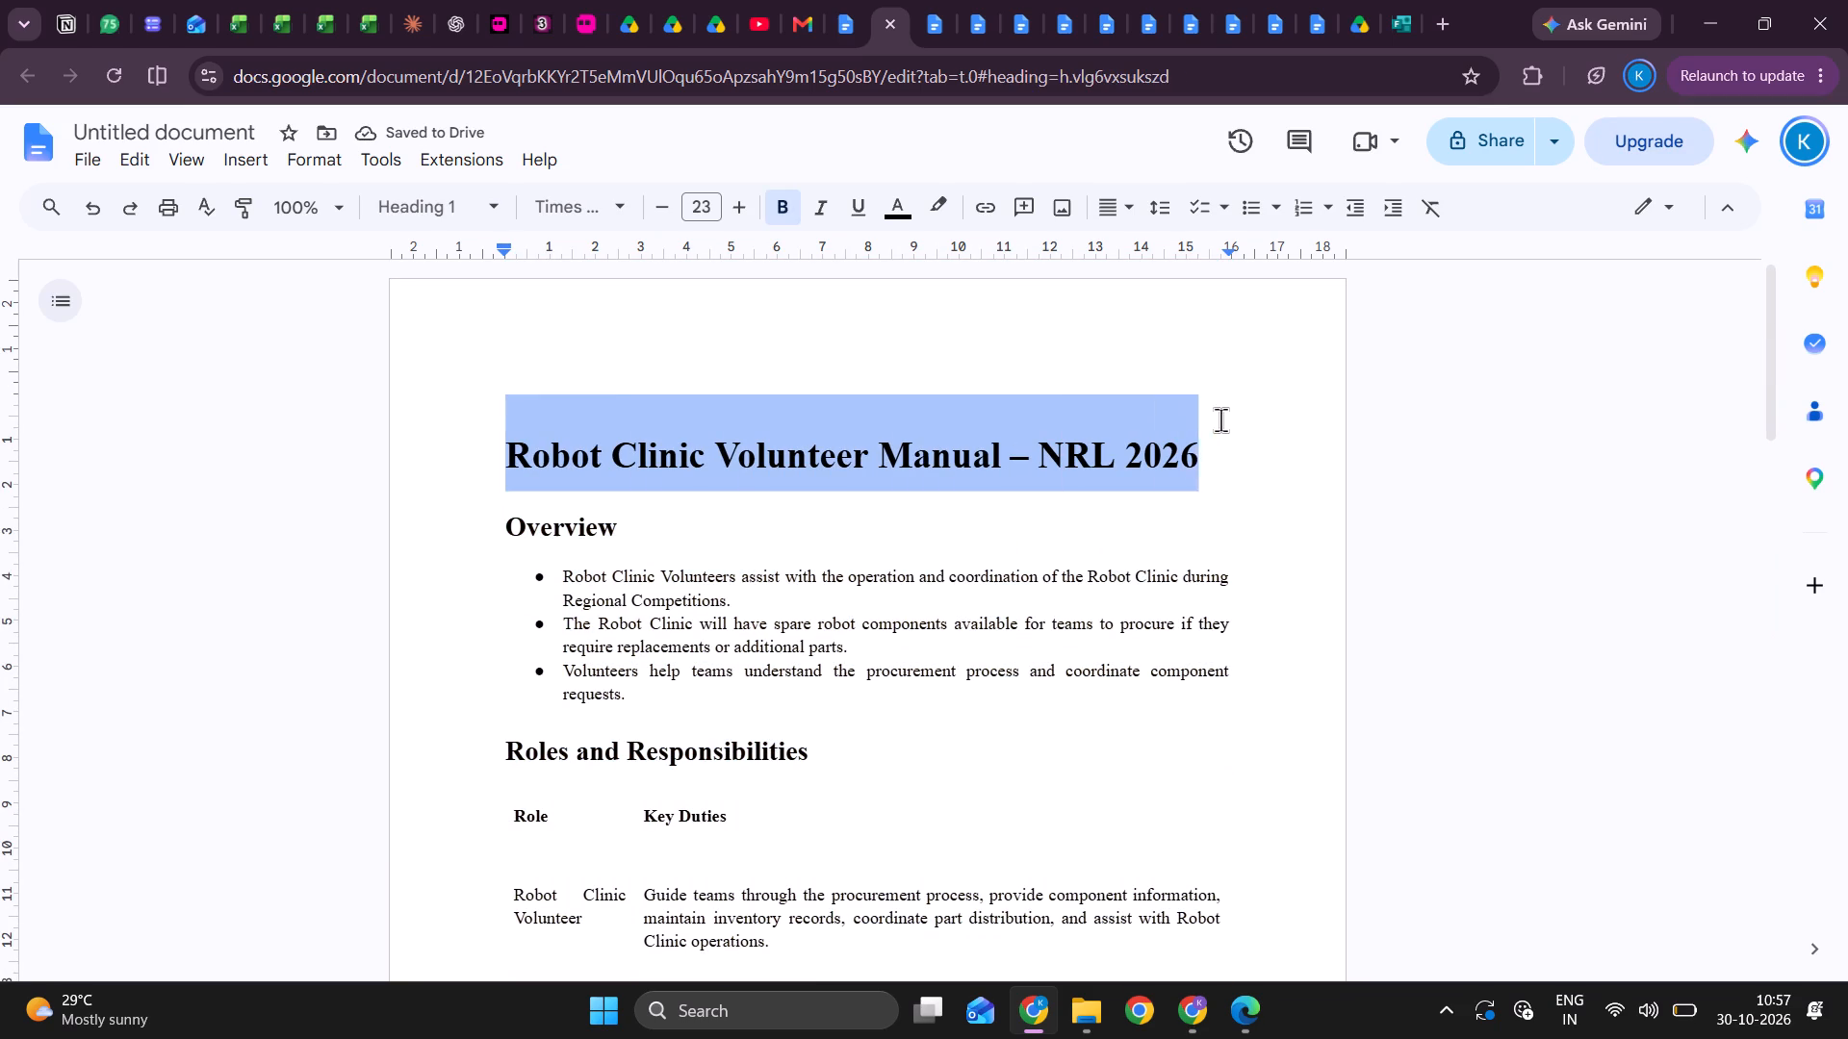
drag(1220, 419, 1226, 420)
double_click(672, 201)
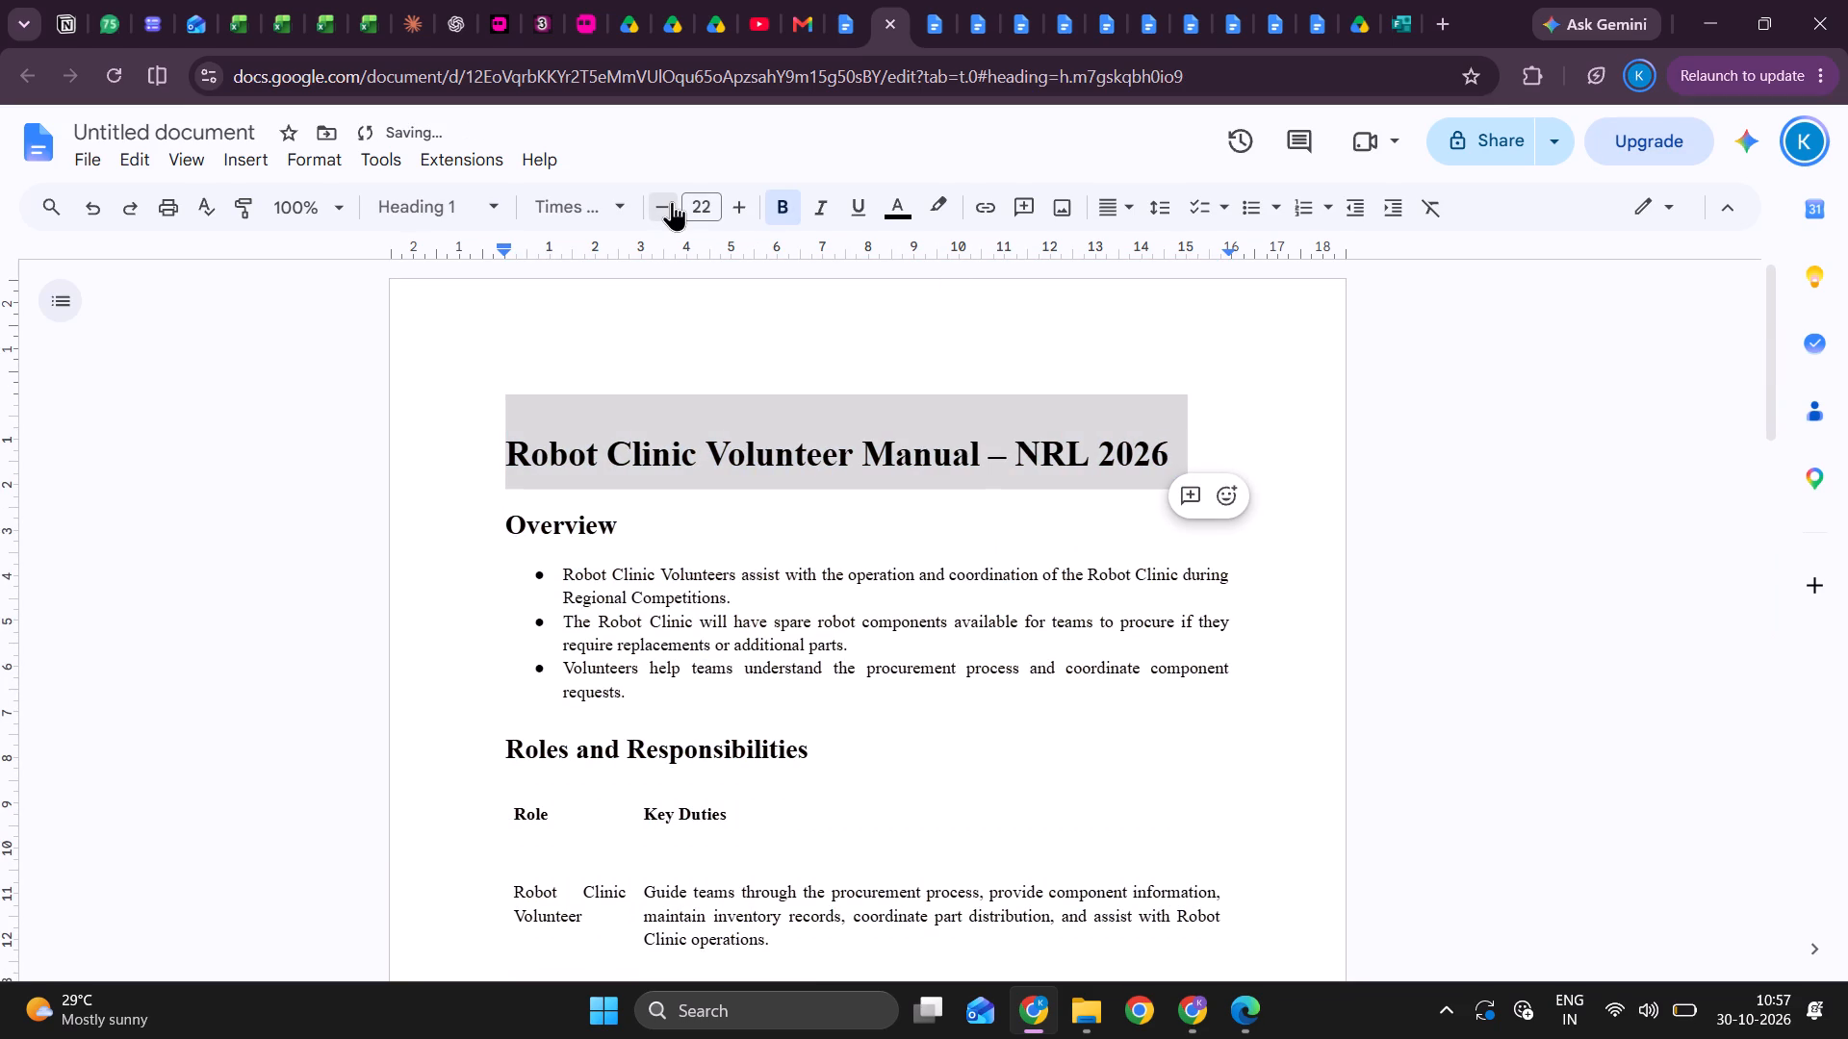
click(672, 201)
click(672, 201)
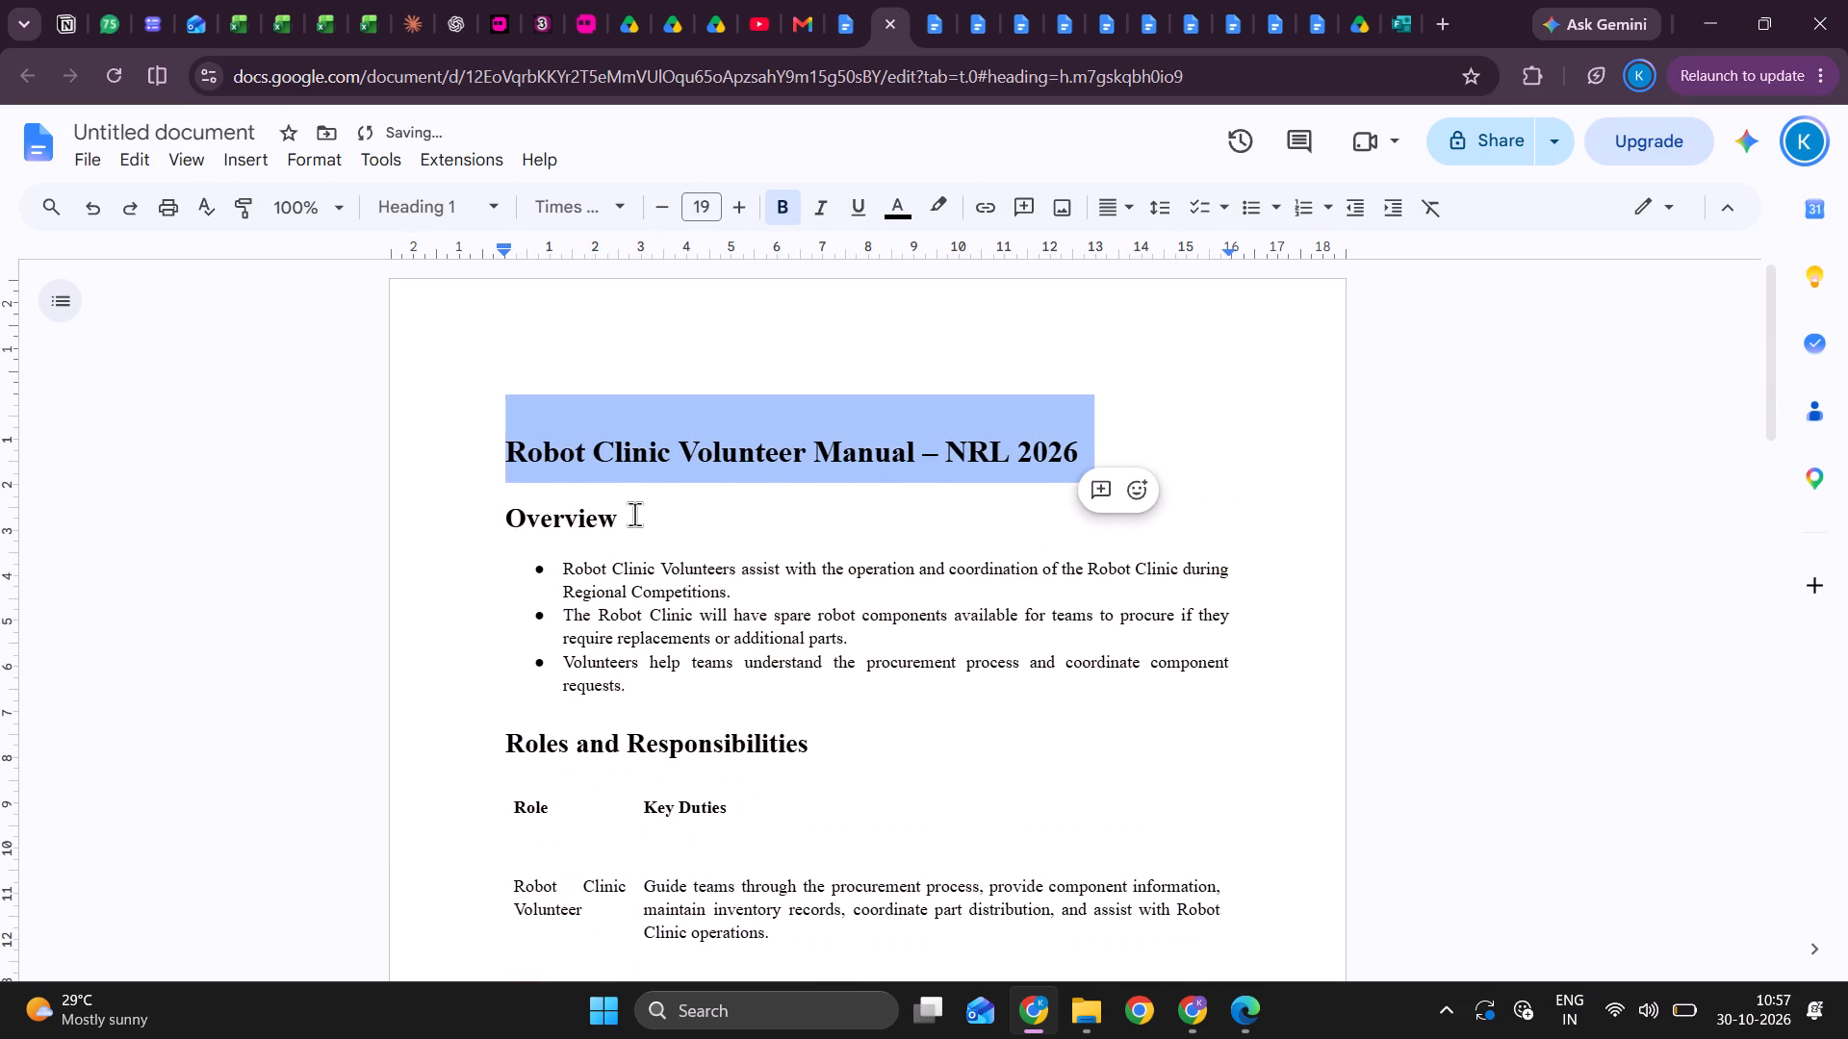
Give the Roles and Responsibilities table a 0.5 pt border.
scroll(634, 514, down, 1)
click(684, 749)
right_click(684, 749)
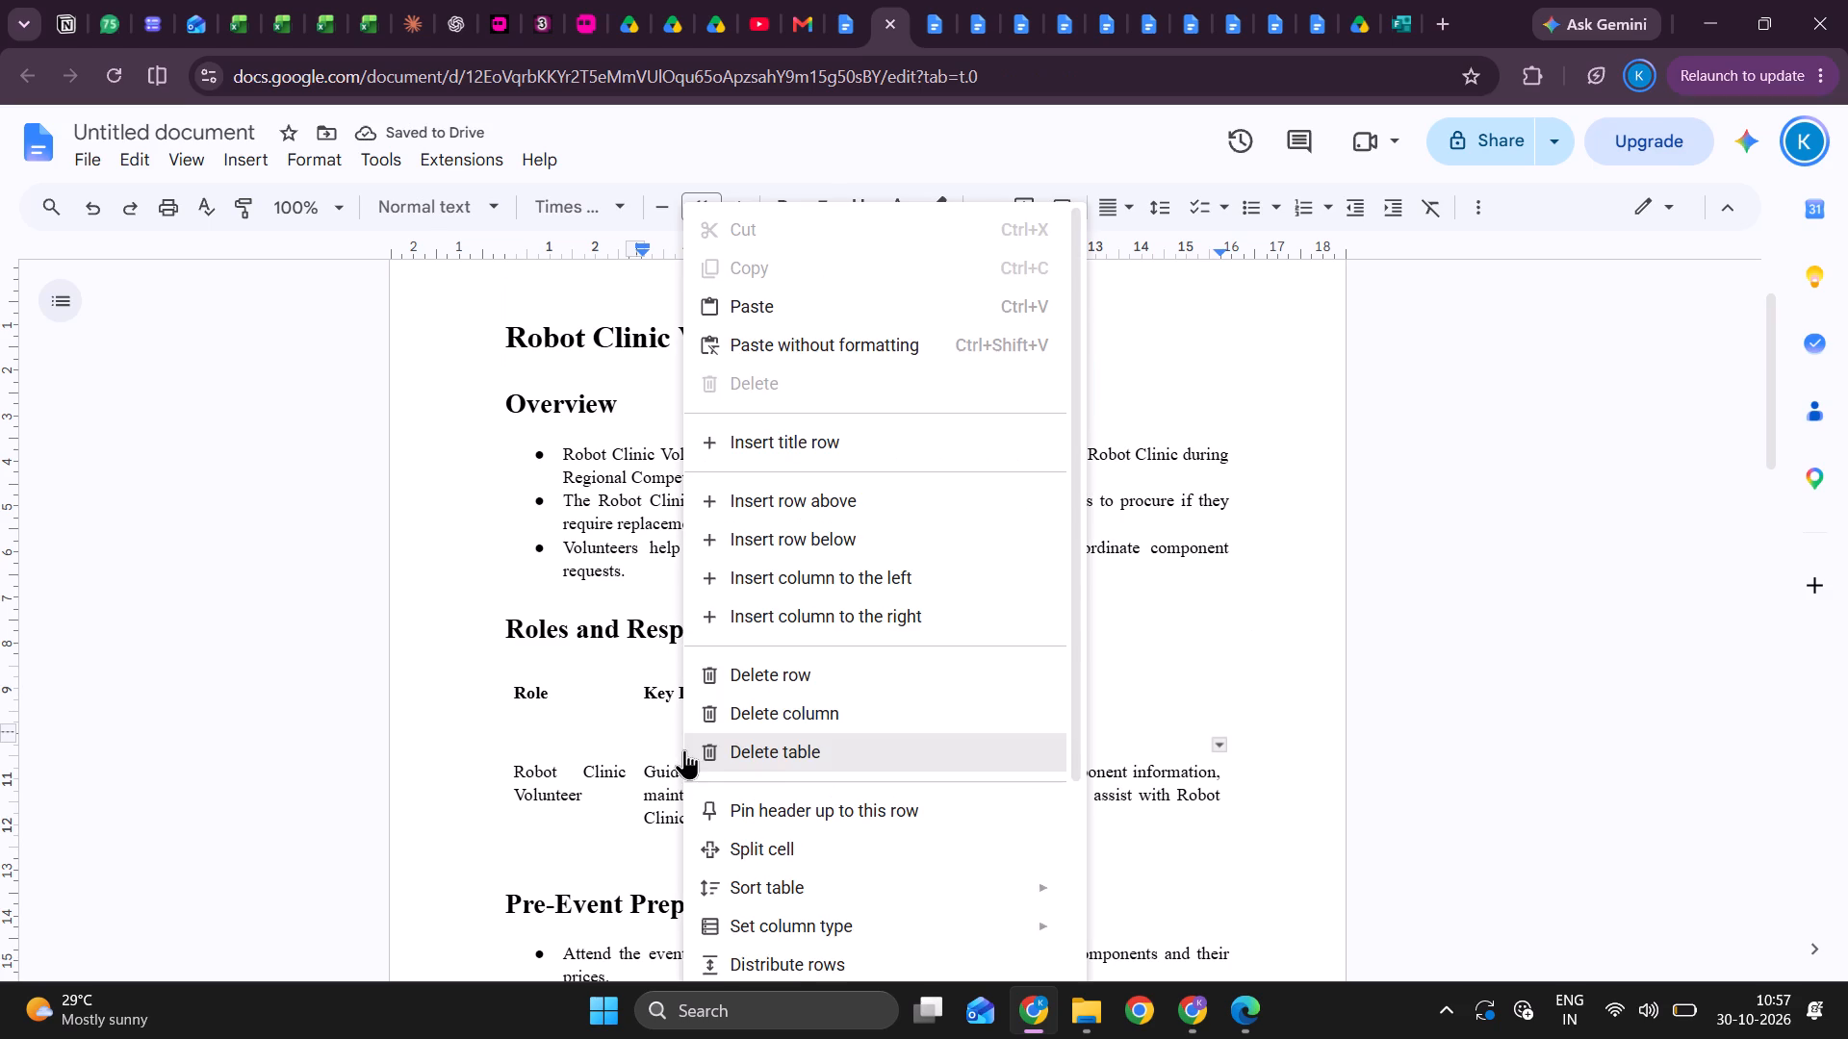
scroll(769, 910, down, 3)
click(770, 787)
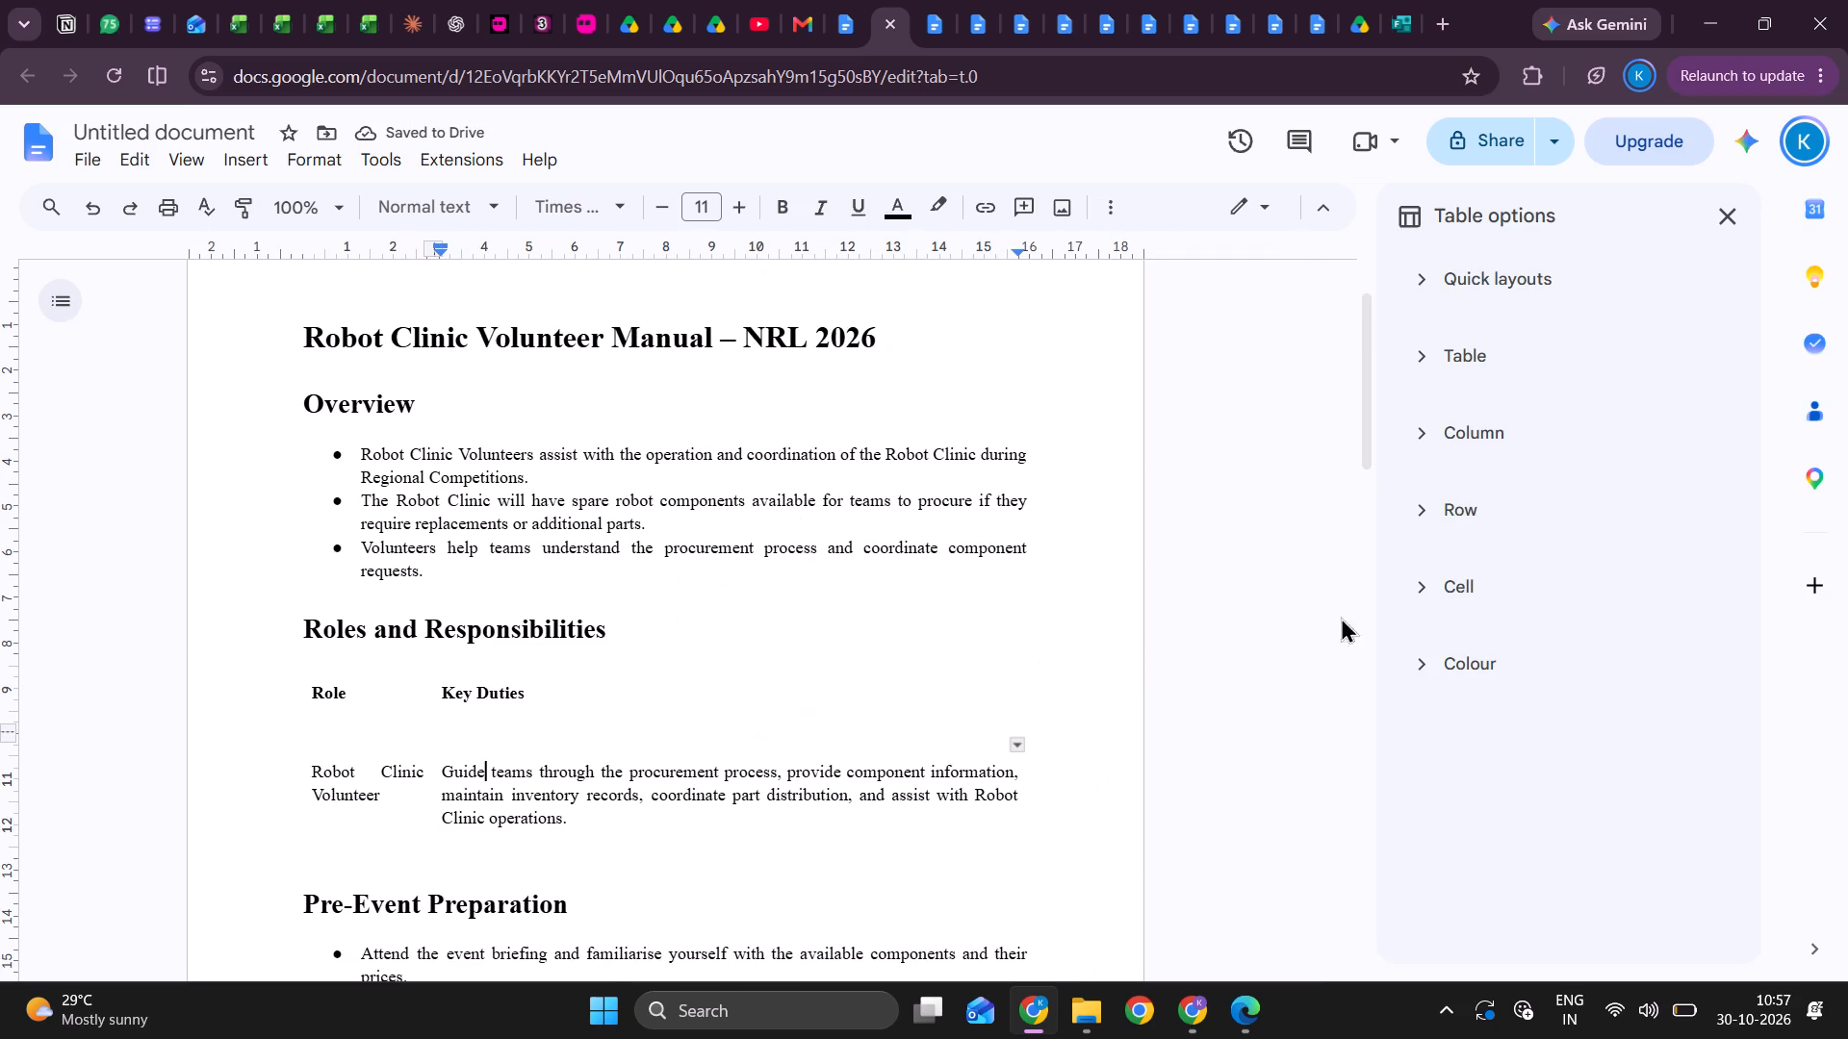
click(1430, 685)
click(1552, 773)
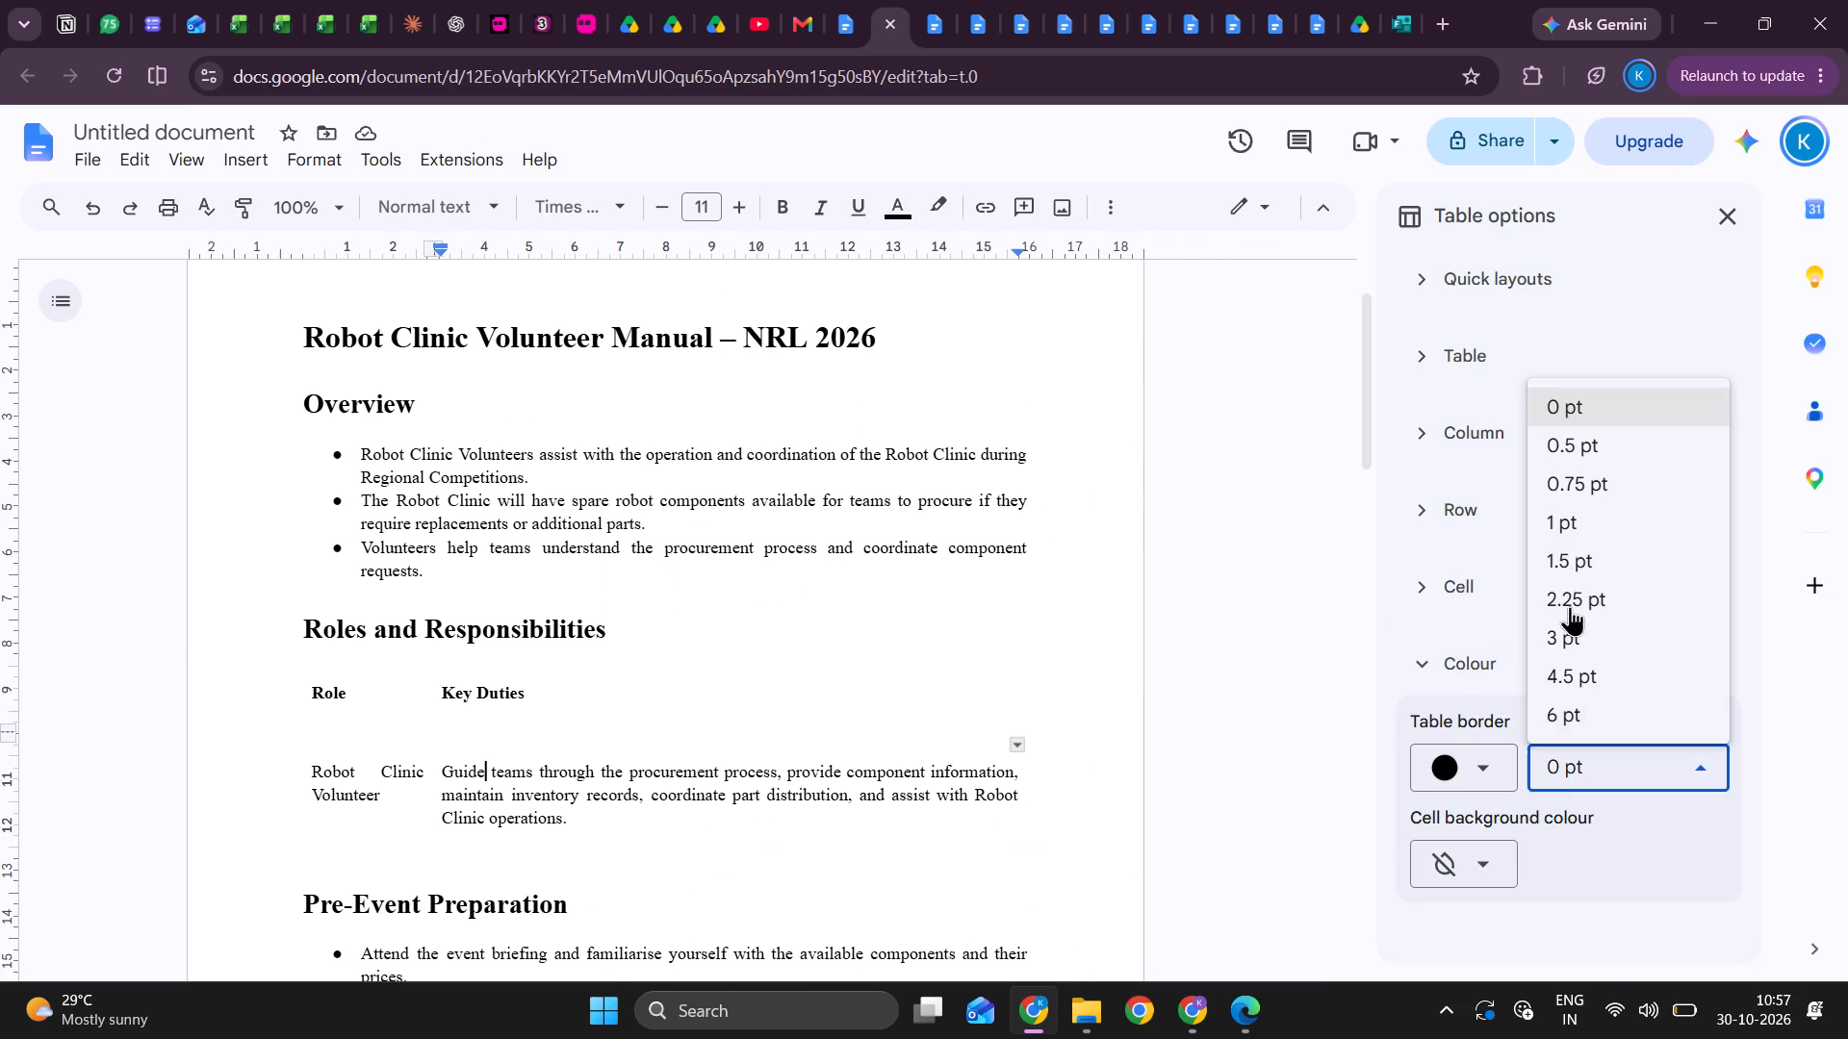
click(1573, 453)
click(1258, 647)
Centre the Role and Key Duties header cells of the Roles and Responsibilities table, closing the table options.
scroll(1011, 802, down, 2)
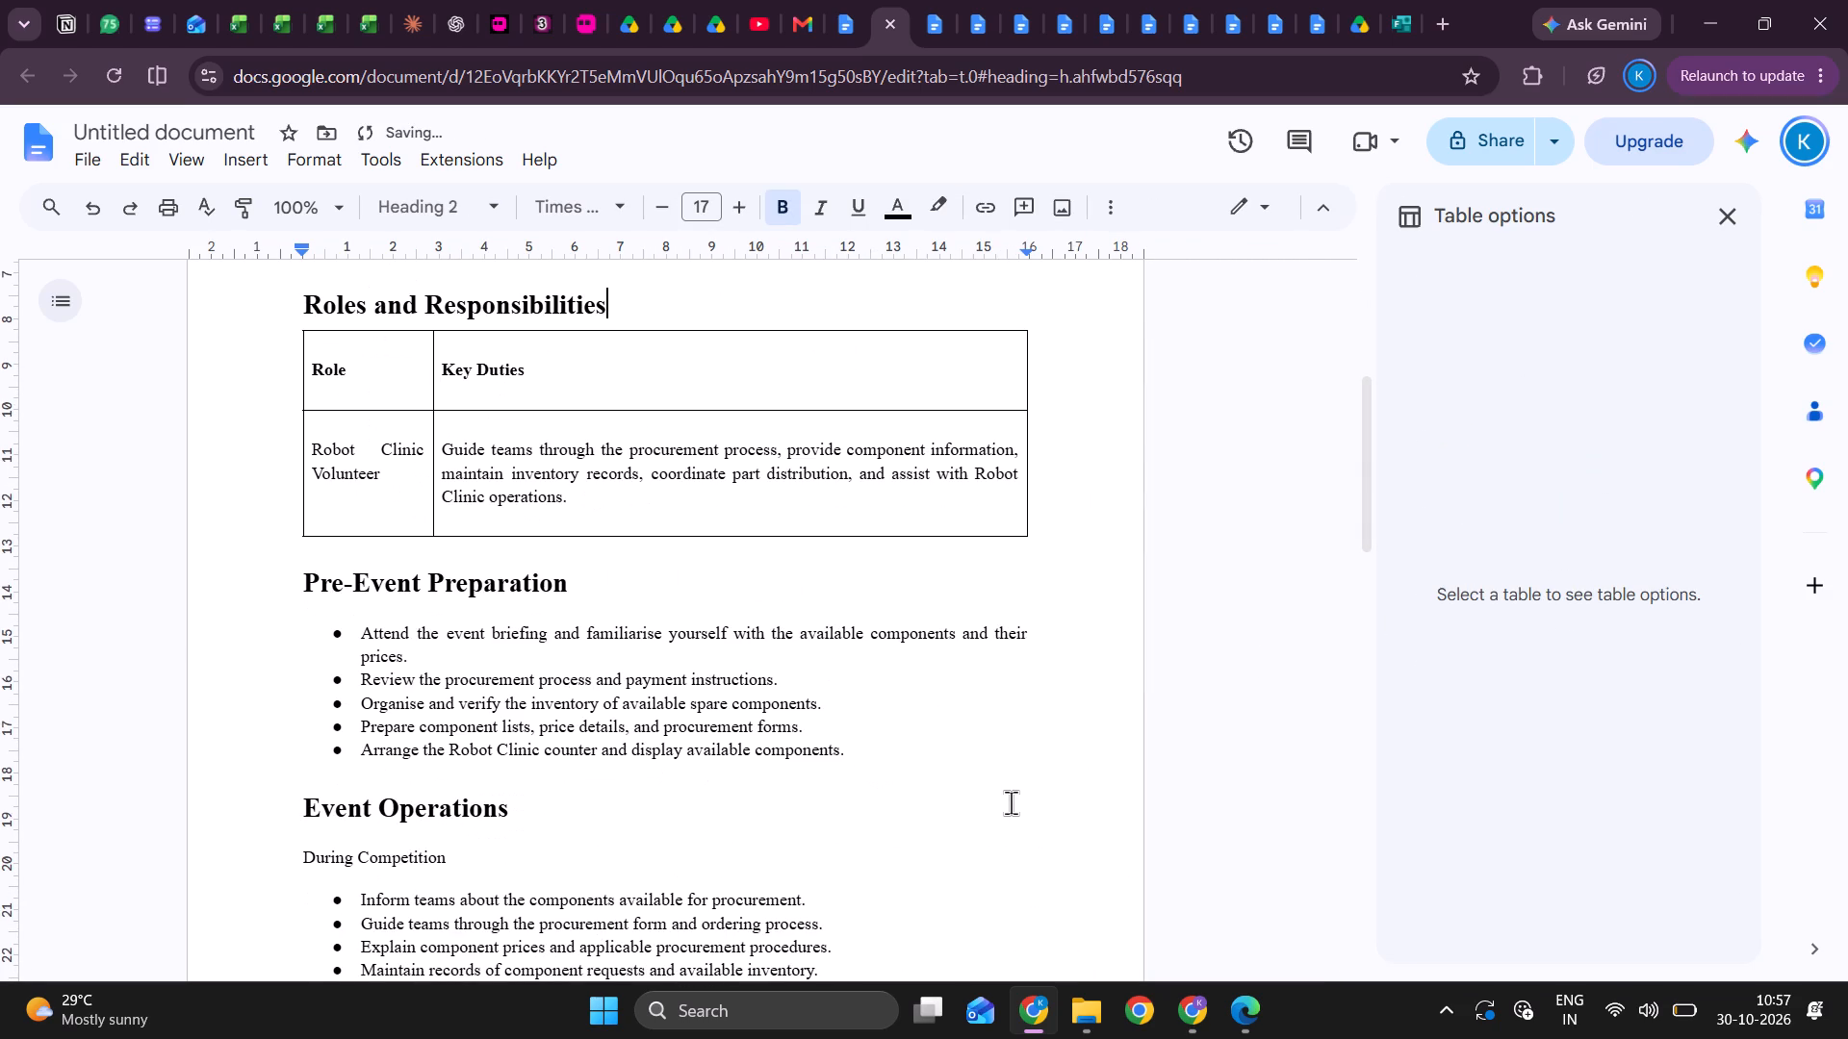
drag(366, 395, 486, 393)
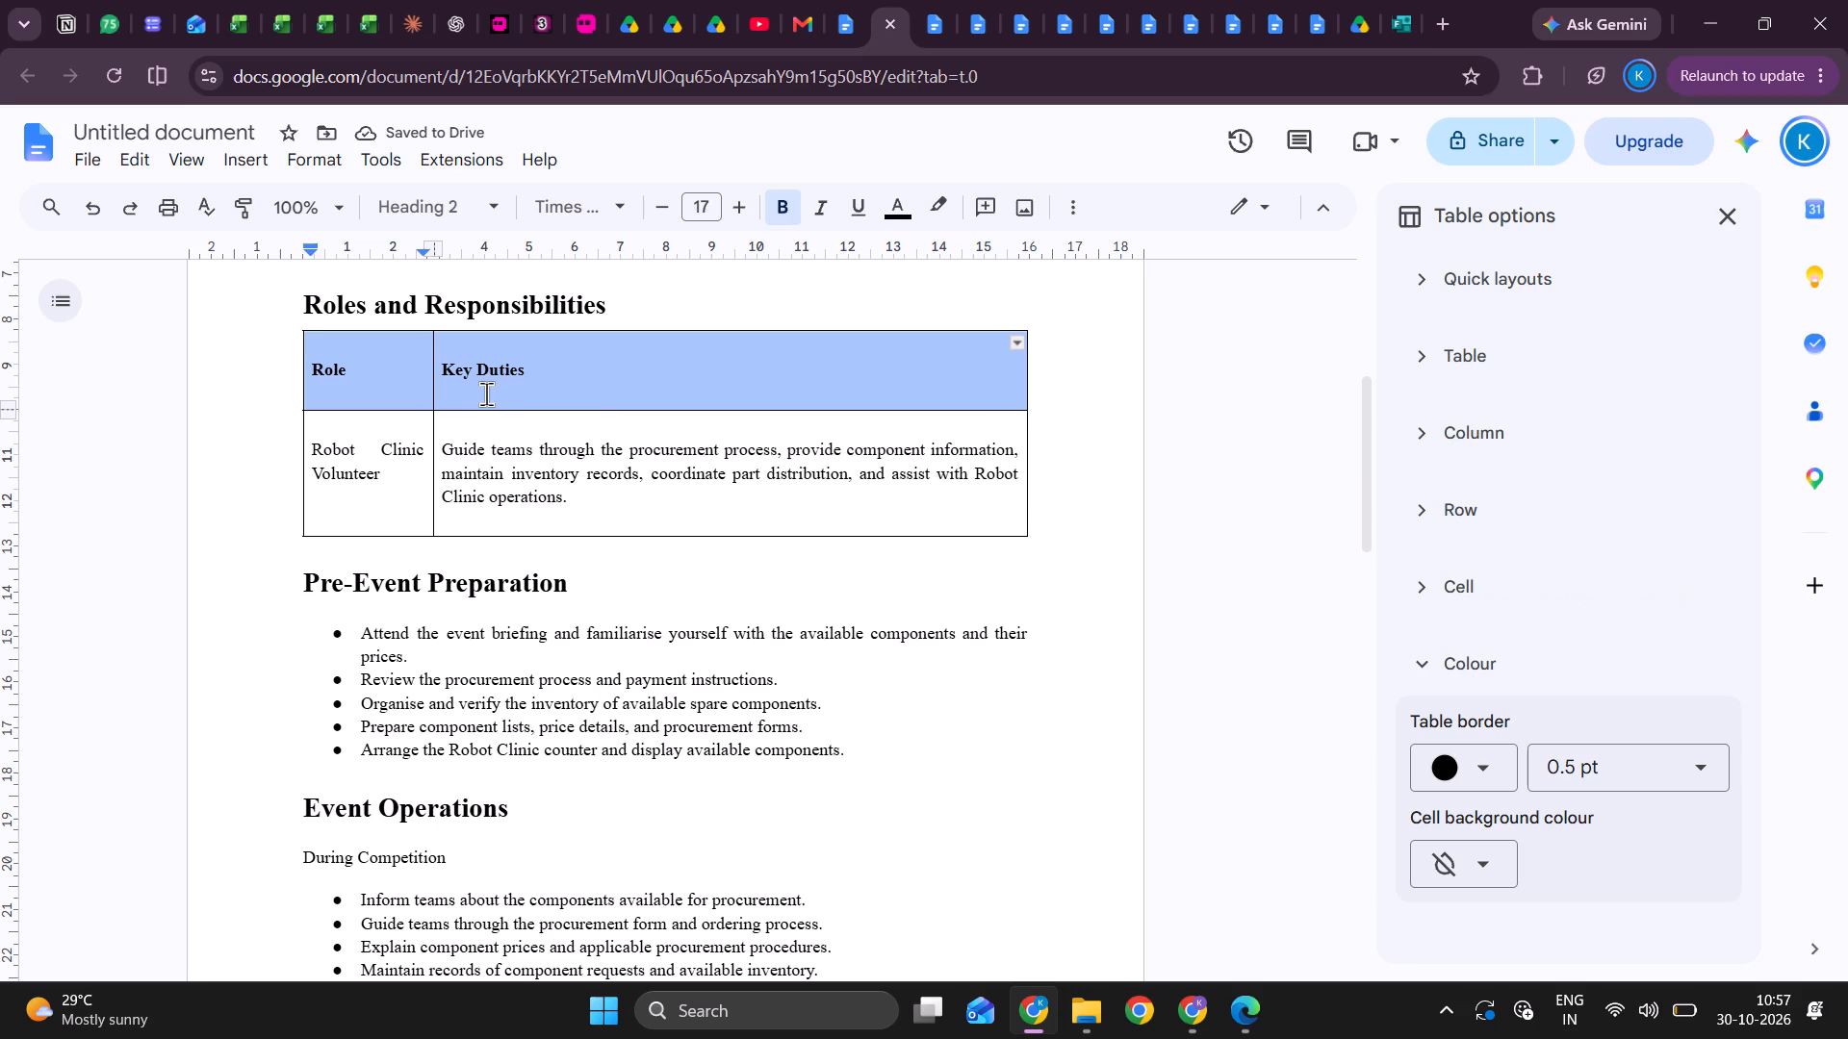
drag(486, 393, 486, 394)
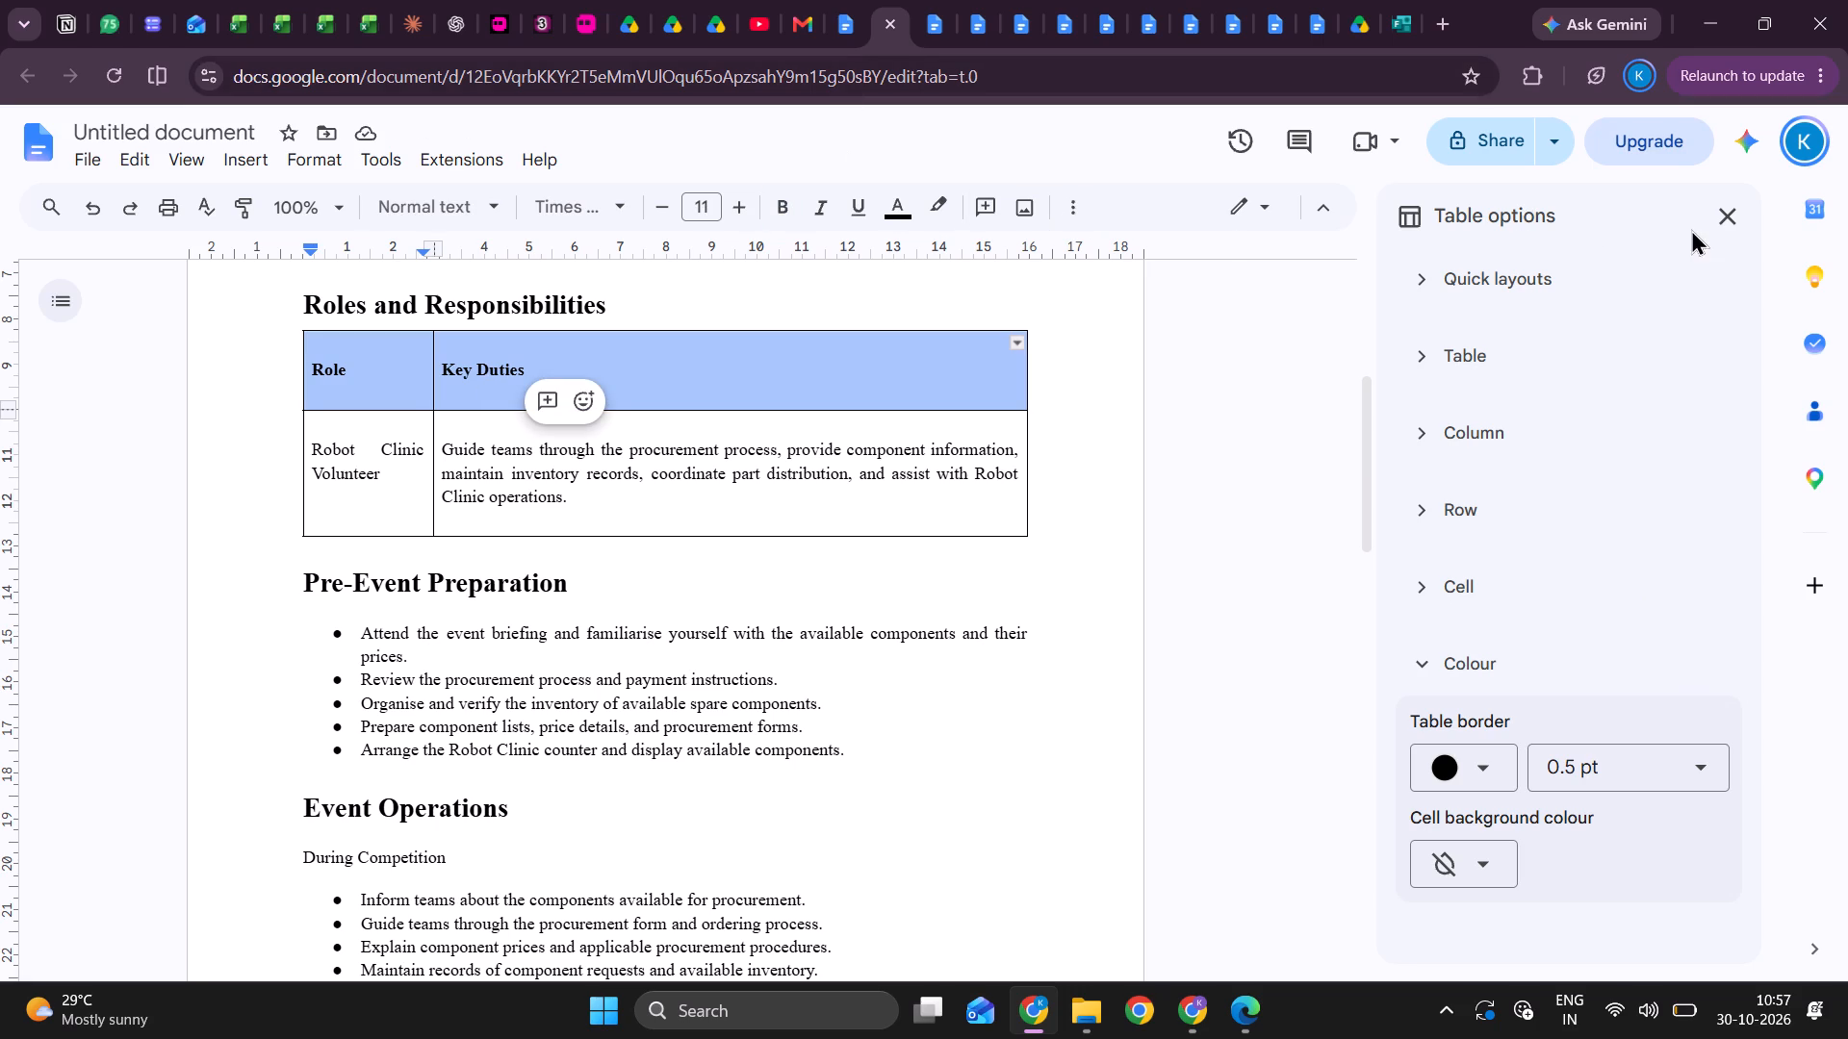
click(1717, 211)
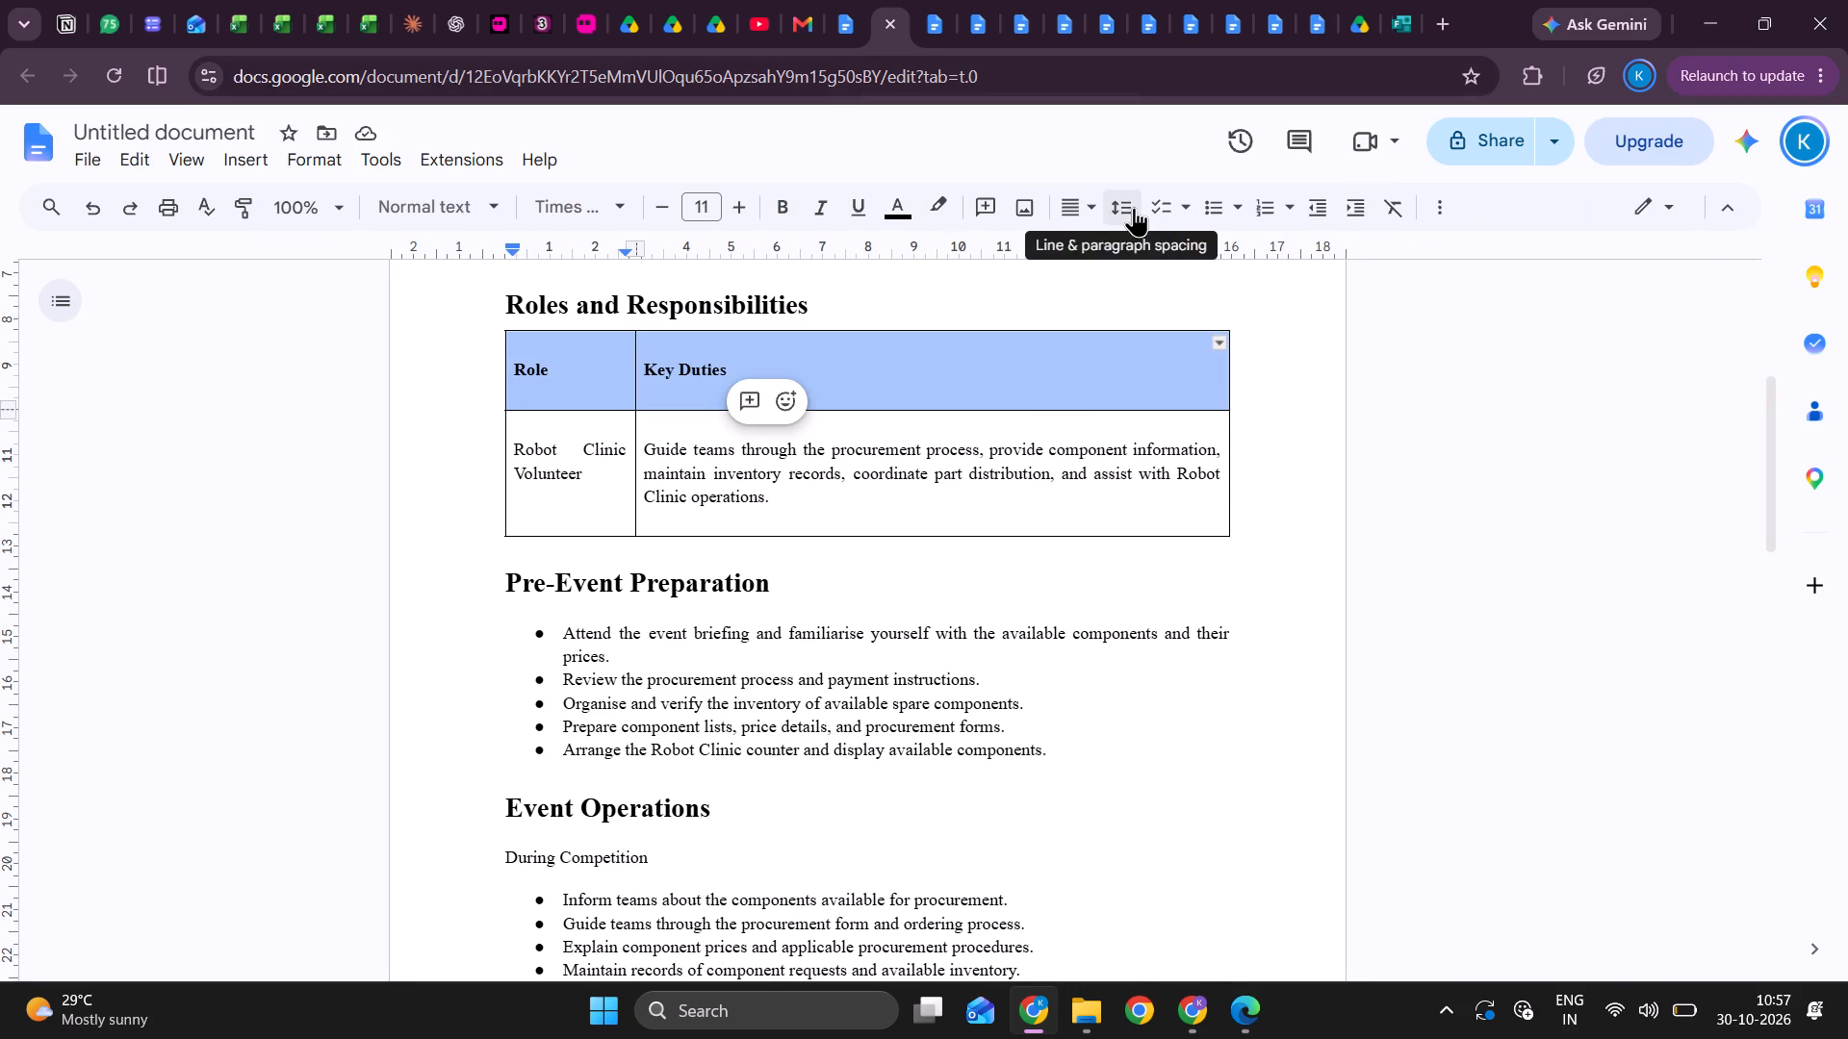
click(1075, 212)
click(1113, 244)
click(1322, 443)
Make the "During Competition" and "Post-Event" subheadings under Event Operations bold.
scroll(1322, 443, down, 1)
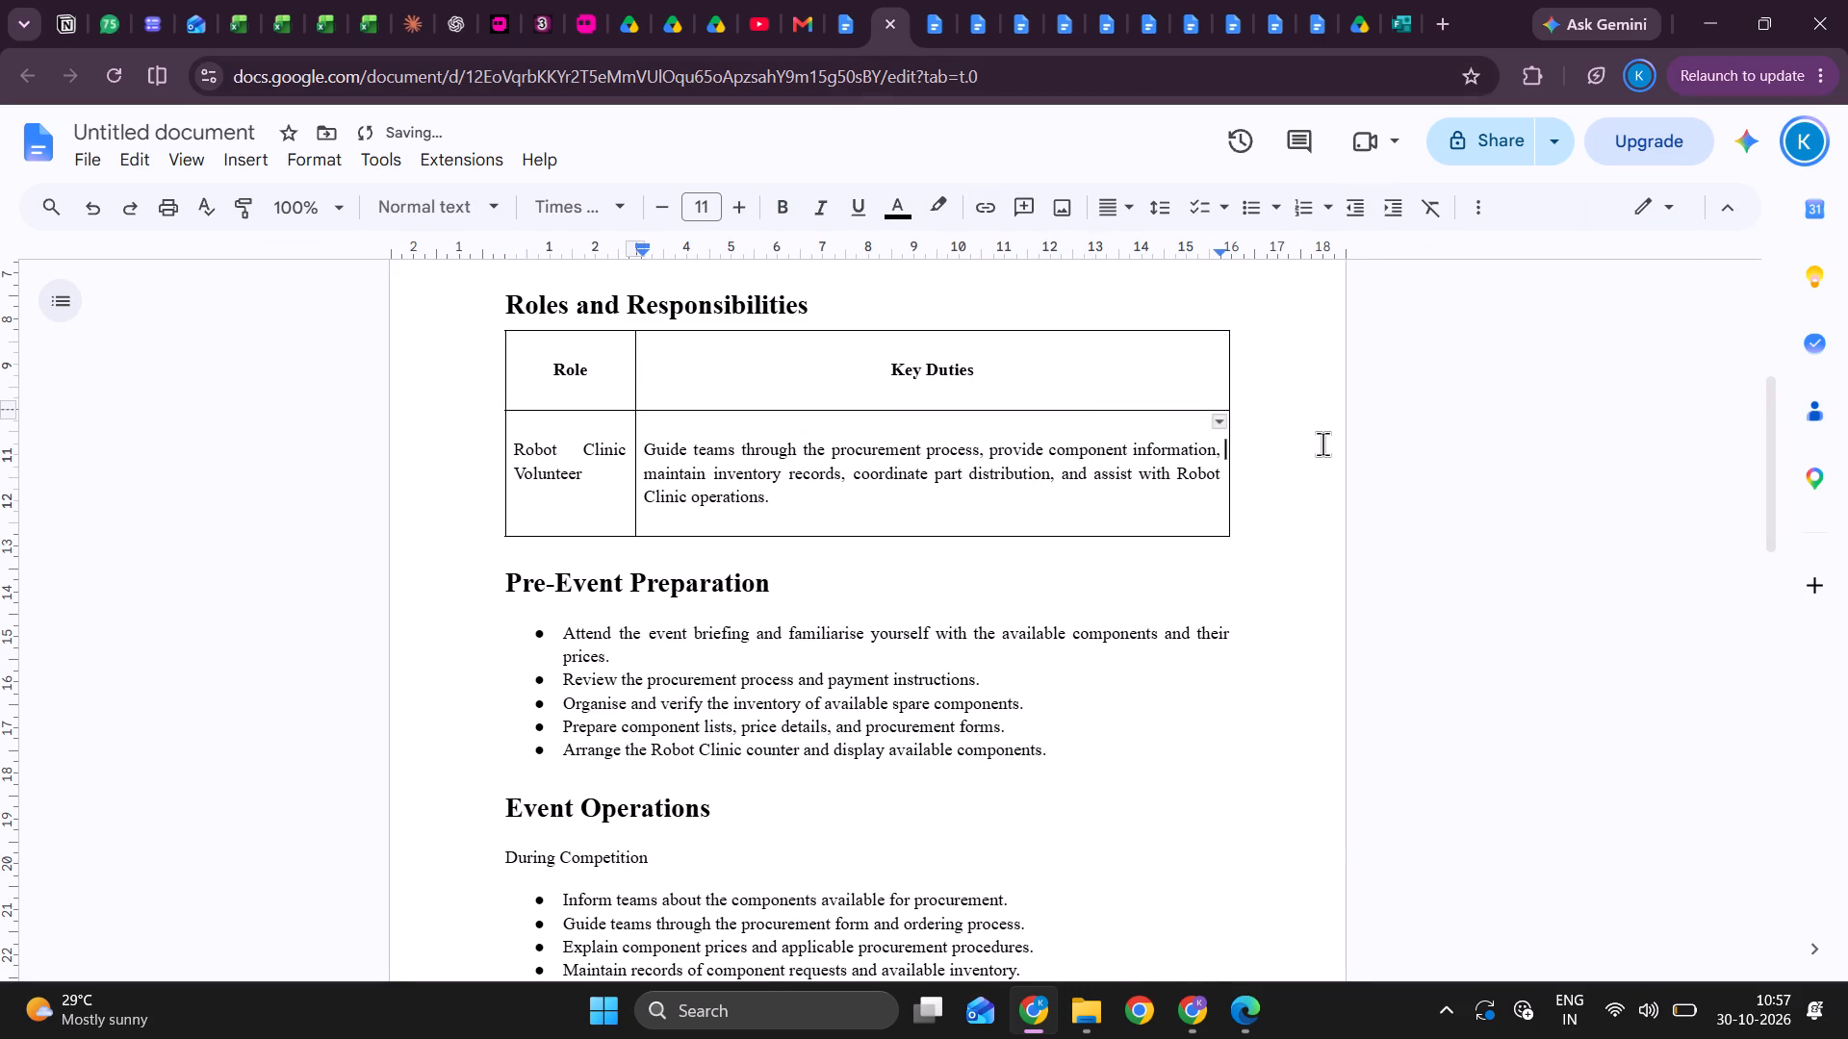
scroll(1322, 443, down, 3)
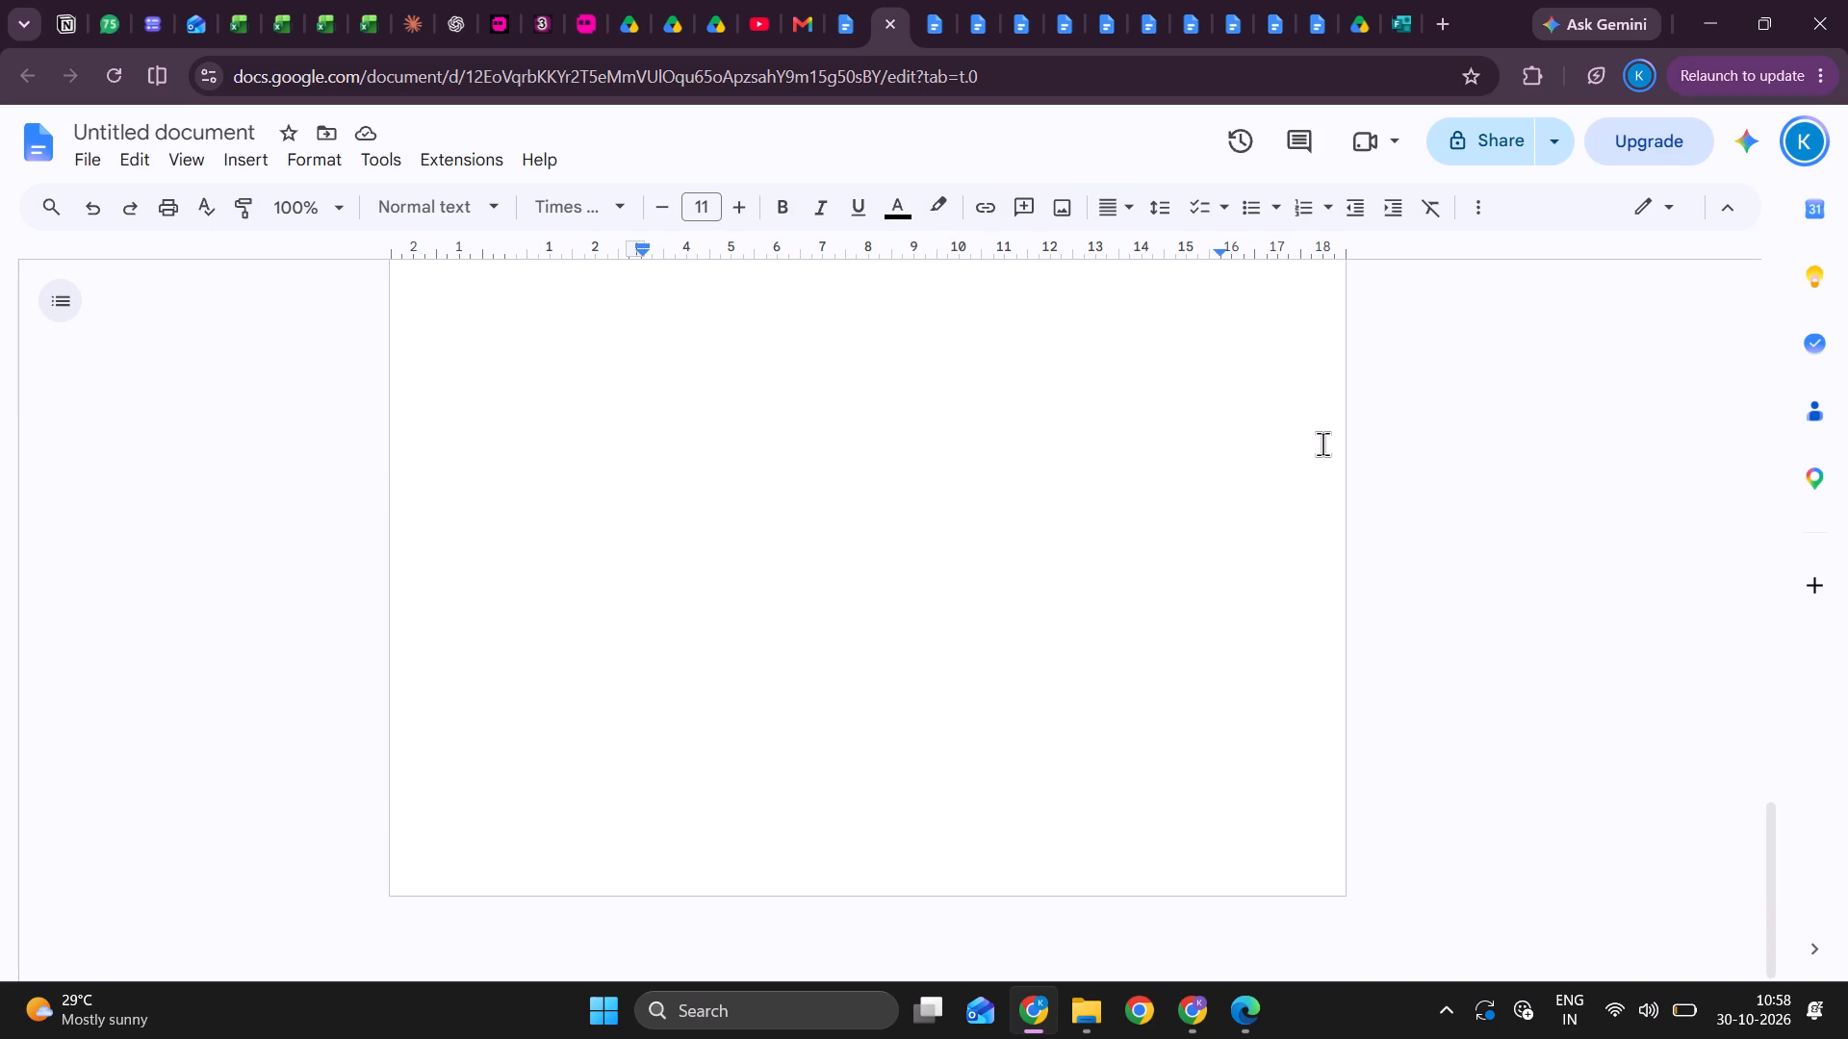
scroll(1322, 443, up, 7)
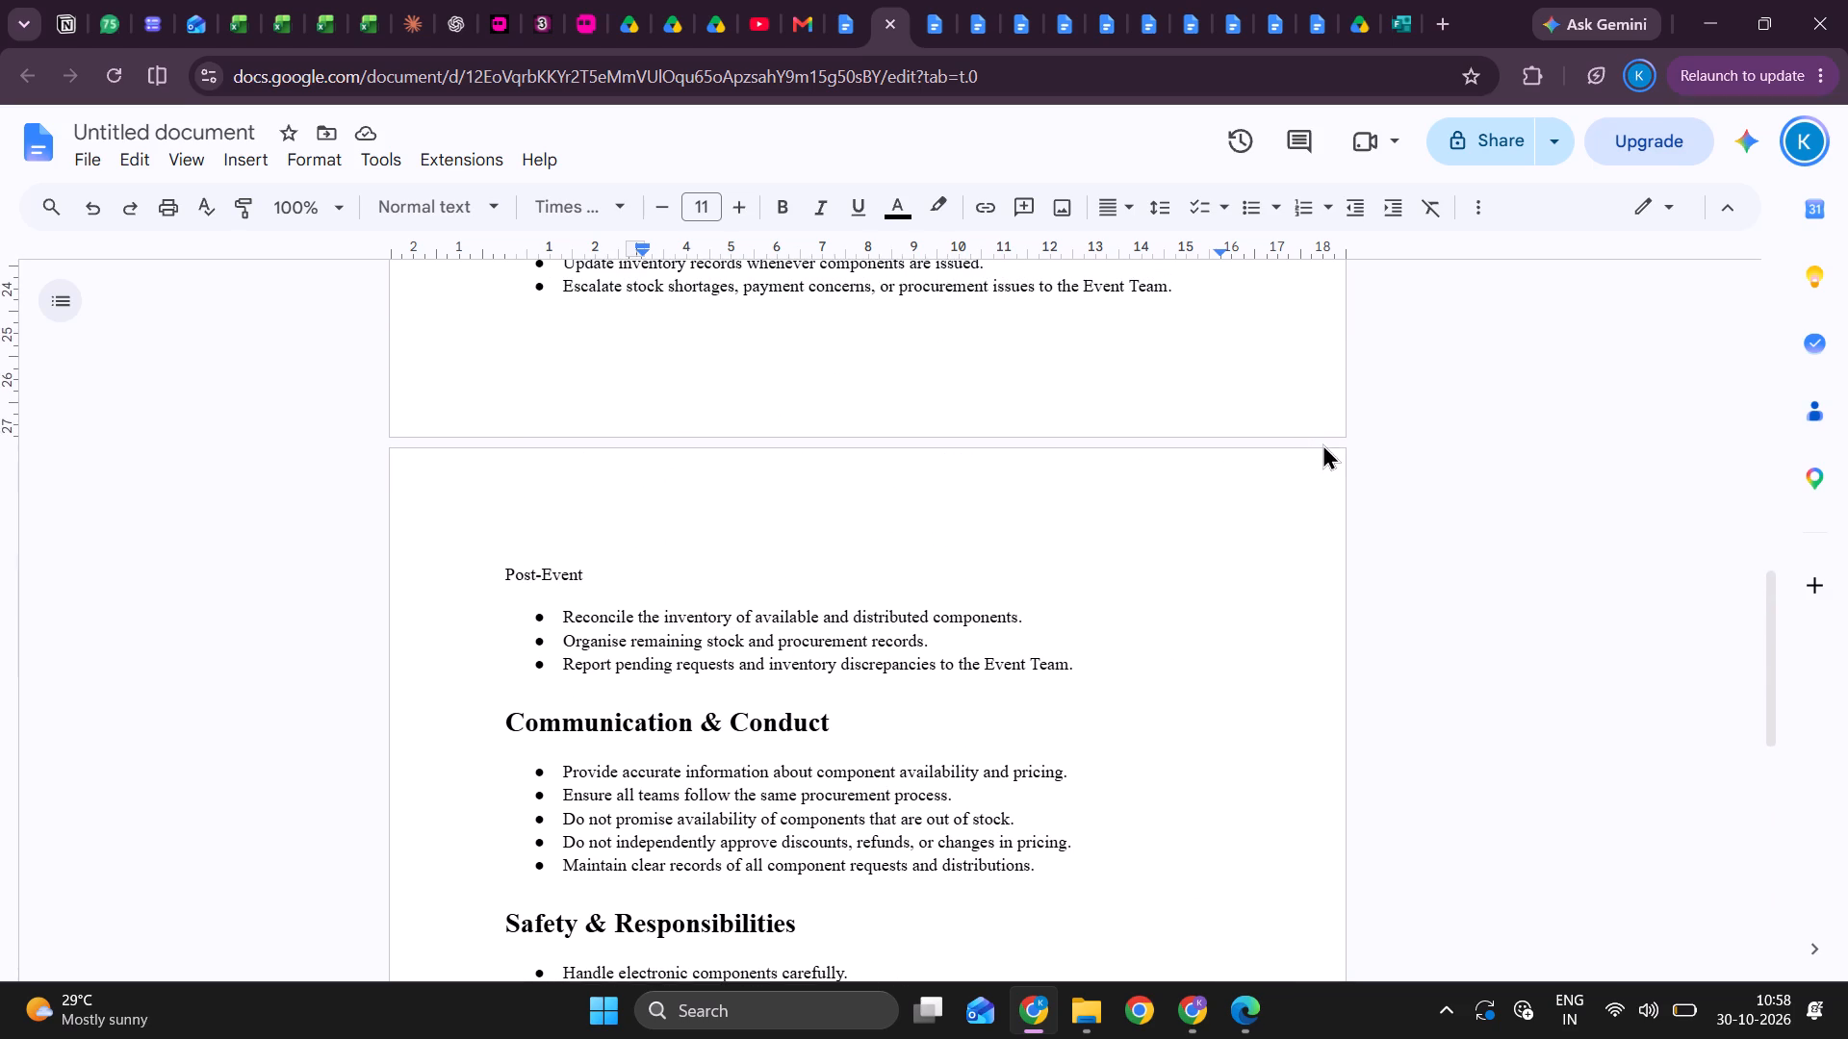
scroll(1293, 482, up, 2)
drag(495, 365, 727, 371)
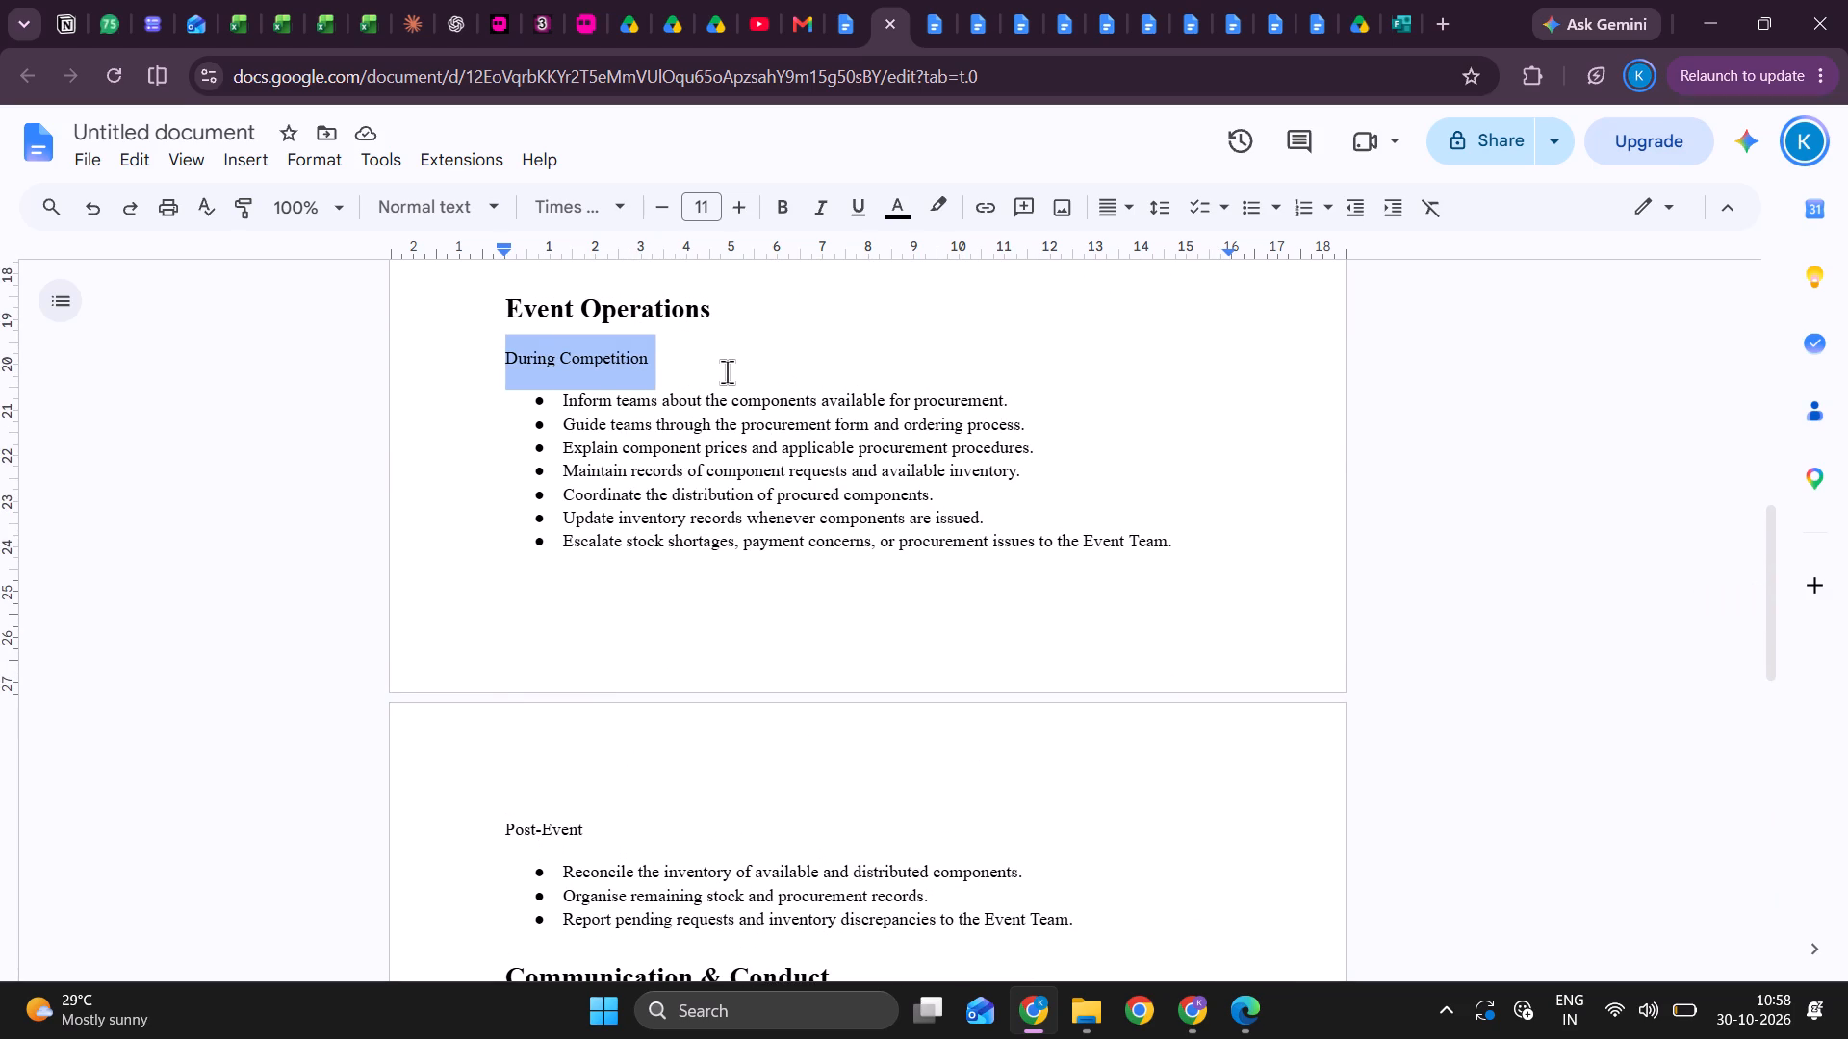
key(ctrl+b)
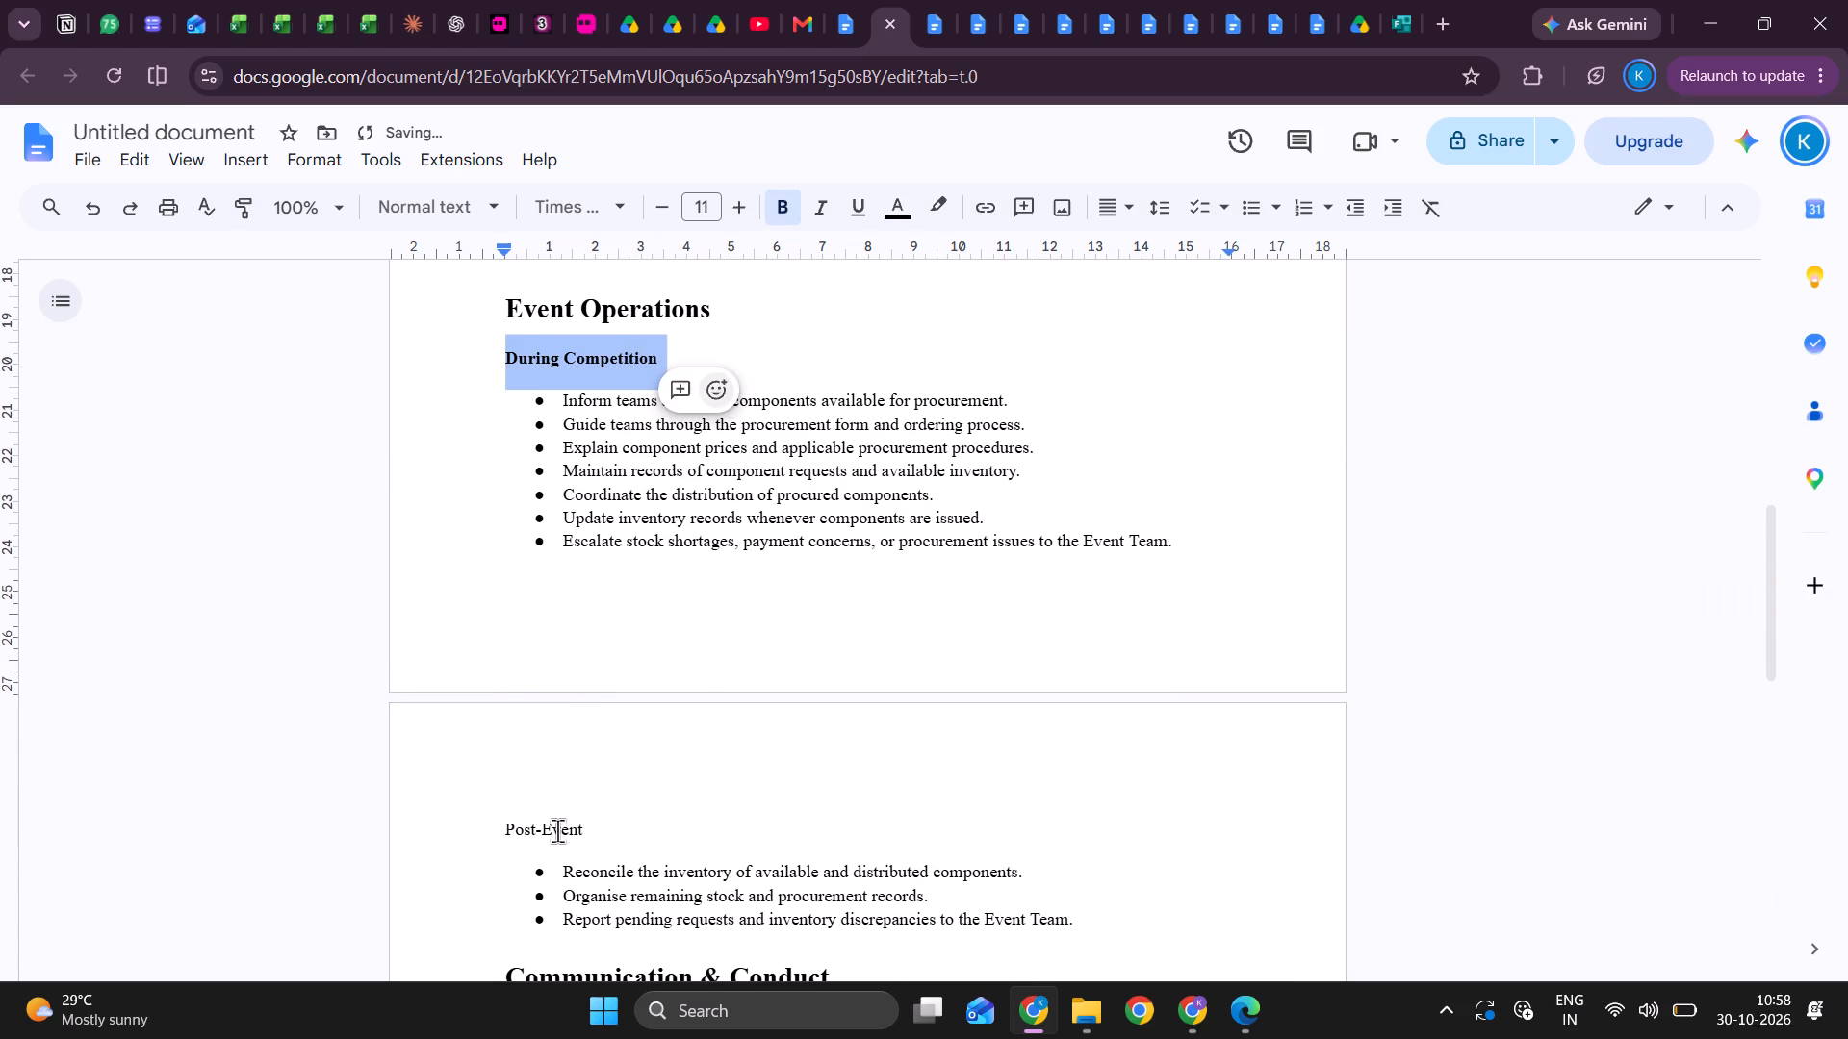
drag(511, 834, 582, 829)
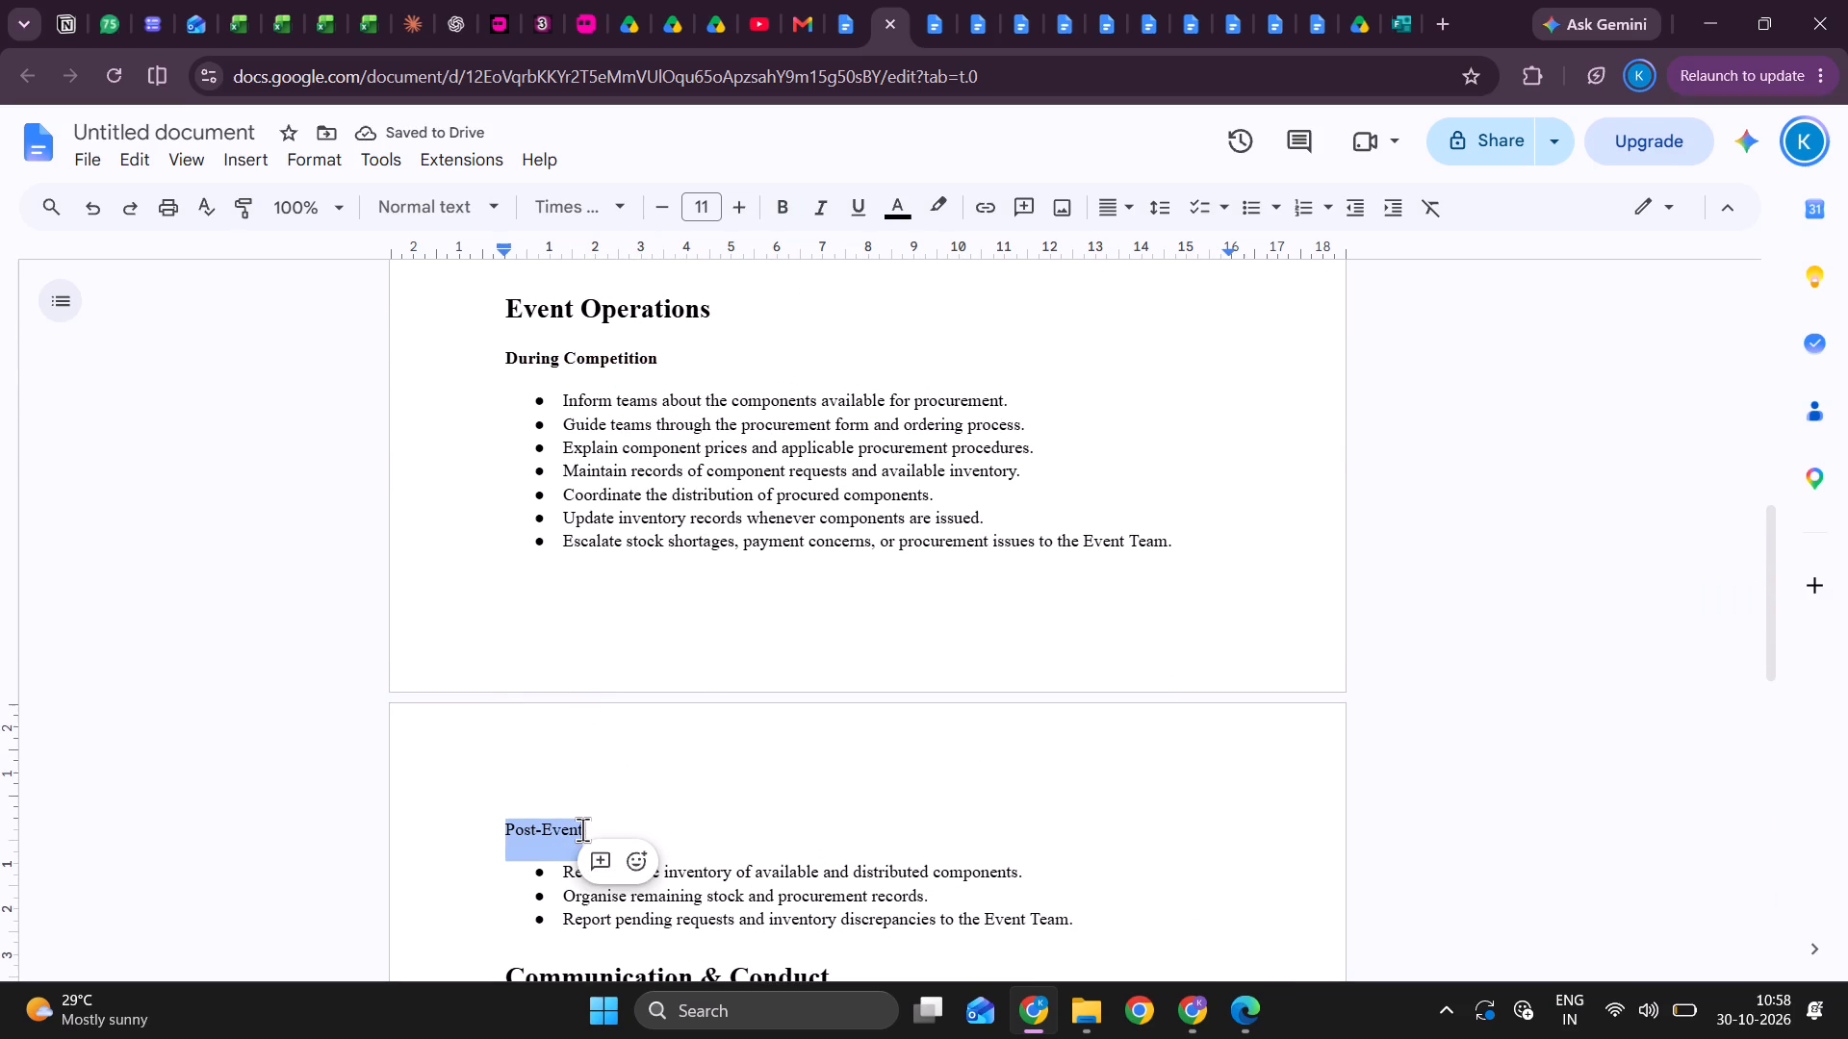
key(ctrl+b)
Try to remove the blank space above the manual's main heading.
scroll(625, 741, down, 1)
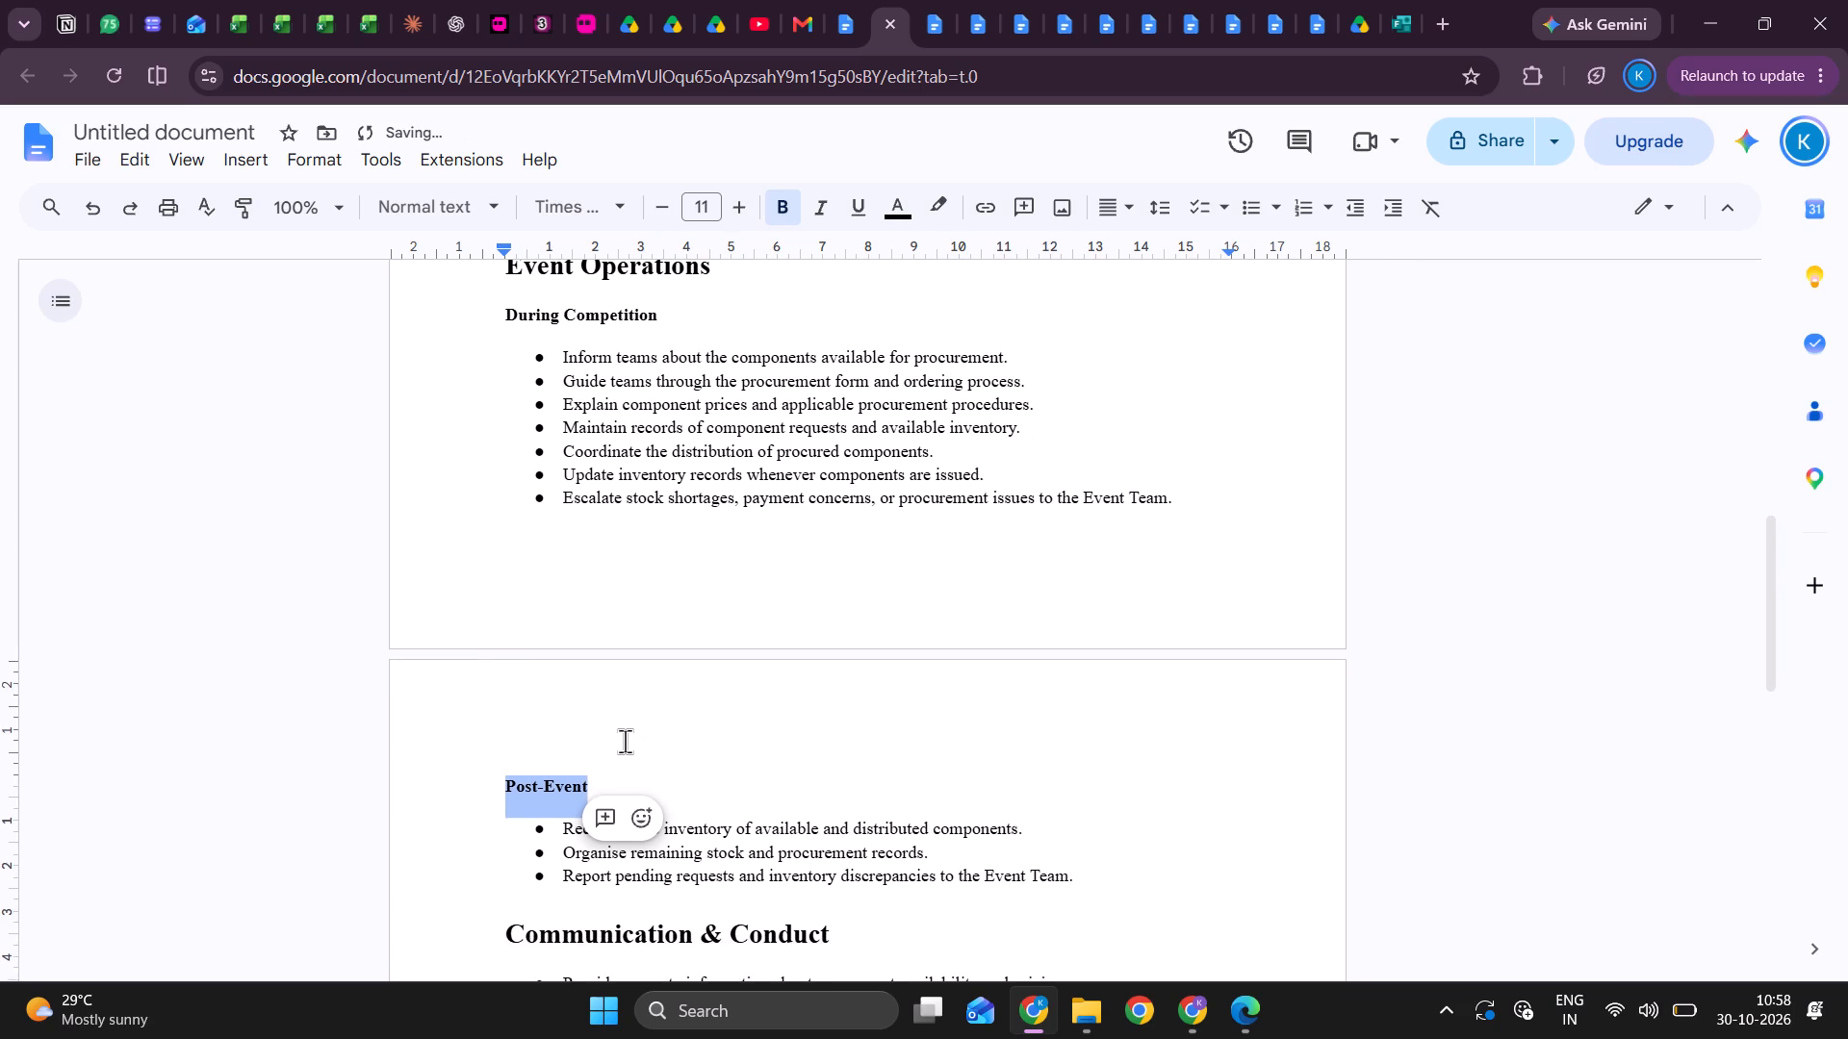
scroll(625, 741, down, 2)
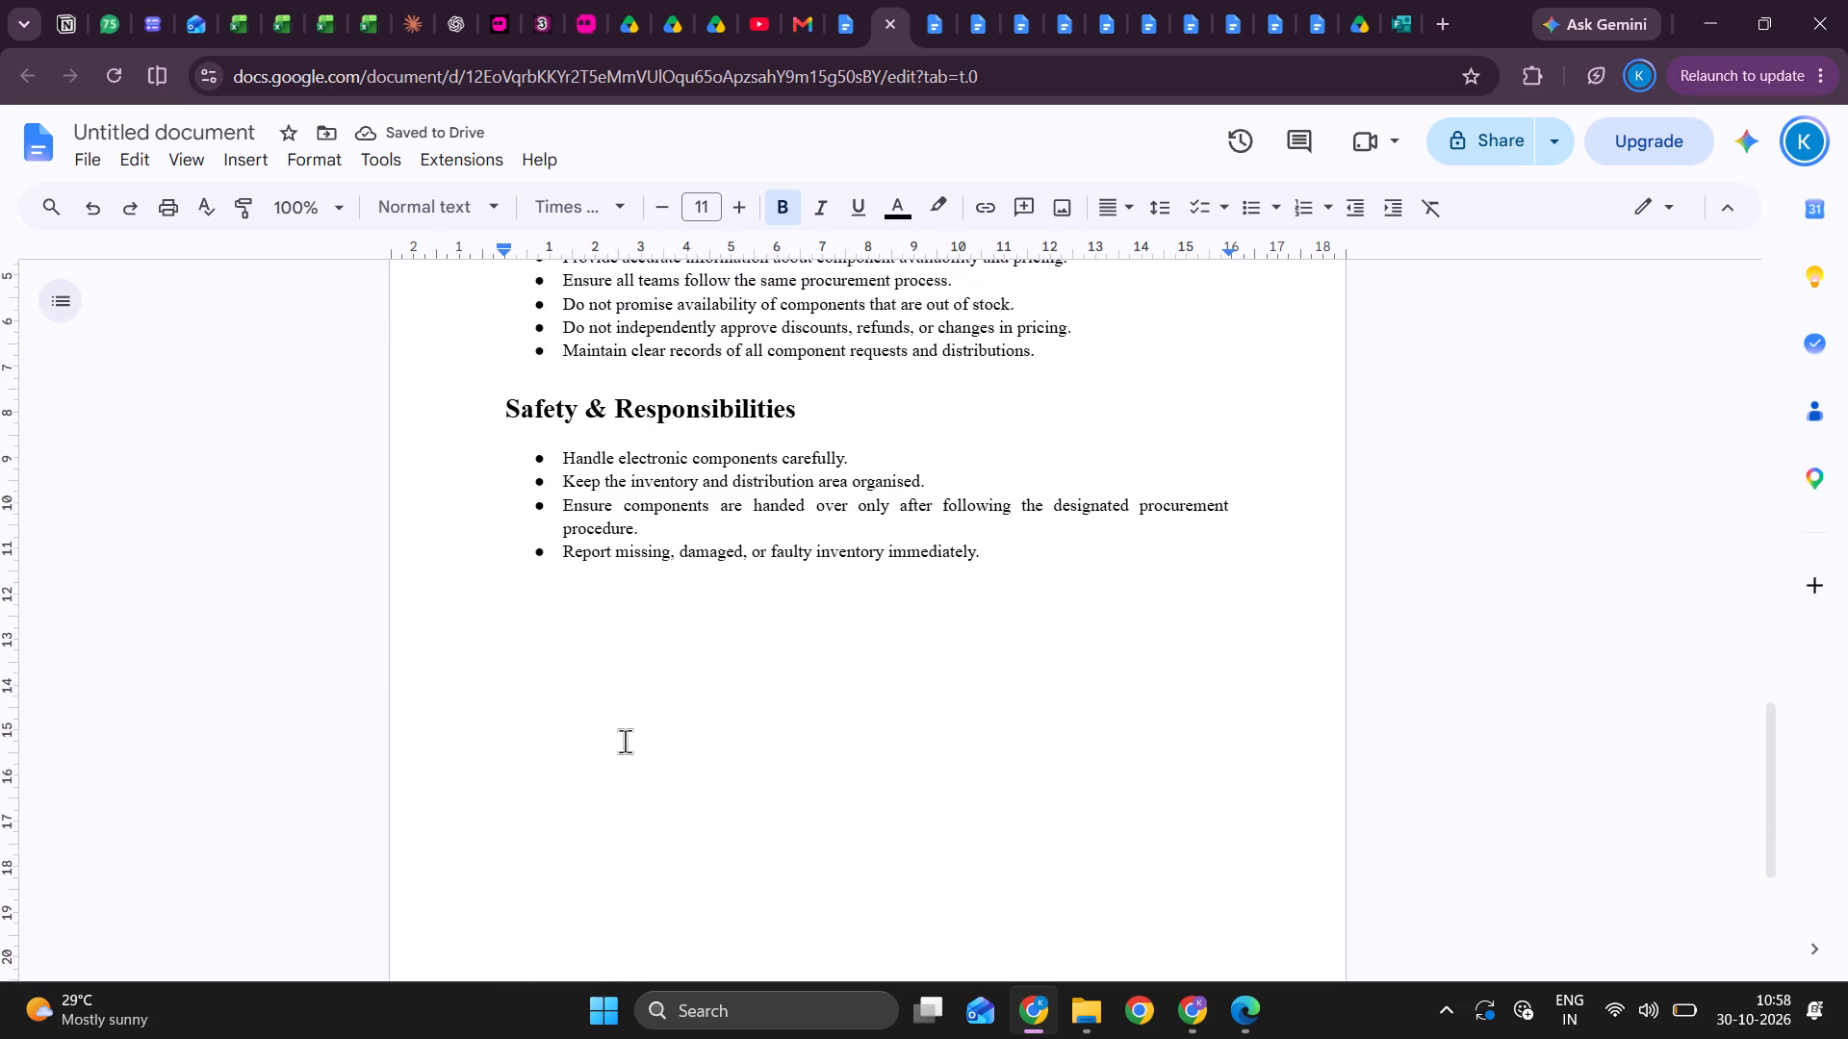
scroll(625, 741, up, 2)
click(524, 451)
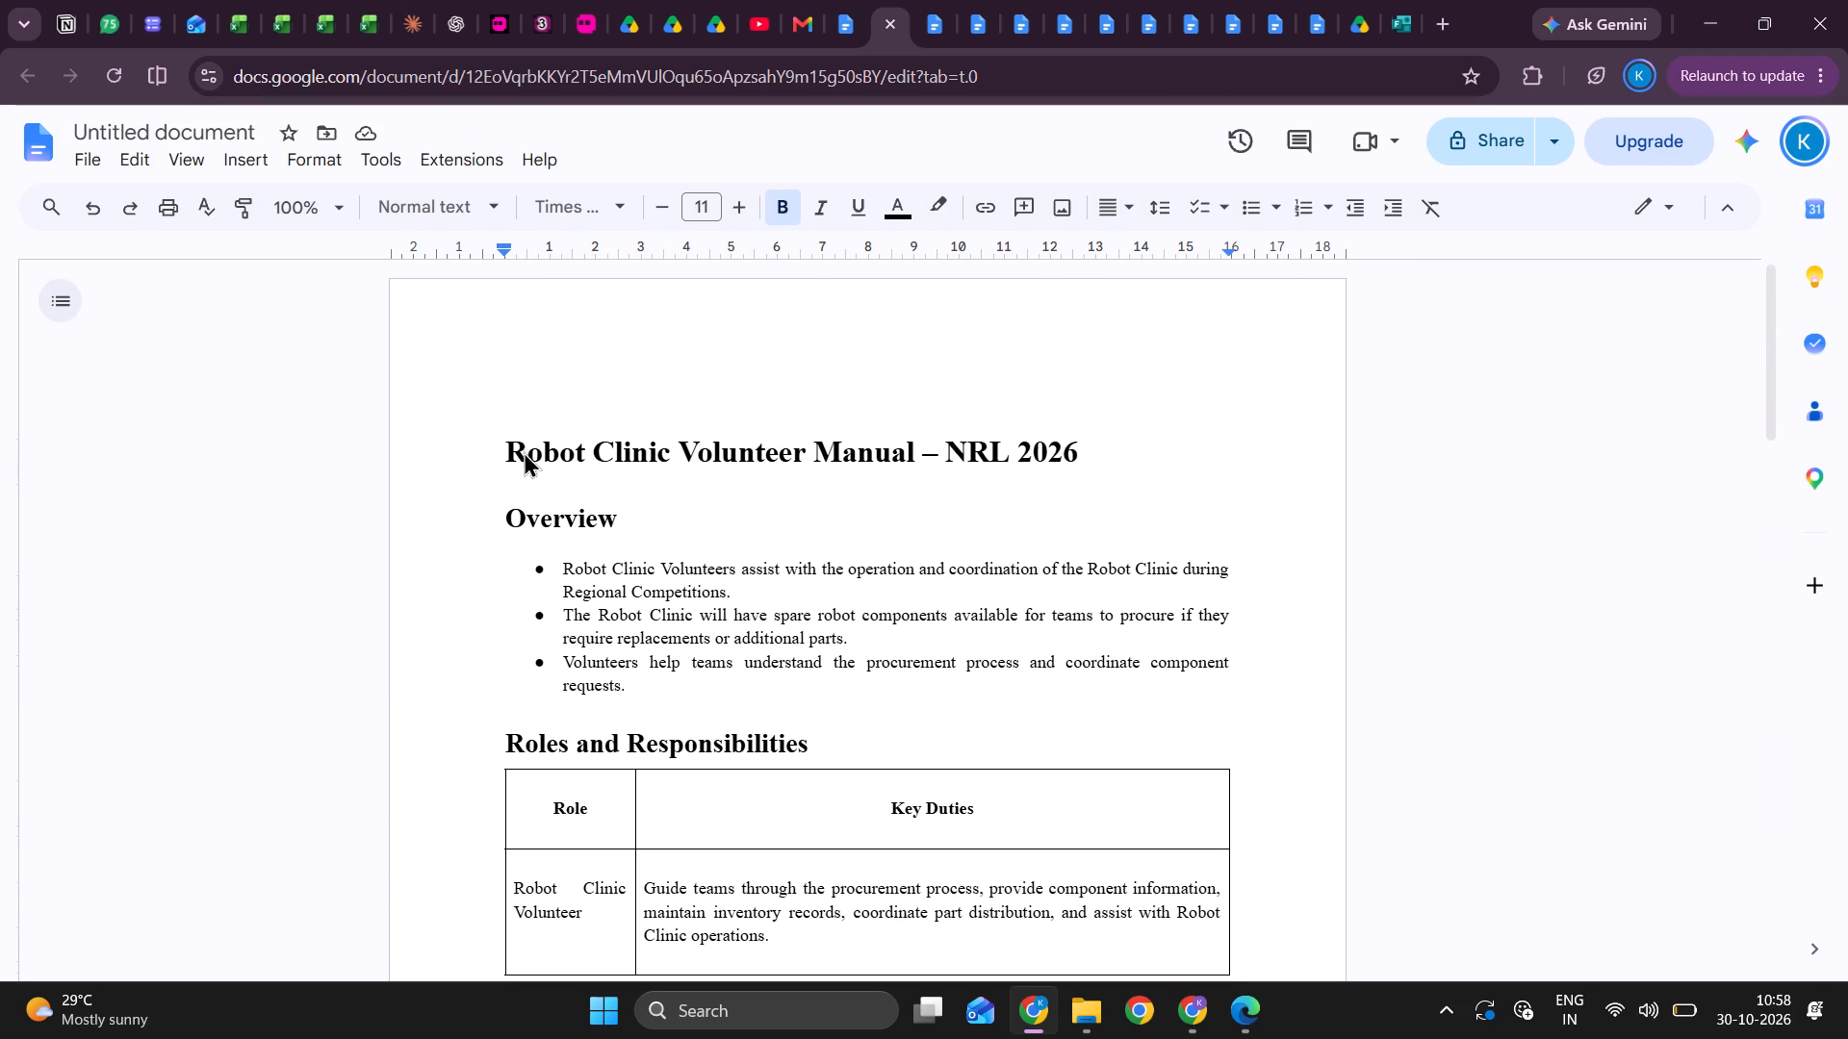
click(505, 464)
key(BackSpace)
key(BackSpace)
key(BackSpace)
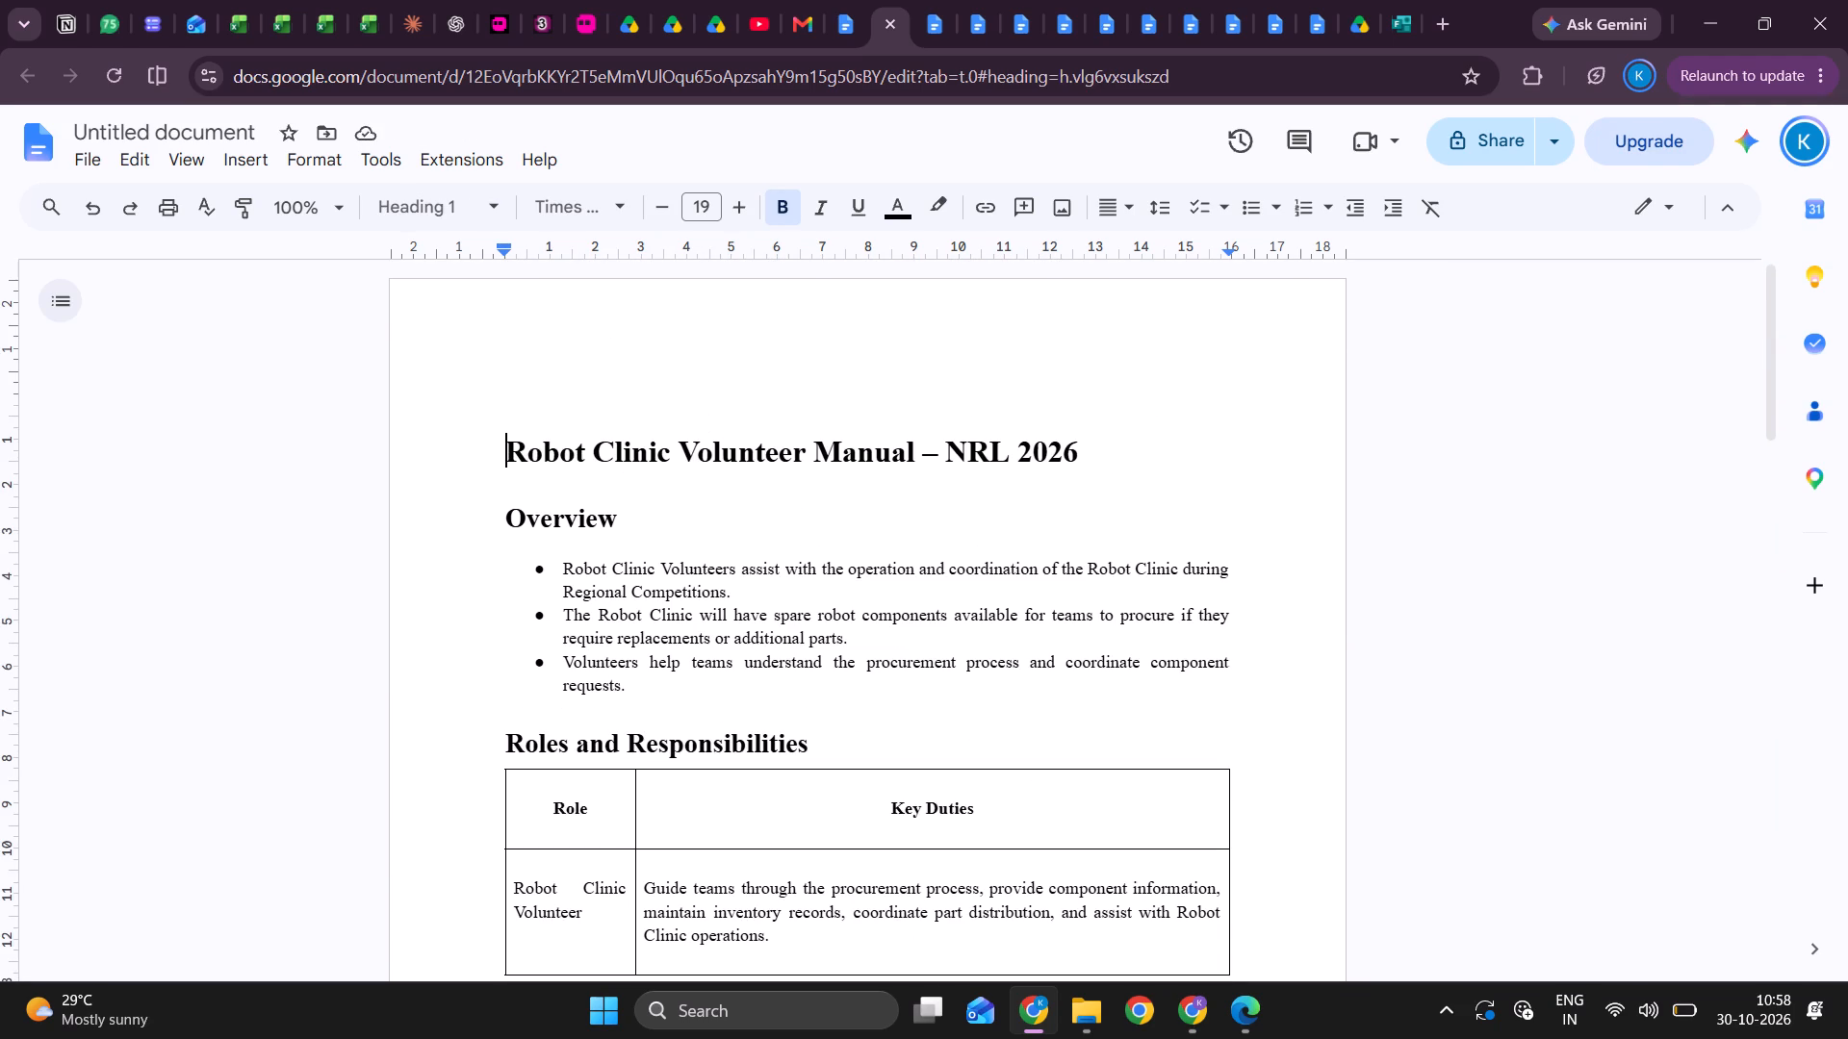